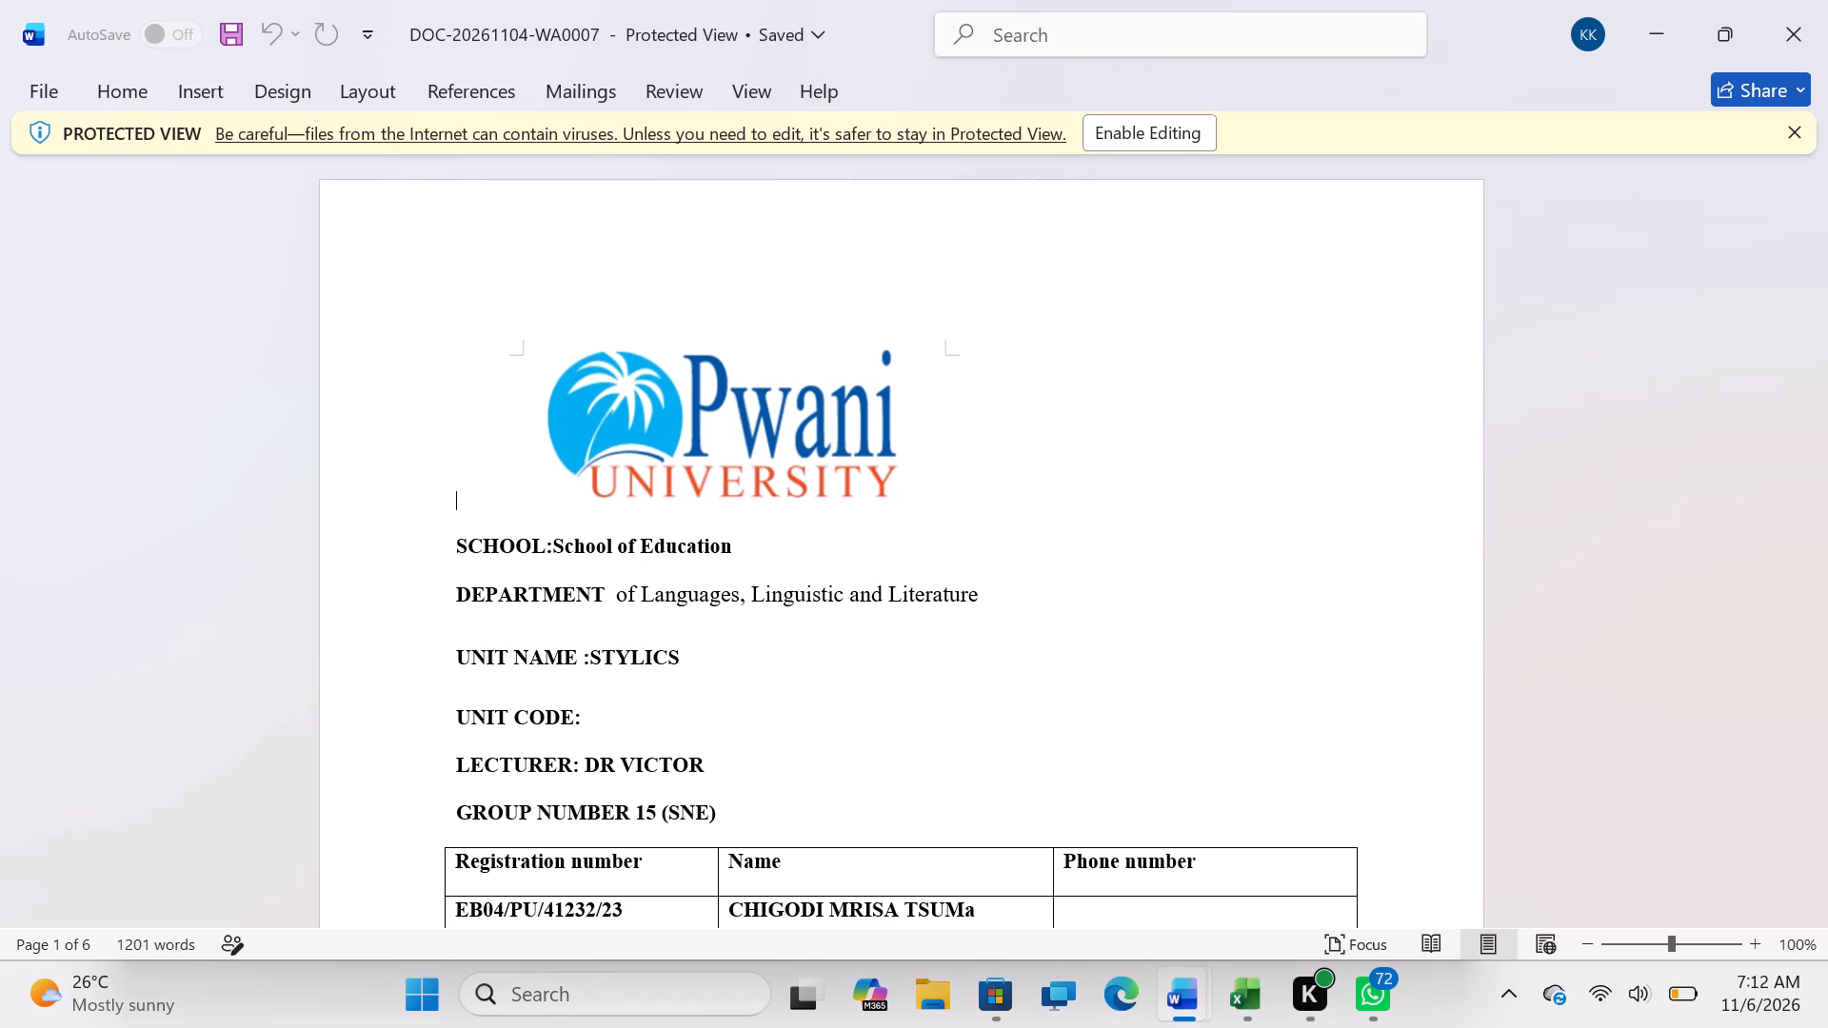
Enable editing for the protected document.
left_click_drag(550, 543, 680, 539)
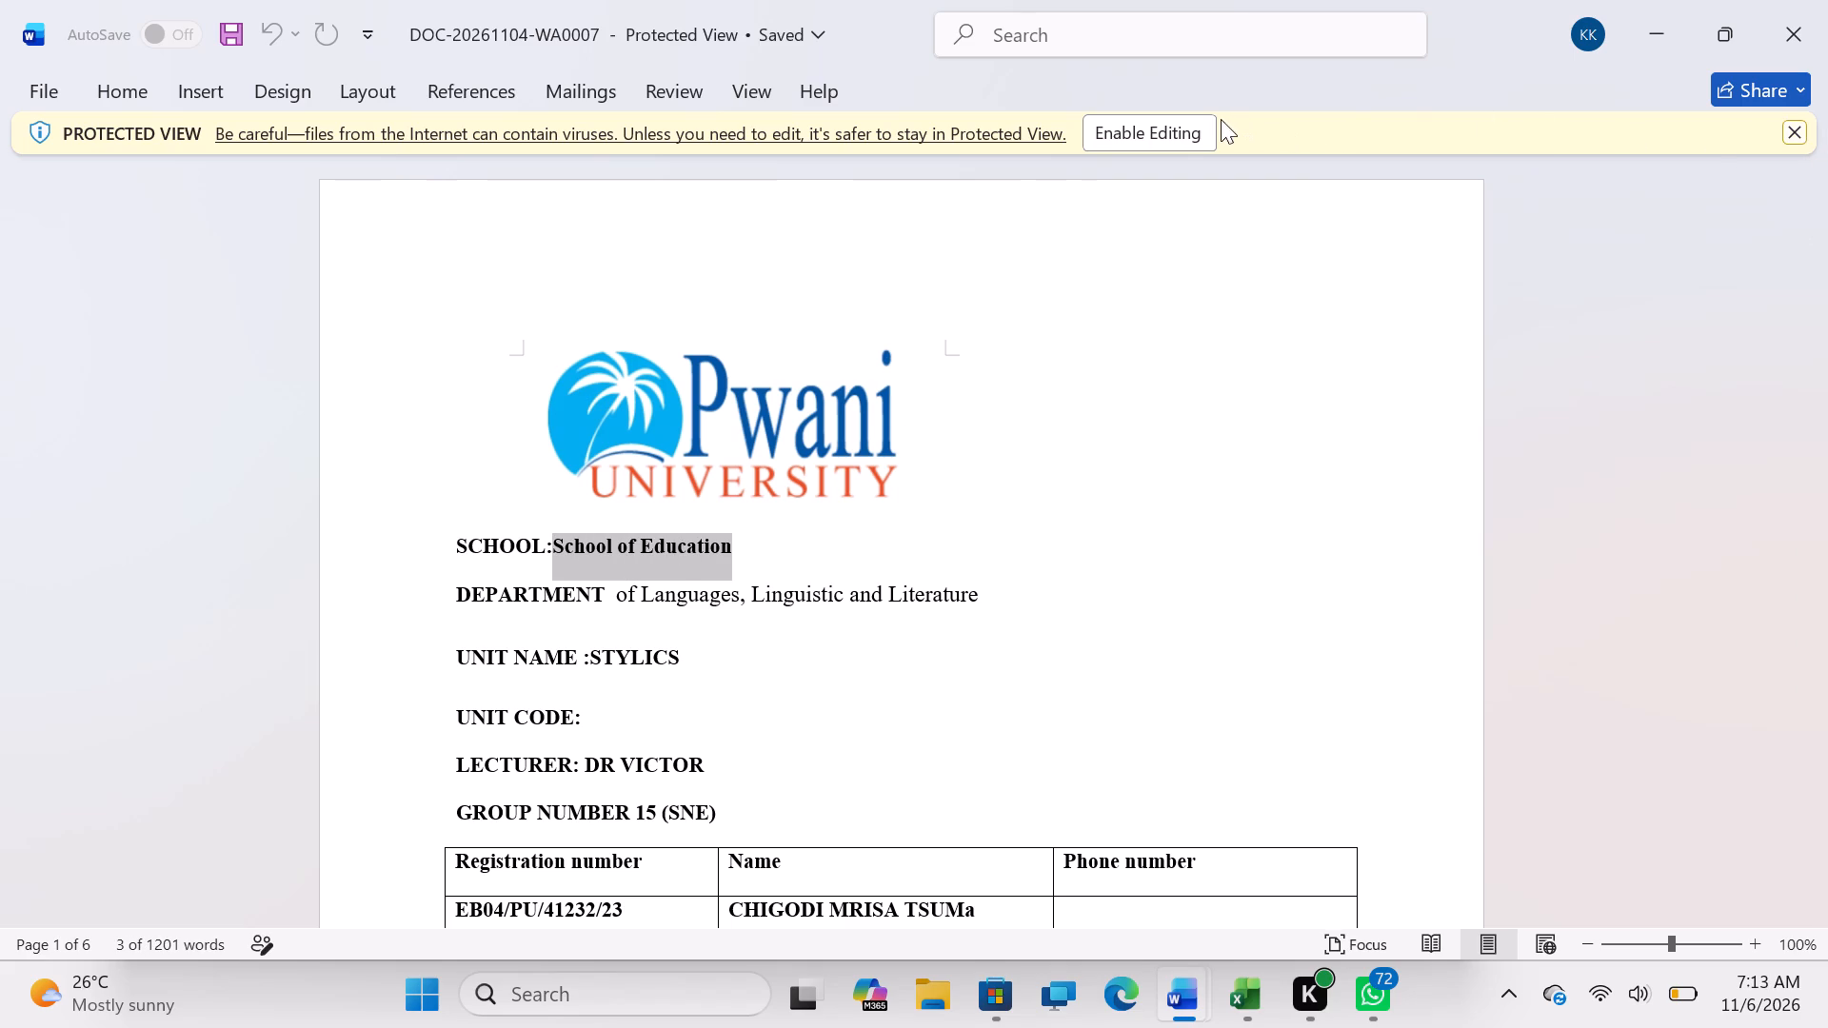
left_click(1166, 128)
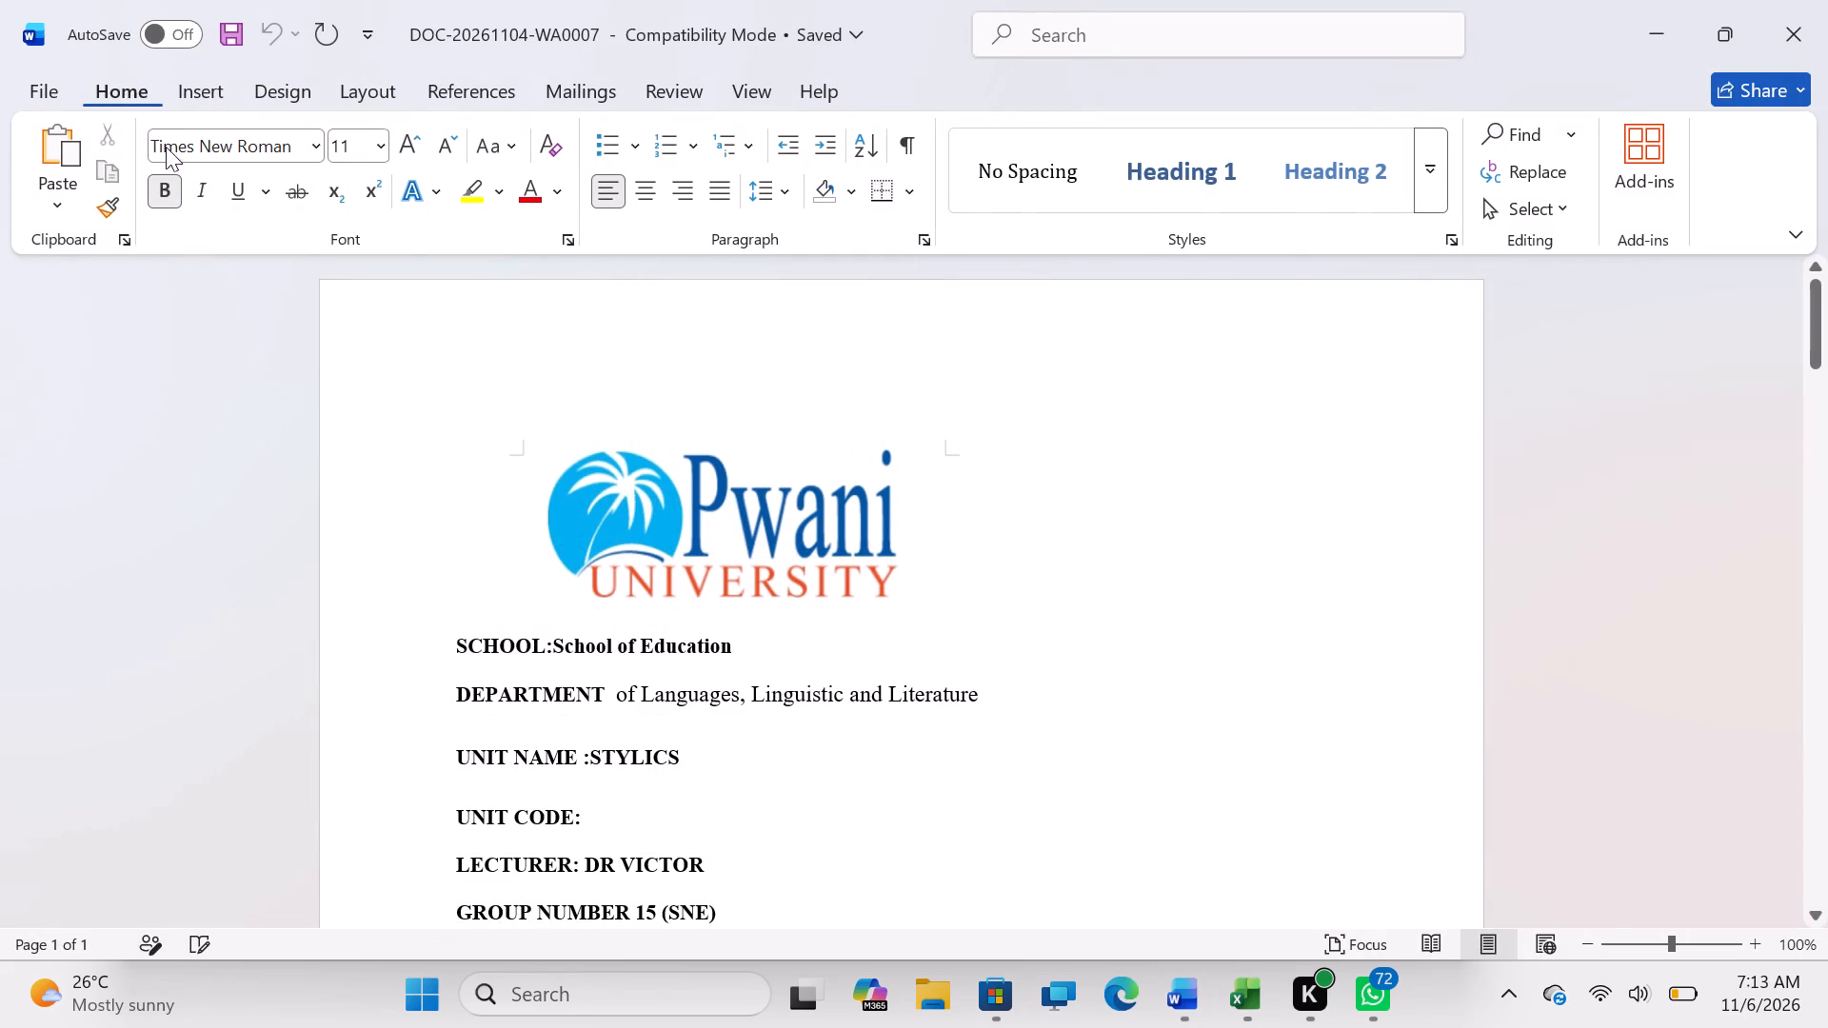
Remove the bold formatting from "School of Education" on the SCHOOL line of the cover page.
left_click(168, 184)
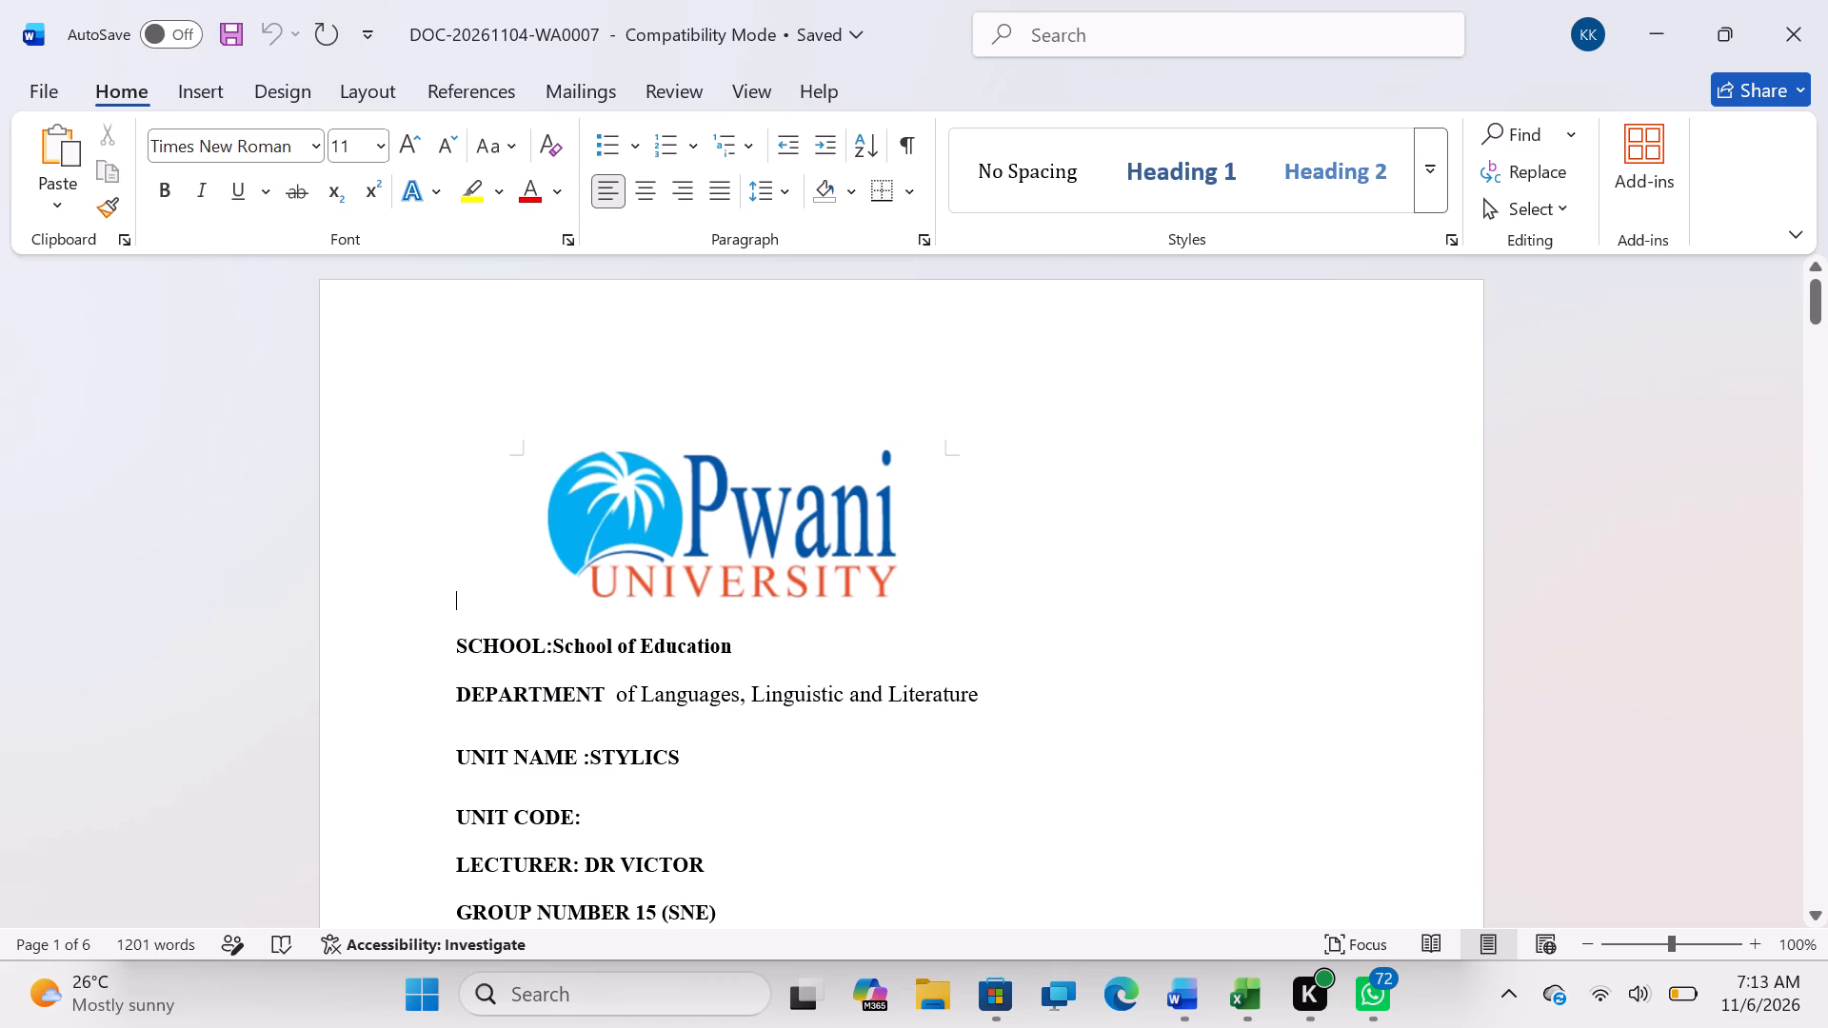
left_click_drag(559, 650, 588, 648)
left_click_drag(588, 648, 680, 648)
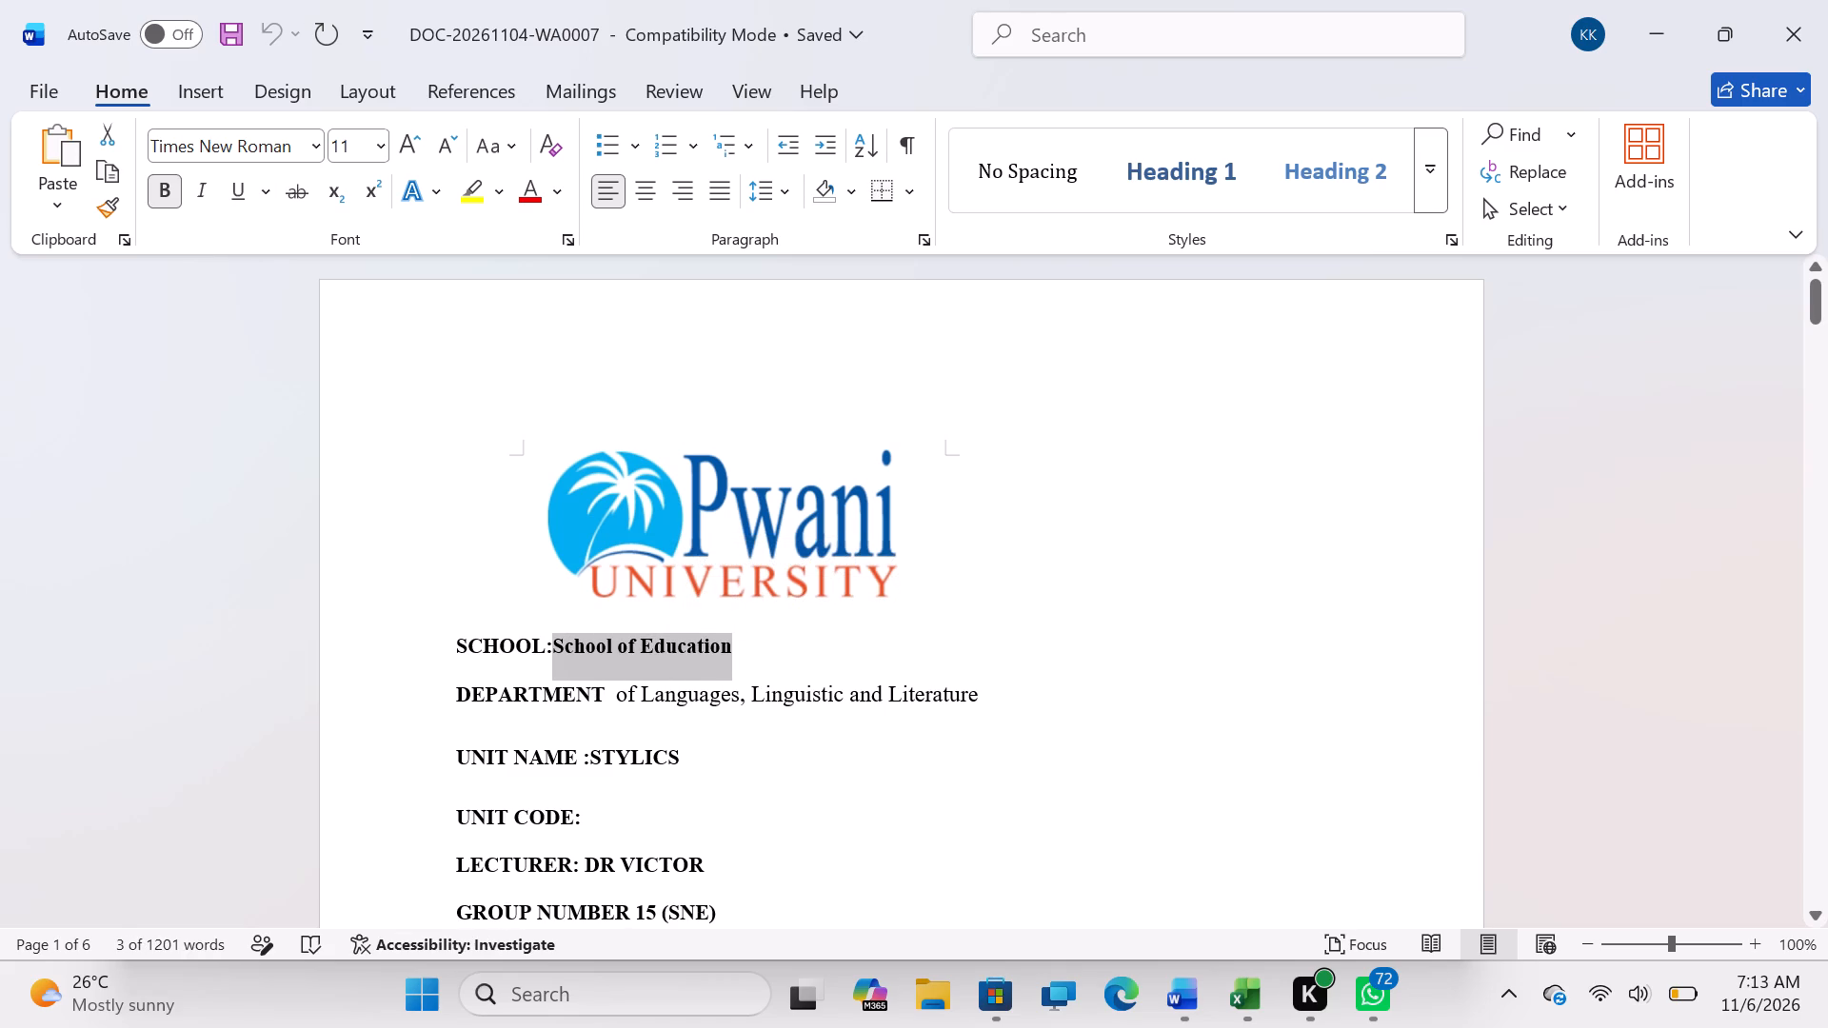
left_click(166, 191)
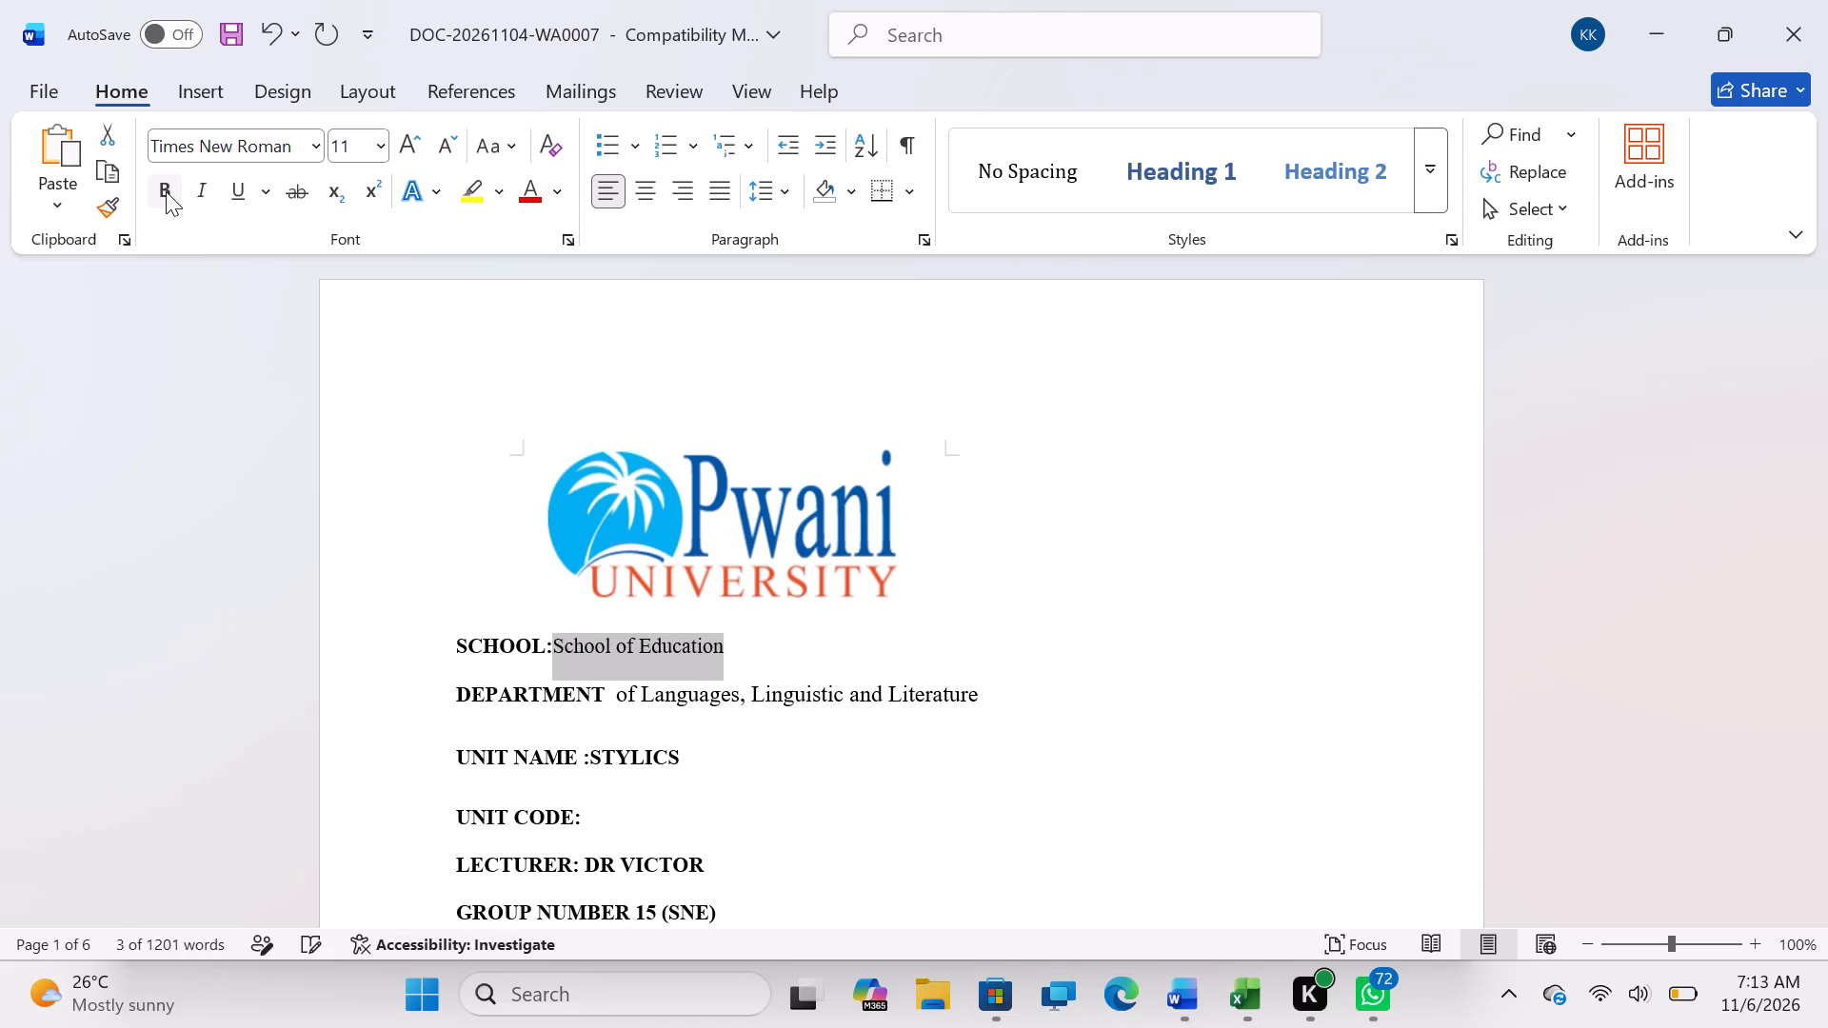
left_click(595, 517)
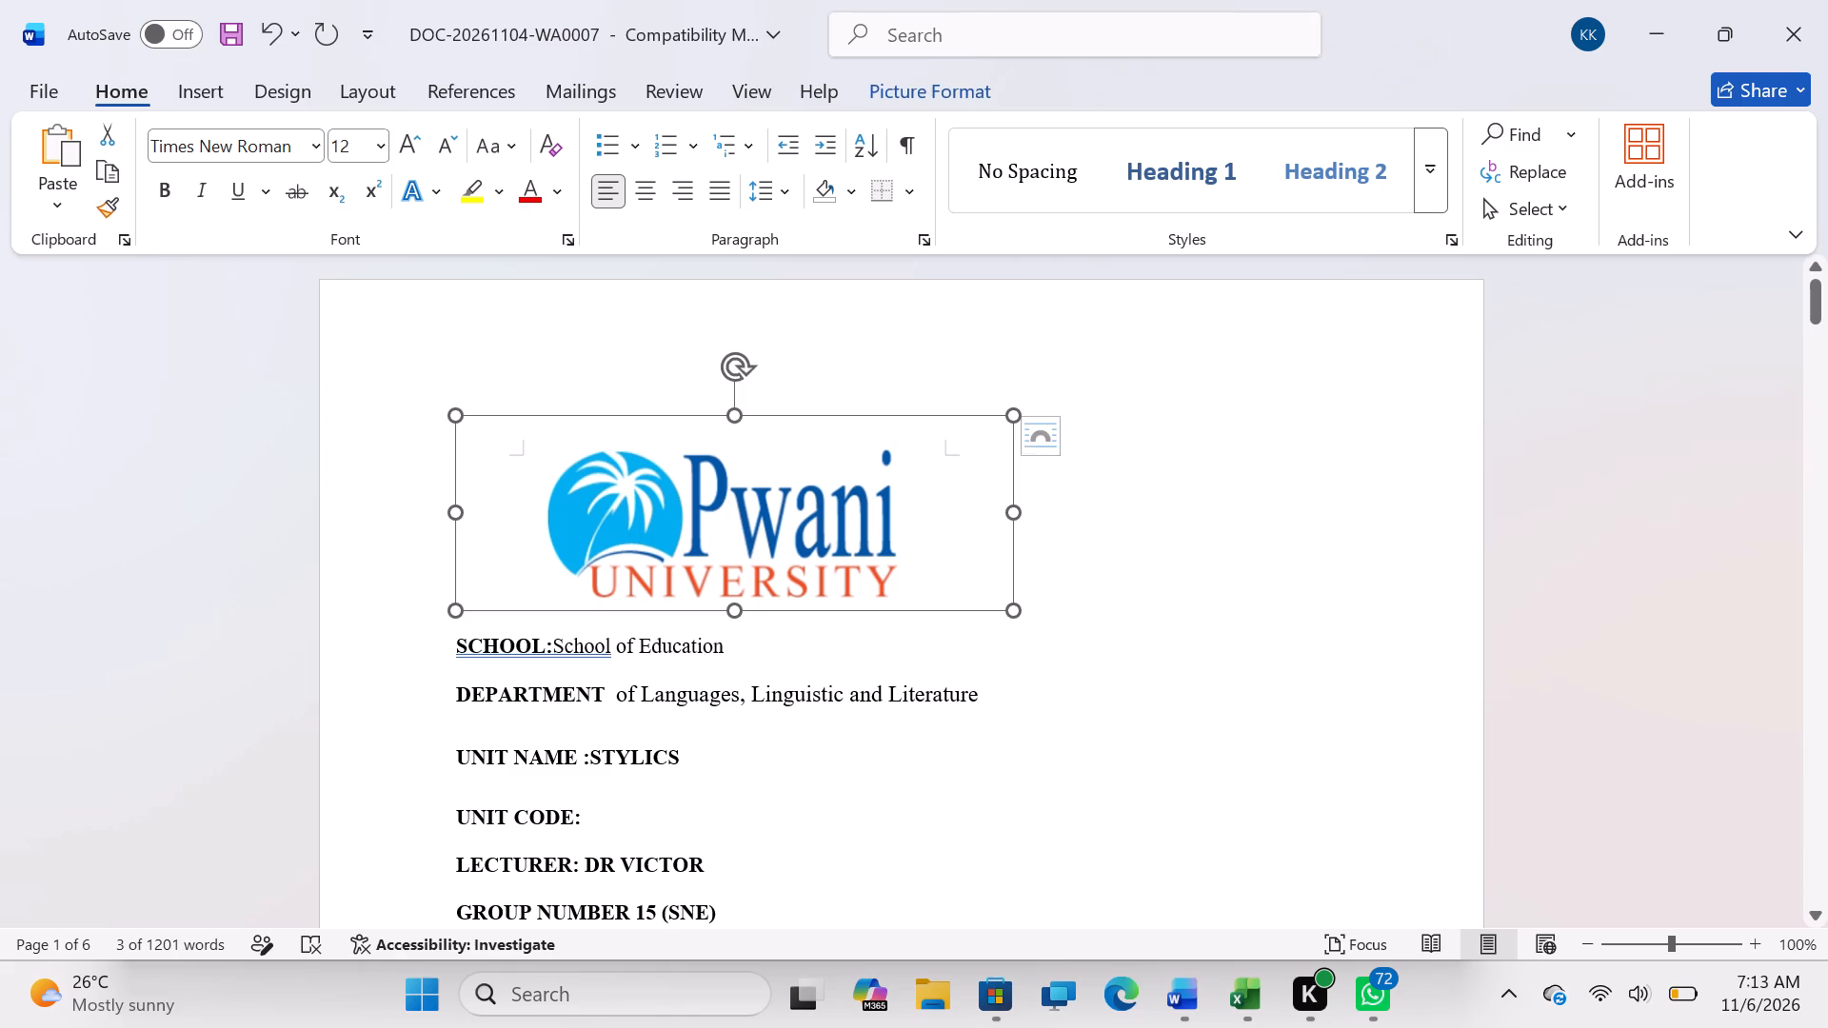
left_click(656, 835)
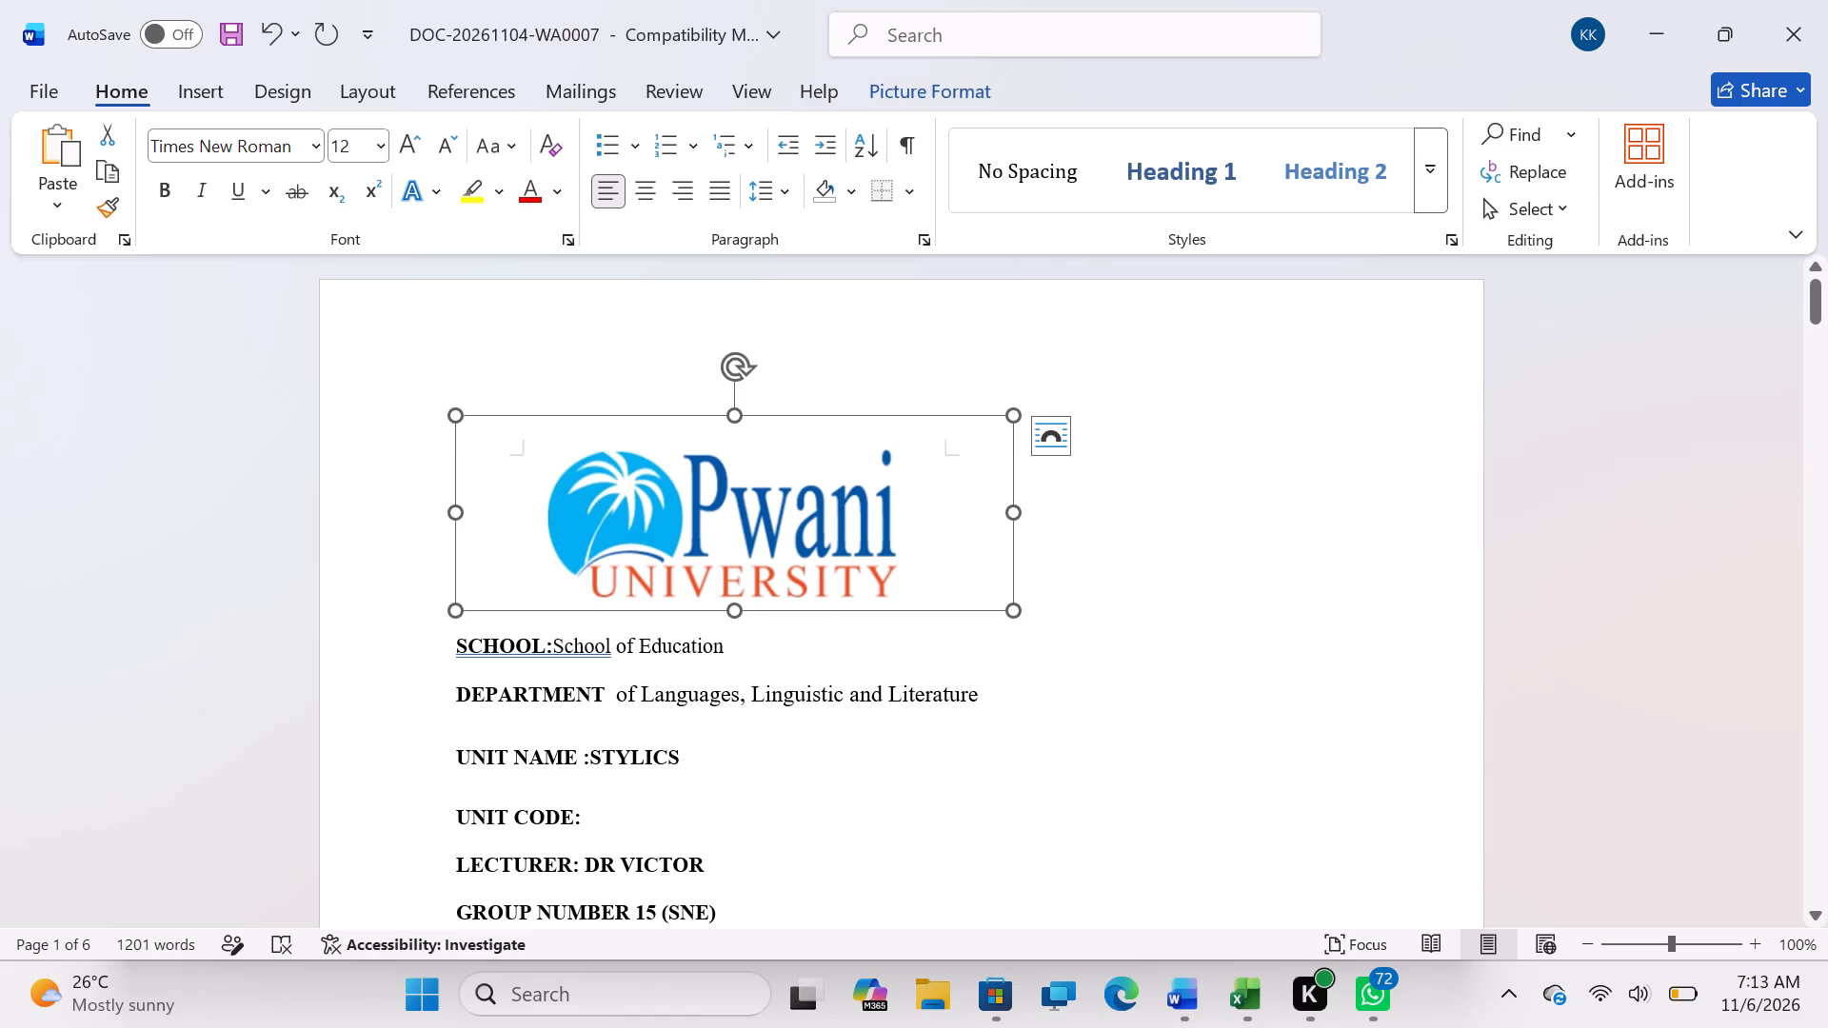
Look through the group members table on the cover pages and the start of the poetry essay.
left_click(1815, 539)
left_click(1815, 539)
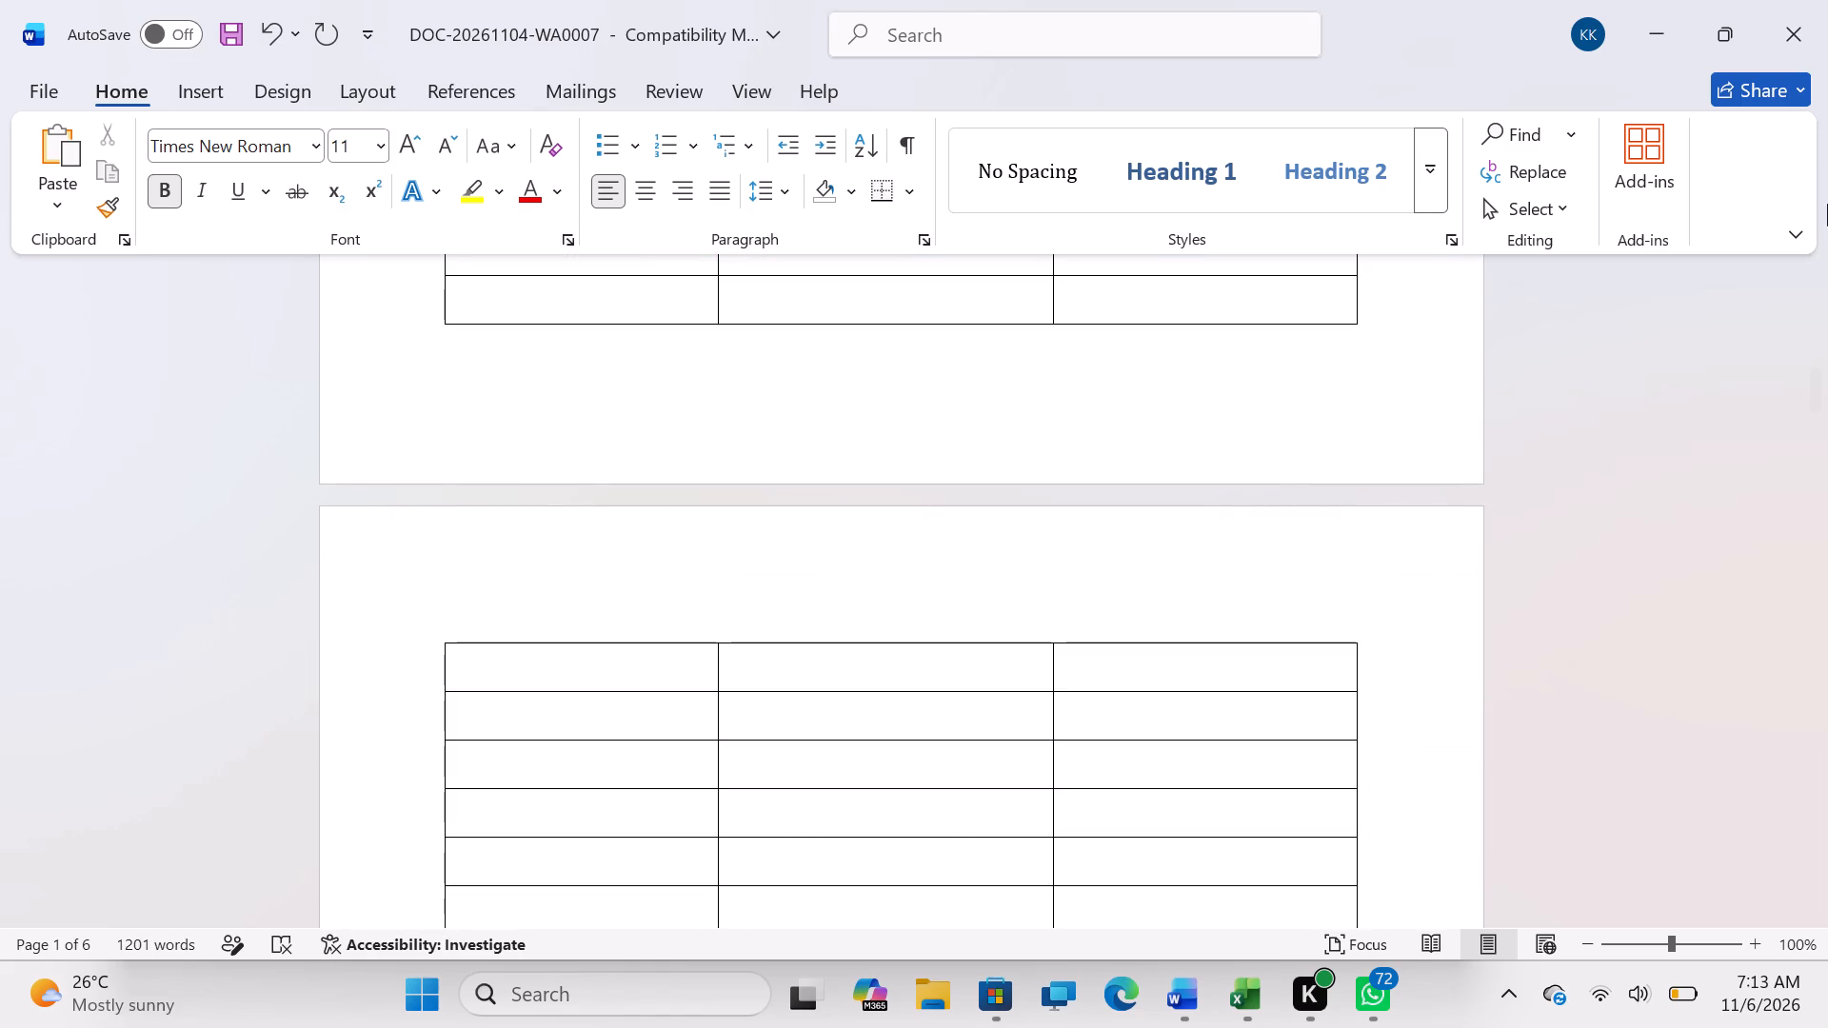
left_click(1814, 305)
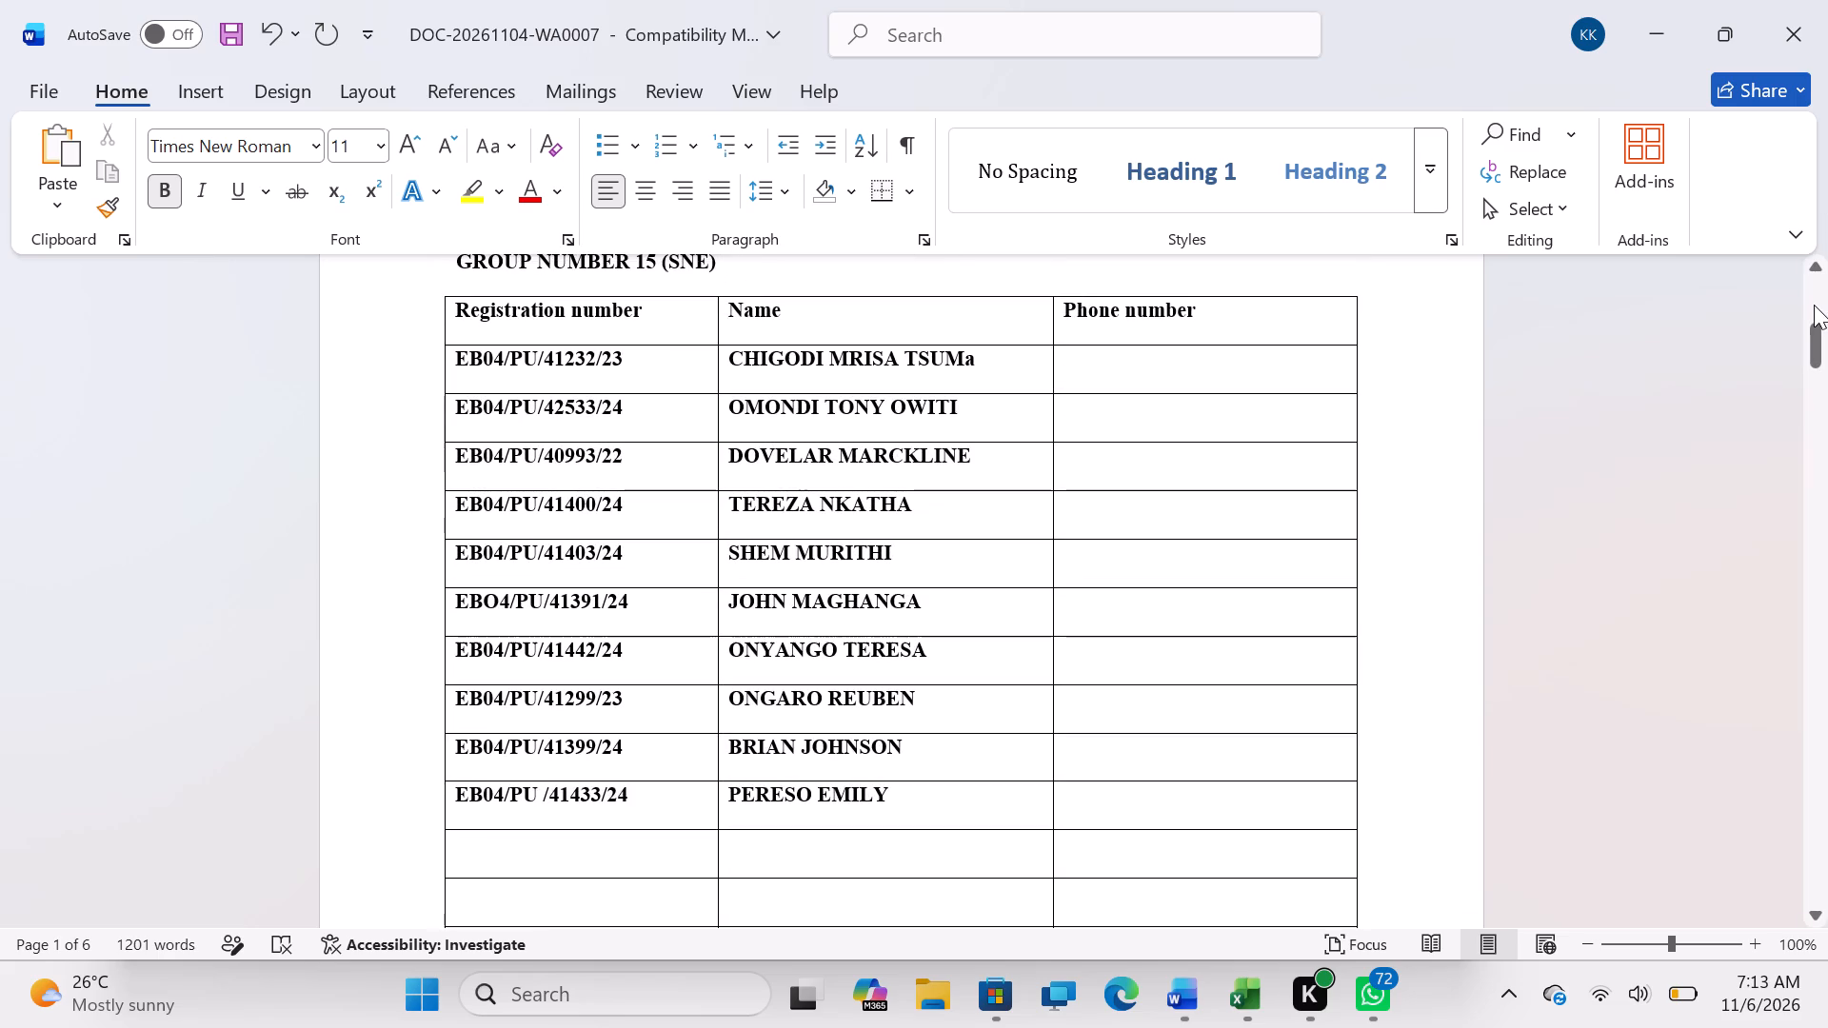
left_click(1814, 305)
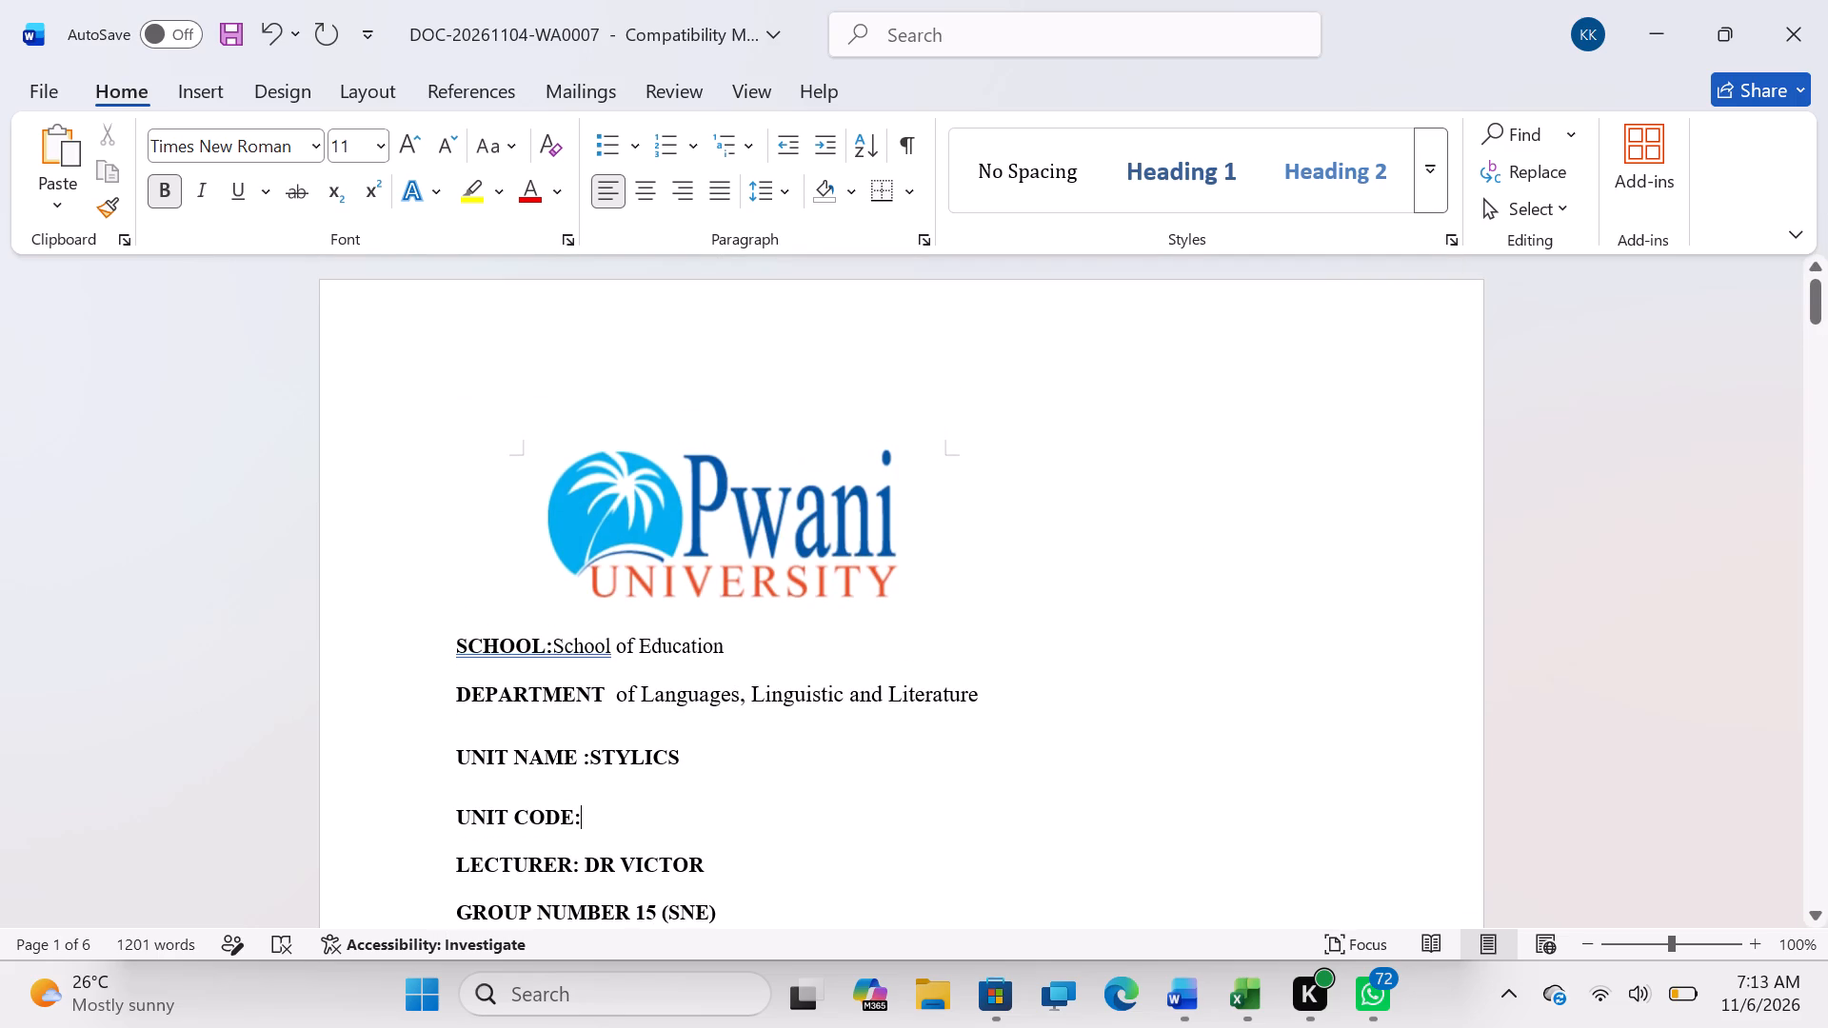
left_click(1821, 471)
left_click(1821, 471)
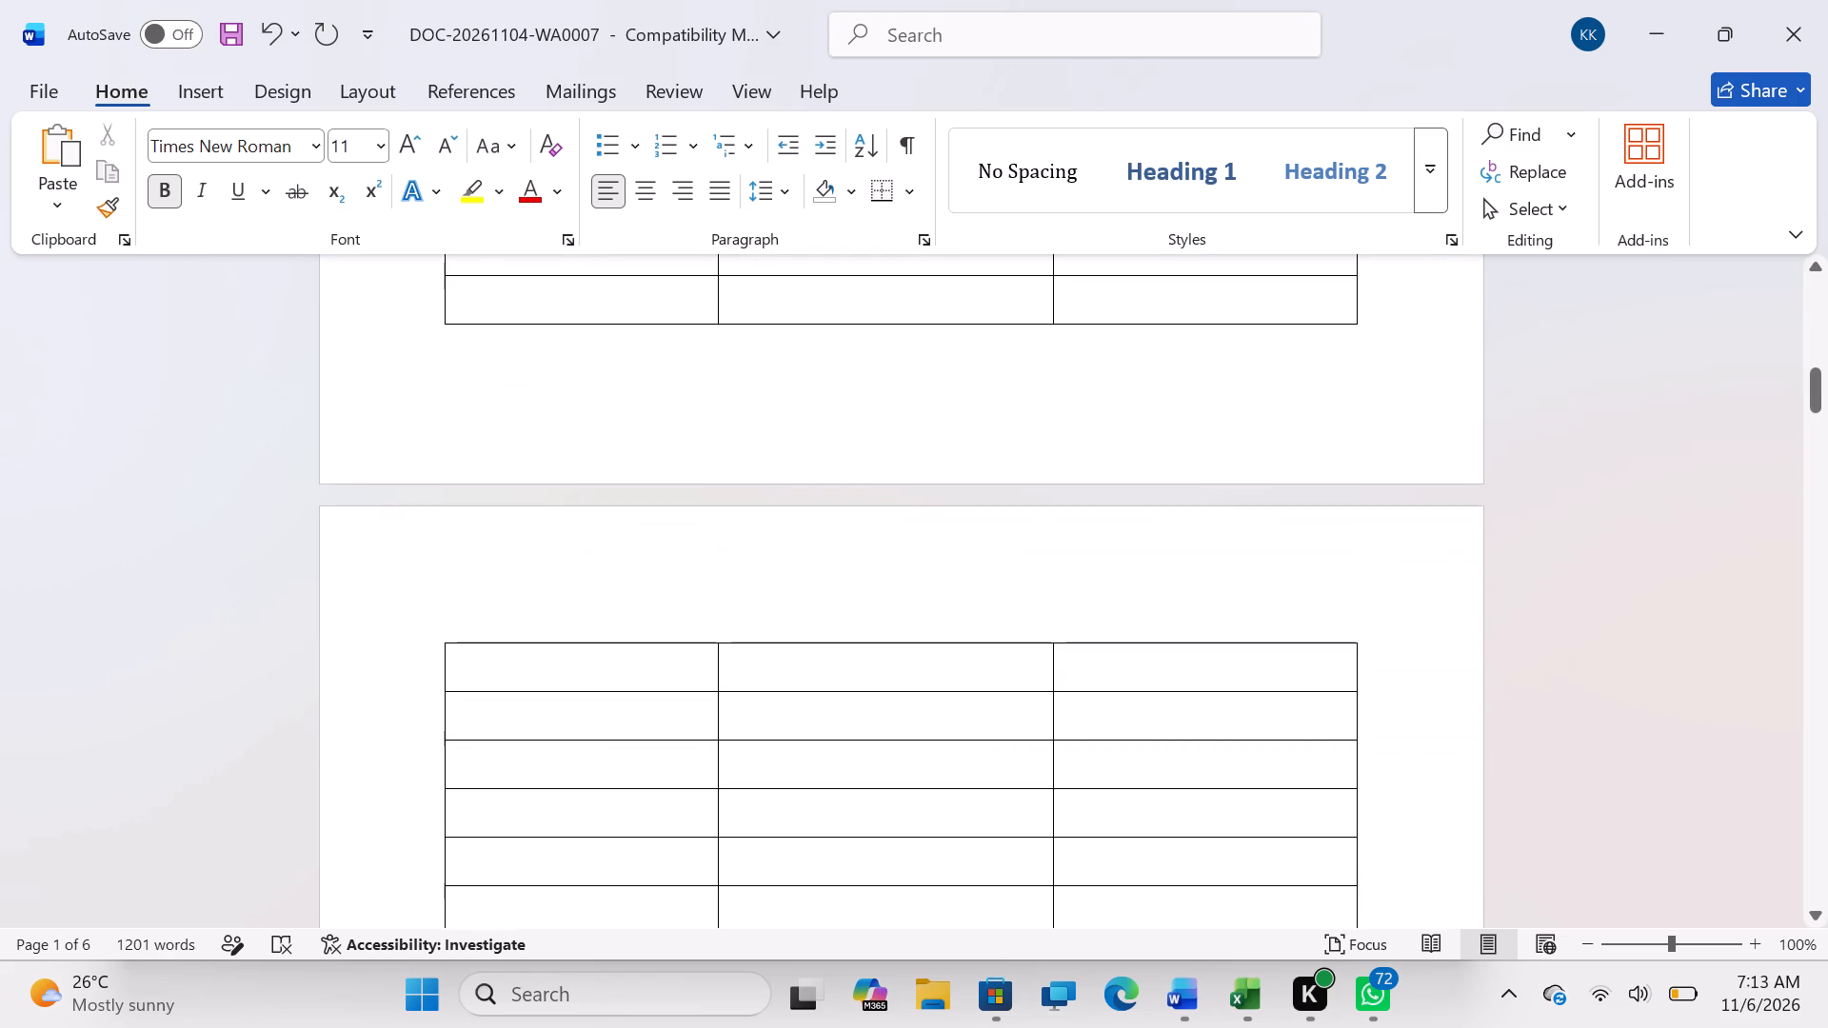
left_click(1827, 571)
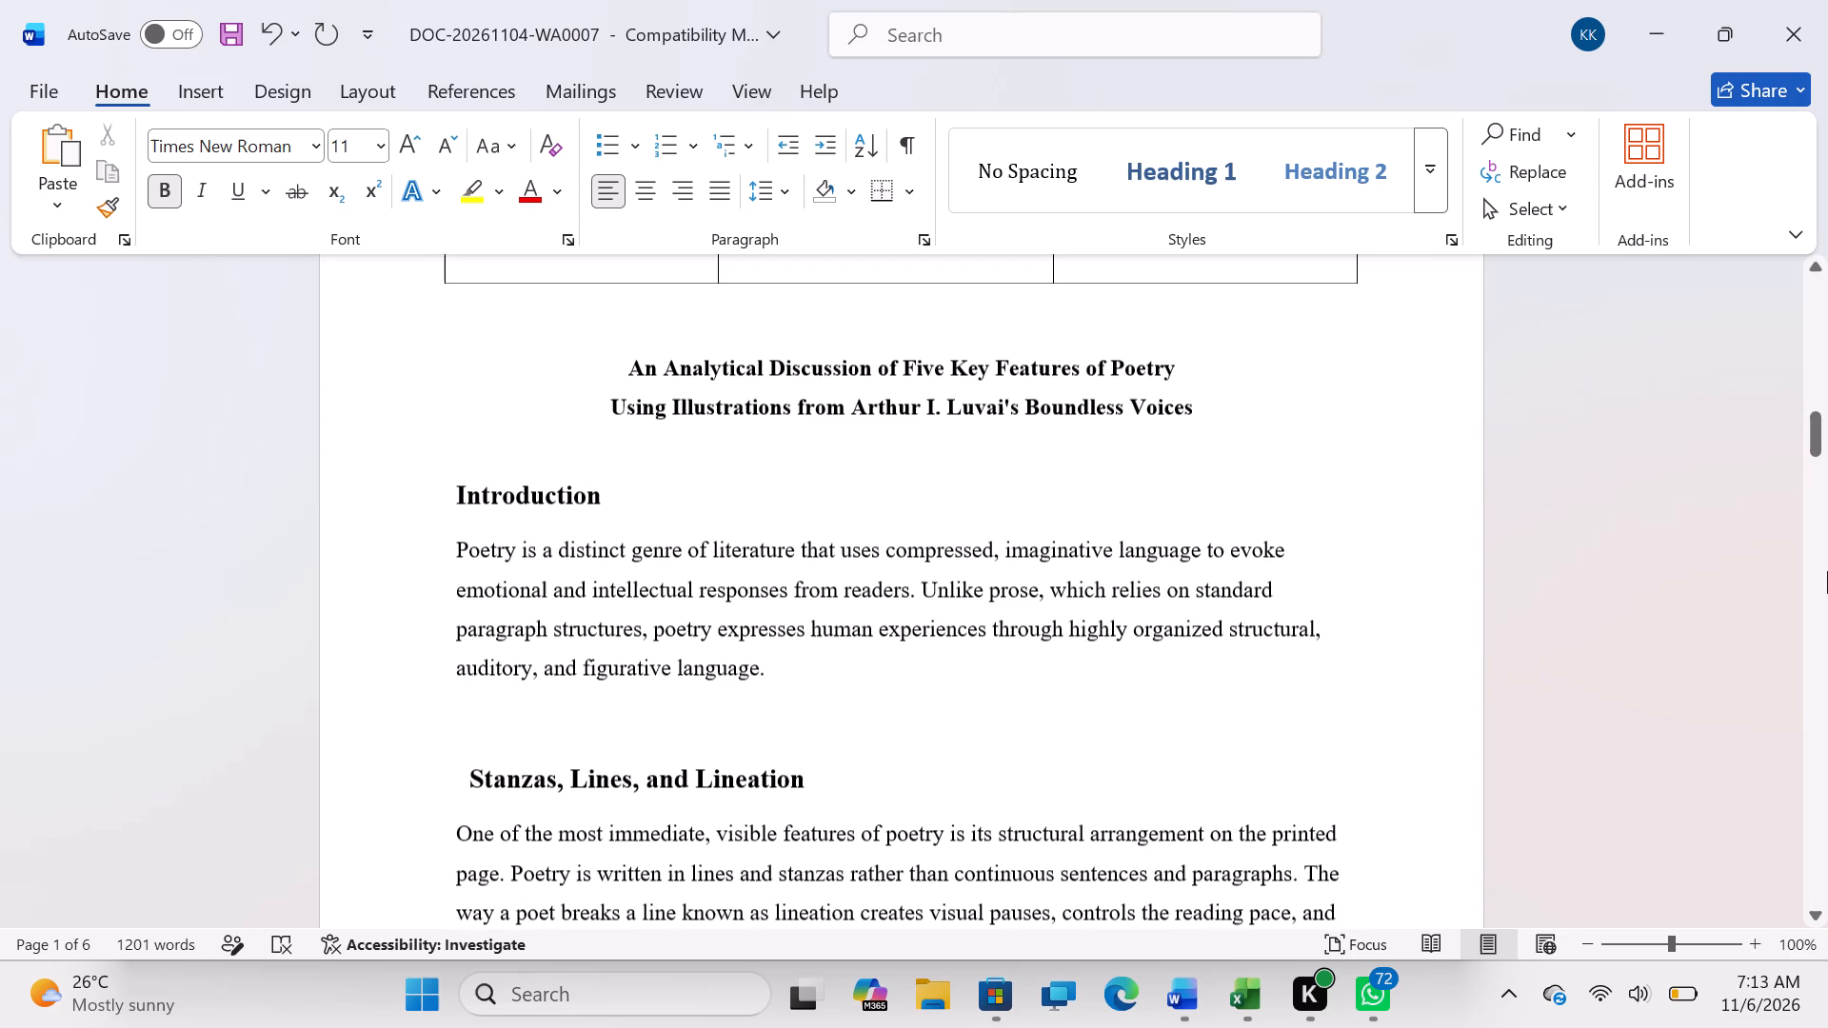
left_click(1810, 385)
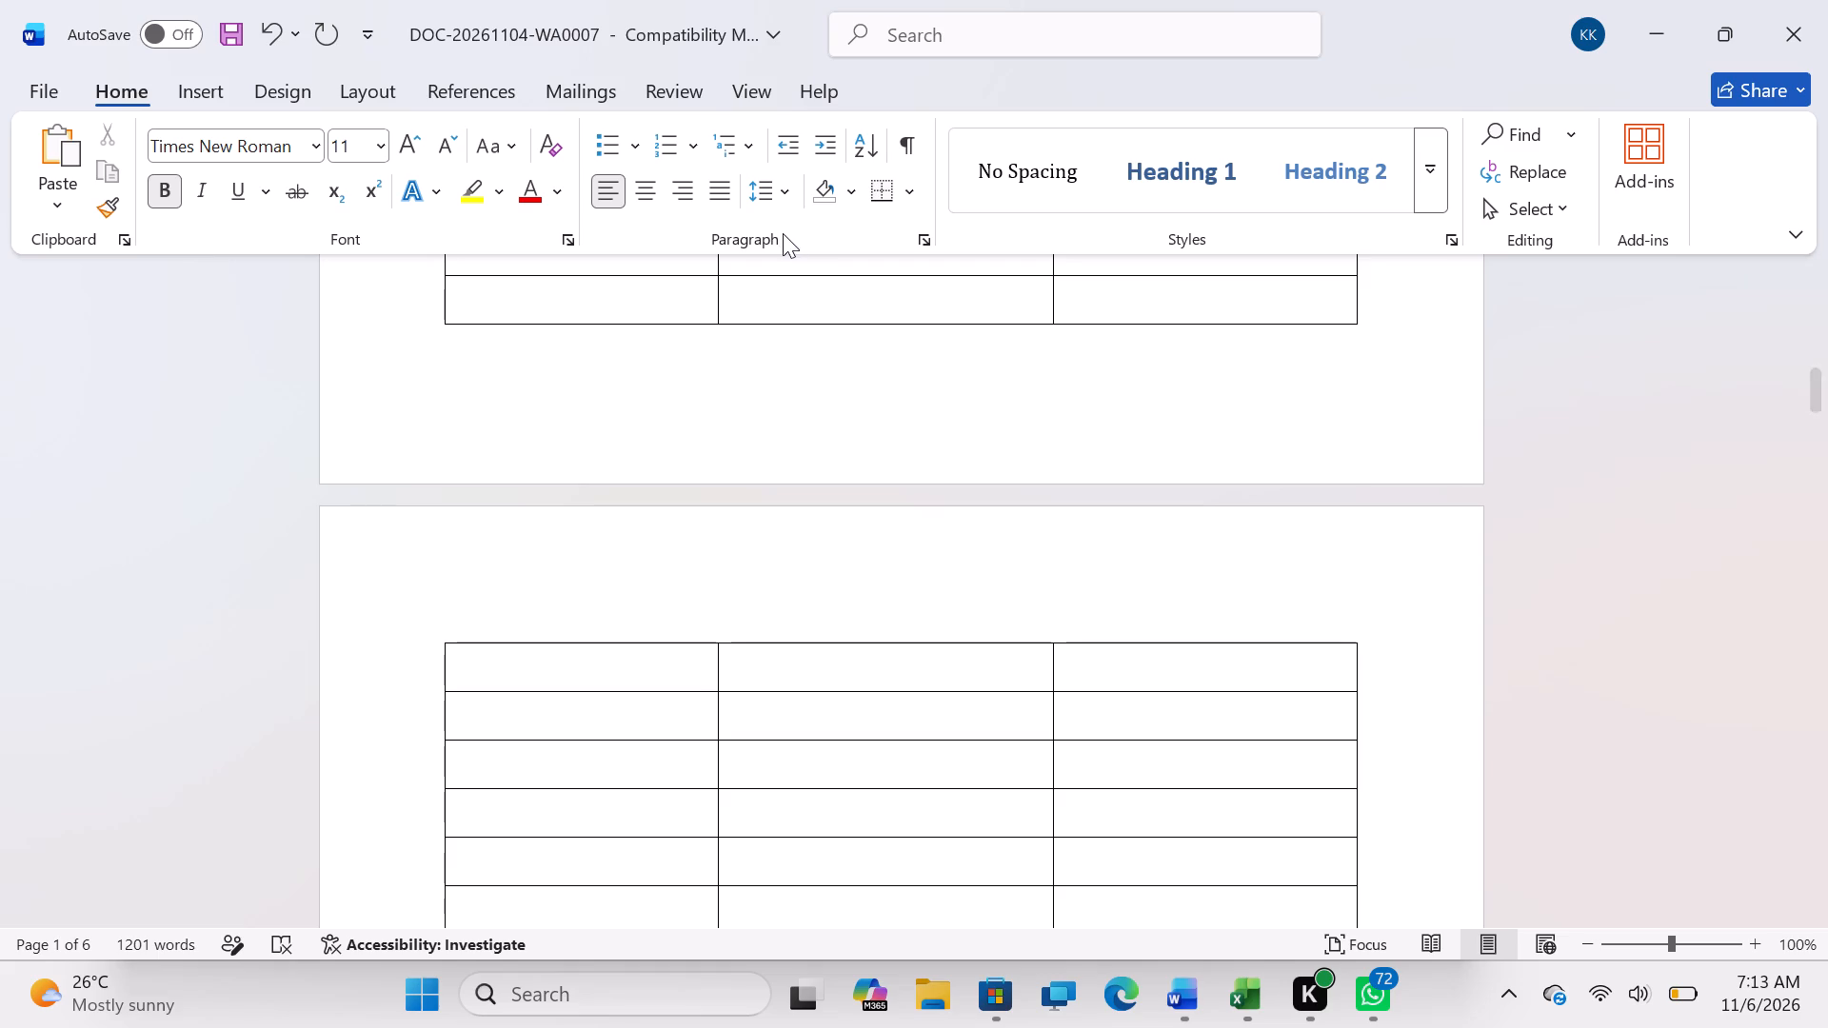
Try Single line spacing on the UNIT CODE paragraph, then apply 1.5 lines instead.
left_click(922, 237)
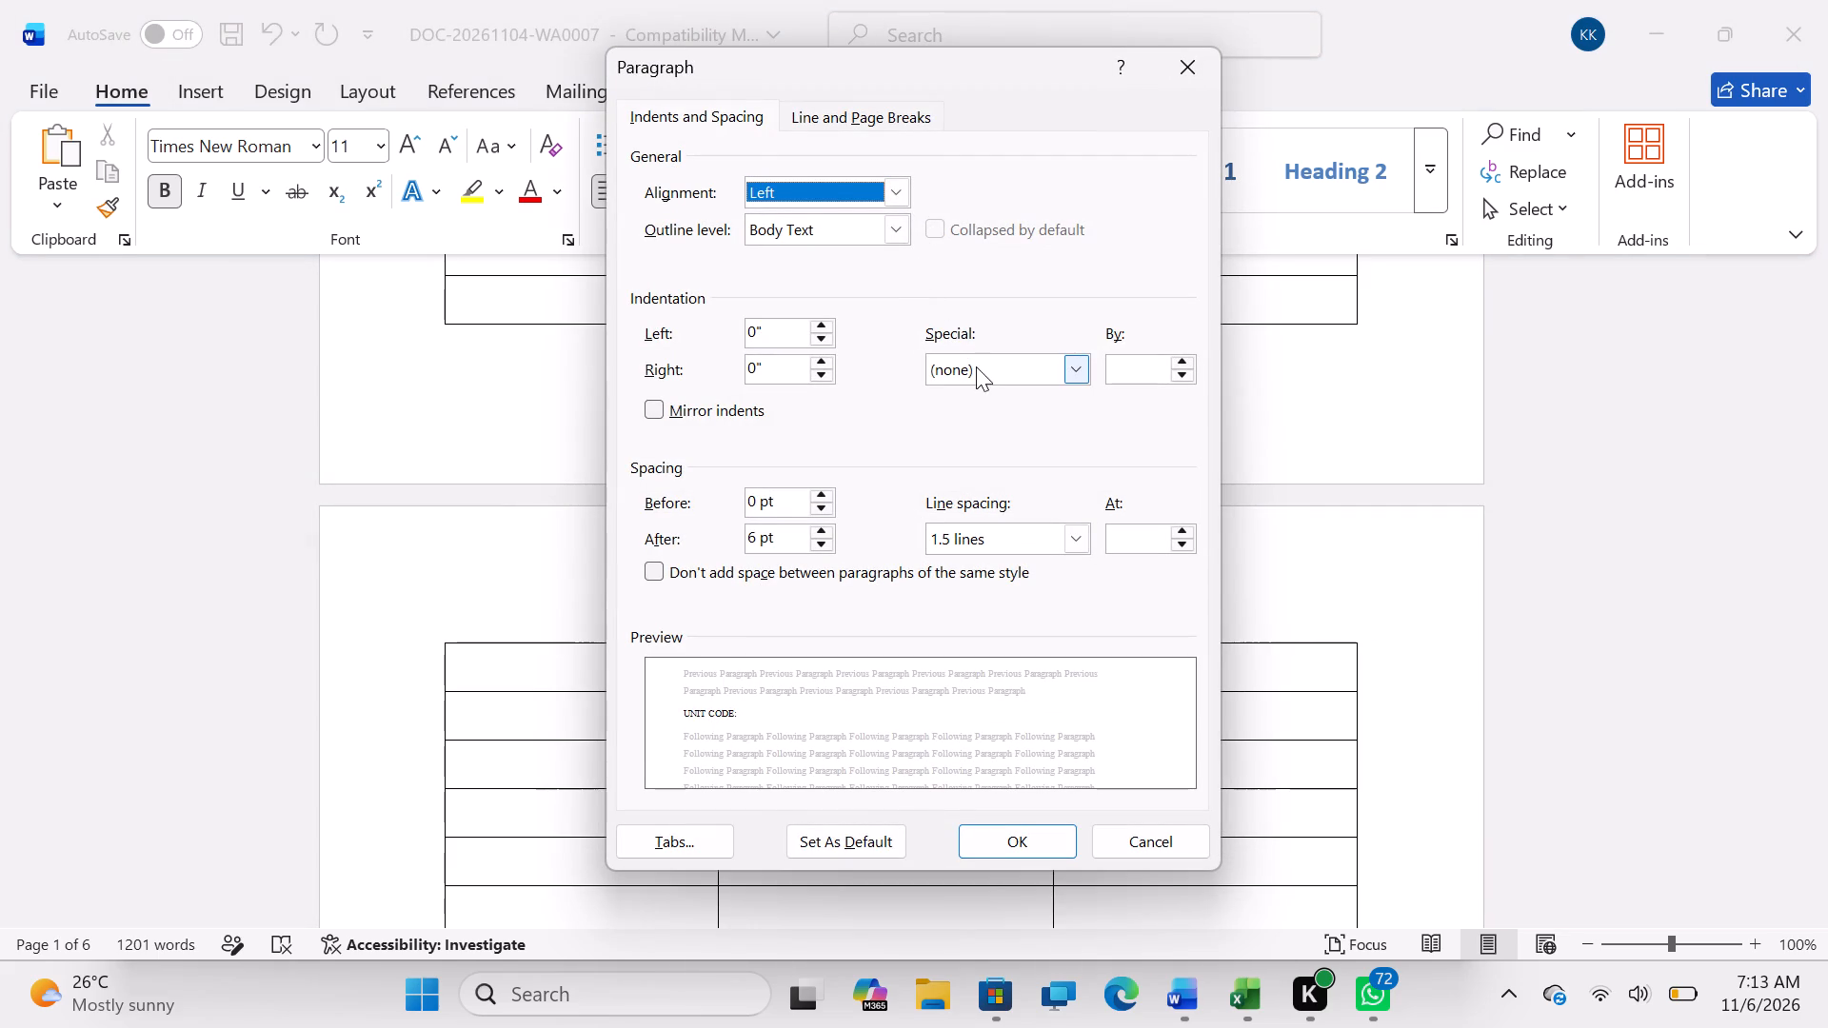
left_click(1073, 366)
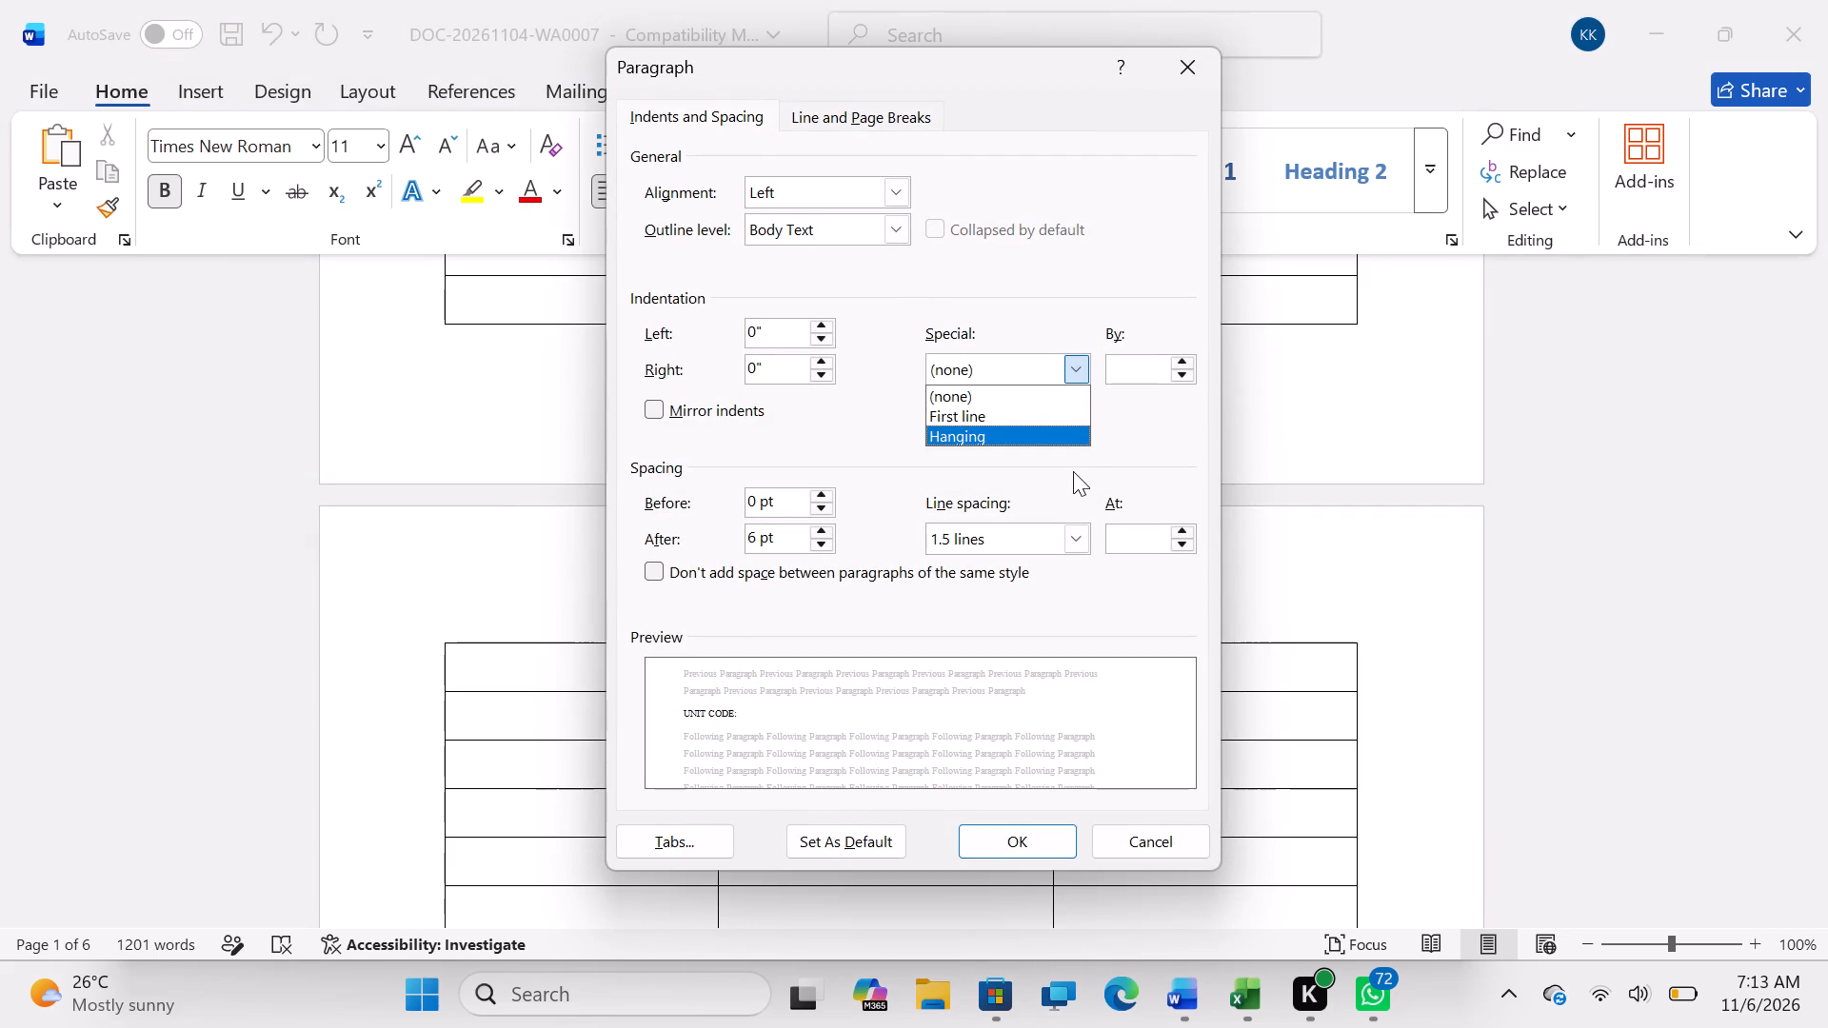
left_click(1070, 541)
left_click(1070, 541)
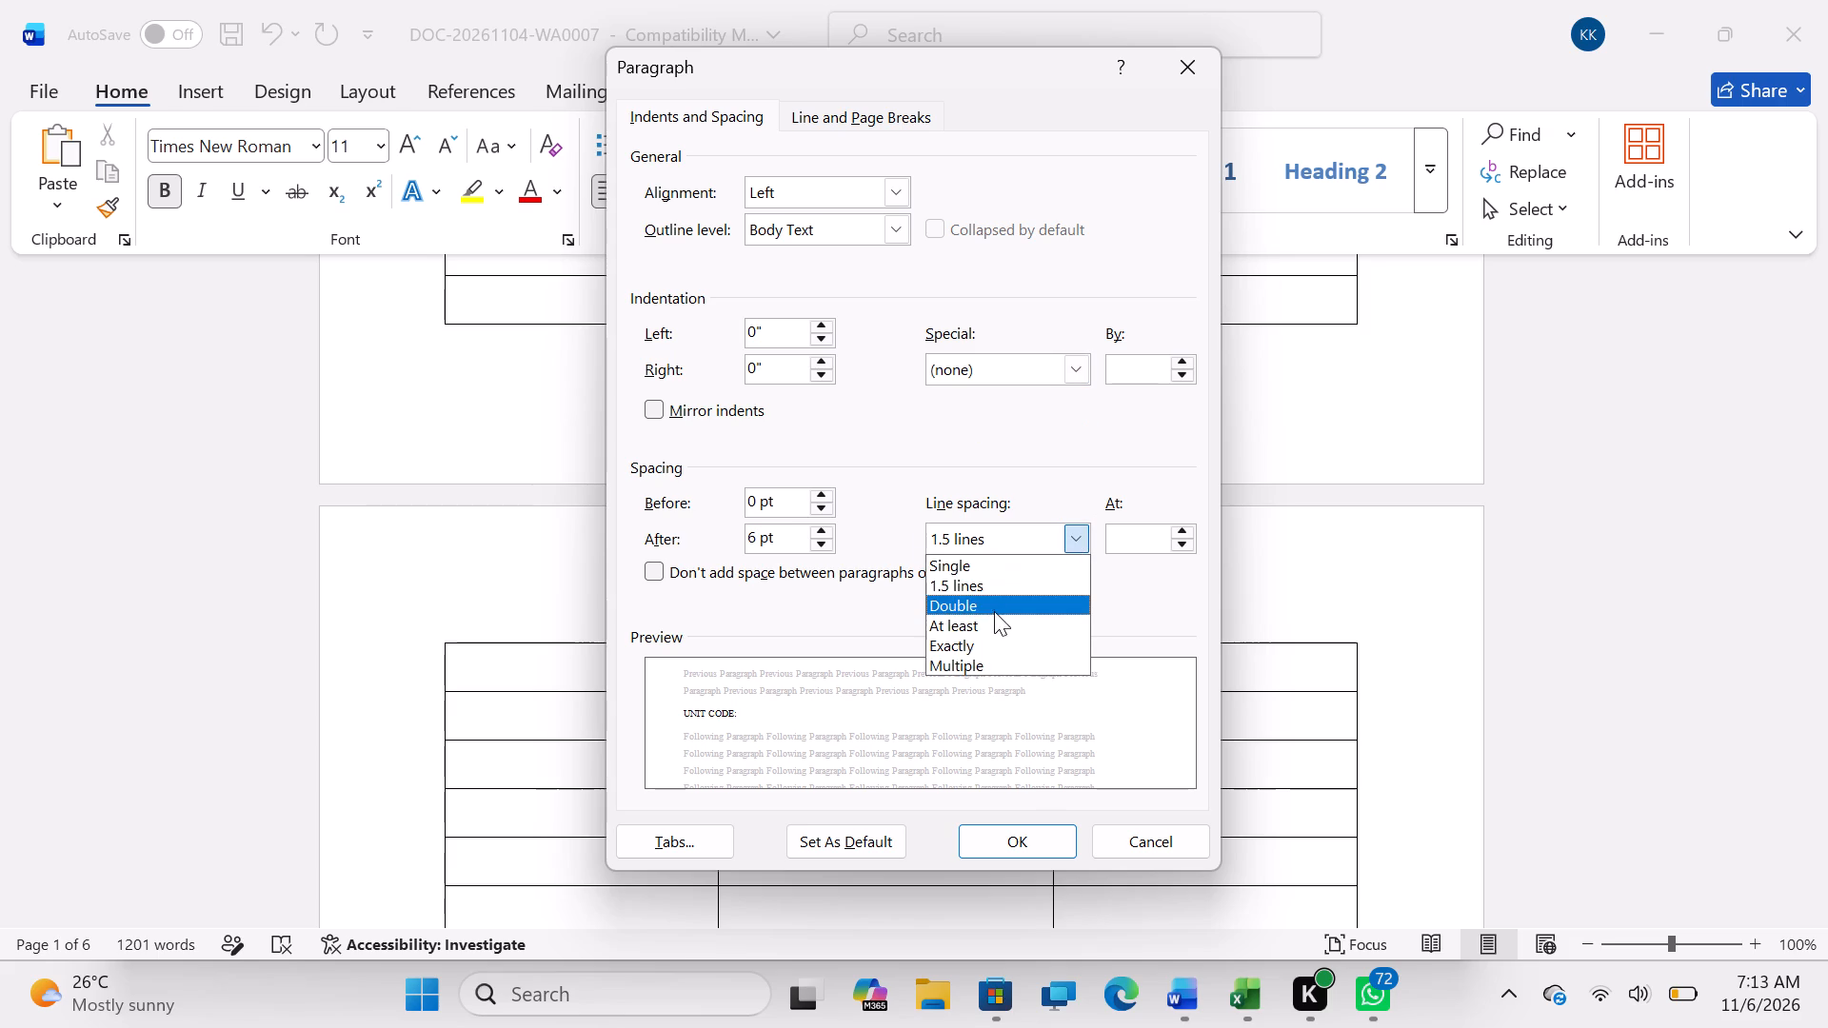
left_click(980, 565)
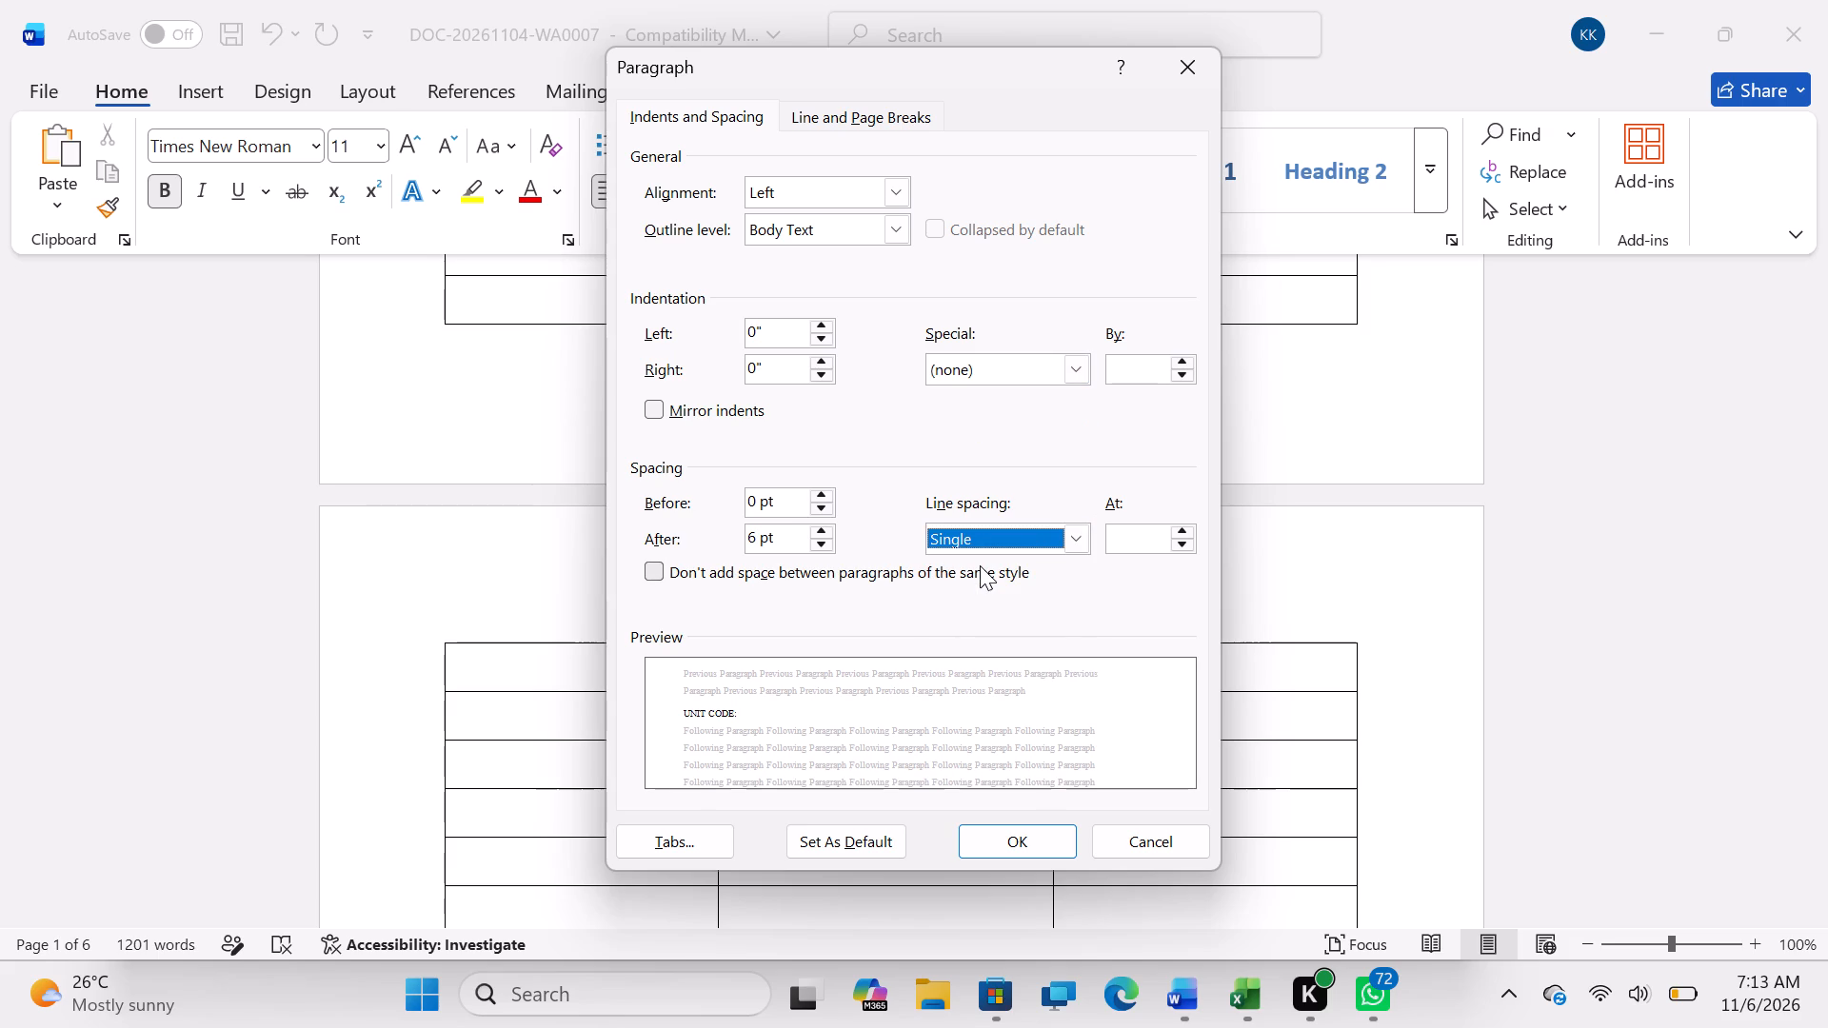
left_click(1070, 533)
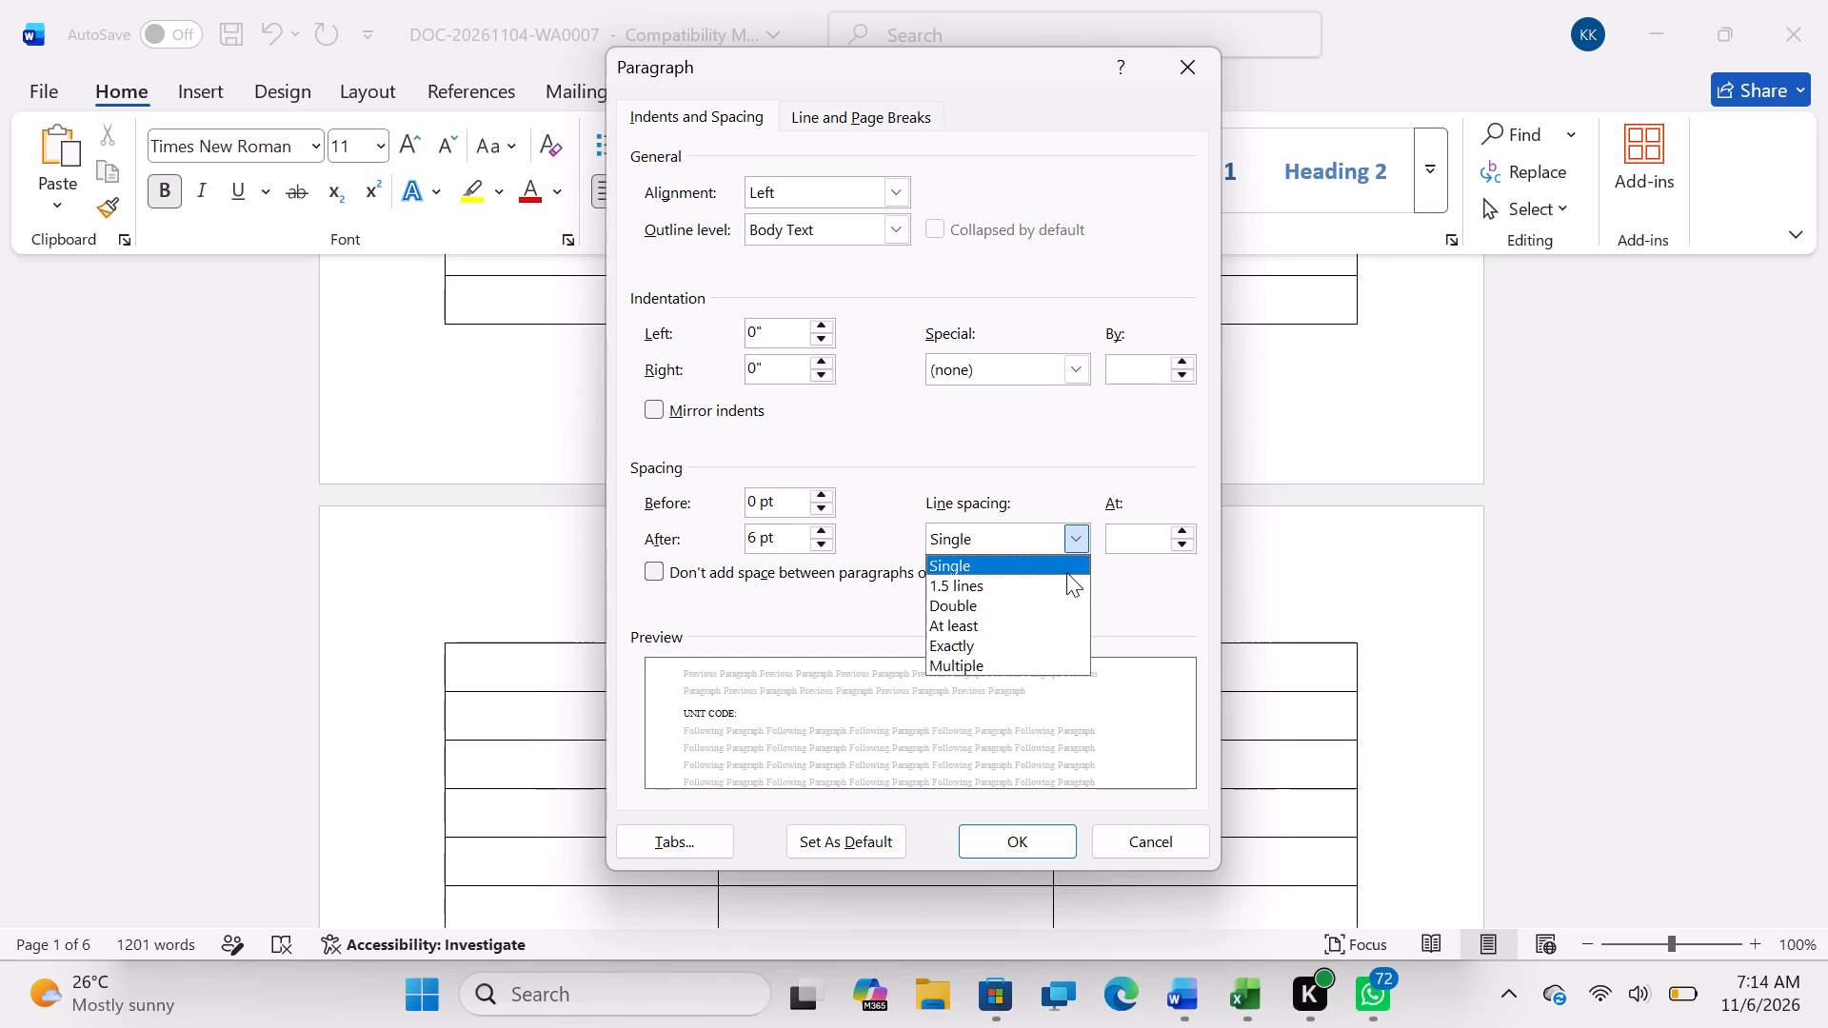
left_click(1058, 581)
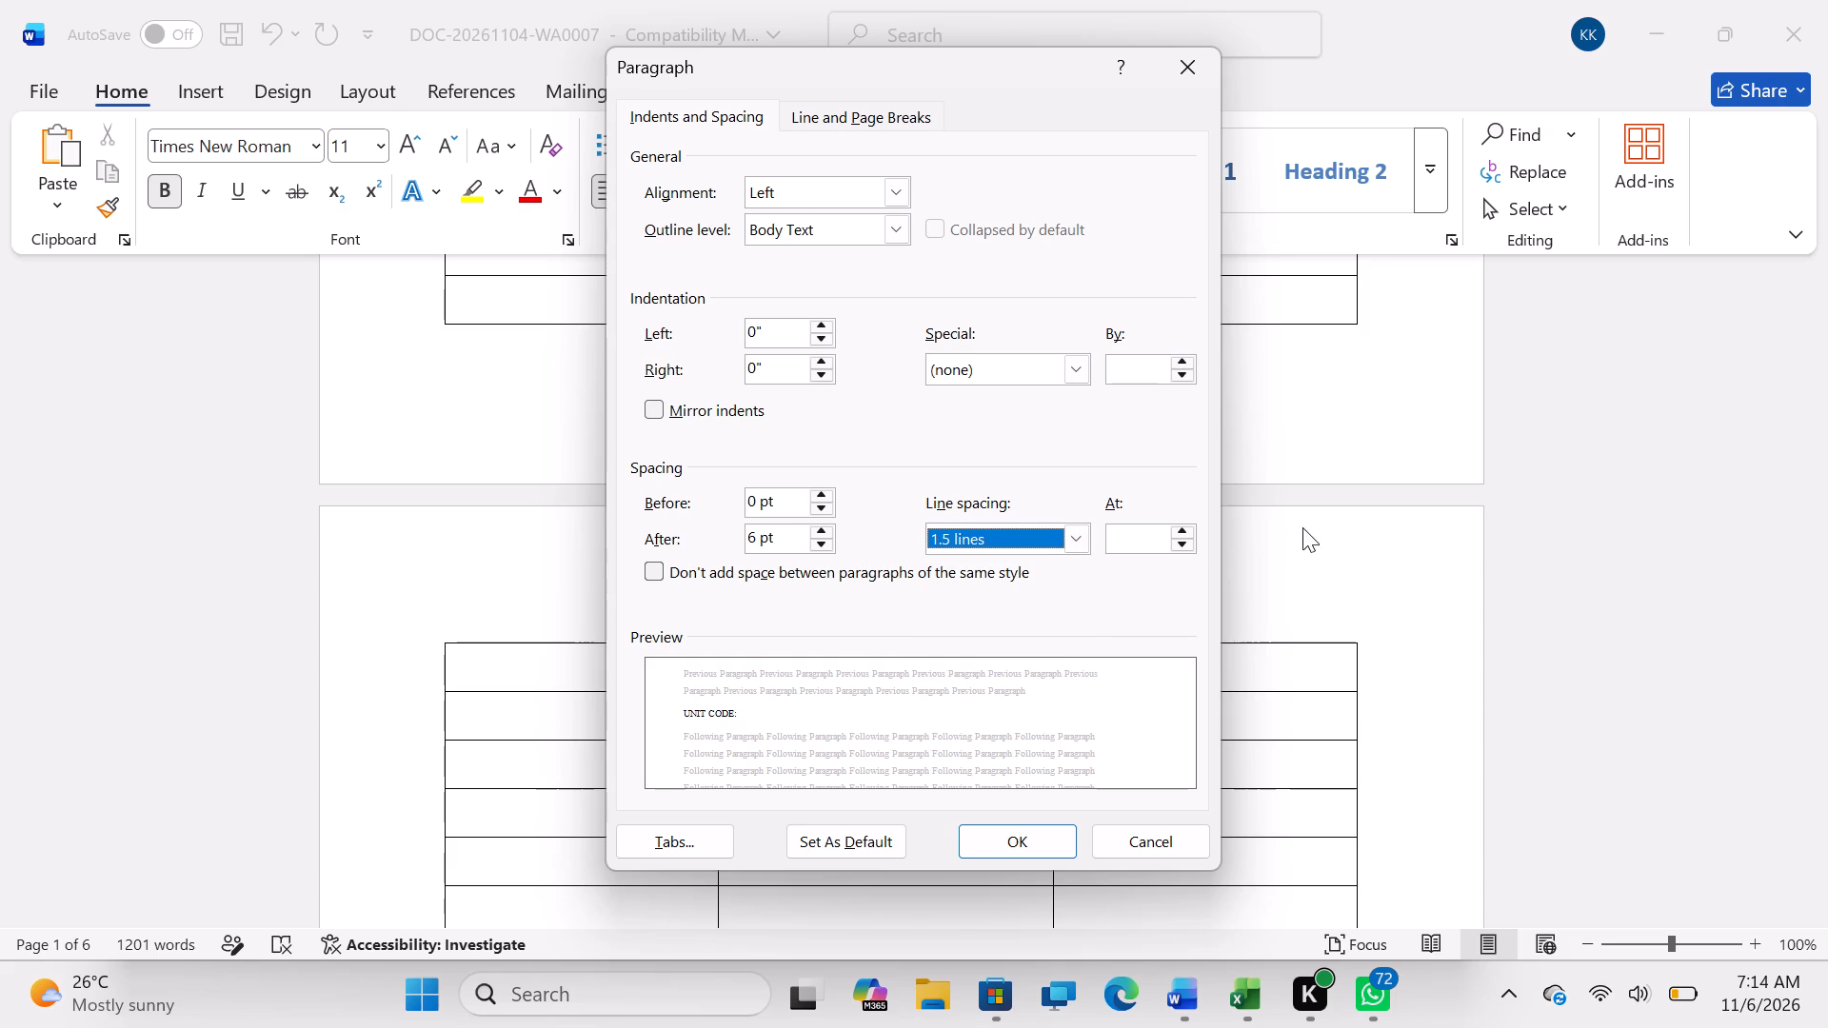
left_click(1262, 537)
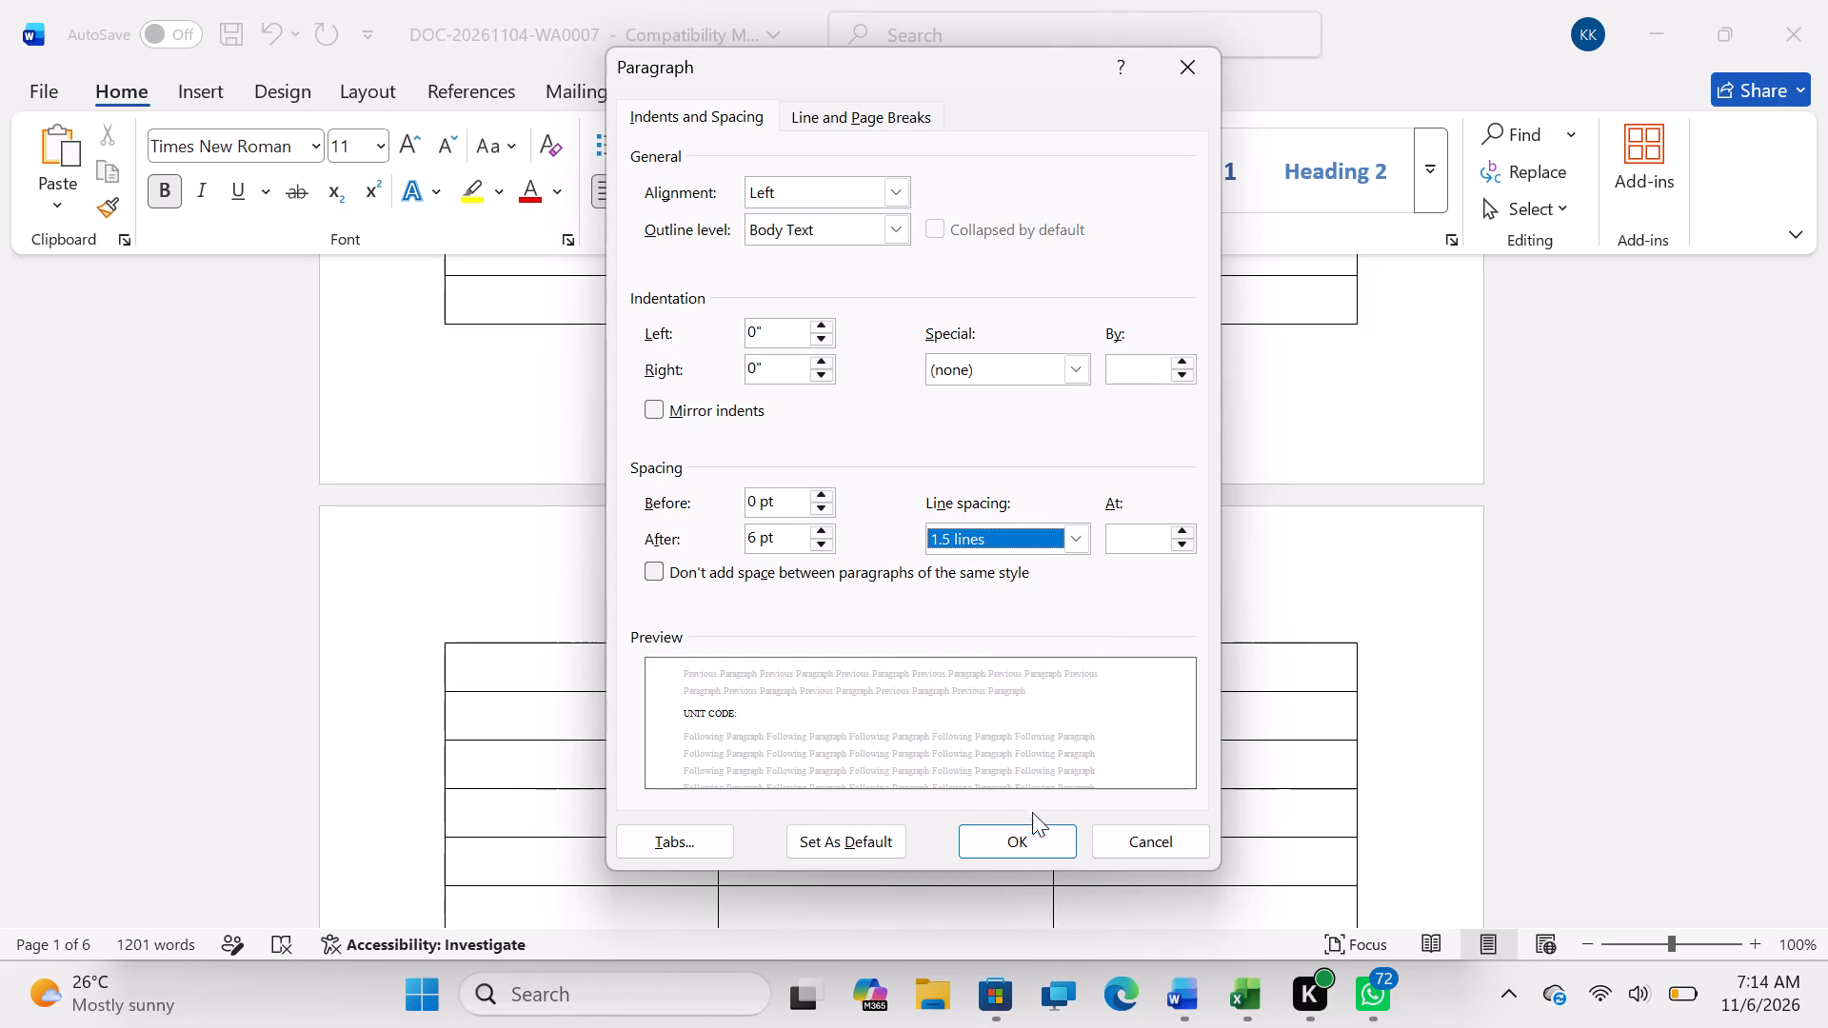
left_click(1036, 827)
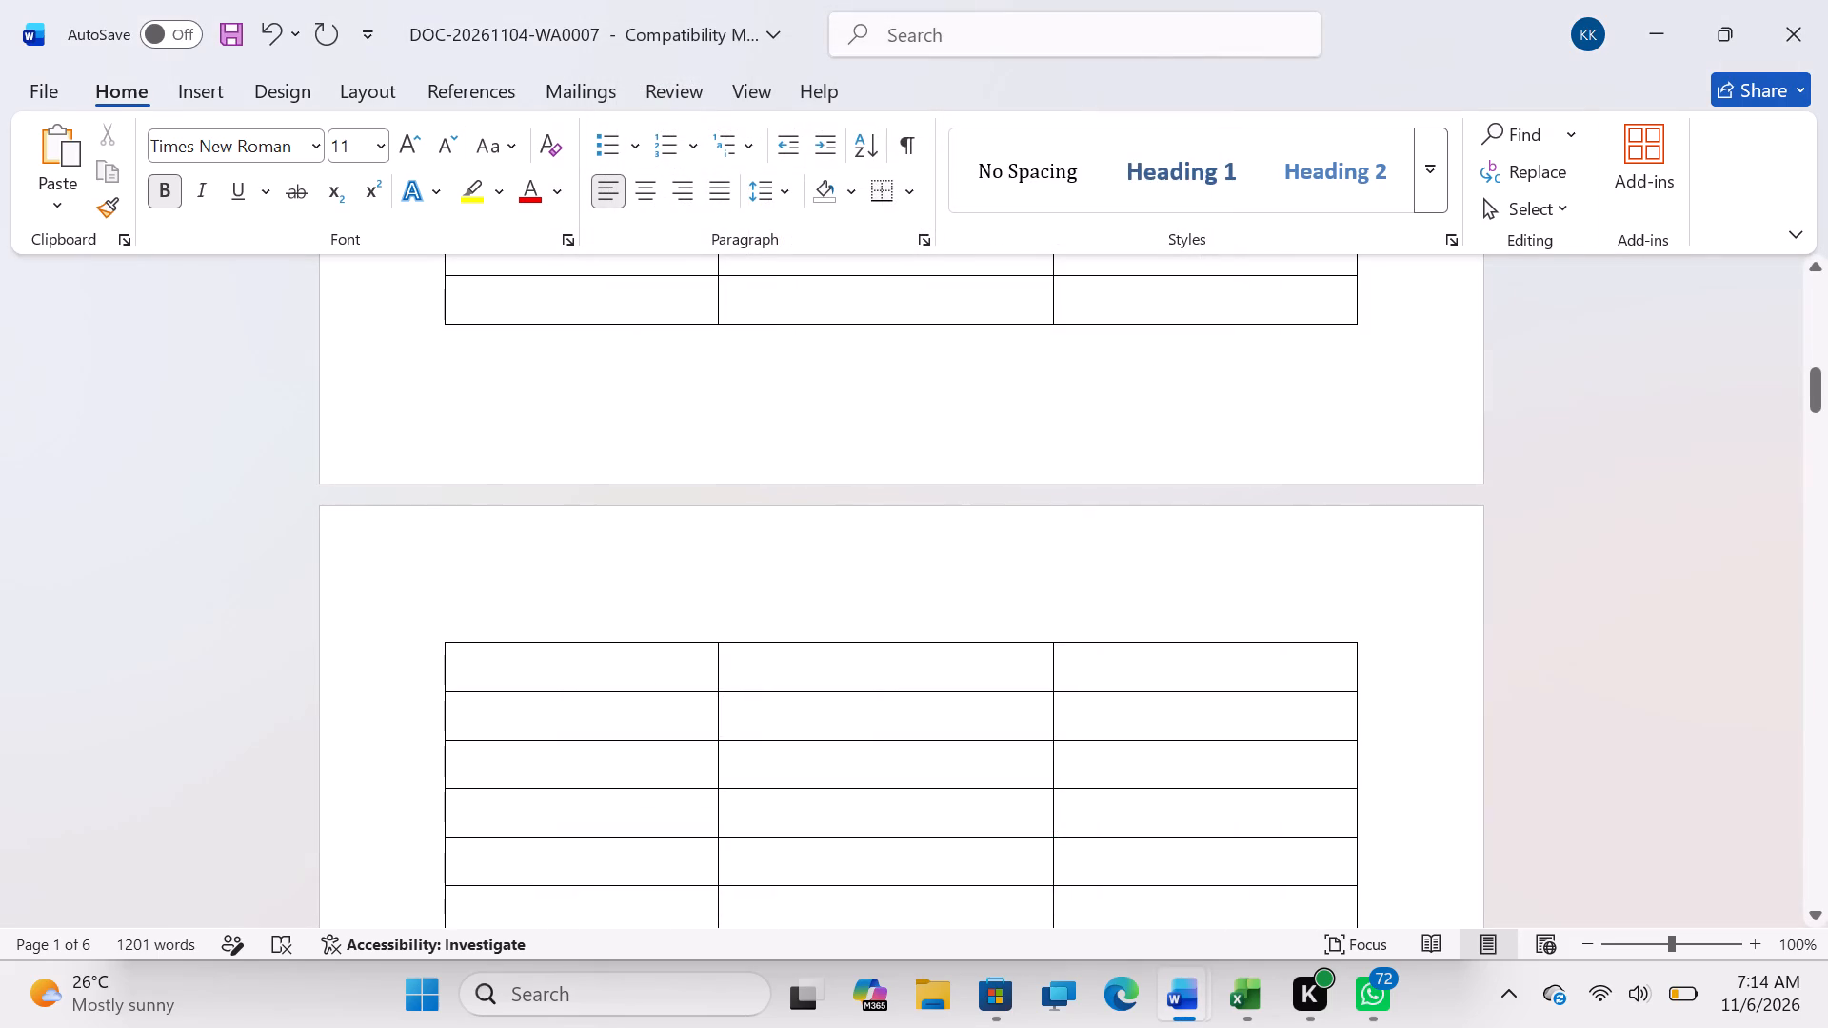
Move the group members table up the cover page, ahead of the UNIT NAME line, aligned with the left margin.
left_click(1820, 349)
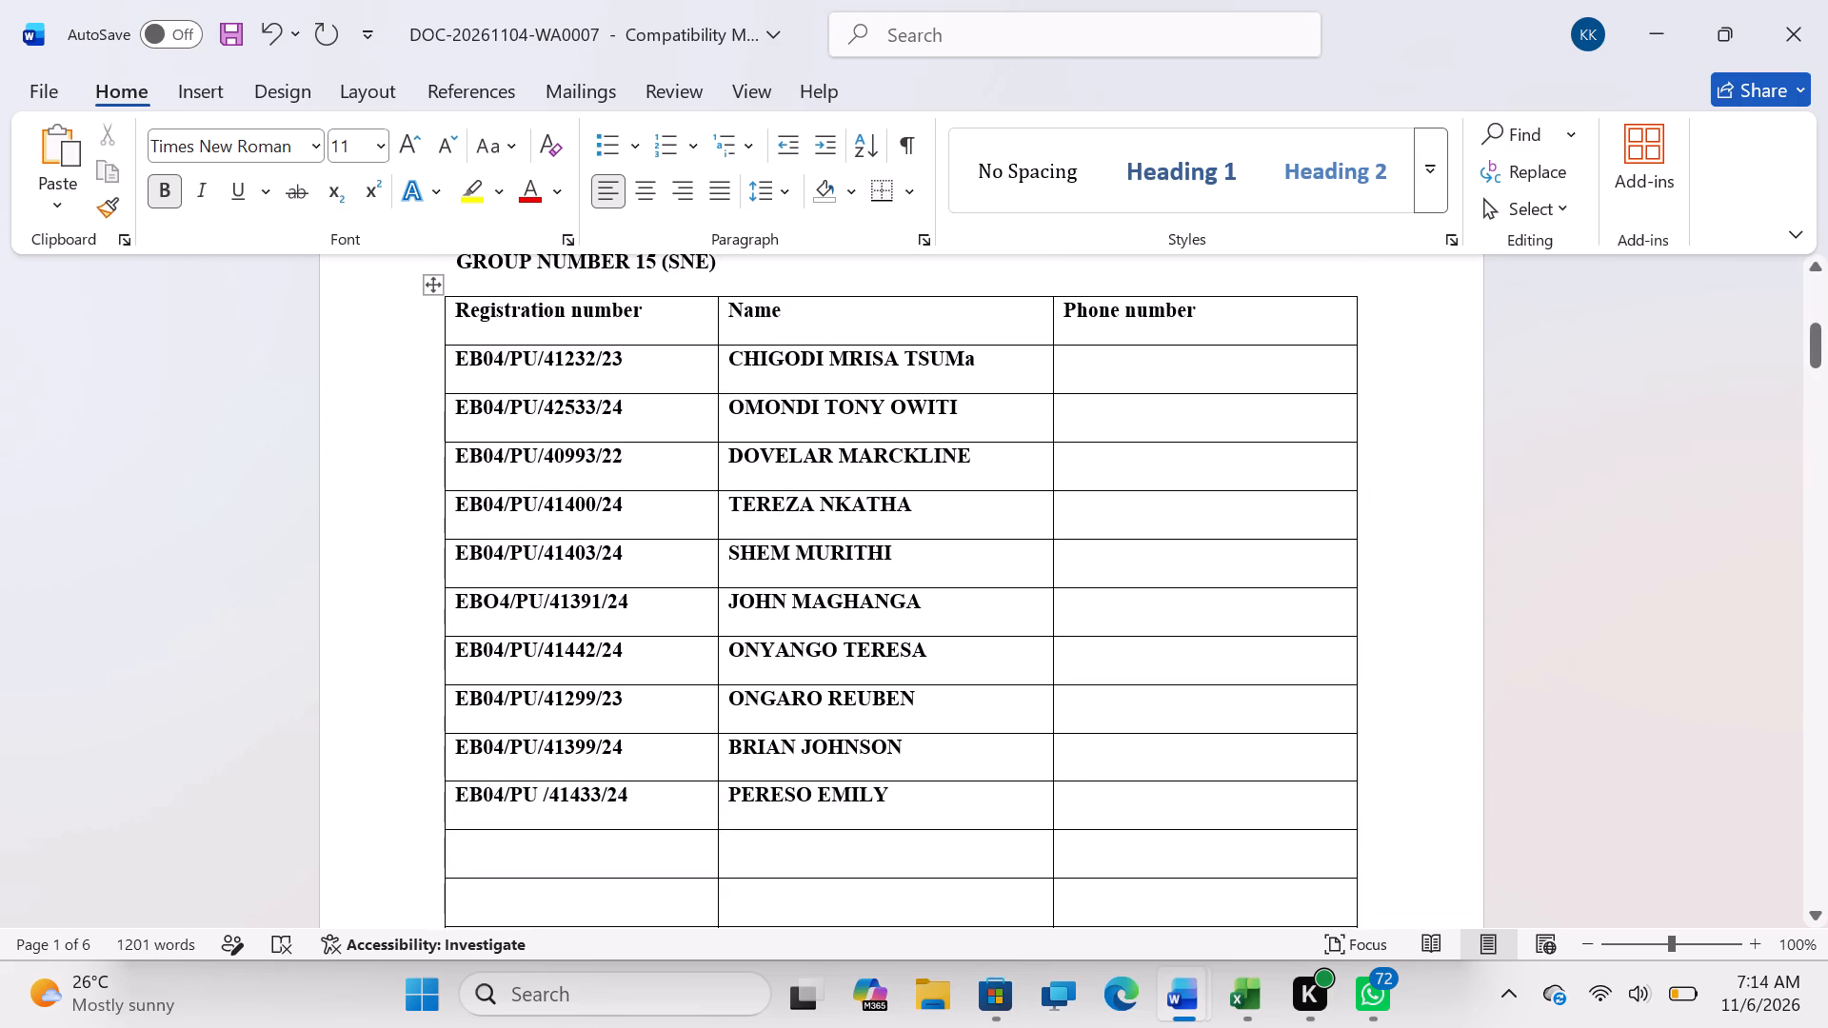
left_click_drag(444, 291, 618, 361)
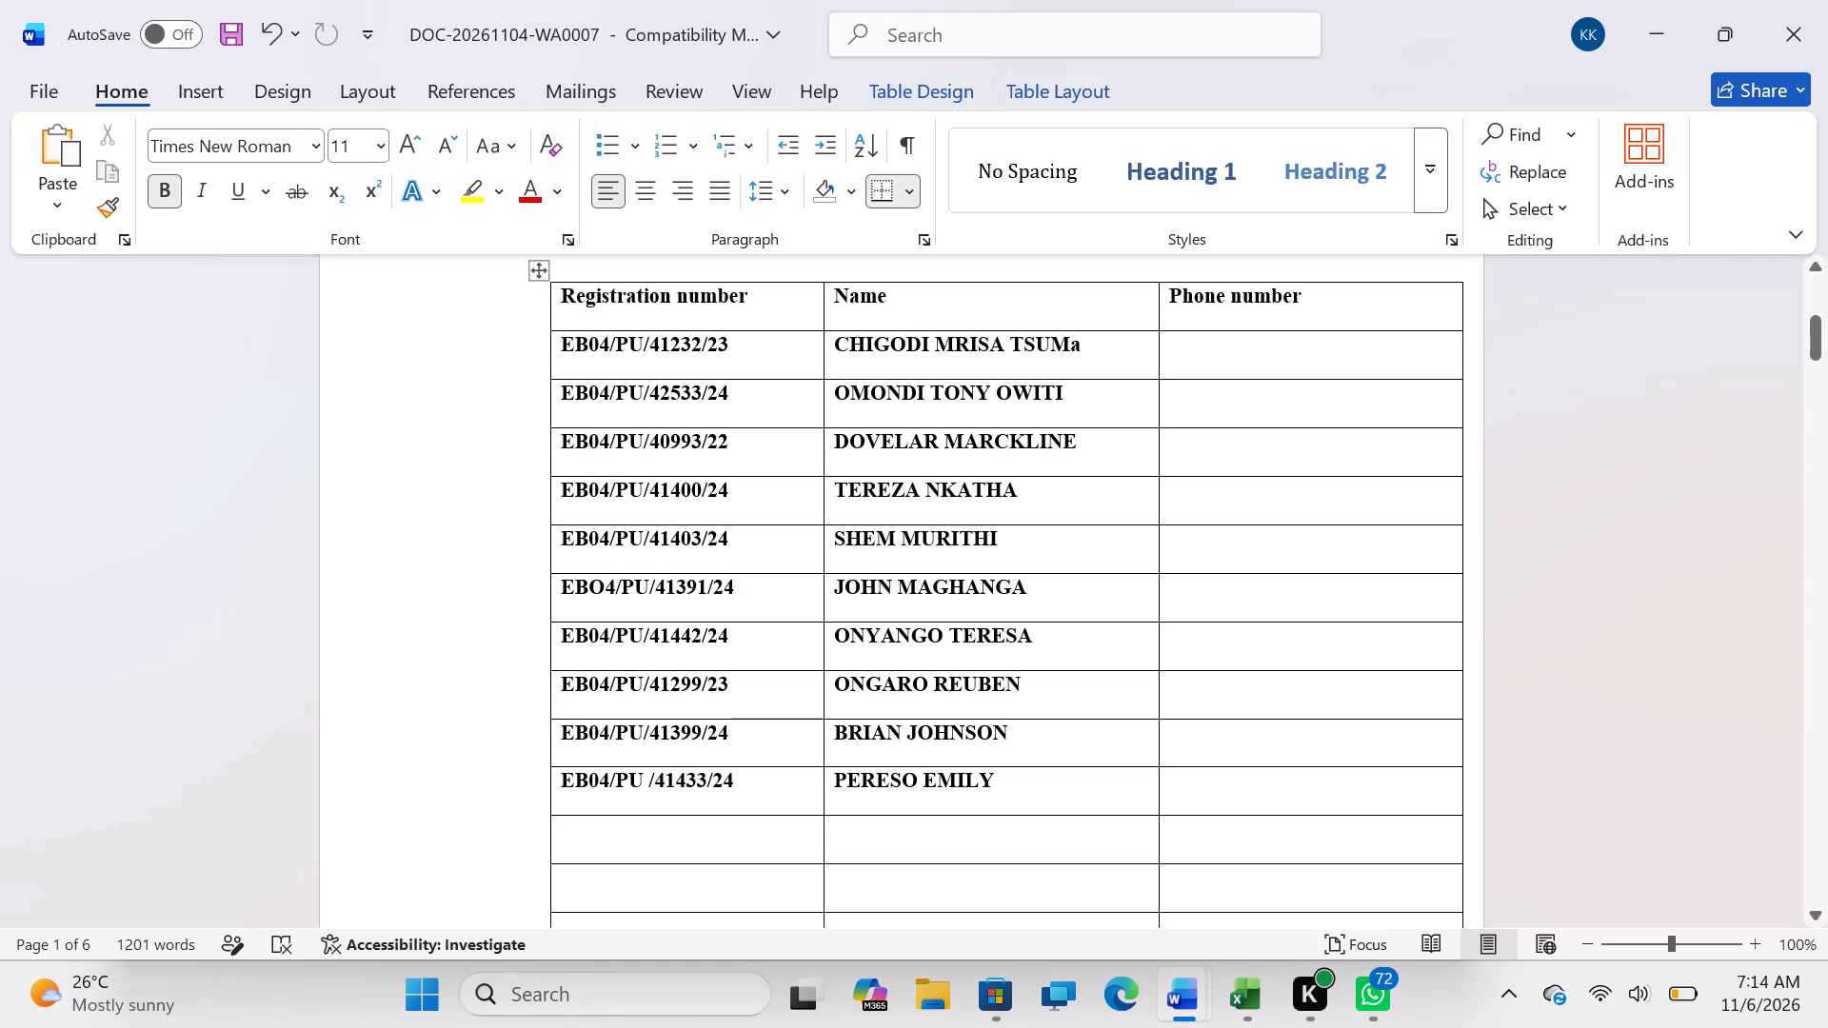
left_click_drag(546, 270, 482, 279)
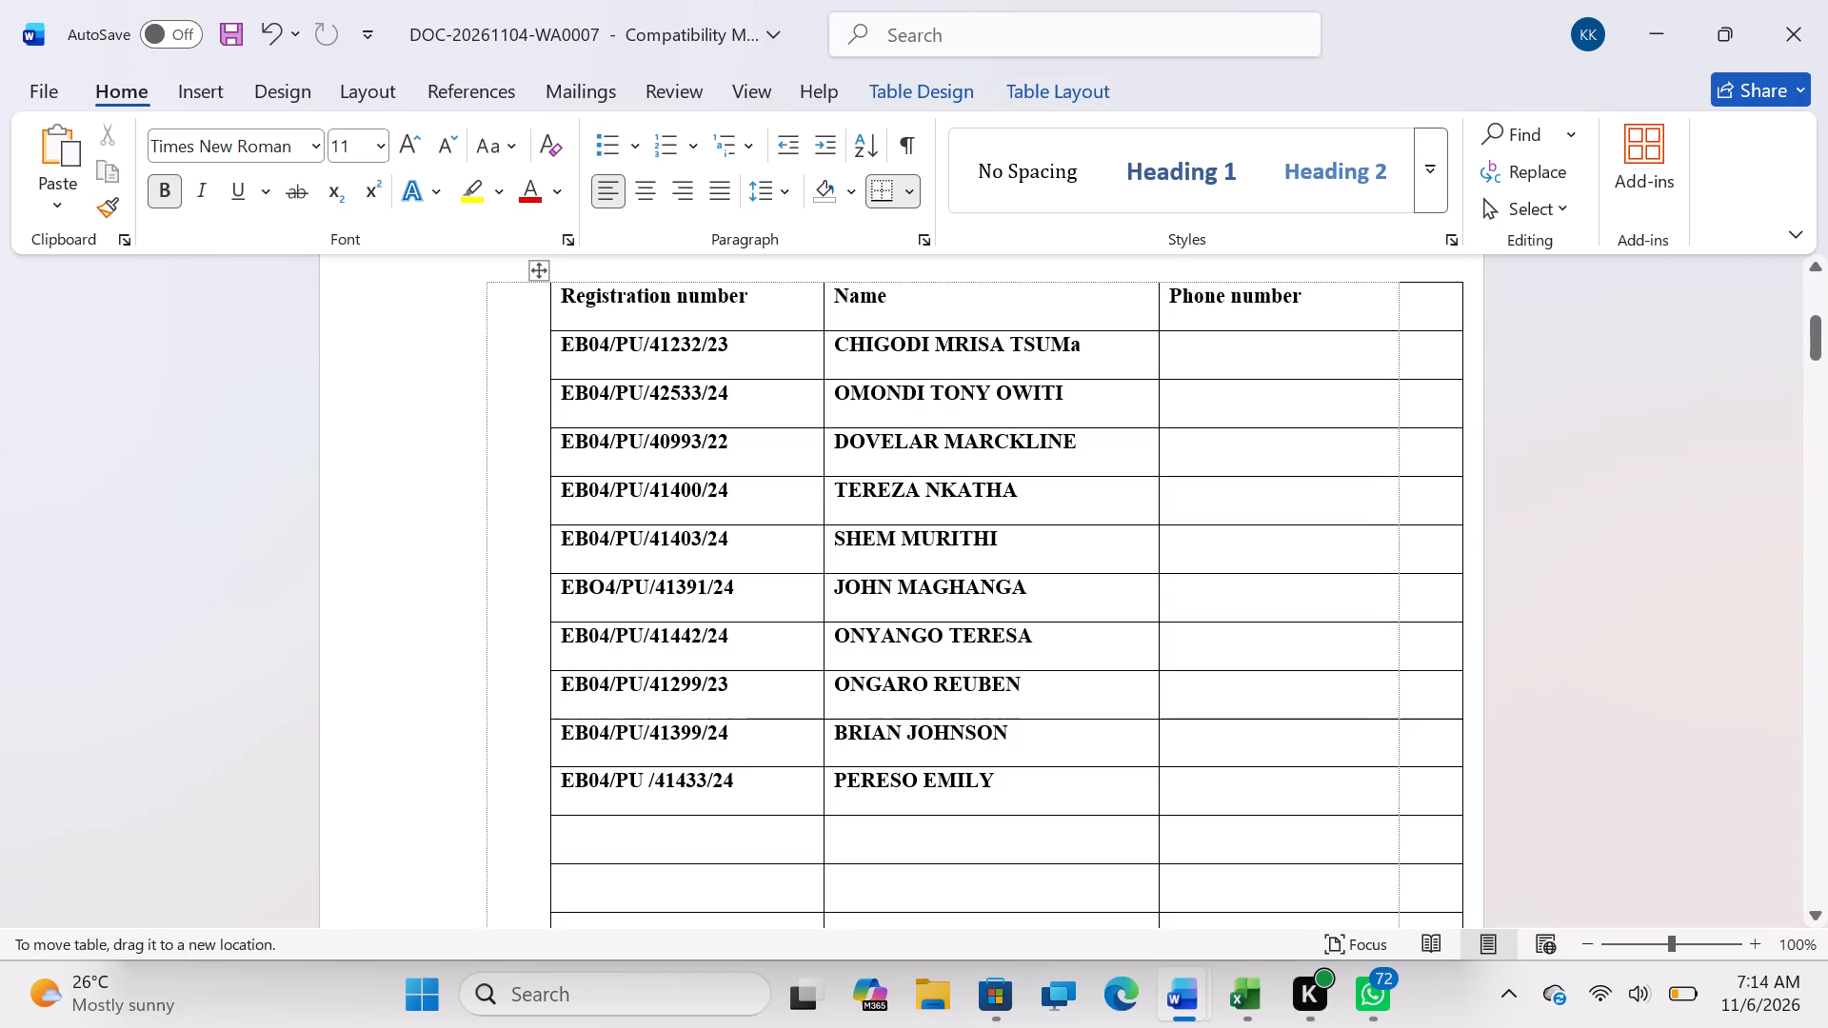
left_click_drag(482, 279, 484, 269)
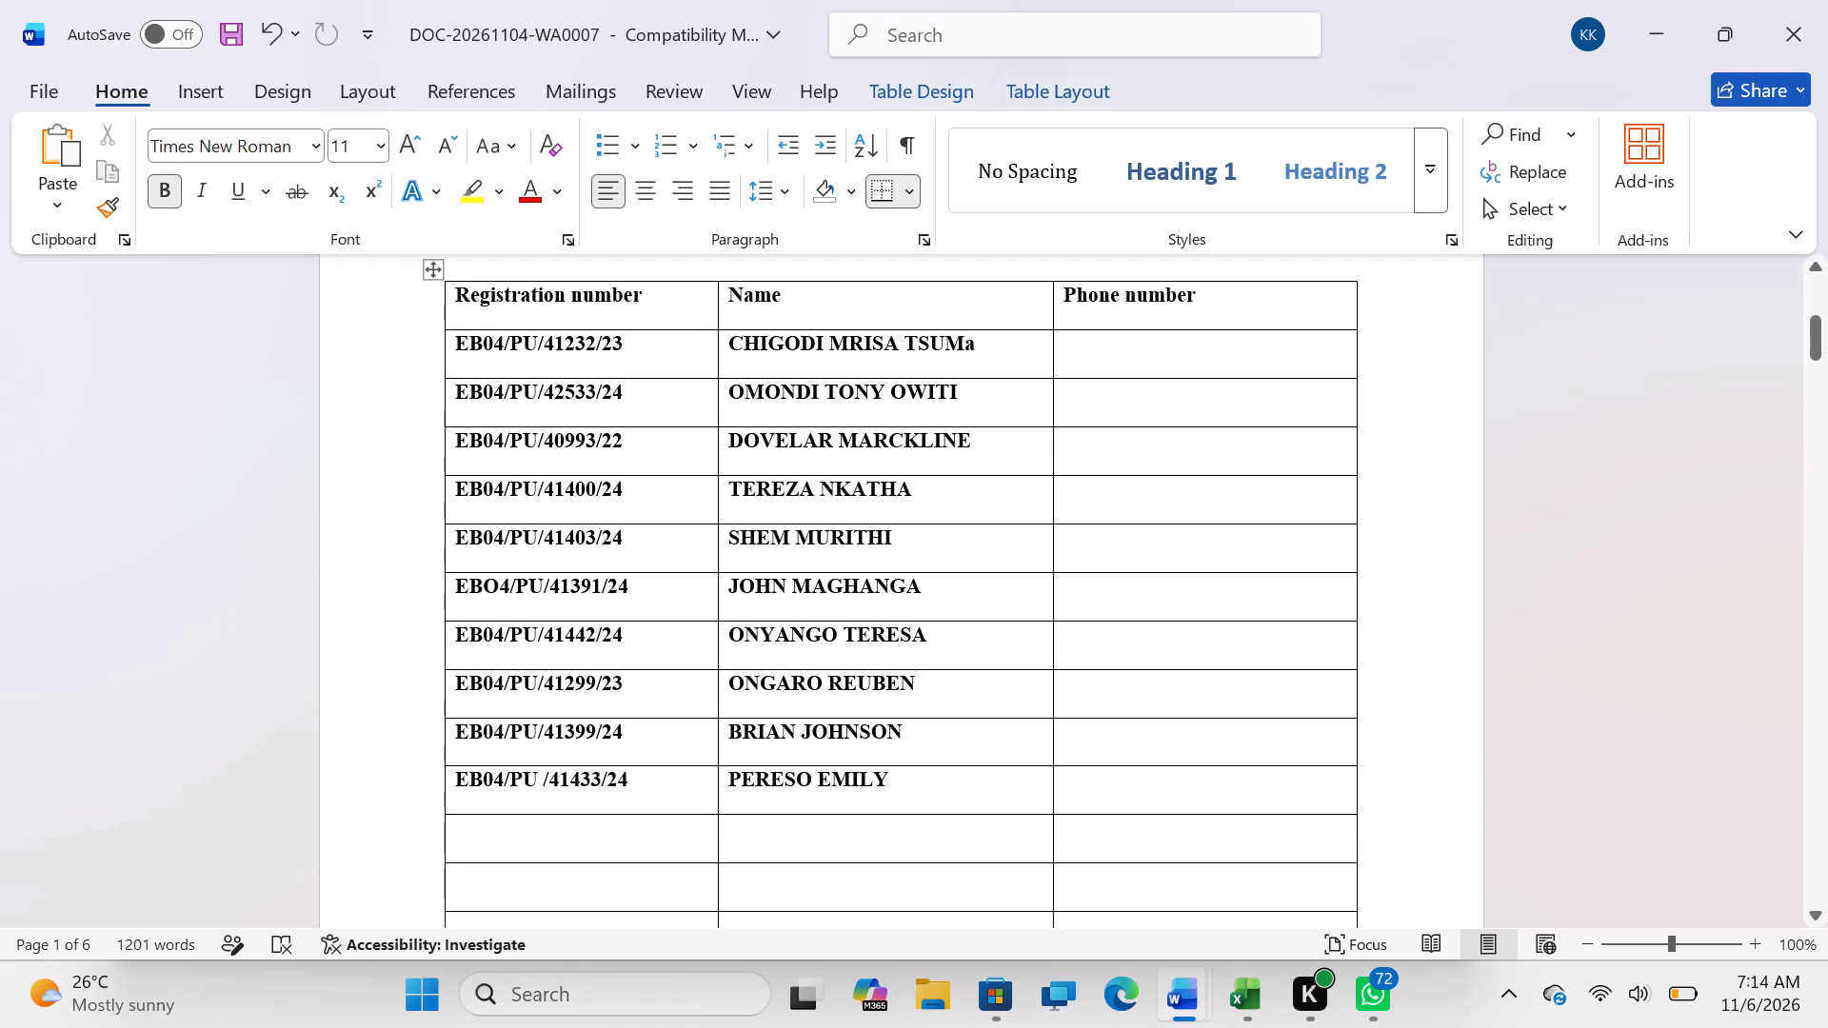
Set the line spacing of the entire group members table to Single, including its empty rows.
left_click_drag(458, 280, 554, 361)
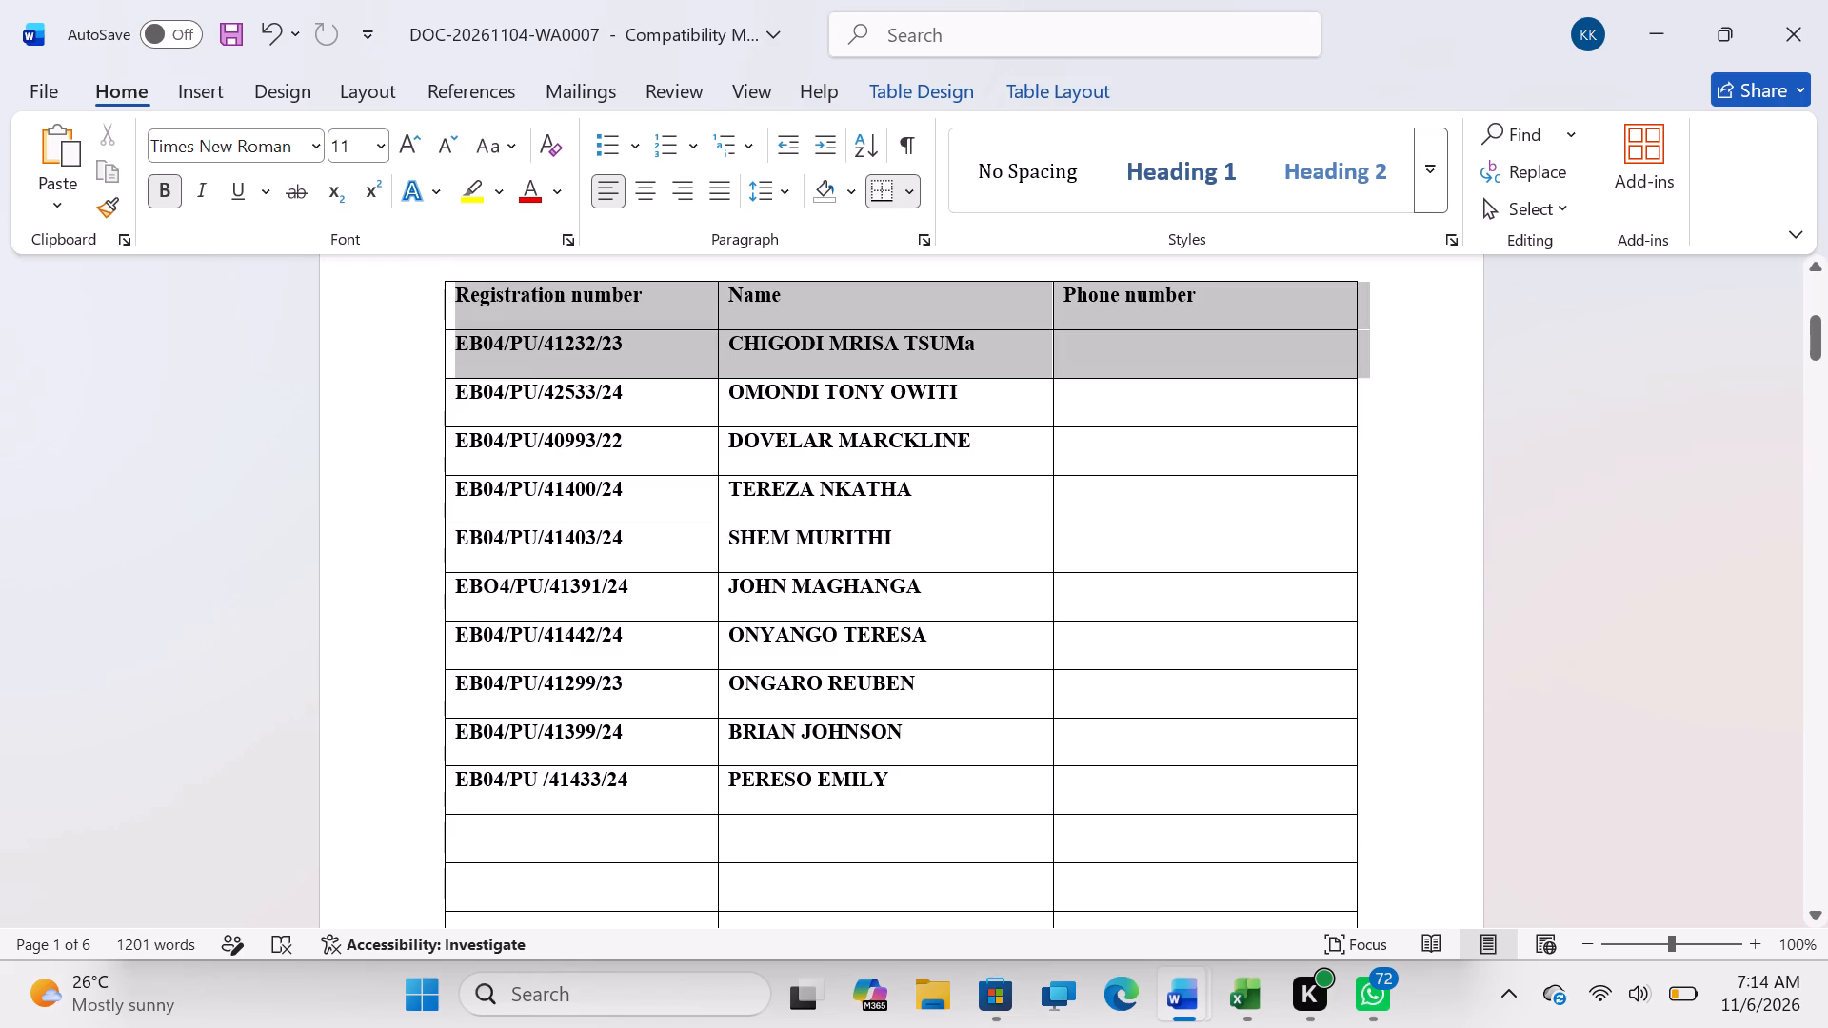
left_click_drag(554, 361, 780, 675)
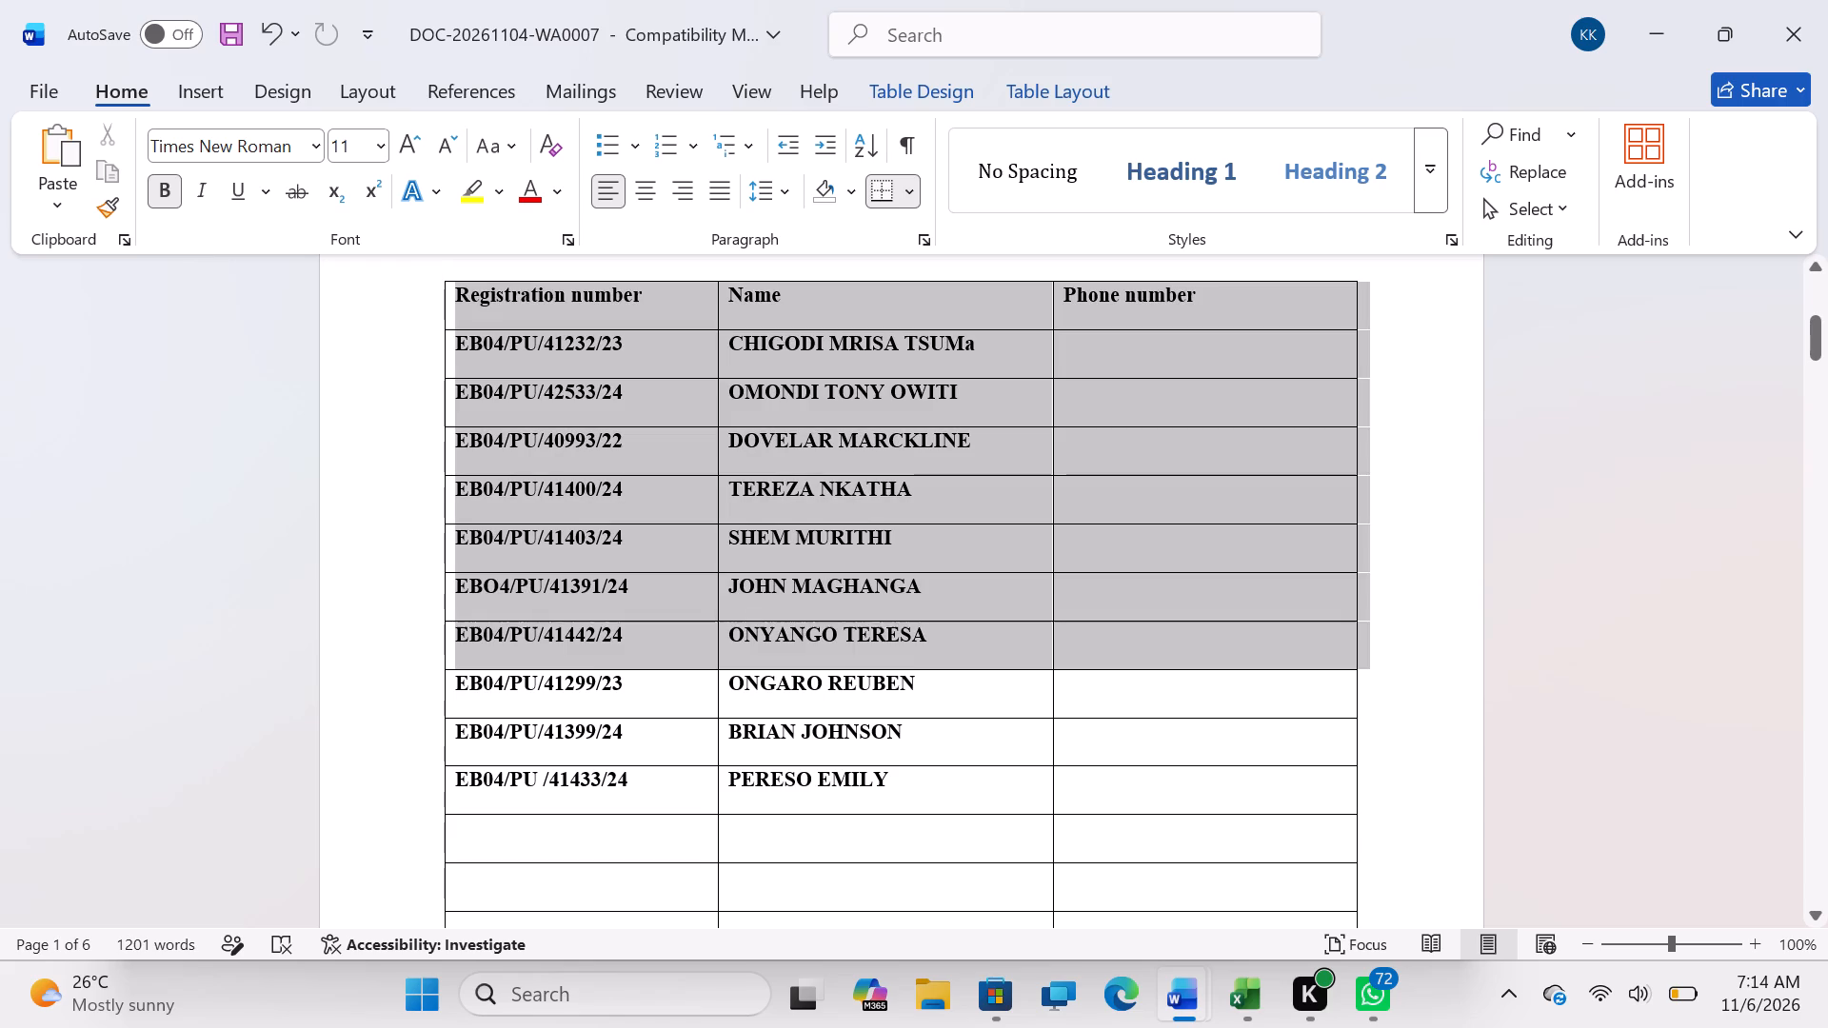
left_click_drag(780, 675, 968, 996)
scroll(944, 860, "up", 1)
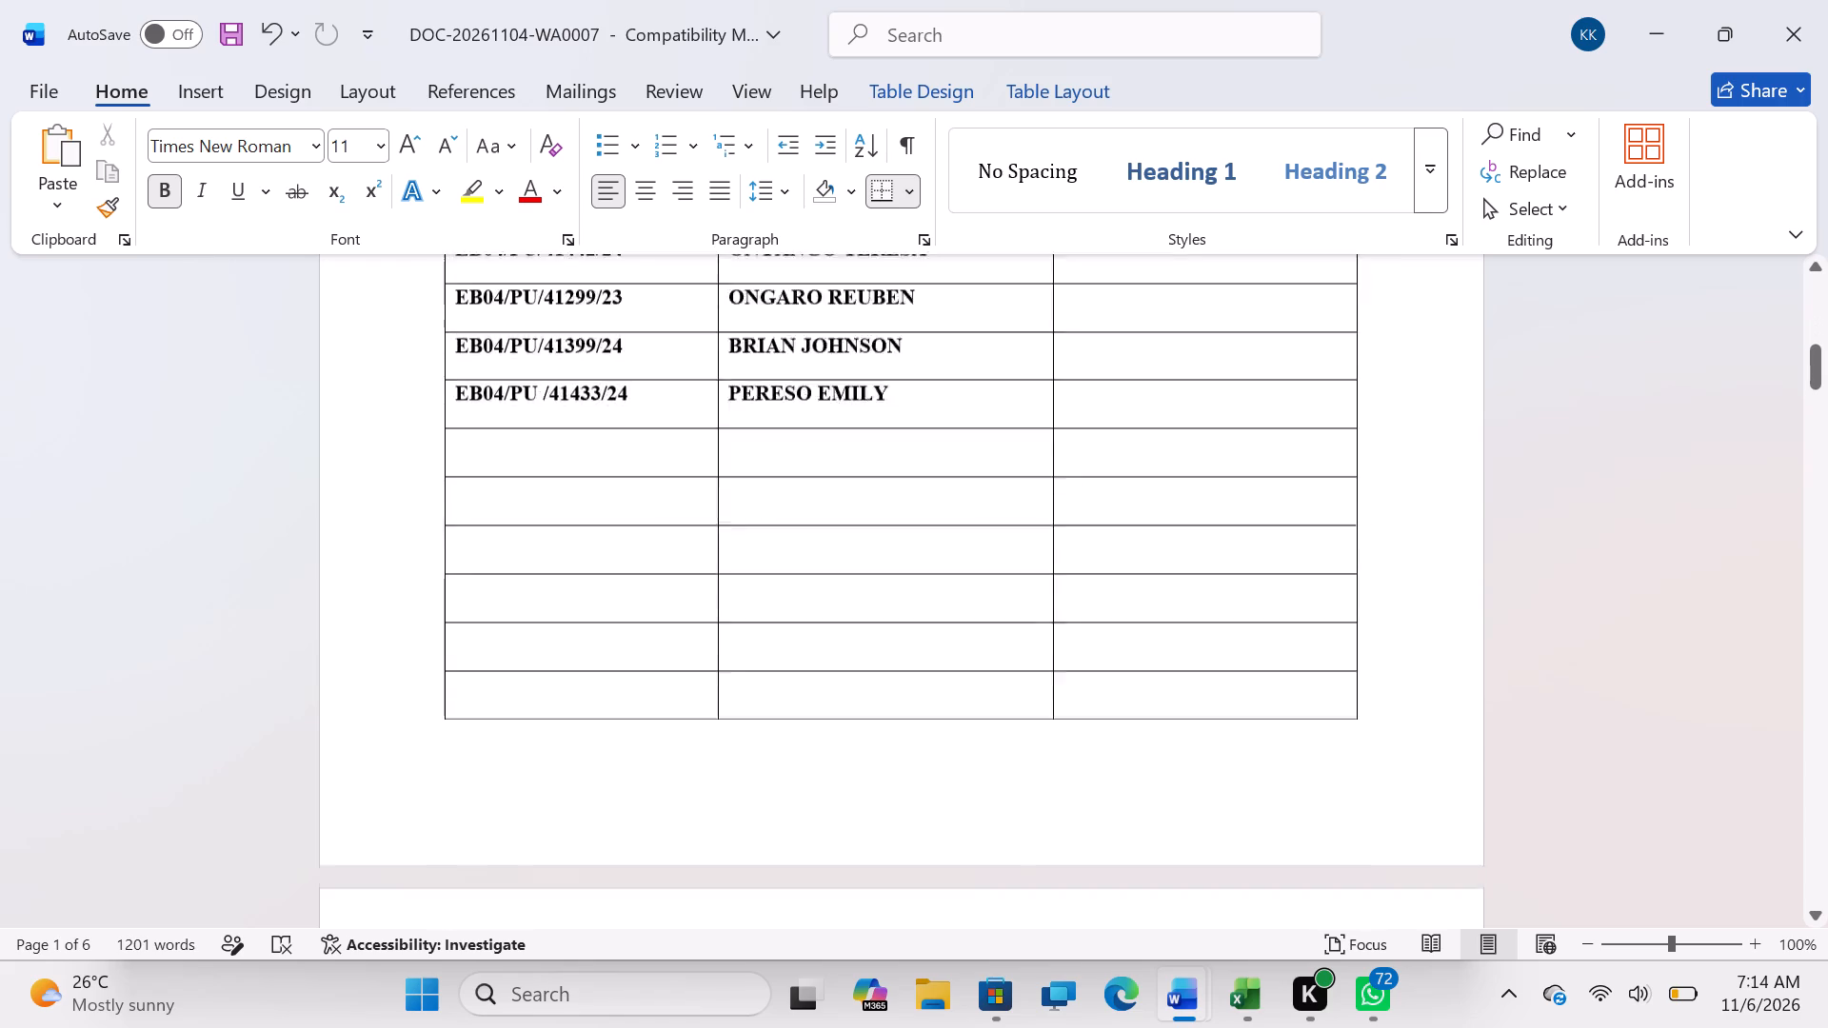
left_click_drag(968, 996, 993, 800)
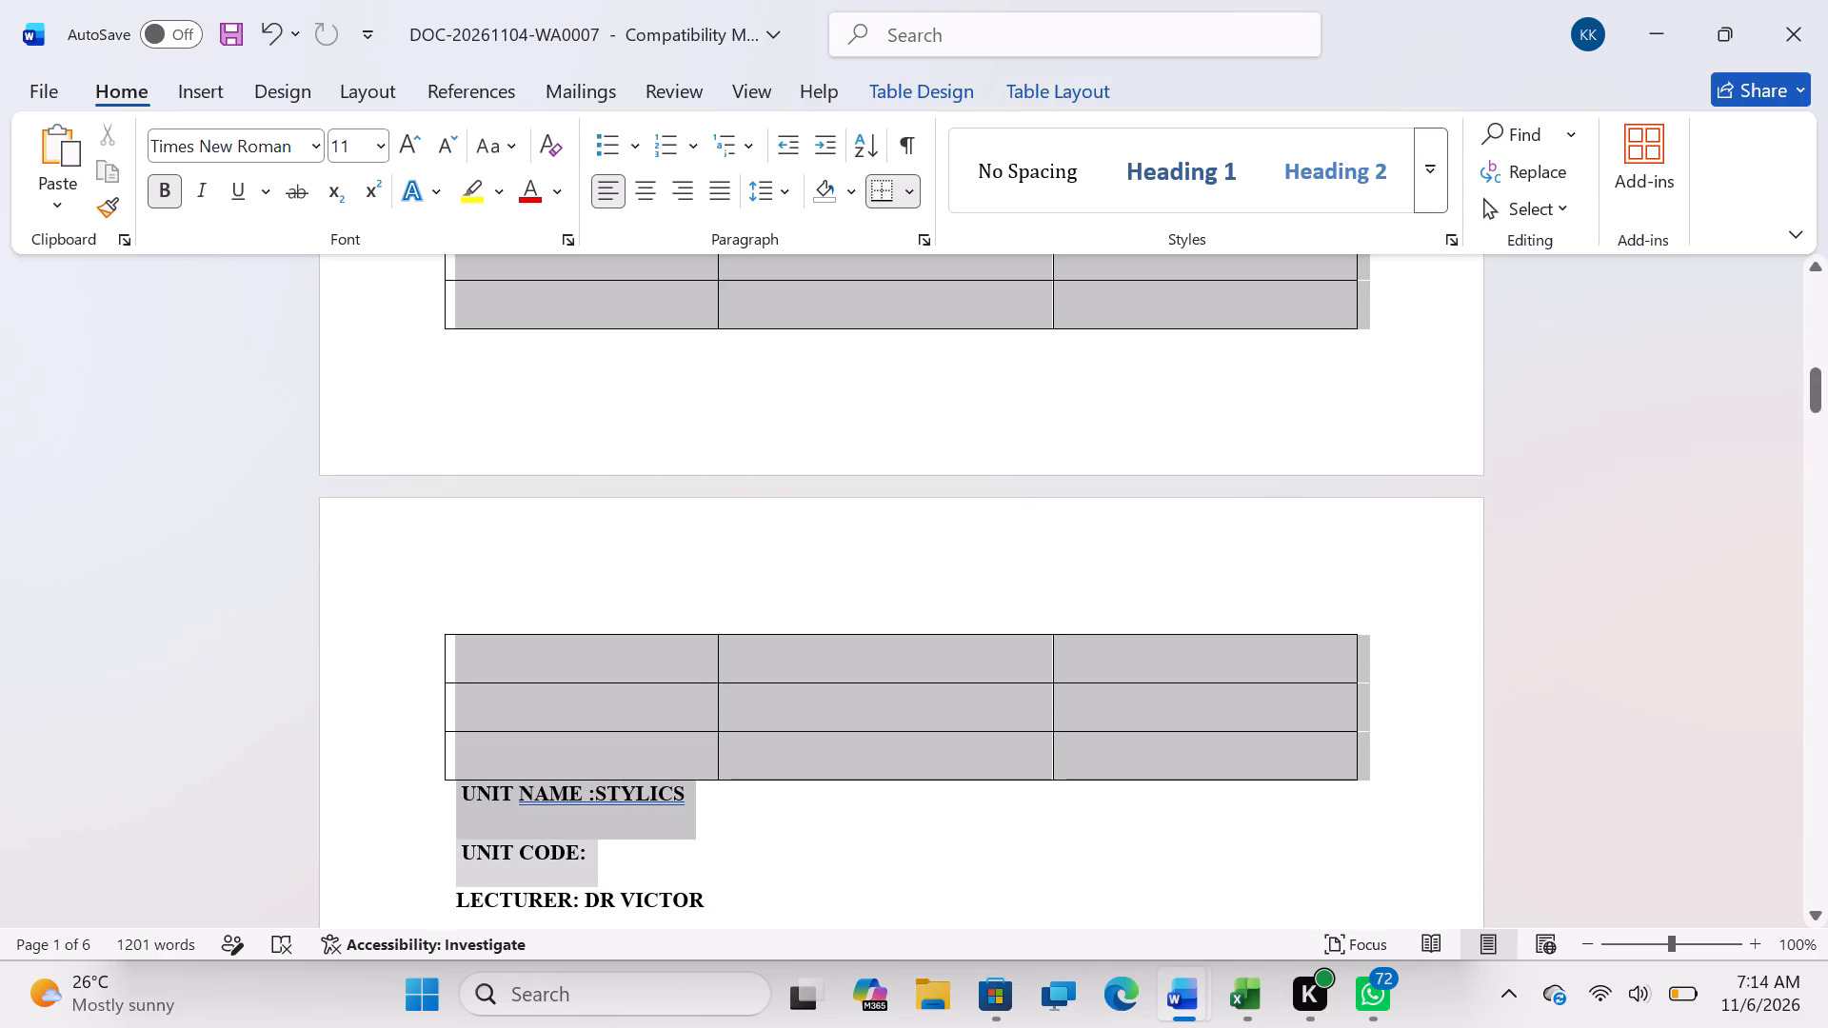
left_click_drag(993, 800, 989, 753)
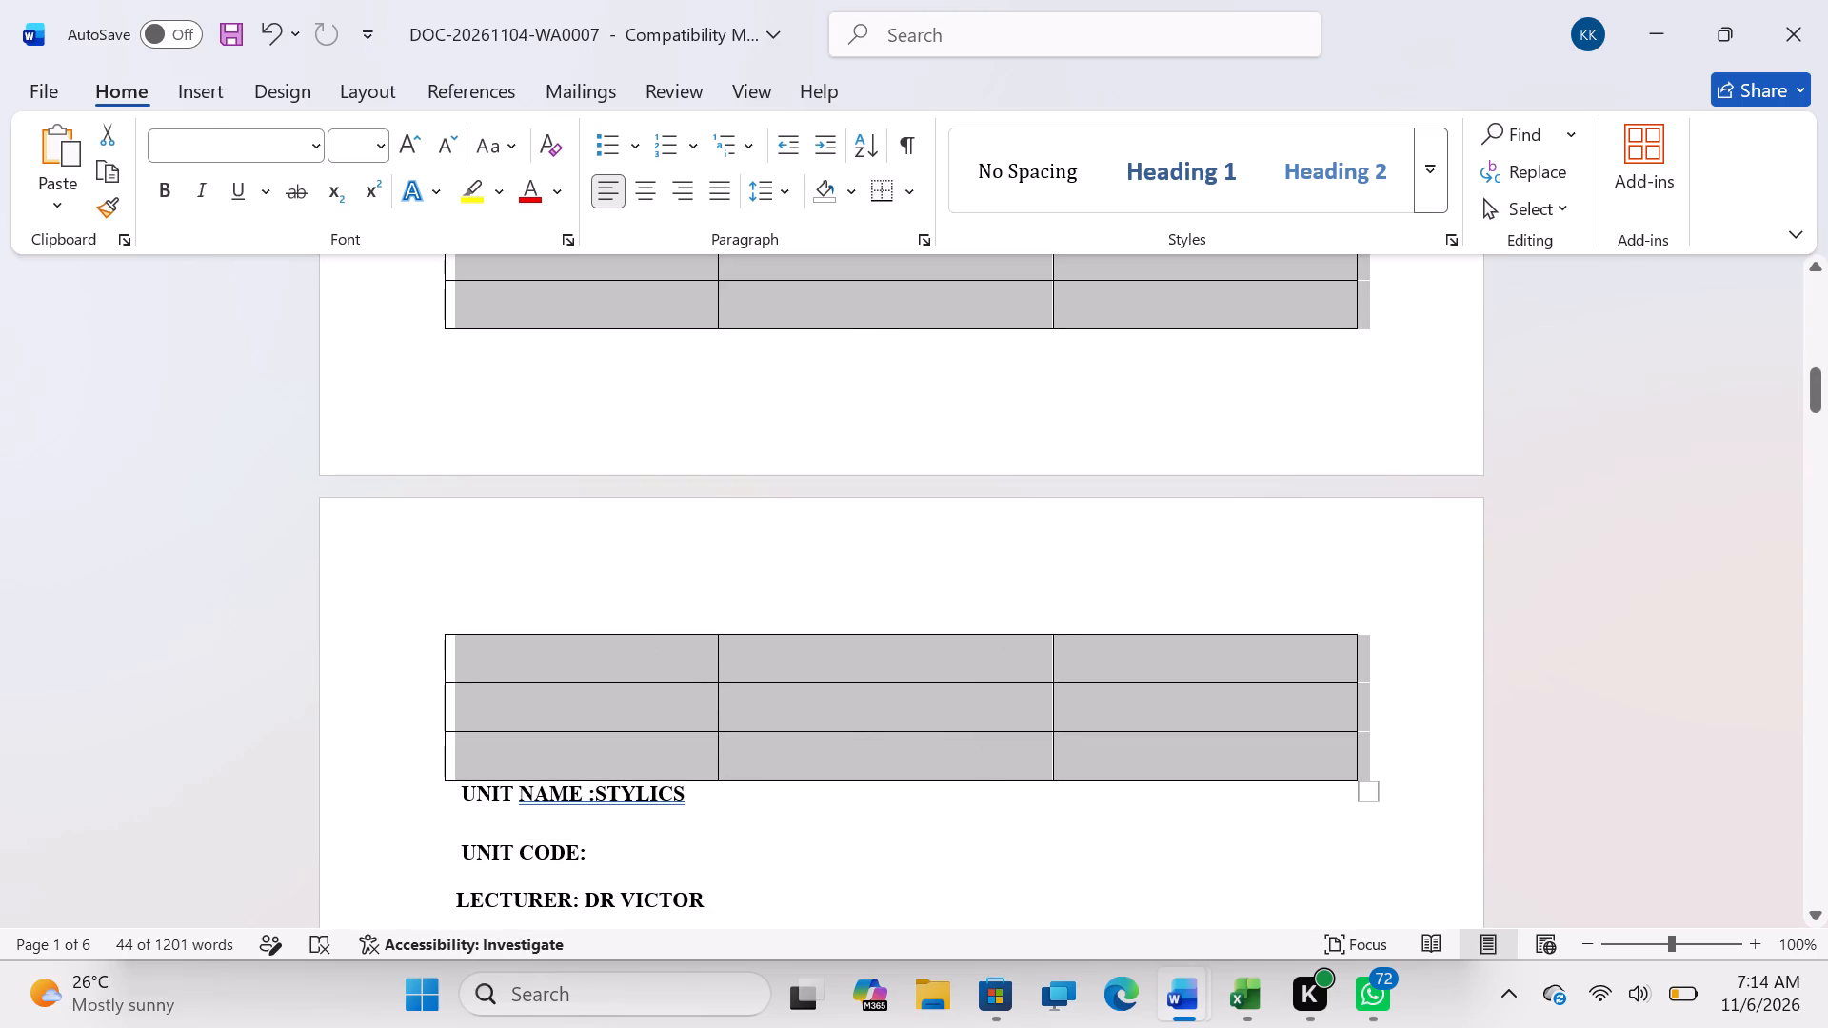
left_click(920, 237)
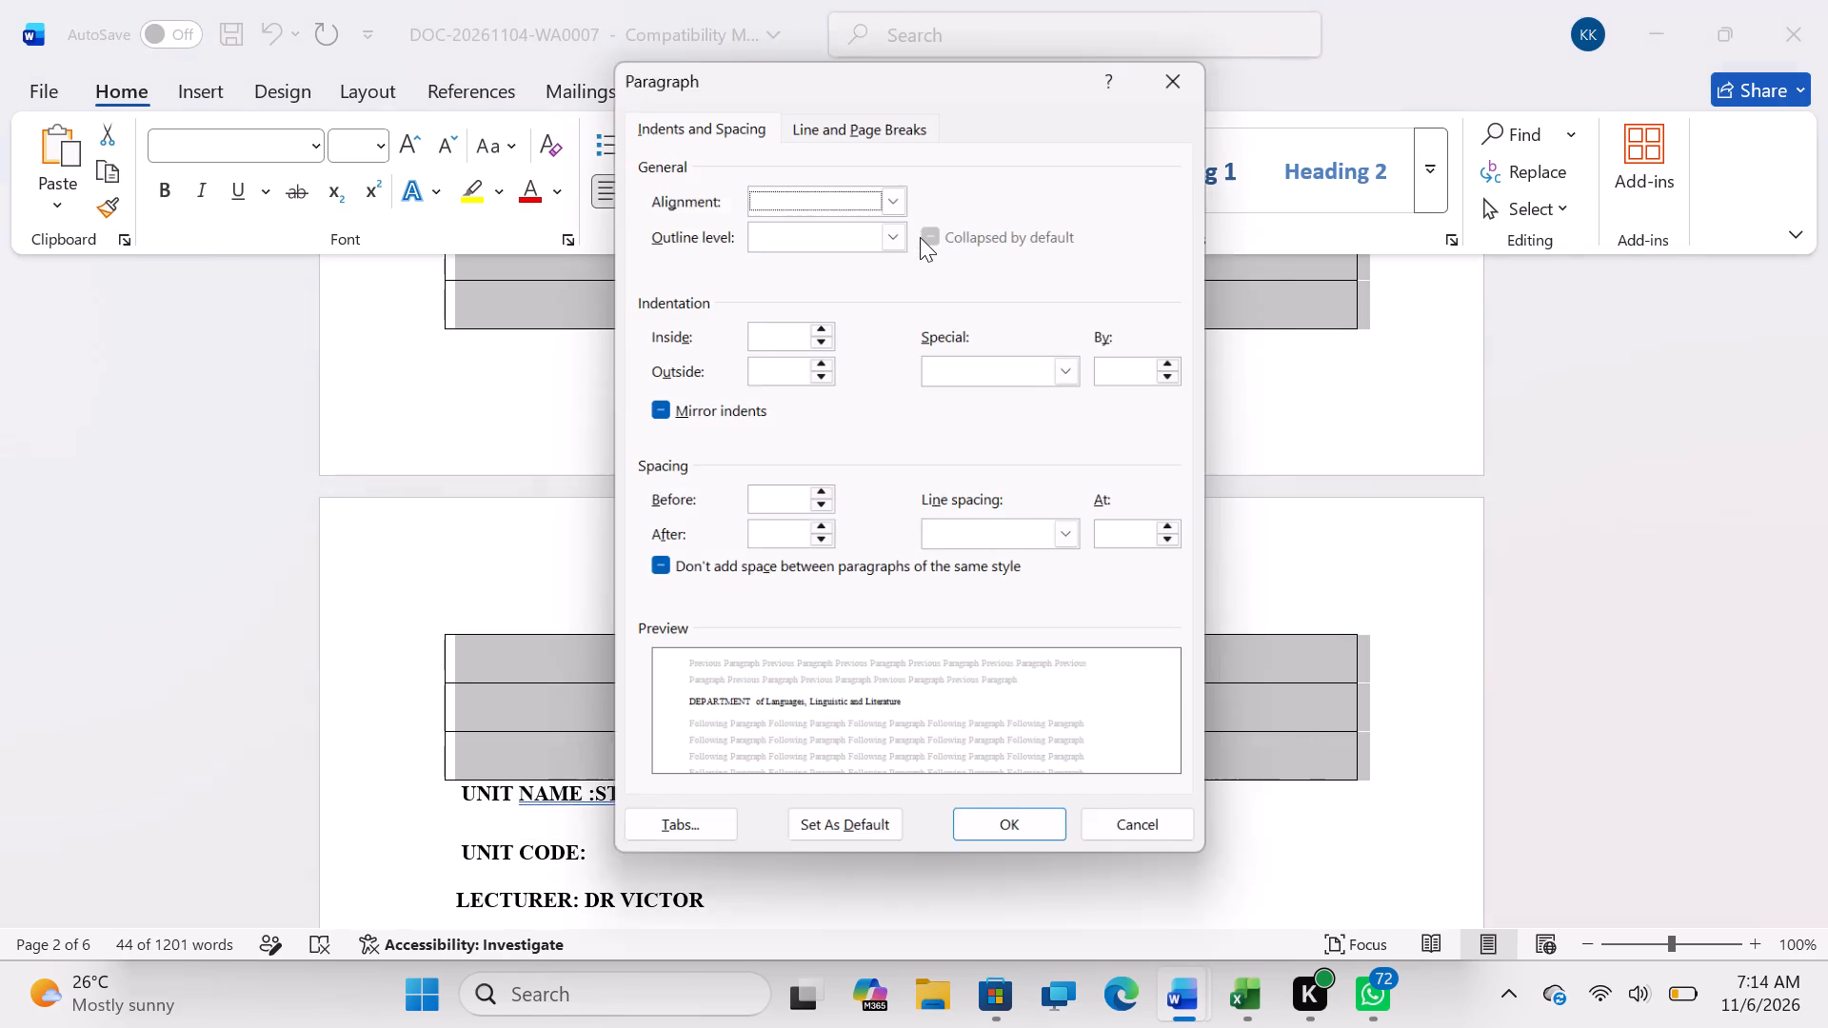
left_click(1071, 540)
left_click(1043, 564)
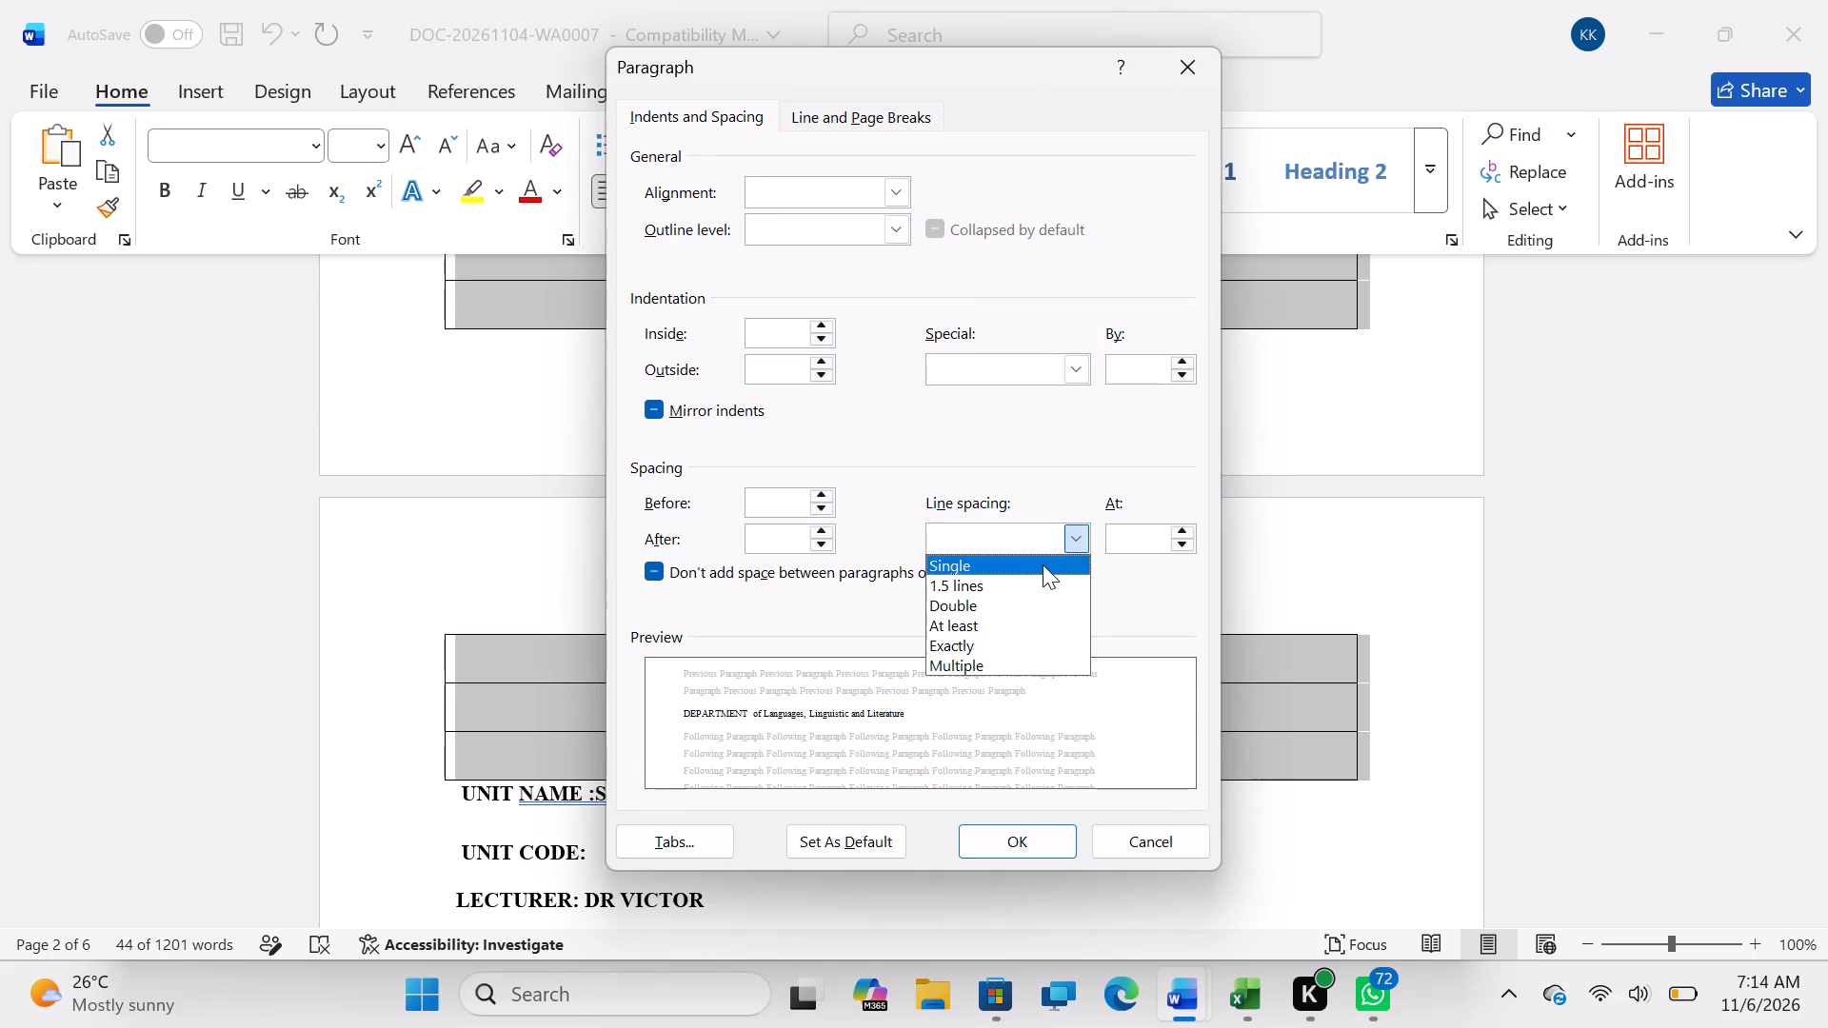
left_click(1021, 840)
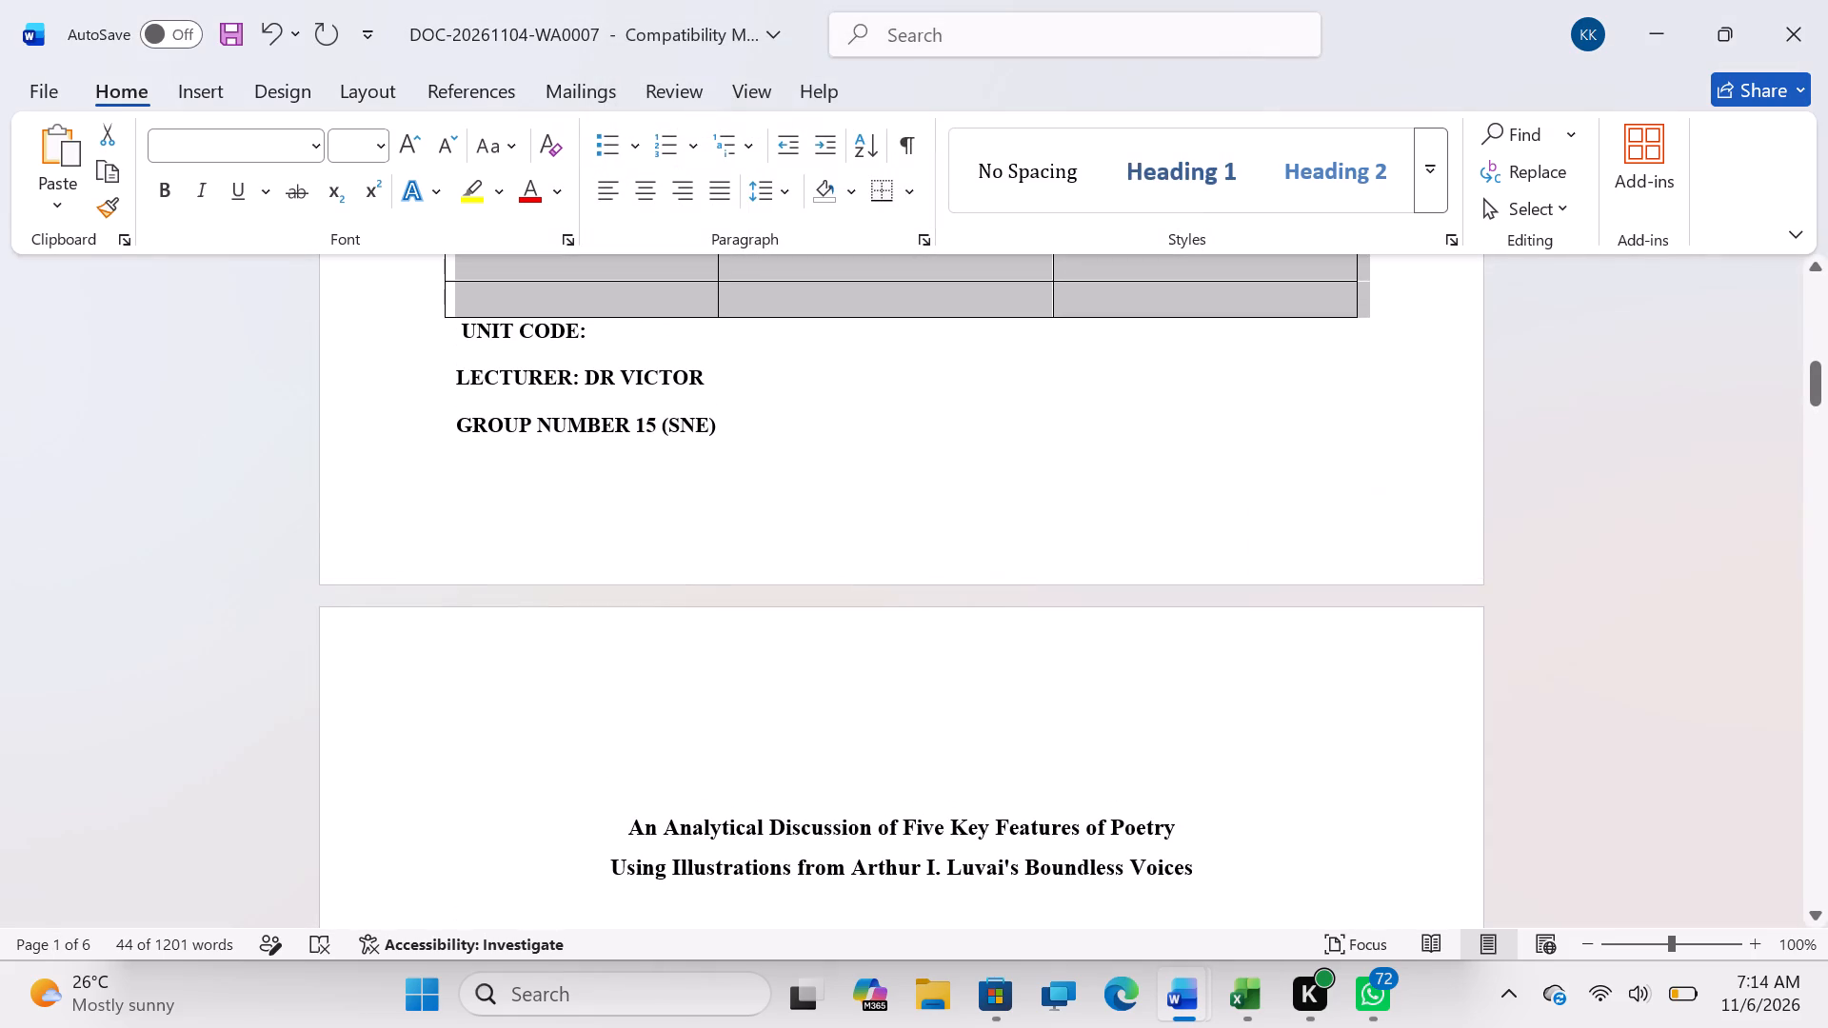
left_click(1818, 318)
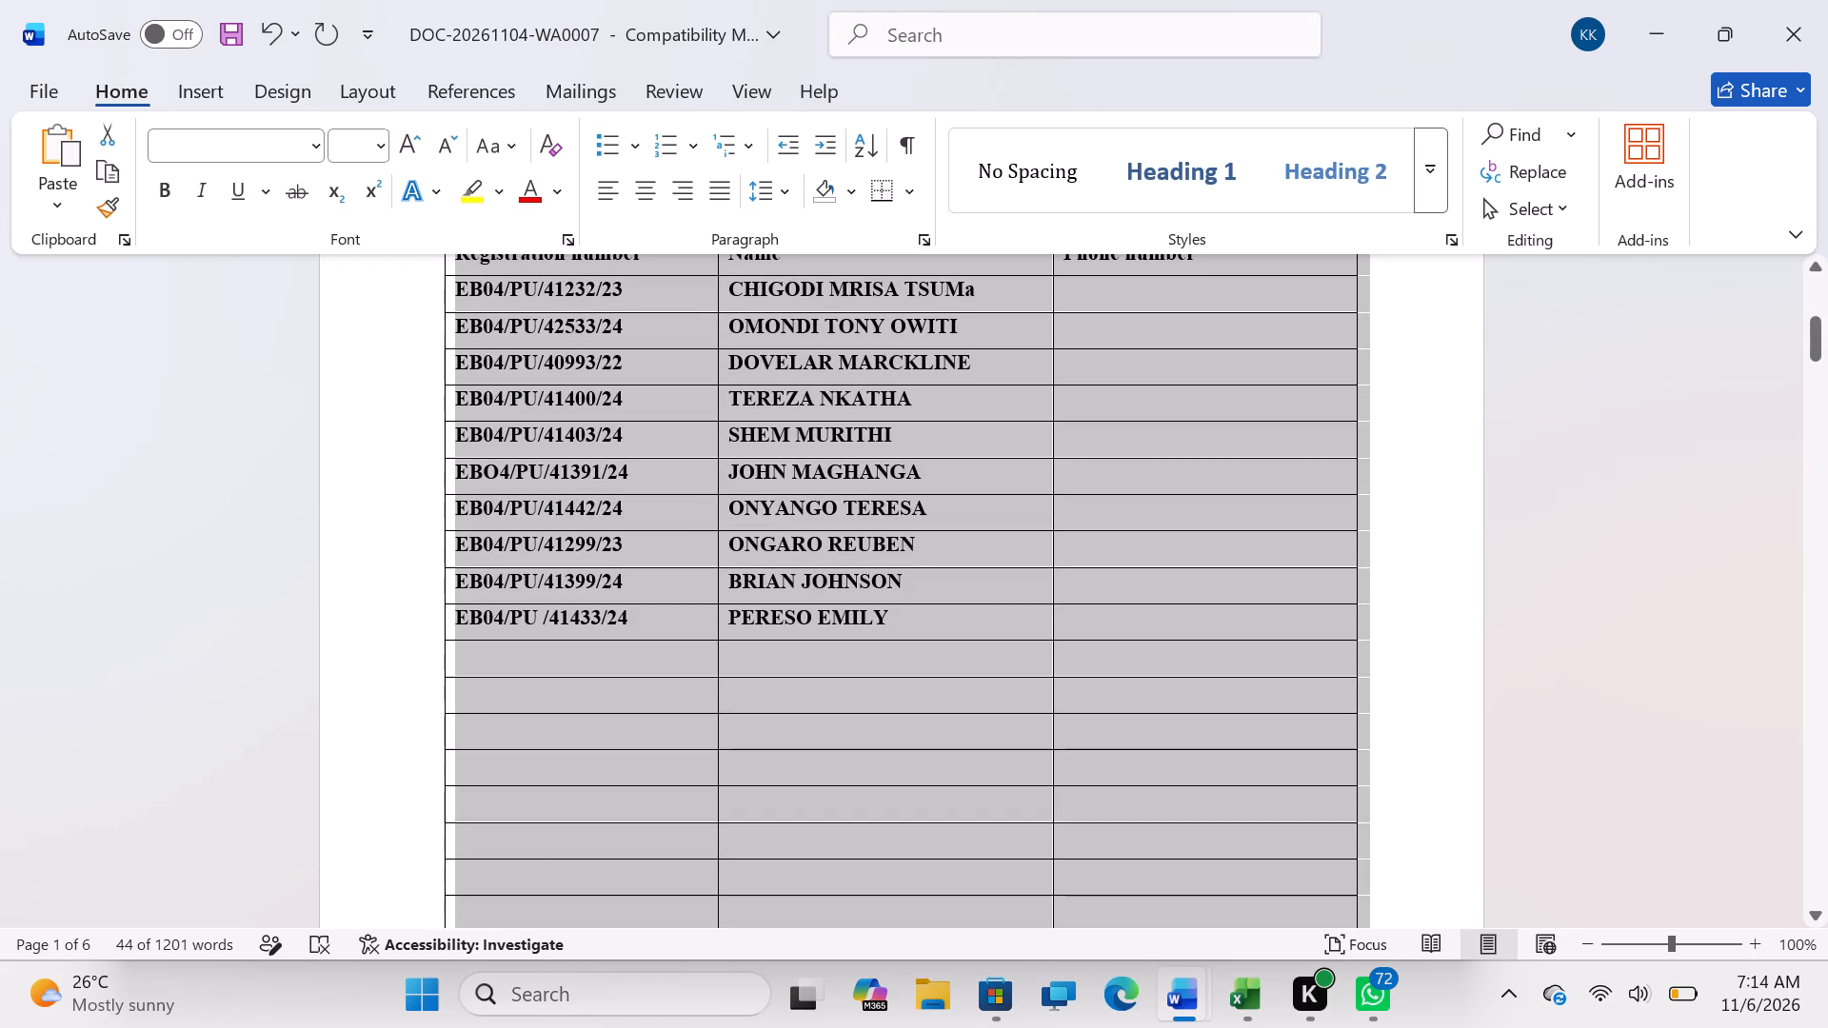
Review the members table and the lines around it on the cover page, then view several pages together at 40% zoom.
left_click(1815, 292)
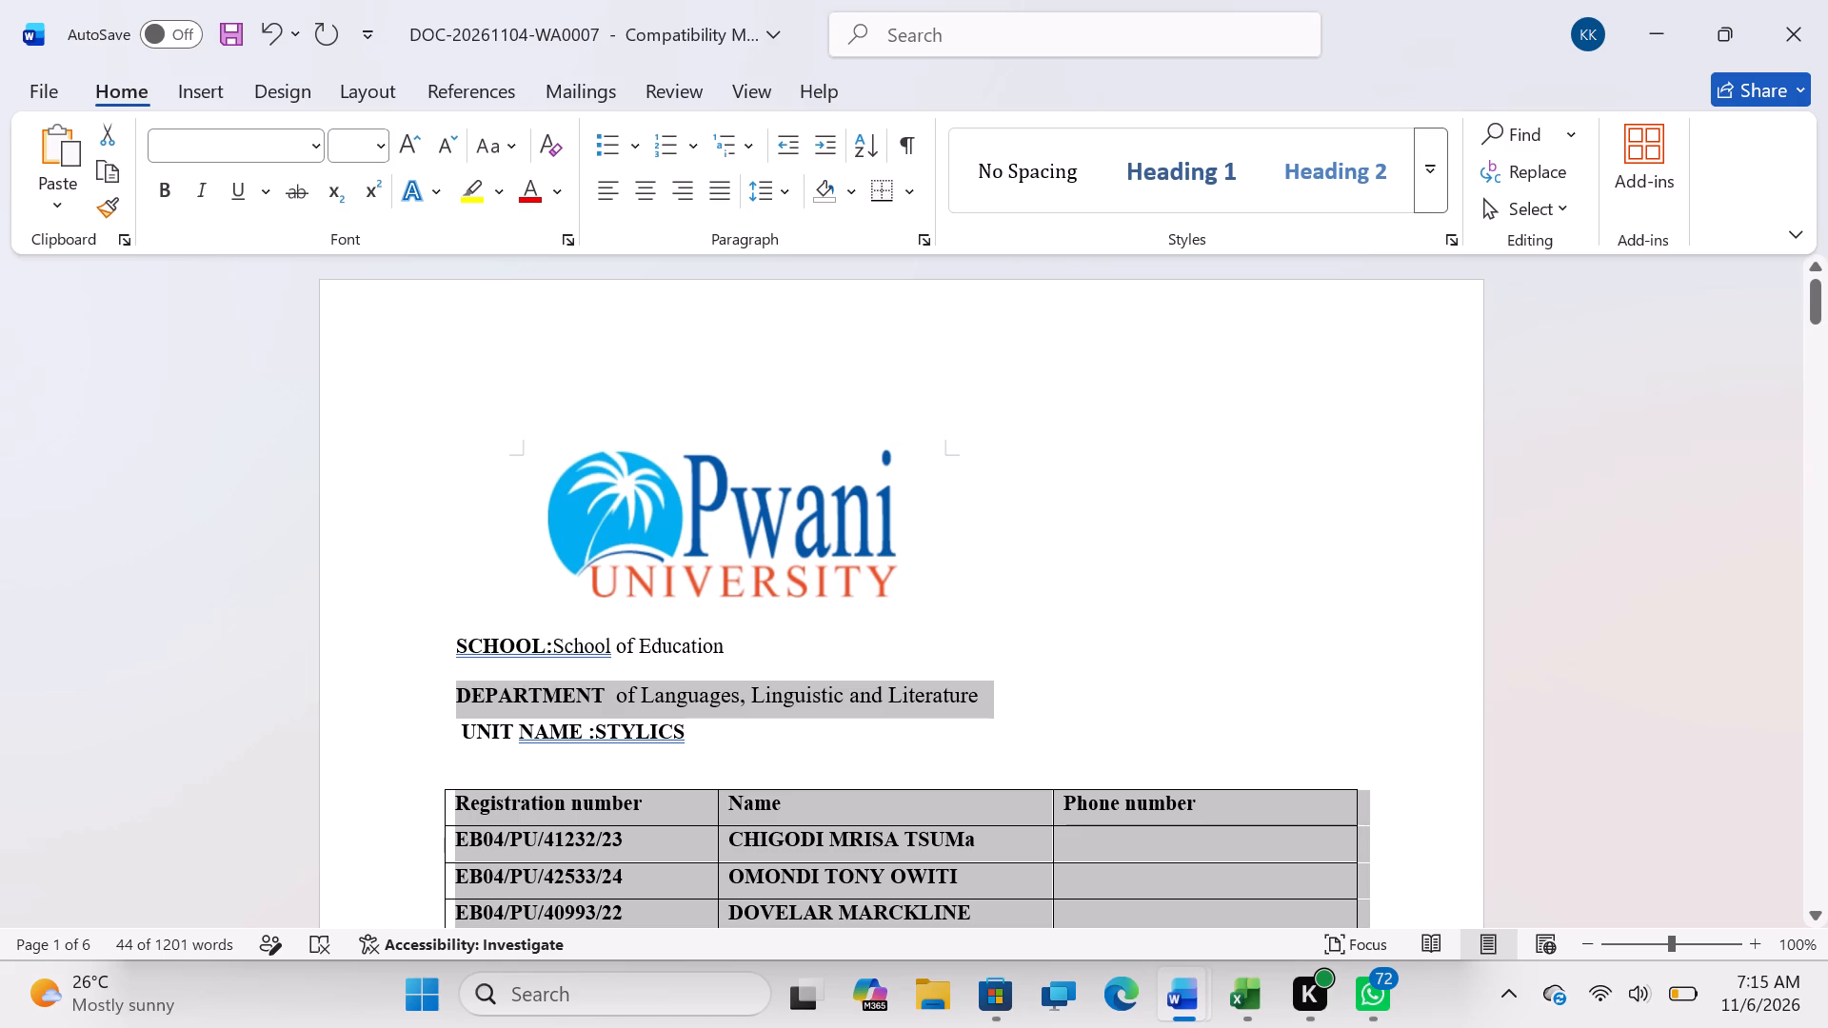
left_click(1827, 623)
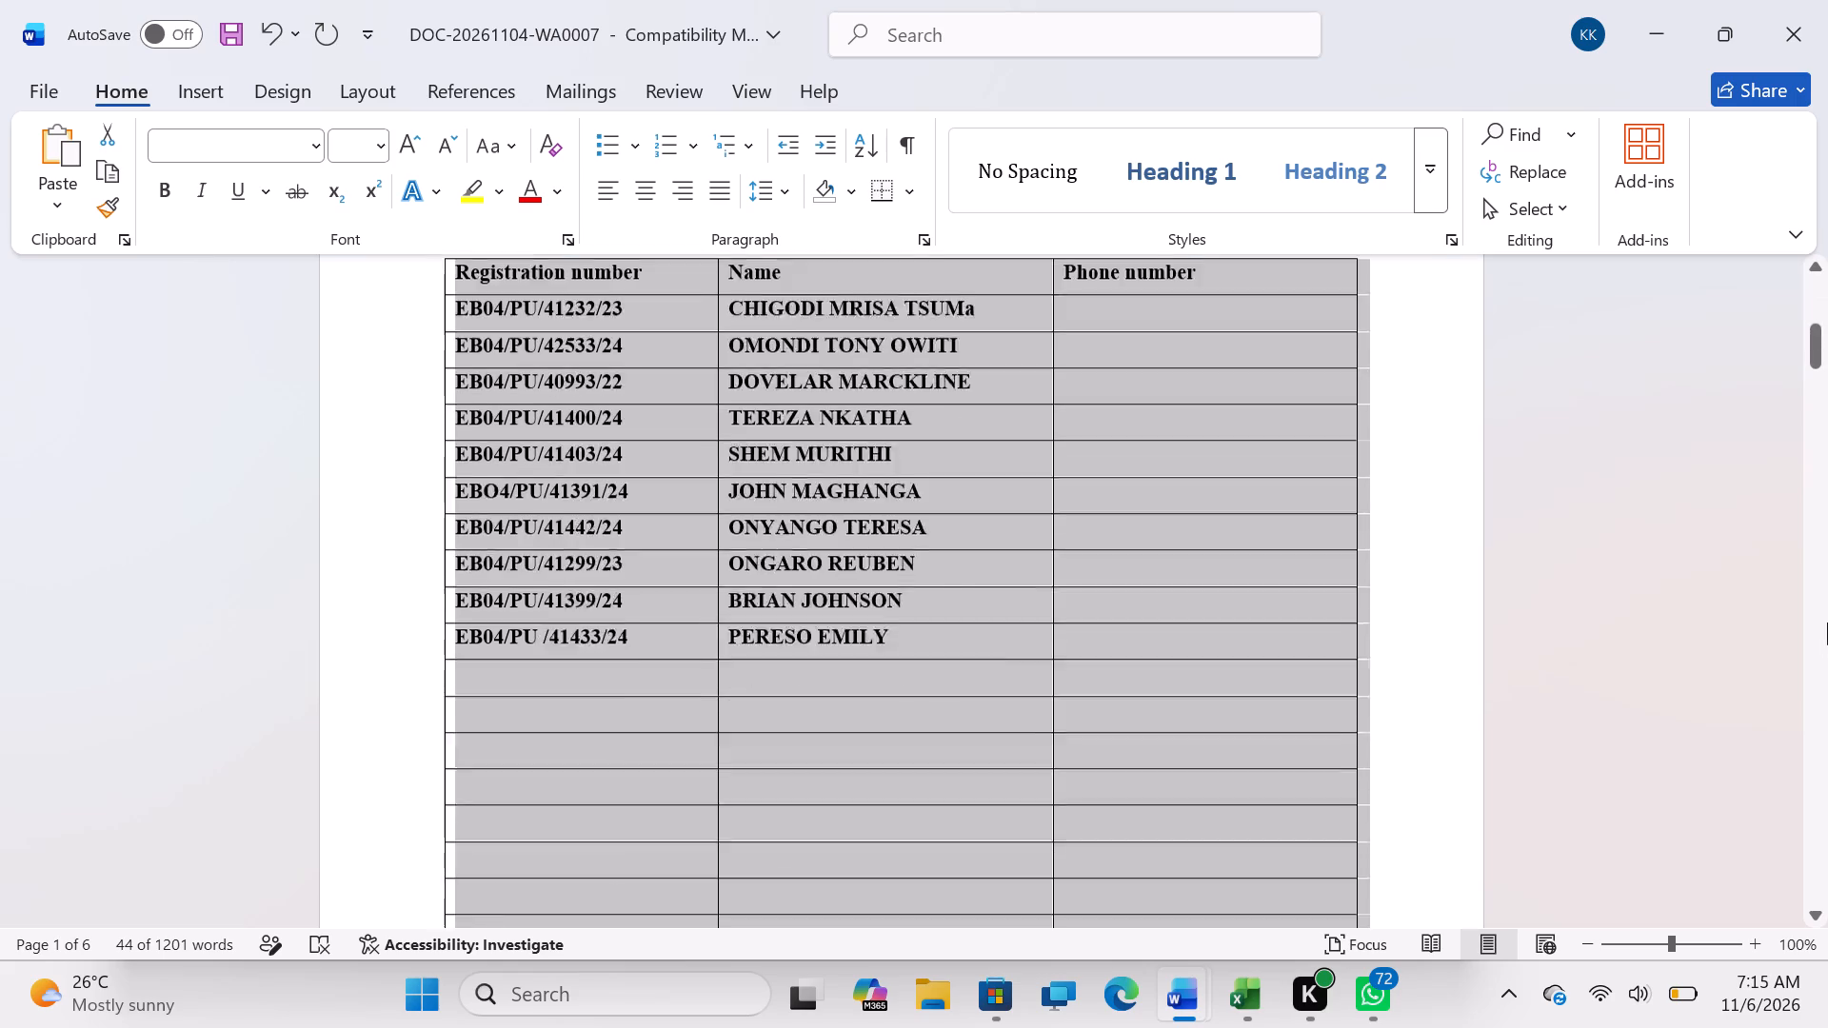
left_click(1827, 623)
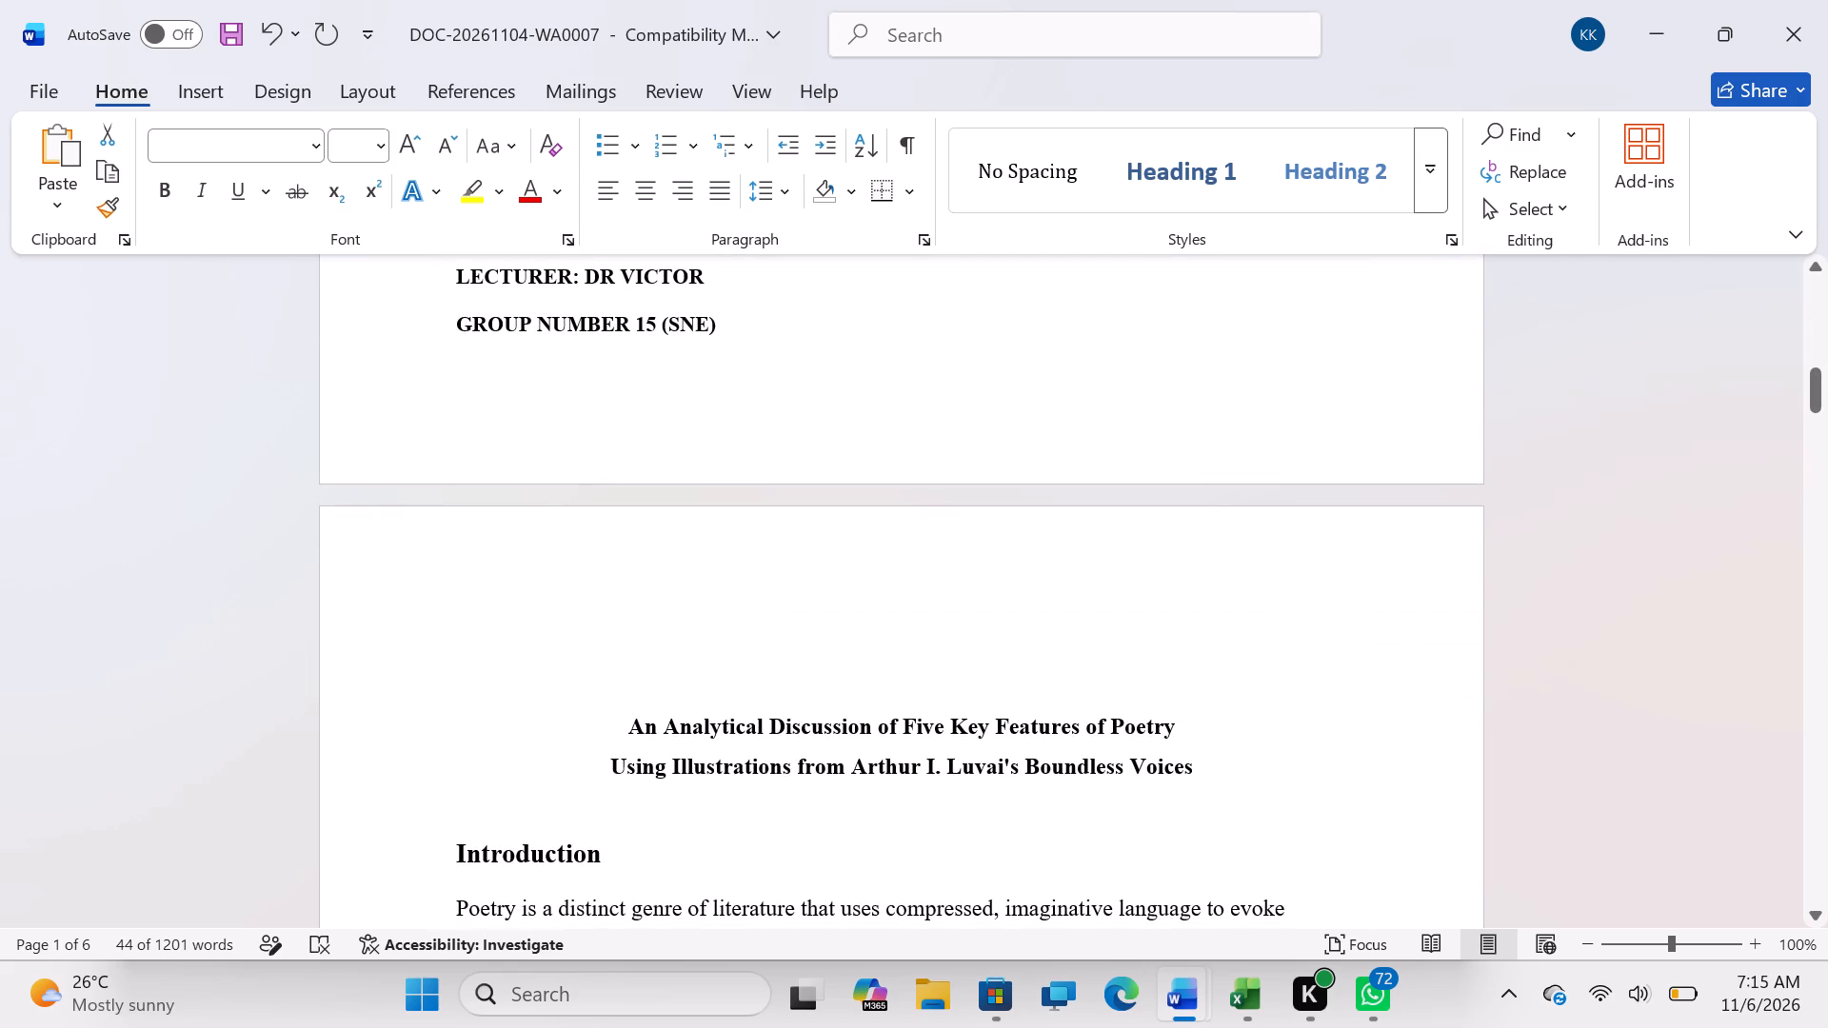
left_click(1817, 338)
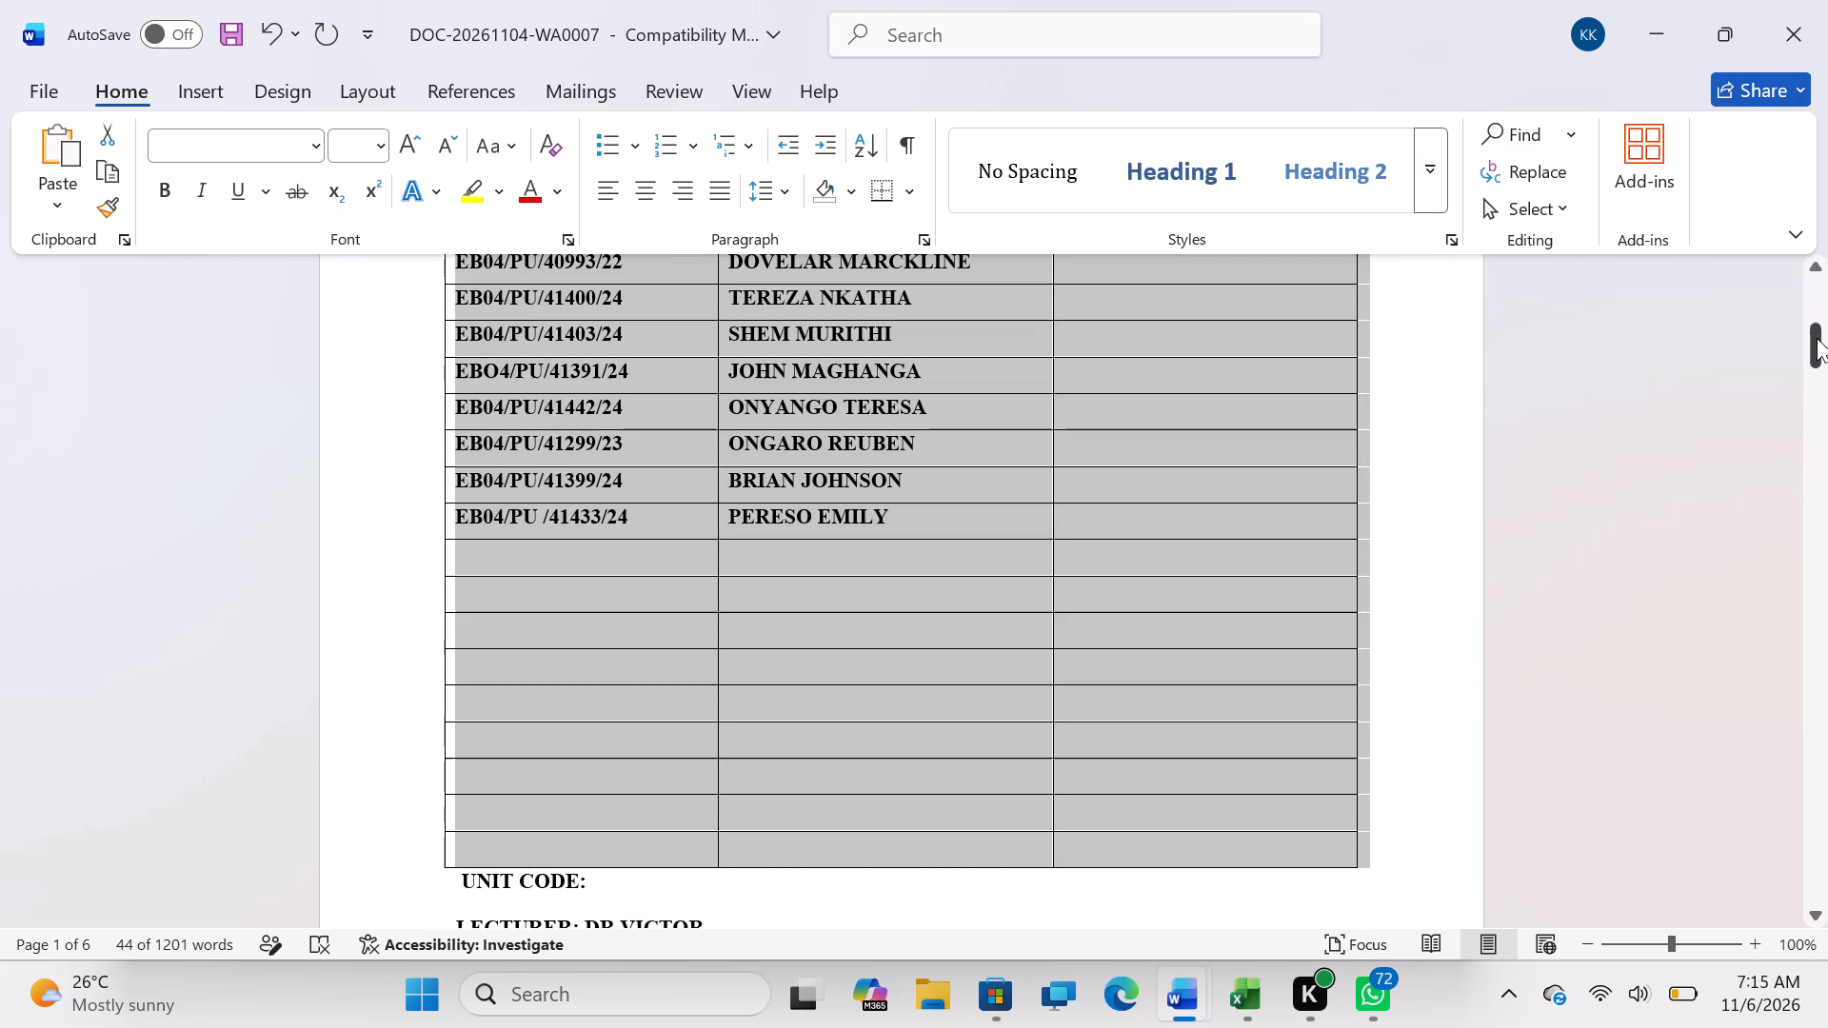
left_click(1822, 388)
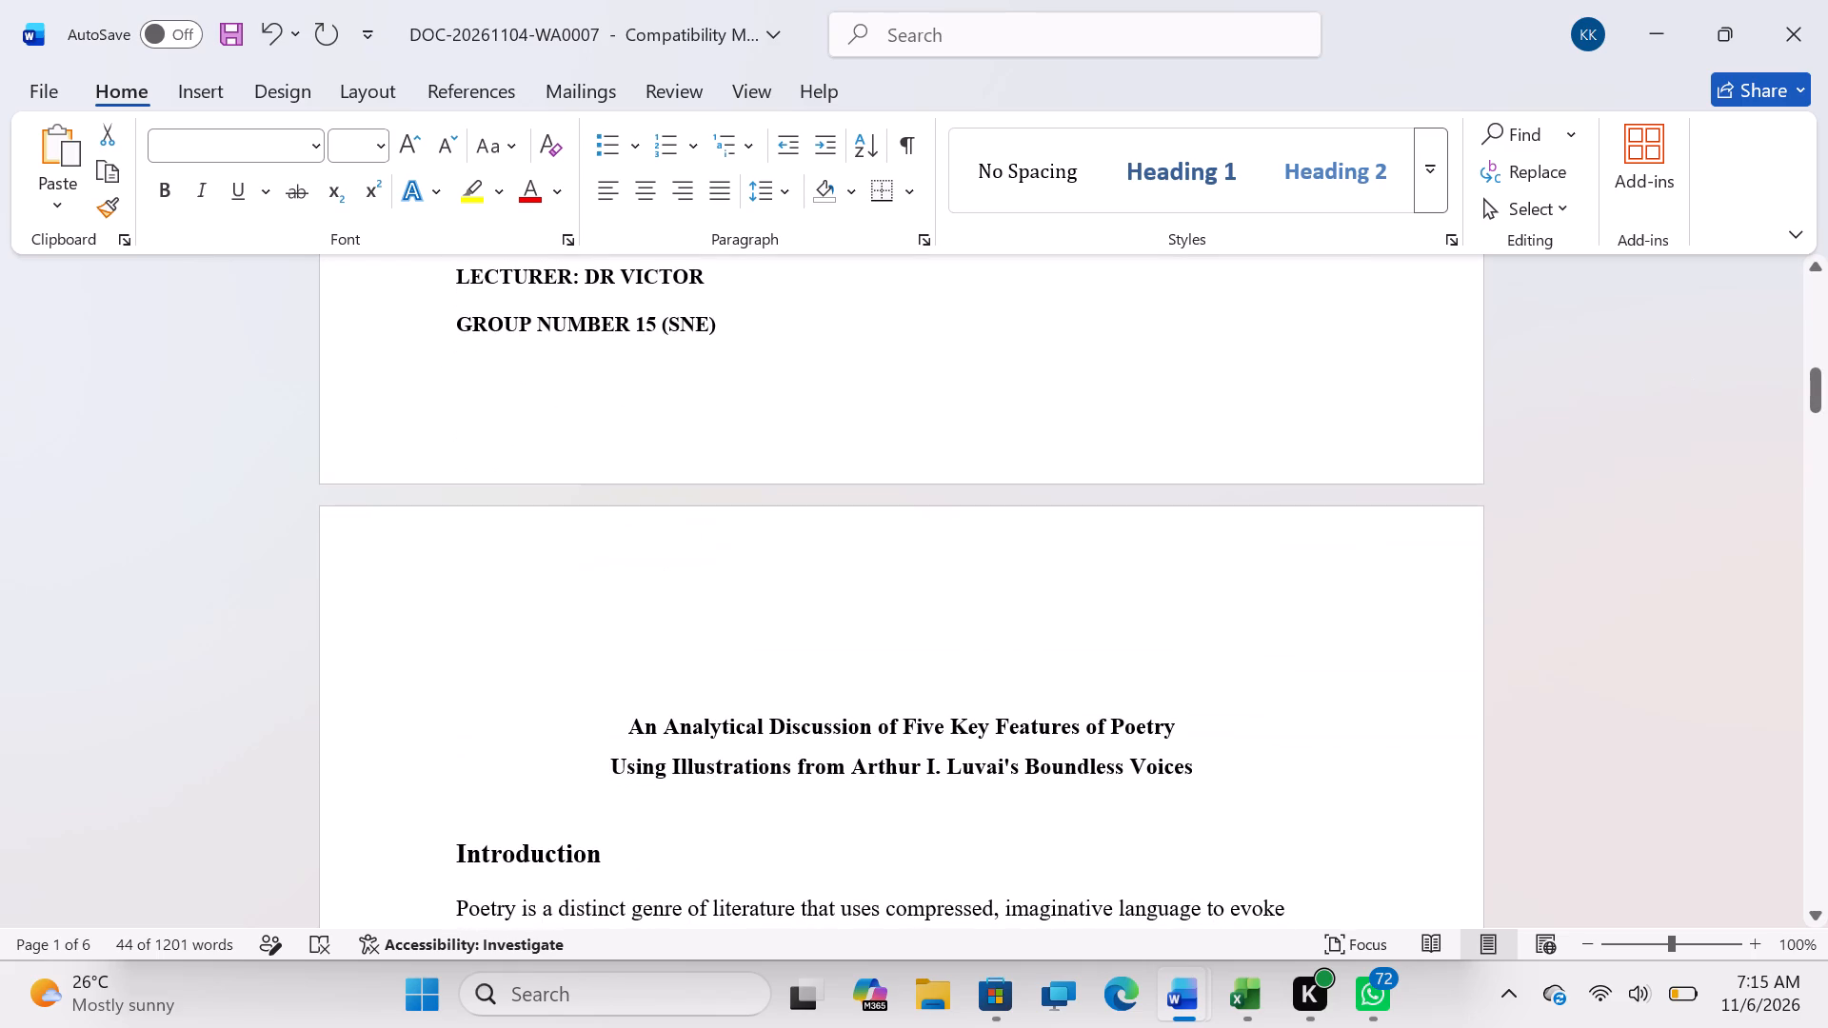
left_click(1820, 351)
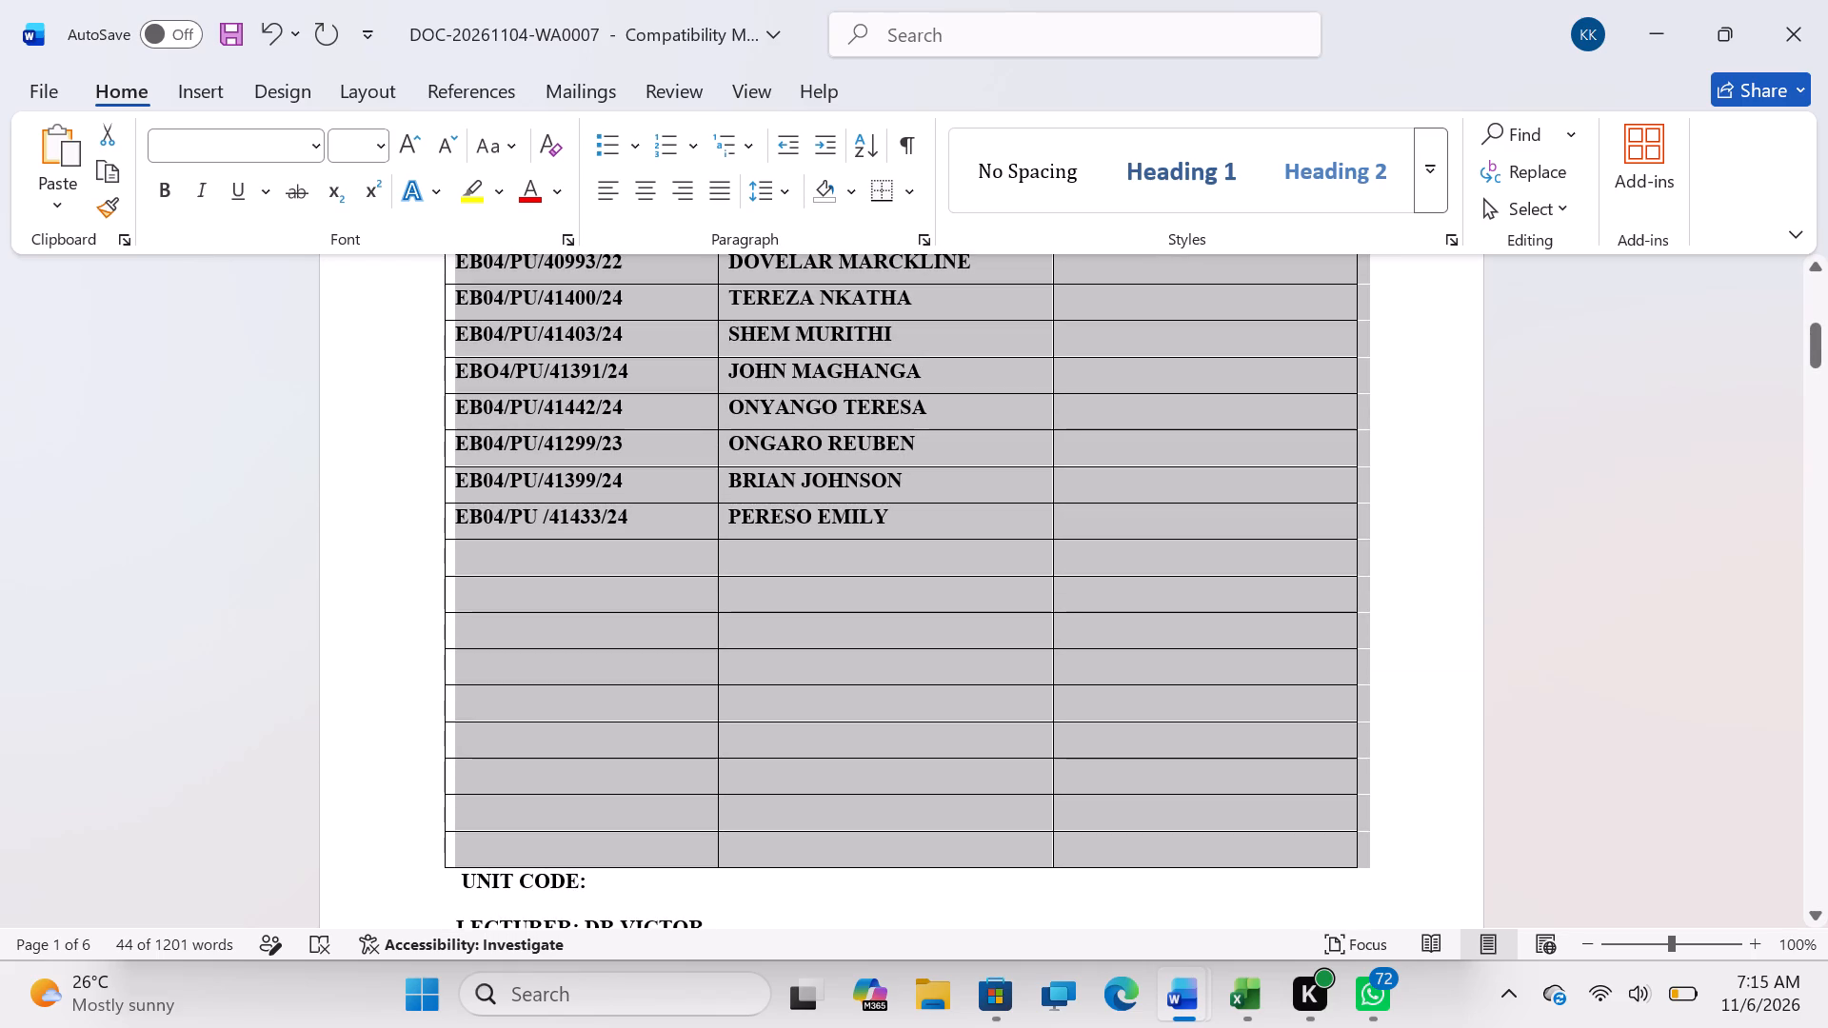
scroll(1373, 557, "up", 1)
scroll(1368, 722, "right", 2)
scroll(1533, 740, "up", 2, "ctrl")
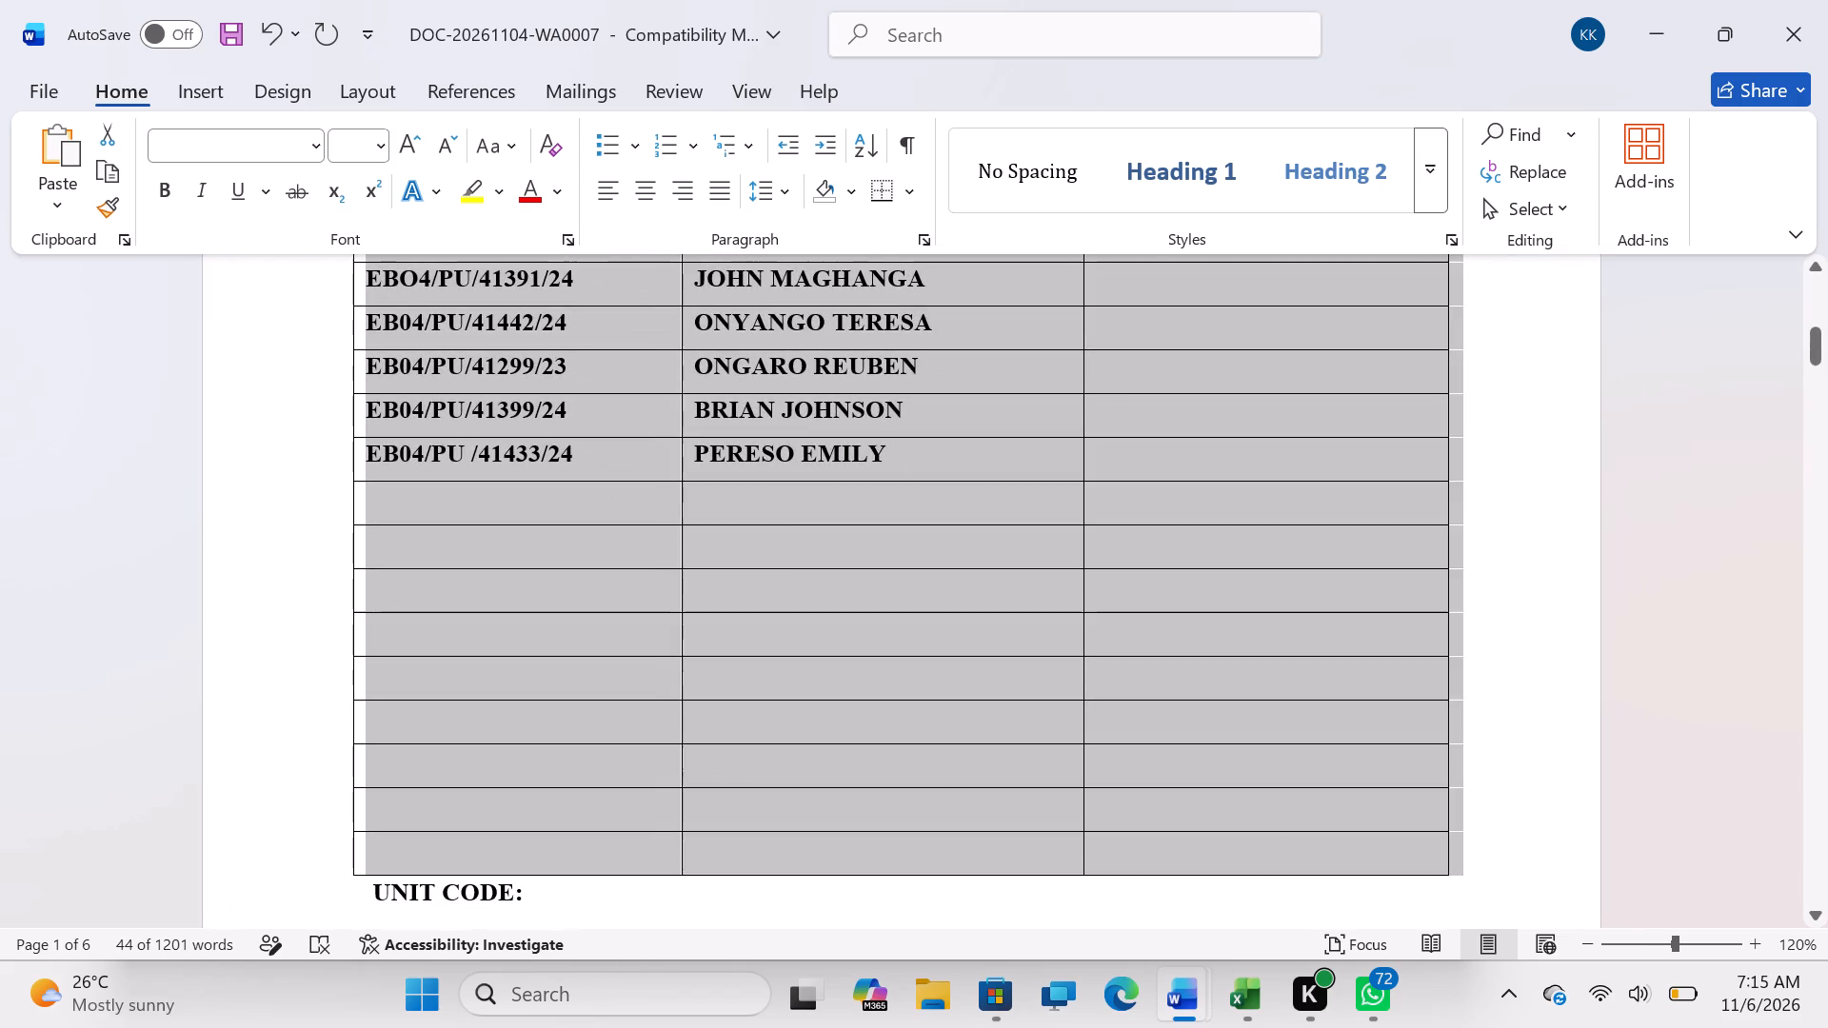
left_click(1533, 740)
scroll(1533, 740, "down", 8, "ctrl")
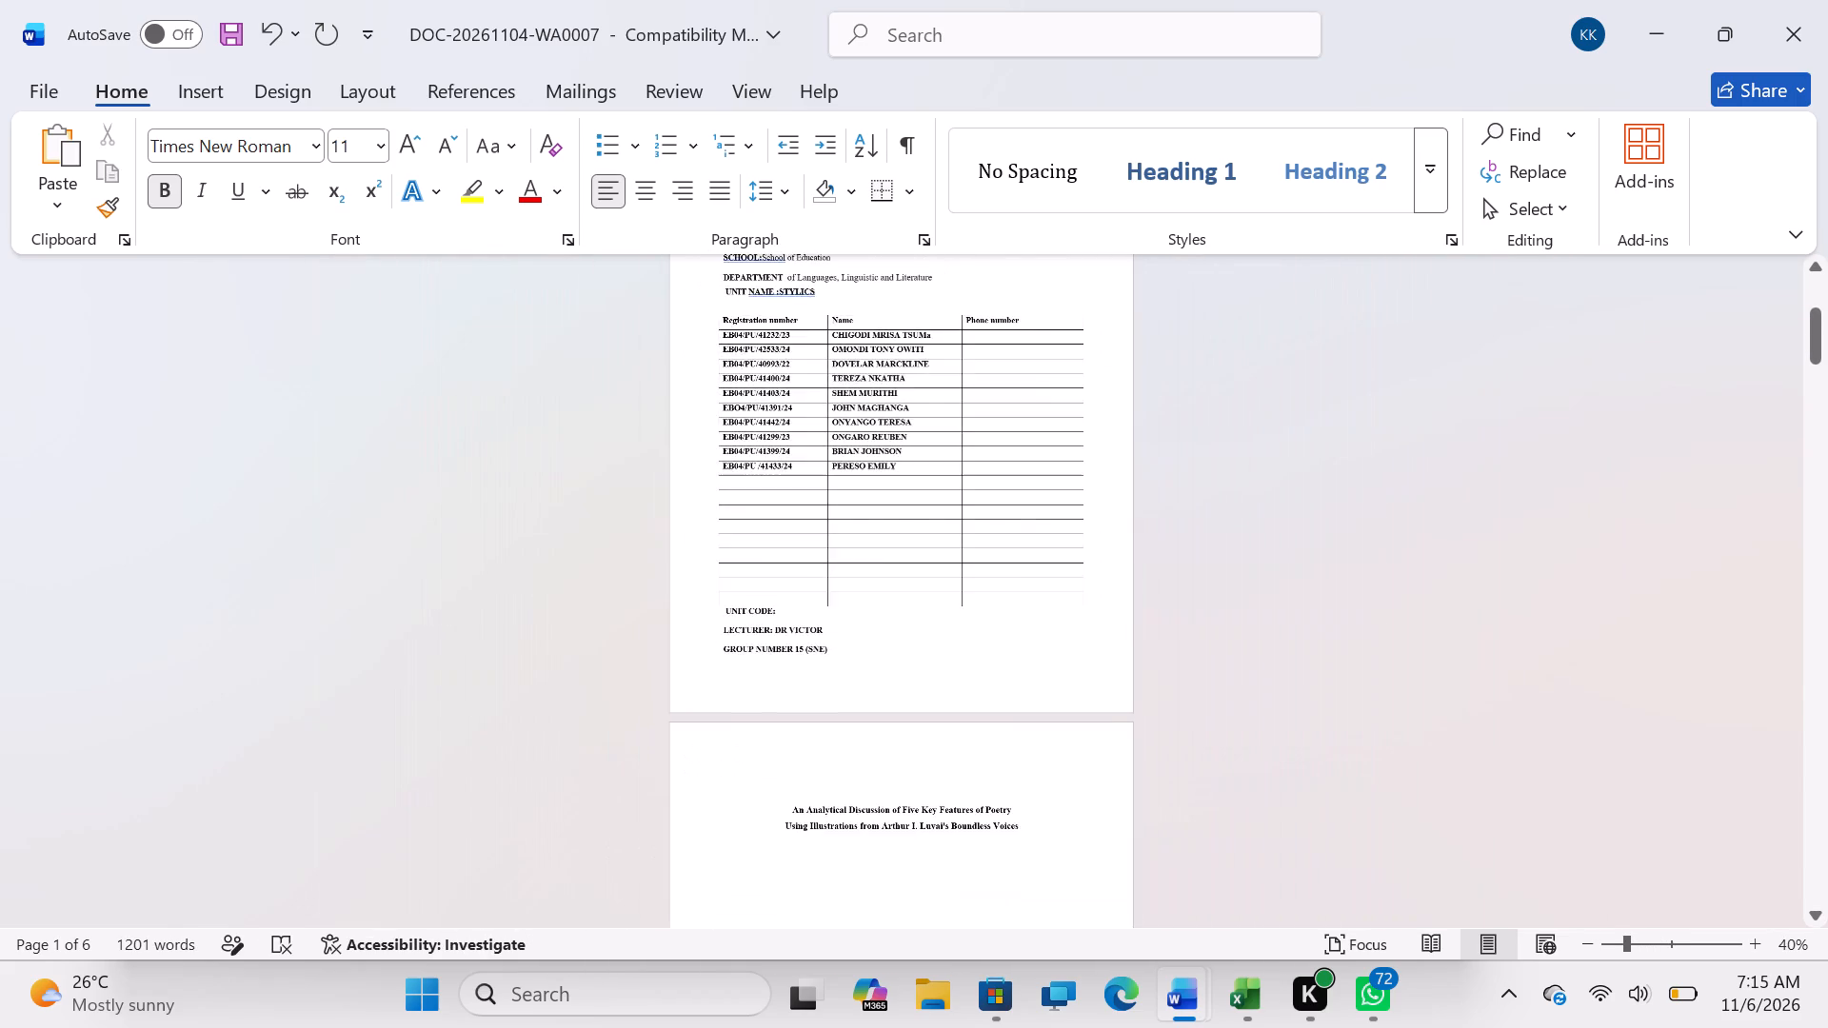
scroll(700, 668, "up", 1)
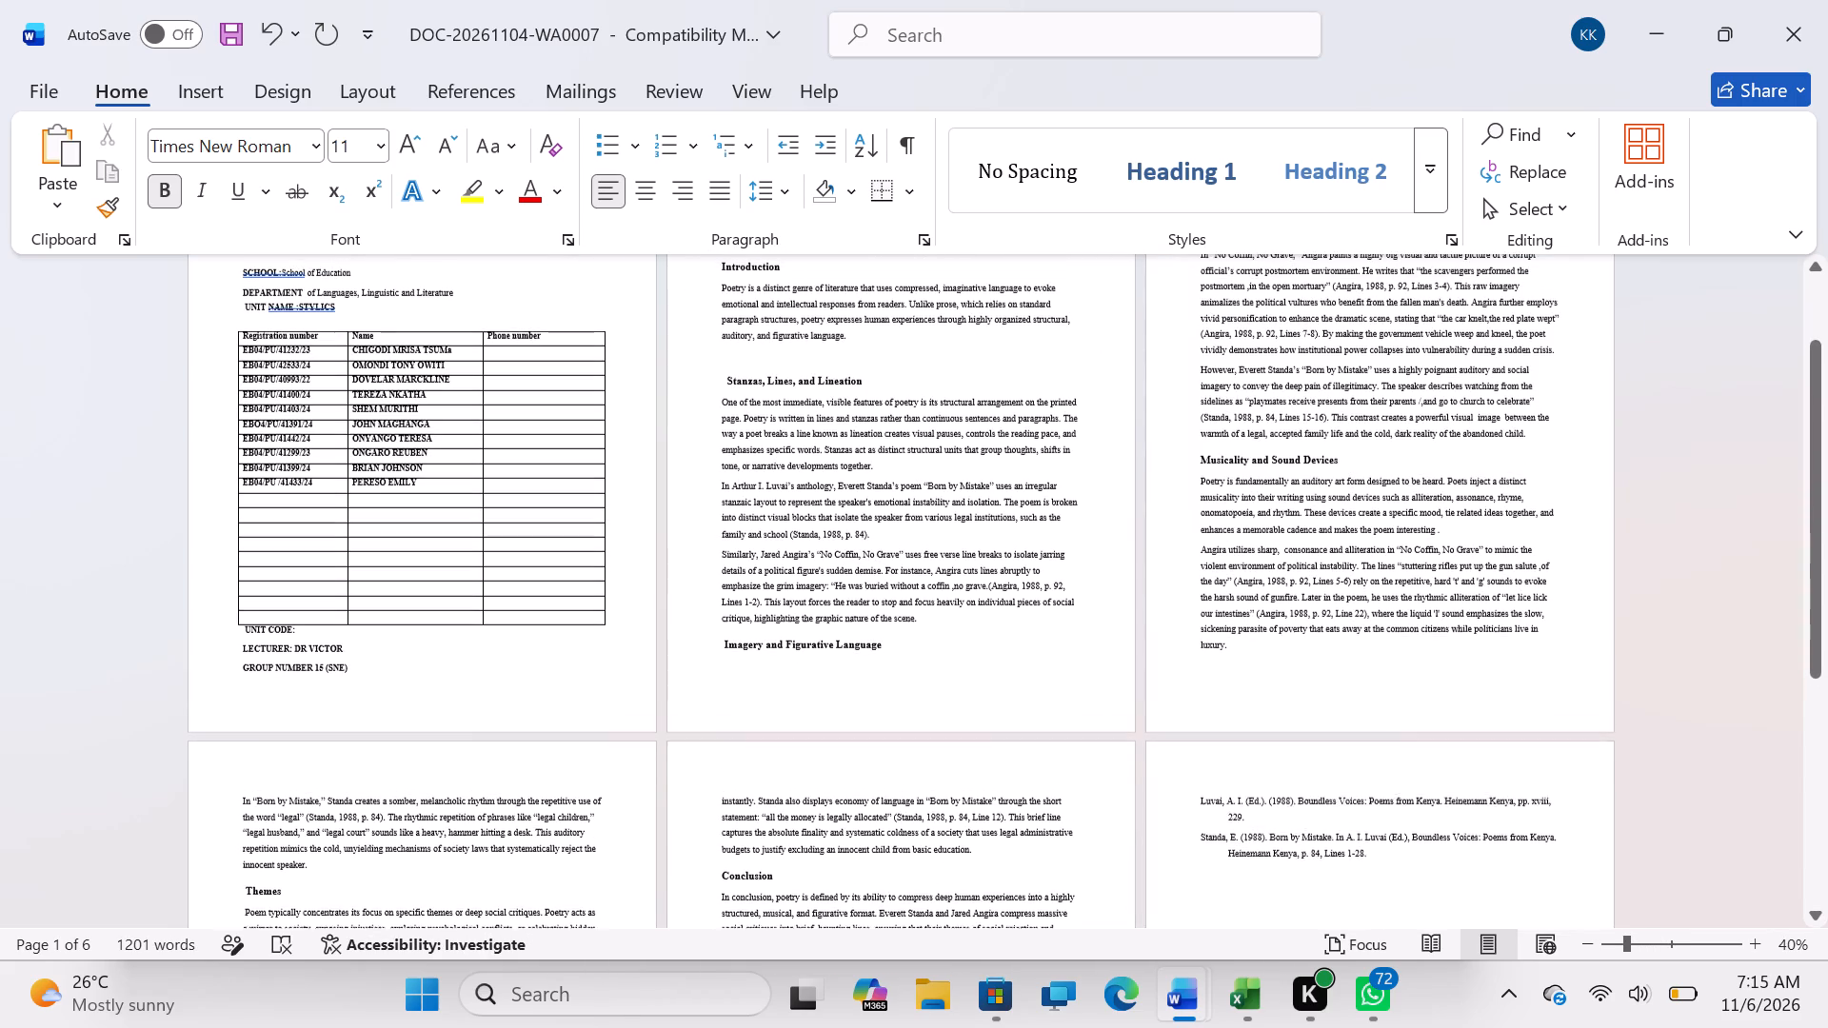
scroll(700, 668, "up", 1)
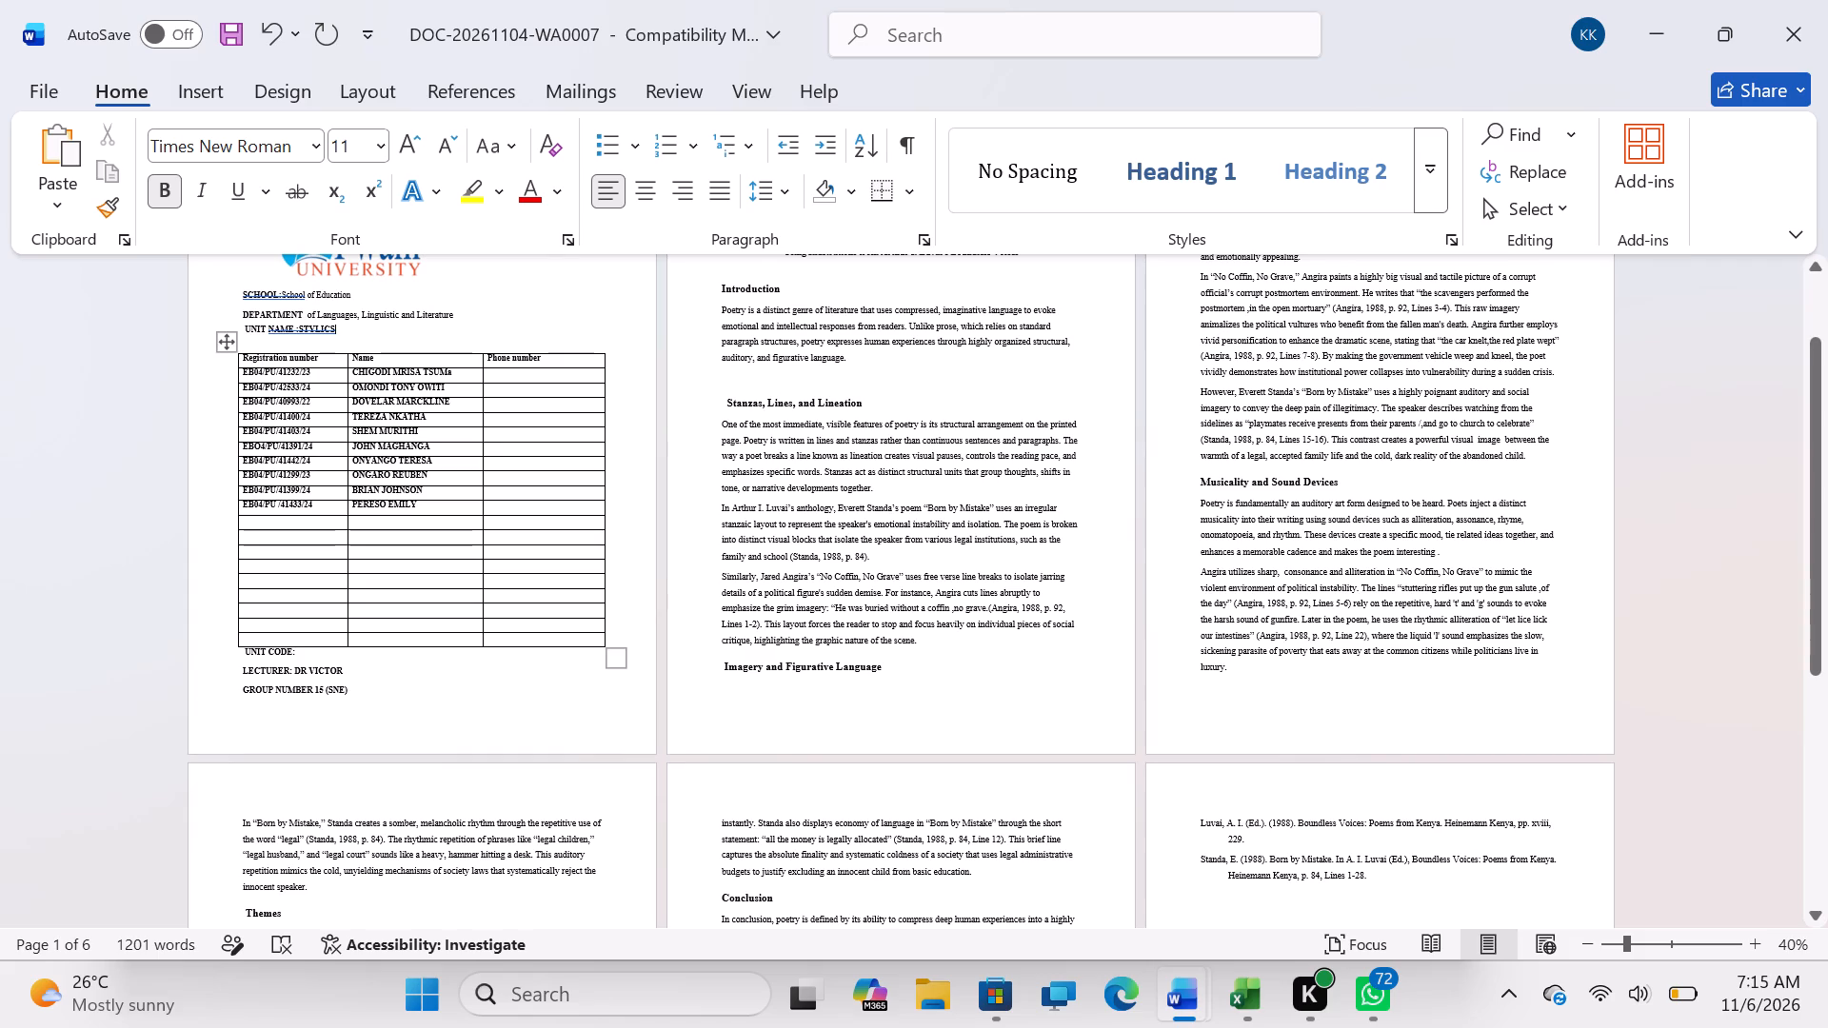
Cut the UNIT CODE, LECTURER and GROUP NUMBER 15 (SNE) lines from beneath the members table and add a blank line there.
left_click_drag(242, 663, 276, 650)
left_click_drag(276, 650, 332, 685)
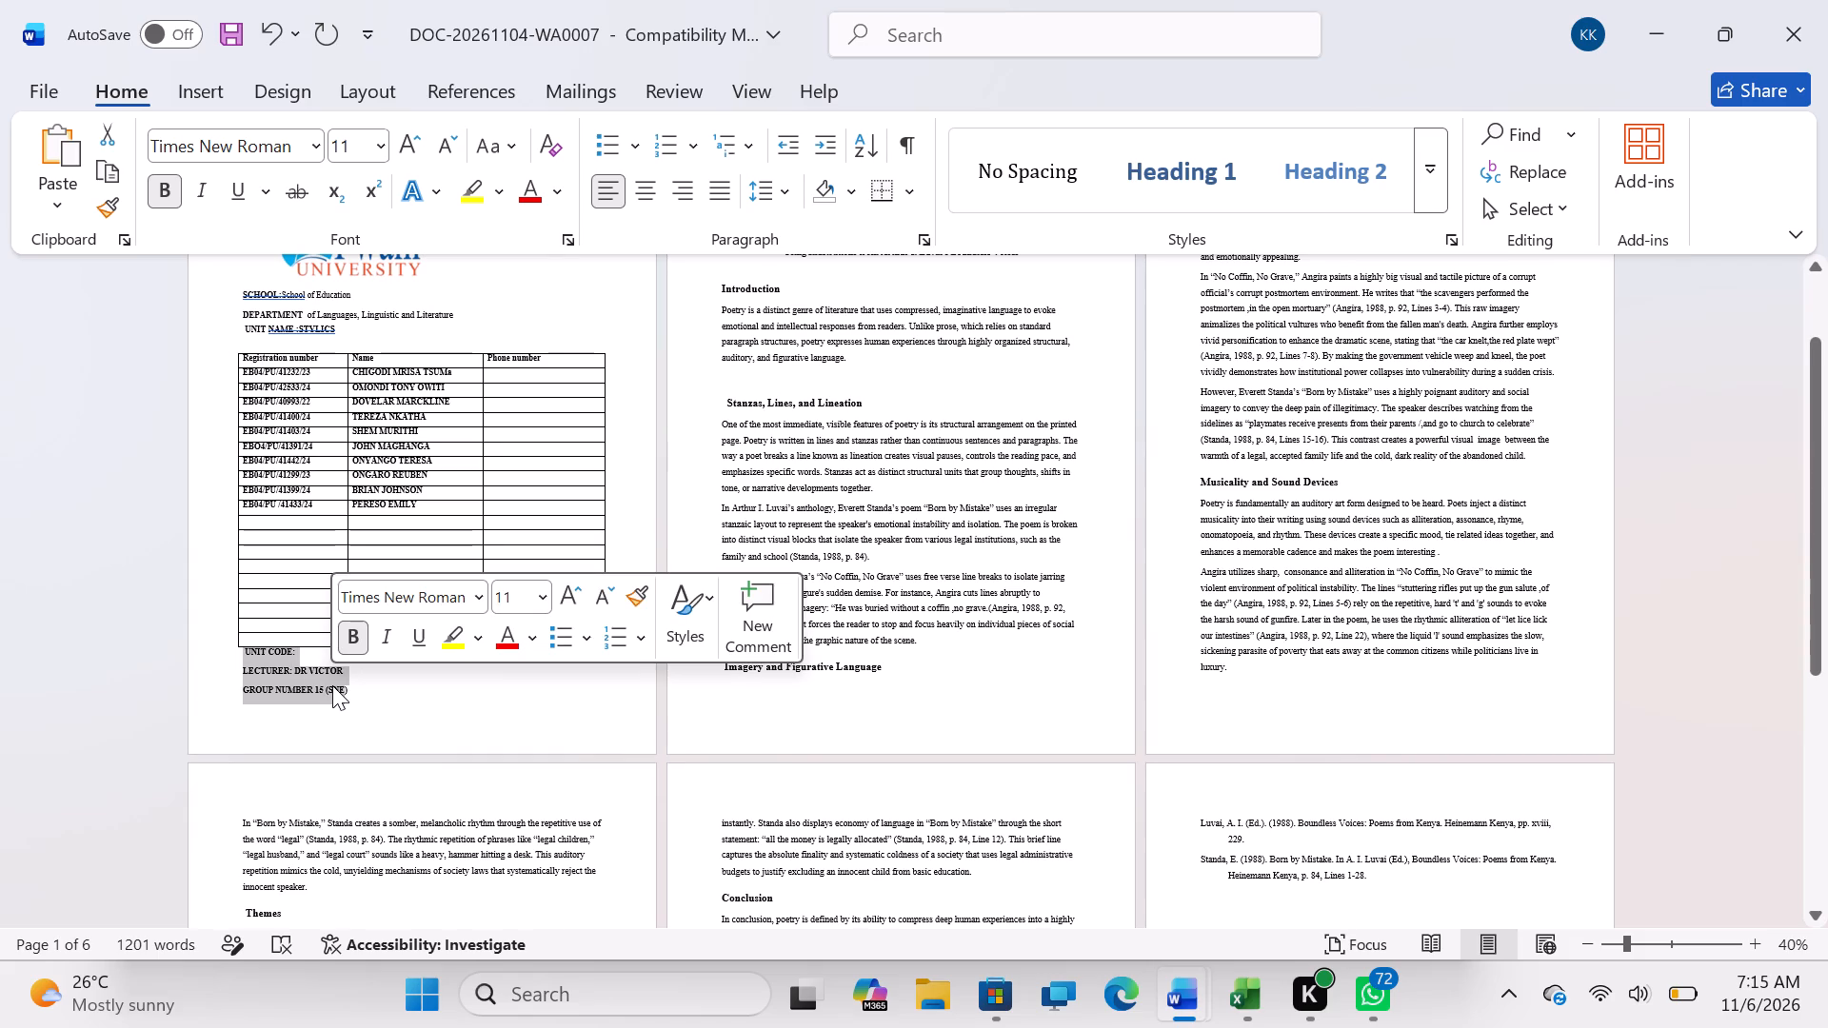
double_click(332, 685)
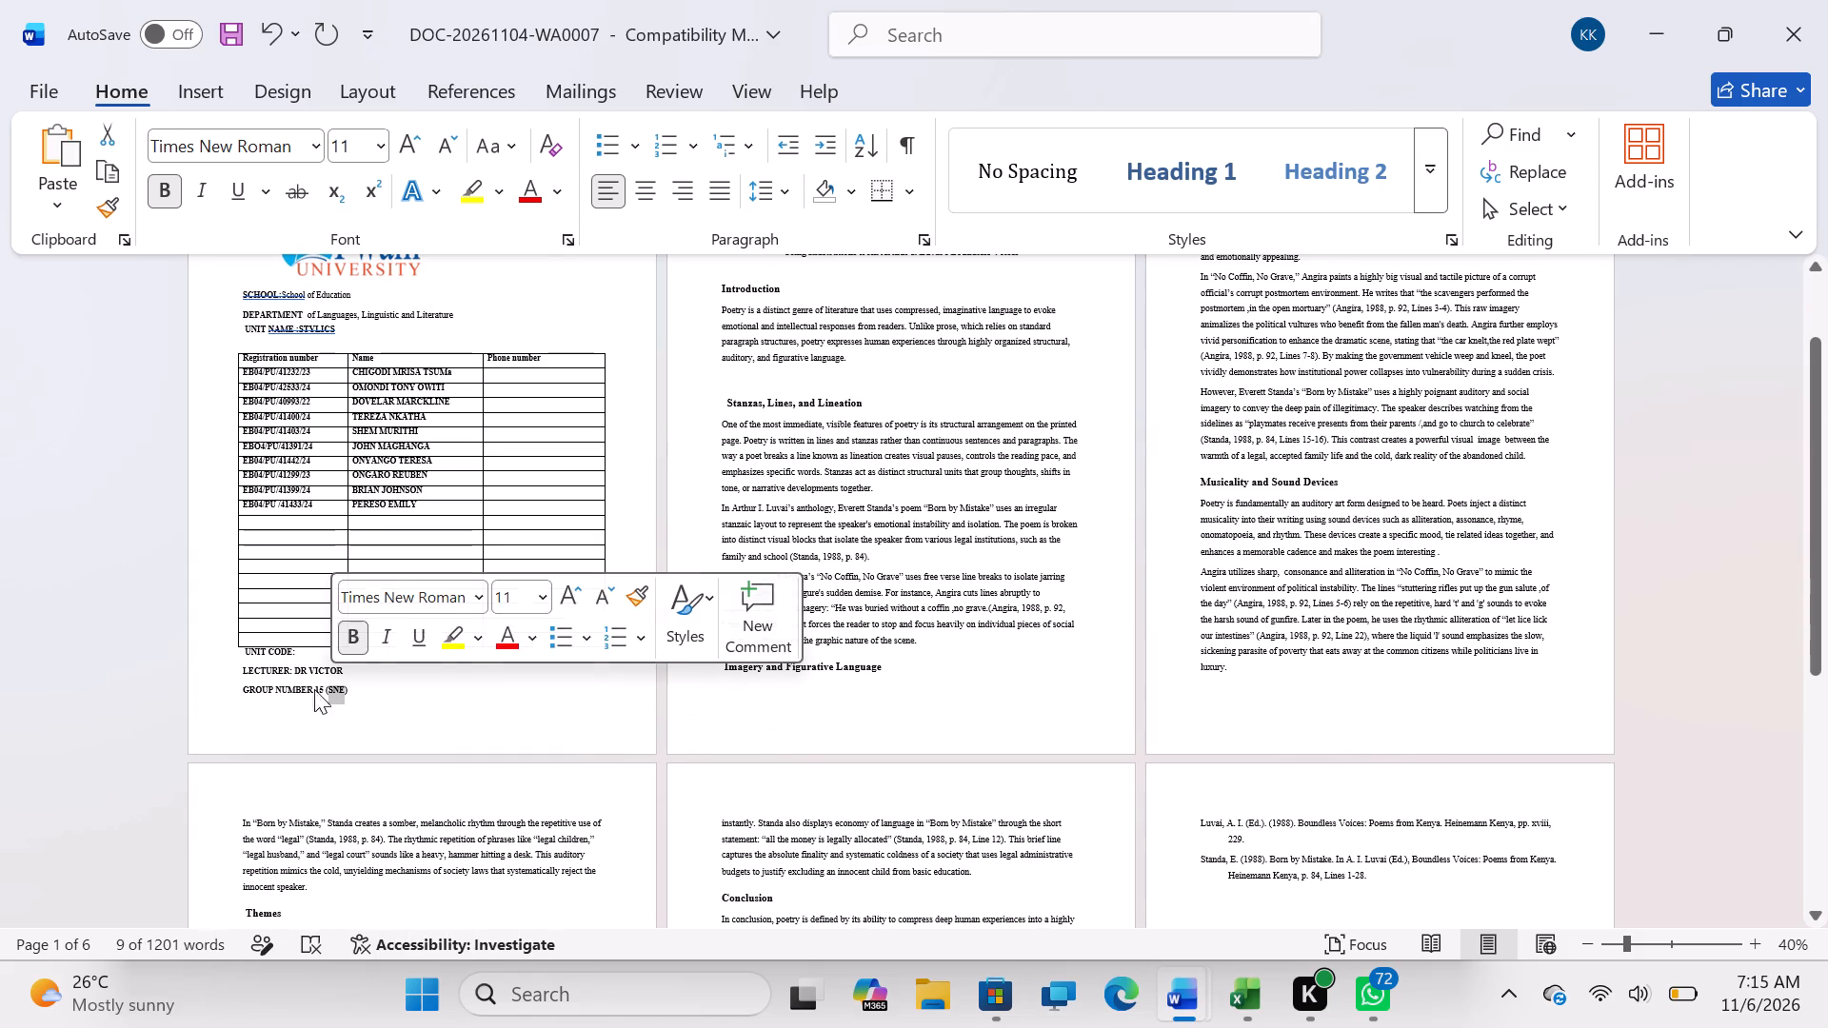
left_click_drag(241, 659, 344, 694)
scroll(253, 658, "right", 1)
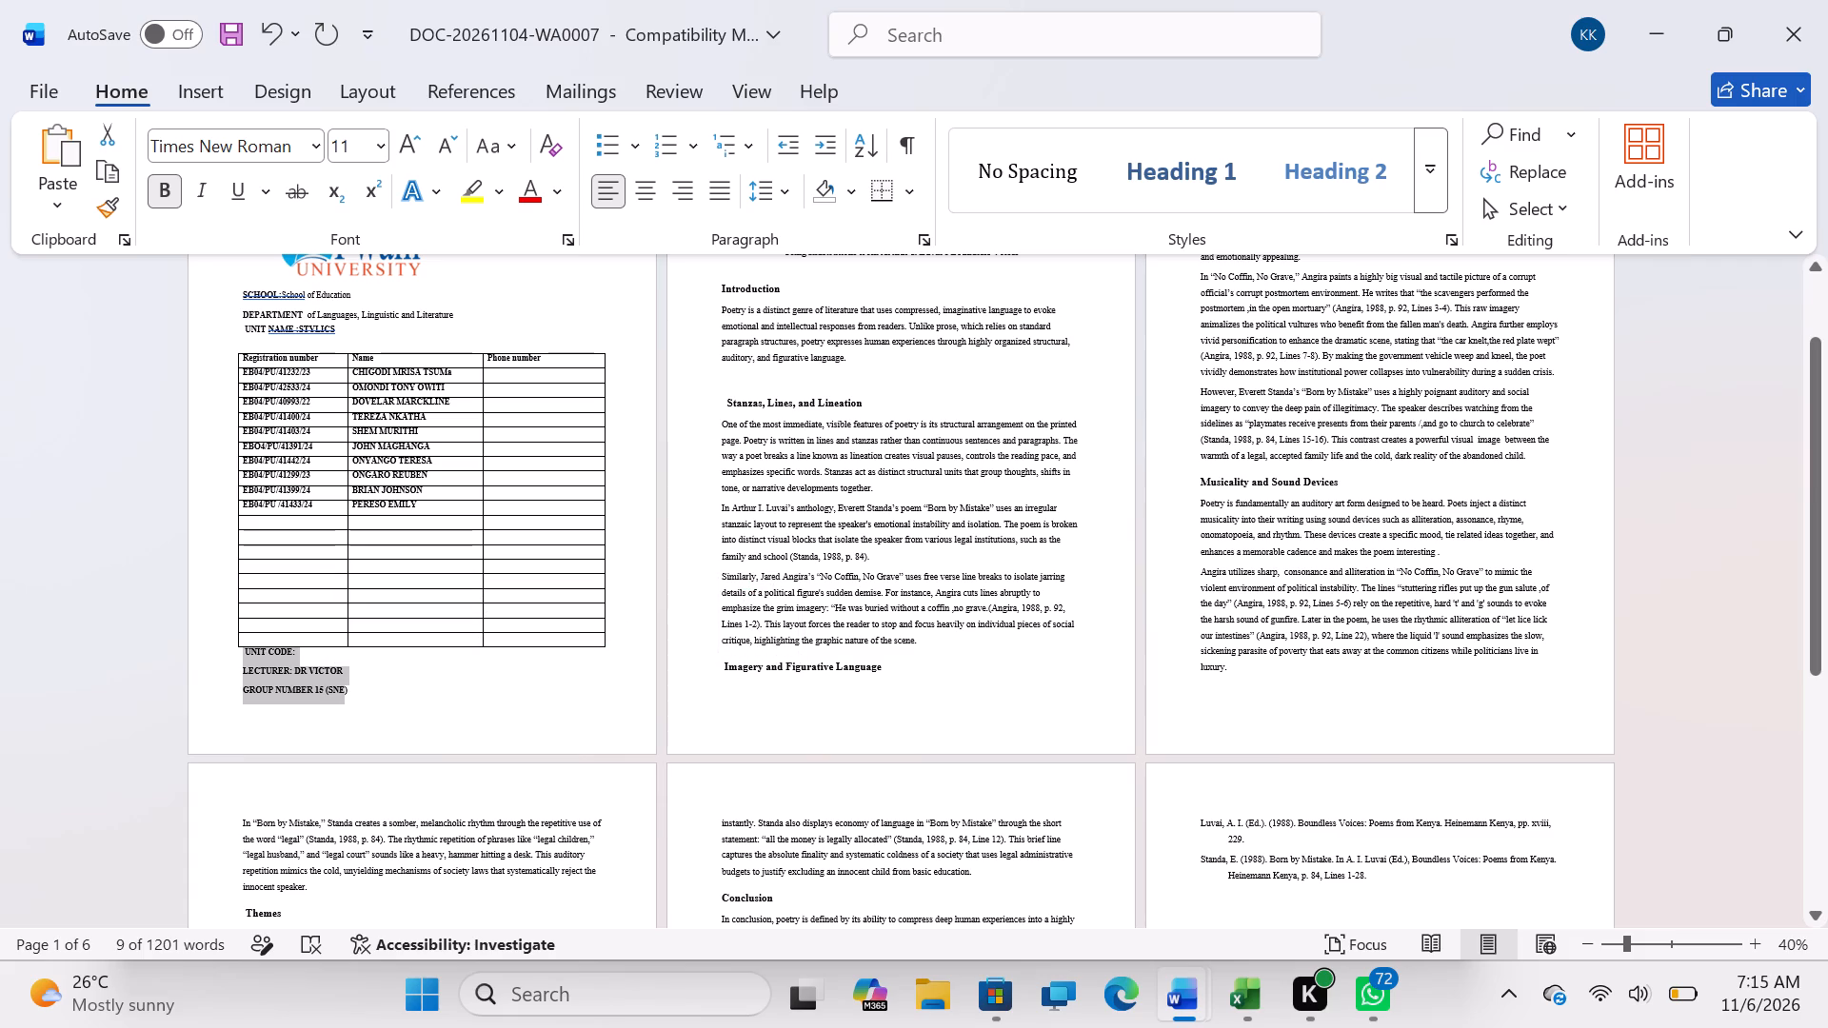
left_click_drag(344, 694, 356, 694)
scroll(344, 694, "right", 1)
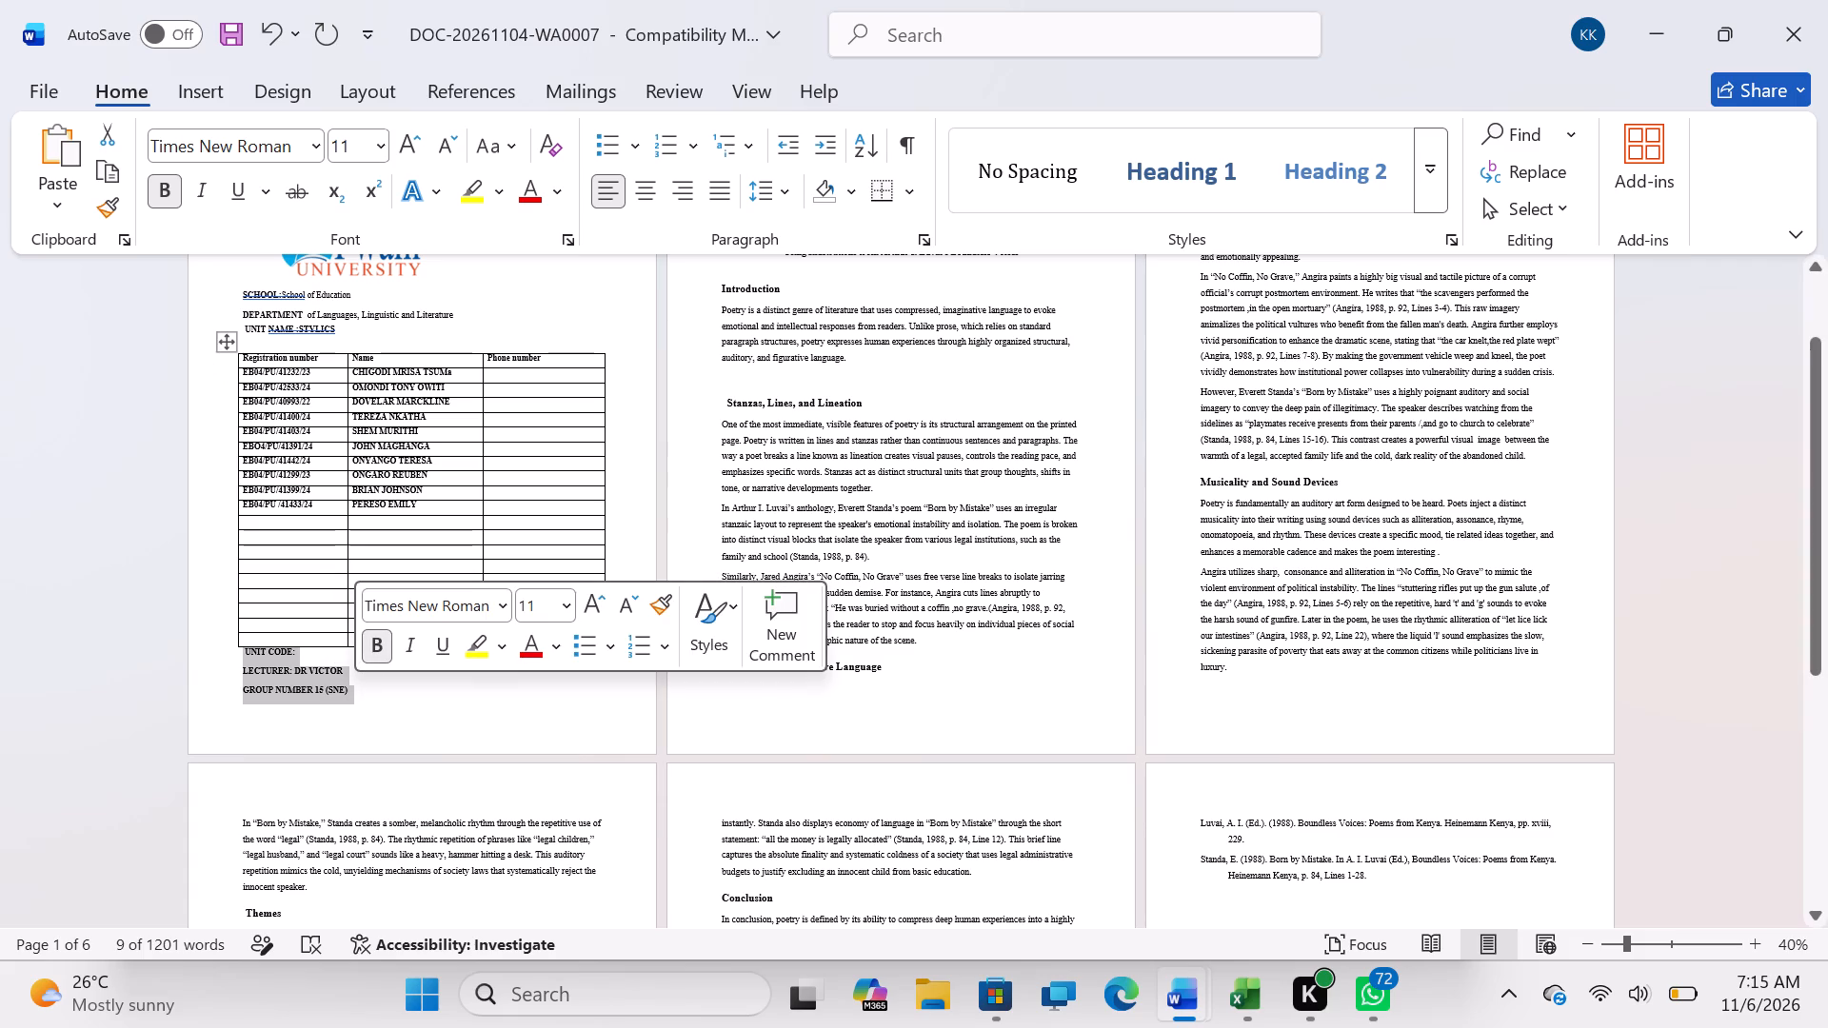
left_click(105, 137)
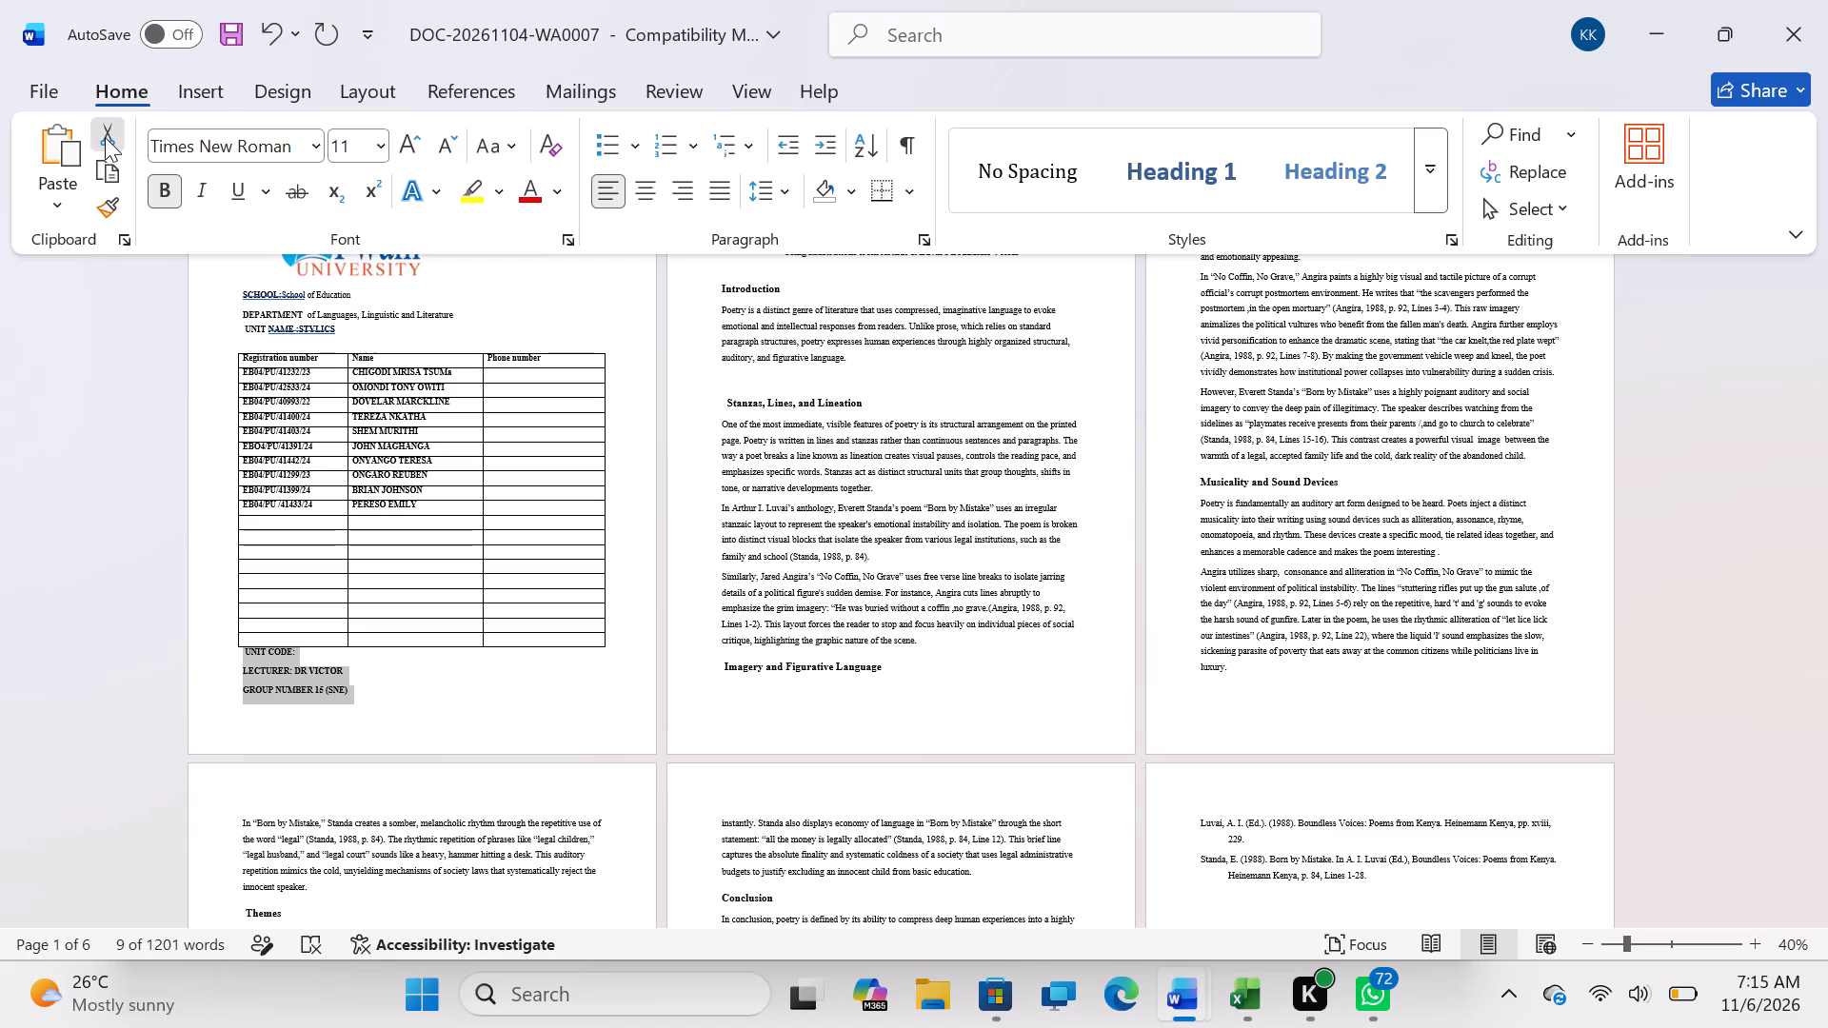
left_click(105, 137)
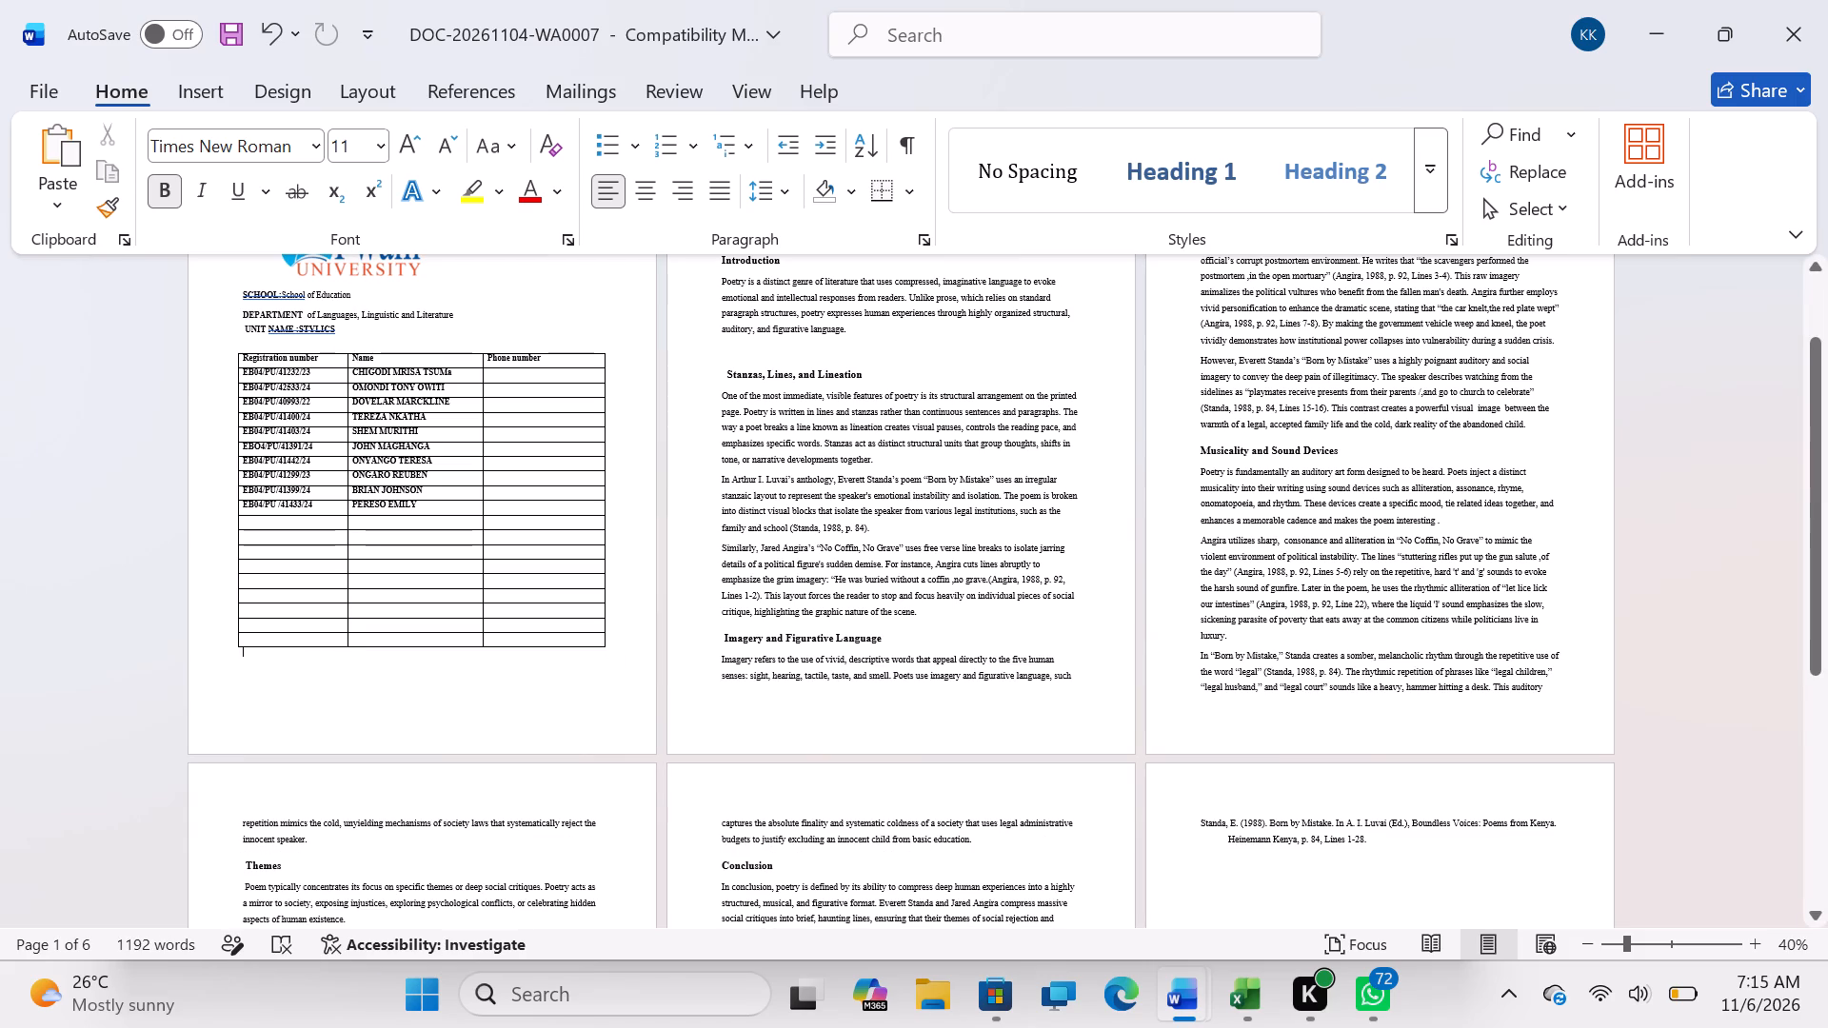
key("Return")
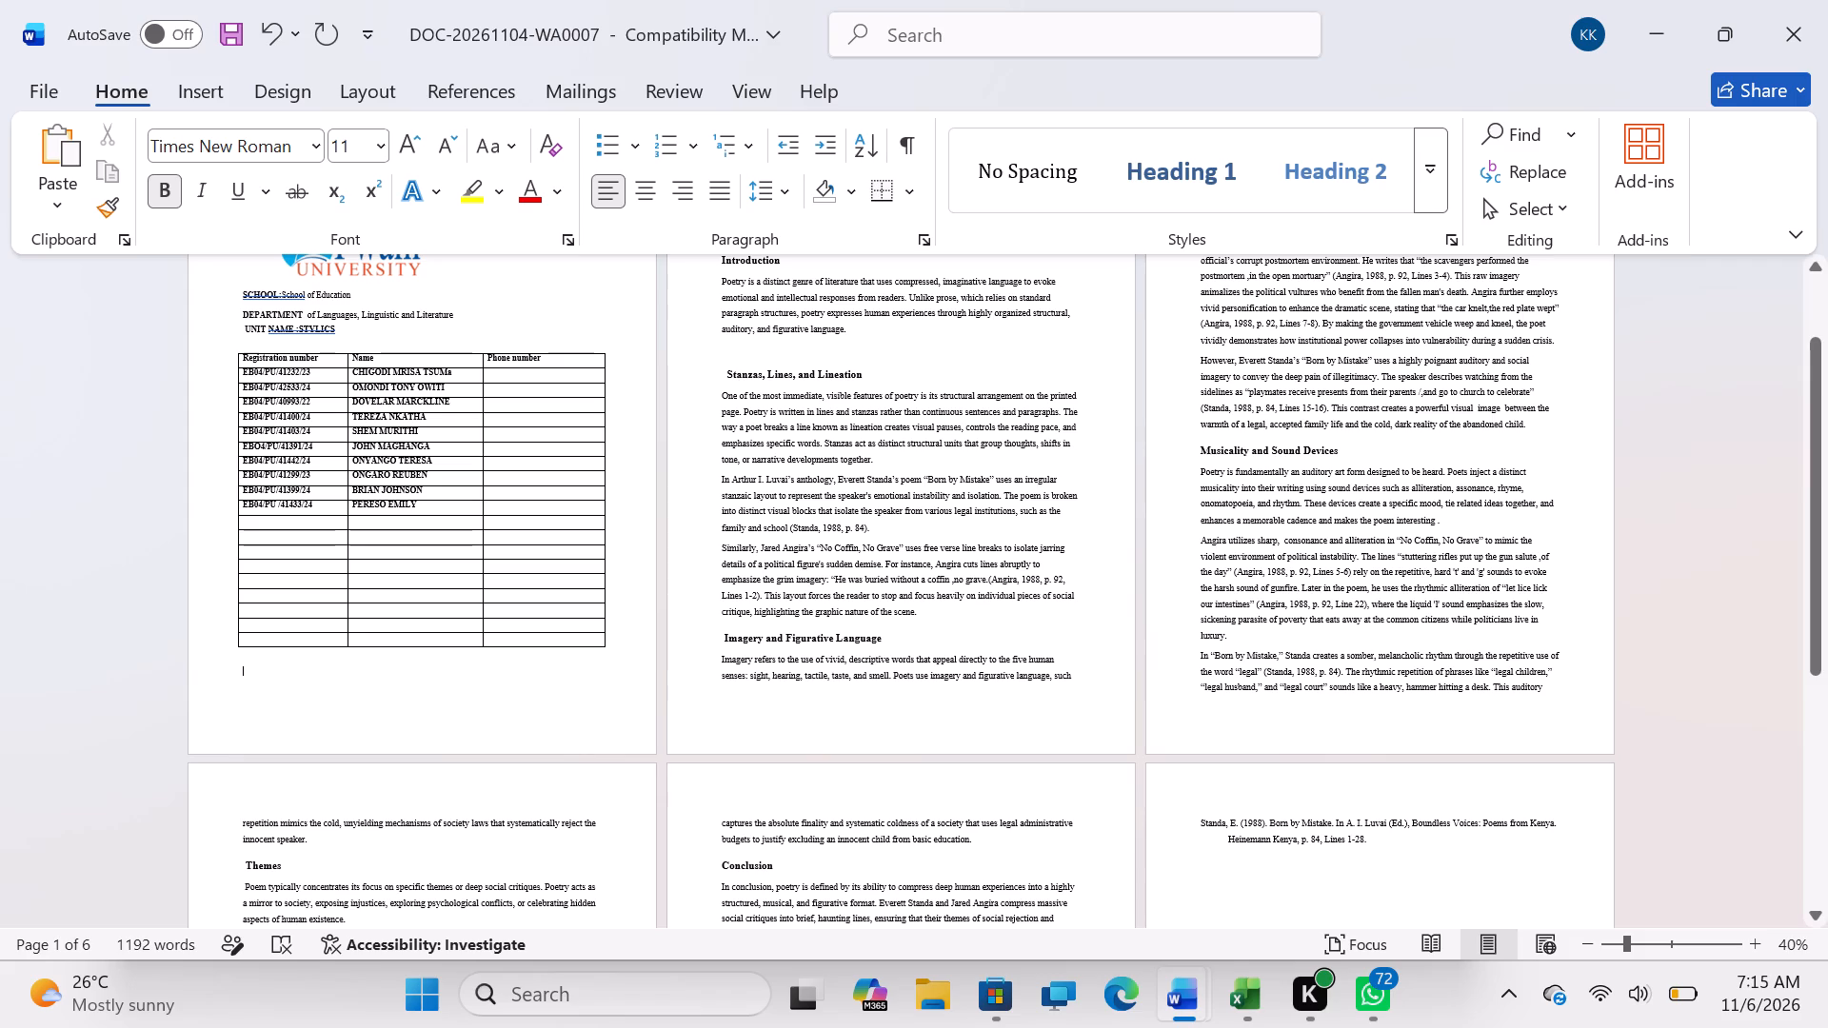
Try to paste the cut UNIT CODE, LECTURER and GROUP NUMBER lines on a new line after UNIT NAME :STYLICS.
left_click(333, 324)
left_click(333, 324)
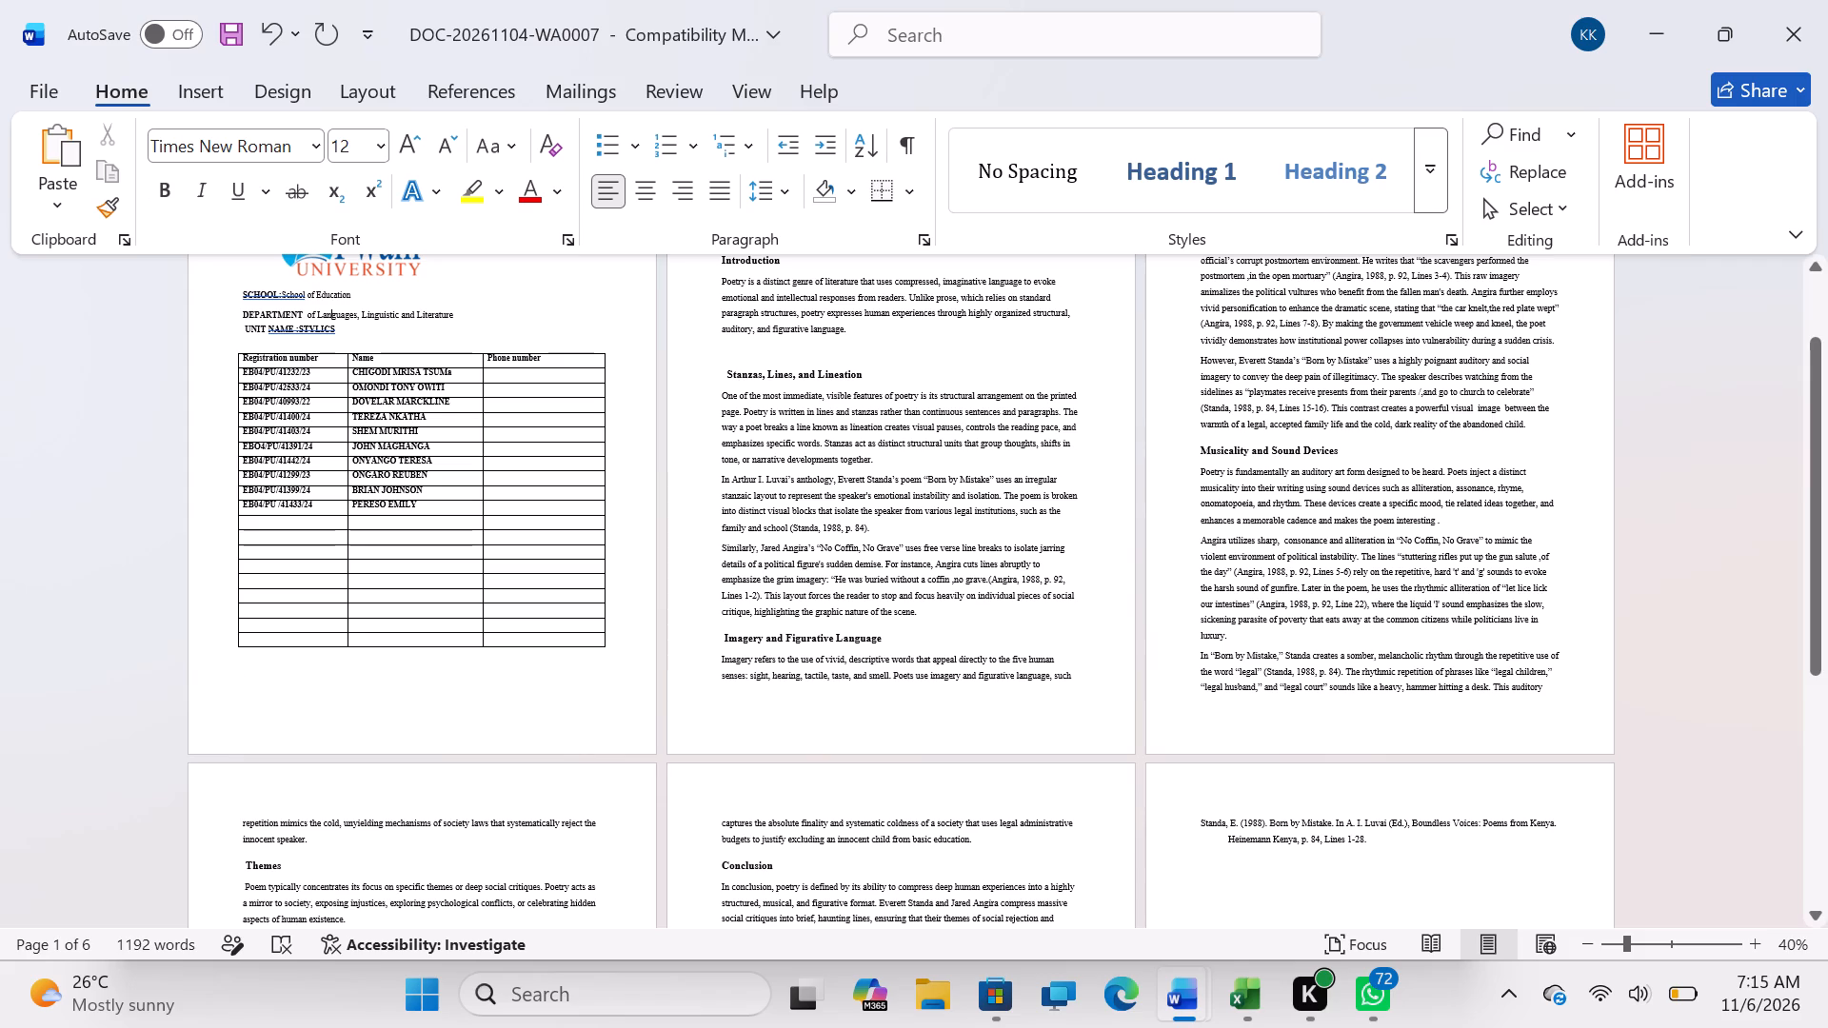
left_click(336, 328)
key("Return")
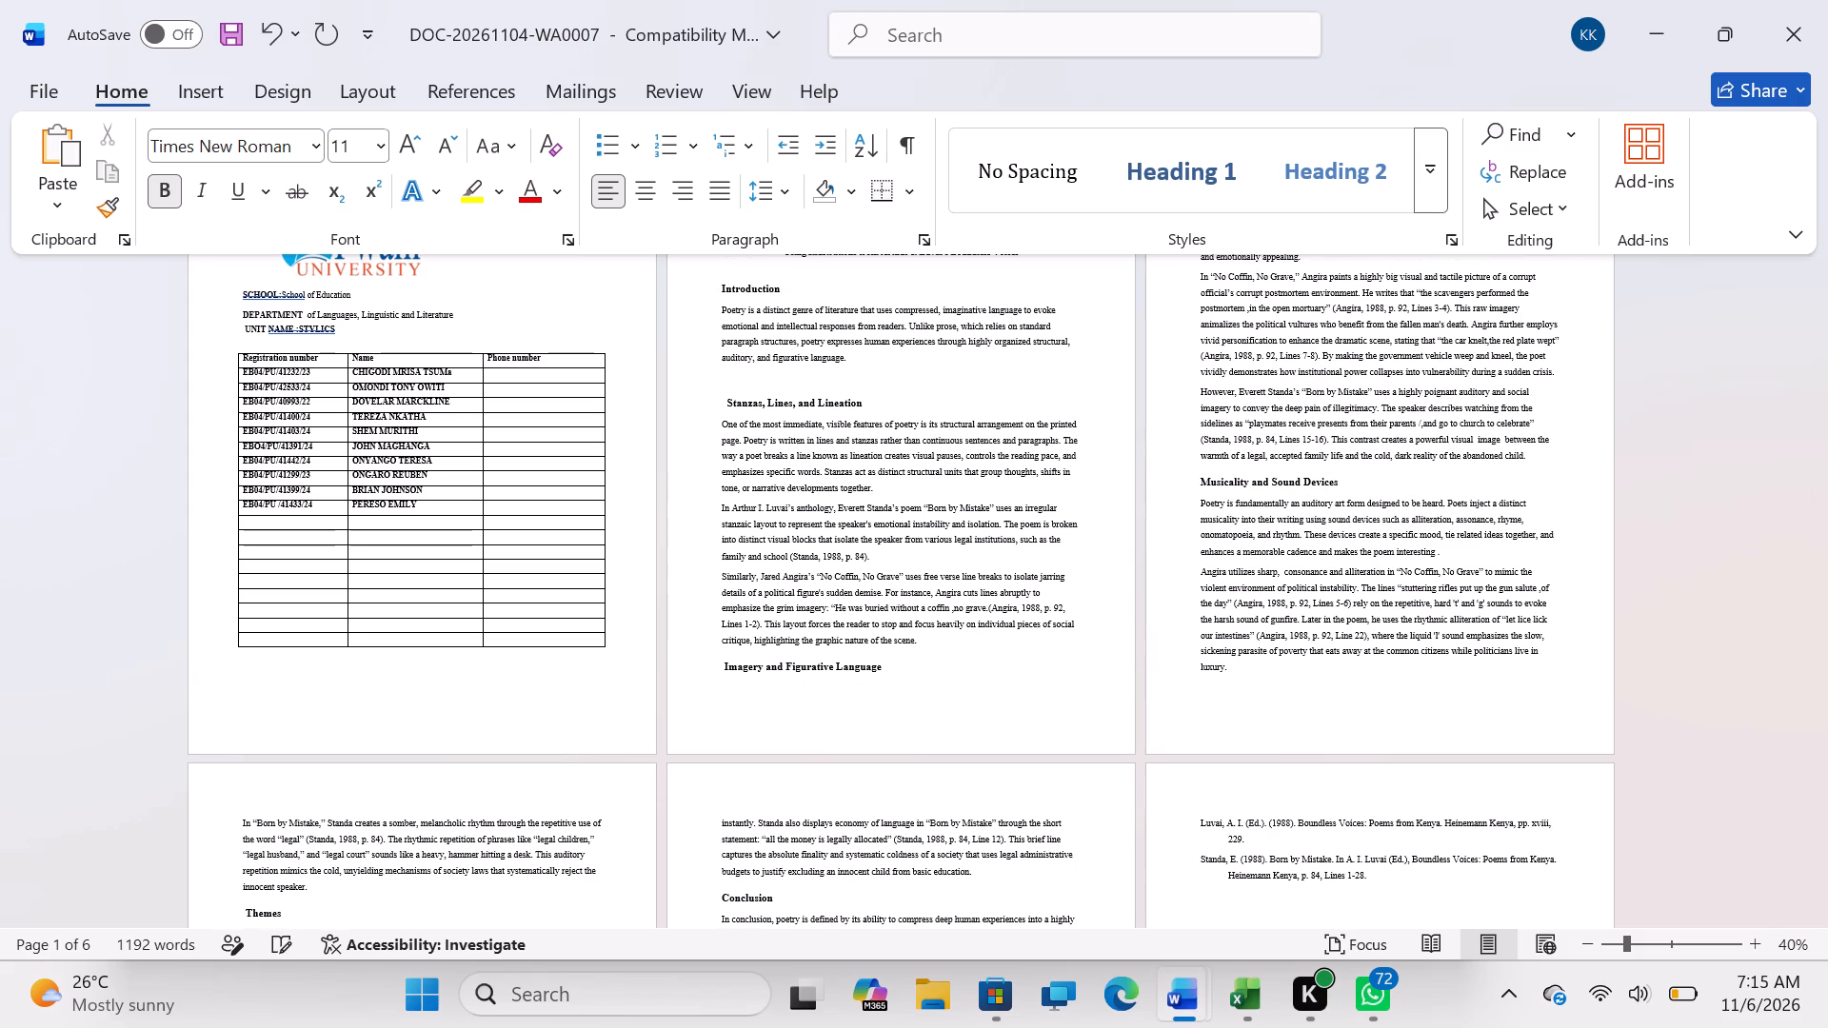
left_click(65, 148)
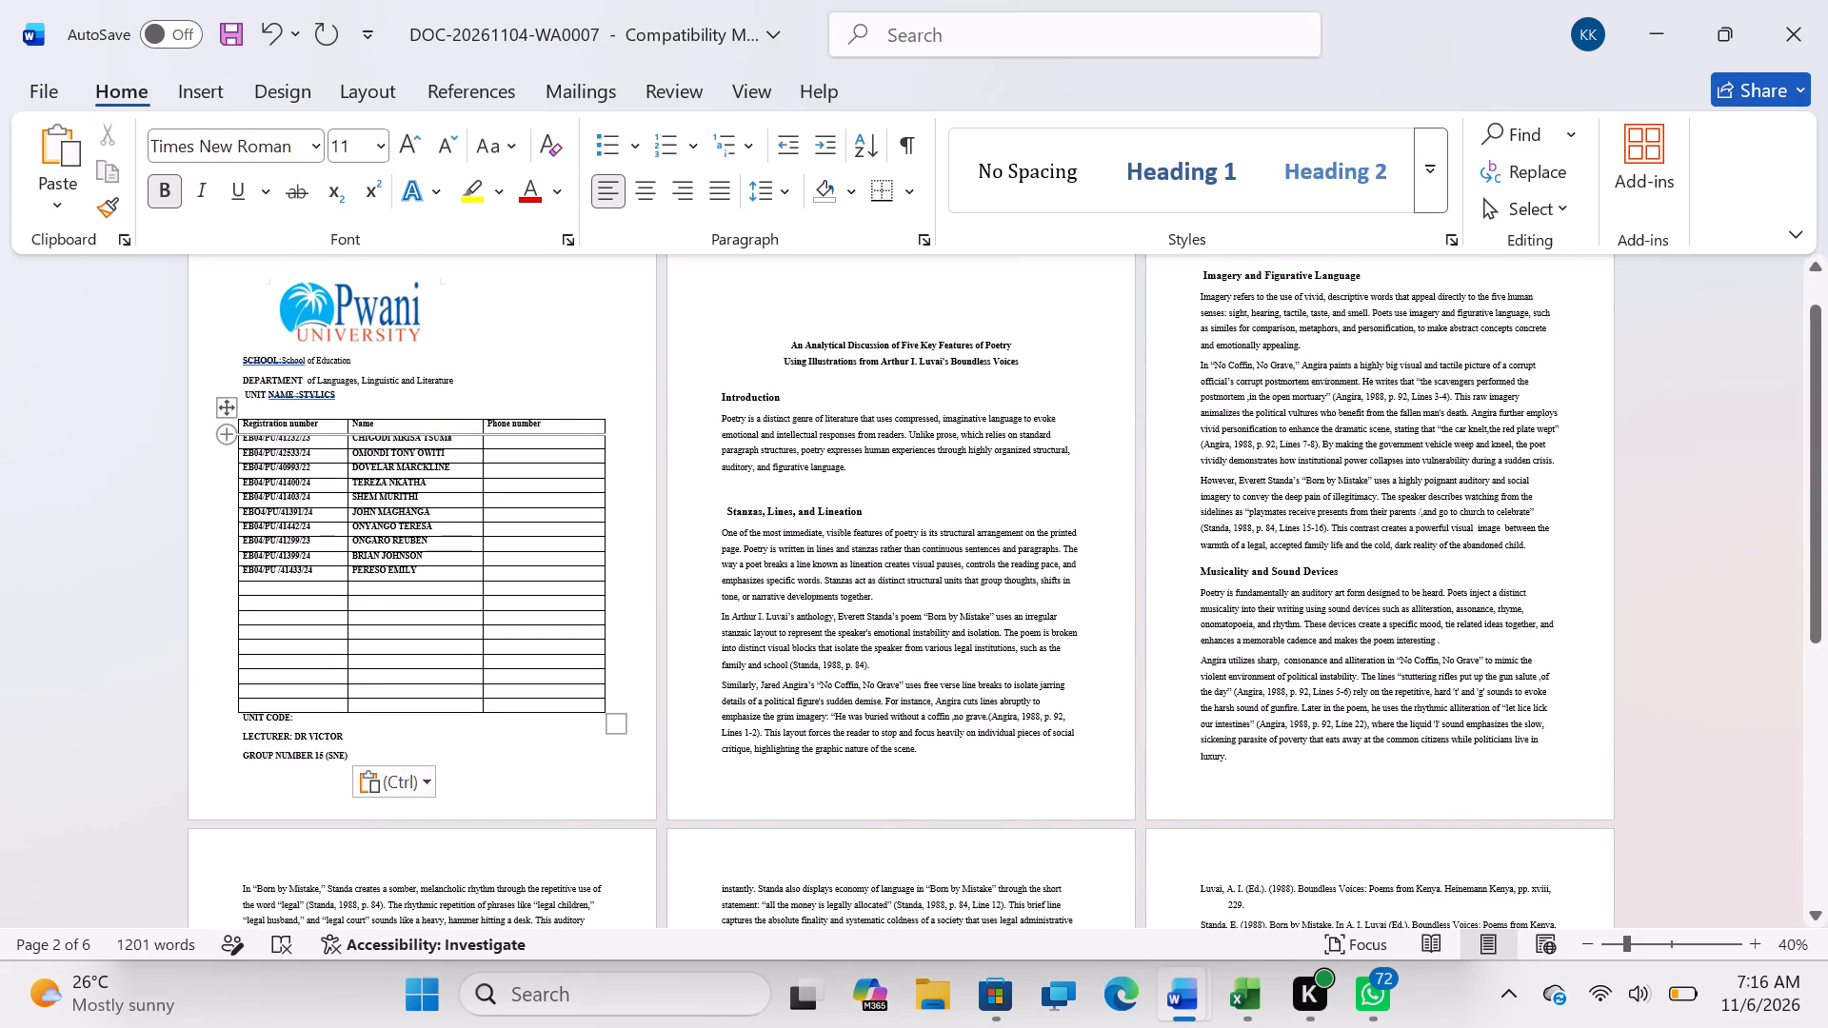
Add two paragraph breaks at the end of the UNIT NAME :STYLICS line on the cover page.
left_click(339, 395)
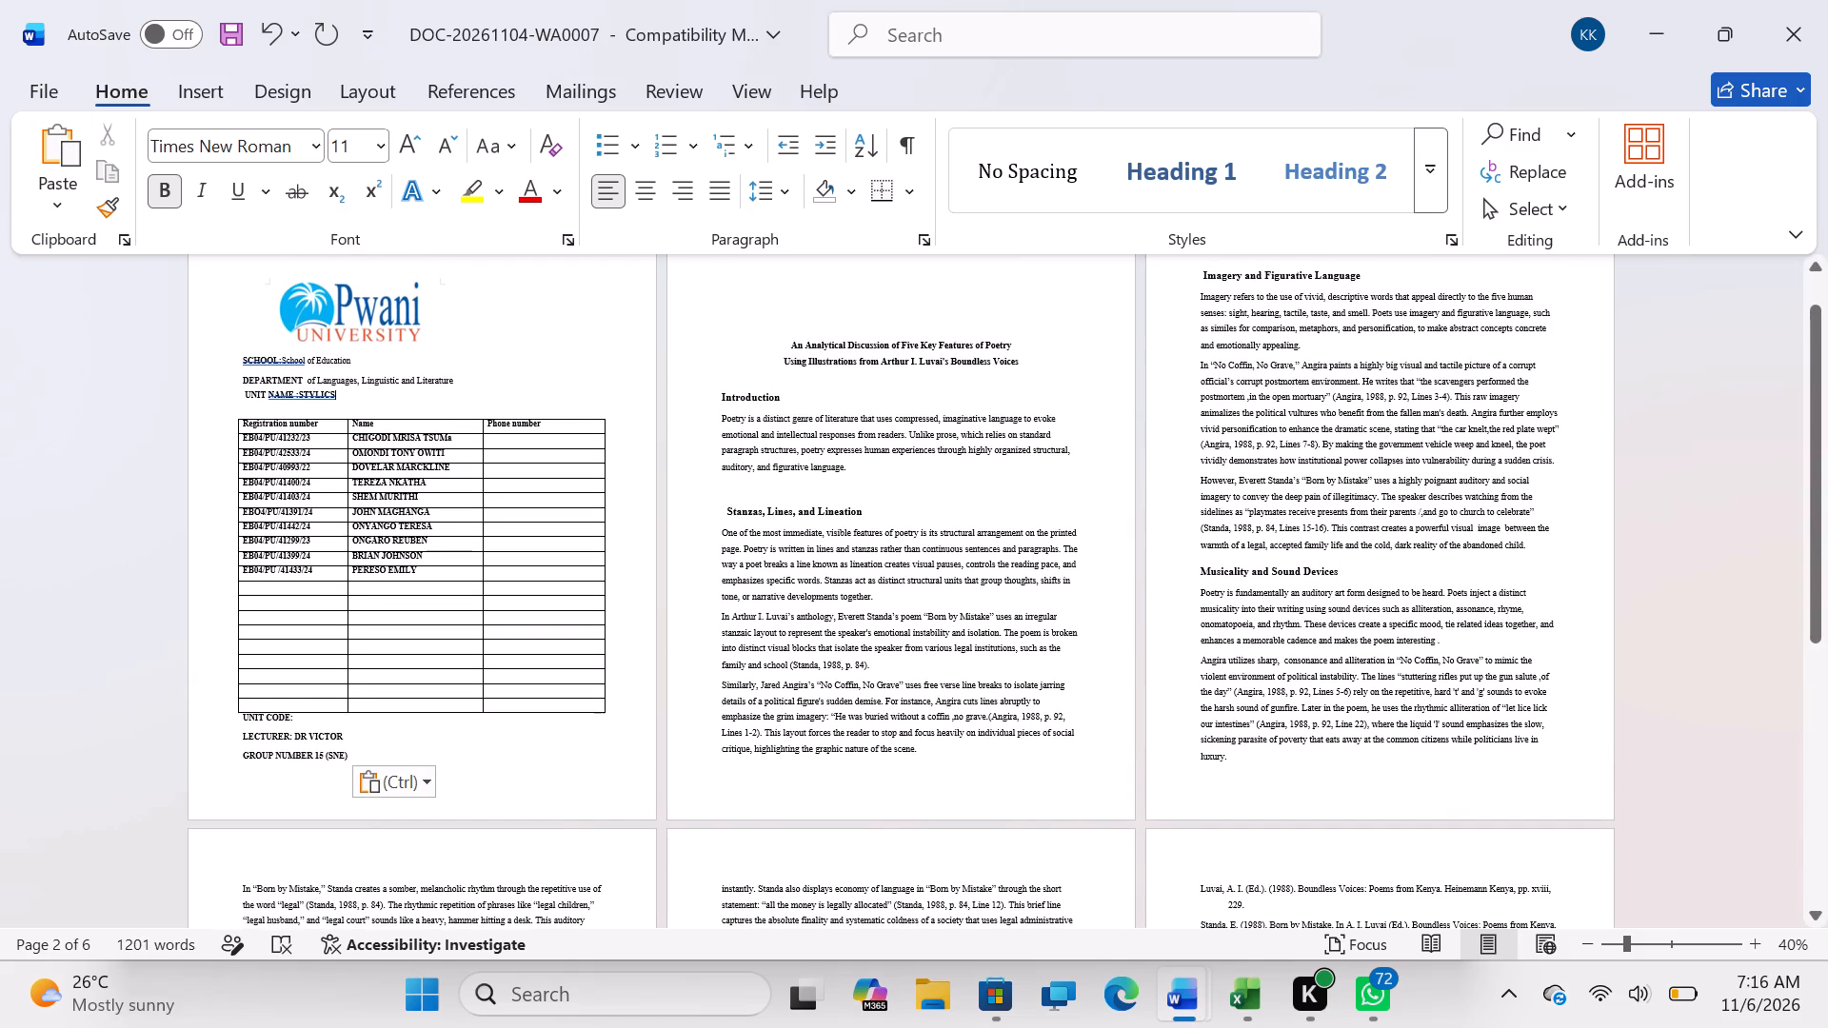
key("Return")
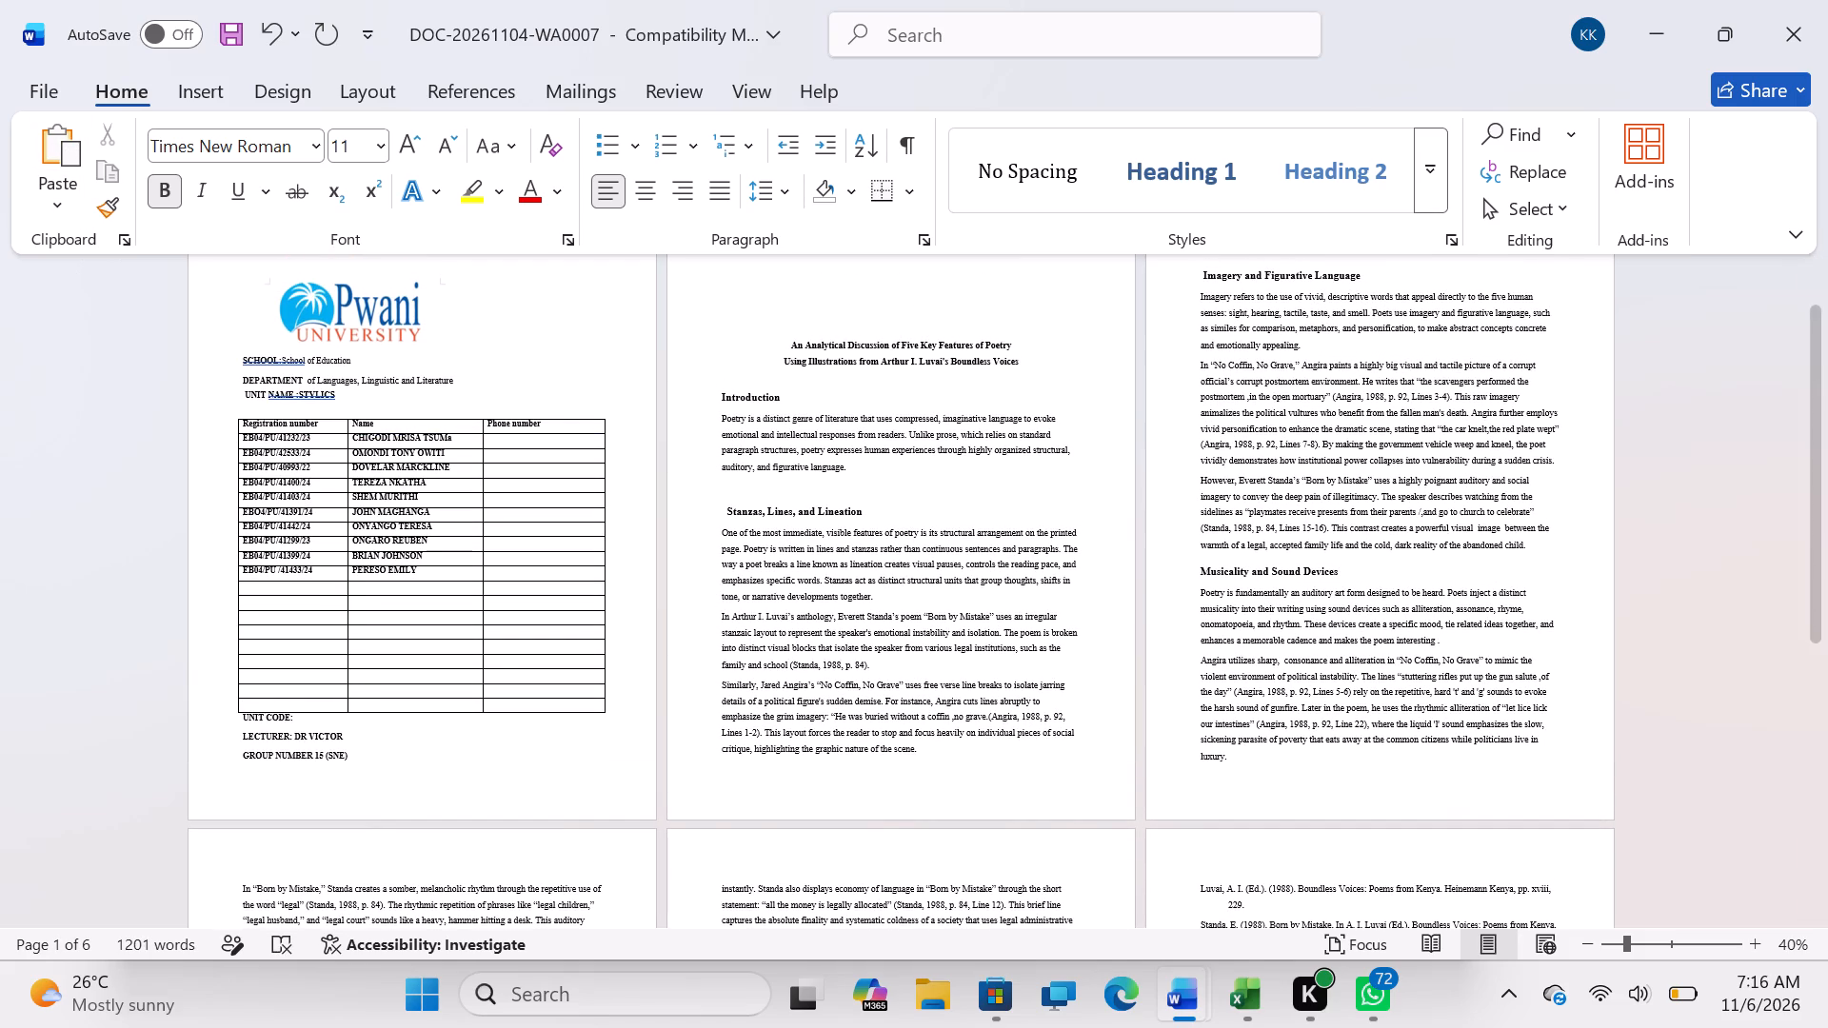
key("Return")
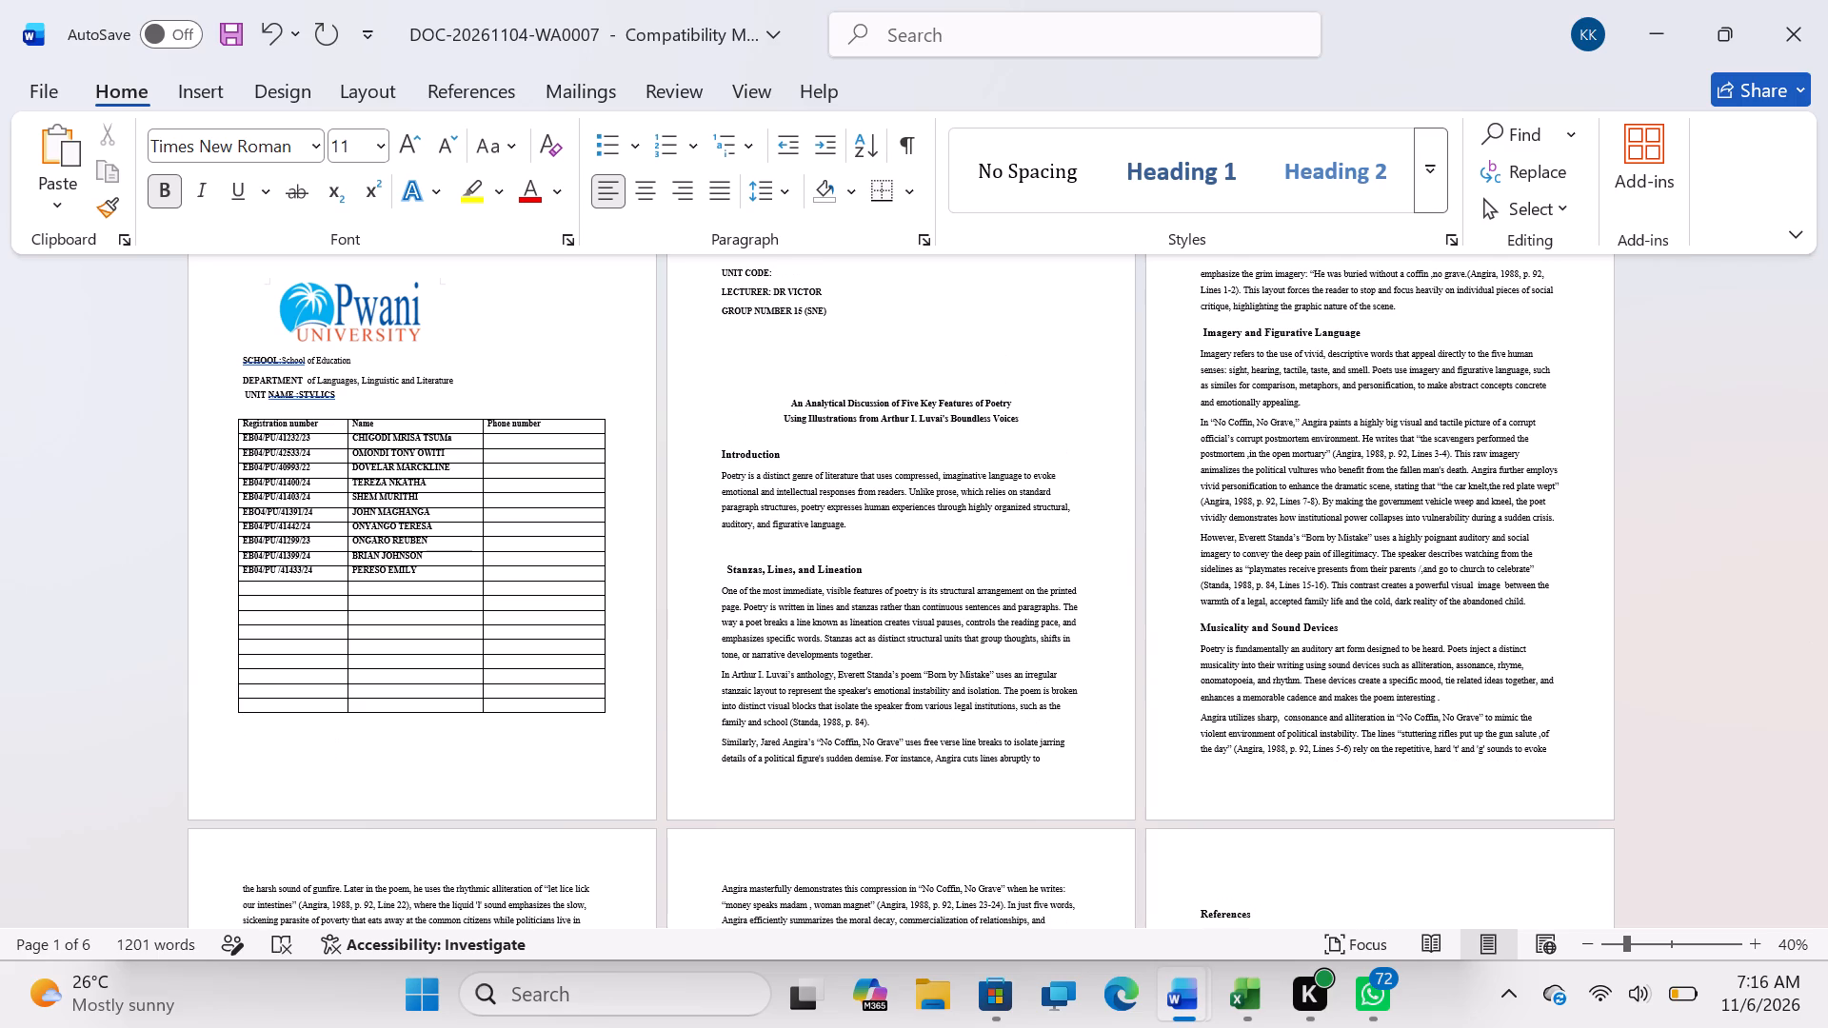
left_click(300, 342)
left_click(300, 342)
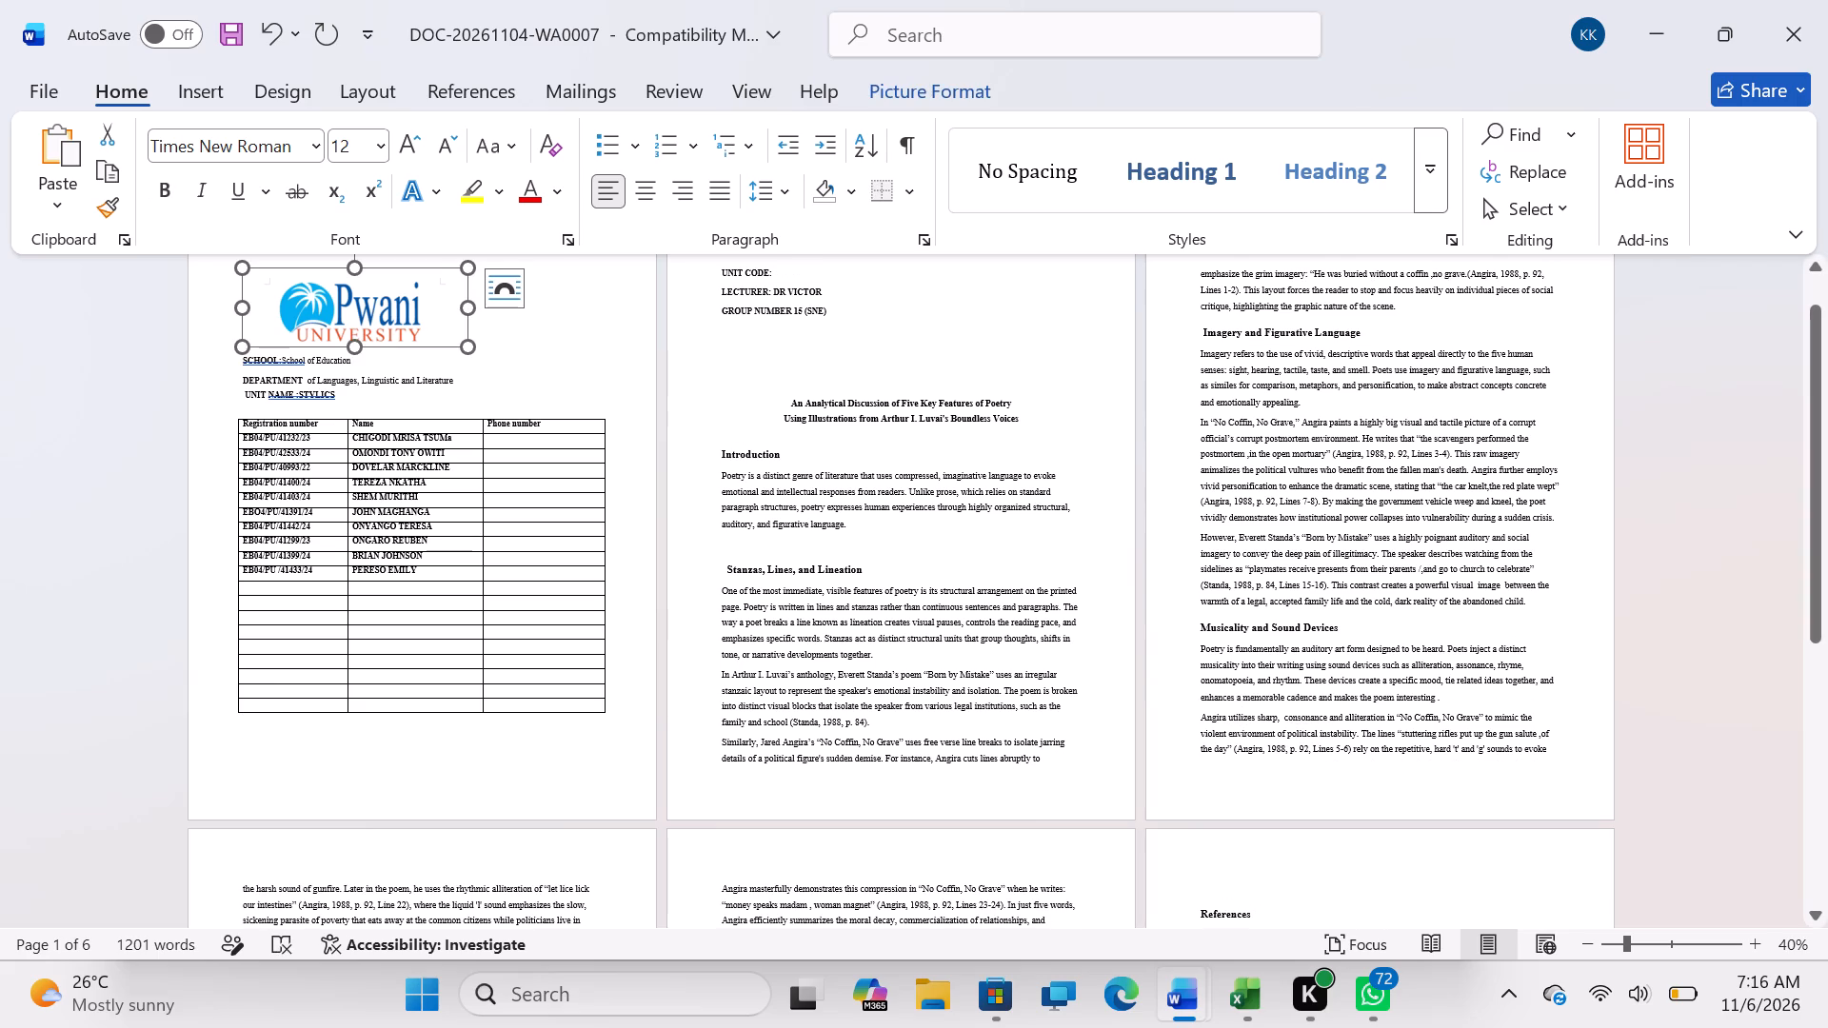
Apply the Heading 1 style to the Registration number header cell of the members table.
triple_click(313, 427)
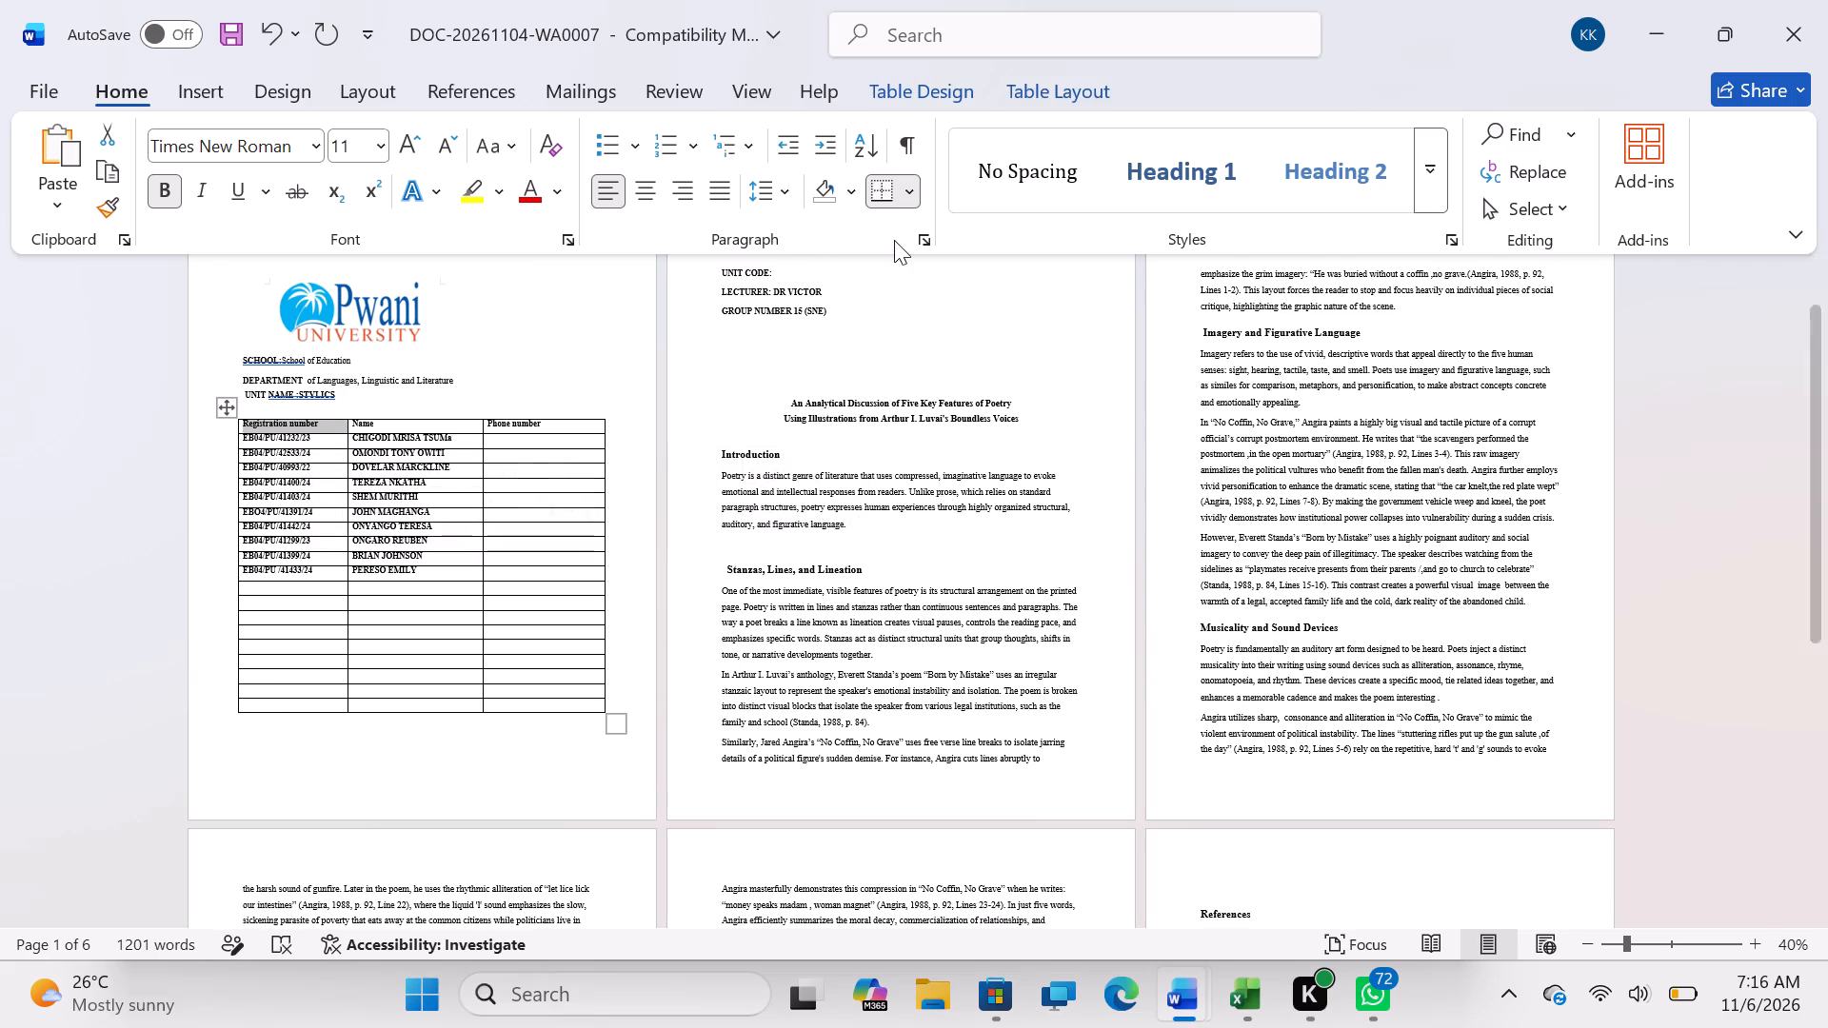
left_click(1146, 148)
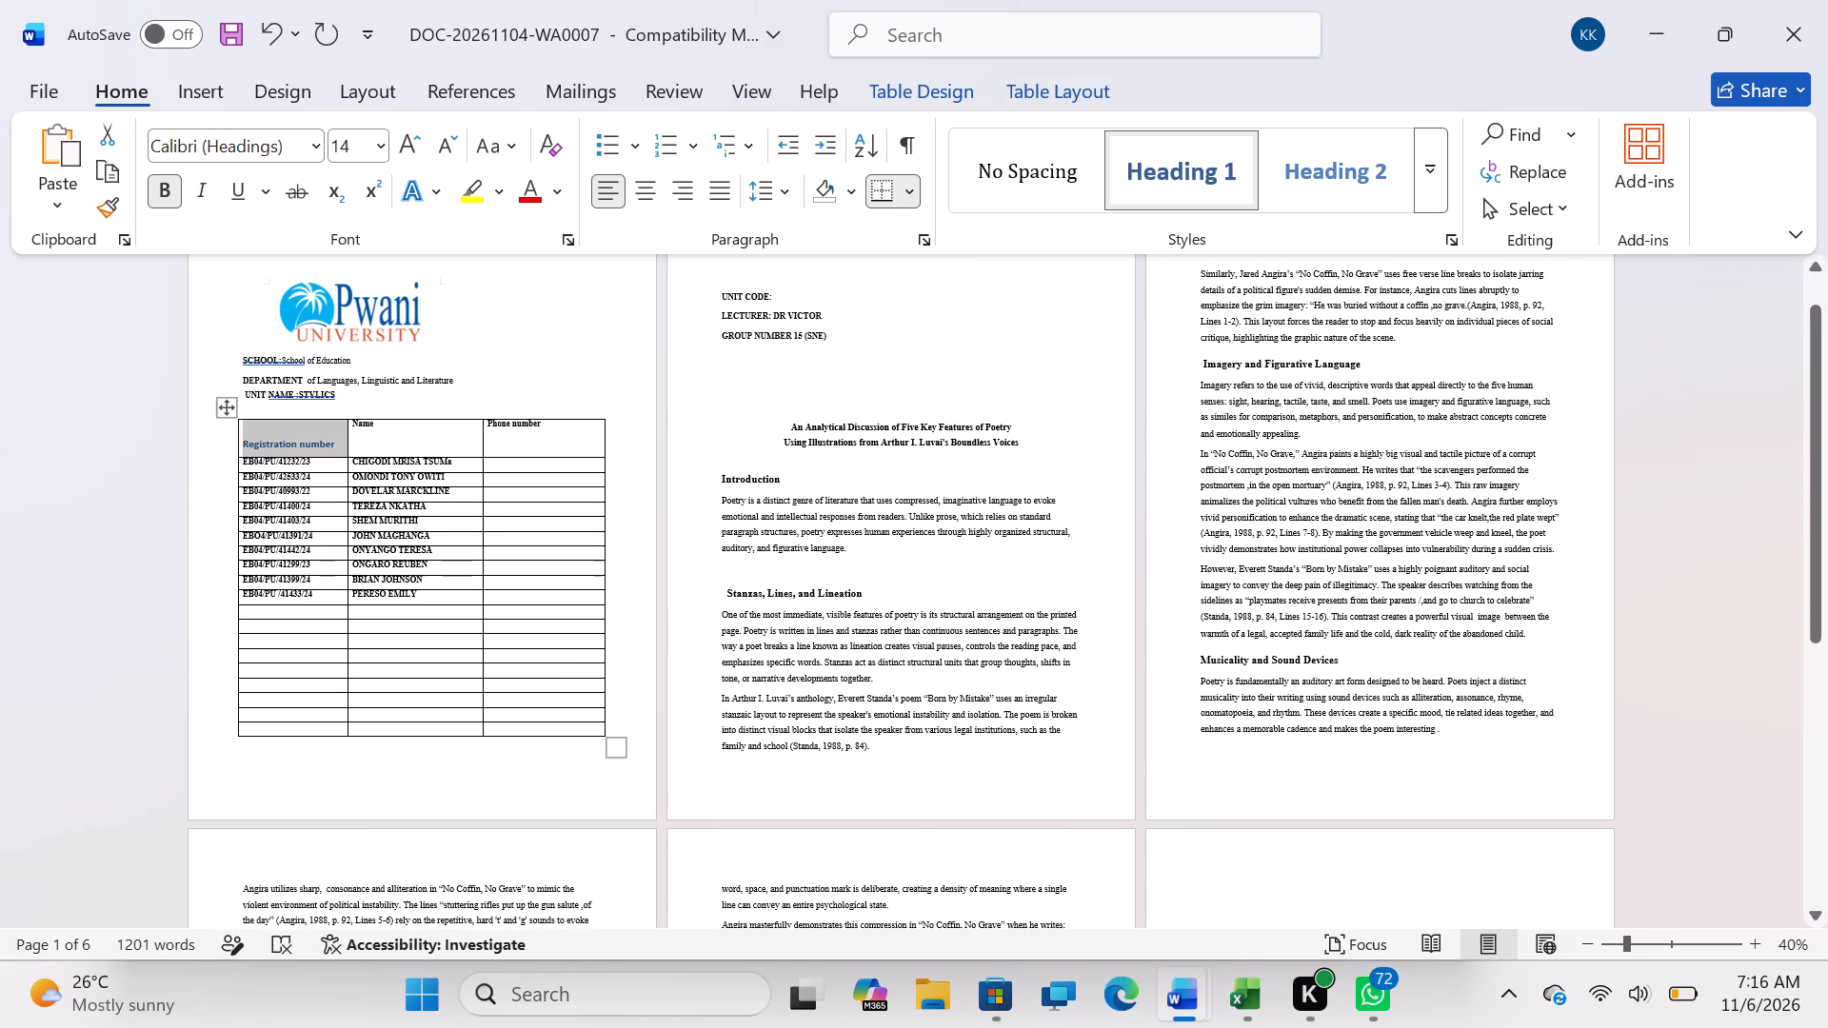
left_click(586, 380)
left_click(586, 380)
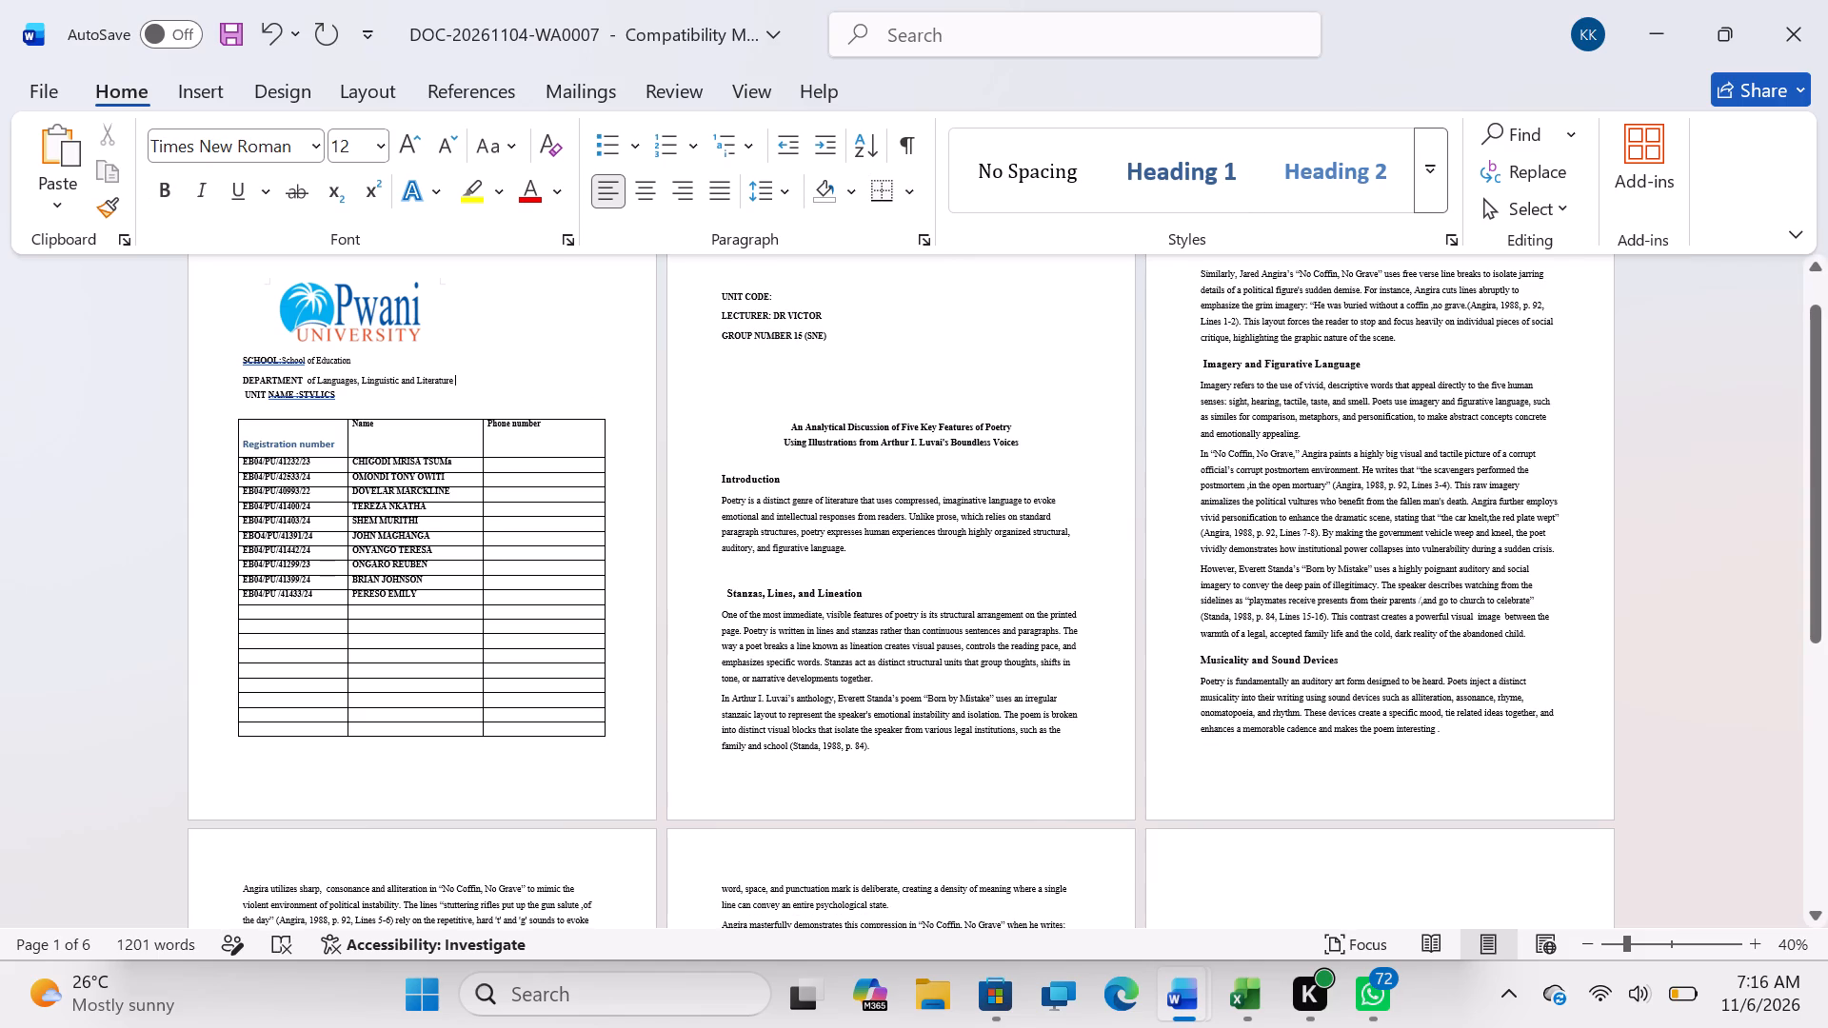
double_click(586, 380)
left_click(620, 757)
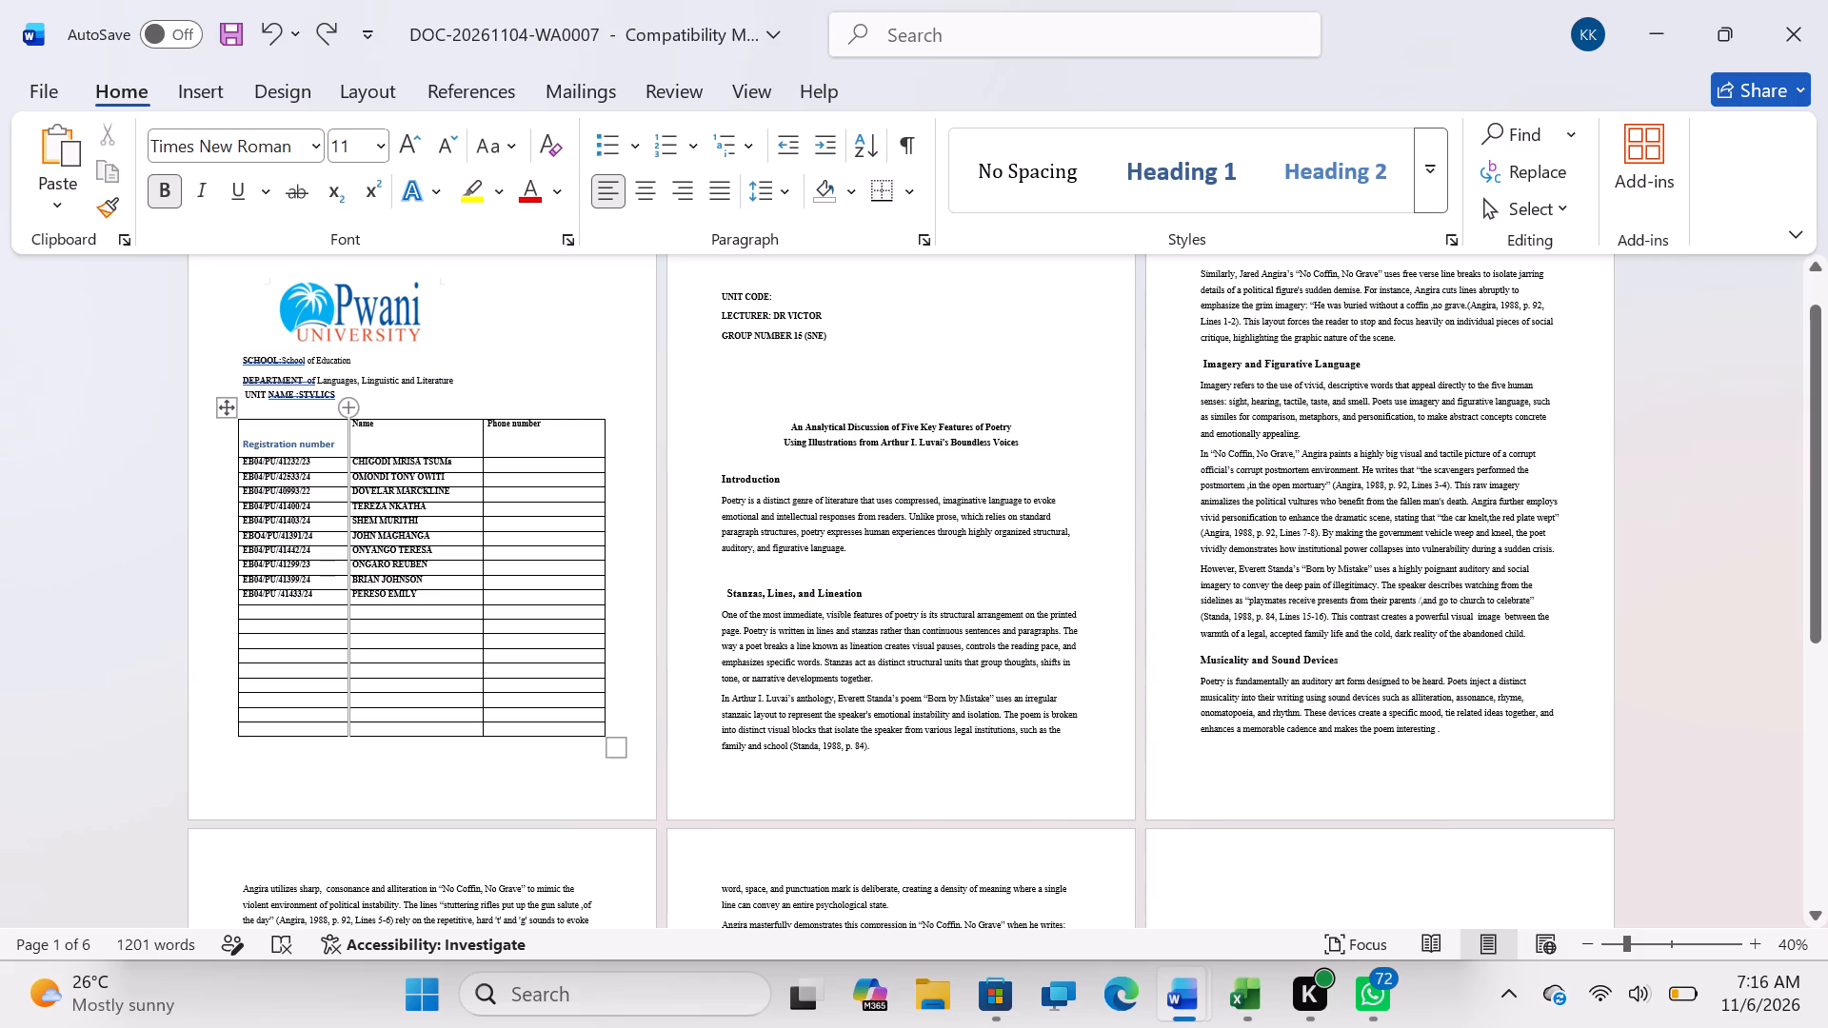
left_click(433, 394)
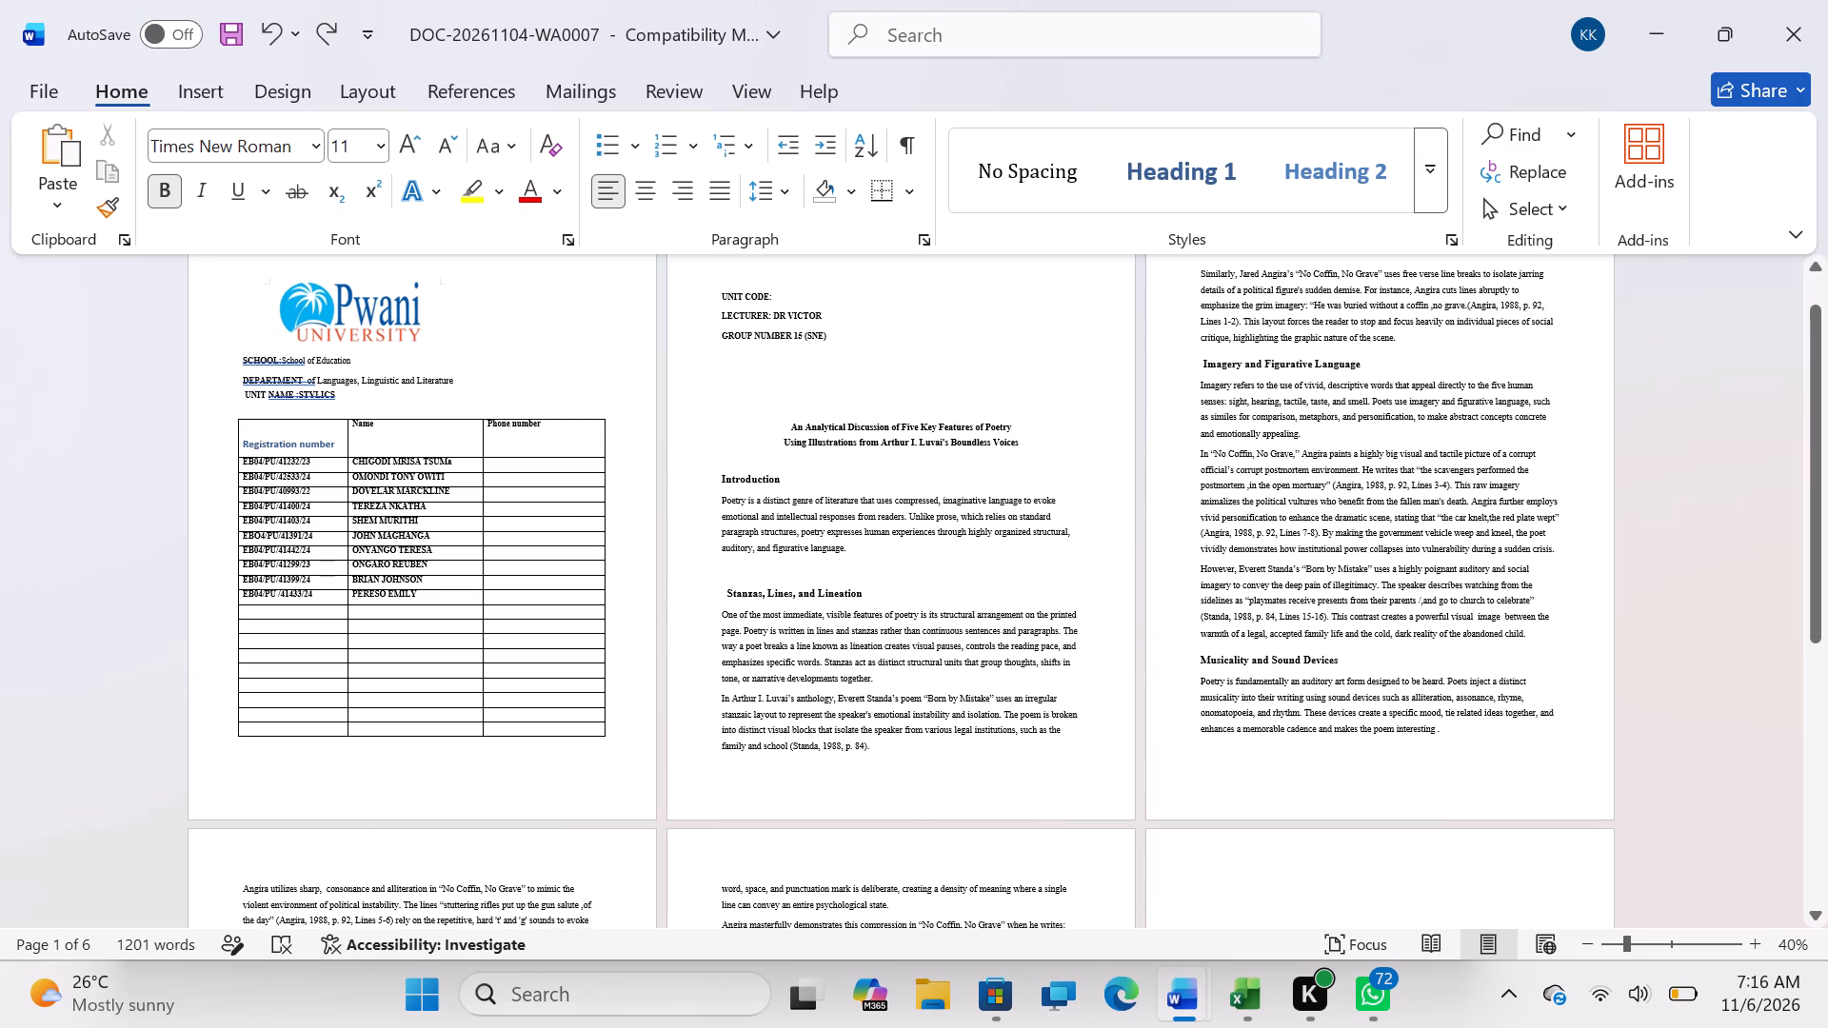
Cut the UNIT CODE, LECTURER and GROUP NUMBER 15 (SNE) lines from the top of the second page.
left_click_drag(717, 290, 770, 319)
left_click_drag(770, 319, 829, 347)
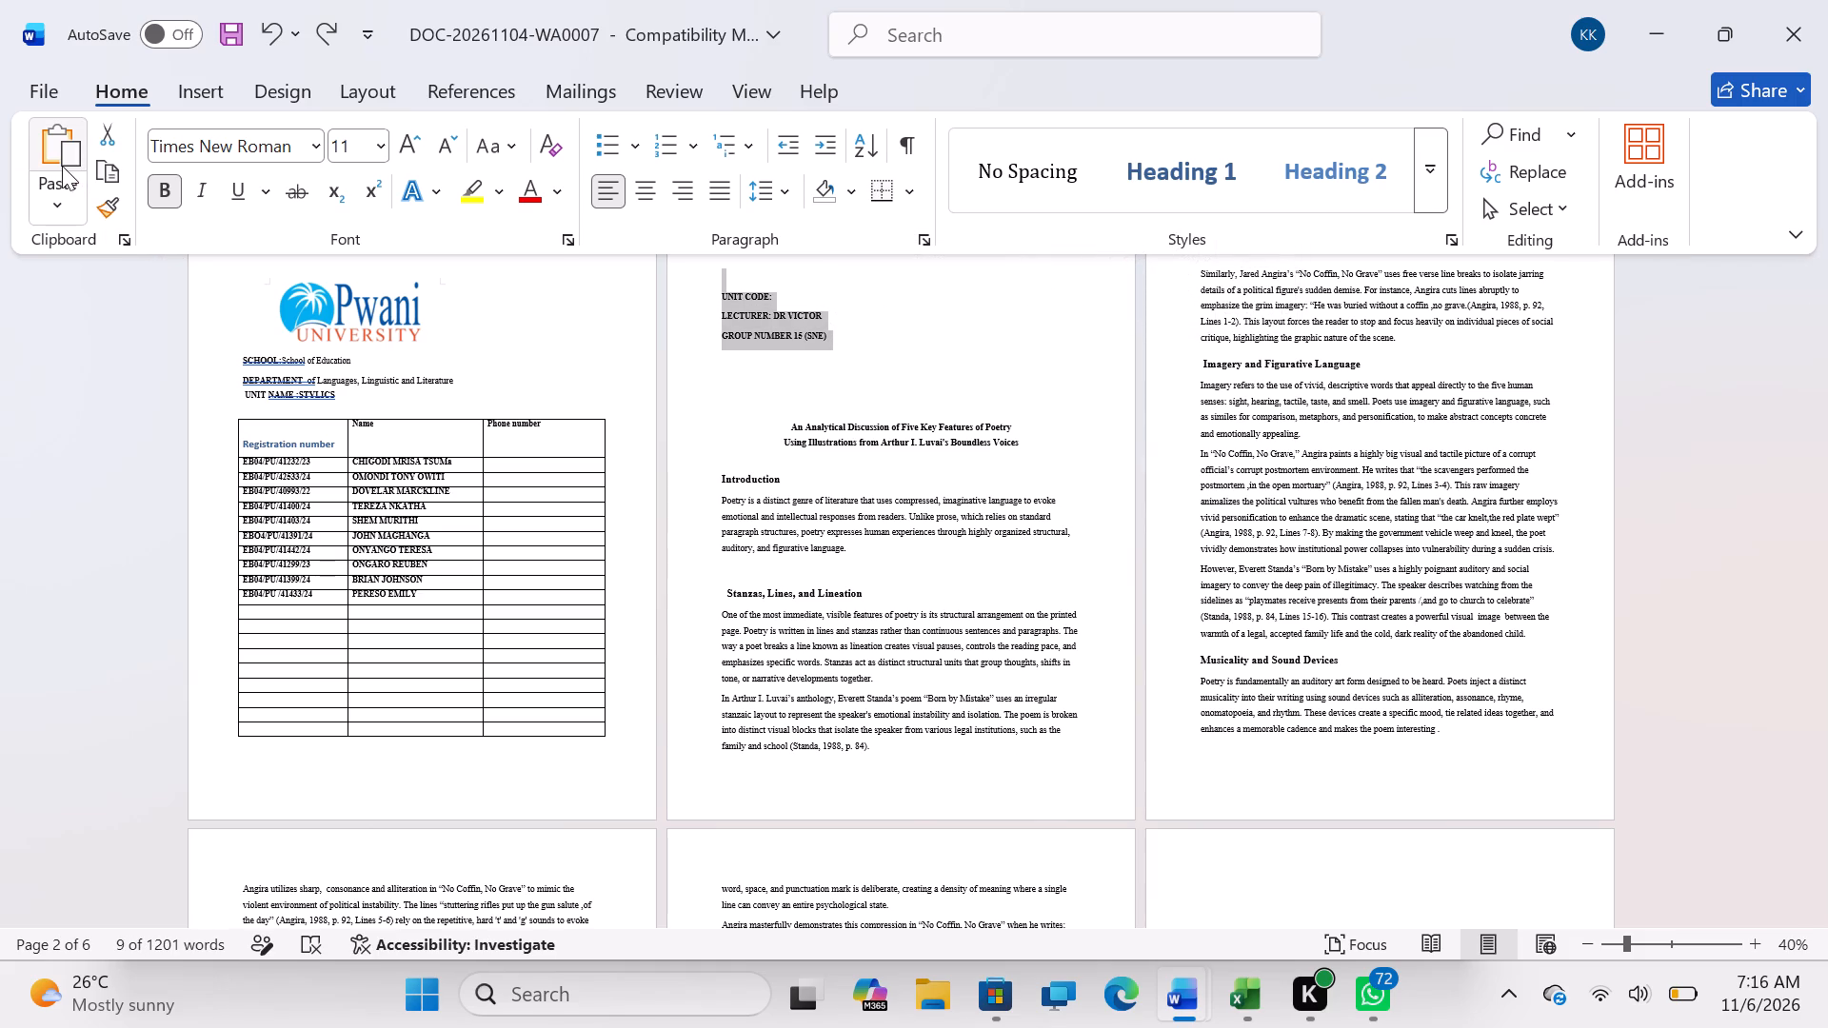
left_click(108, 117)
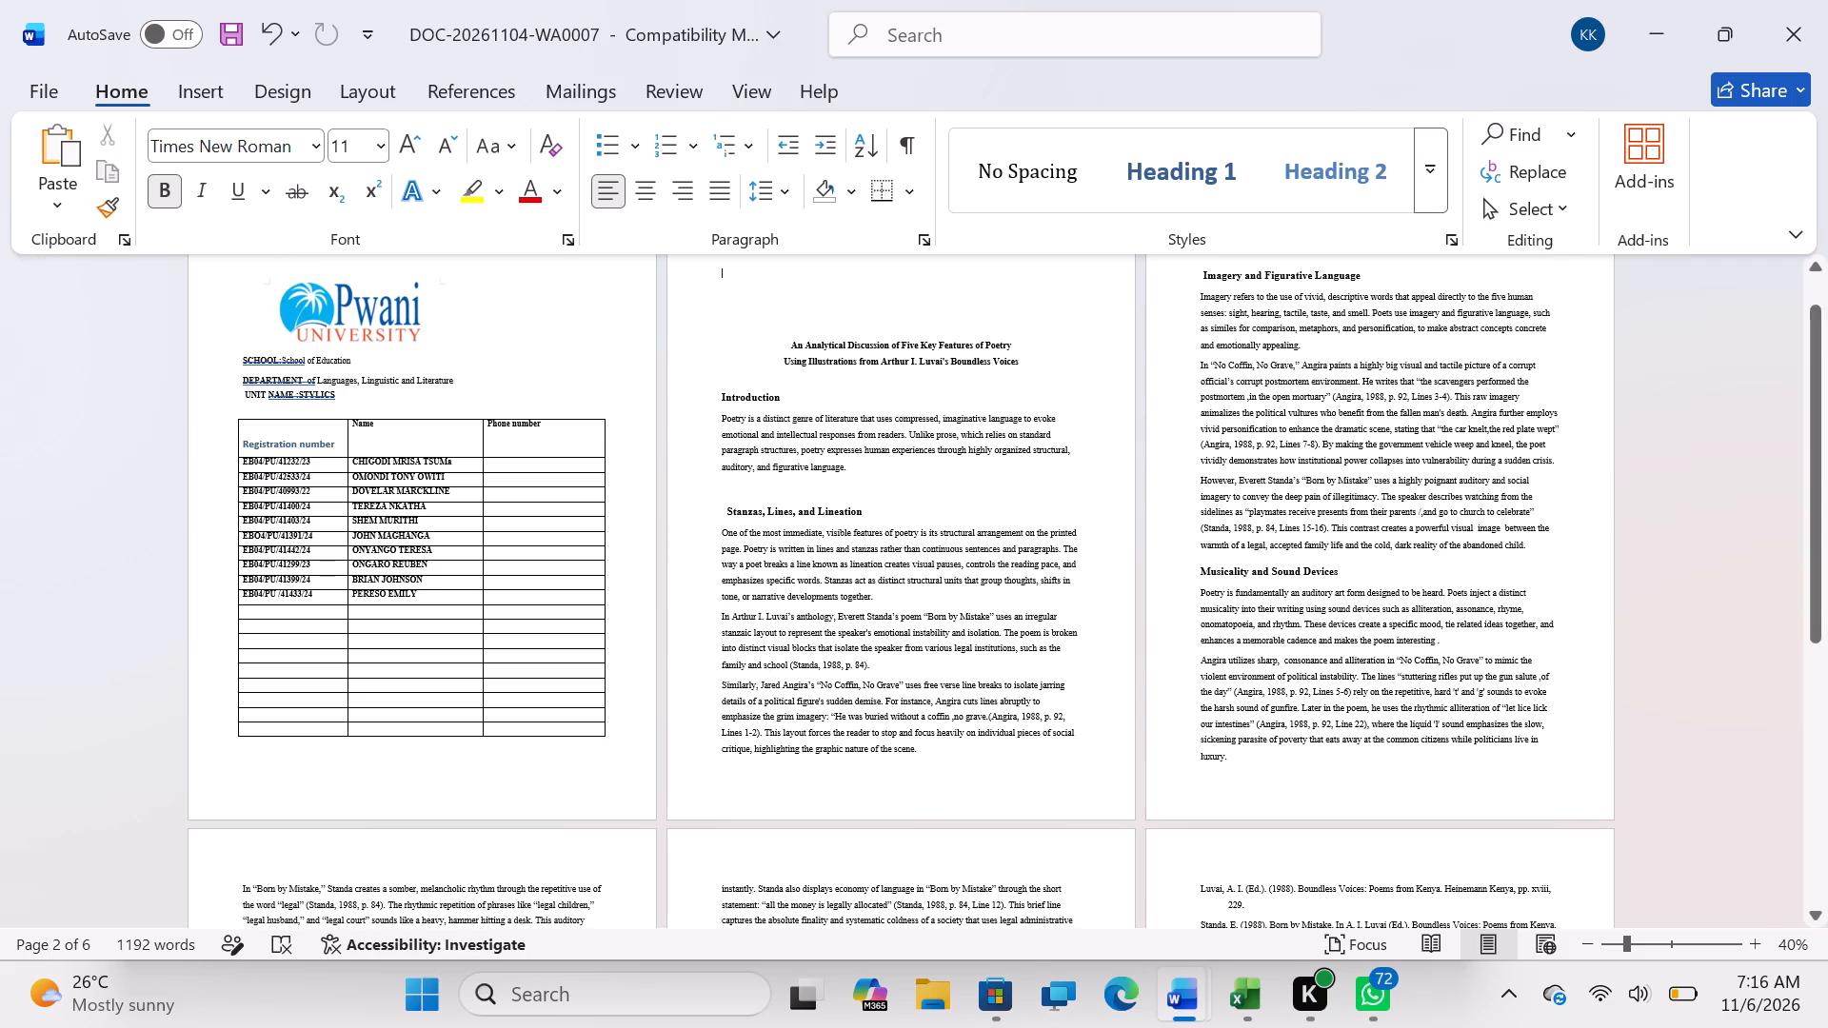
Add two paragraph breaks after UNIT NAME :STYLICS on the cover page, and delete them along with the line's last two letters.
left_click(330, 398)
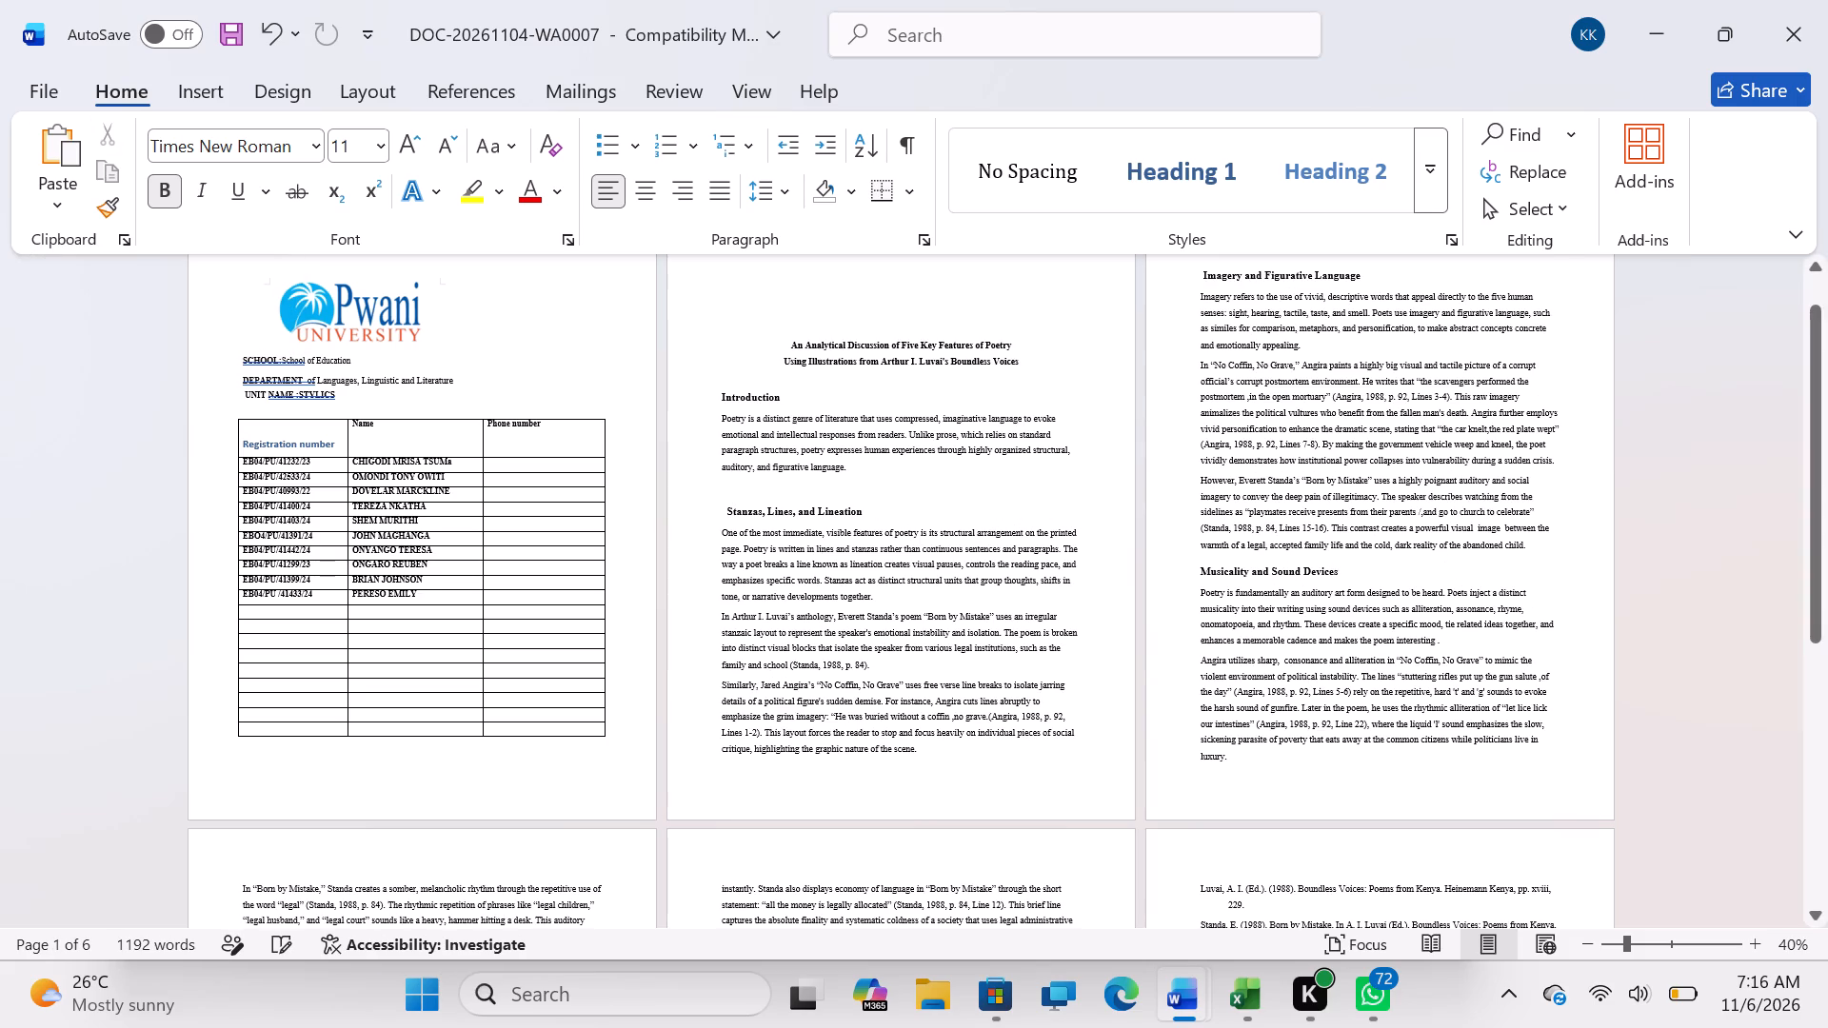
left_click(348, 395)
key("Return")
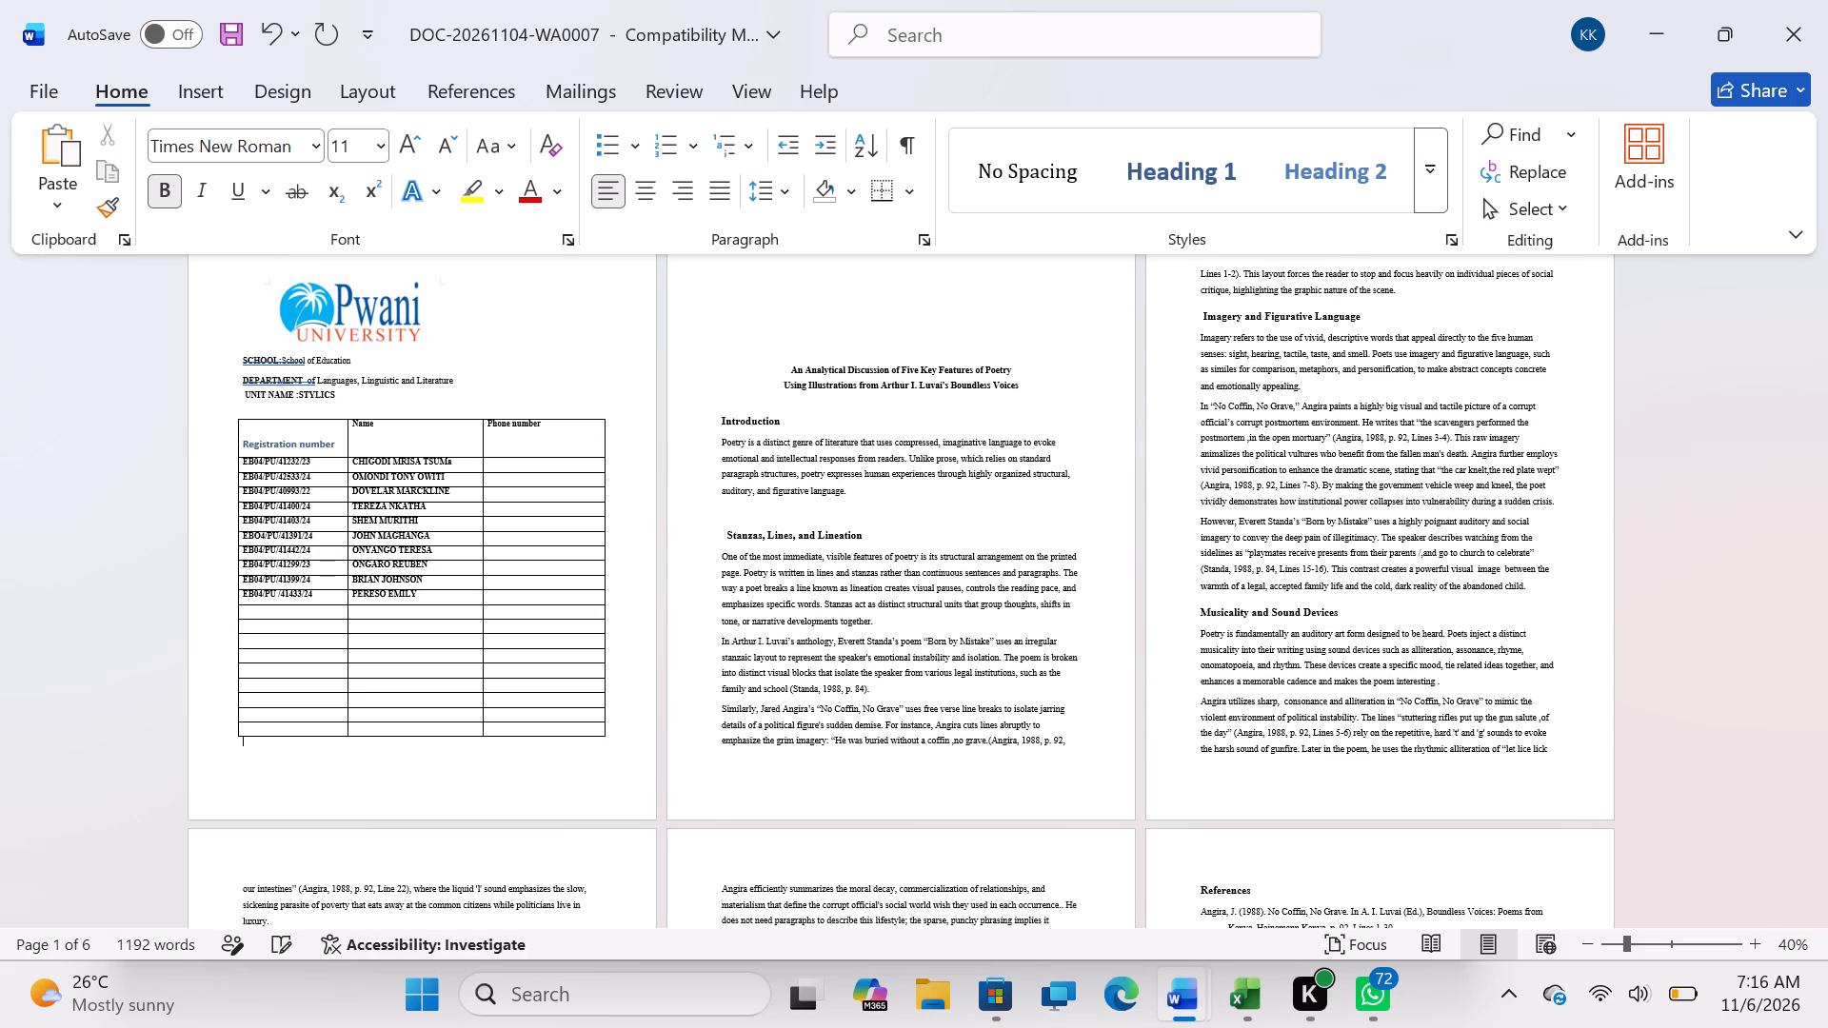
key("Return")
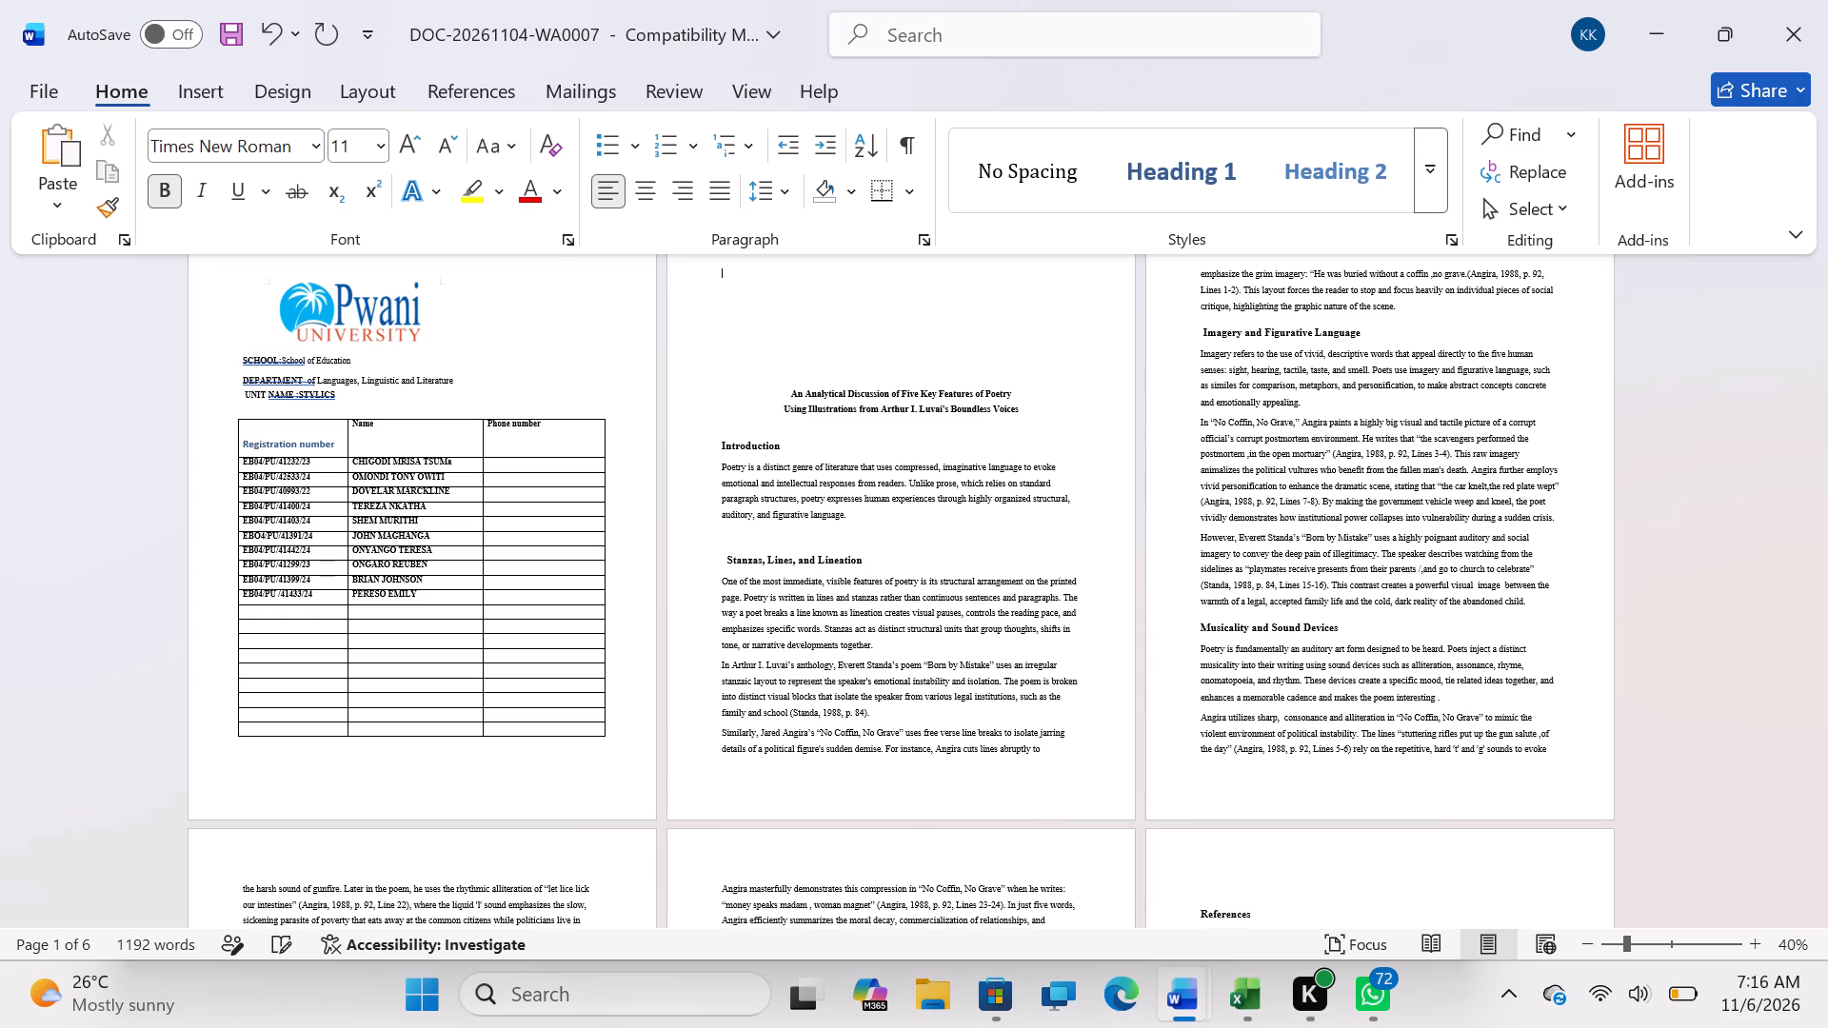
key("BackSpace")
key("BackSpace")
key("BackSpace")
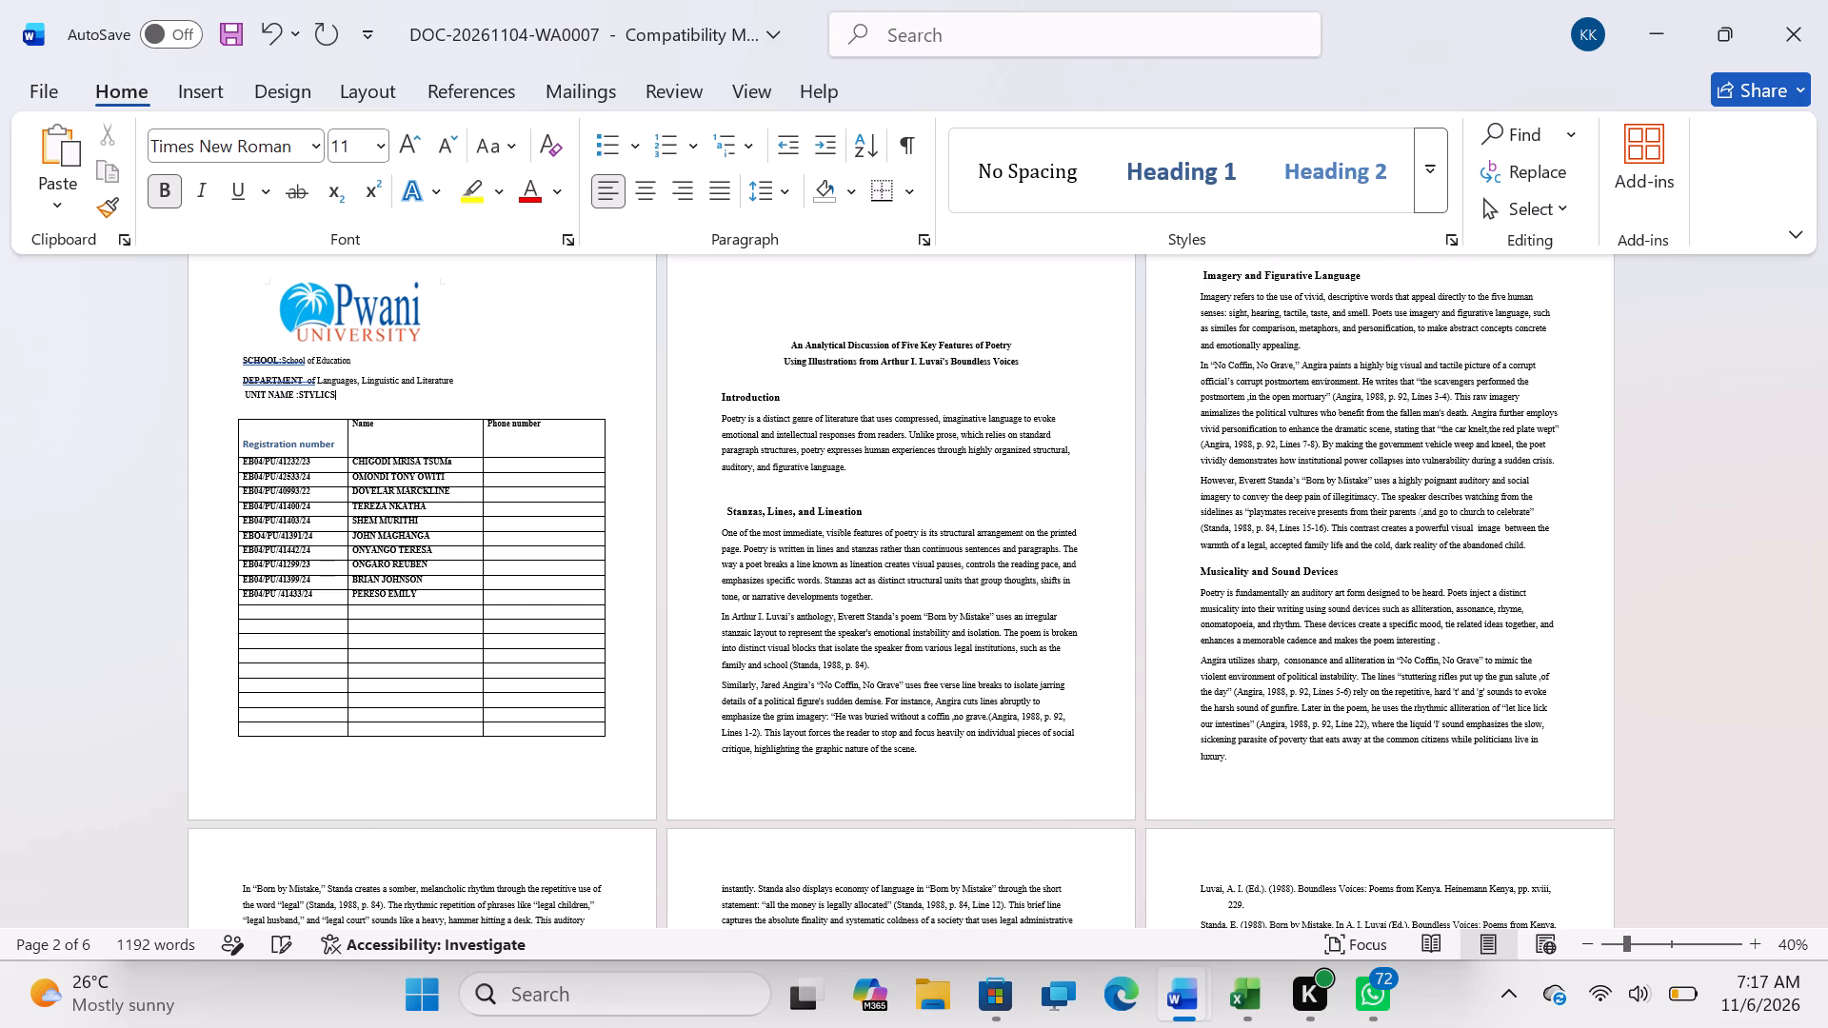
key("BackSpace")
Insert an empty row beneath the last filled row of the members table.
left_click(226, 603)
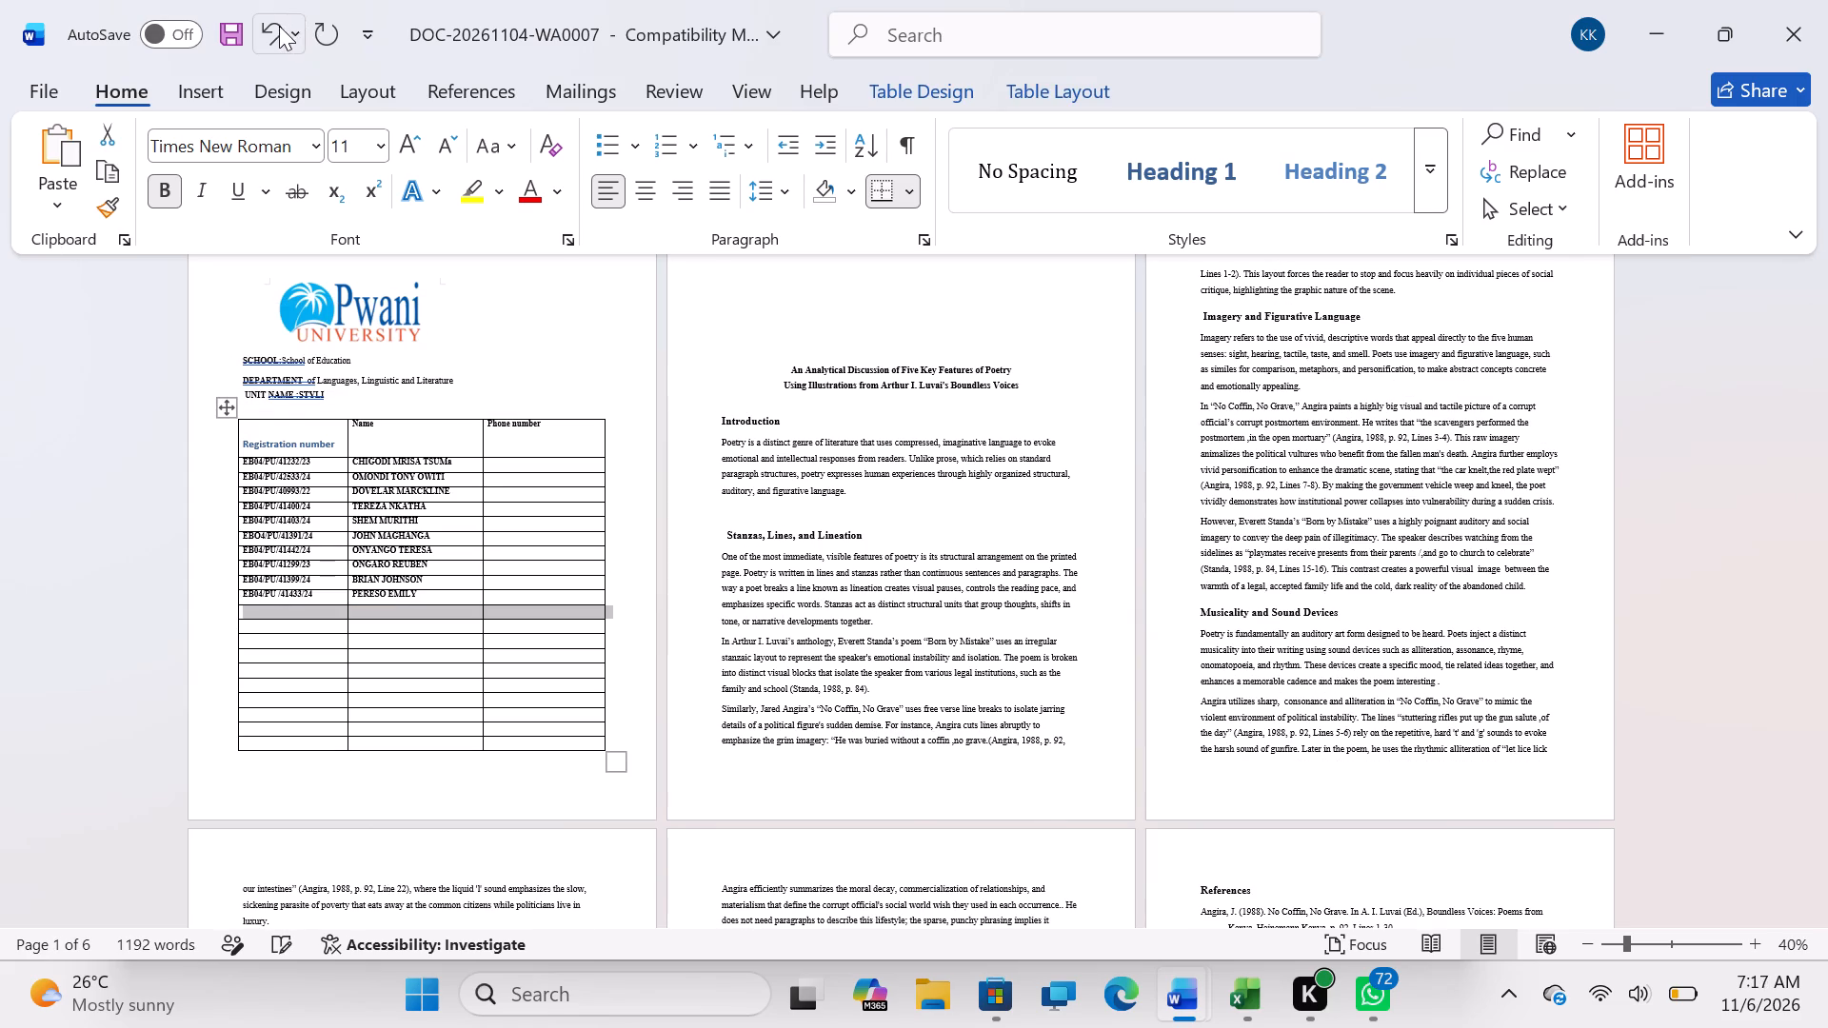
Undo the recent edits back to the point where the UNIT CODE, LECTURER and GROUP NUMBER lines precede the members table.
left_click(274, 27)
left_click(274, 27)
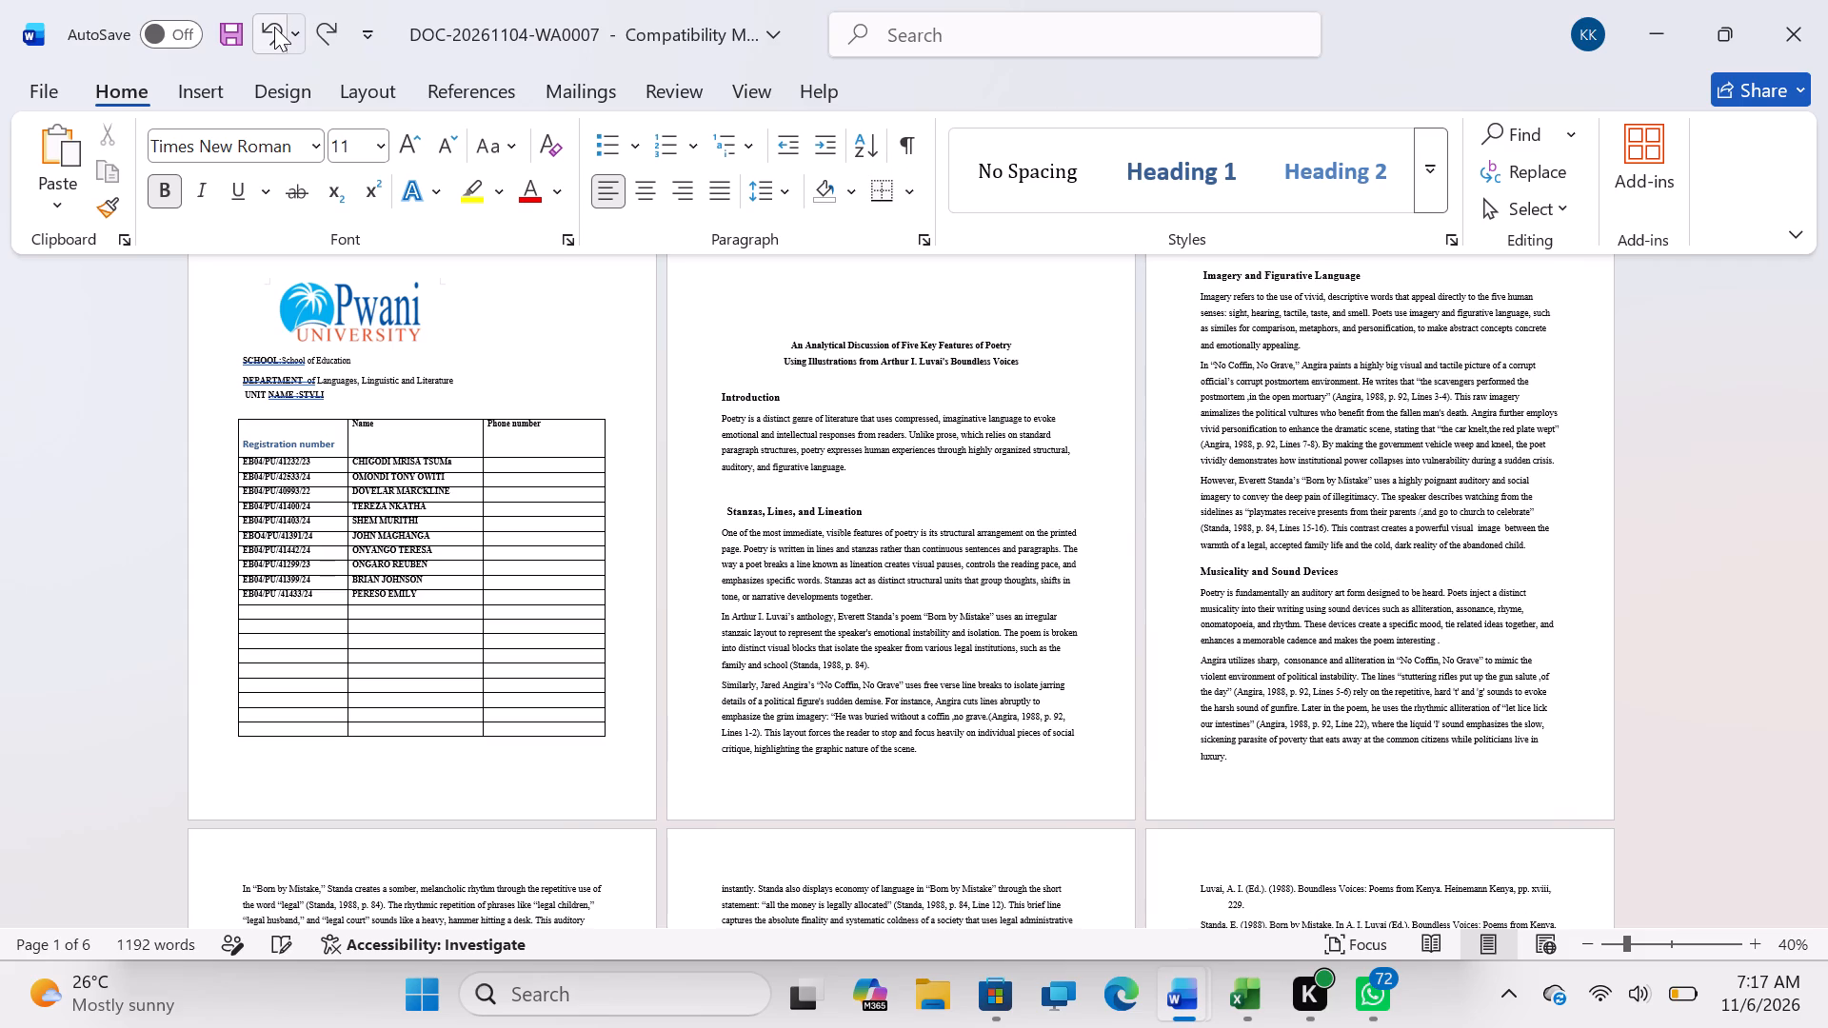
left_click(274, 27)
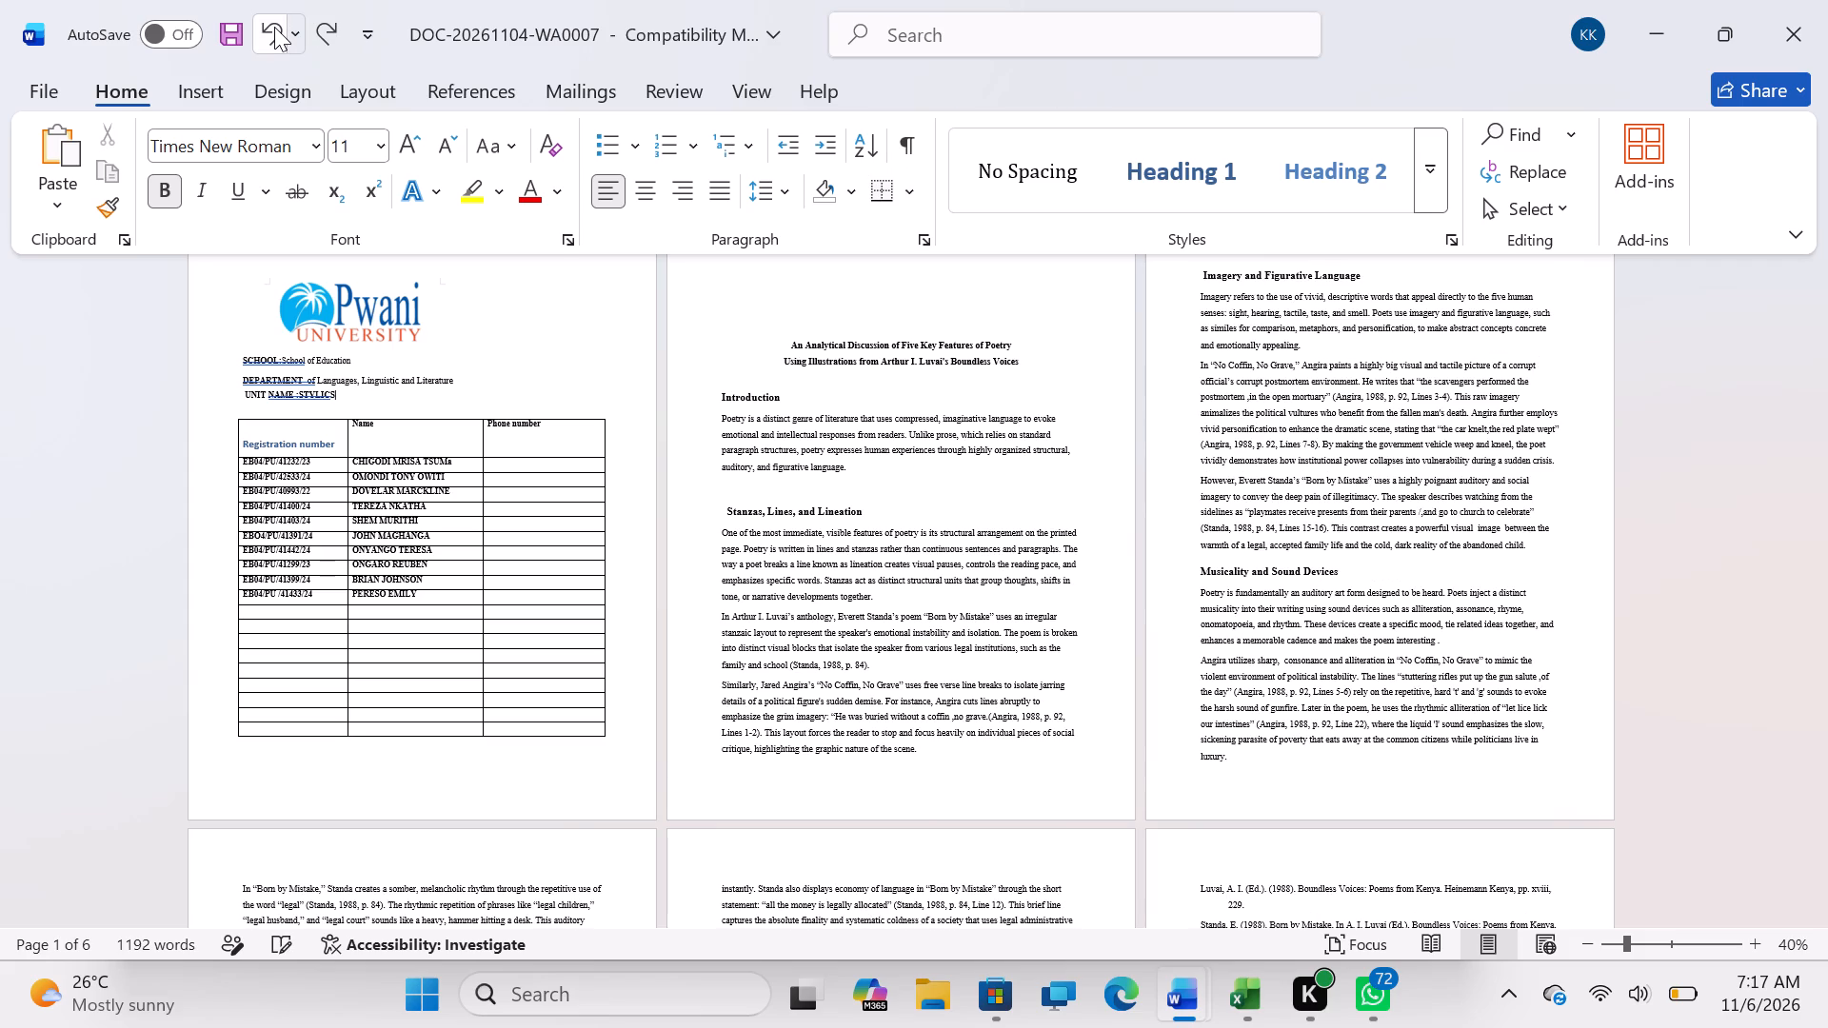
left_click(274, 27)
left_click(274, 27)
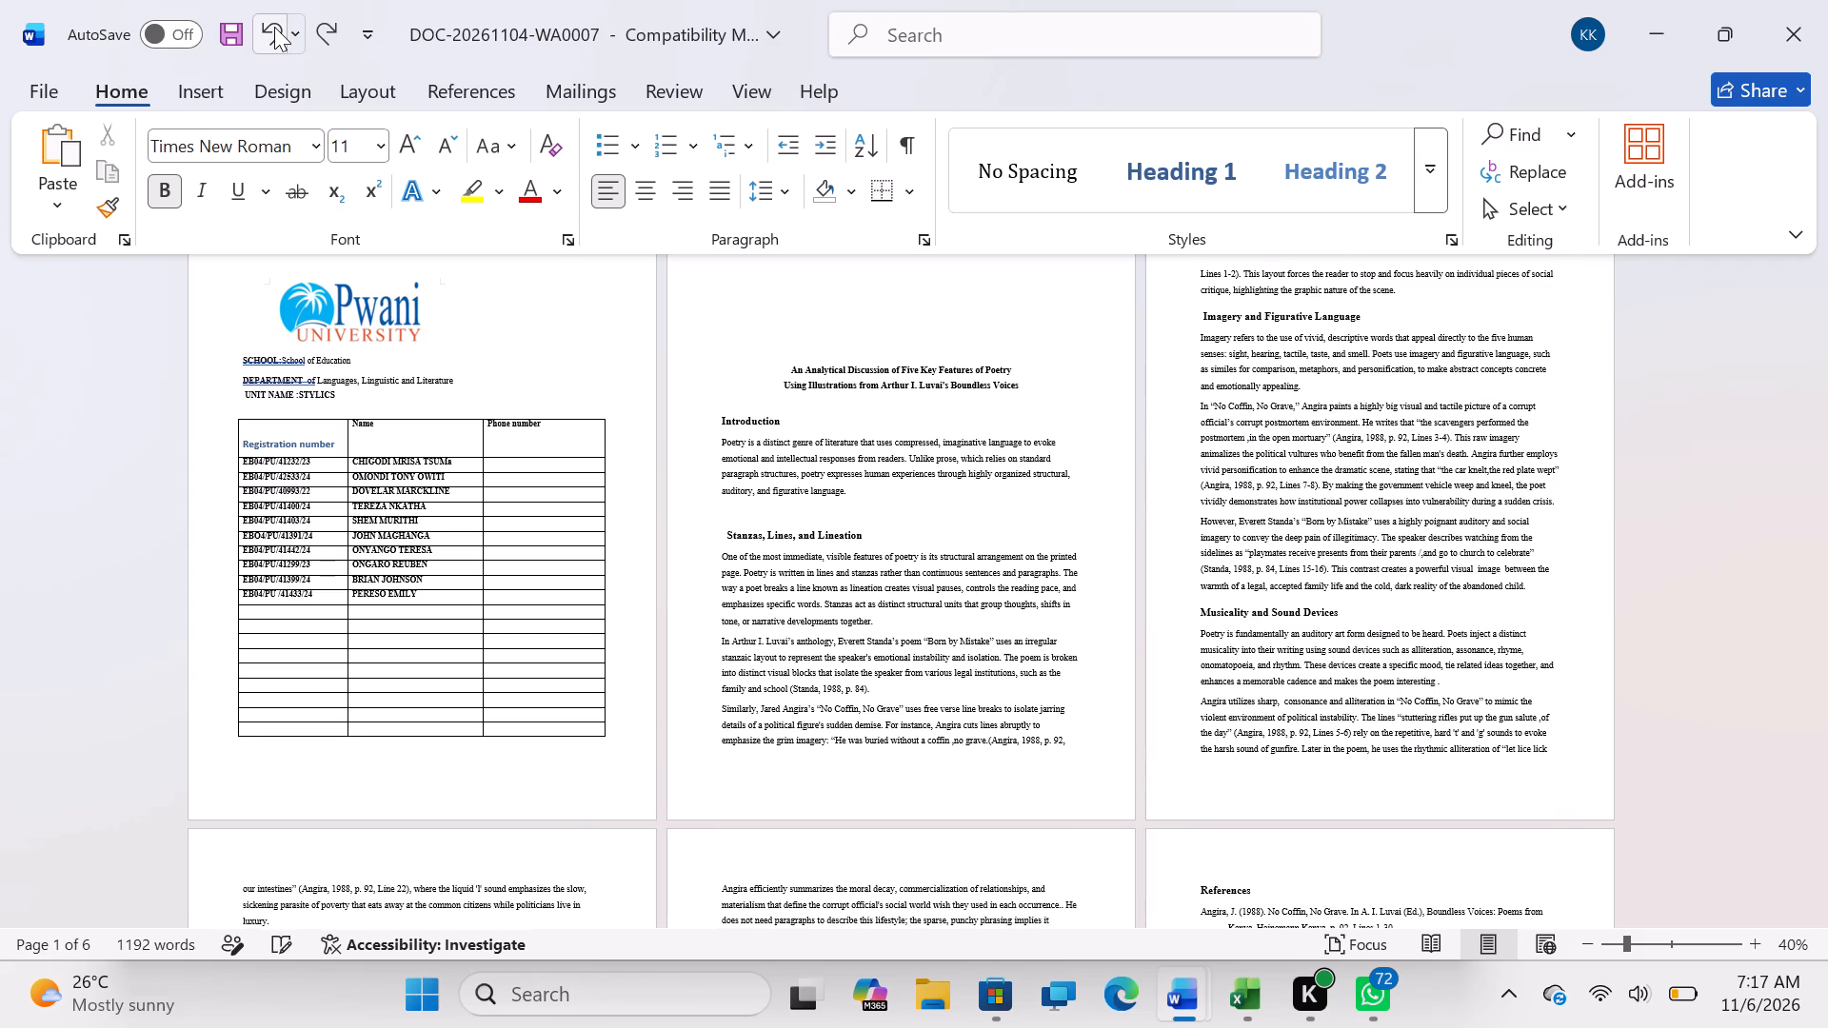
left_click(274, 27)
left_click(274, 27)
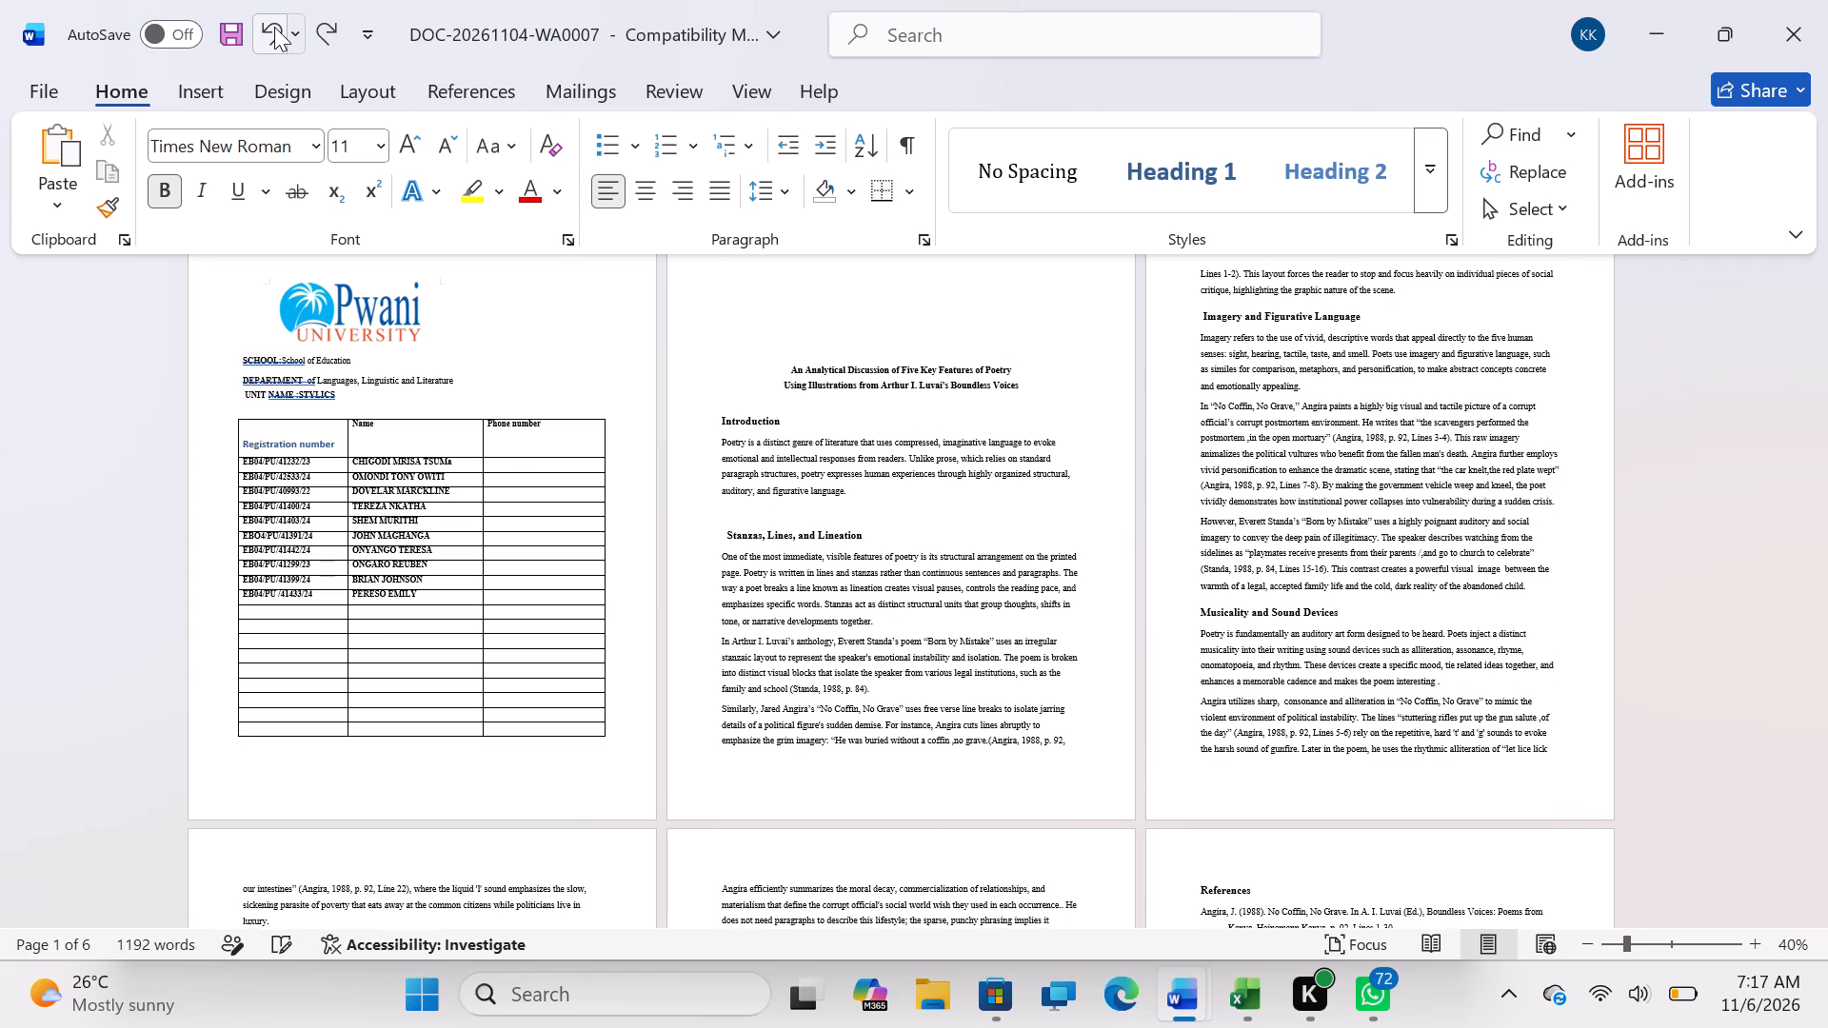
left_click(274, 27)
left_click(274, 27)
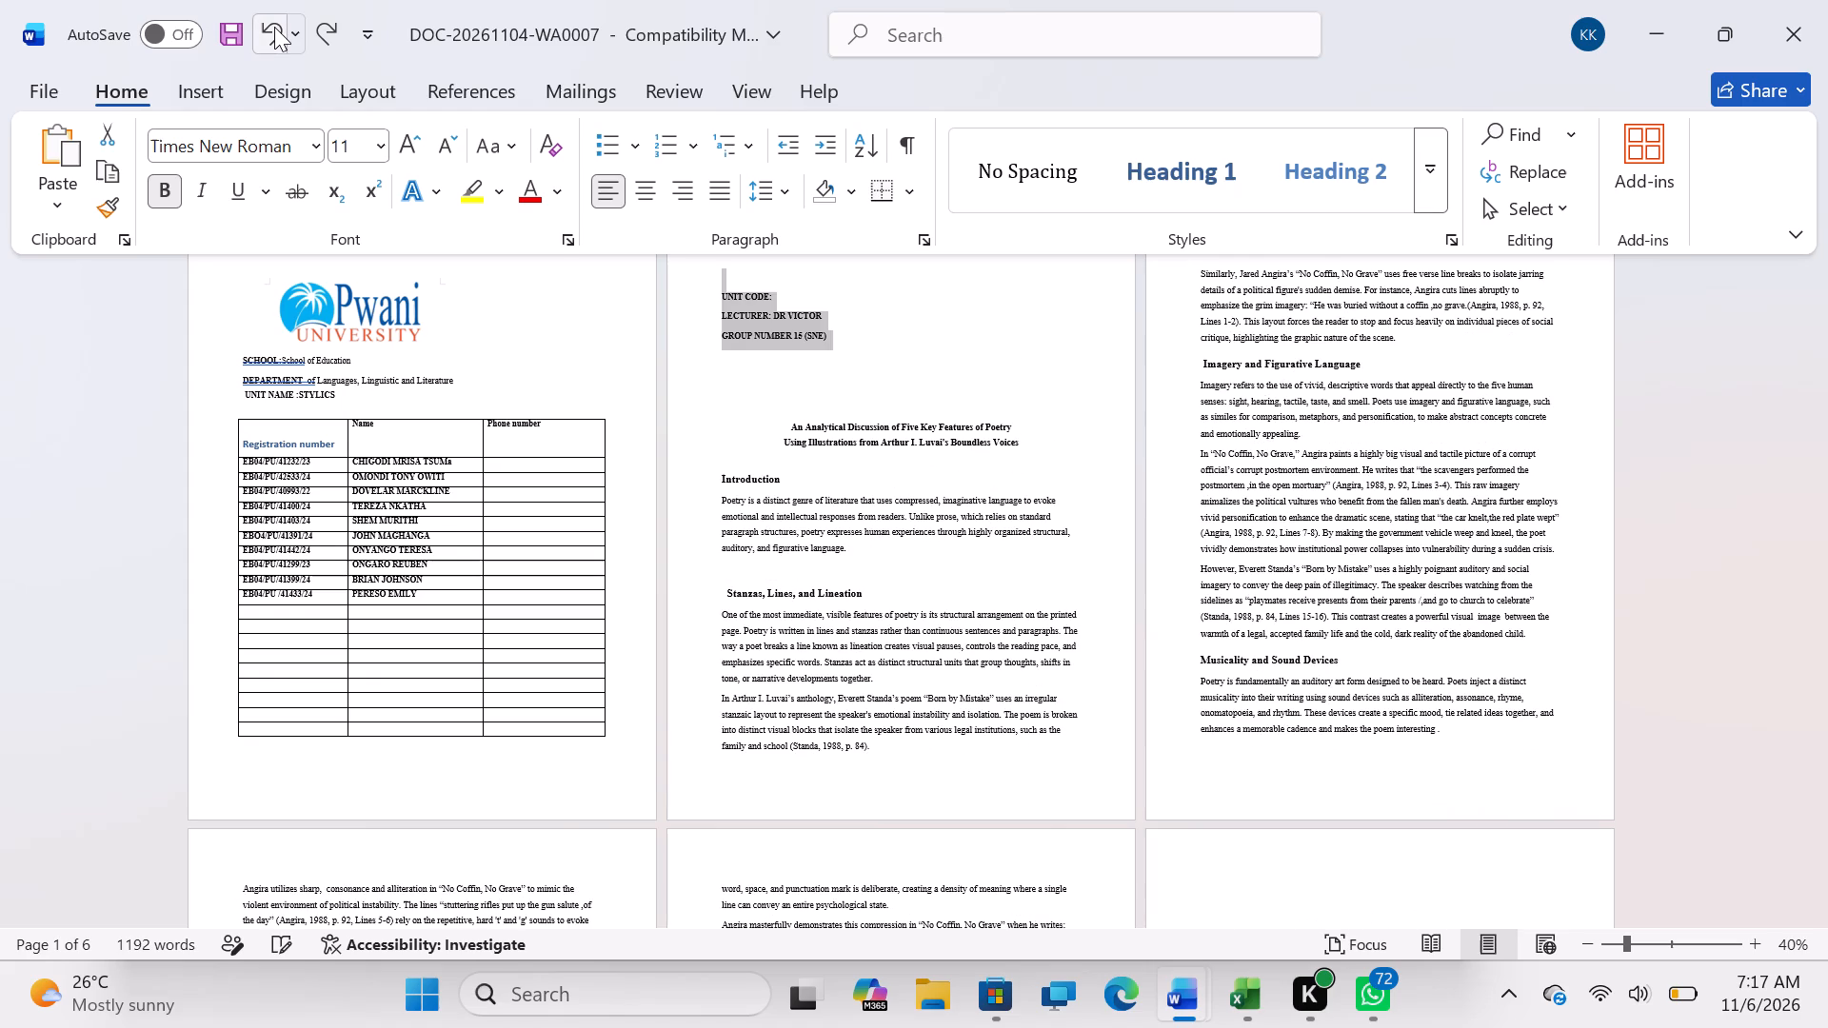
left_click(274, 27)
triple_click(274, 27)
triple_click(274, 27)
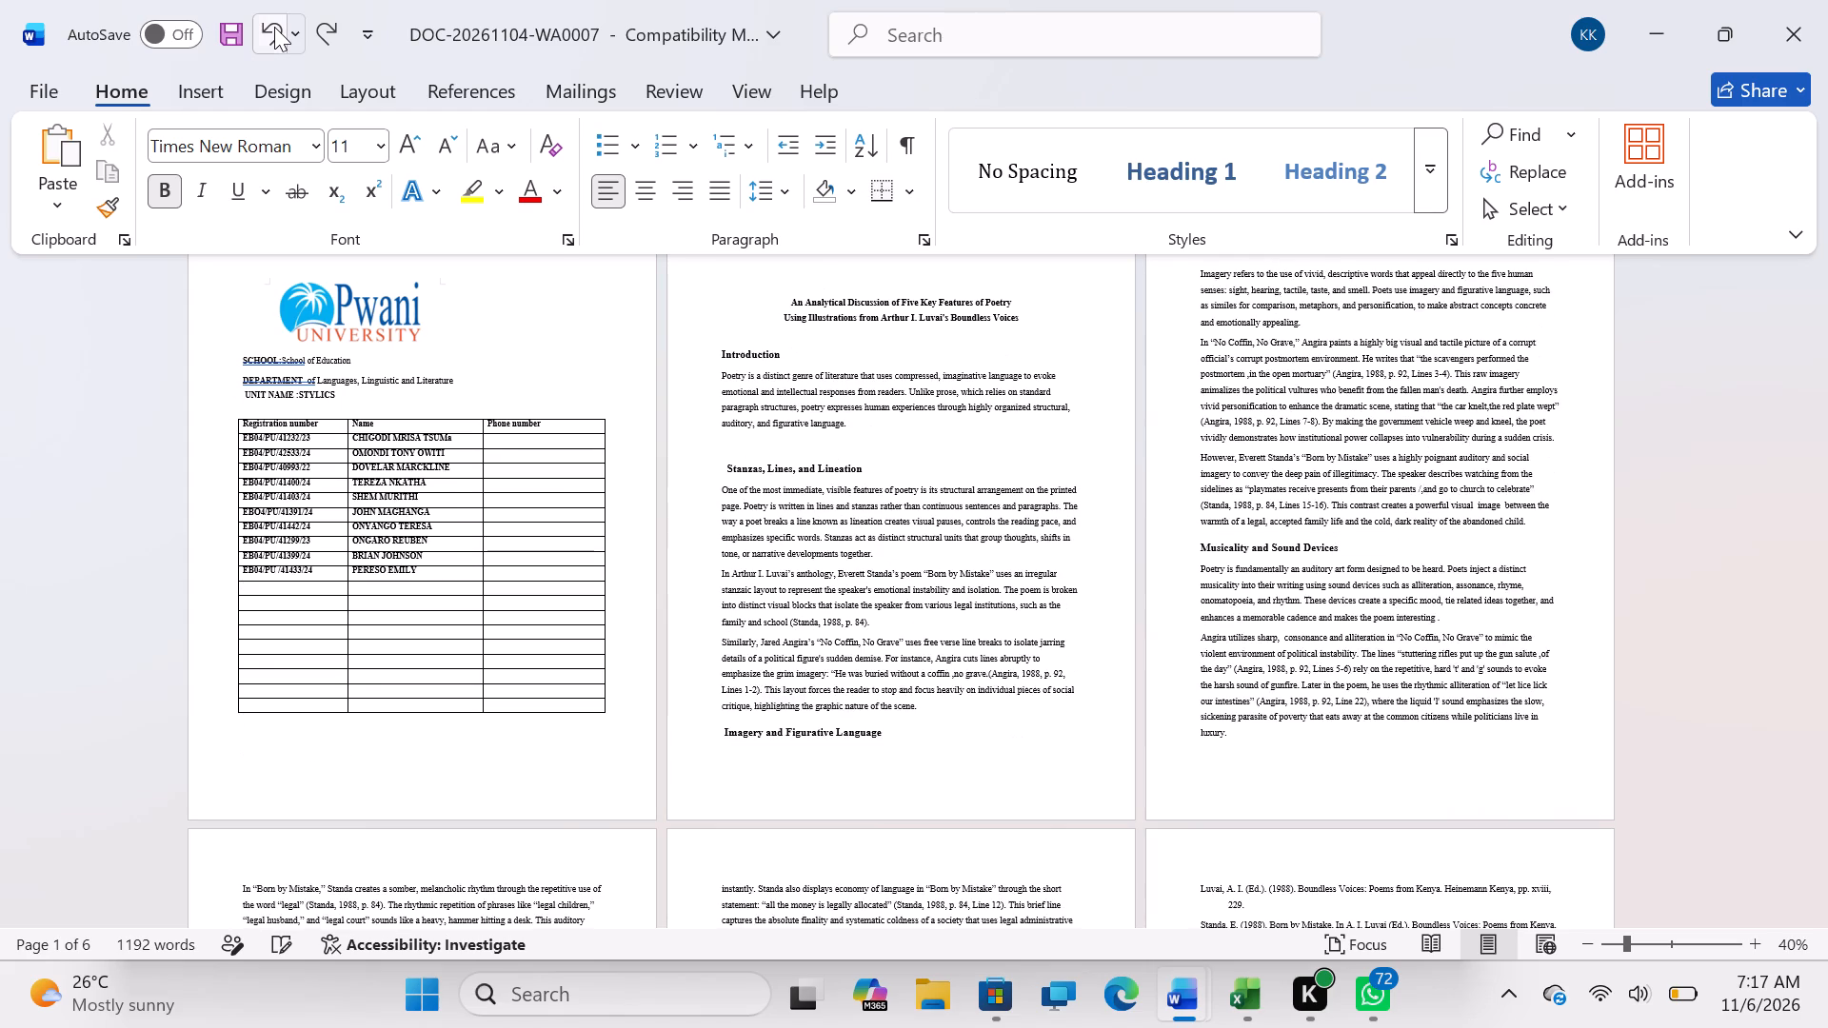
left_click(274, 27)
left_click(274, 27)
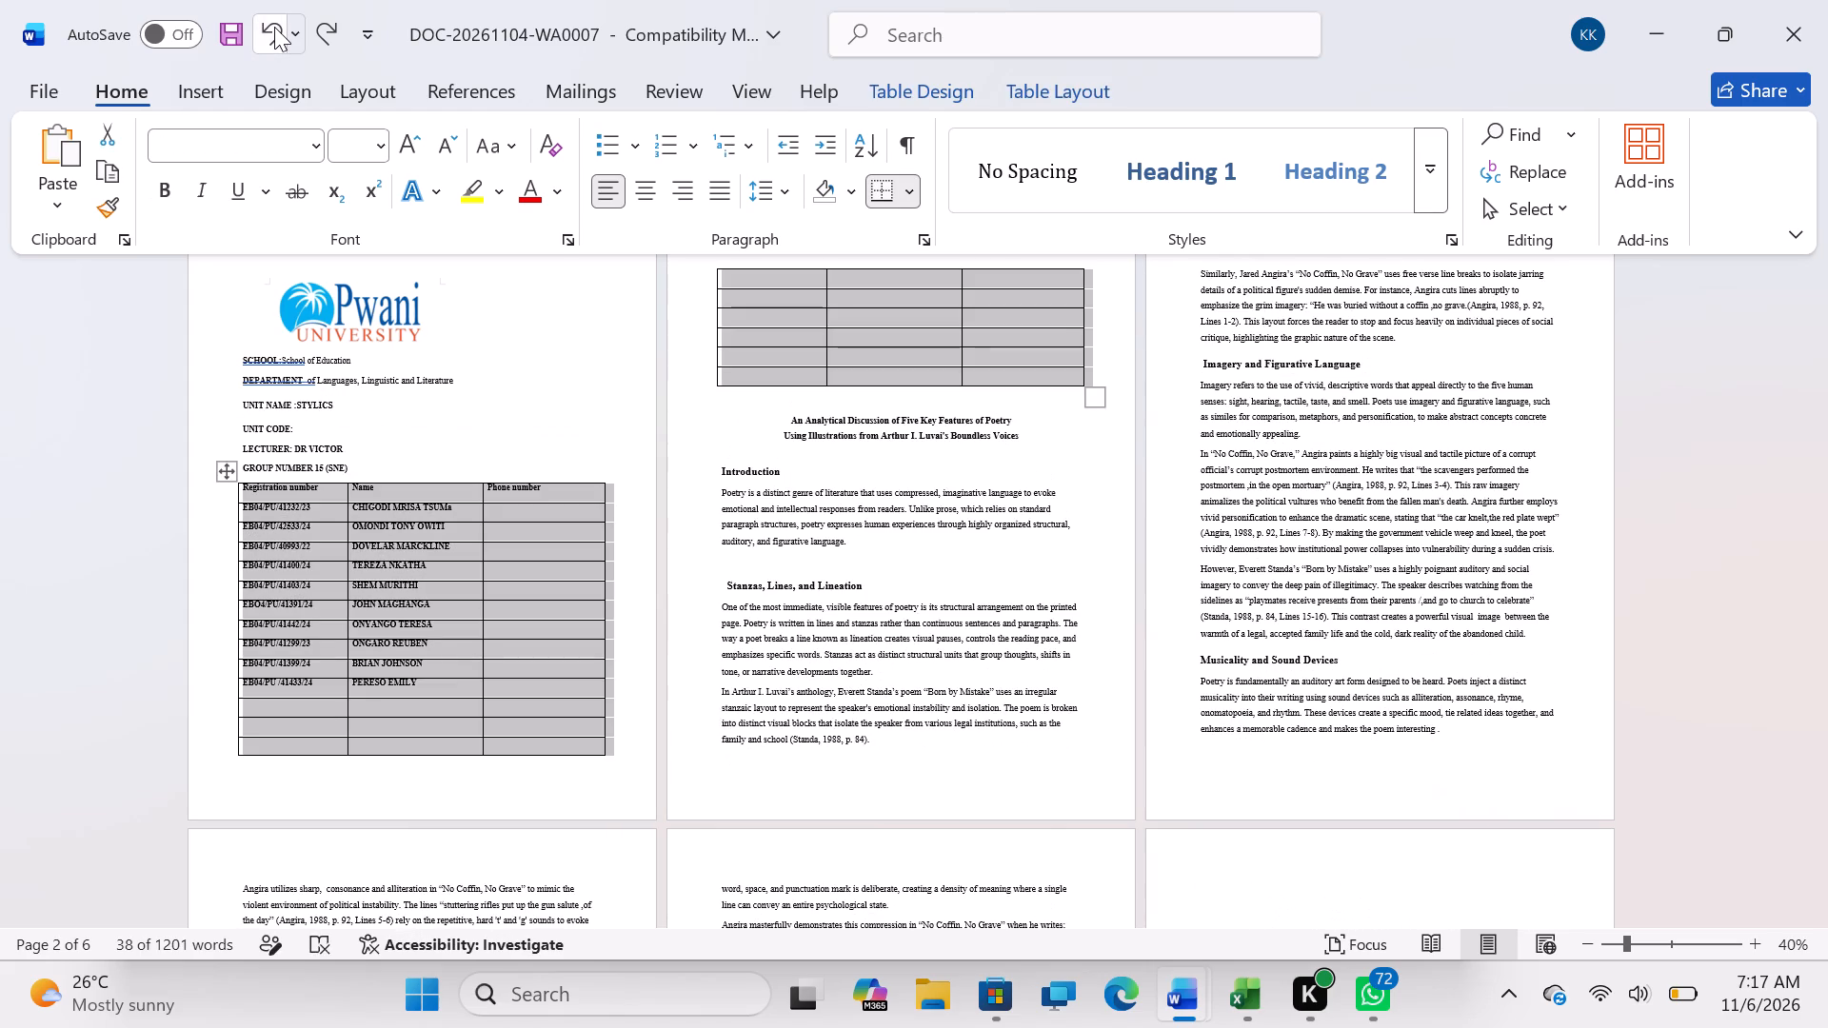
left_click(487, 360)
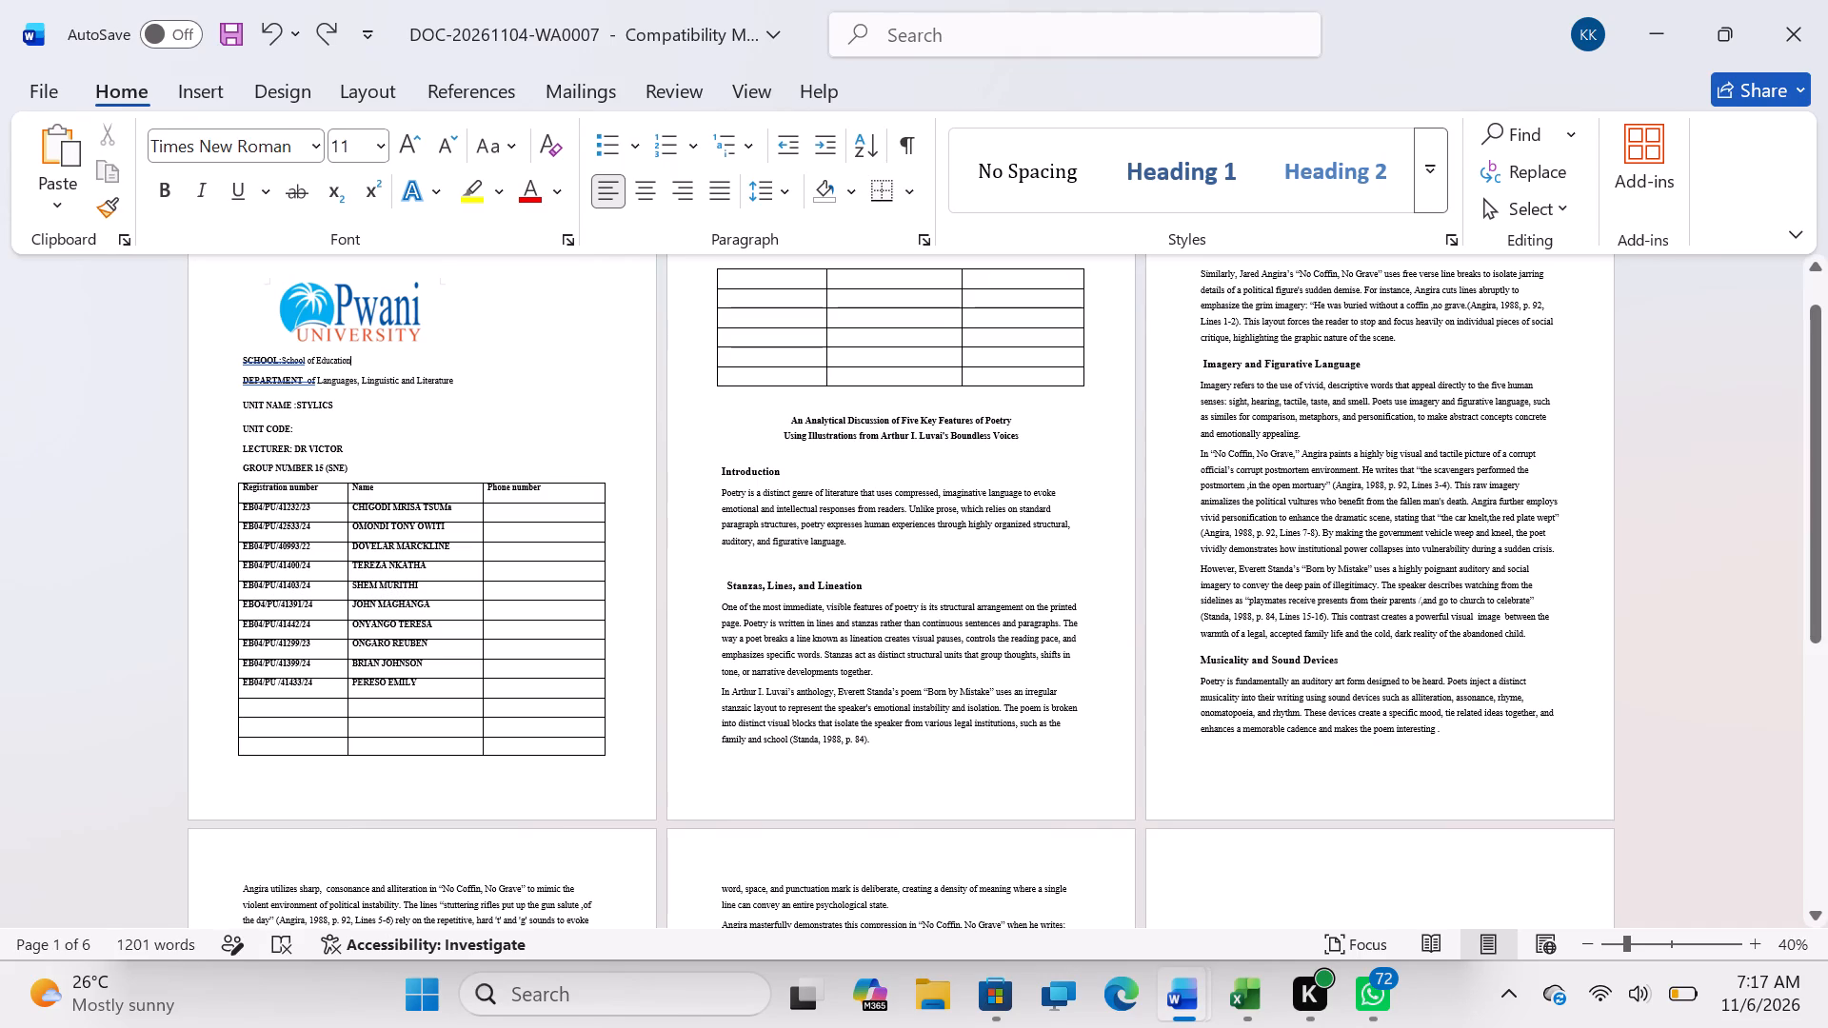
Open the document's file management options.
left_click(46, 97)
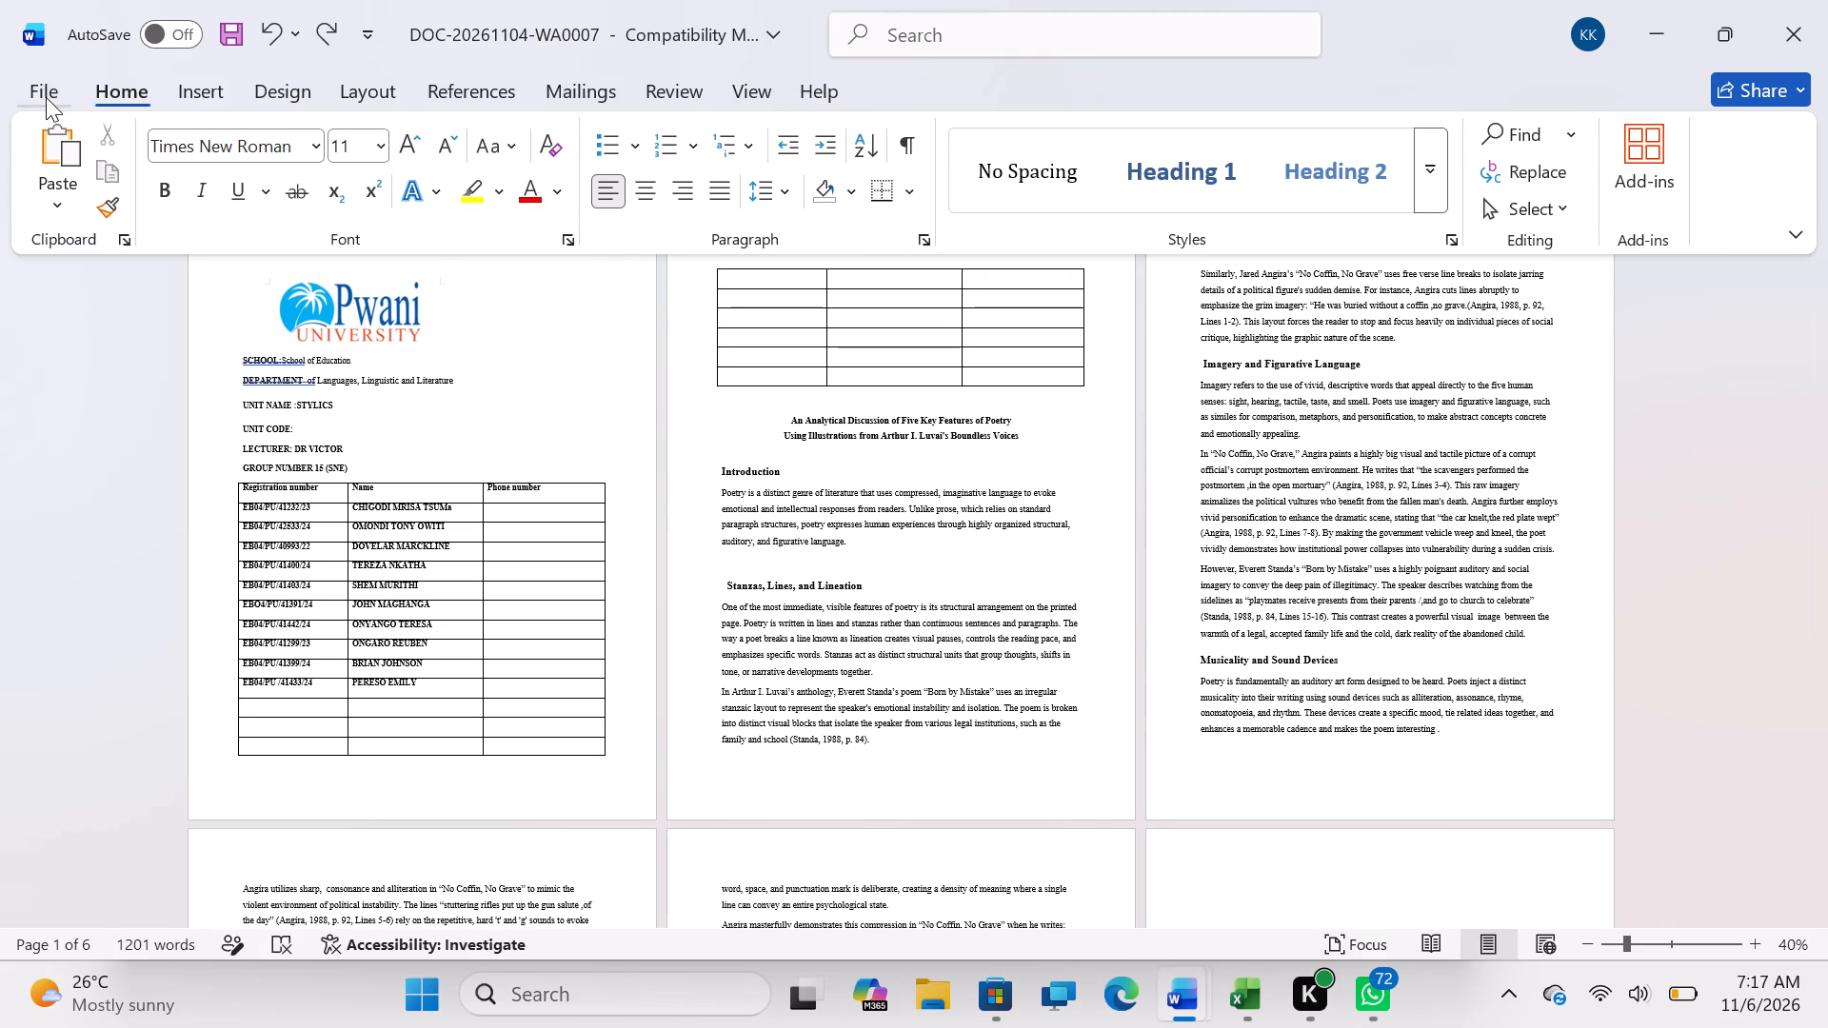
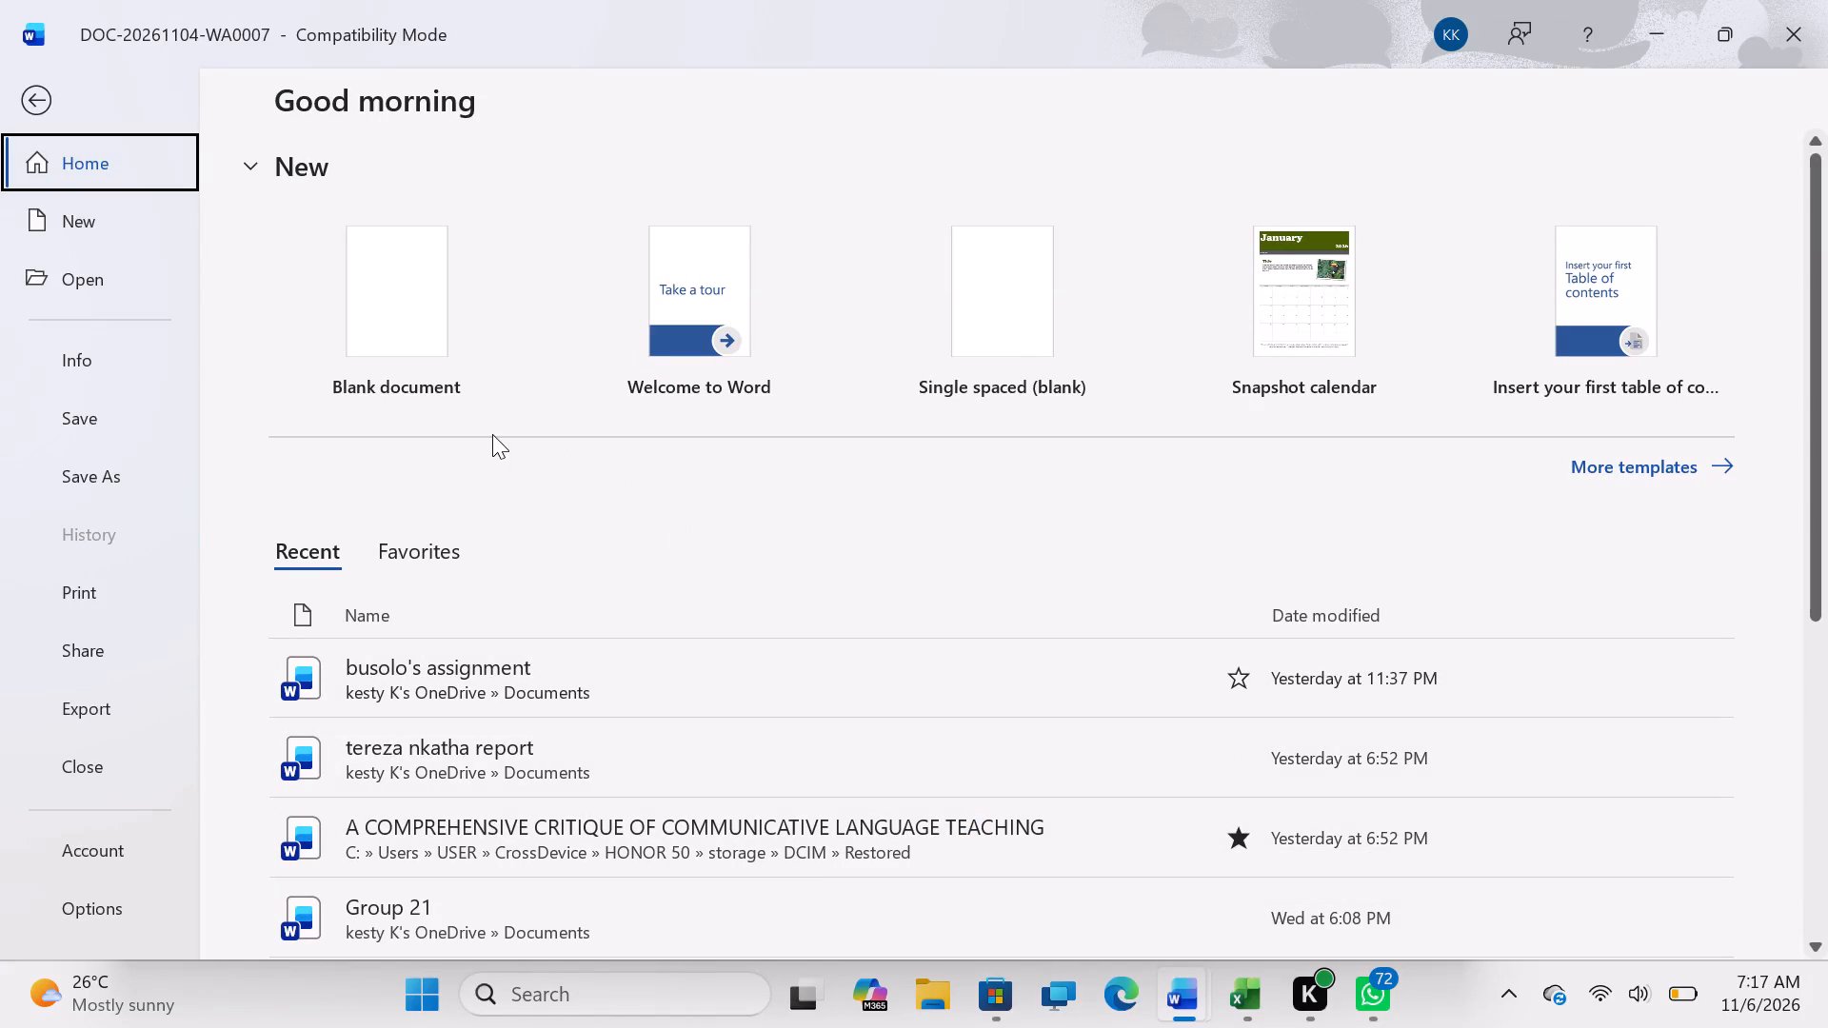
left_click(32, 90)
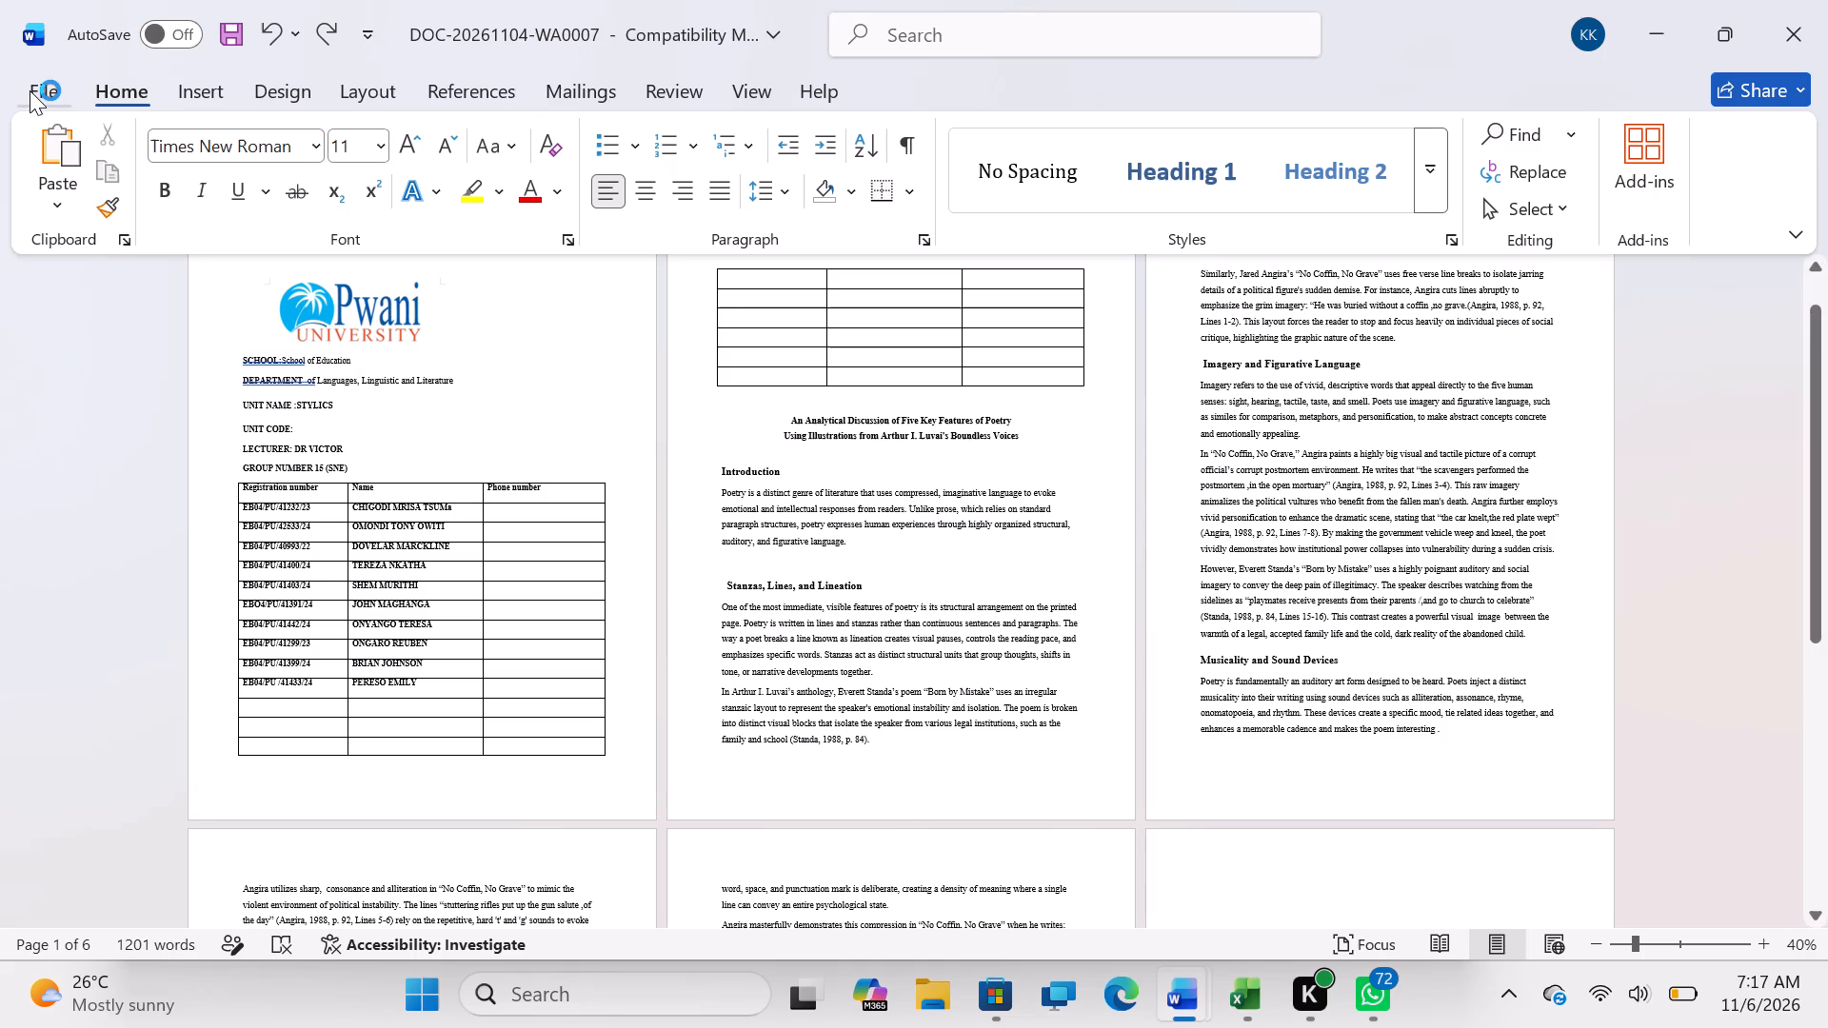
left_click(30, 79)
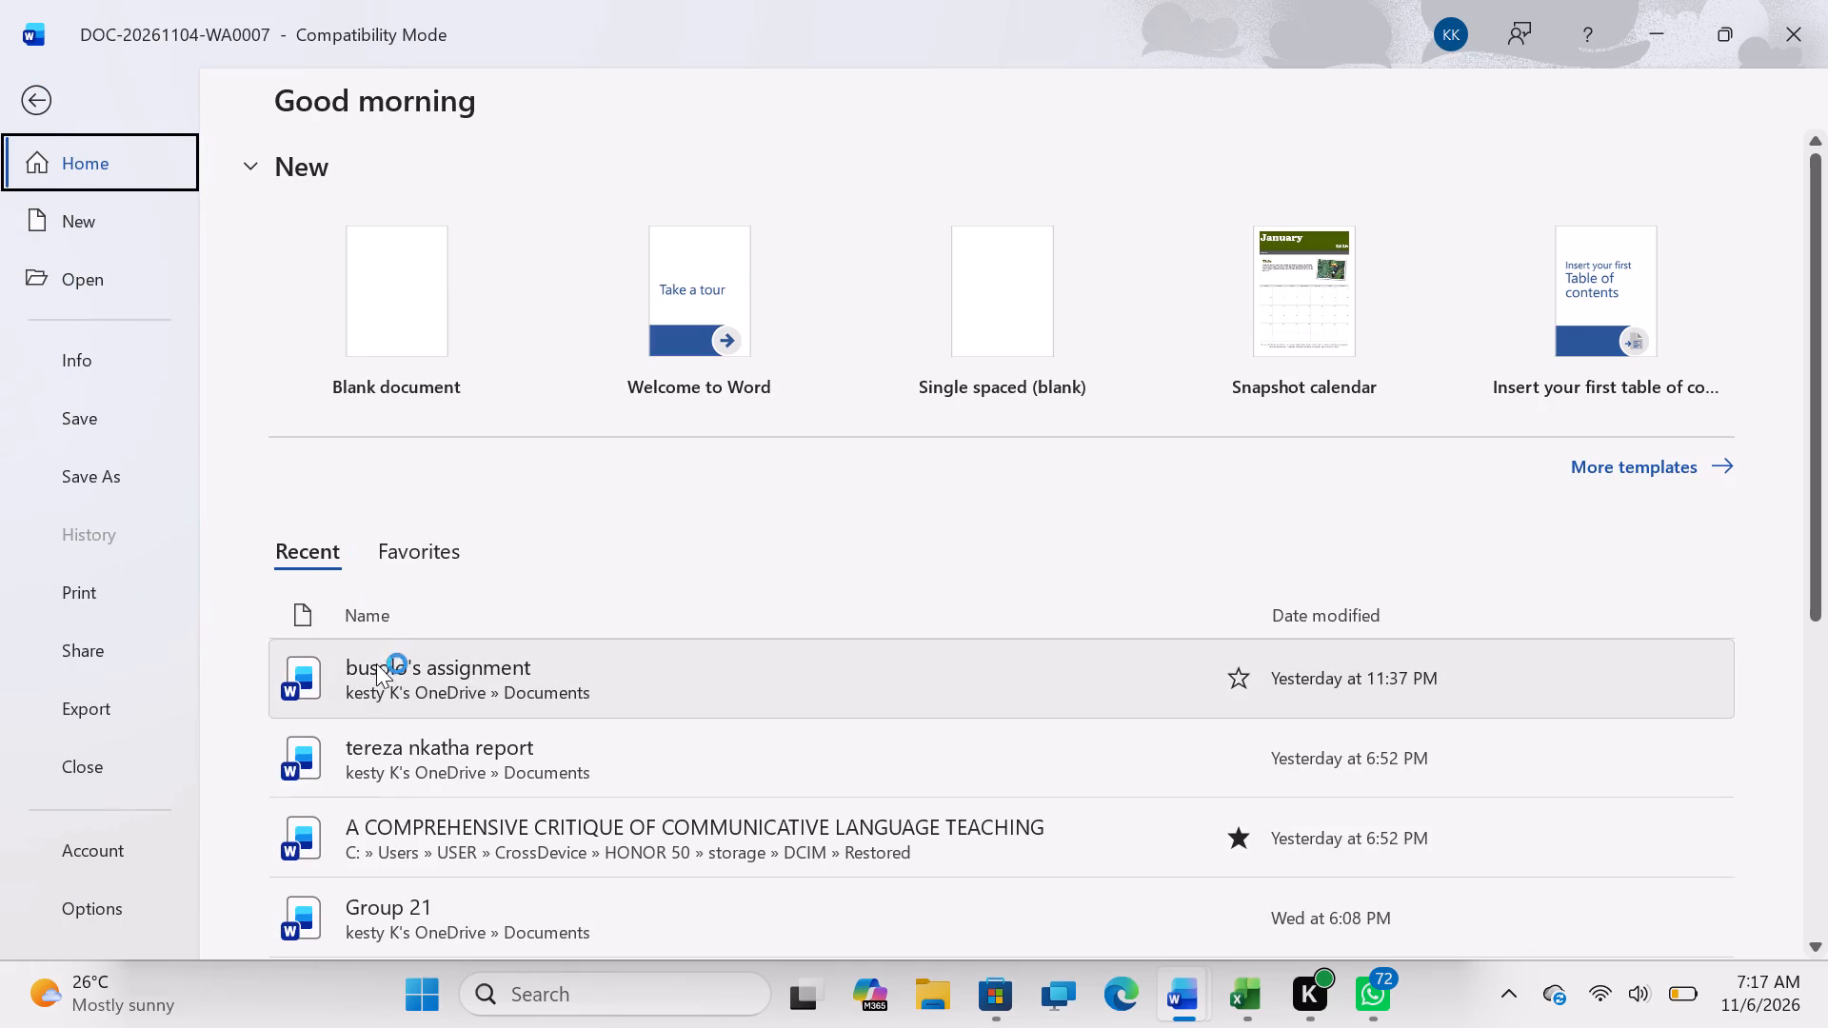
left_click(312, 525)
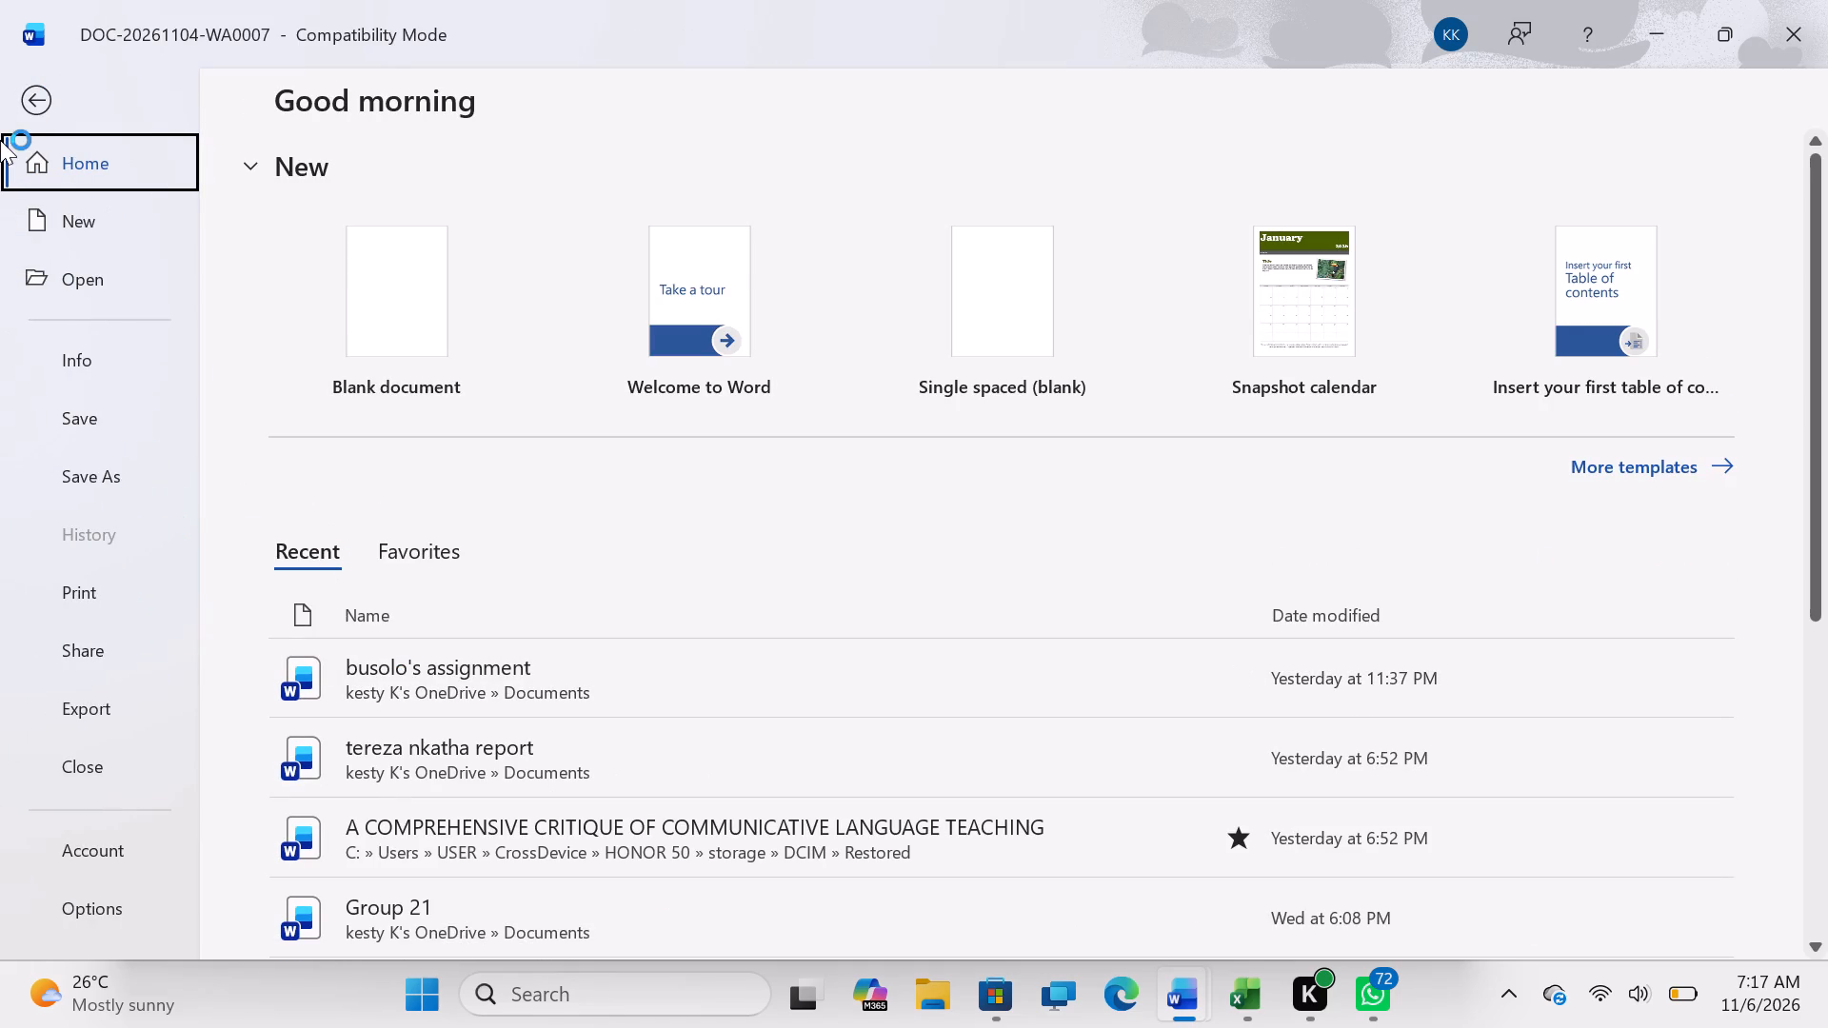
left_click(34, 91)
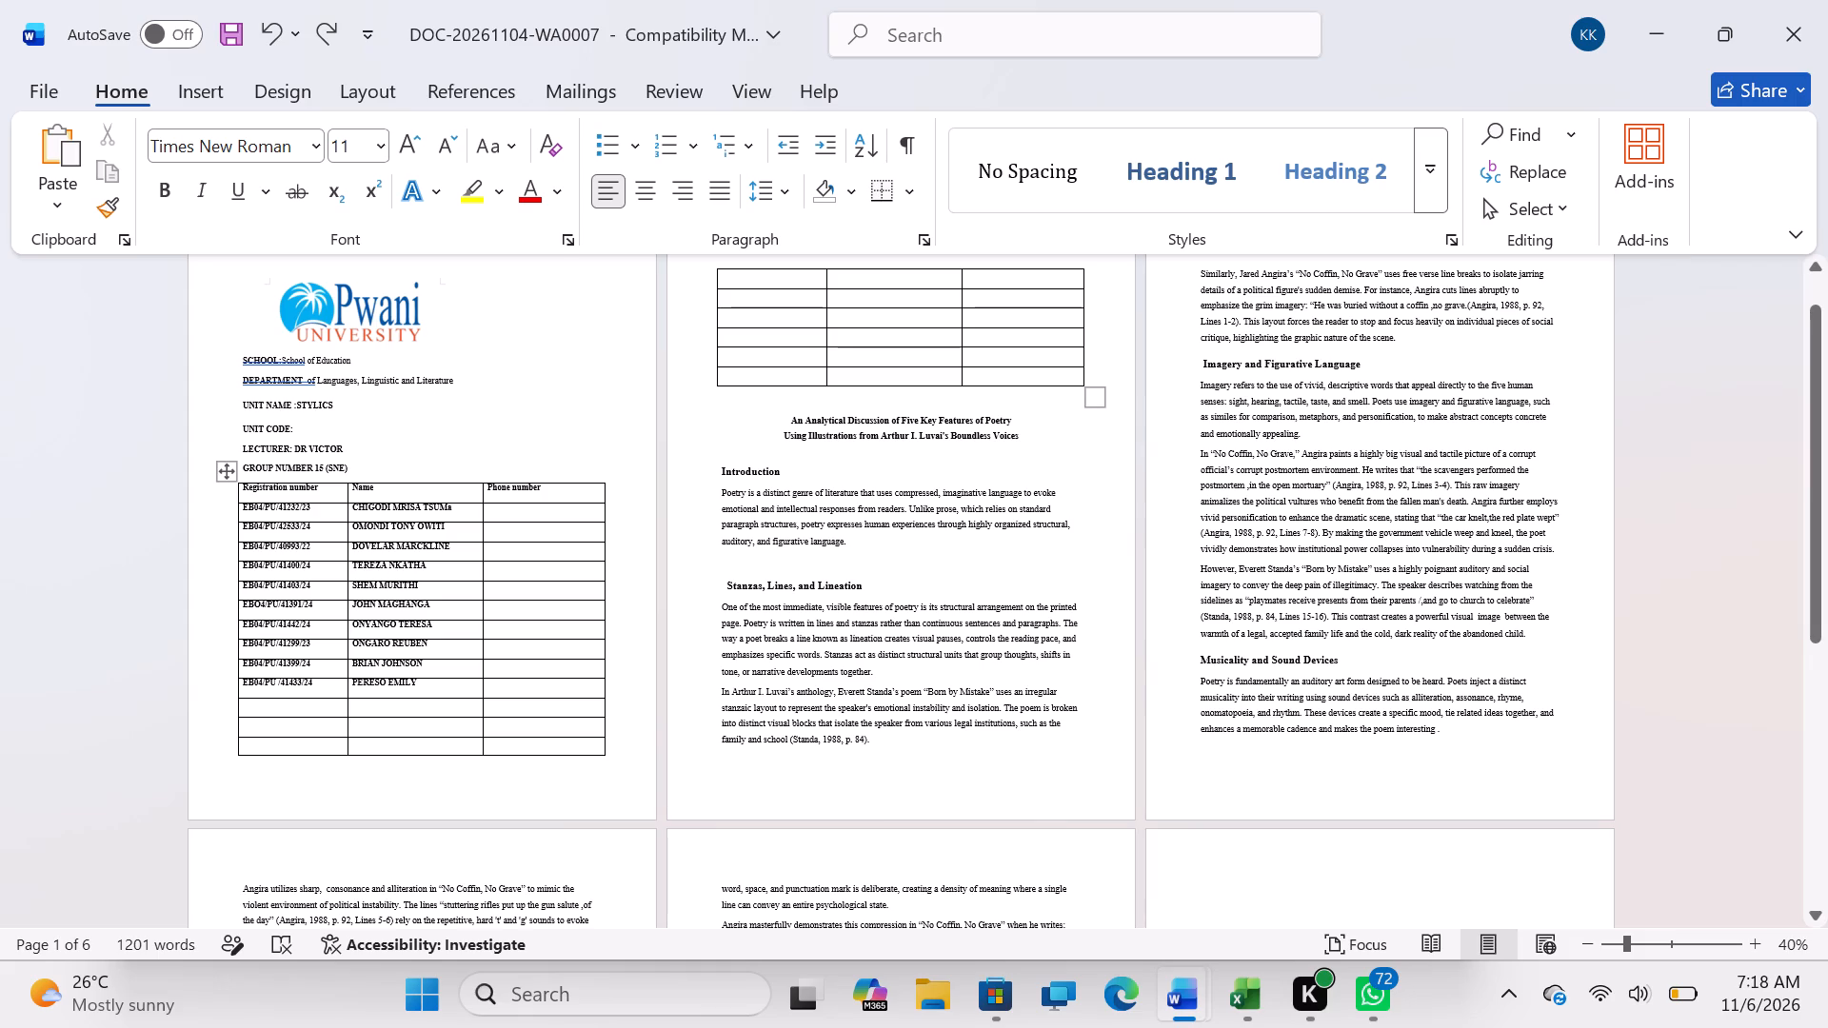
Set the line spacing of the entire members table, including its empty rows on the second page, to Single.
left_click(245, 493)
left_click_drag(245, 494, 416, 605)
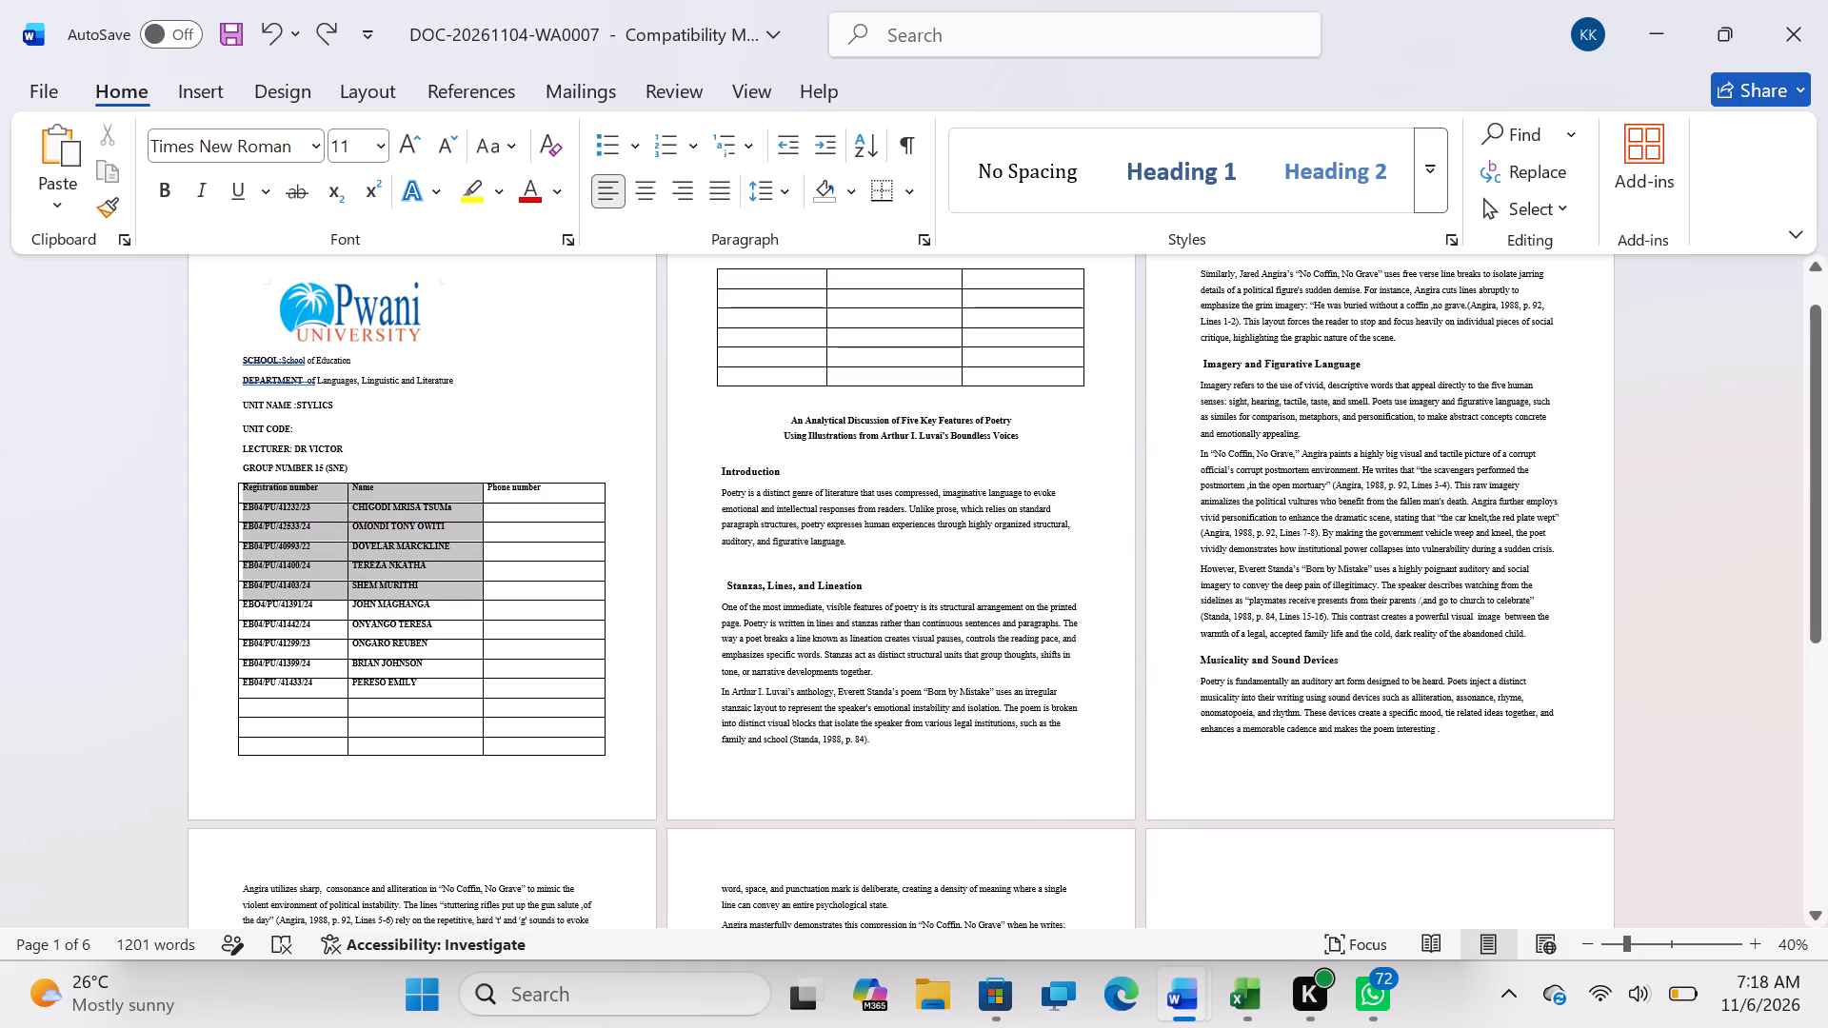
left_click_drag(416, 605, 652, 672)
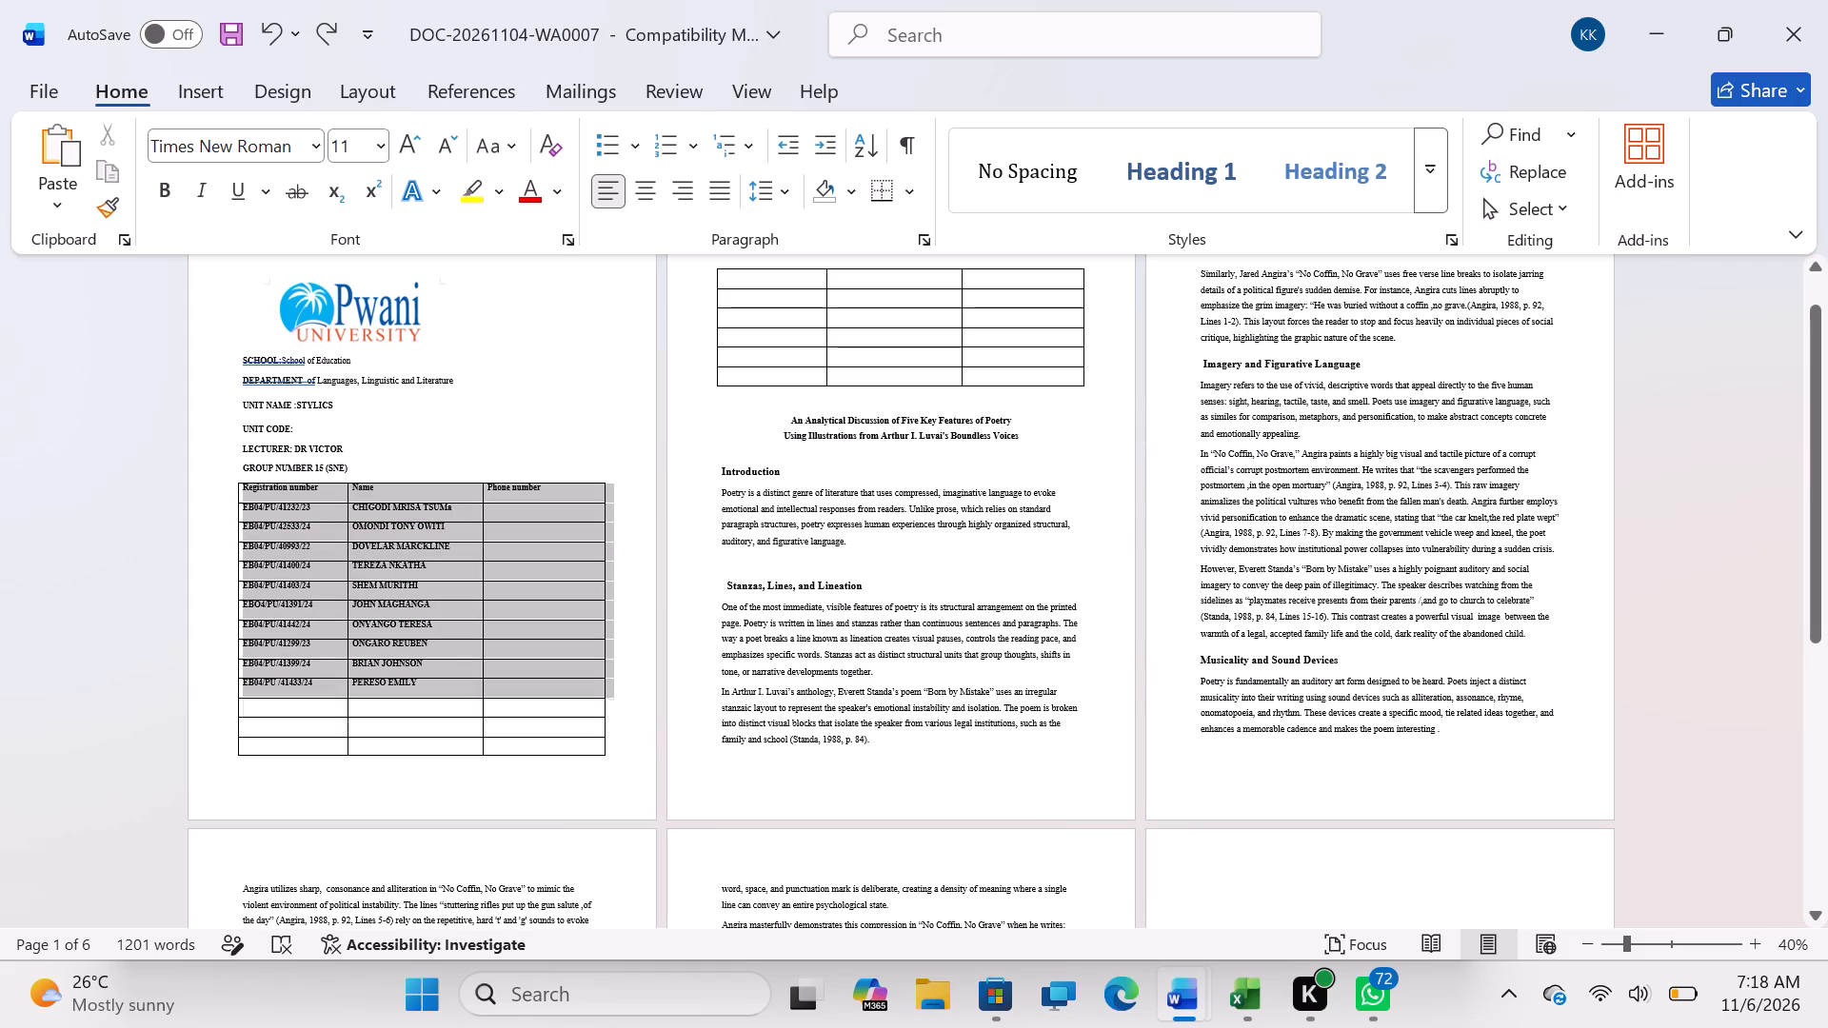
left_click_drag(652, 672, 723, 760)
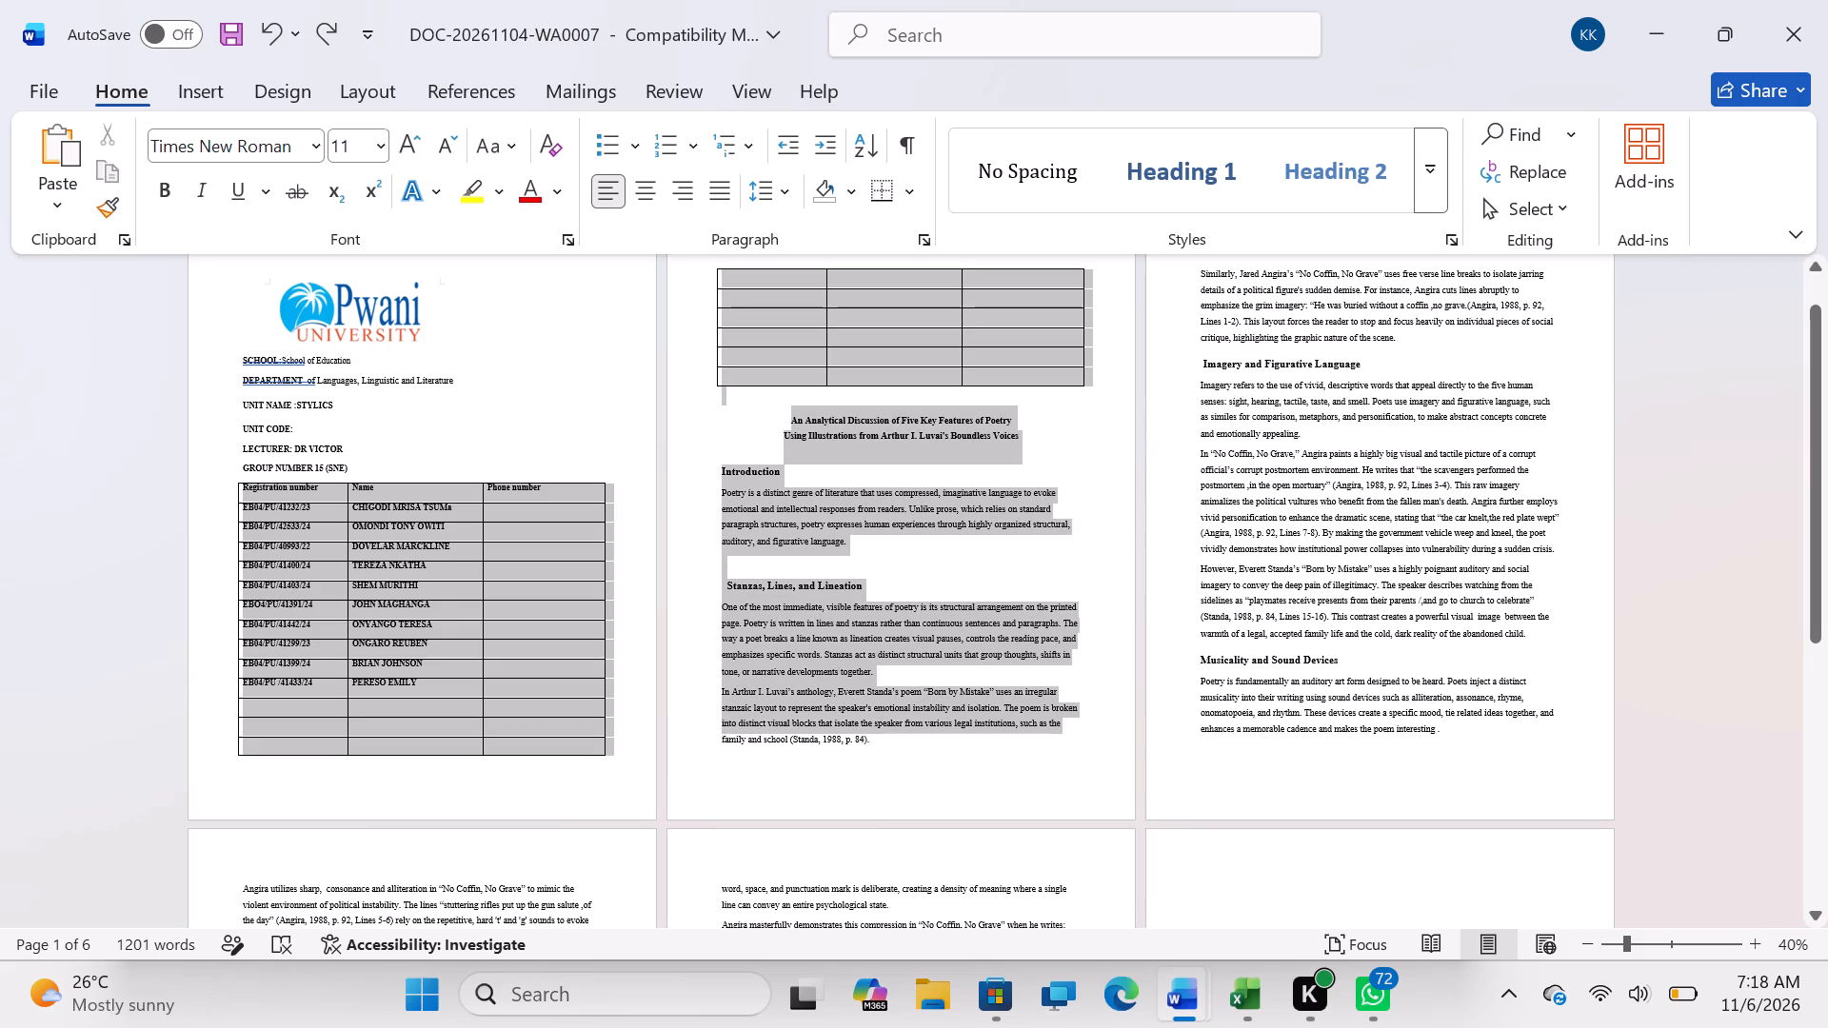
left_click_drag(723, 760, 740, 396)
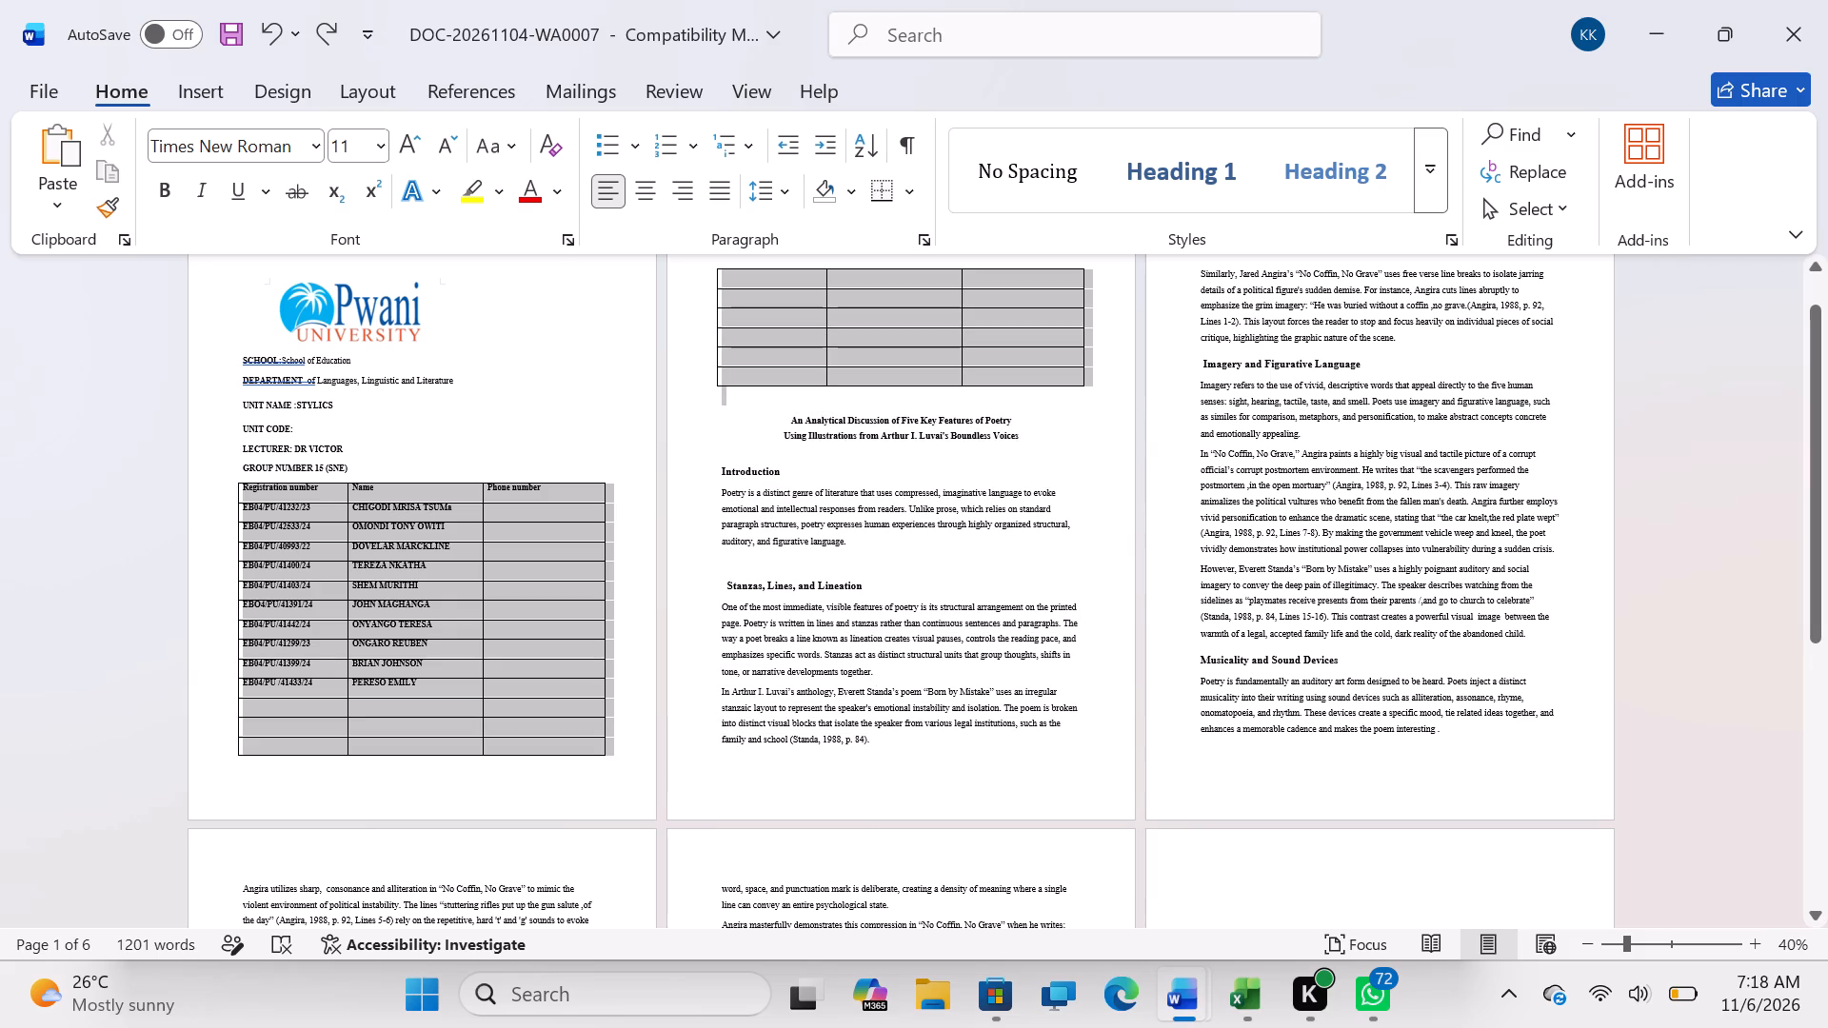
left_click_drag(740, 396, 870, 338)
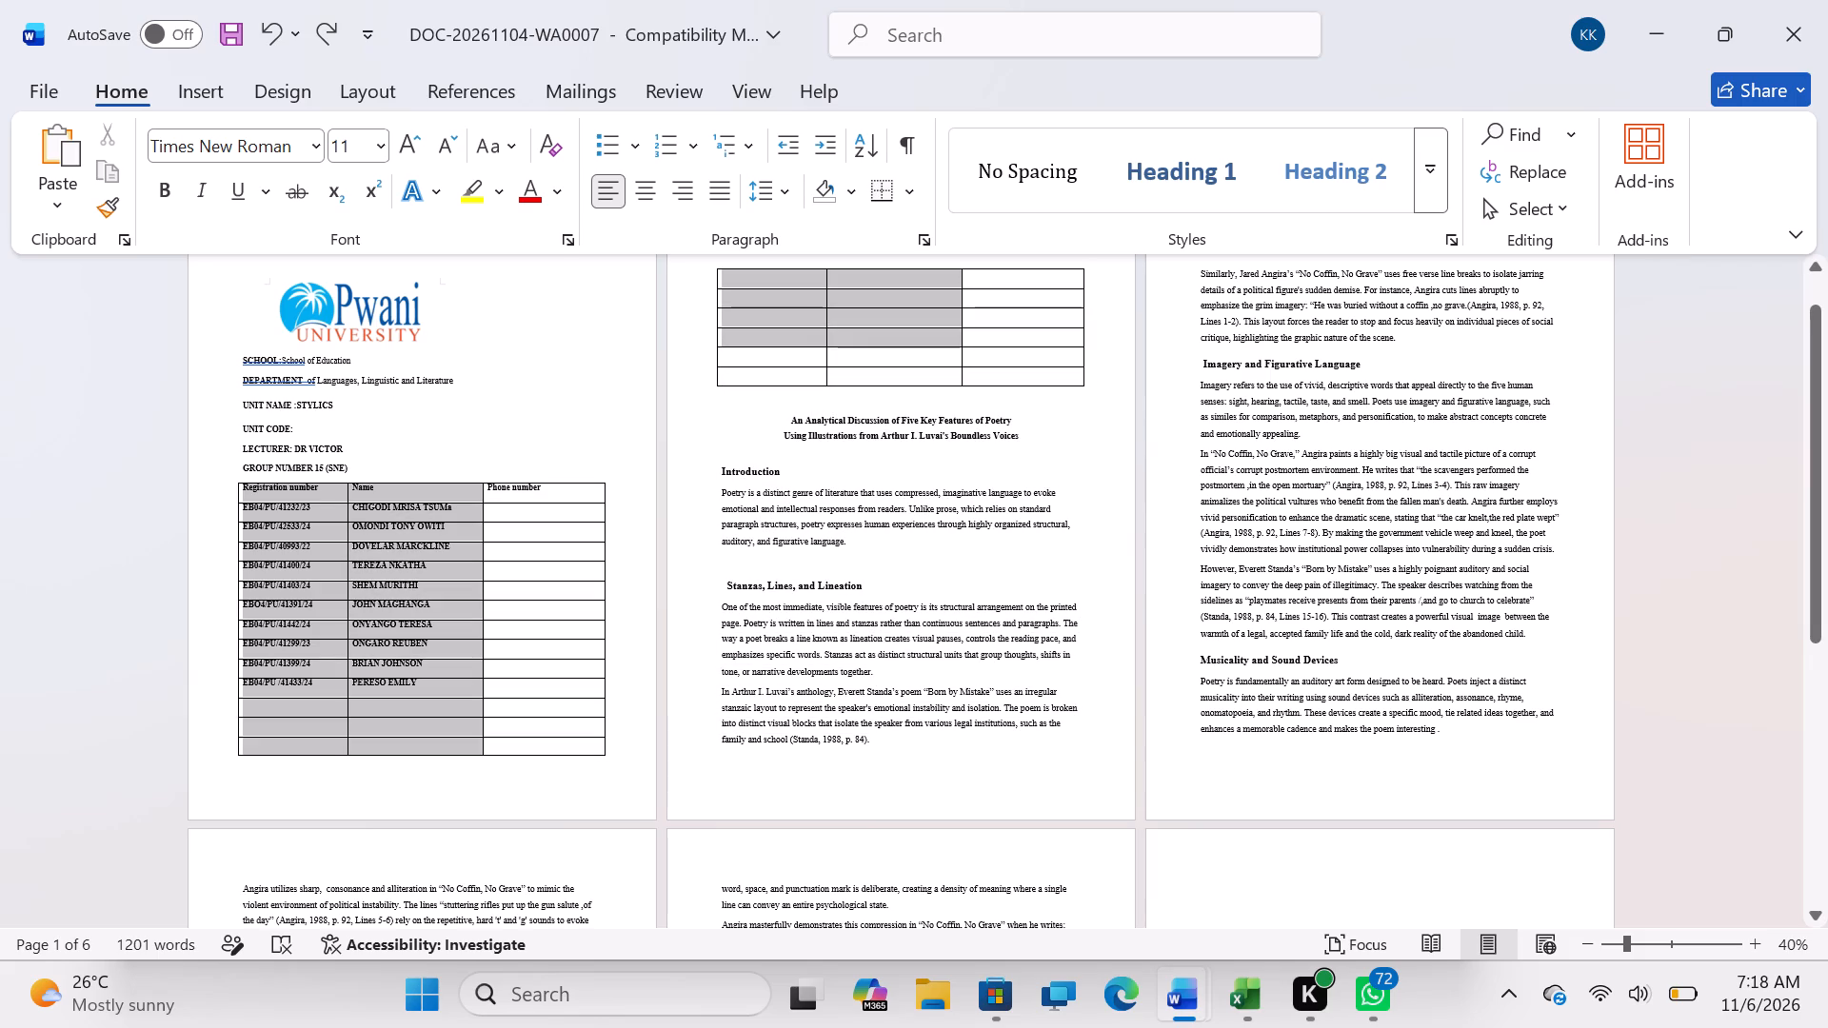
left_click_drag(870, 338, 1028, 389)
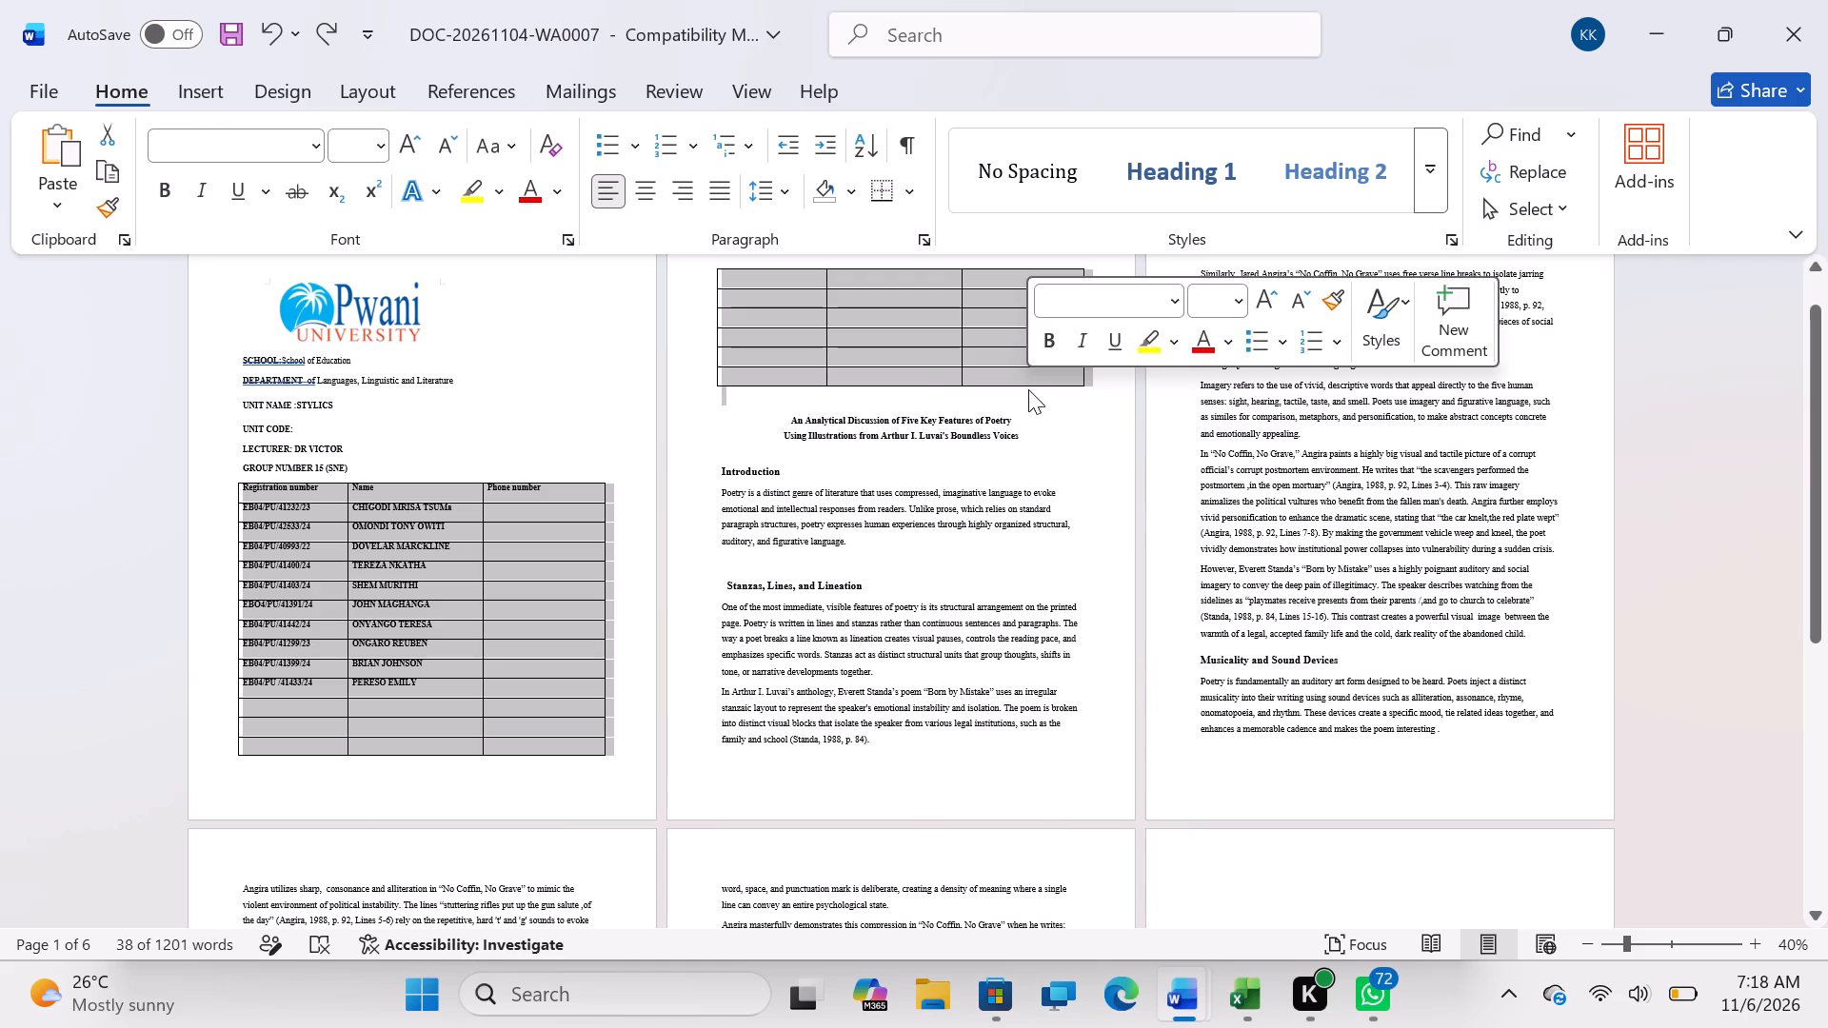
left_click(924, 231)
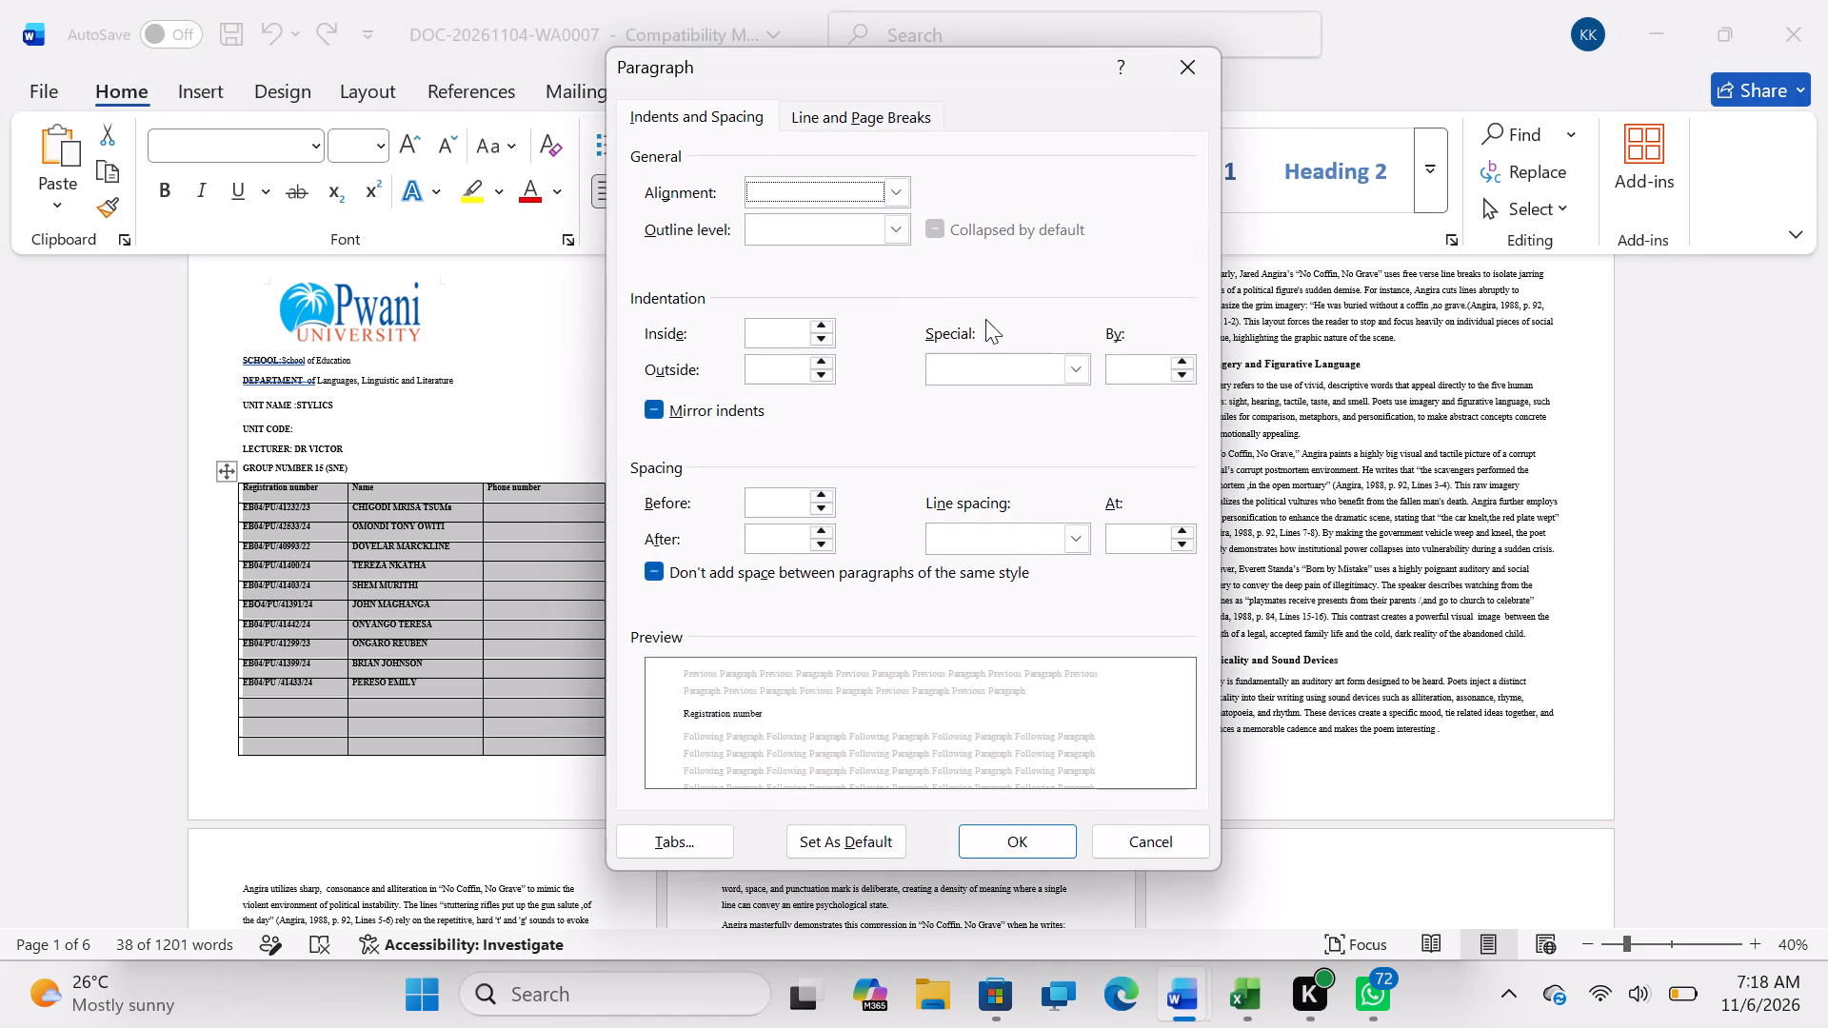
left_click(1076, 548)
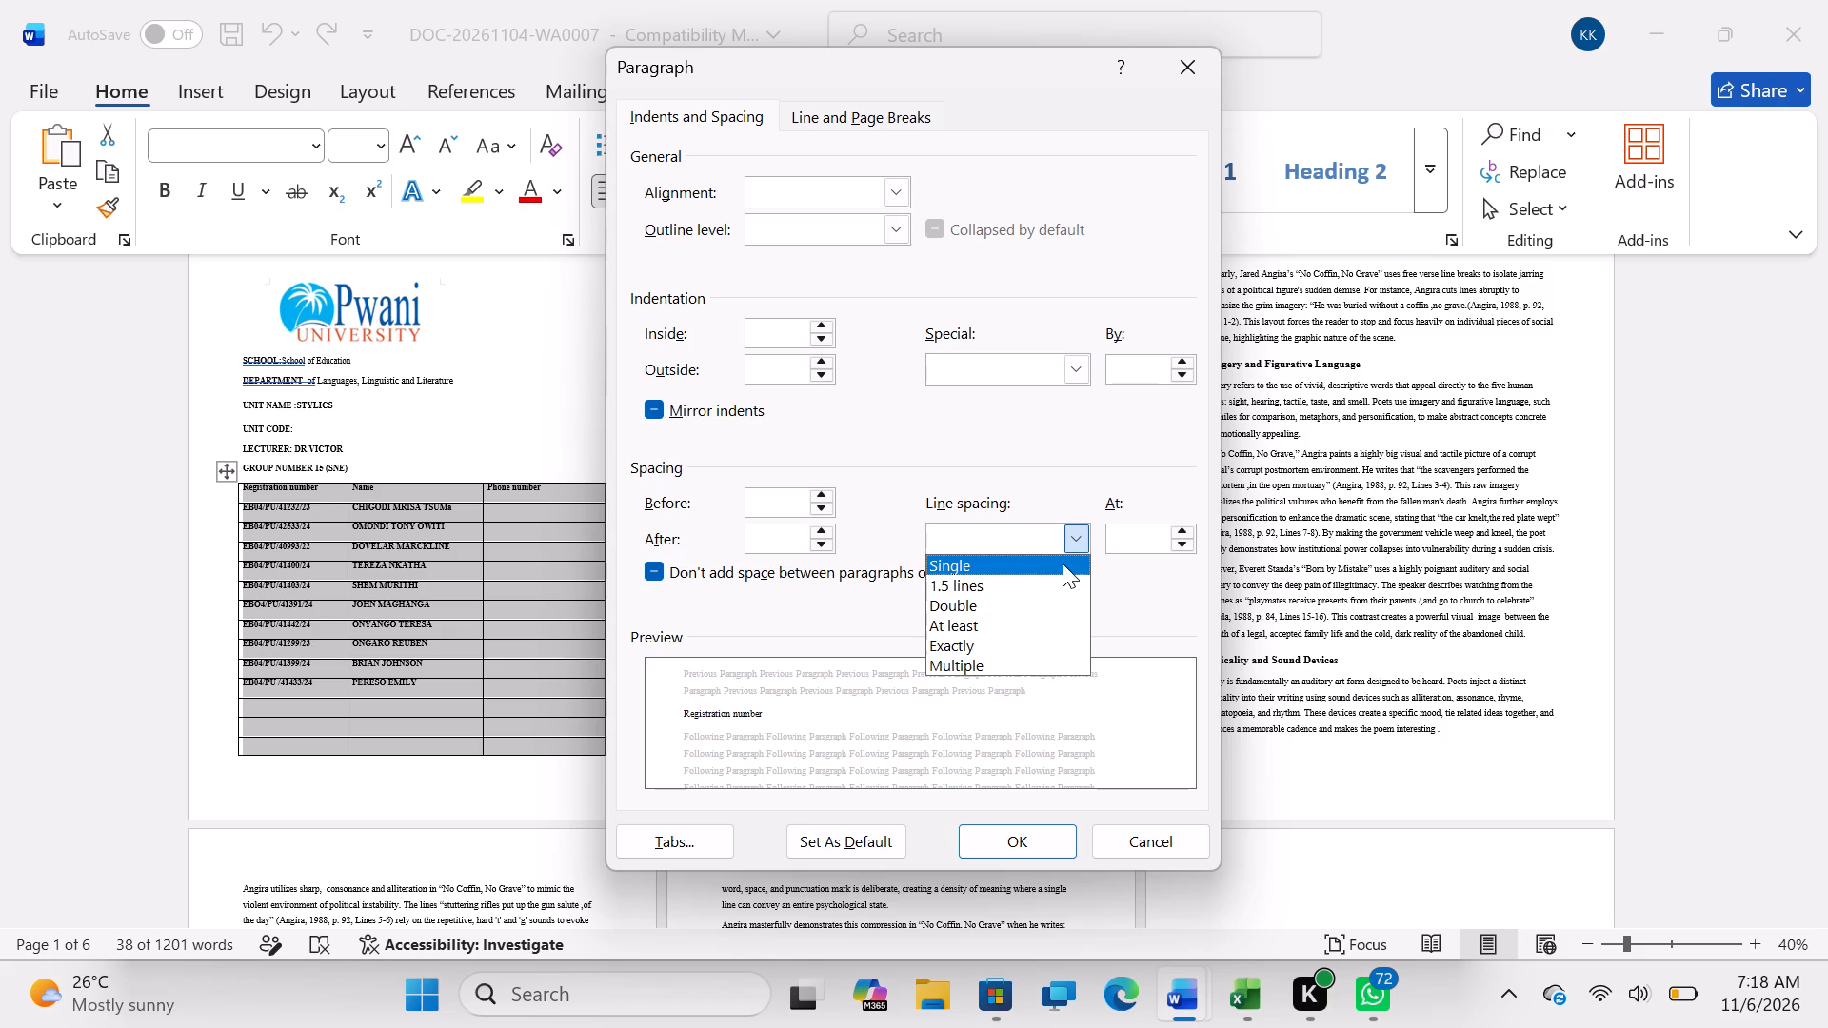
left_click(1063, 563)
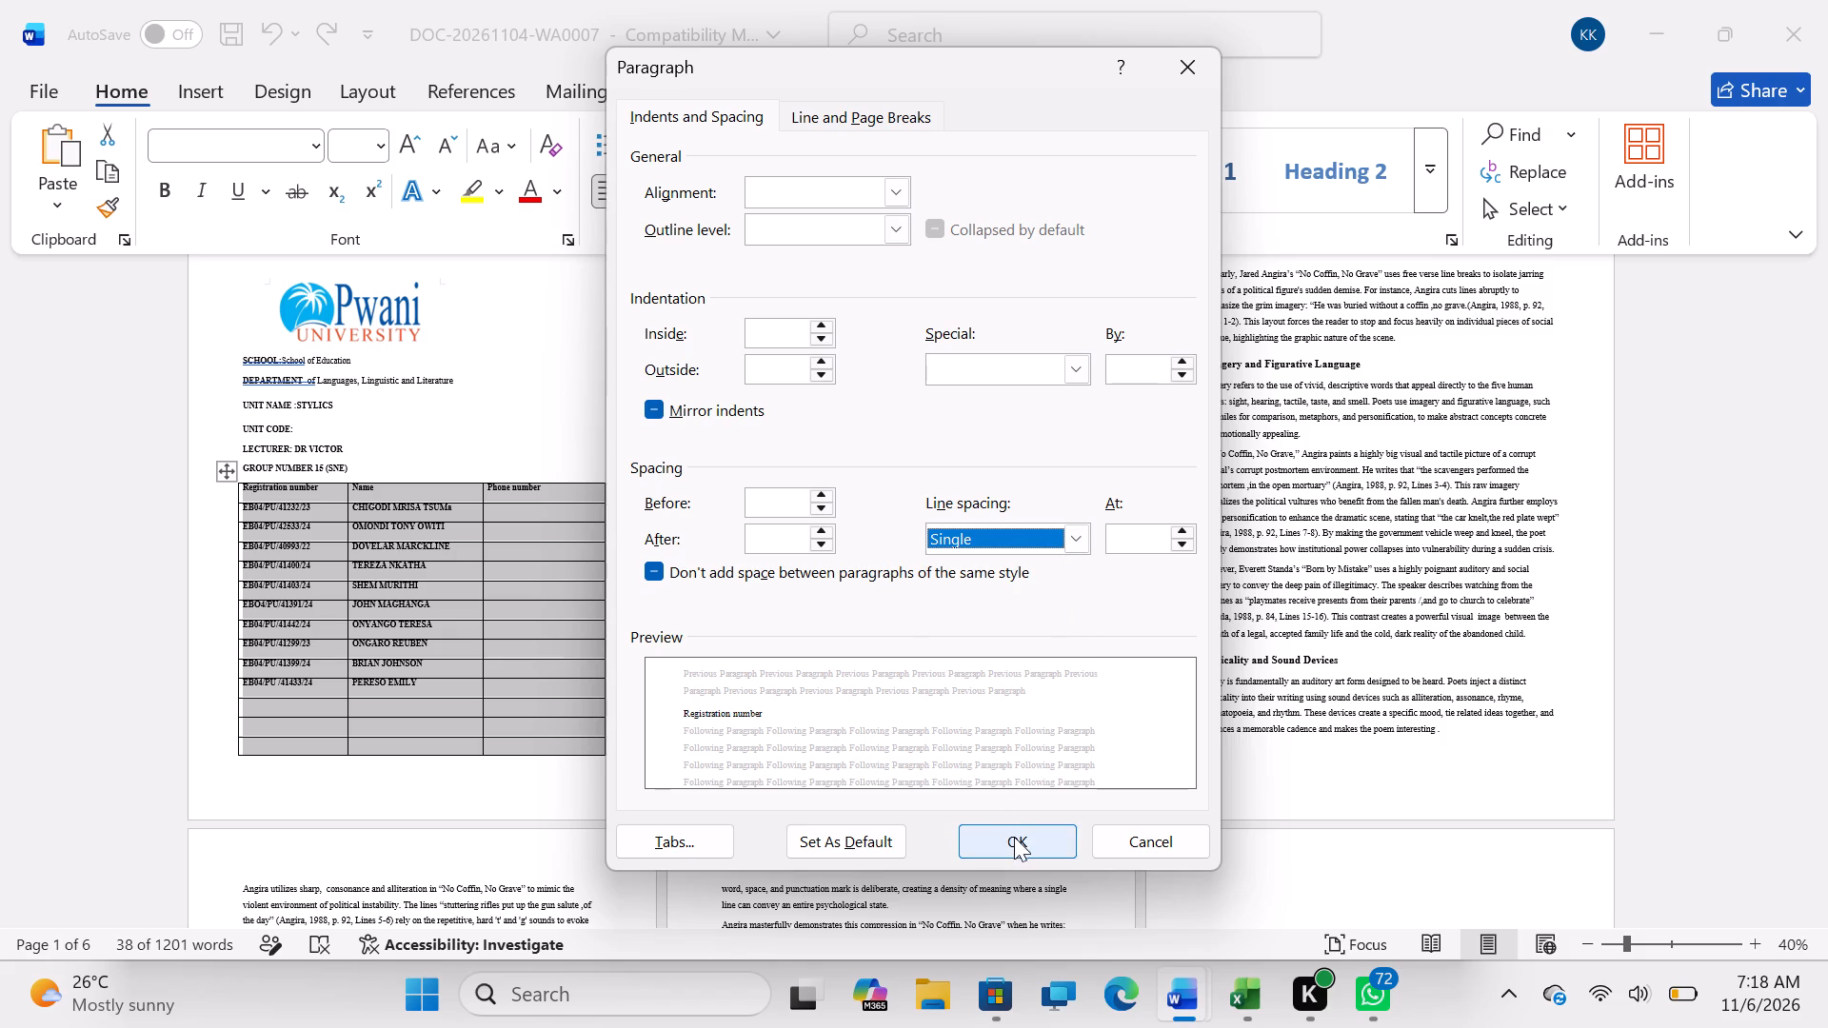
left_click(1014, 842)
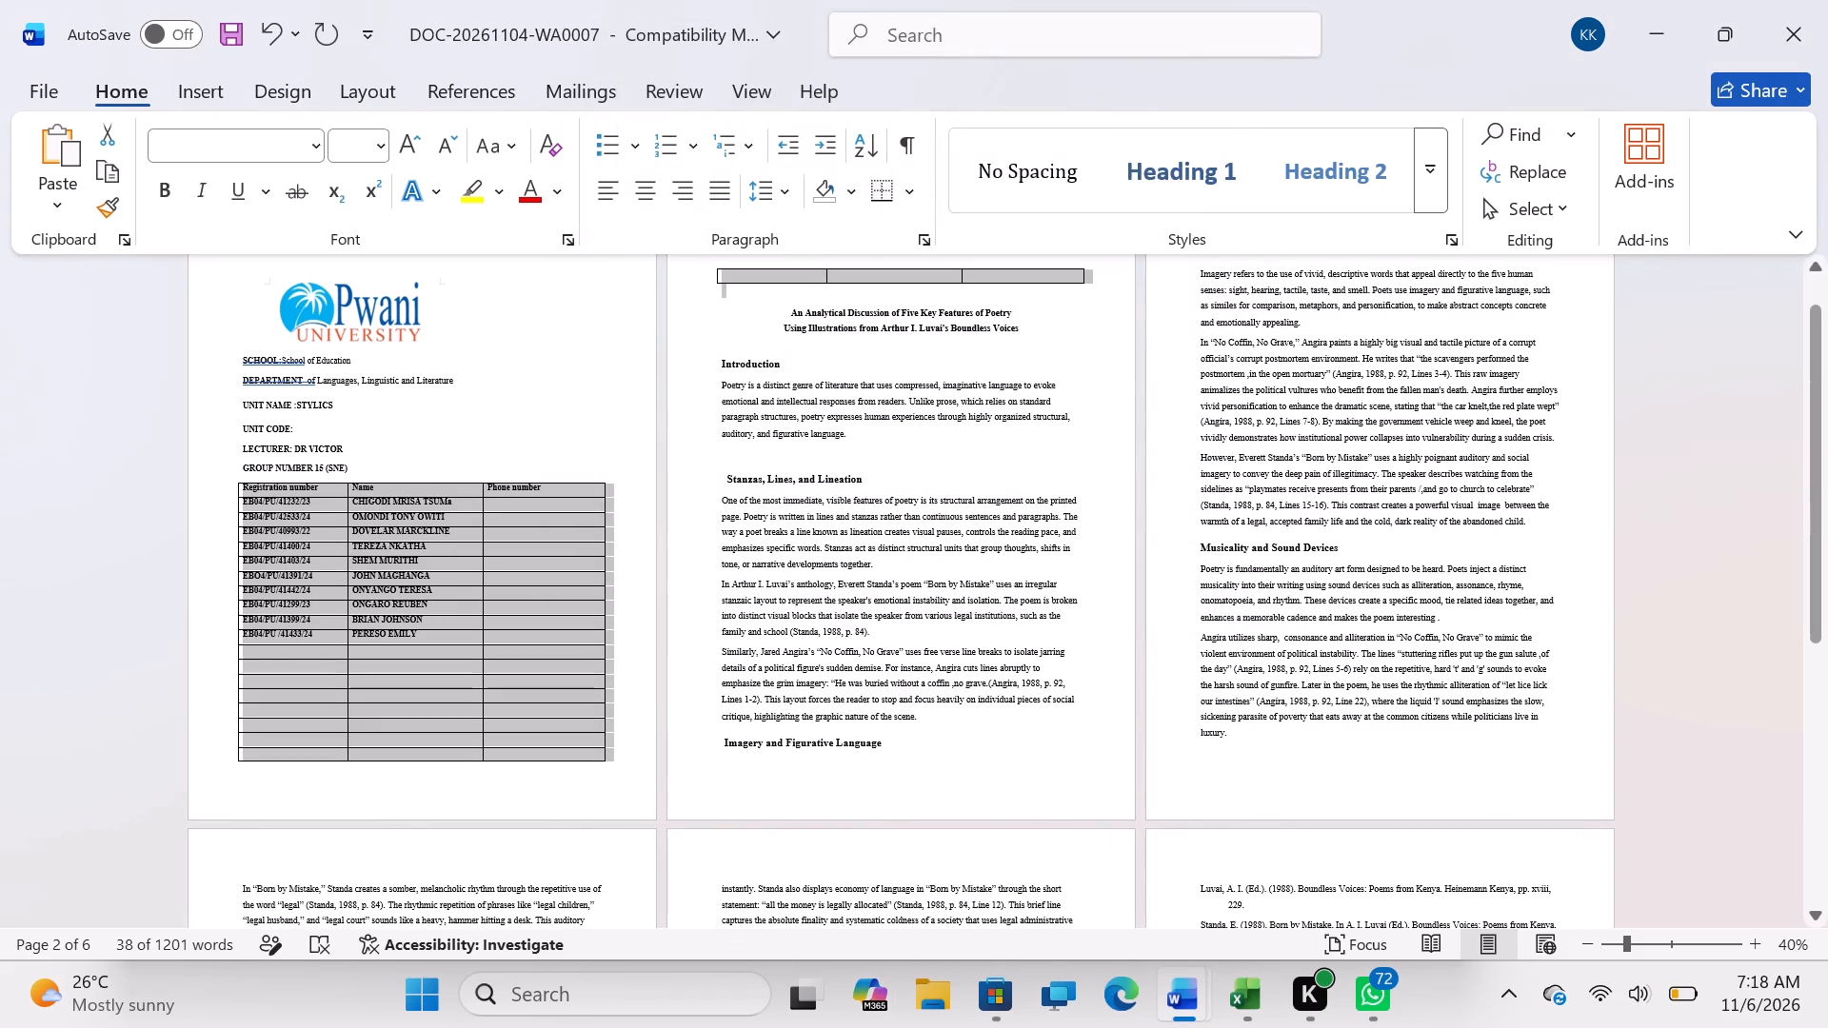
Deselect the members table and save the document under its existing name.
left_click(590, 808)
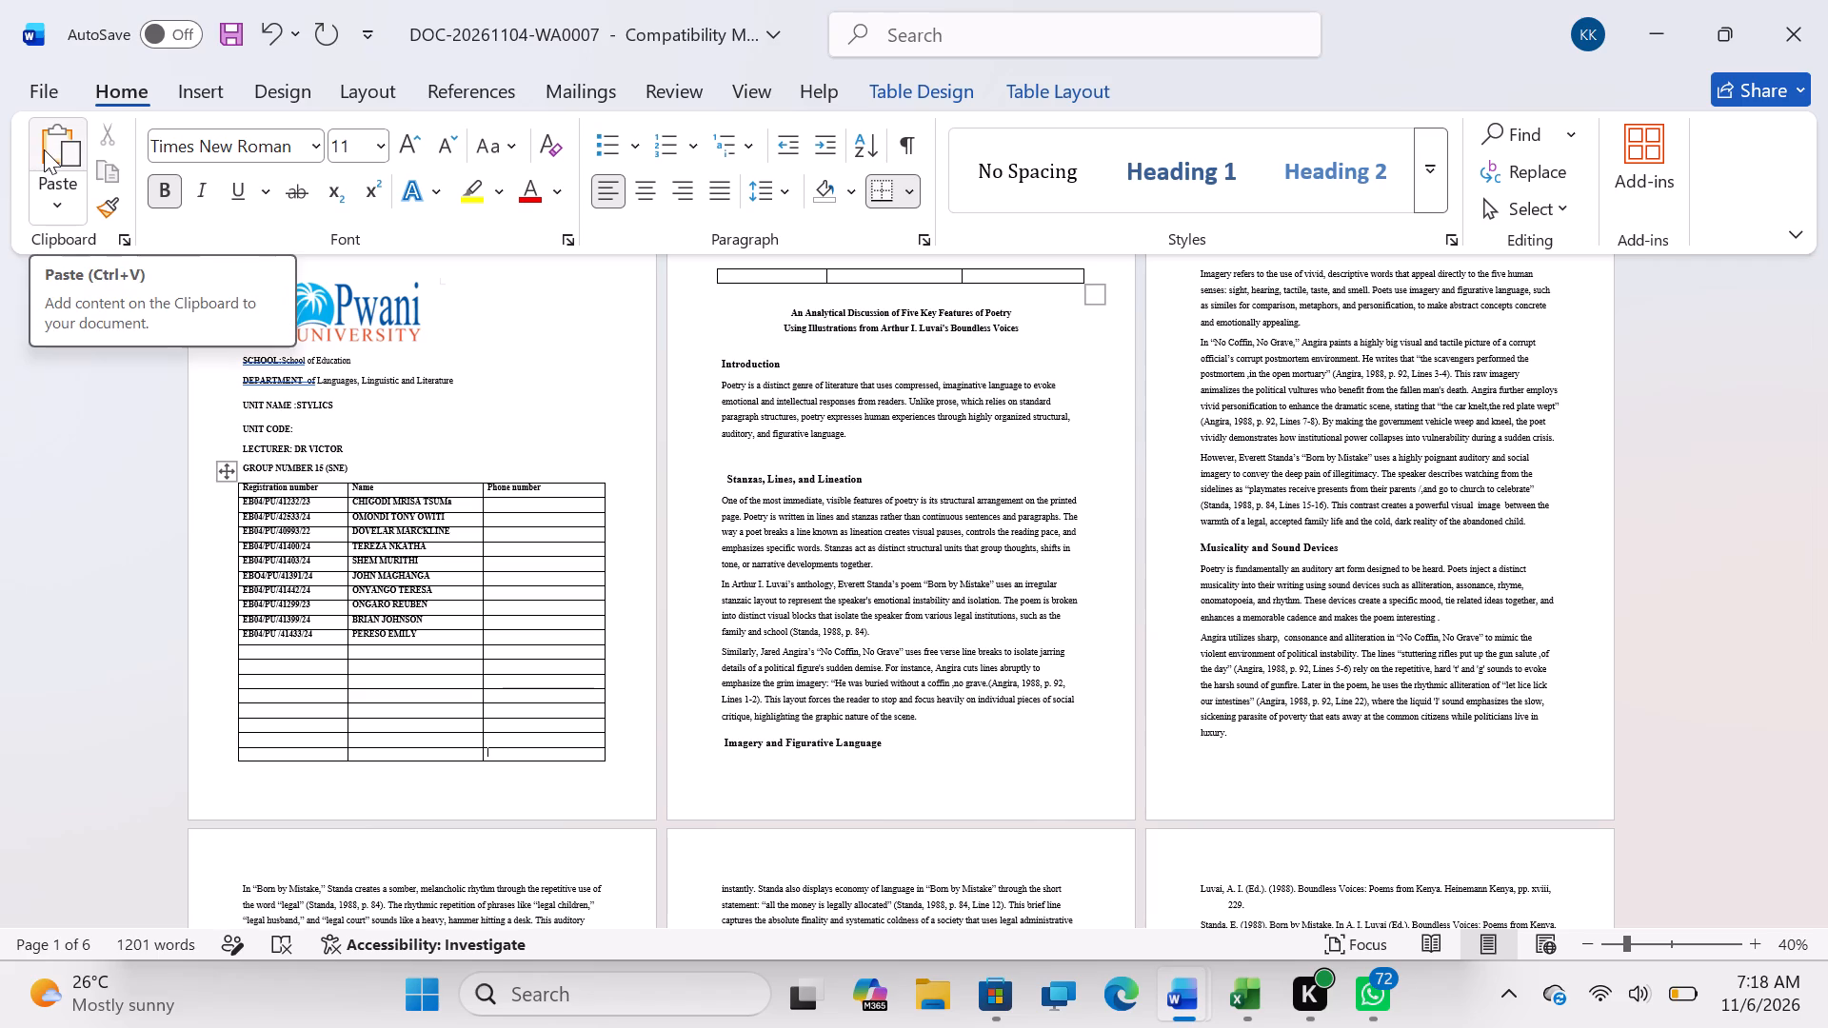
left_click(37, 78)
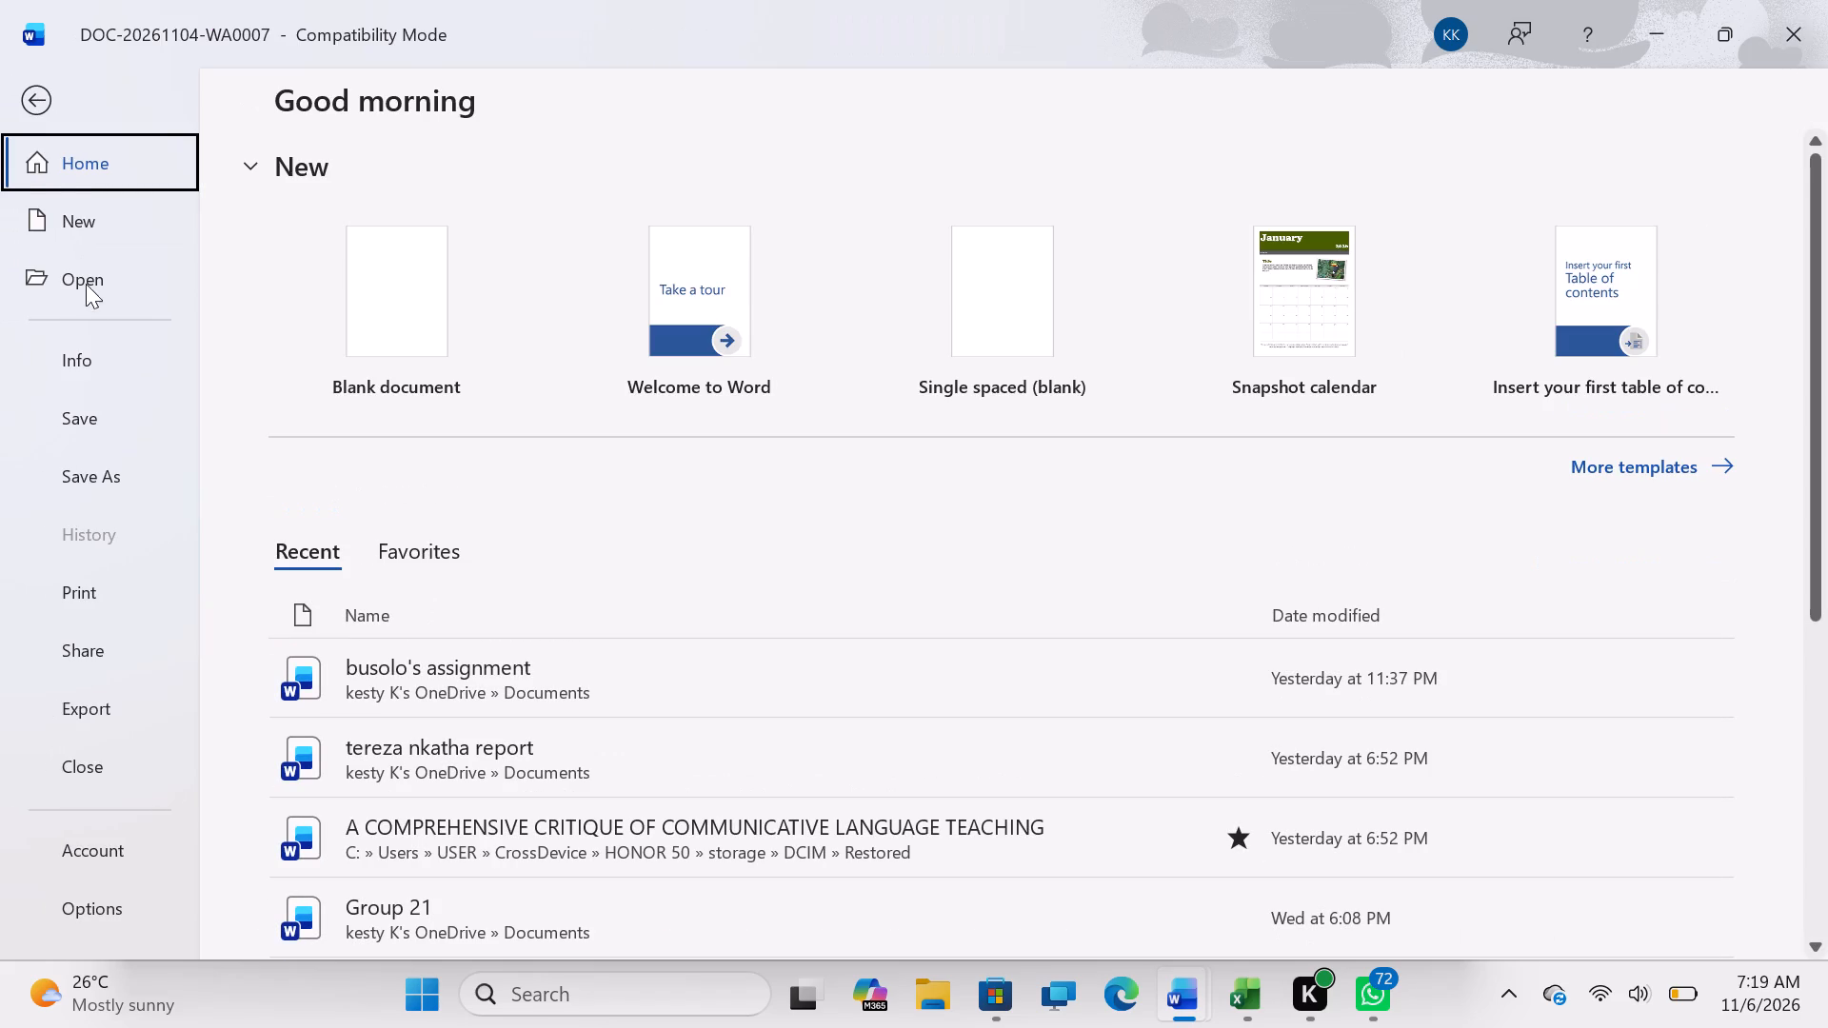
left_click(104, 419)
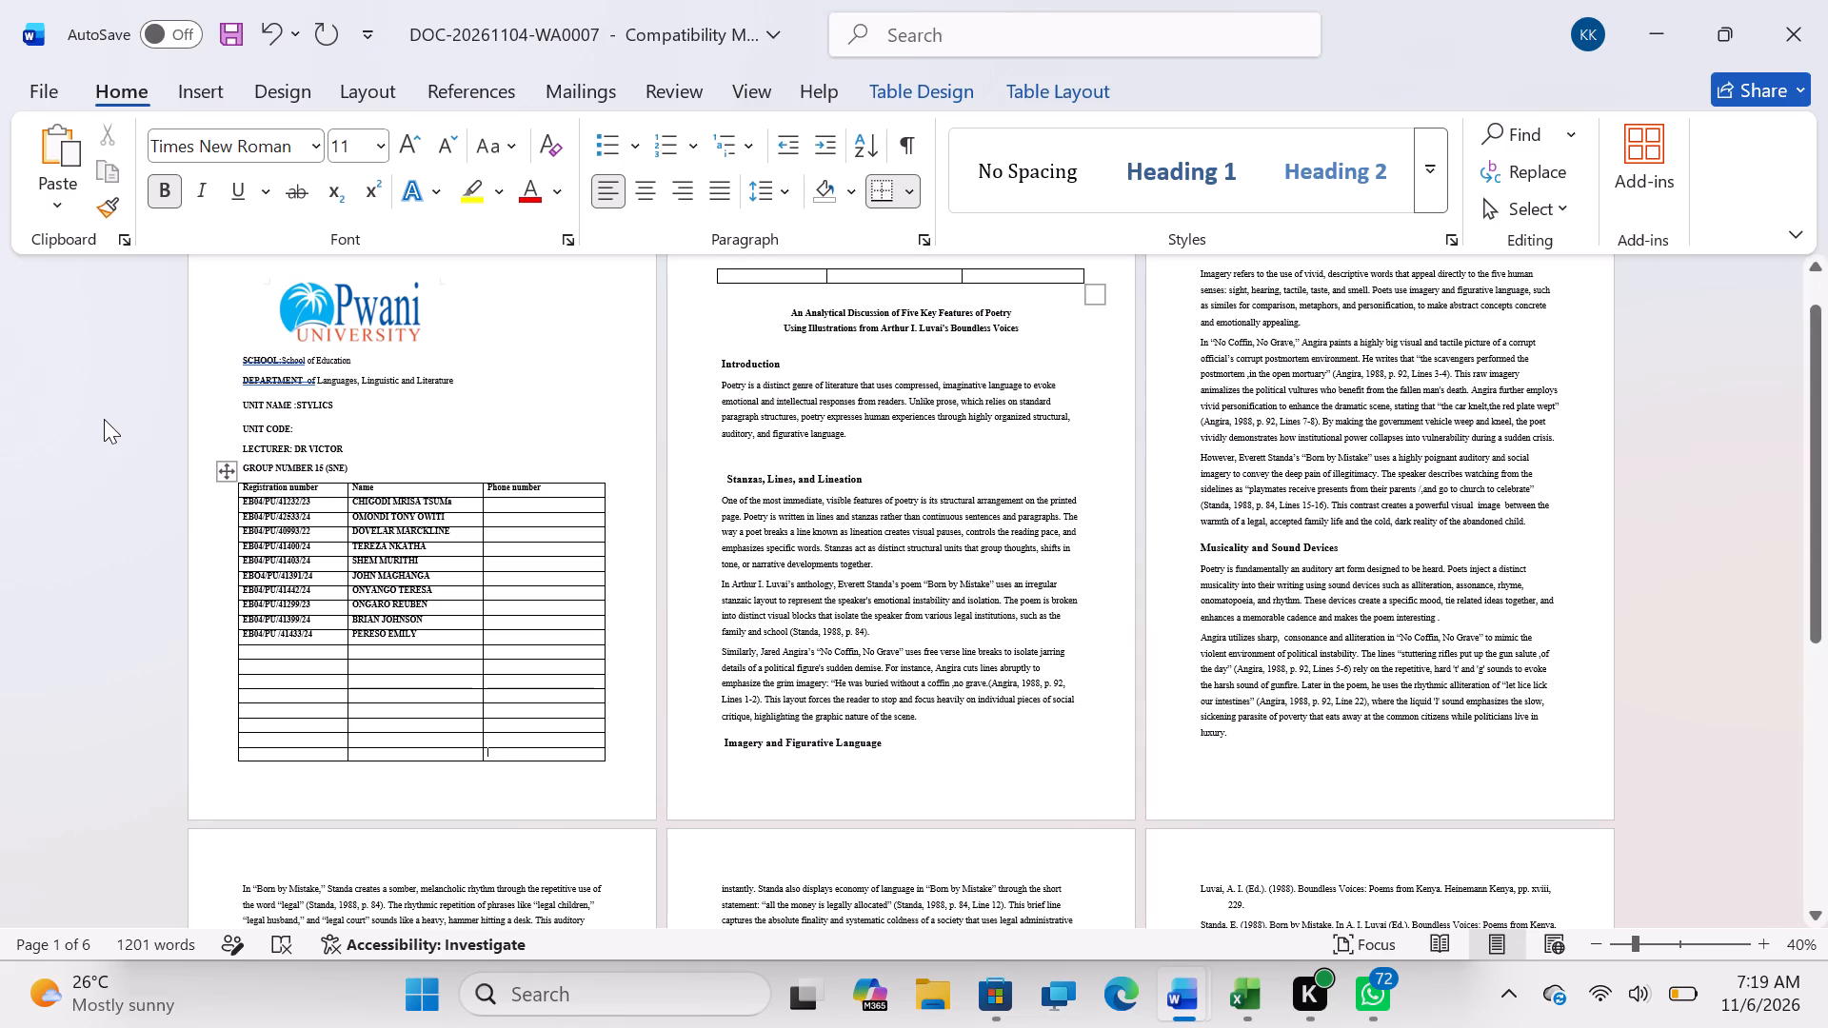
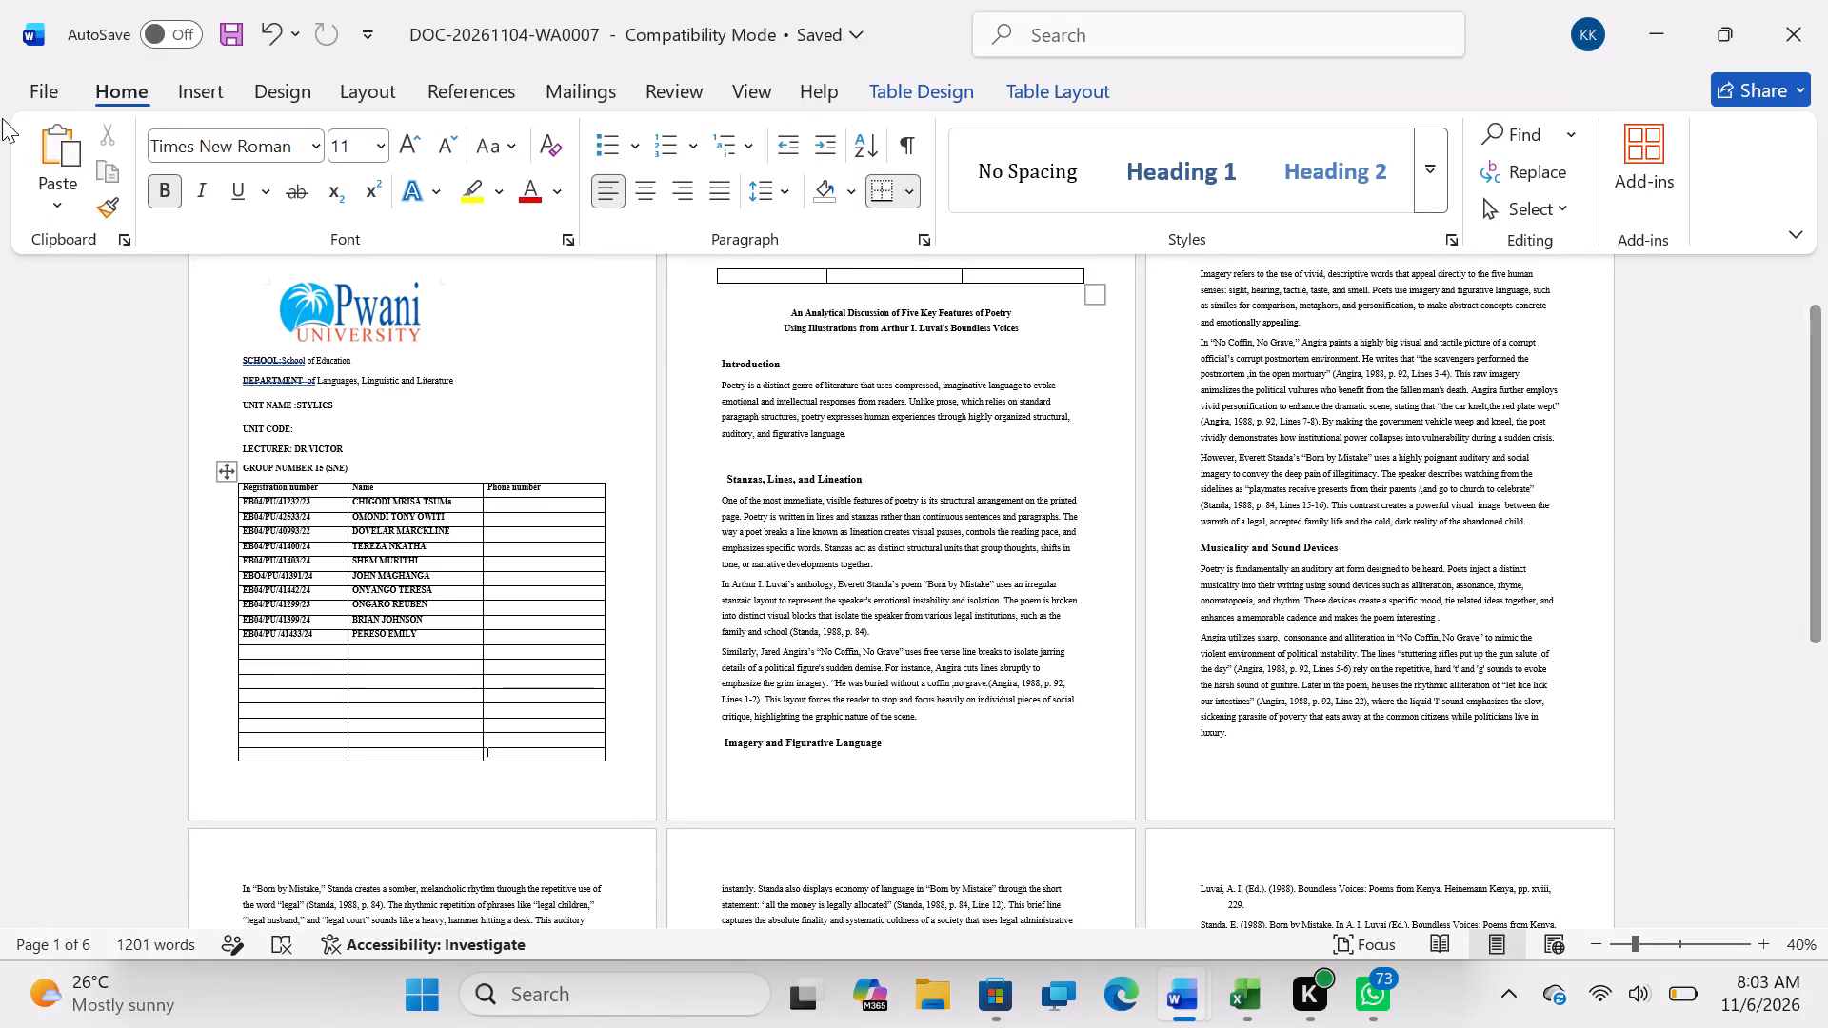
Open the file management options for the group assignment document.
left_click(26, 89)
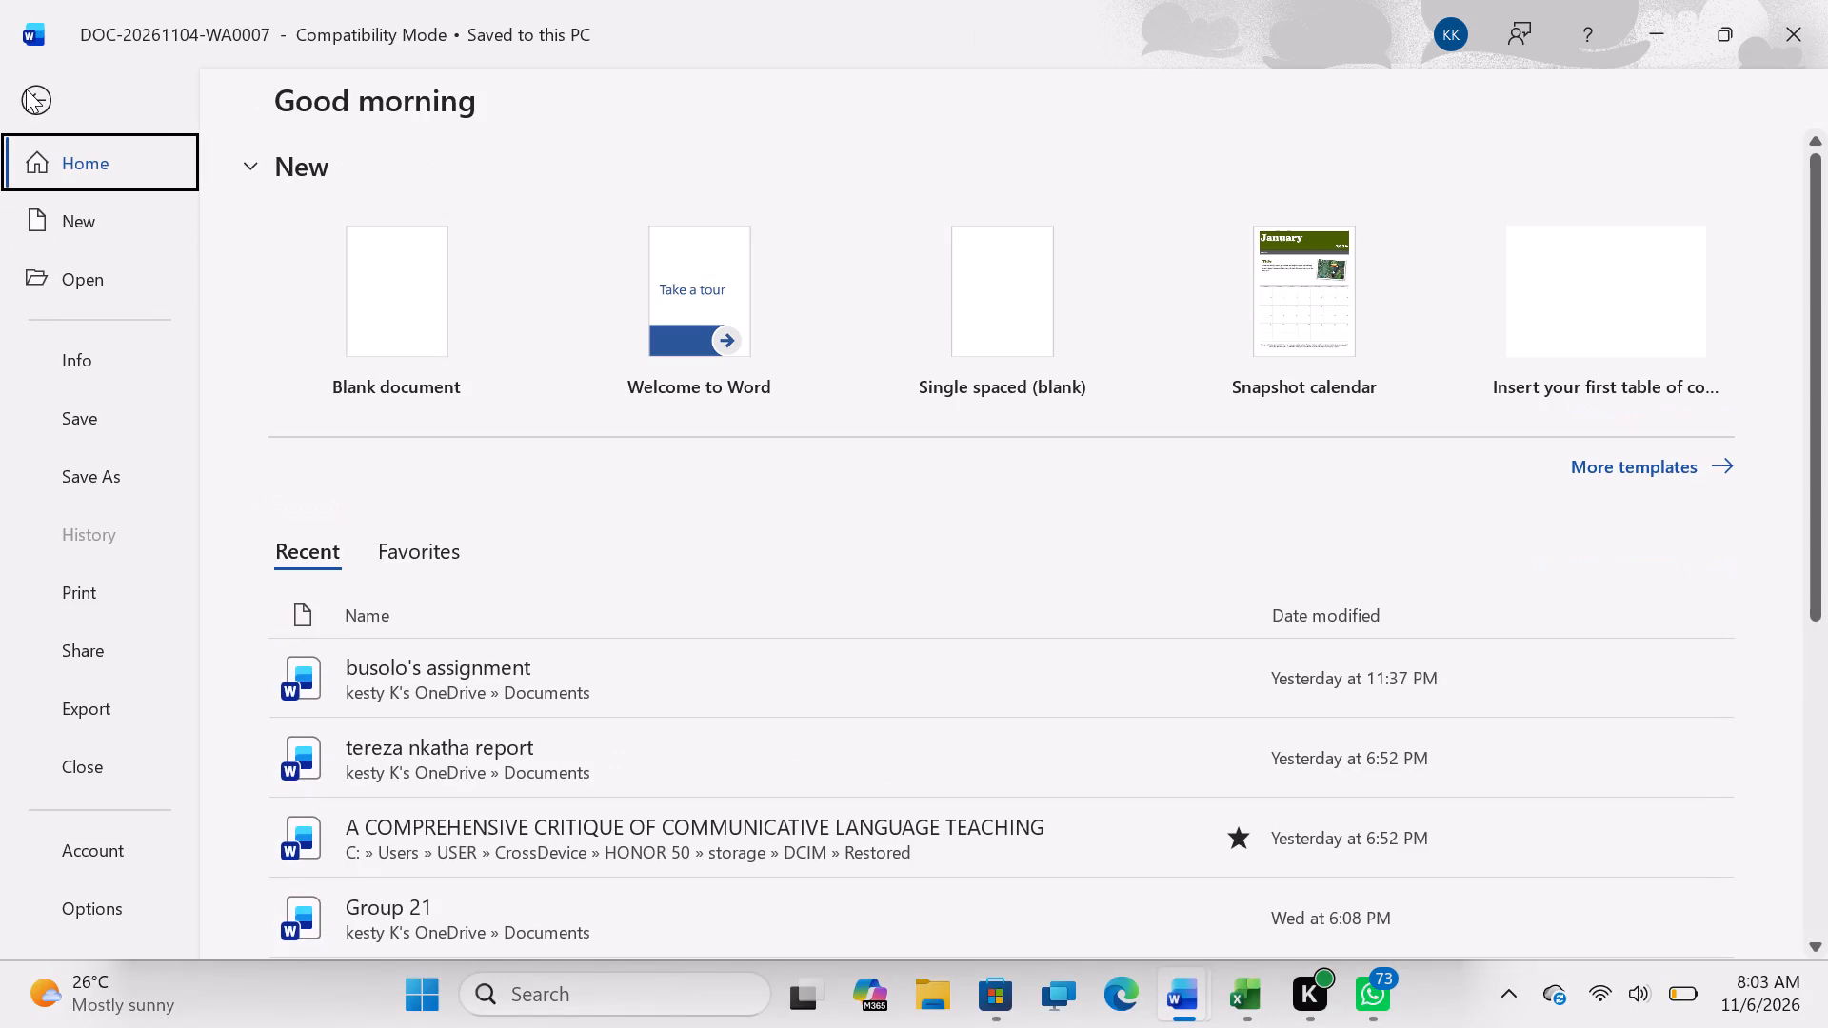
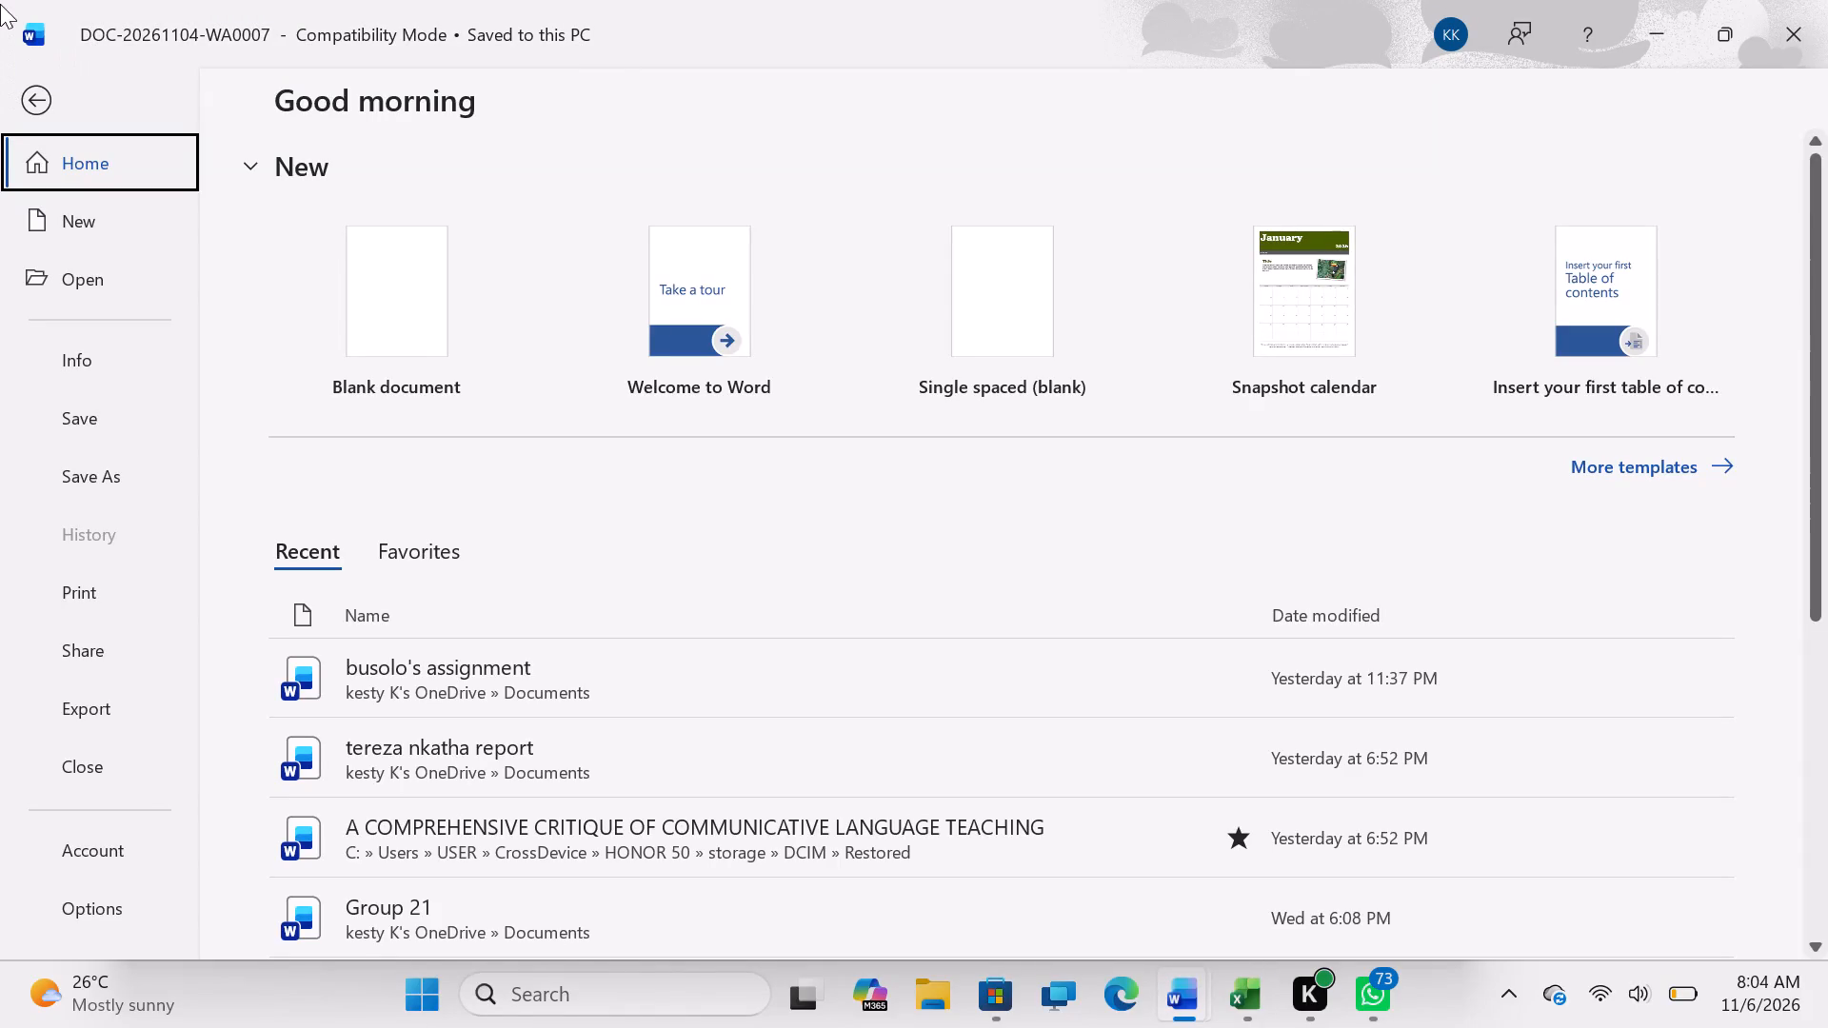
Insert two blank paragraphs before the References heading on page 5 so the whole reference list starts on the last page.
left_click(31, 92)
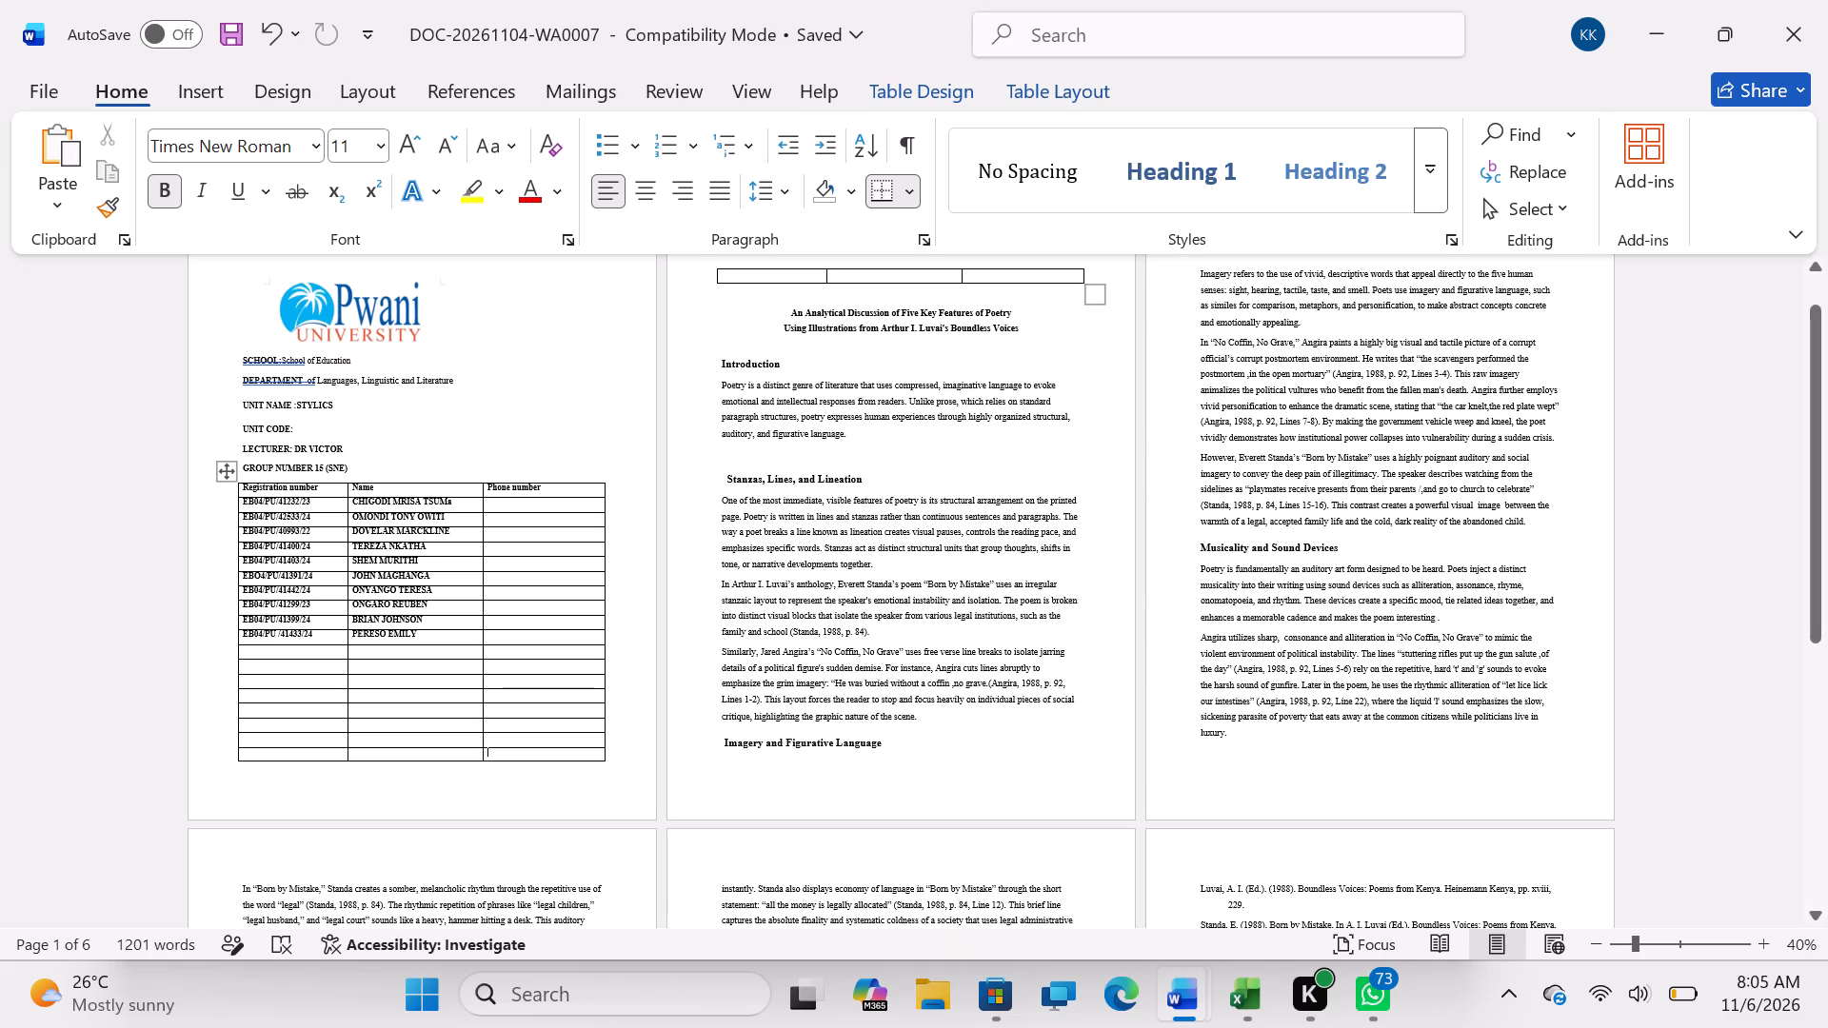
left_click(1827, 719)
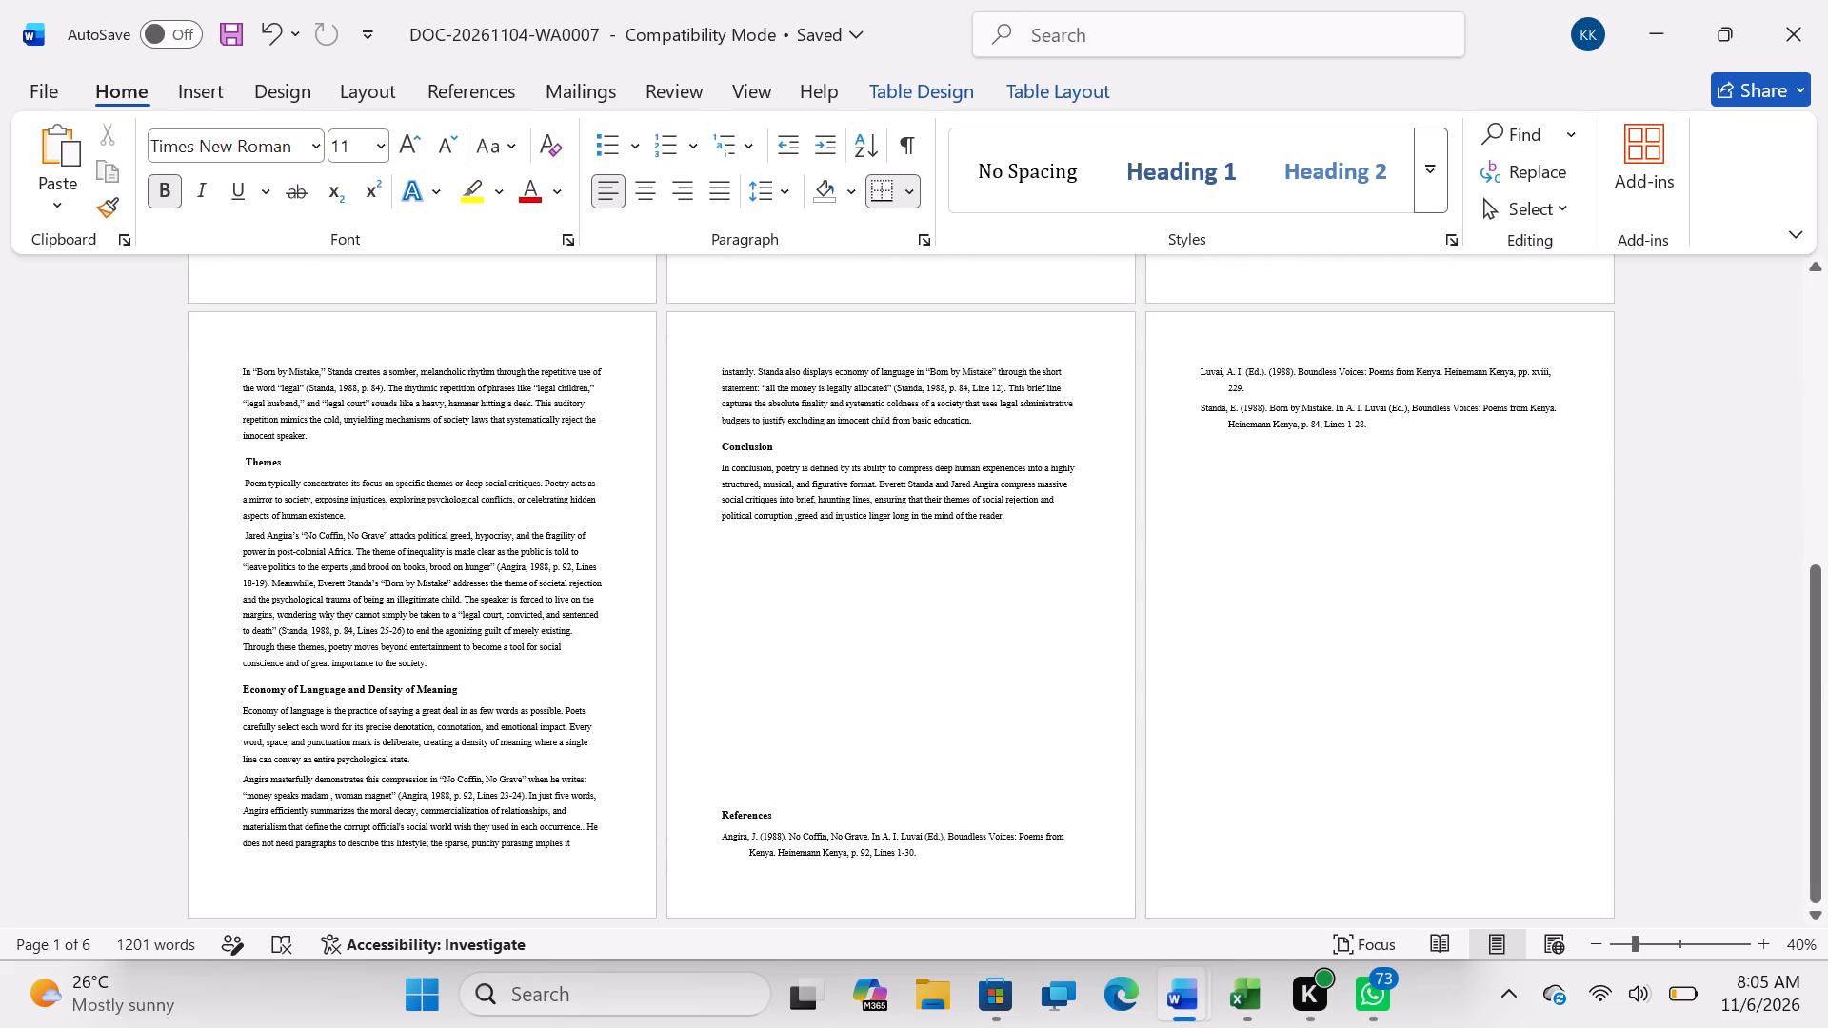
left_click(716, 820)
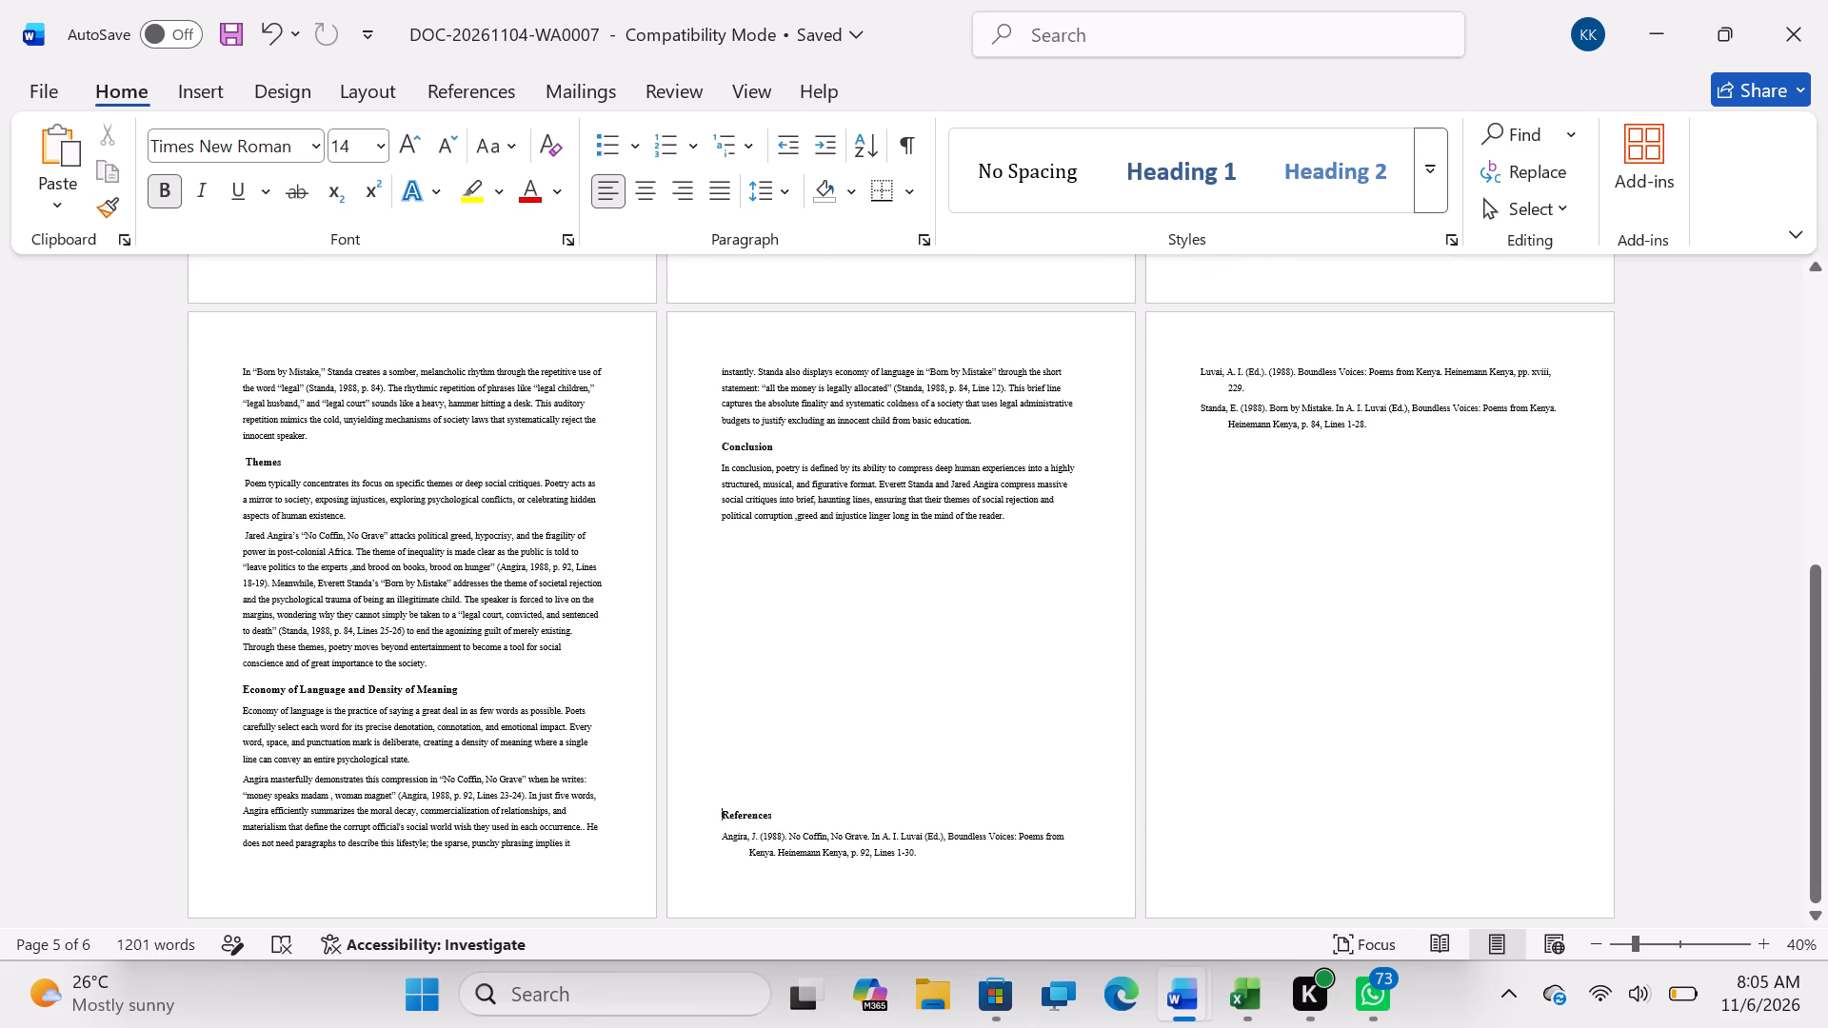
key("Return")
key("Return")
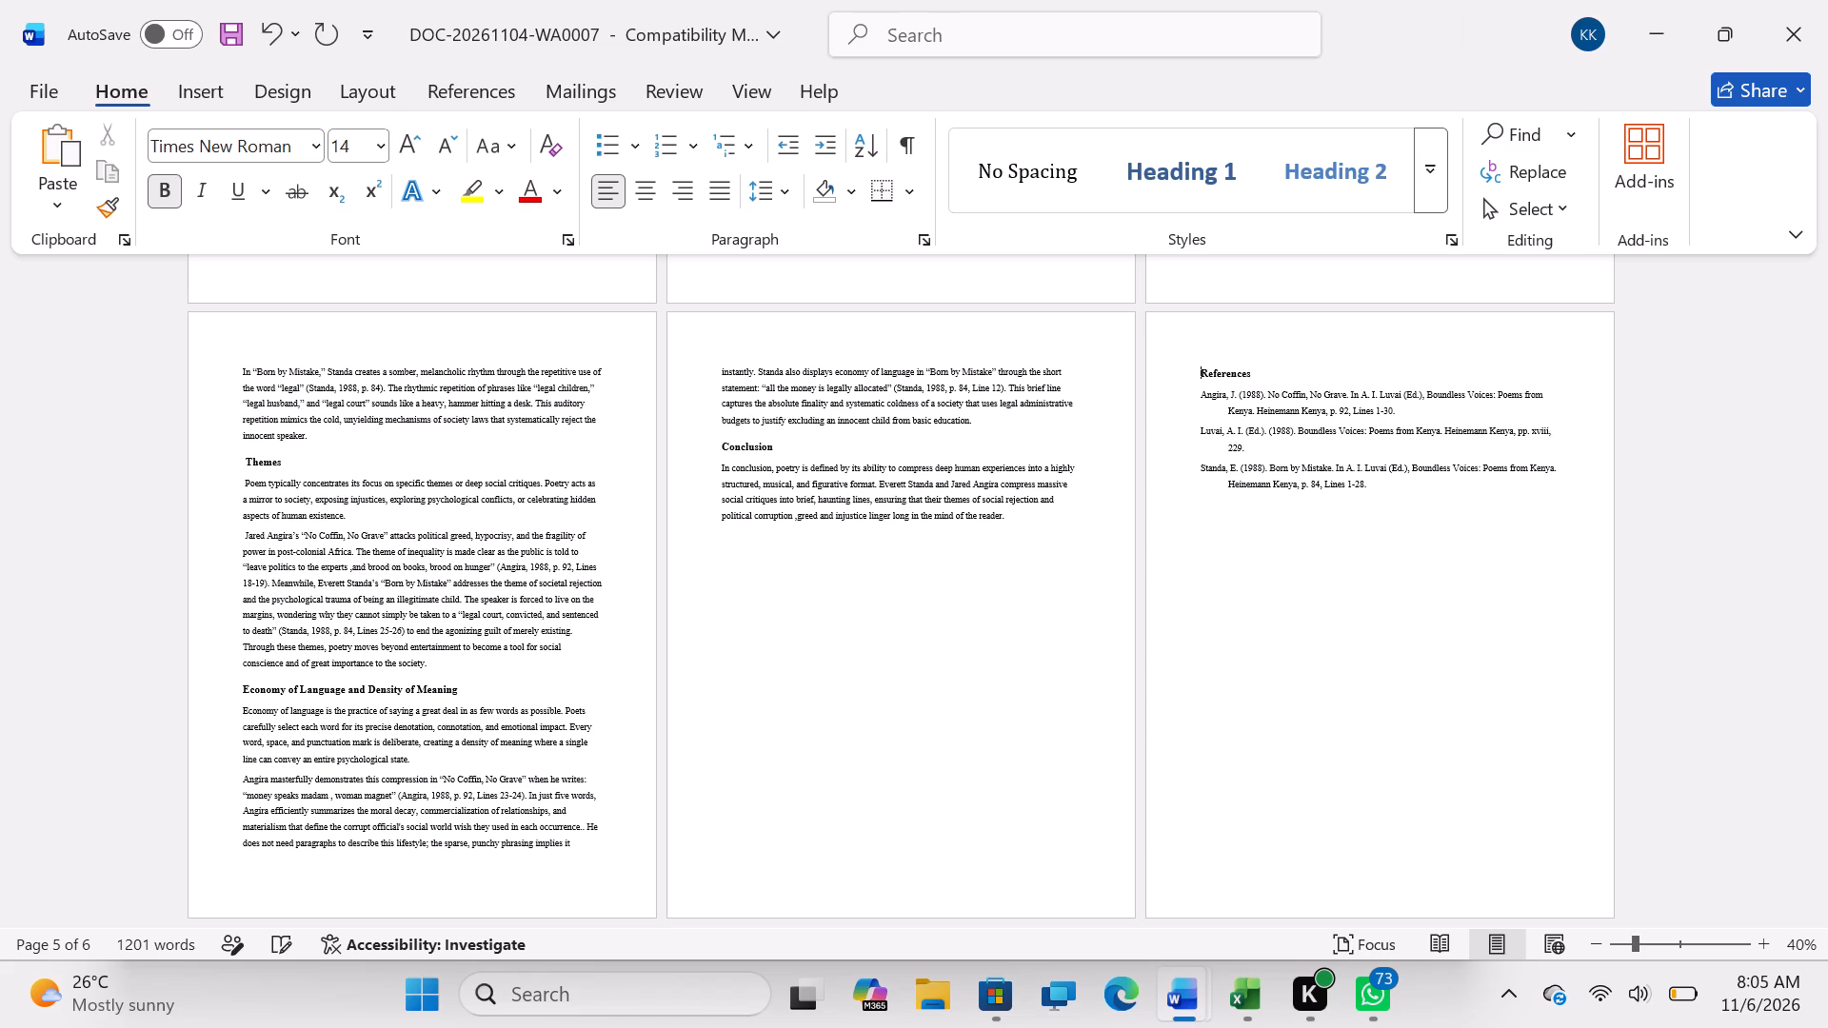
Move the members table's outer border beside the registration numbers slightly inward, narrowing the Registration number column.
left_click(1820, 414)
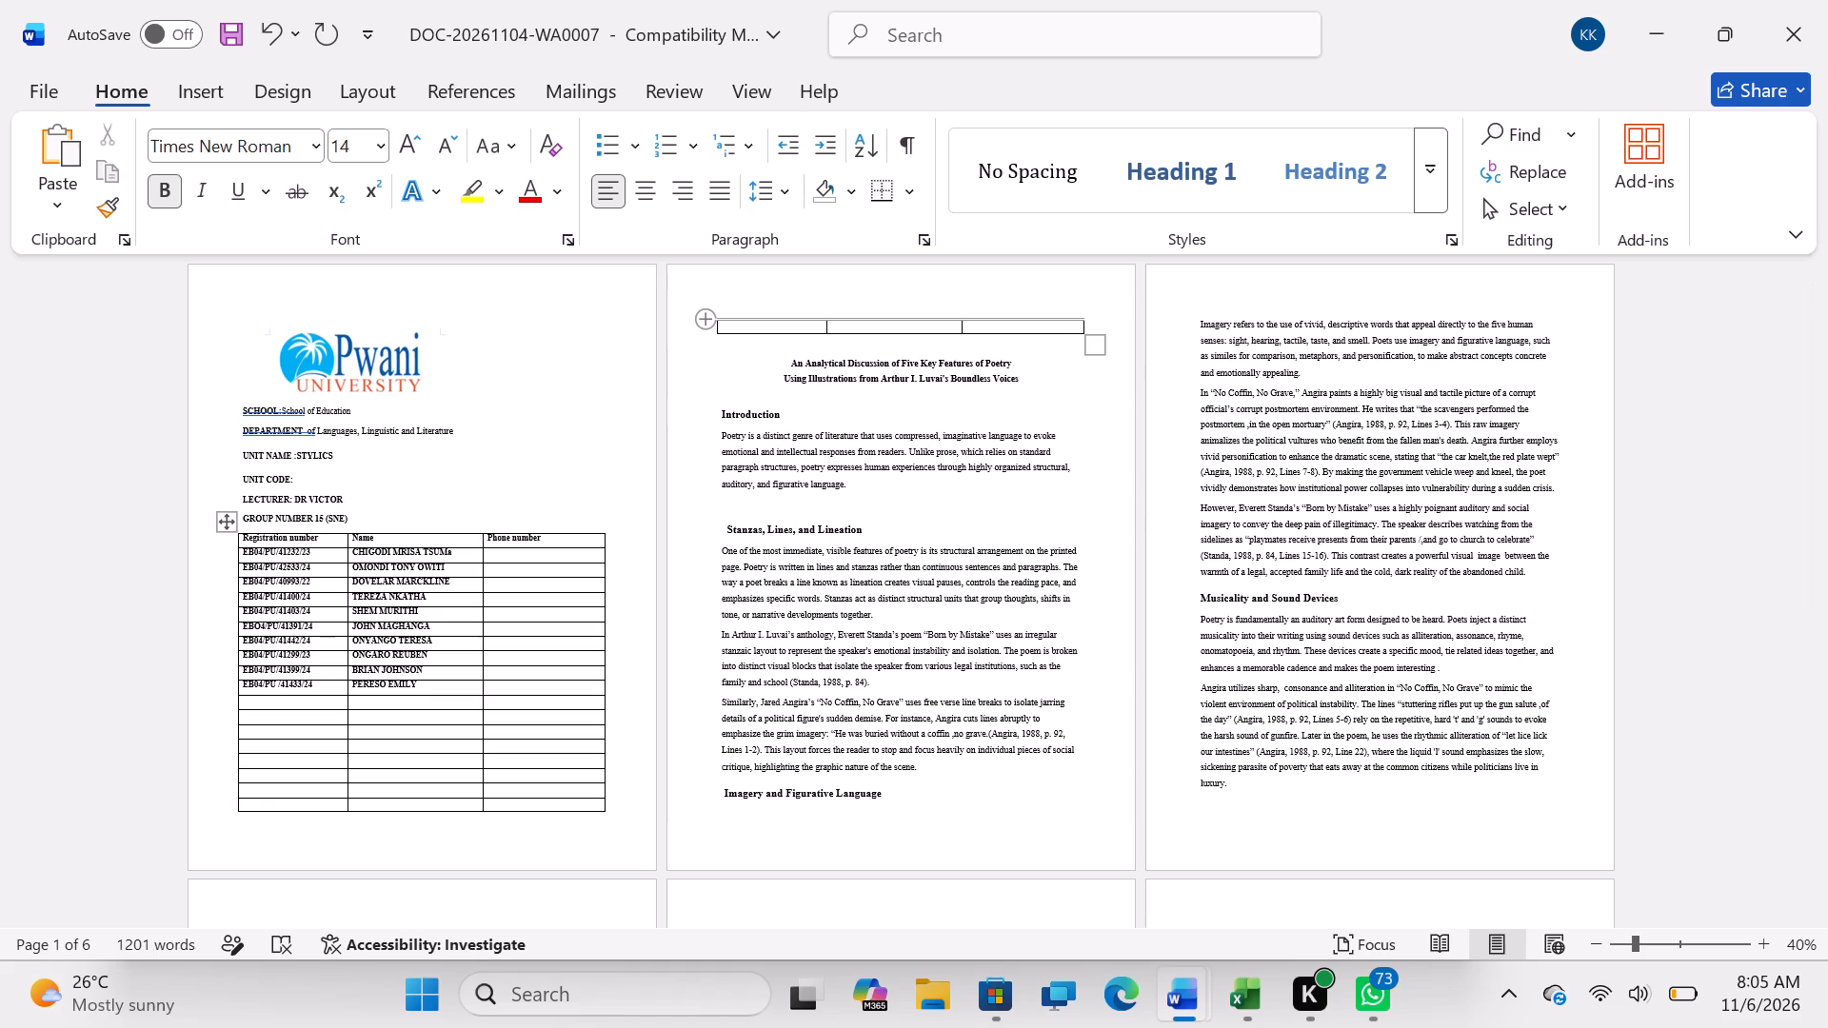
left_click_drag(717, 317, 763, 321)
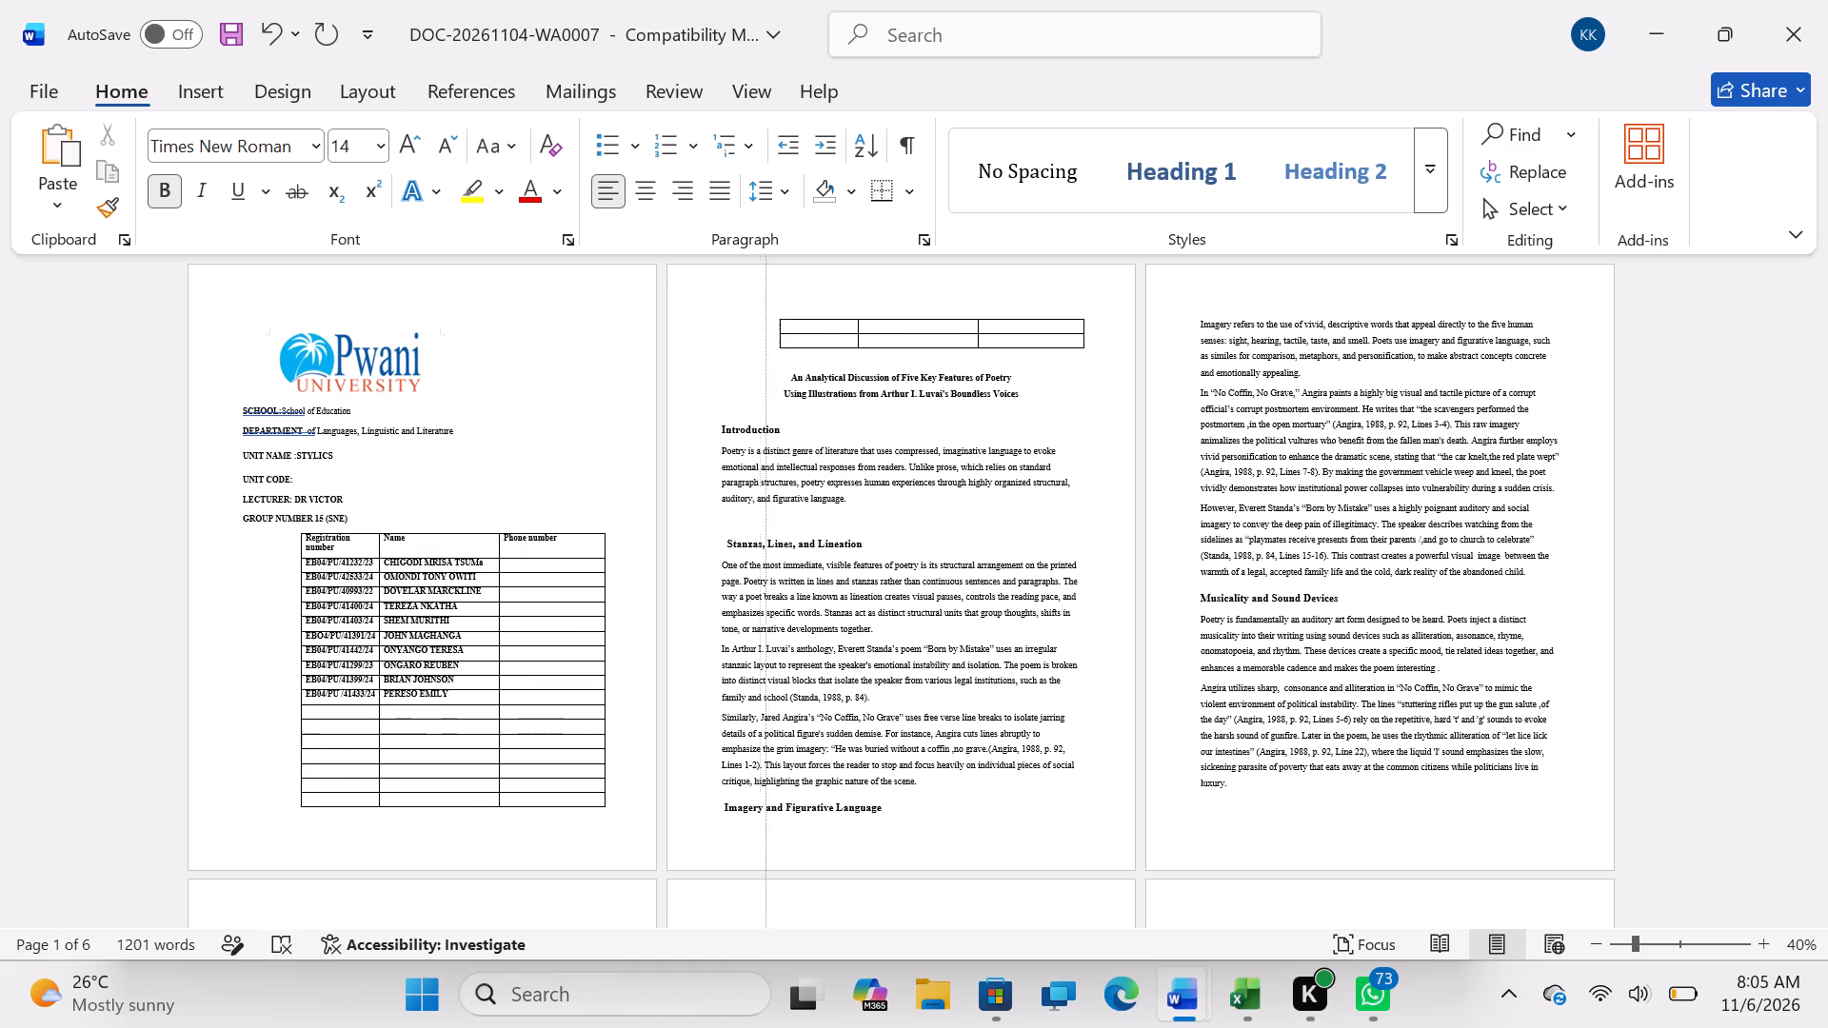
left_click_drag(763, 321, 748, 322)
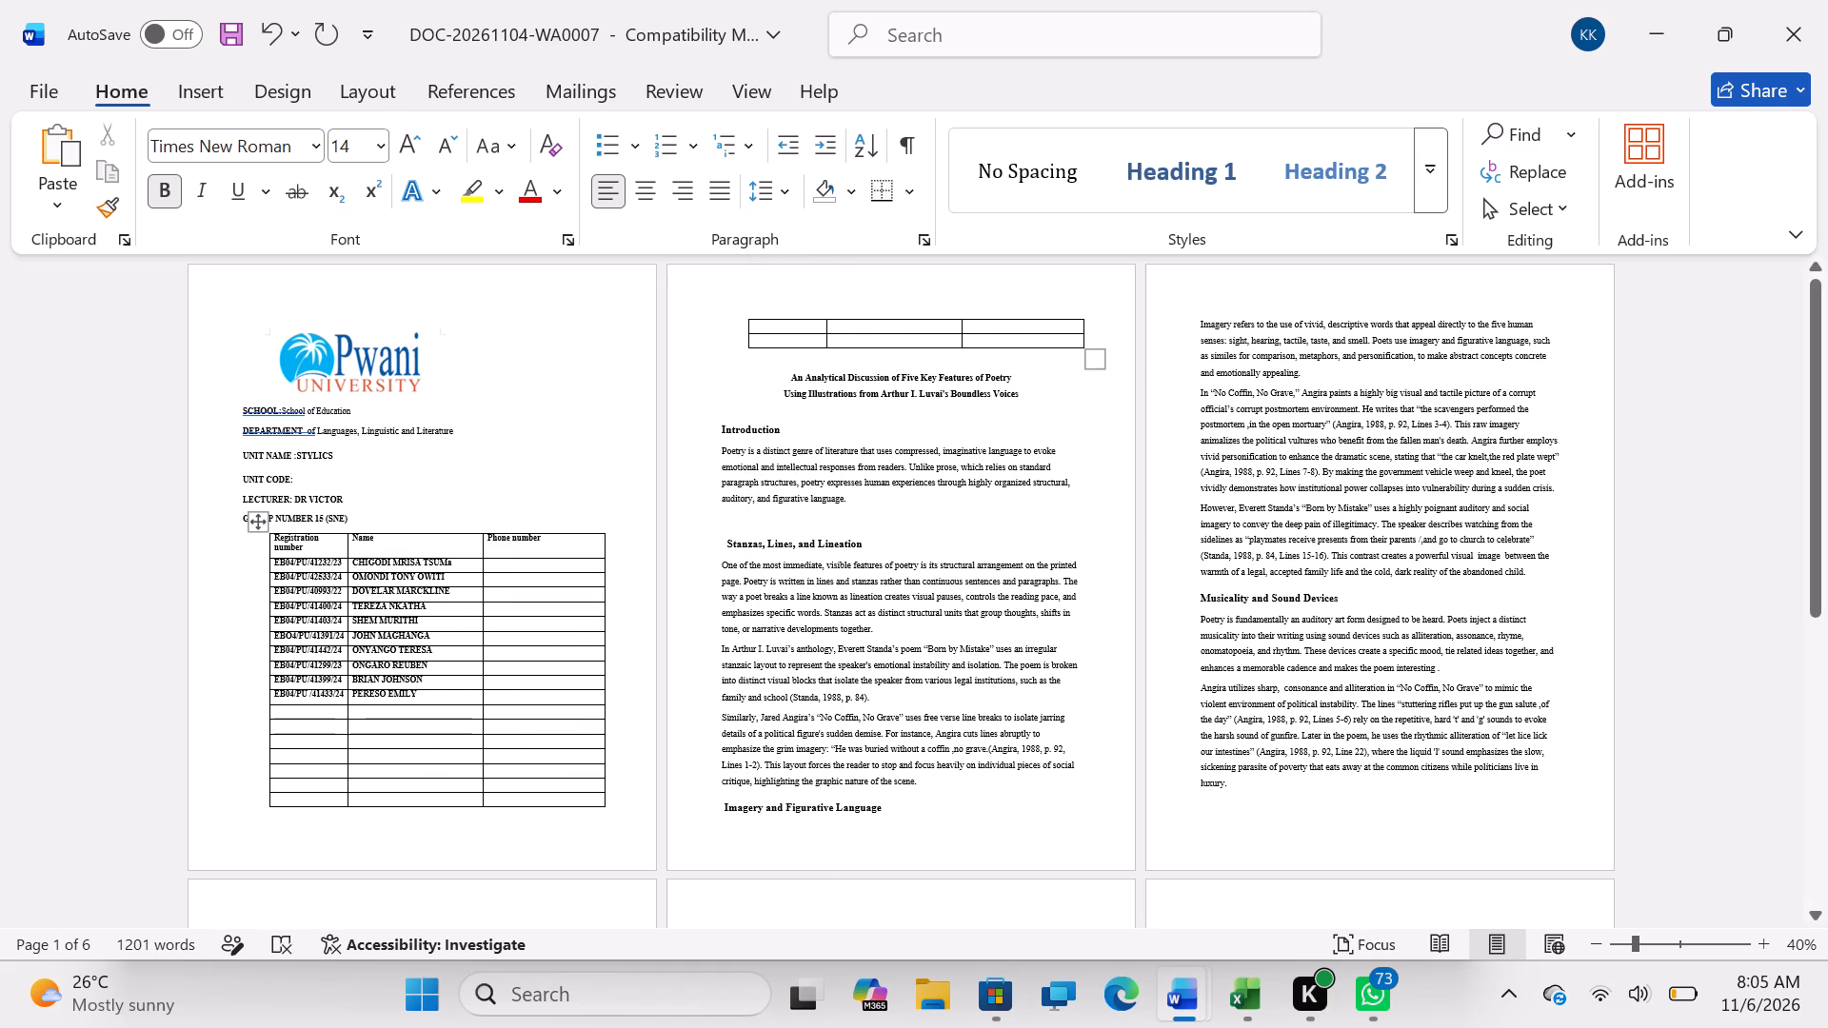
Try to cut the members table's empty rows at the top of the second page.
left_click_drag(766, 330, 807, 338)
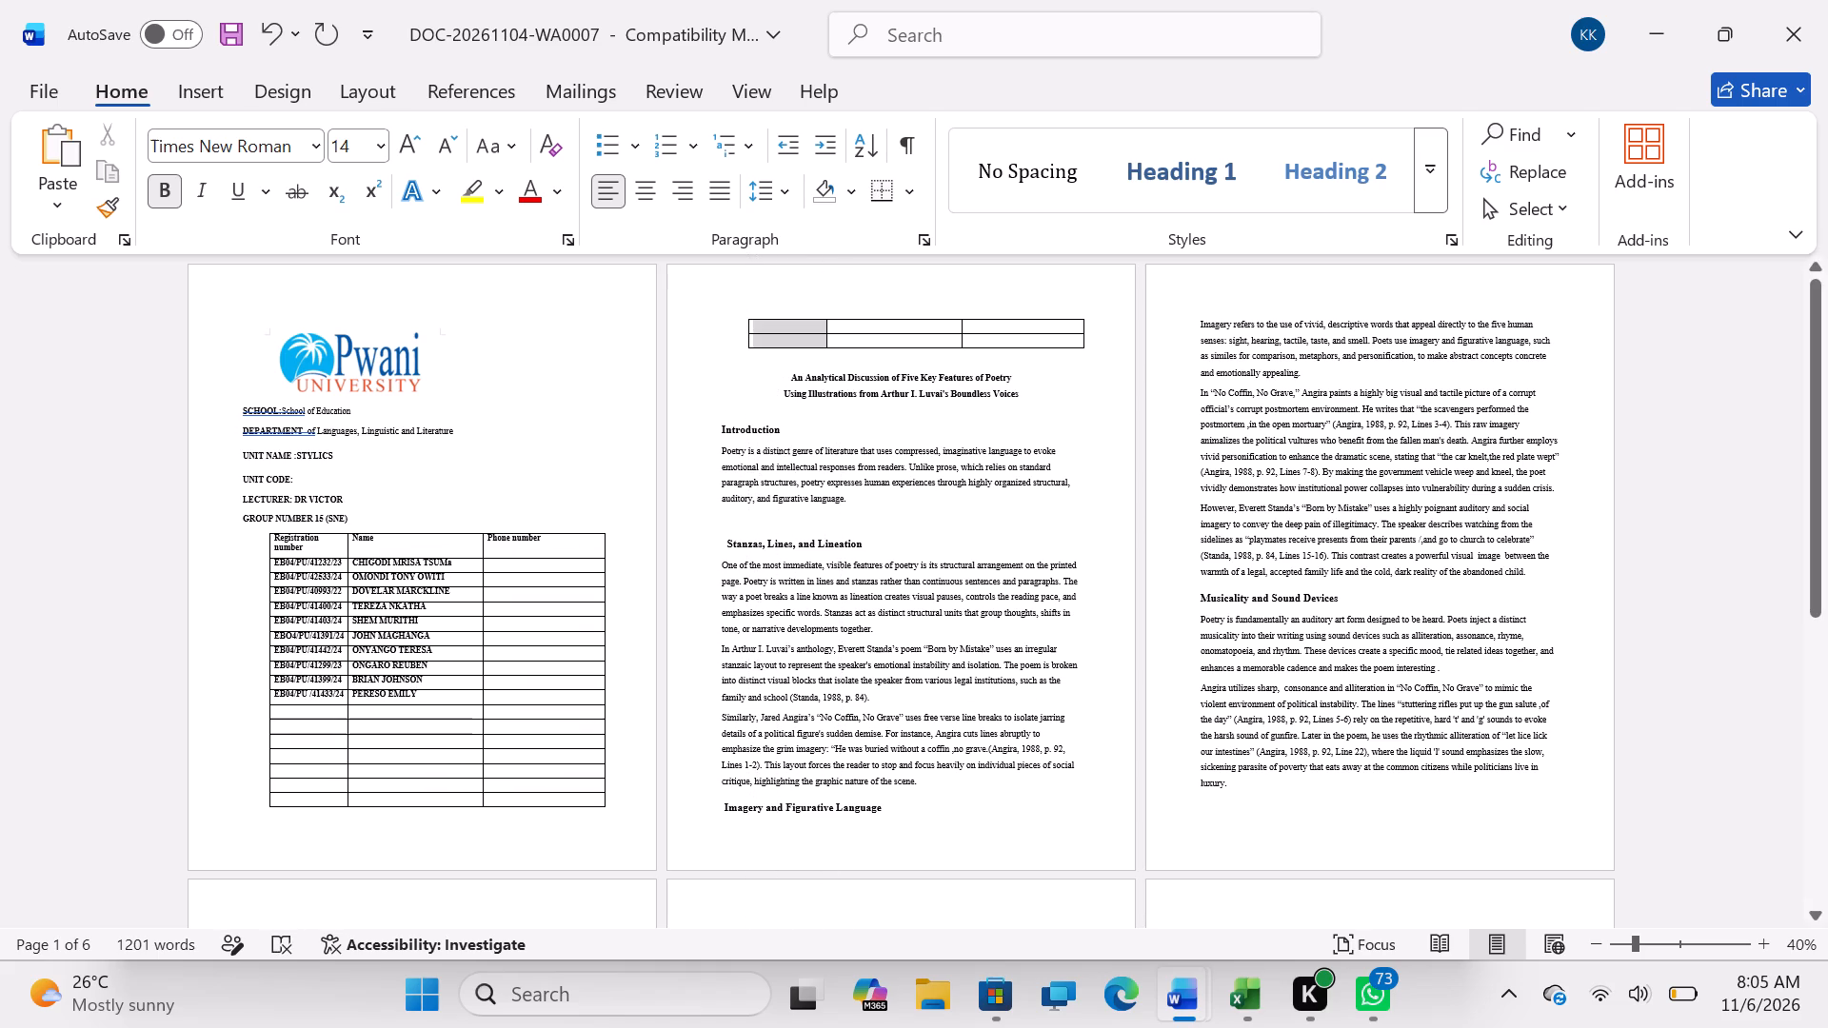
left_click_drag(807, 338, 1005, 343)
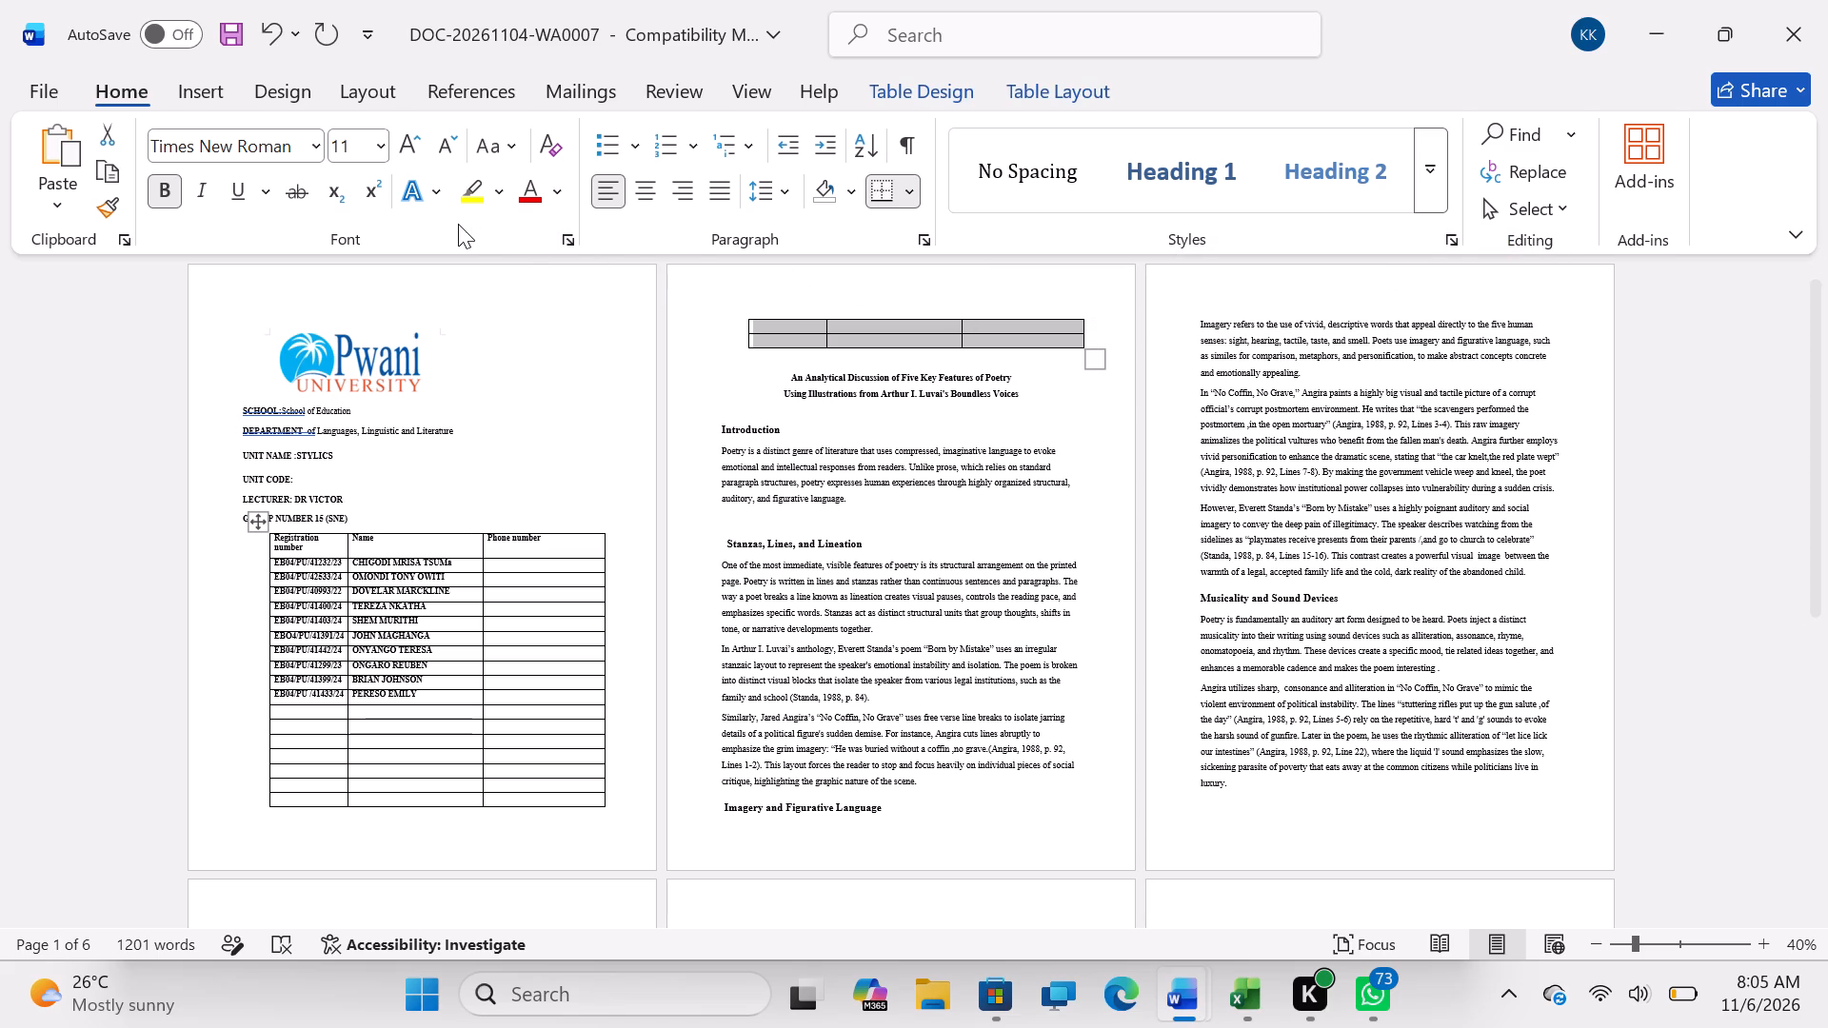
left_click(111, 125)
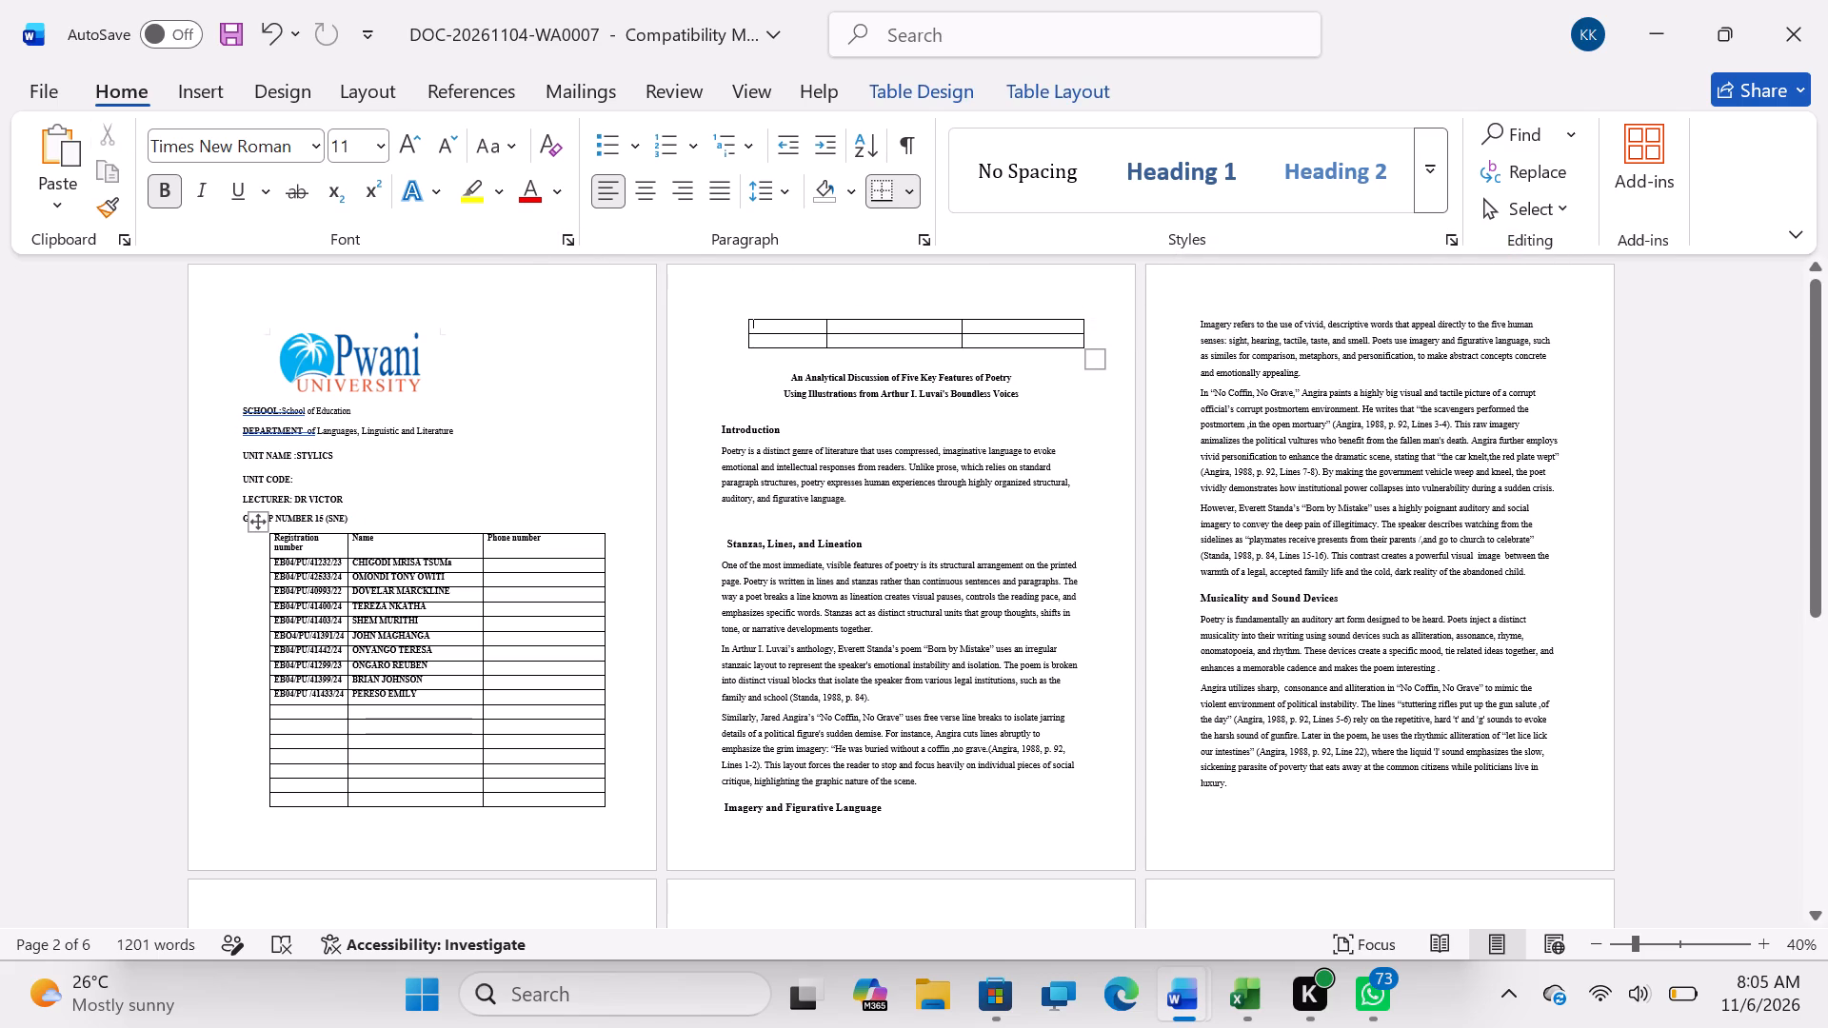
Join the UNIT CODE line onto the end of the UNIT NAME line, separated by a space.
left_click(231, 480)
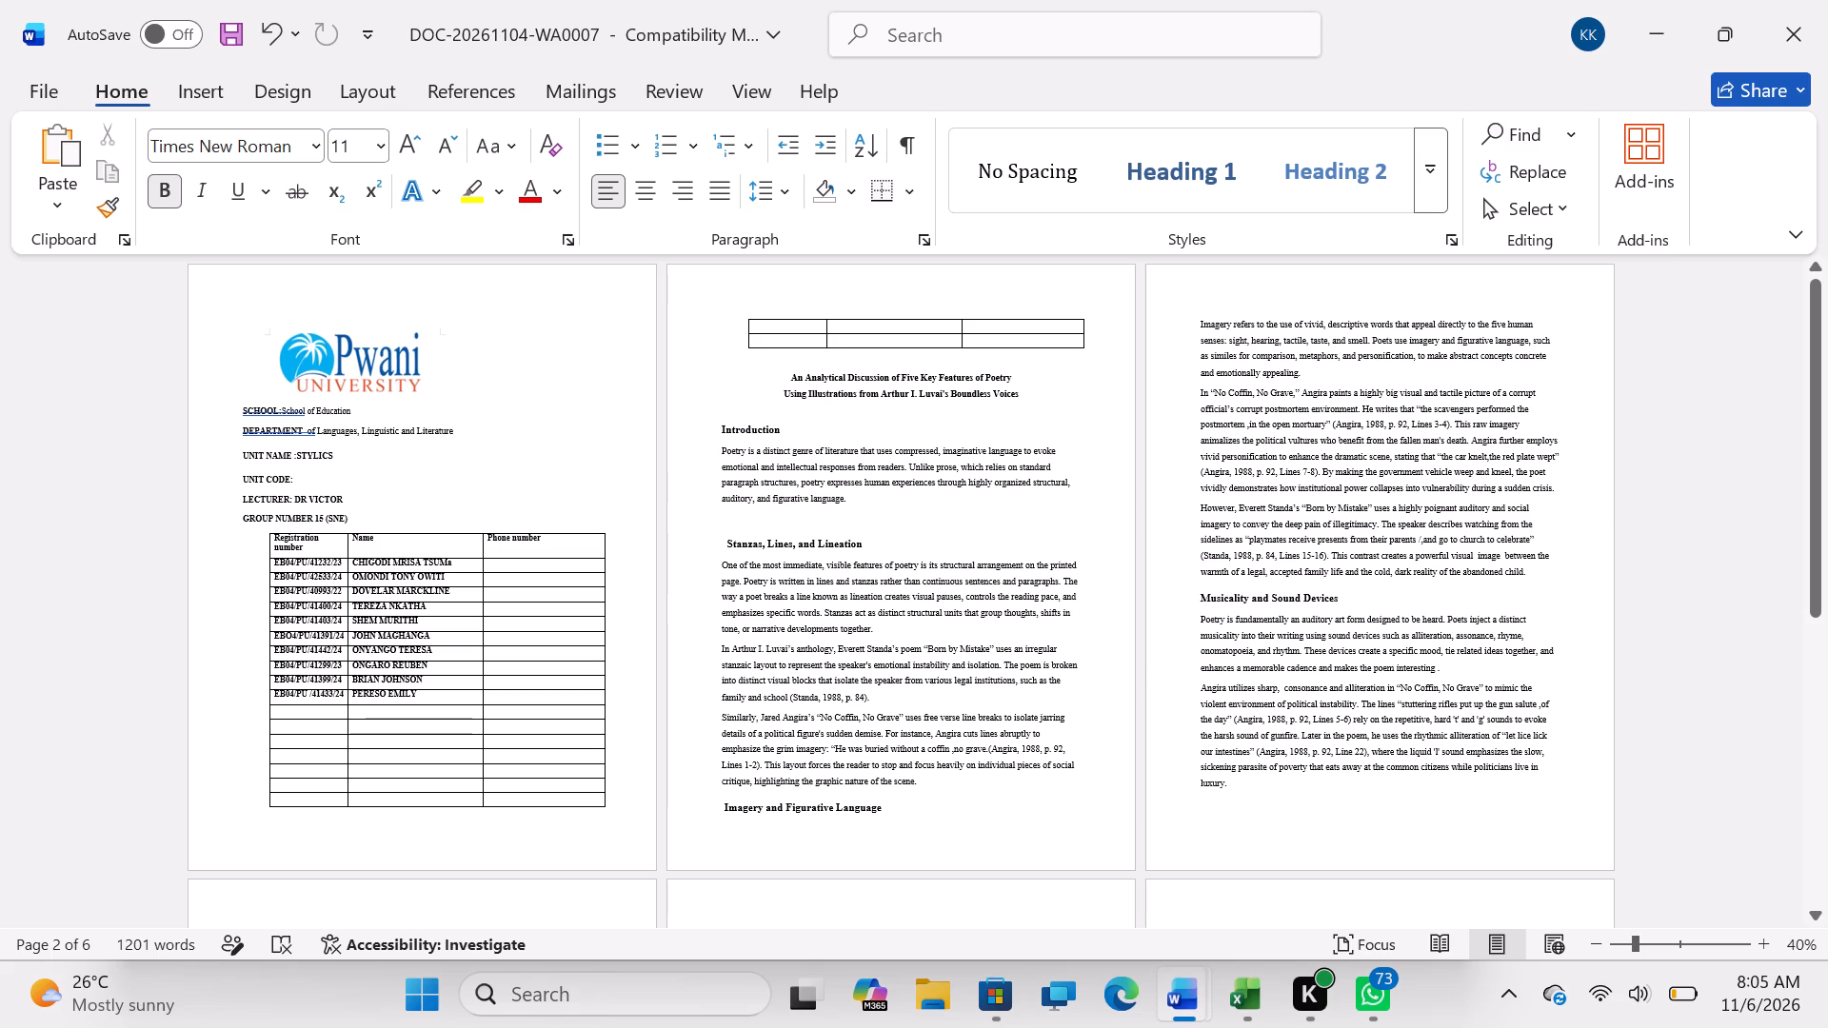
key("BackSpace")
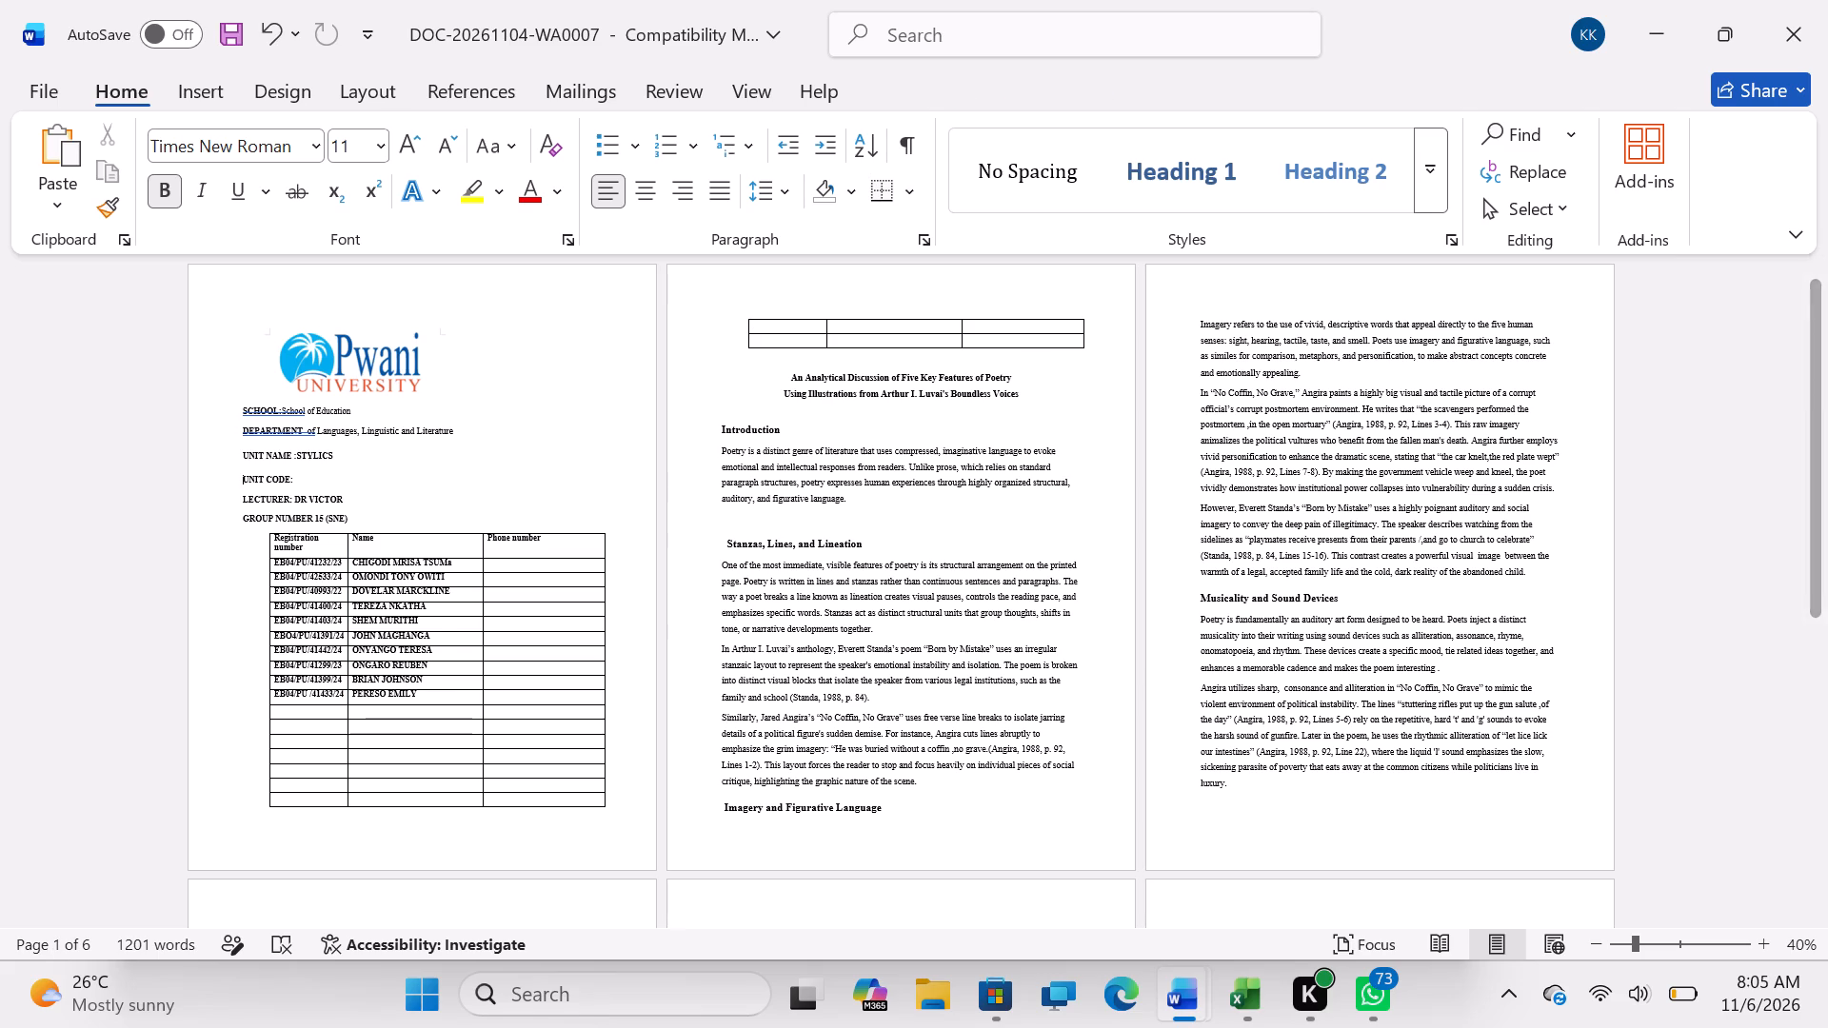
key("space")
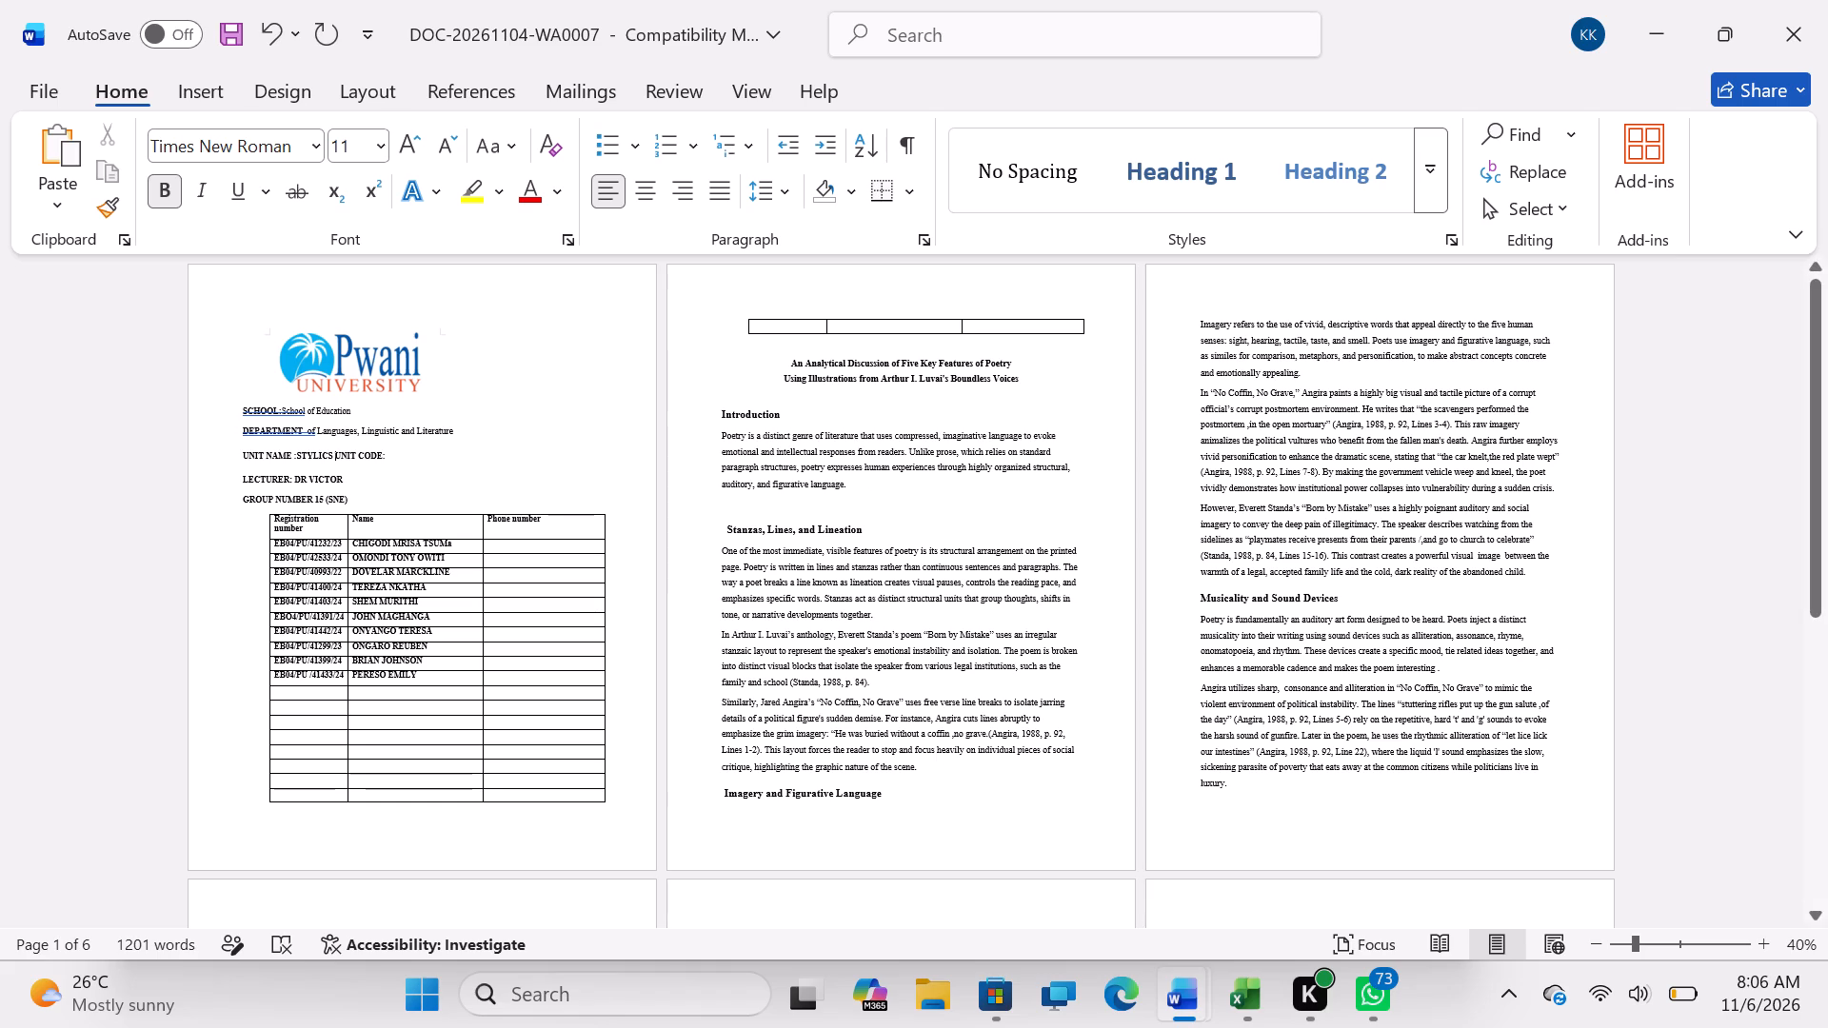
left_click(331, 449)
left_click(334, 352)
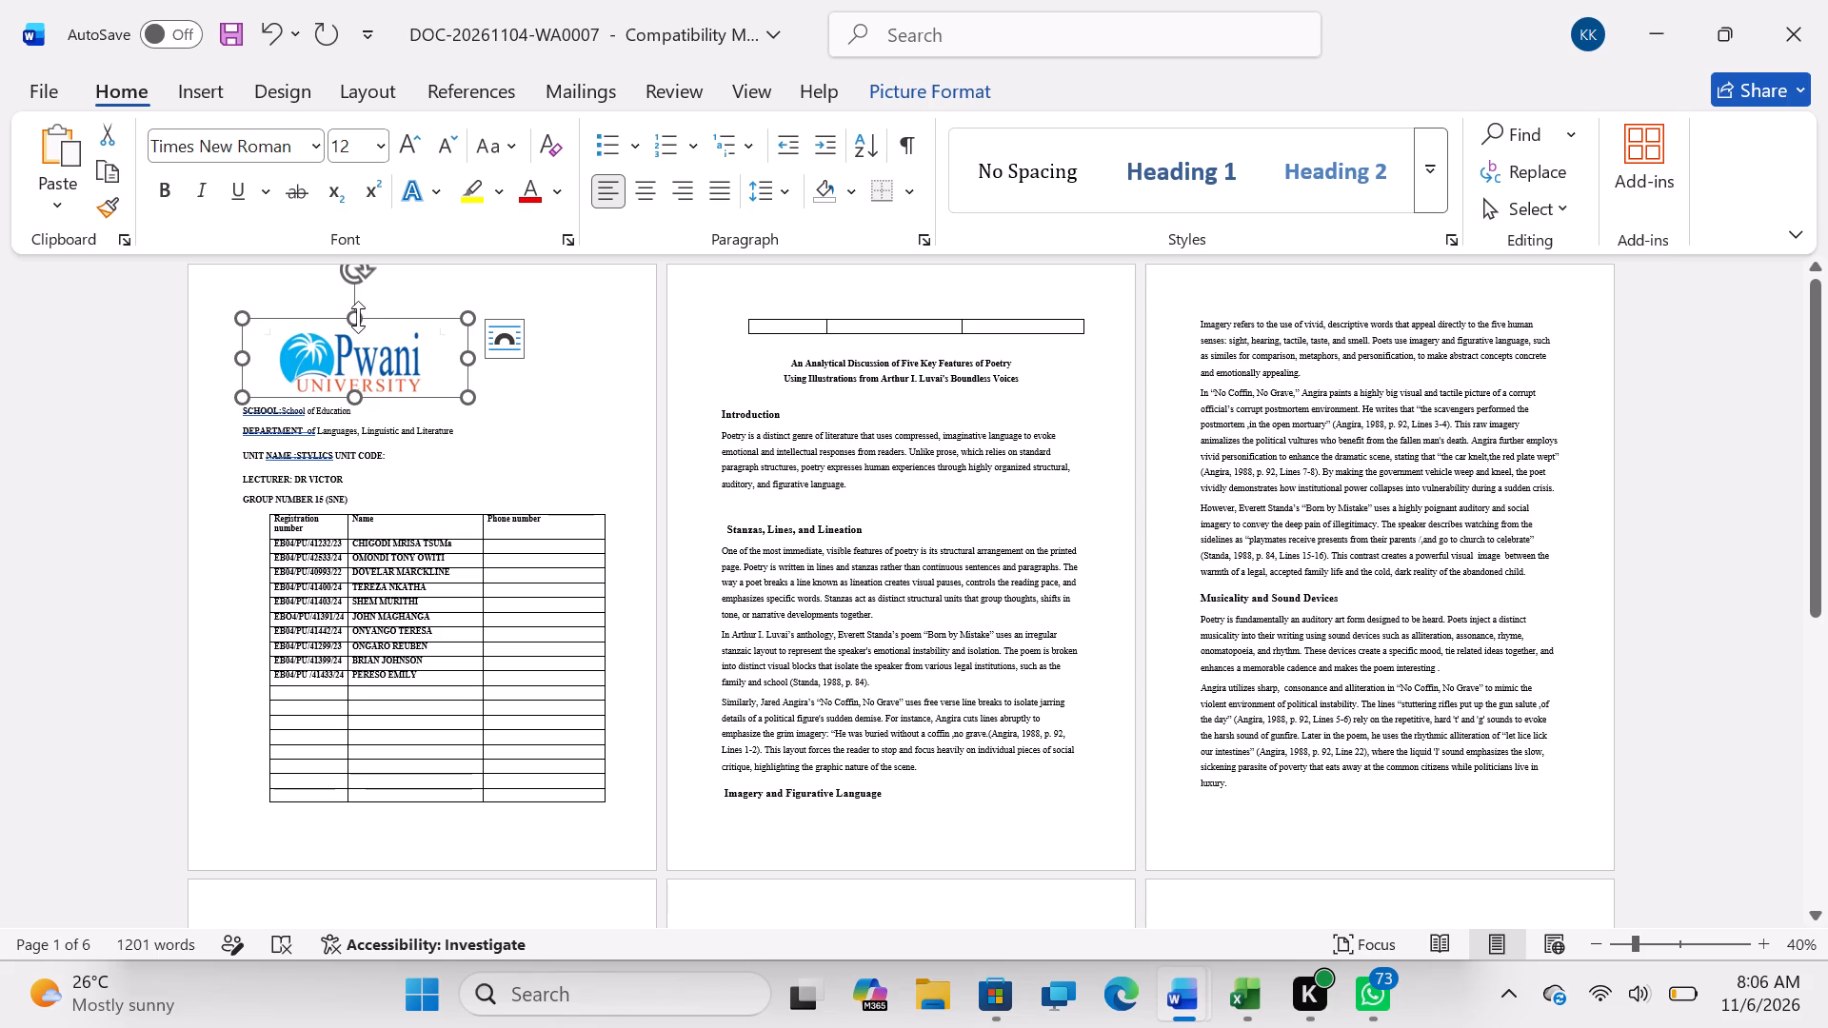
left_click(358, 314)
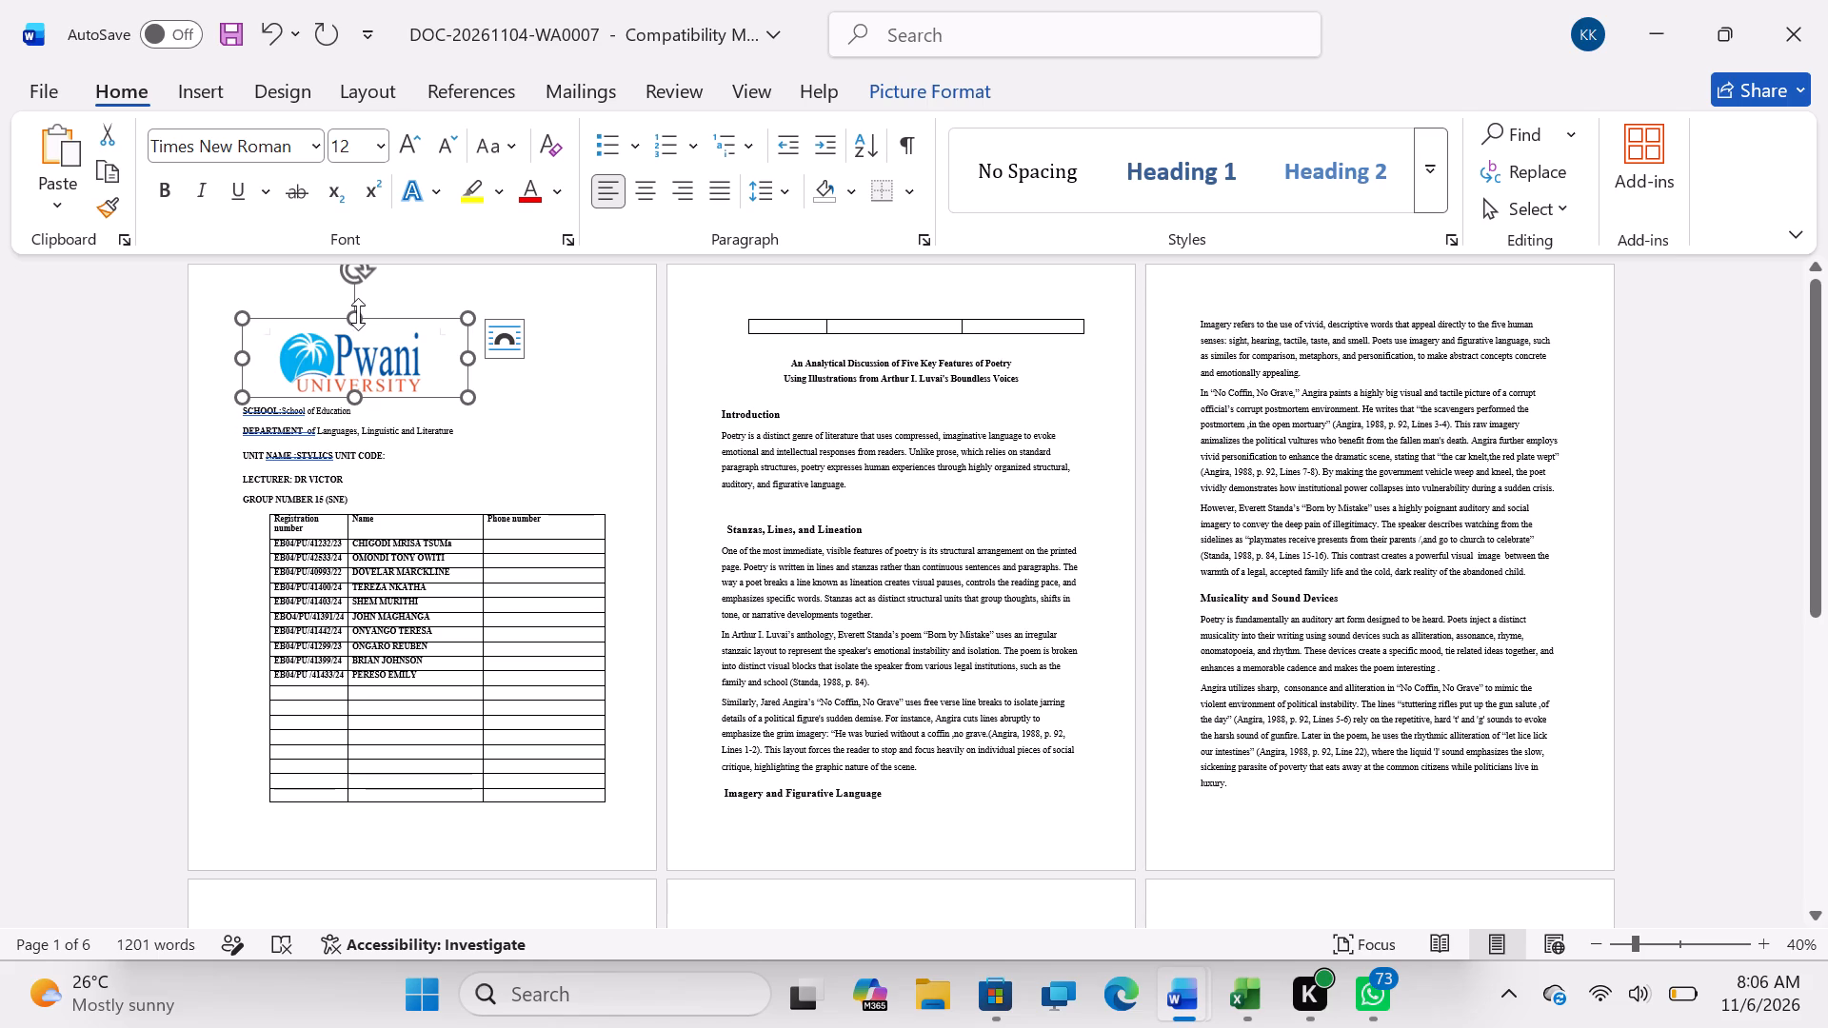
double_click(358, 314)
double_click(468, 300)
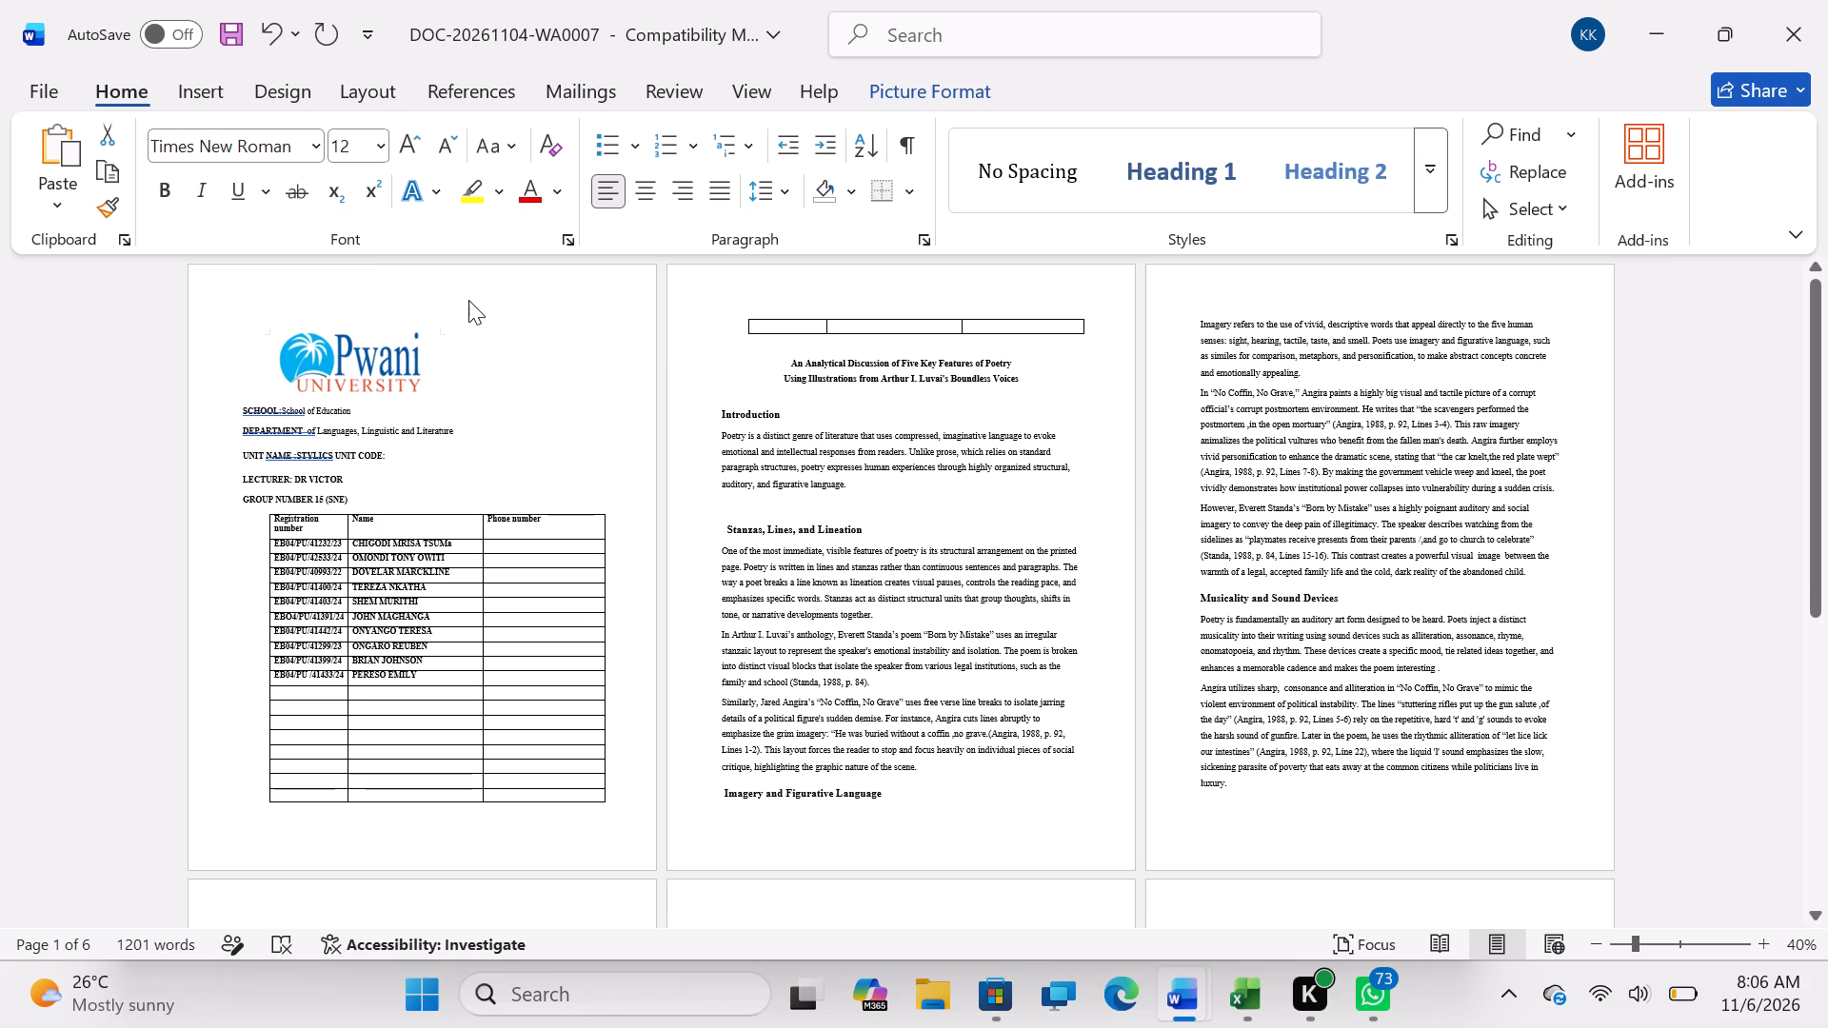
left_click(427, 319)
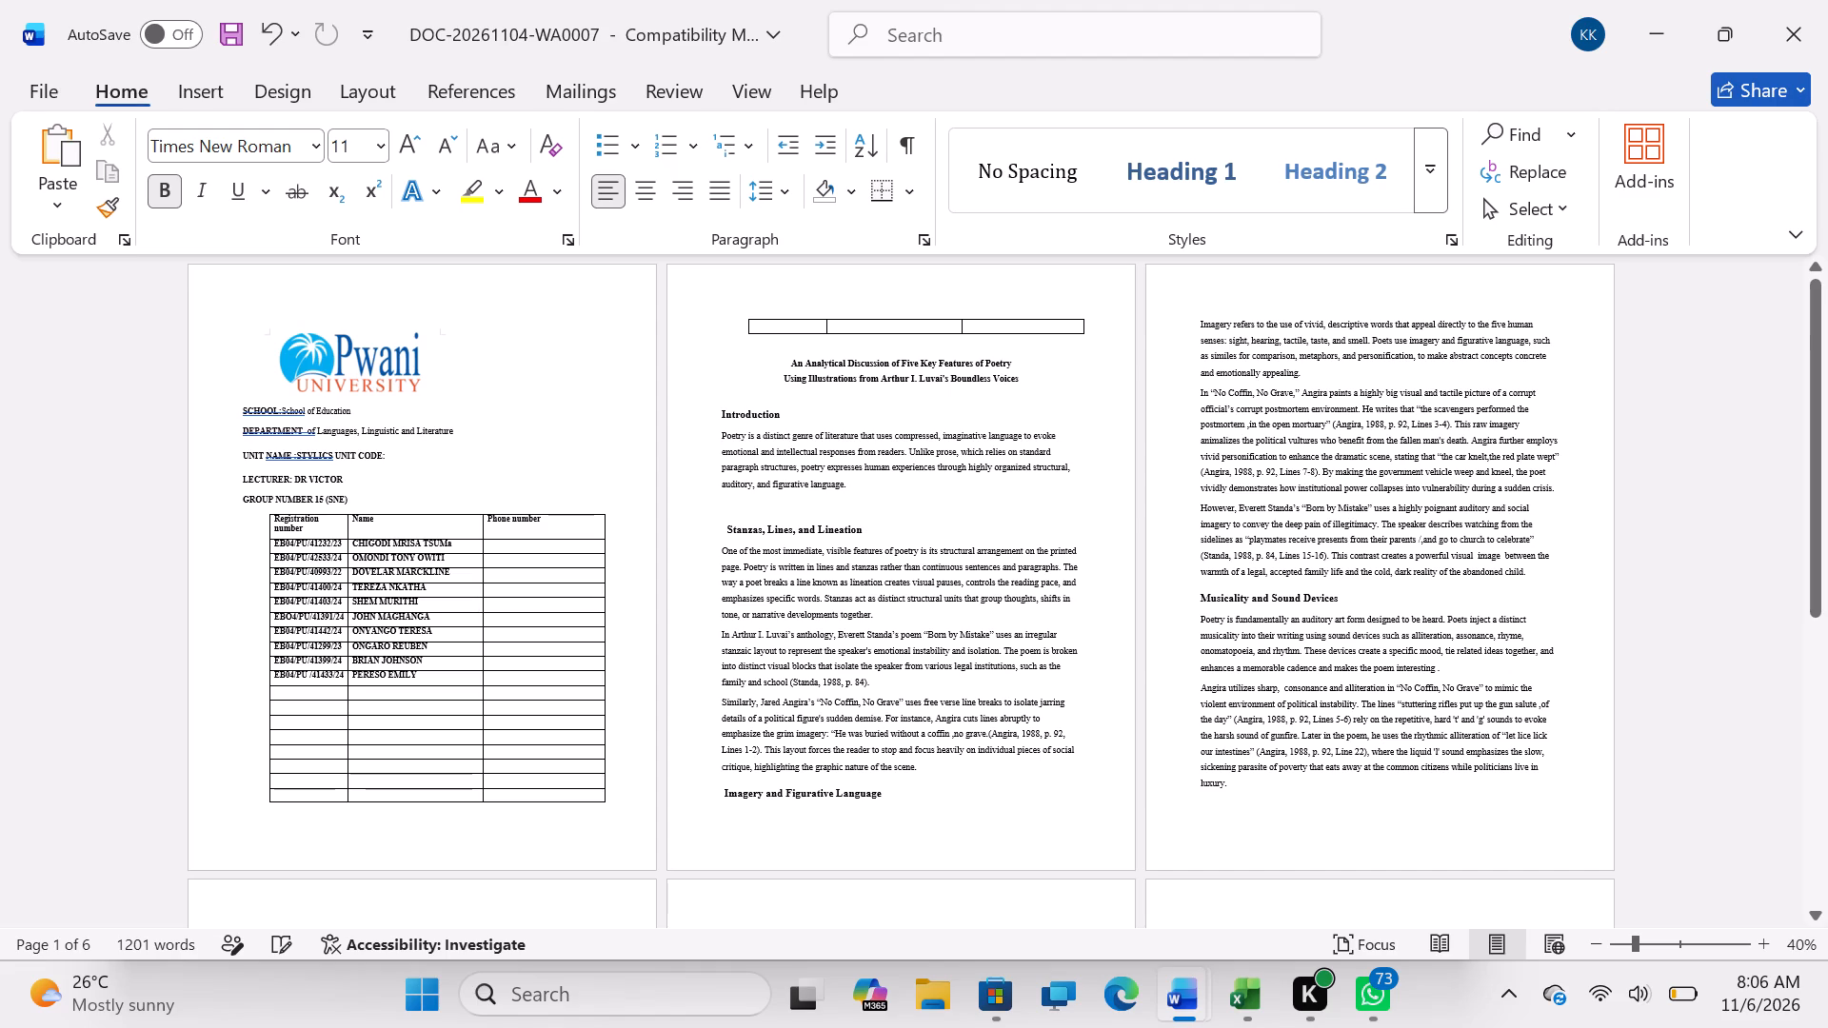
Place the insertion point after UNIT CODE: on the cover page's combined UNIT NAME and UNIT CODE line.
left_click(392, 455)
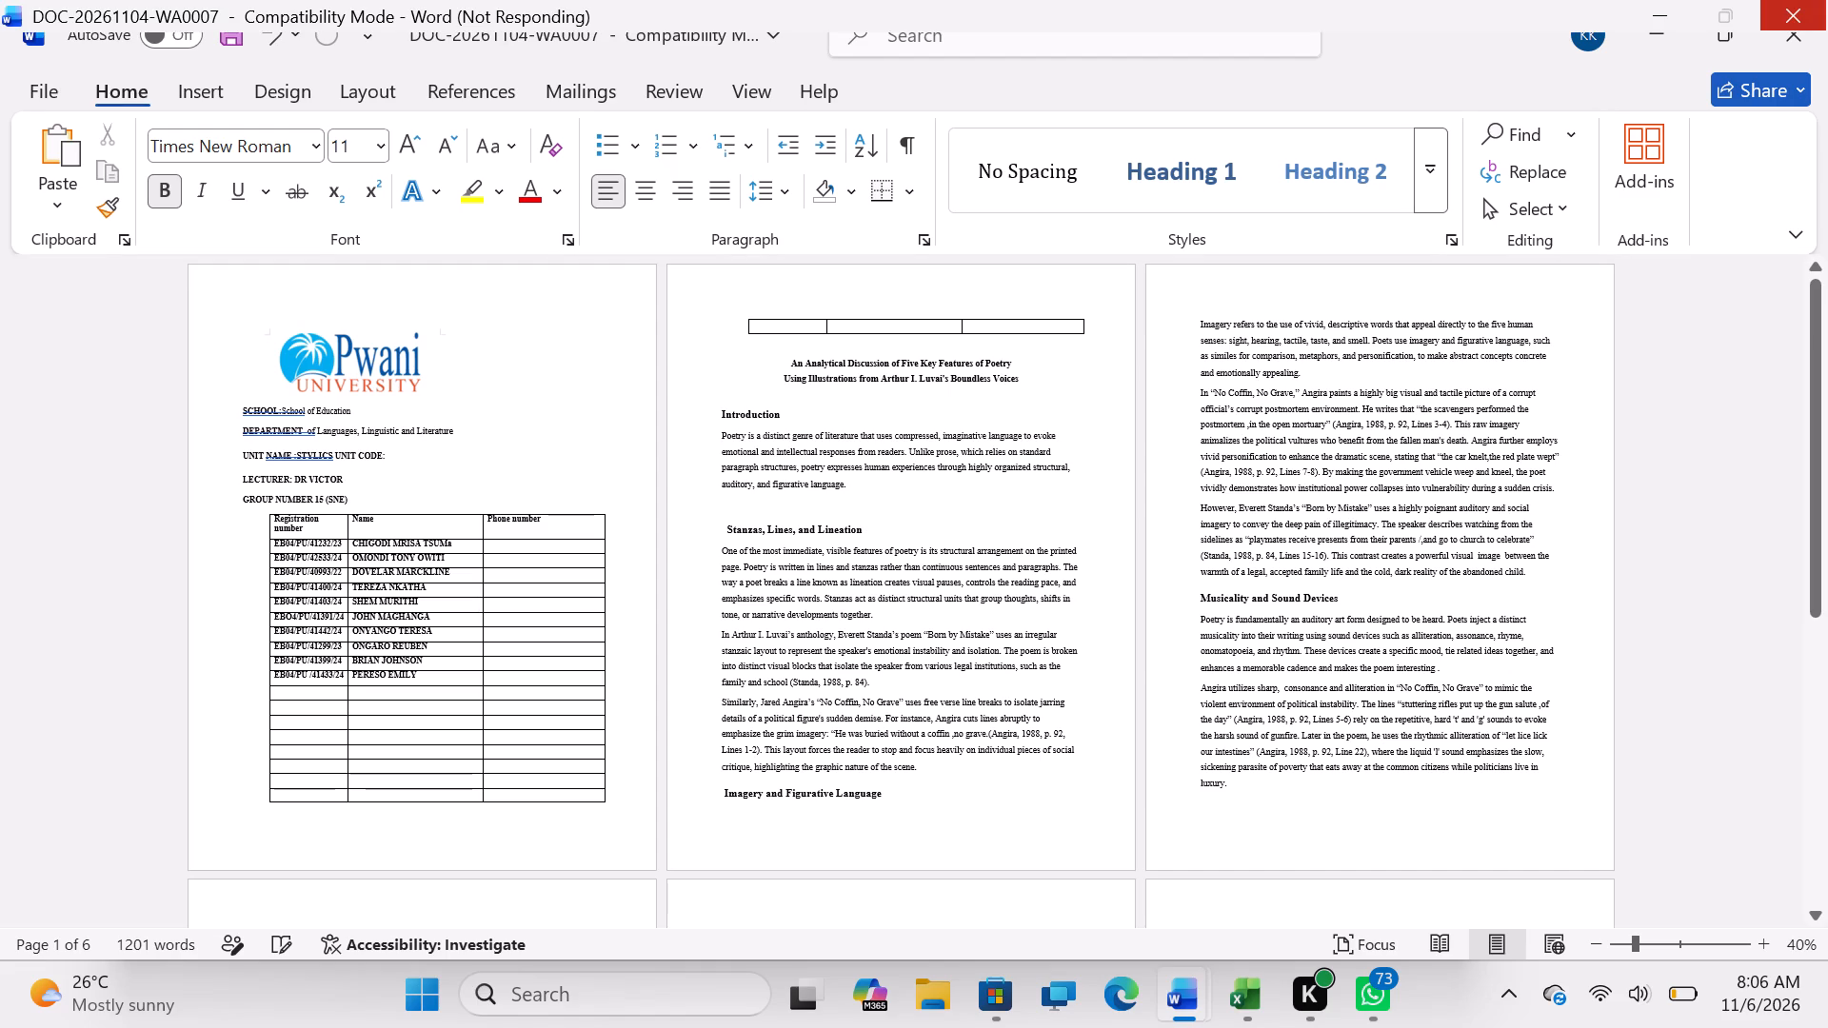
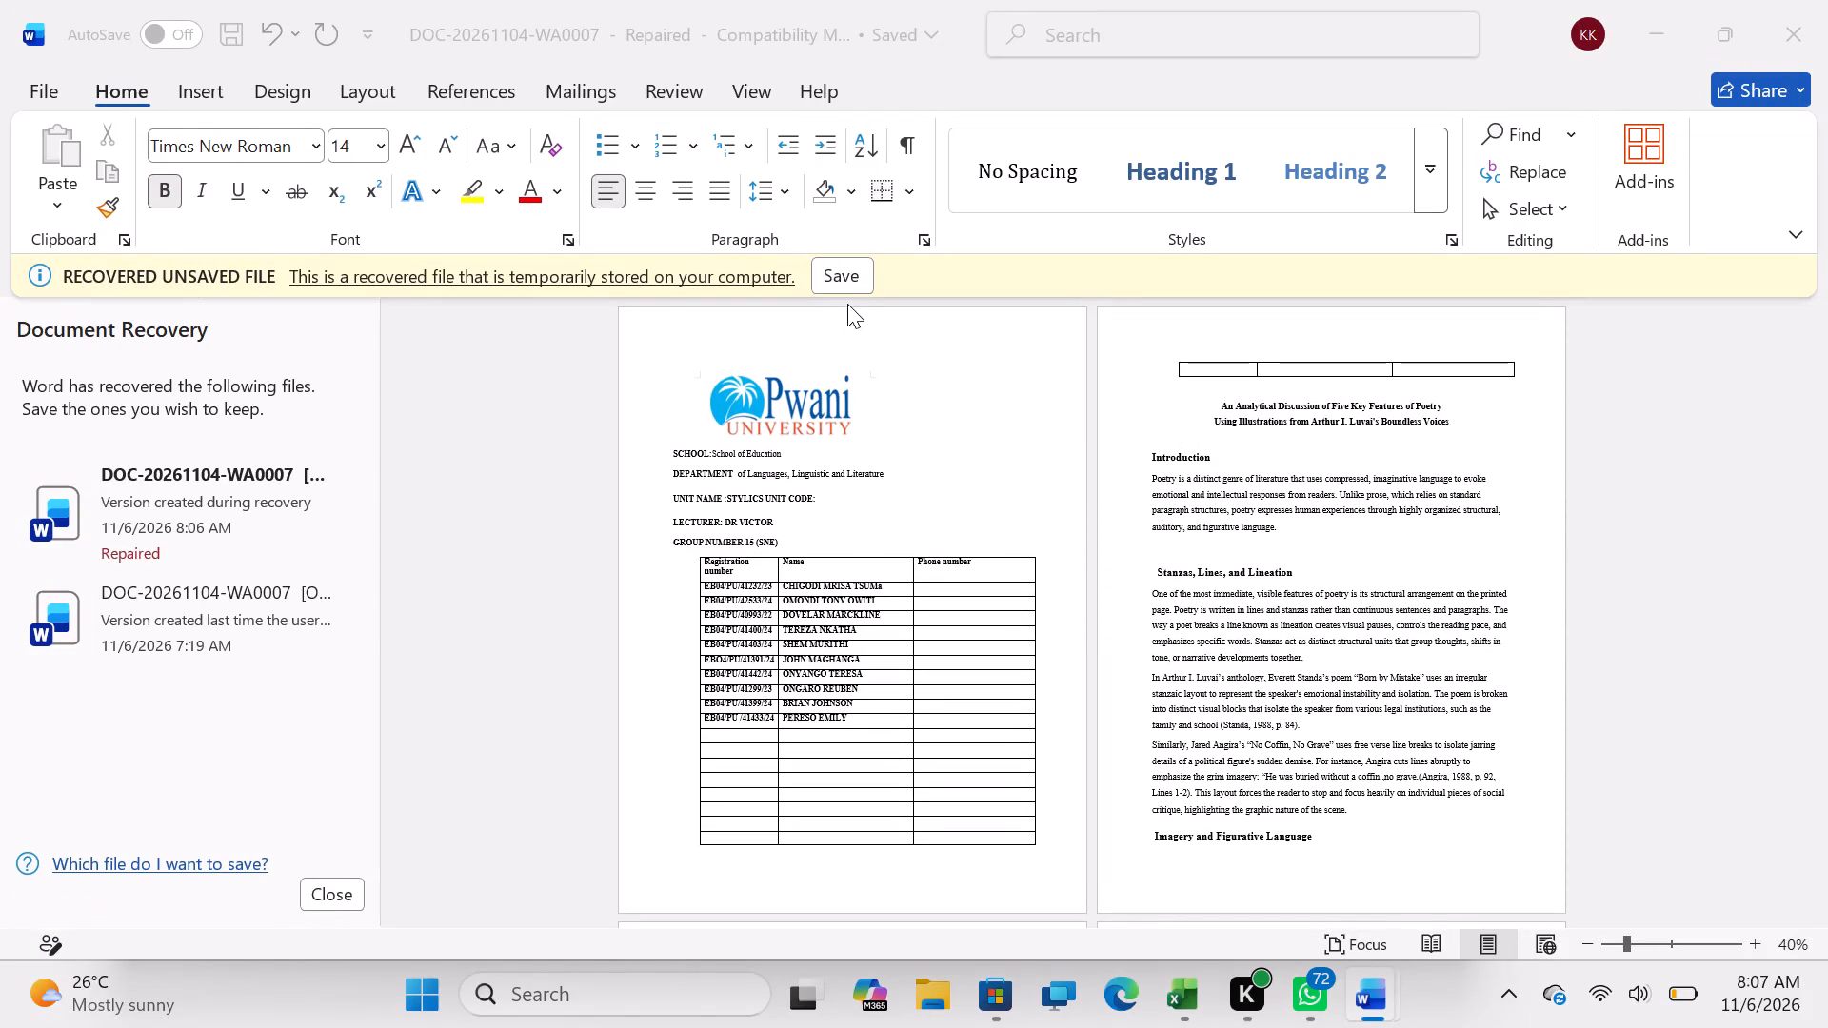
Save the recovered, repaired copy of the group assignment document.
left_click(843, 267)
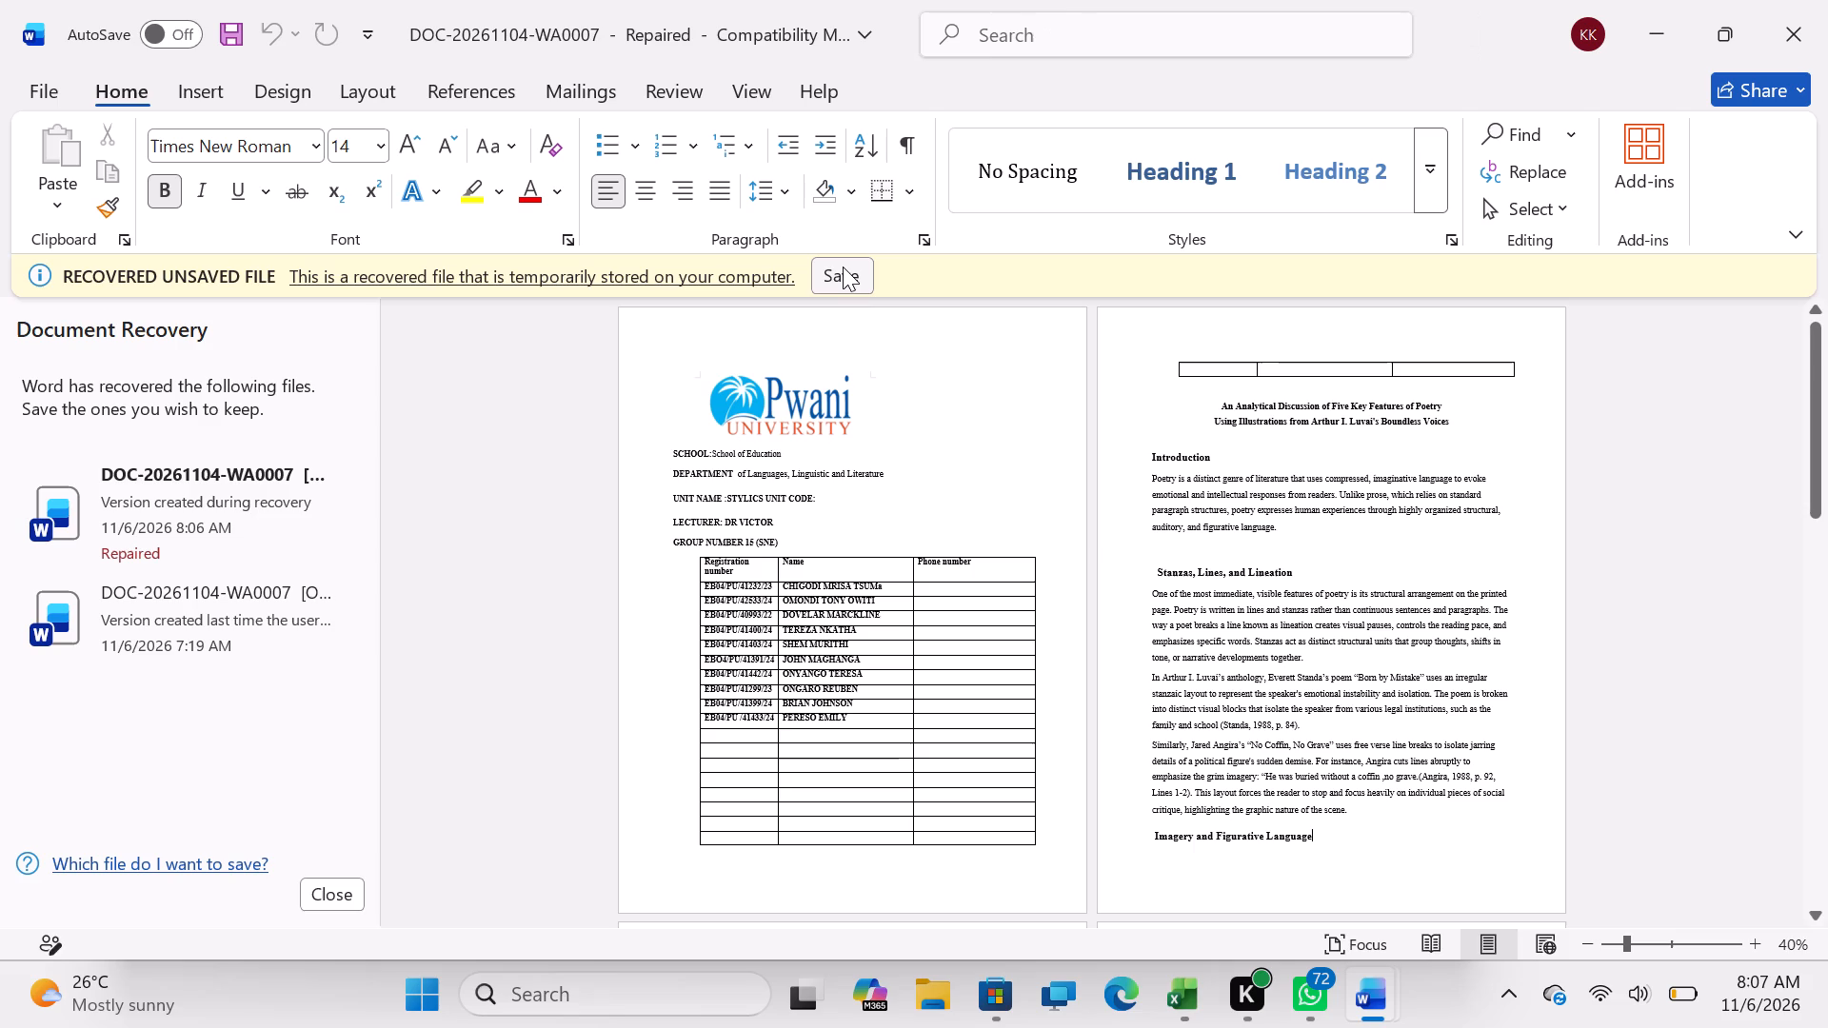
Save the recovered, repaired document as a .docx in the personal OneDrive Documents folder, keeping the suggested file name.
left_click(836, 274)
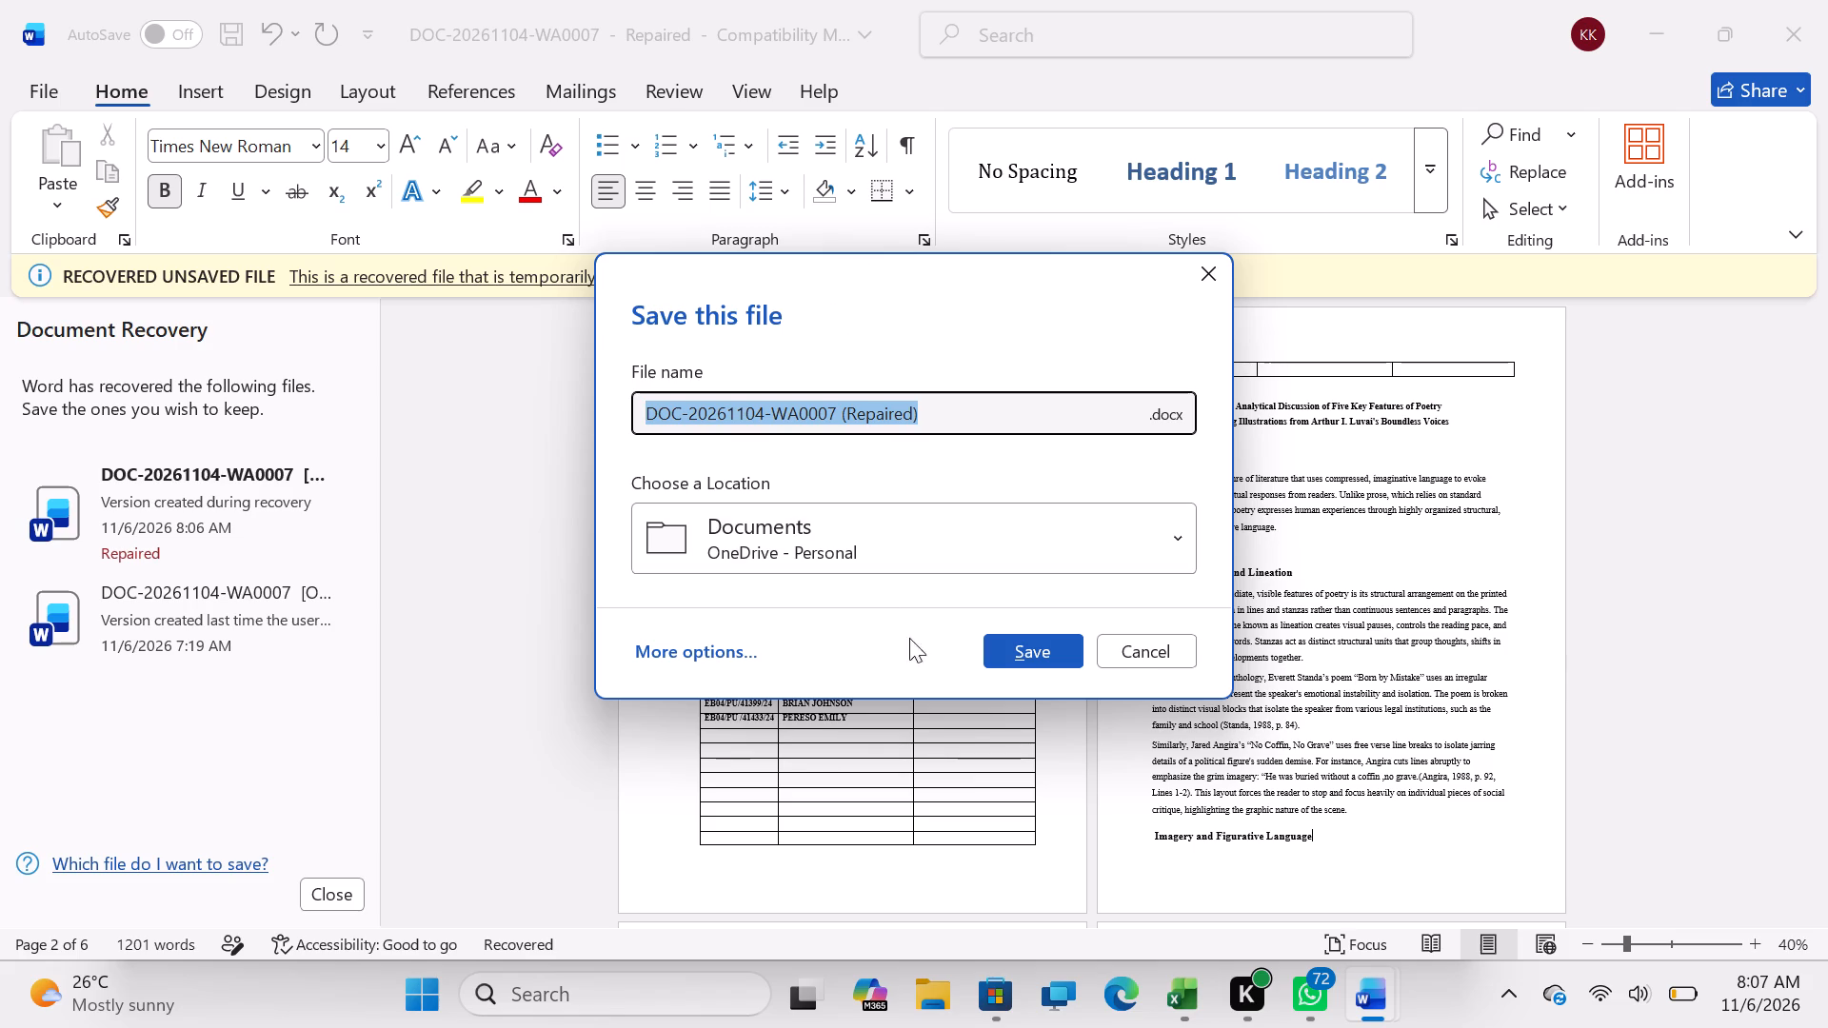
left_click(1003, 642)
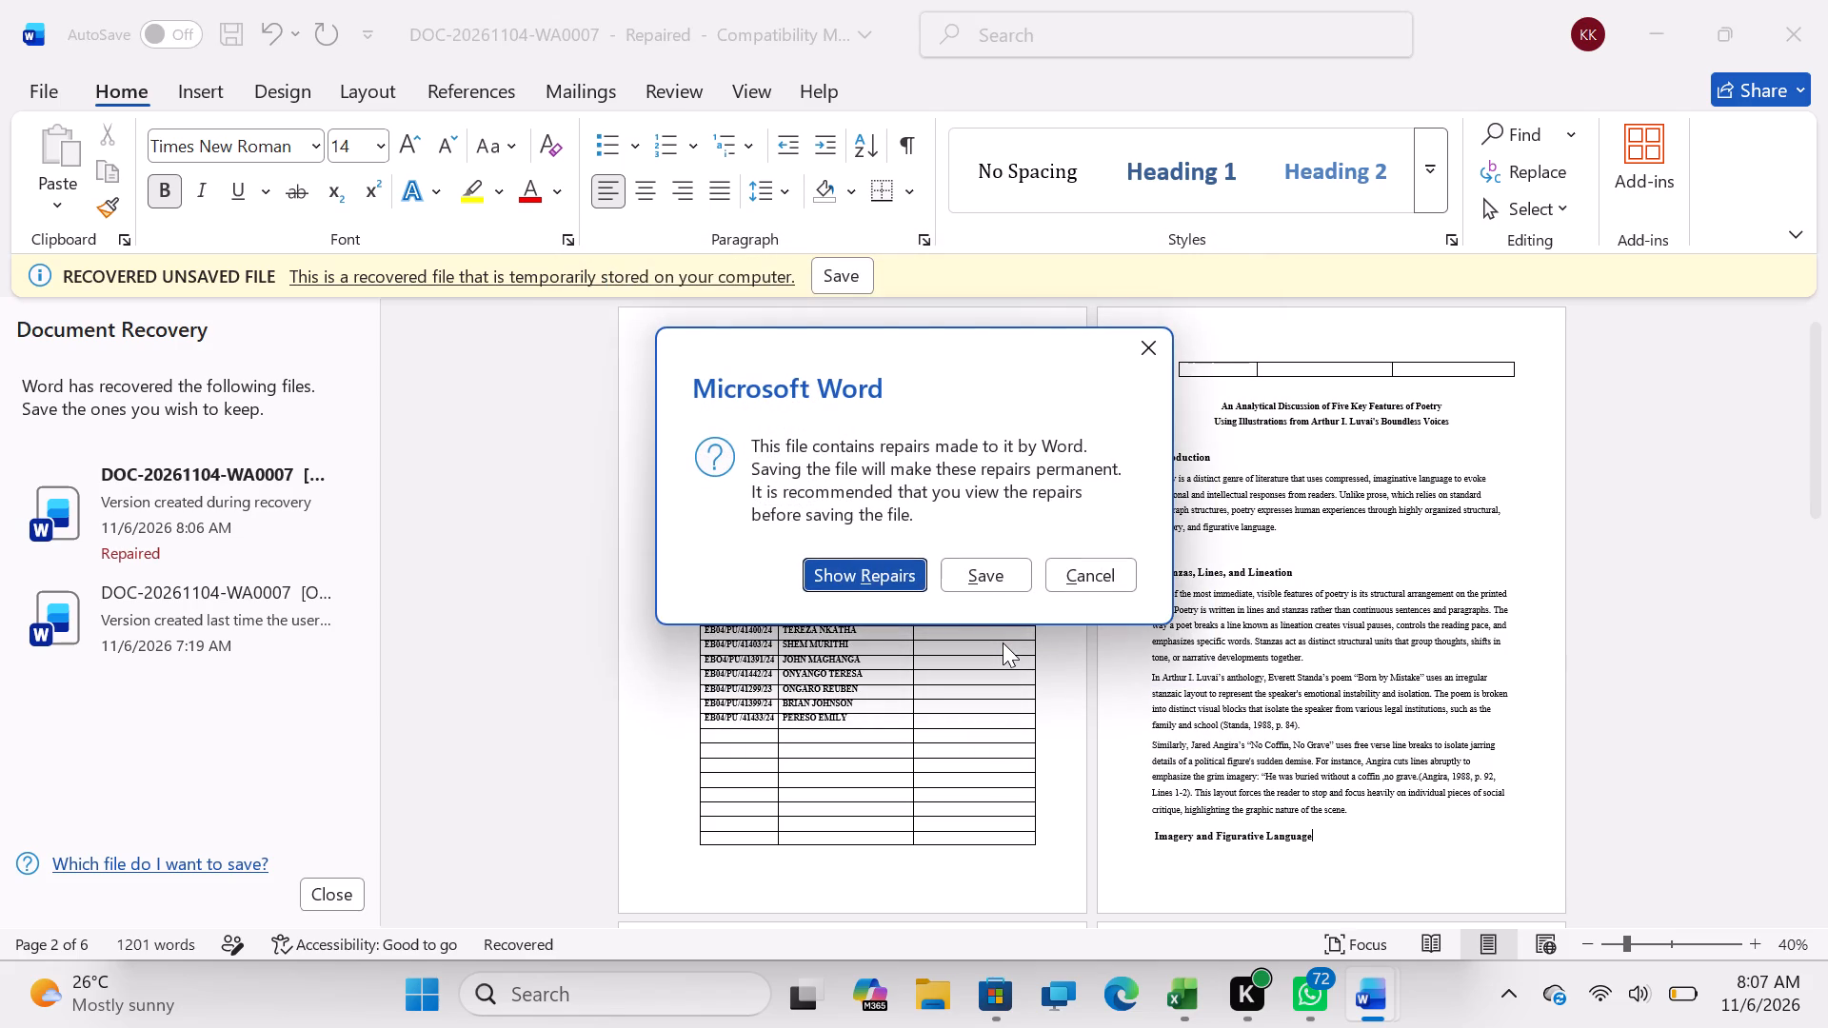
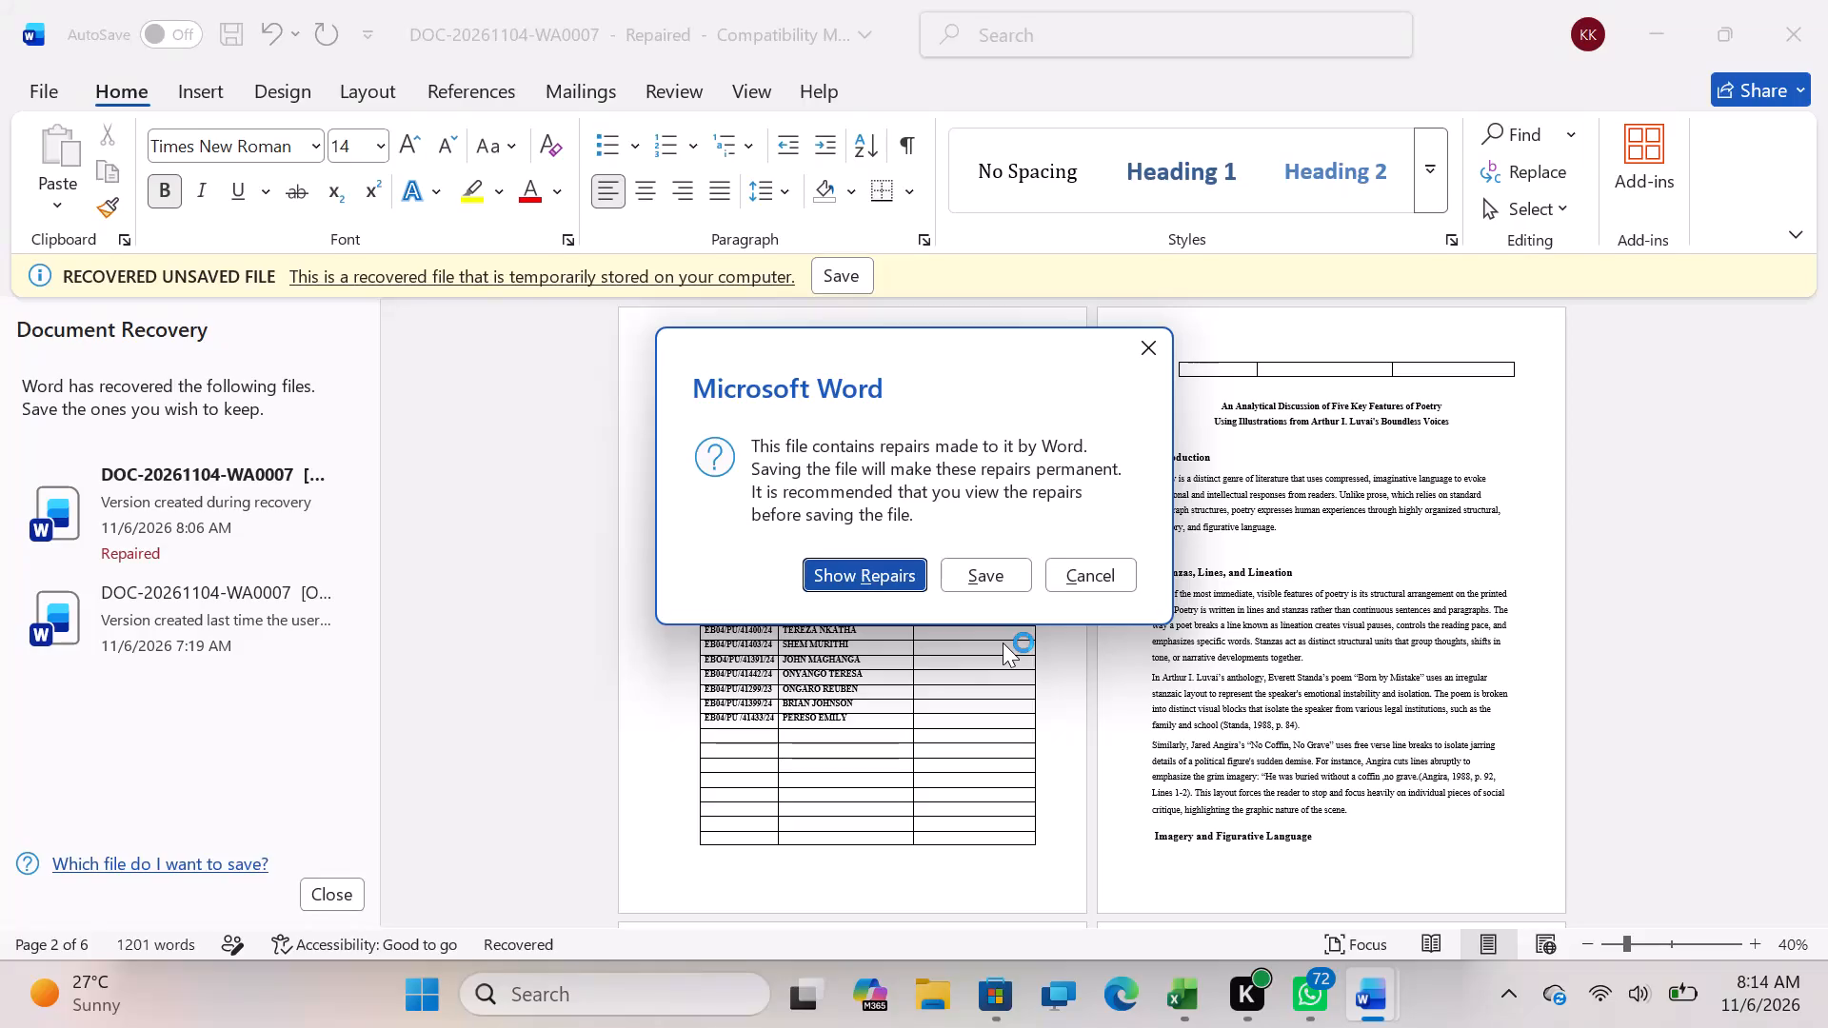
Close the WPS Office What's New window and save the recovered document, accepting the repairs as permanent without viewing them.
left_click(984, 572)
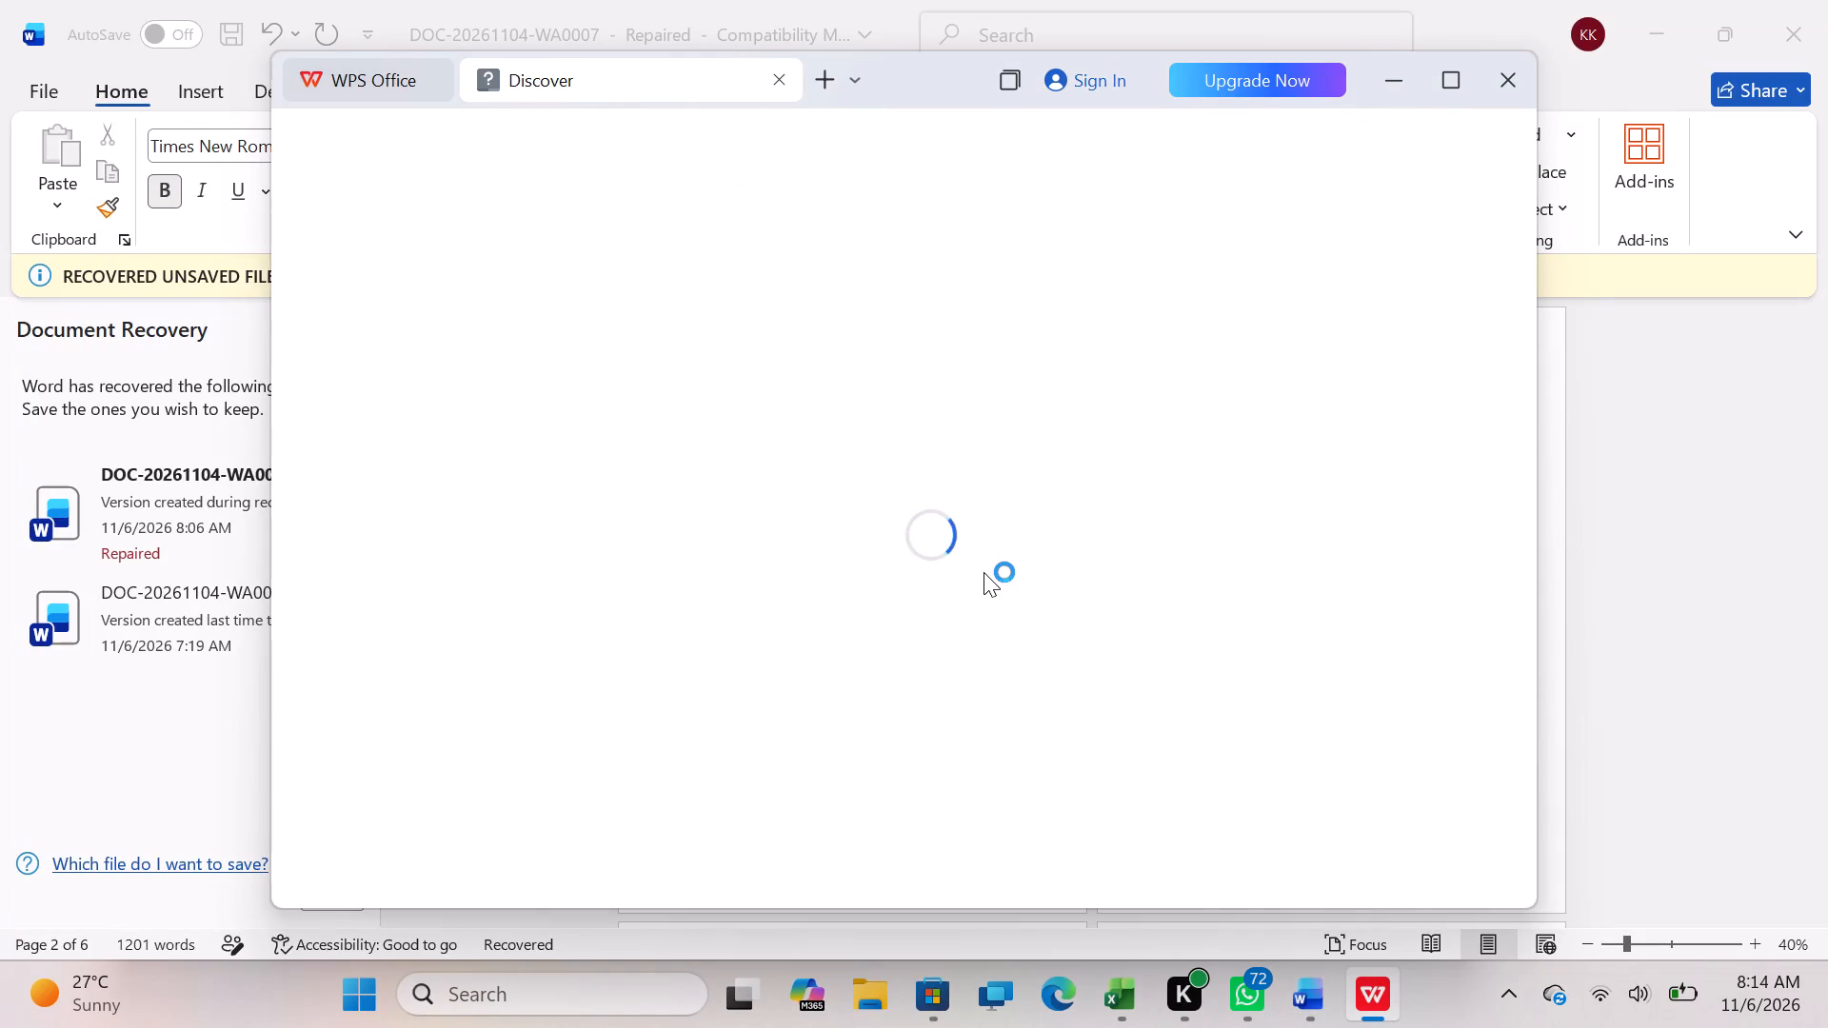
left_click(1514, 86)
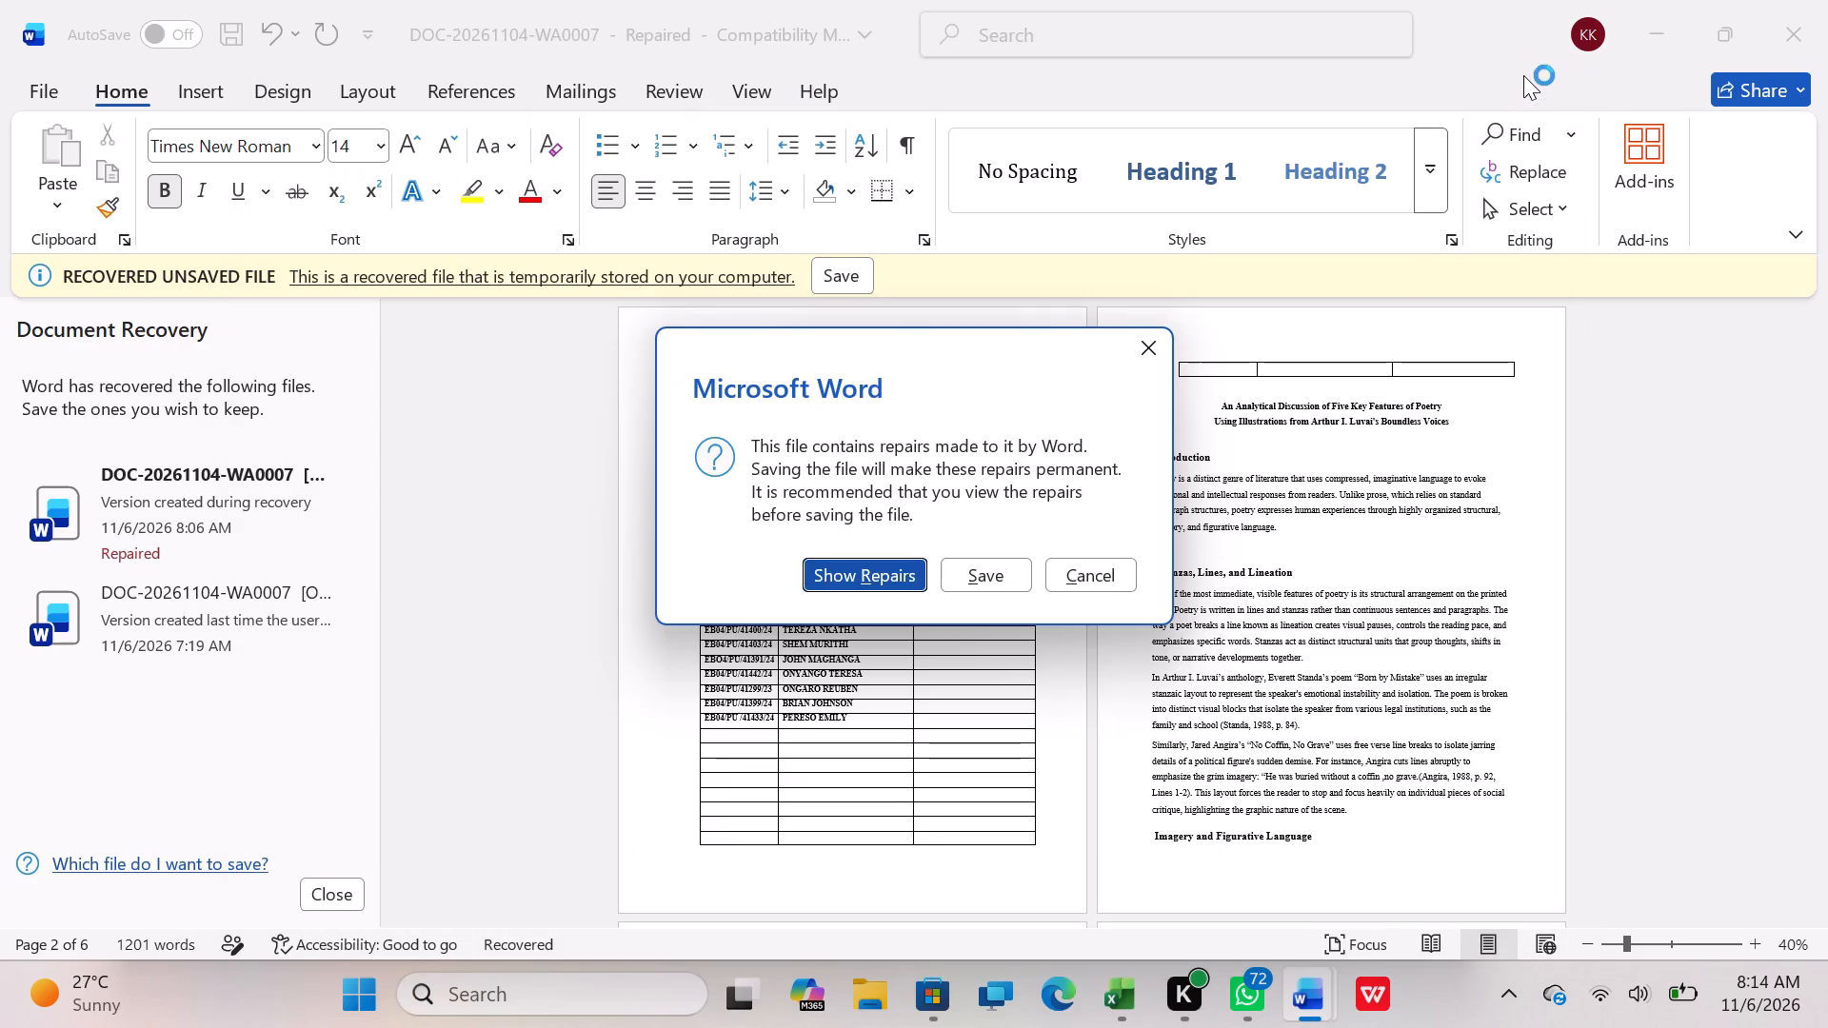
left_click(996, 576)
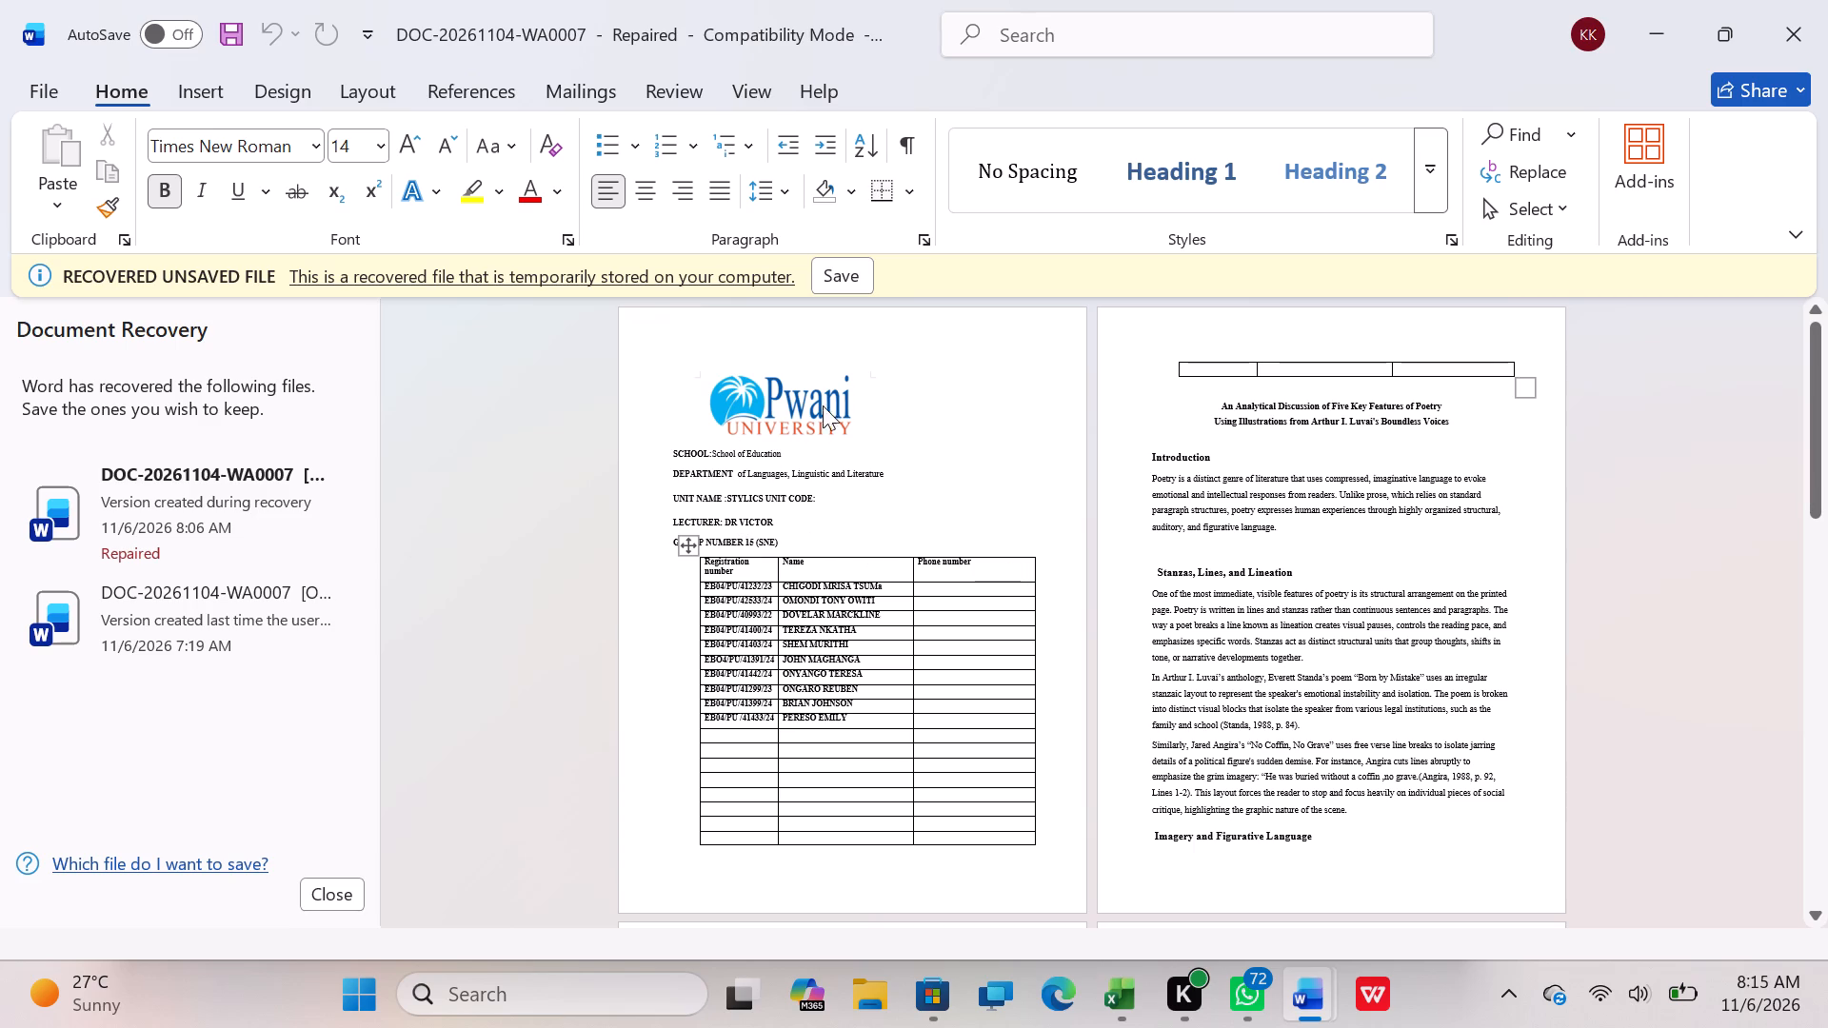
left_click(837, 268)
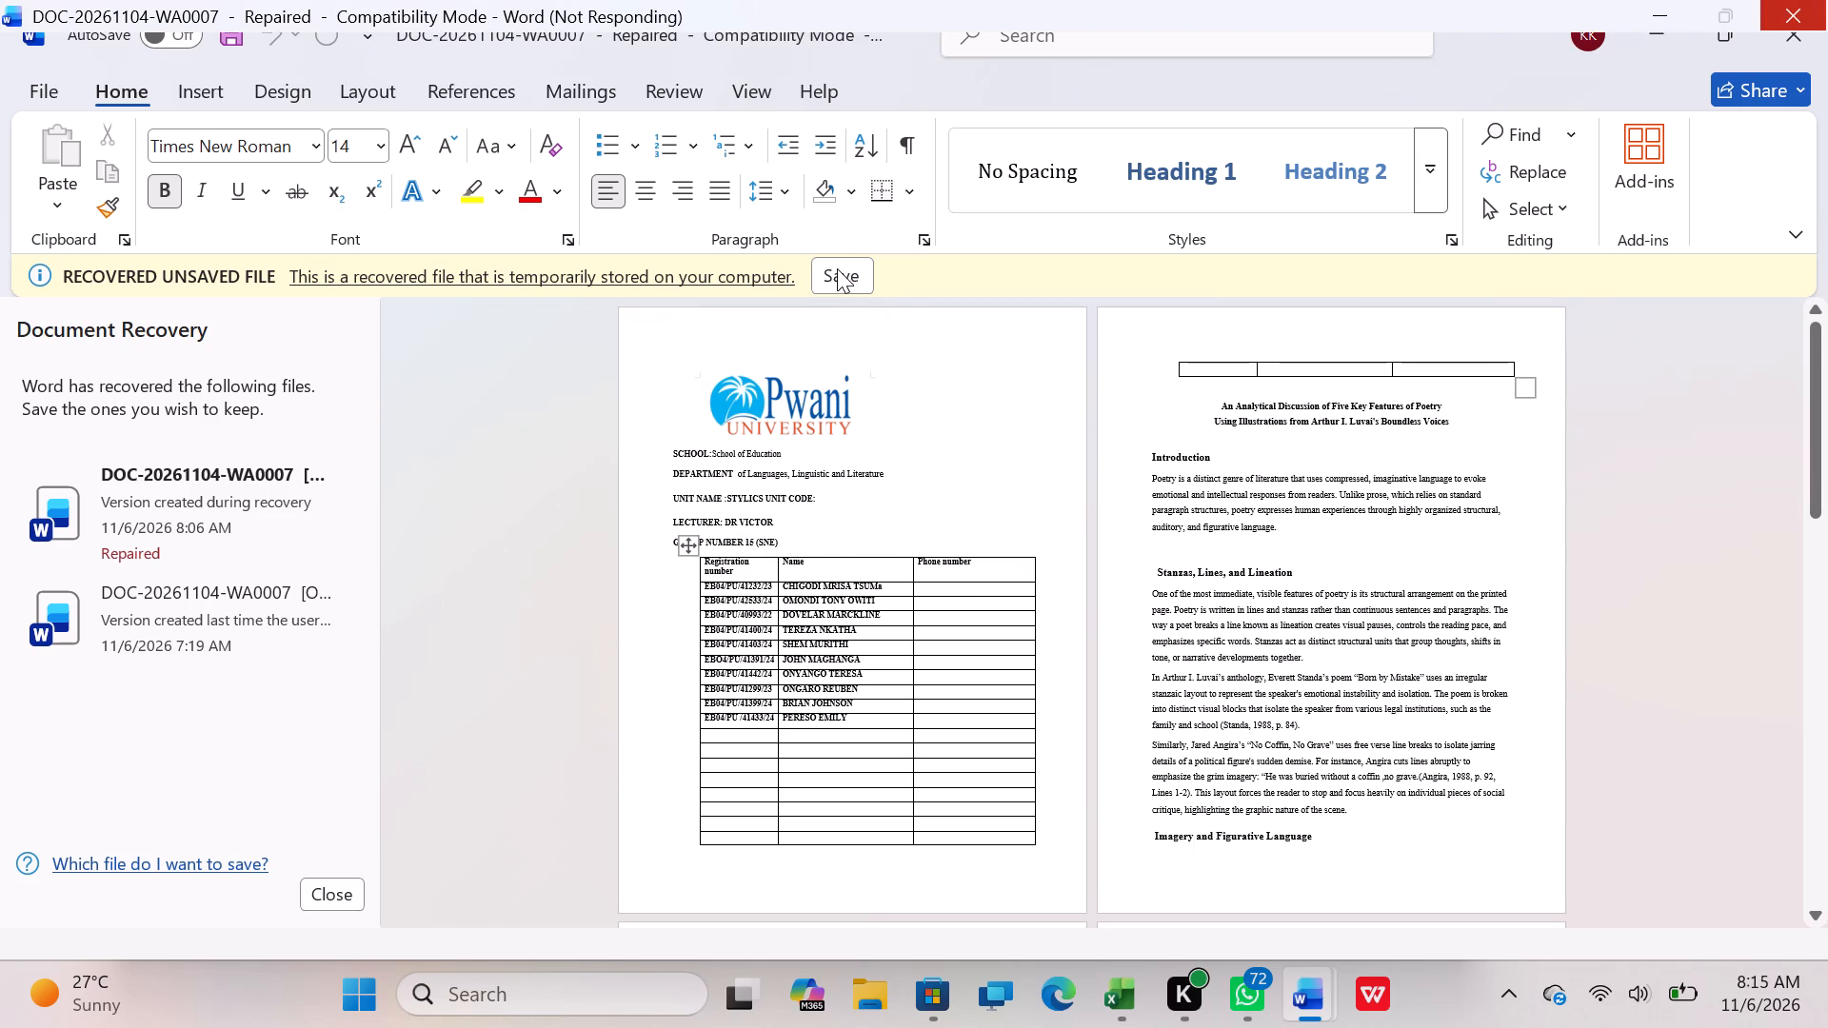
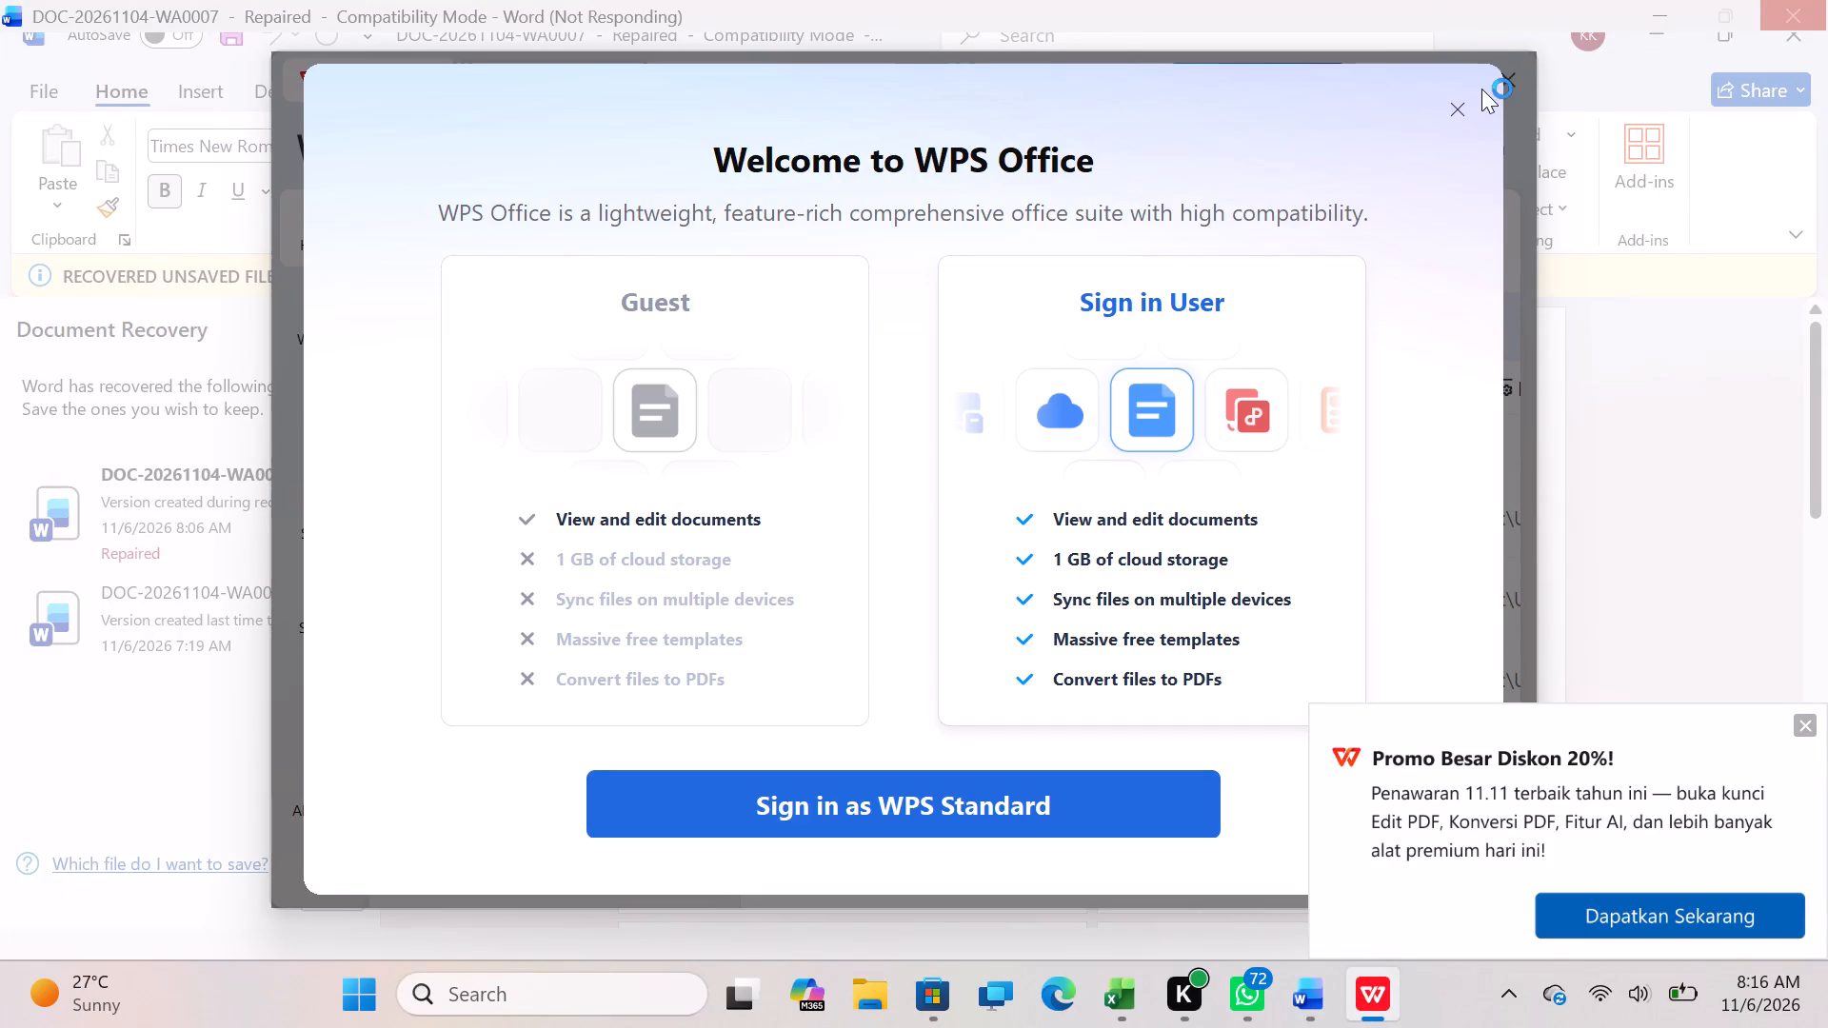
Dismiss the WPS Office sign-in welcome screen and close the WPS Office window.
left_click(1478, 92)
left_click(1463, 103)
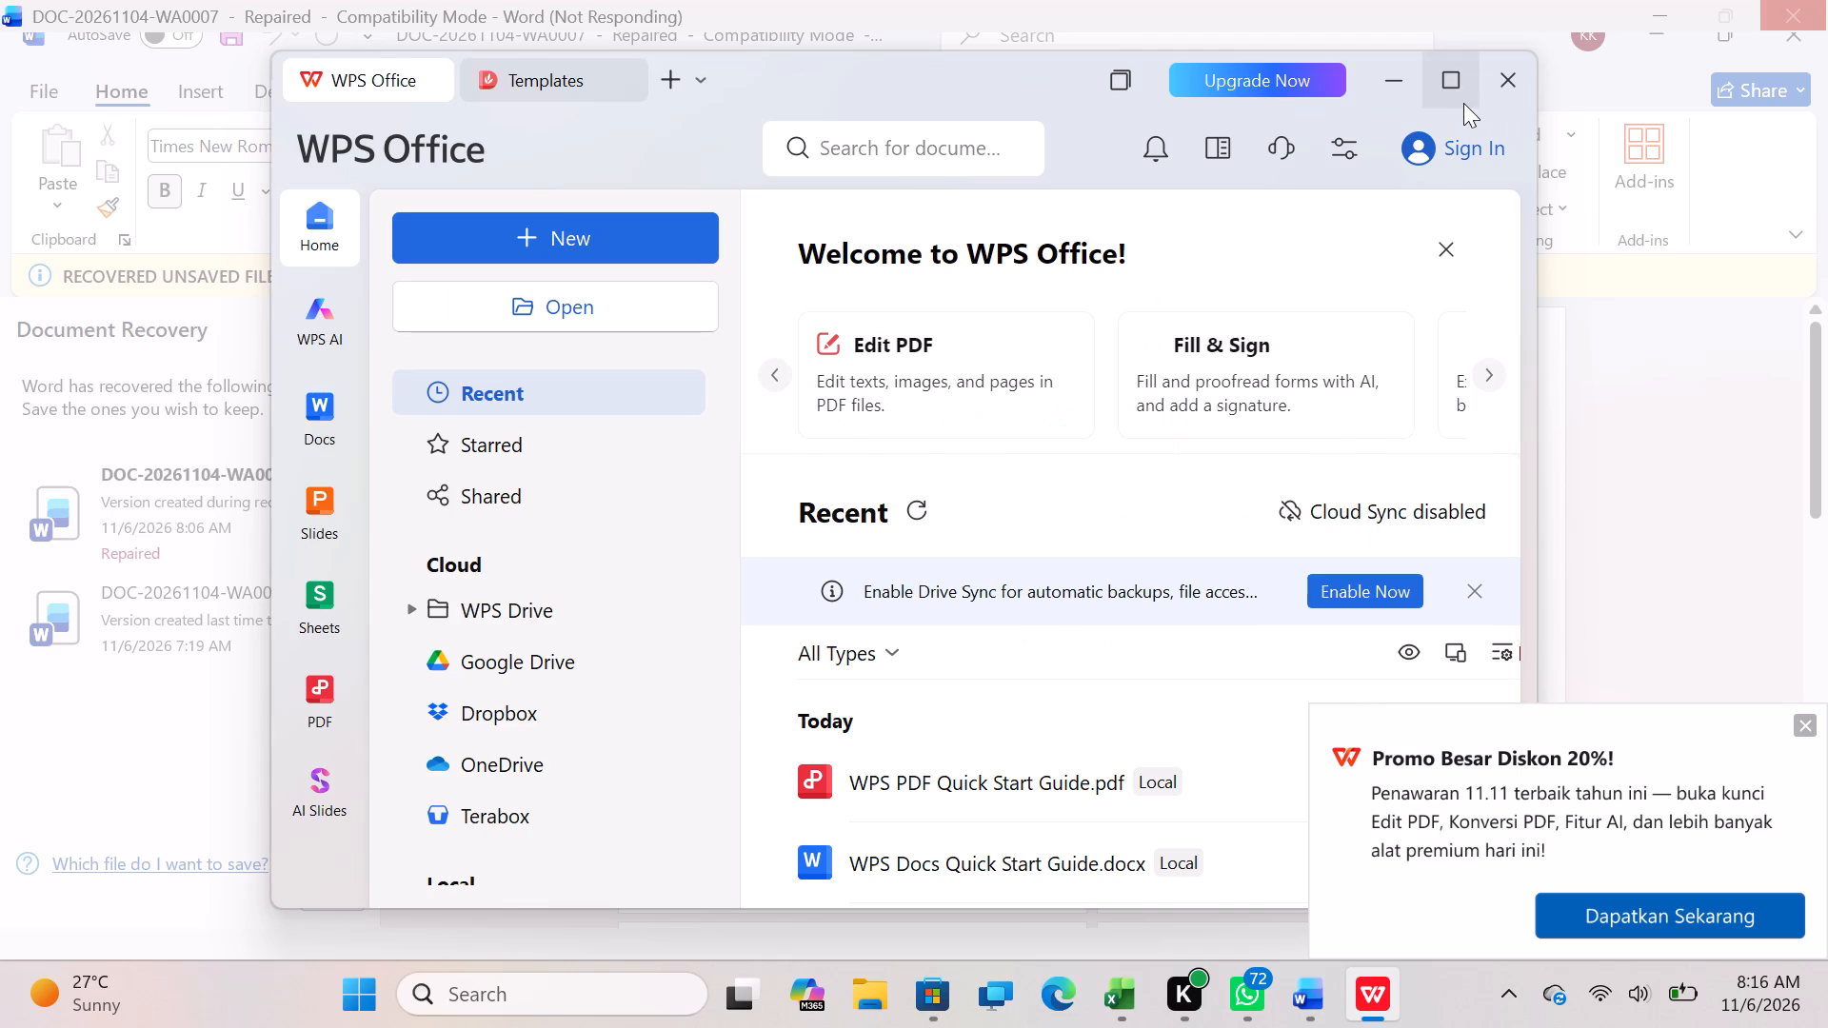
left_click(1511, 68)
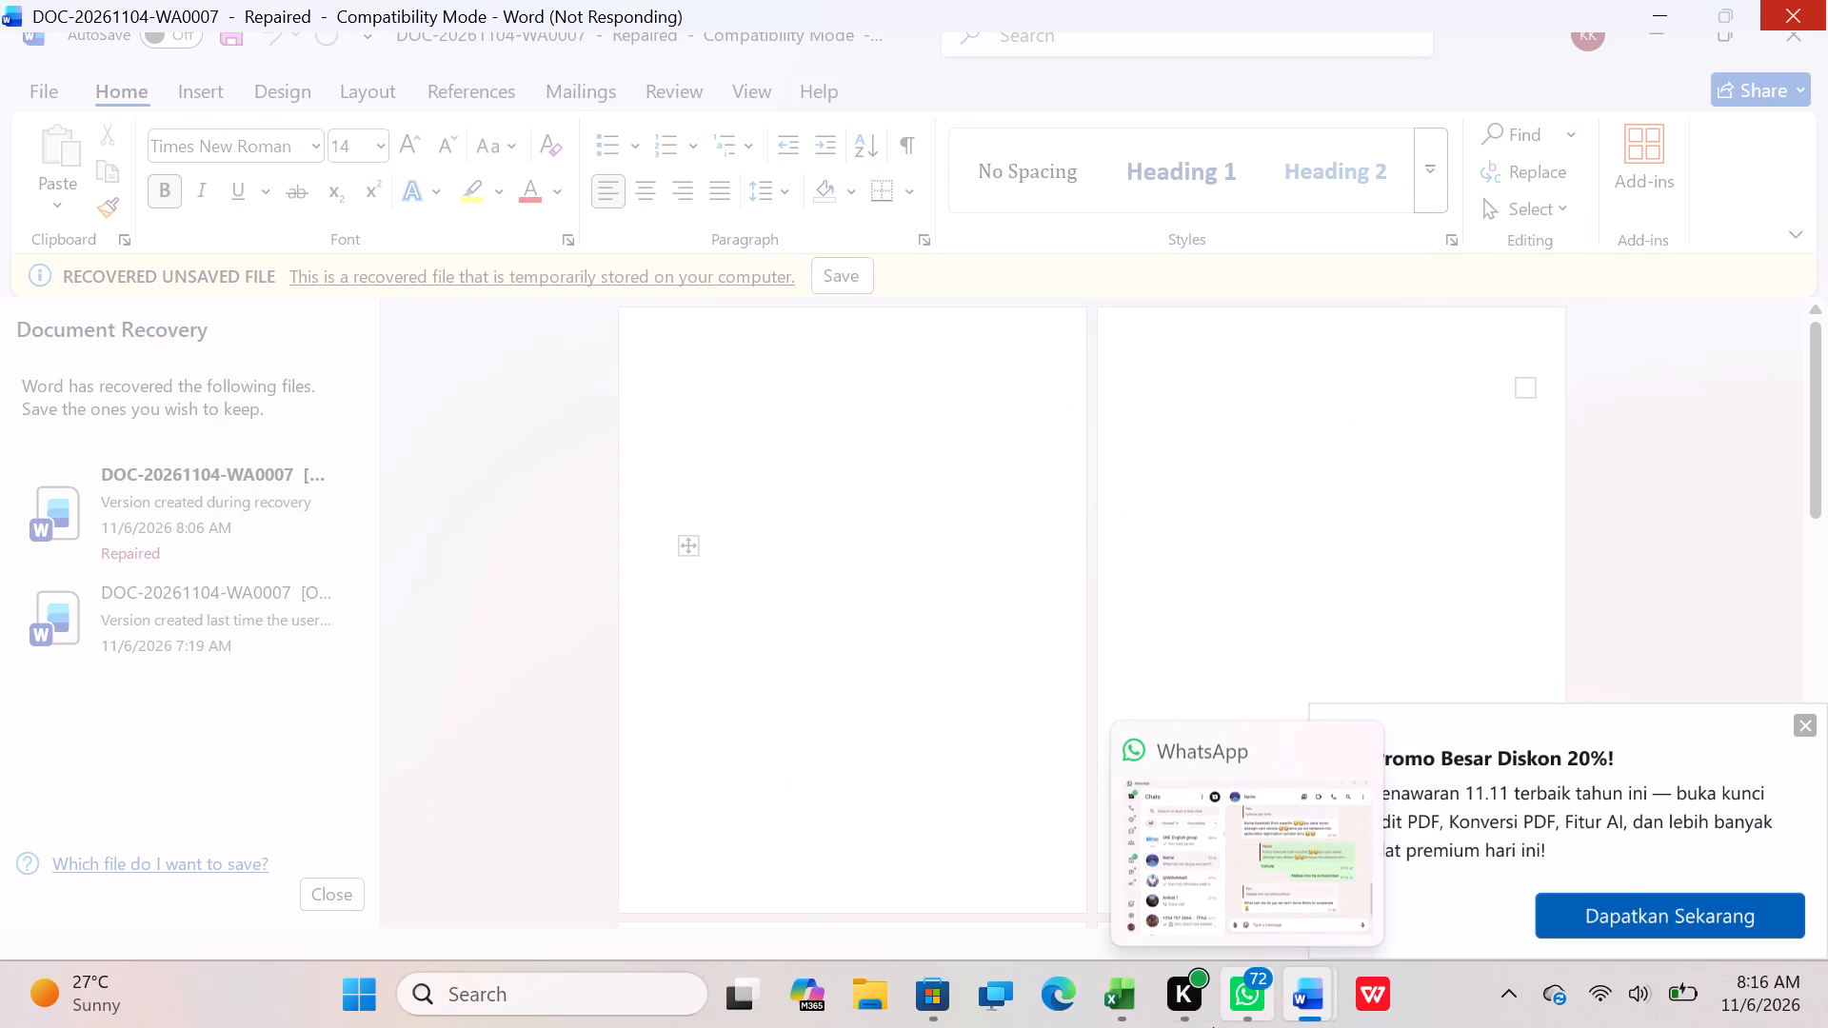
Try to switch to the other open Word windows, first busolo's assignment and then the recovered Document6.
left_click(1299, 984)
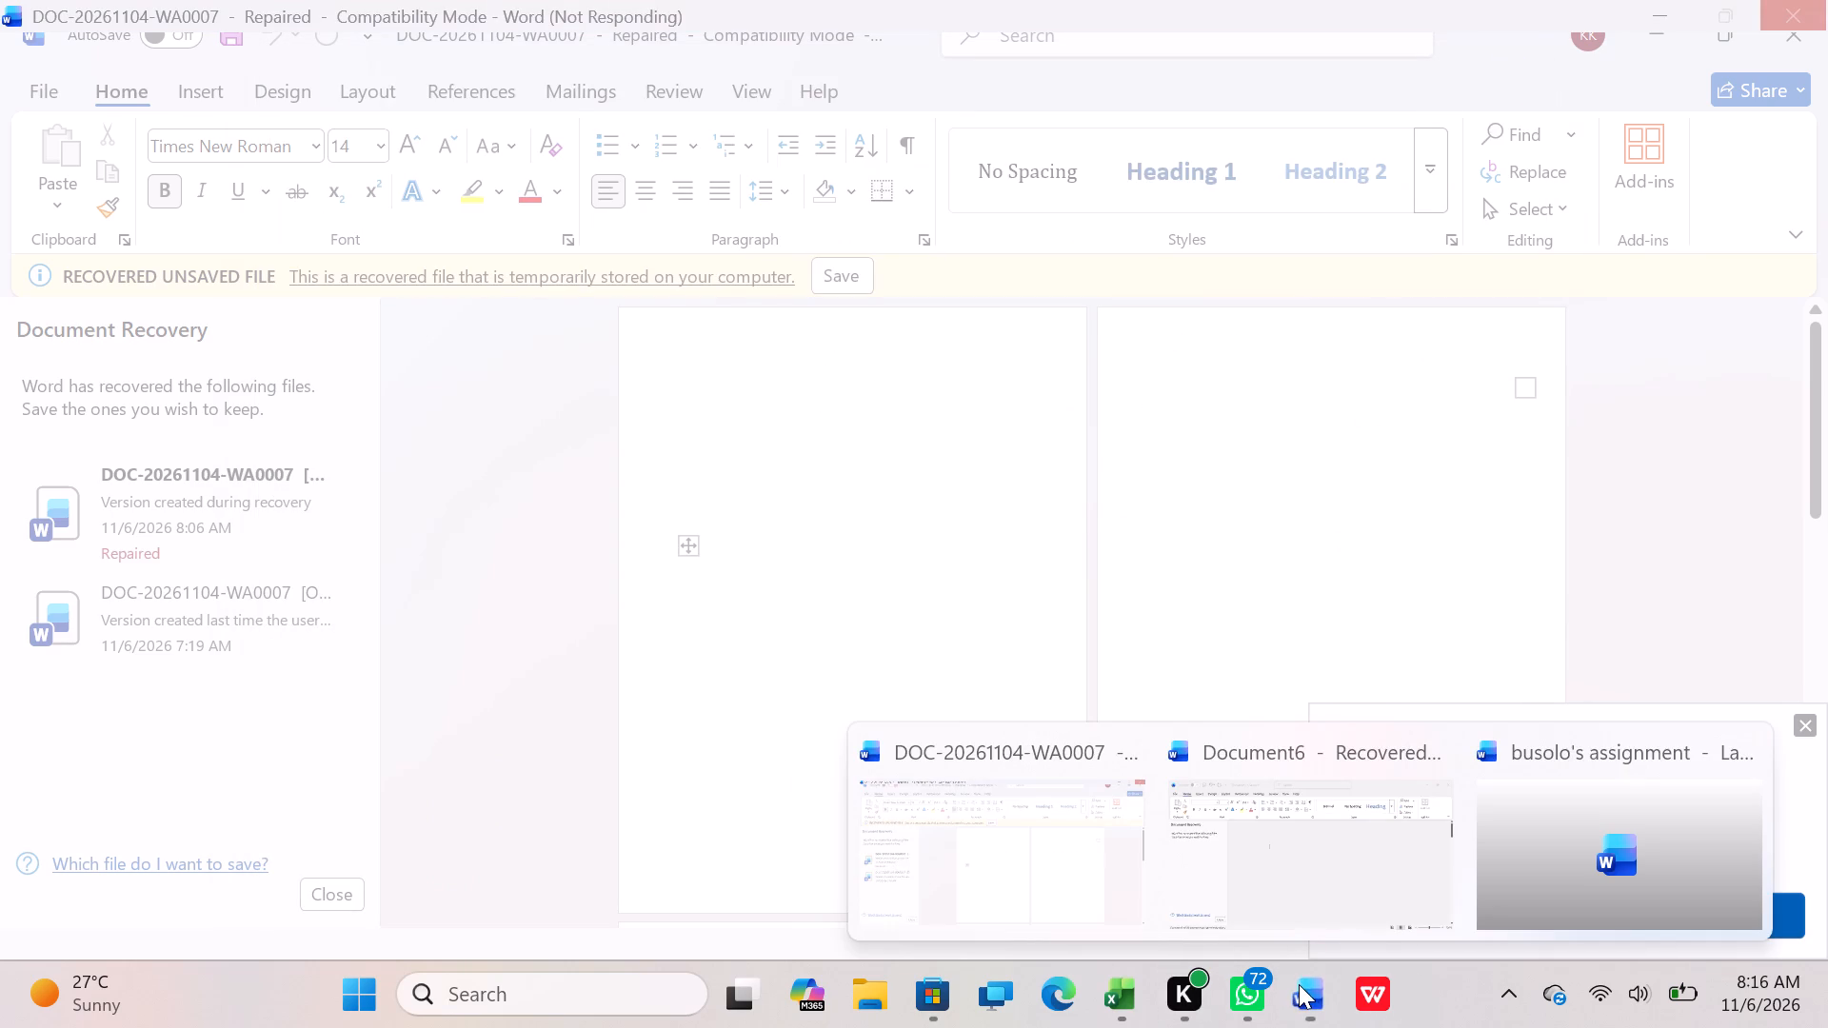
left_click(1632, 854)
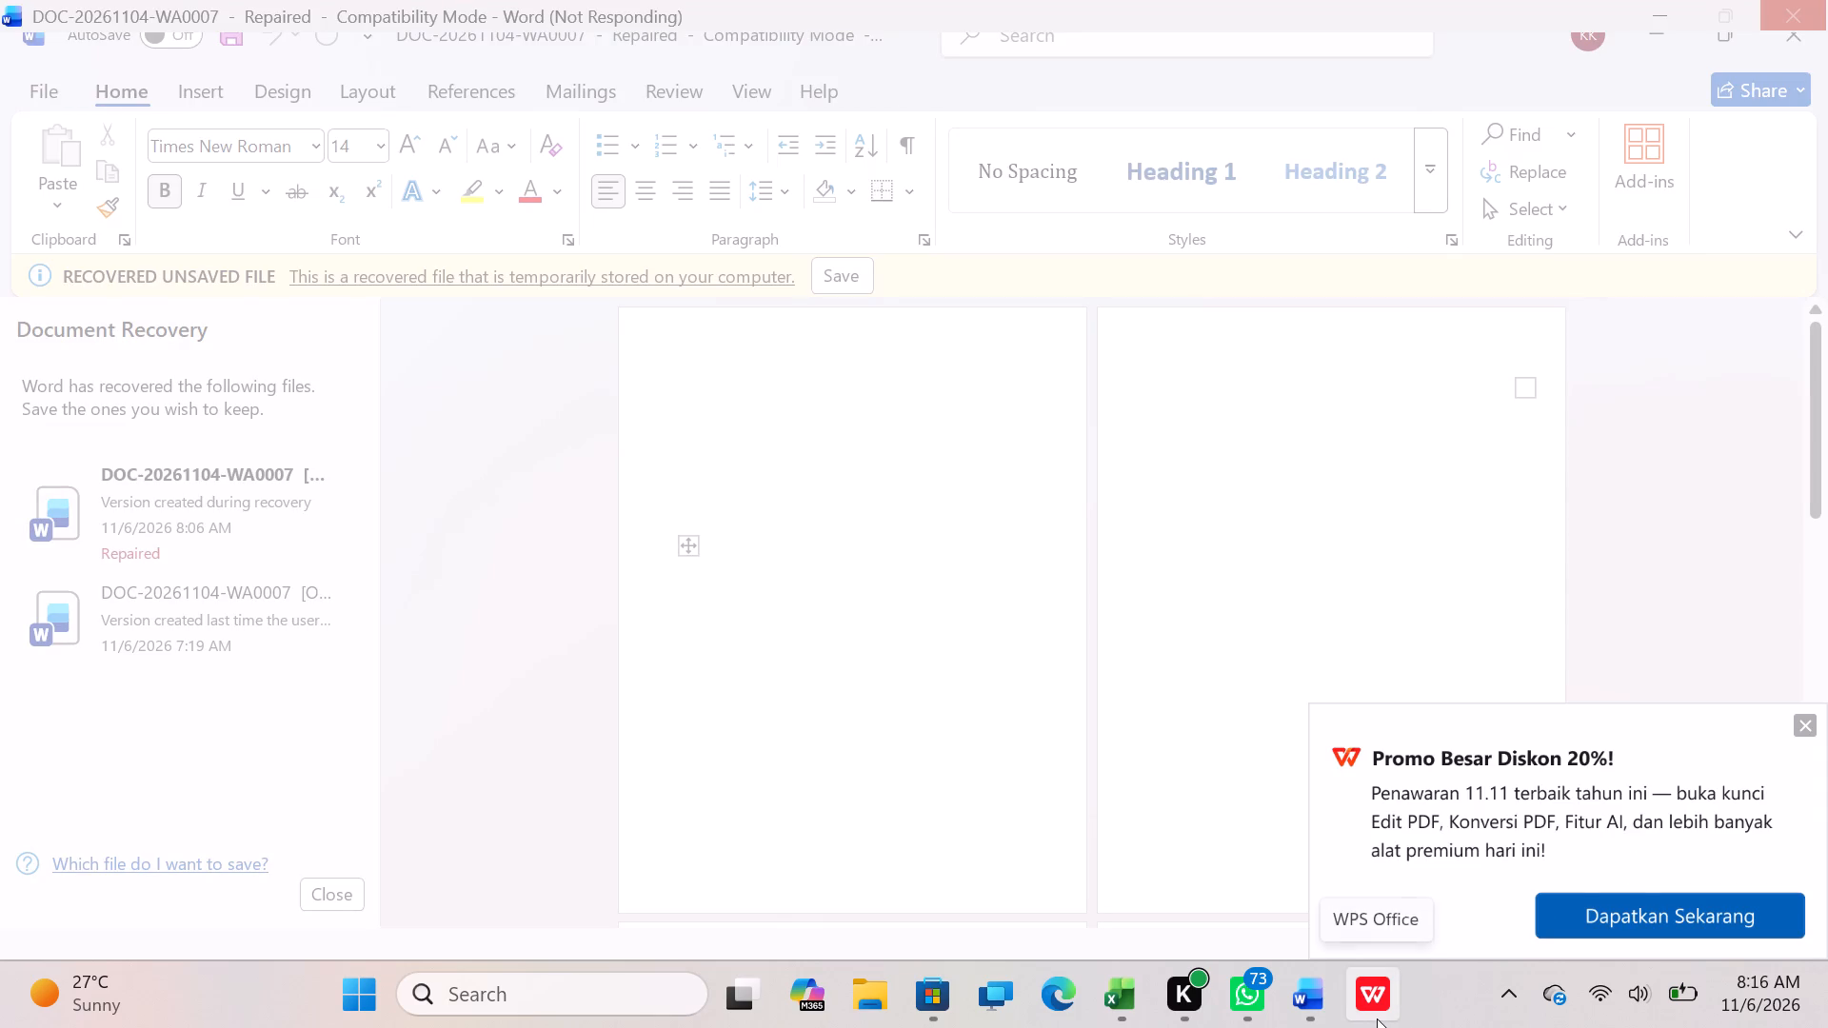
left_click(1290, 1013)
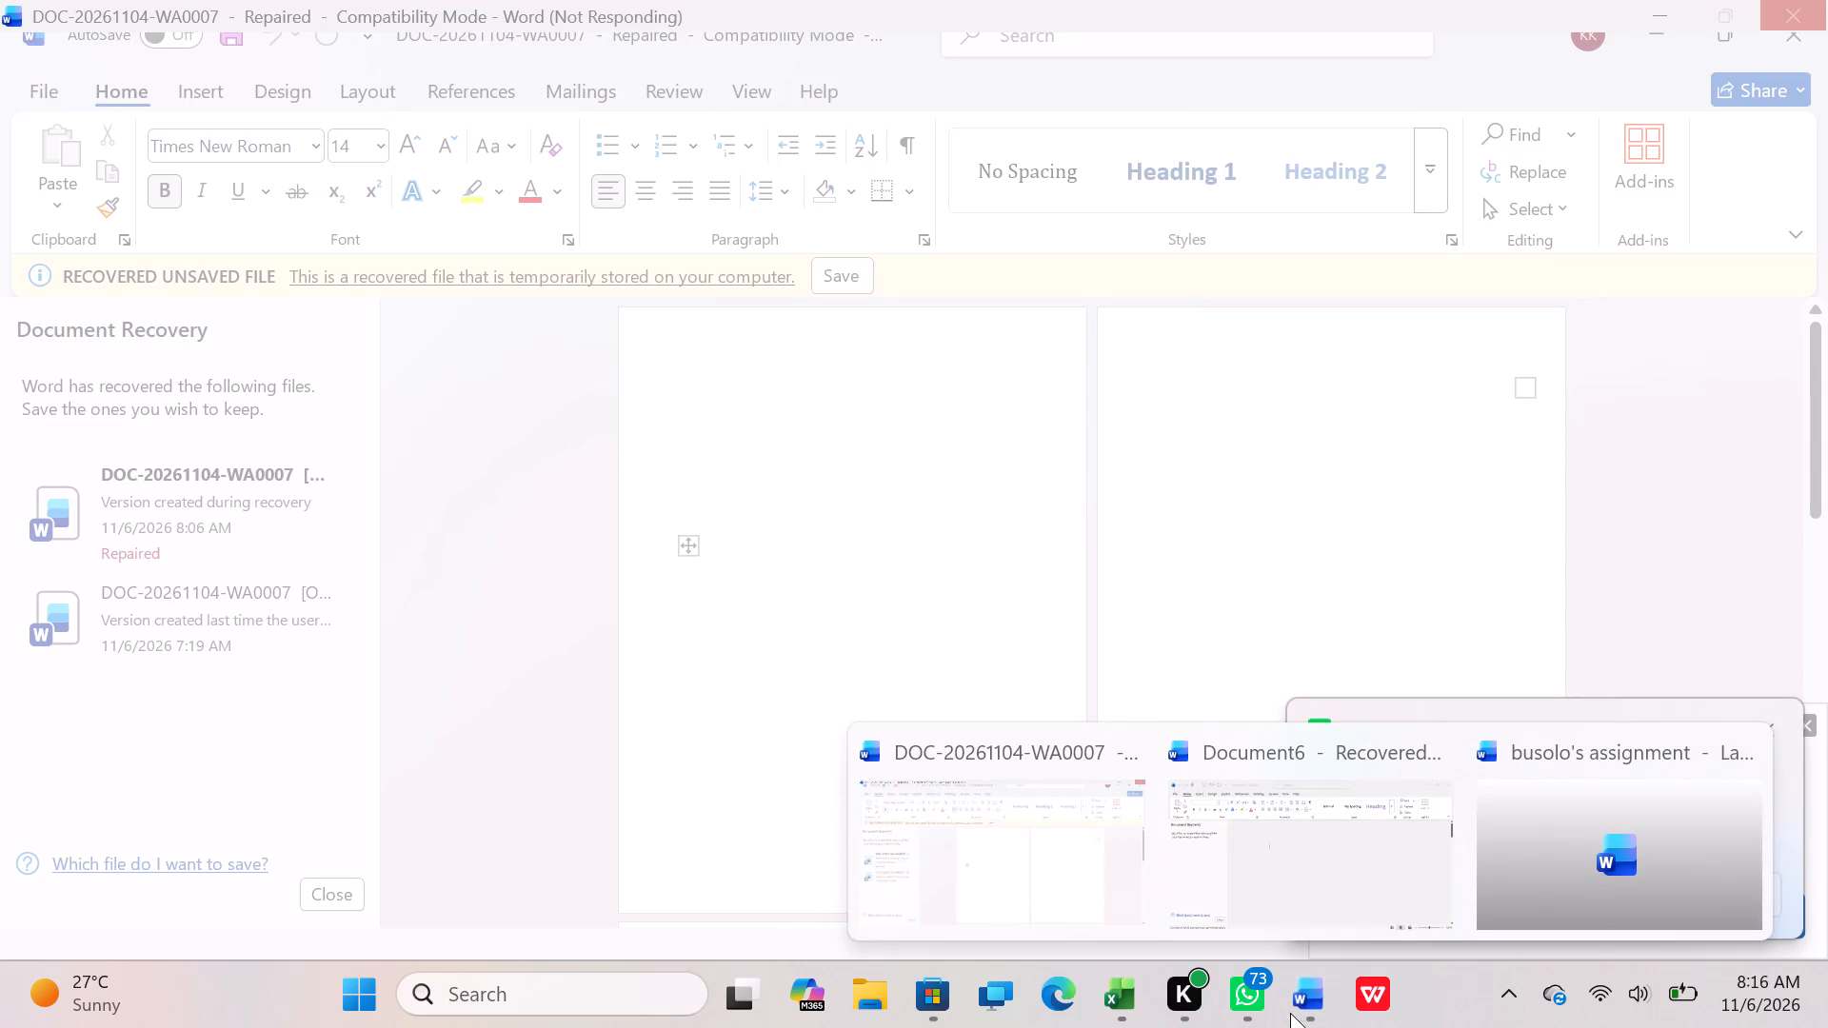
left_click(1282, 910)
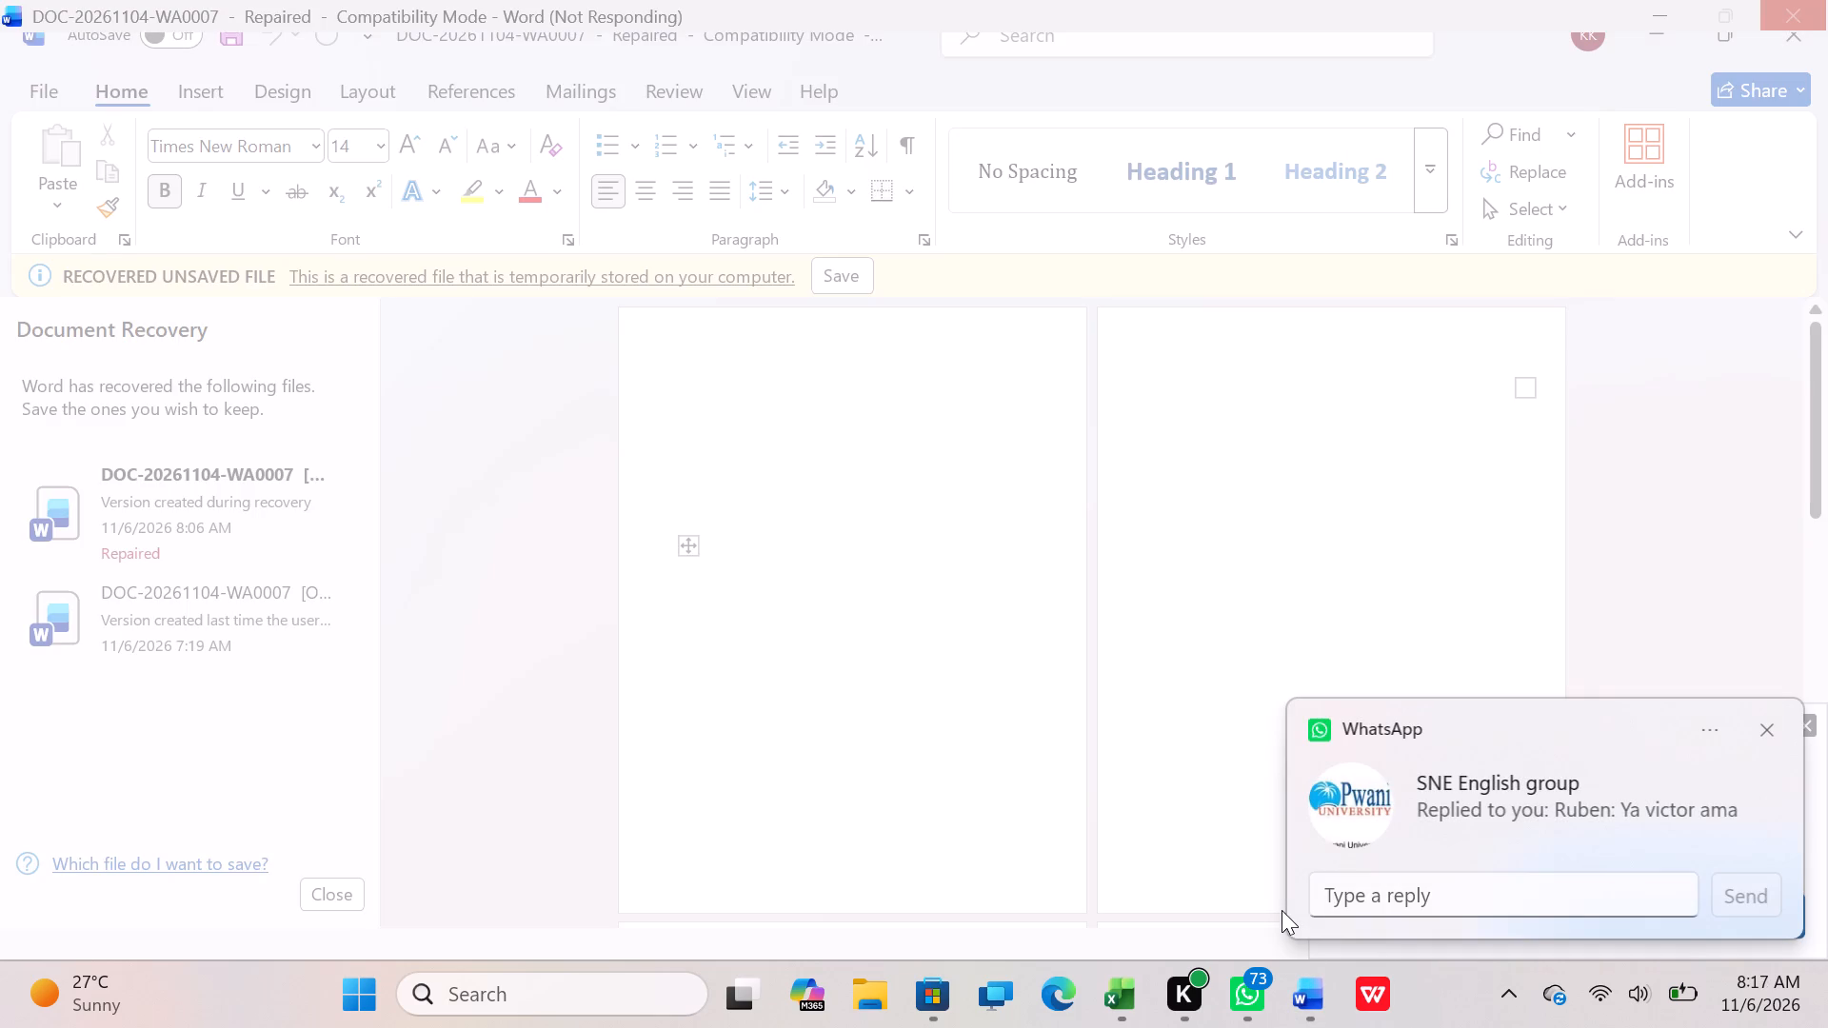
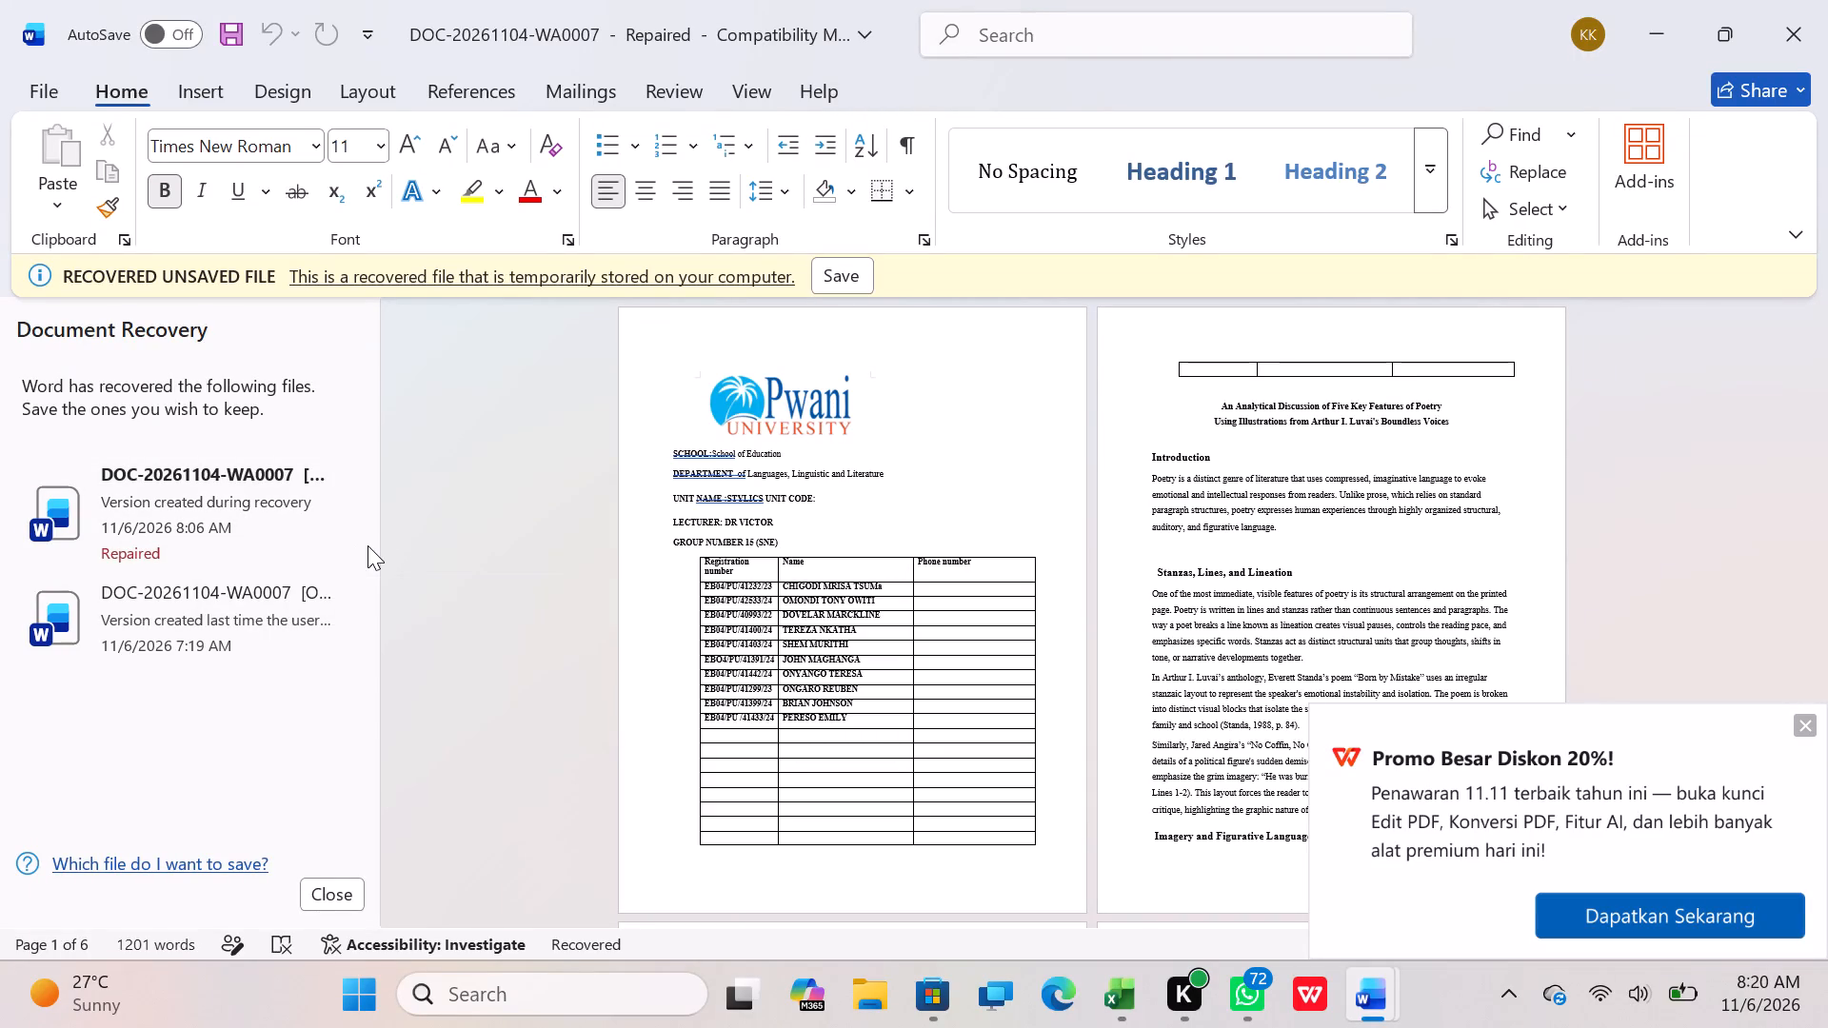
Open the available actions for the repaired version of DOC-20261104-WA0007 among the recovered files.
left_click(344, 534)
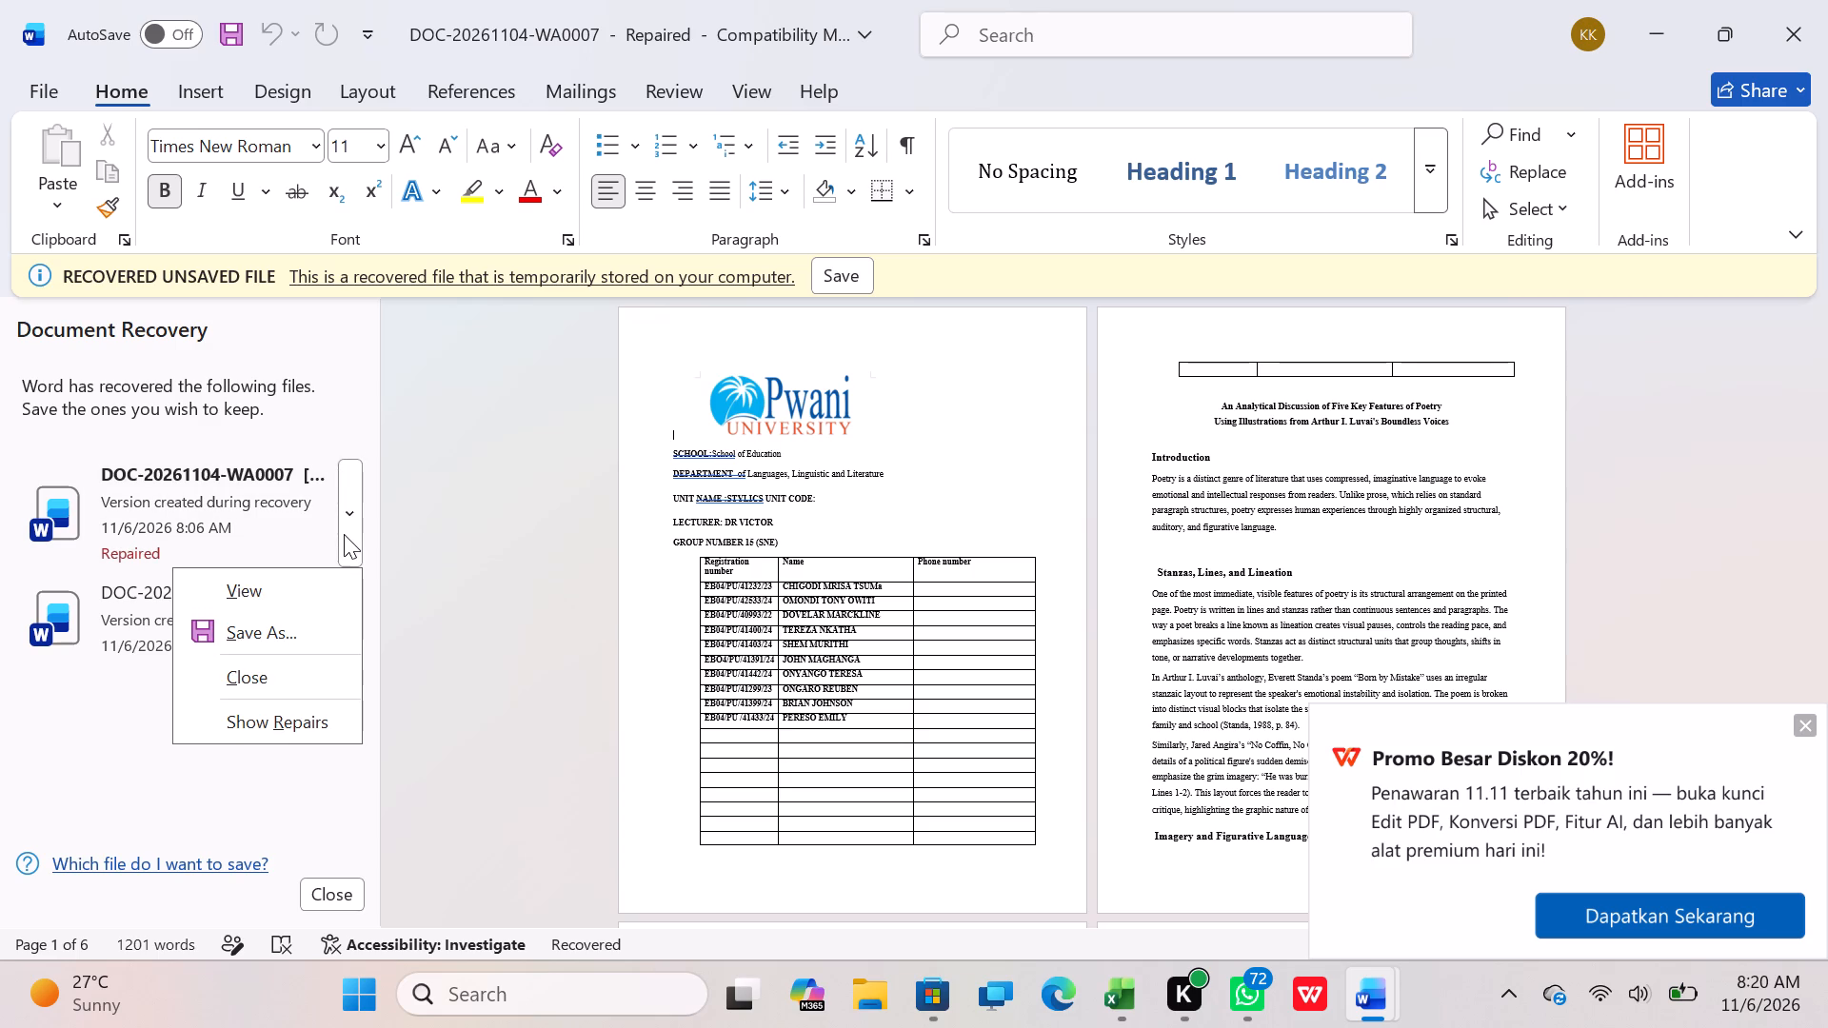
Save the repaired recovered version, keeping its repairs, as a Word Document named "dr victor assignment" in the 2026-45 folder.
left_click(262, 638)
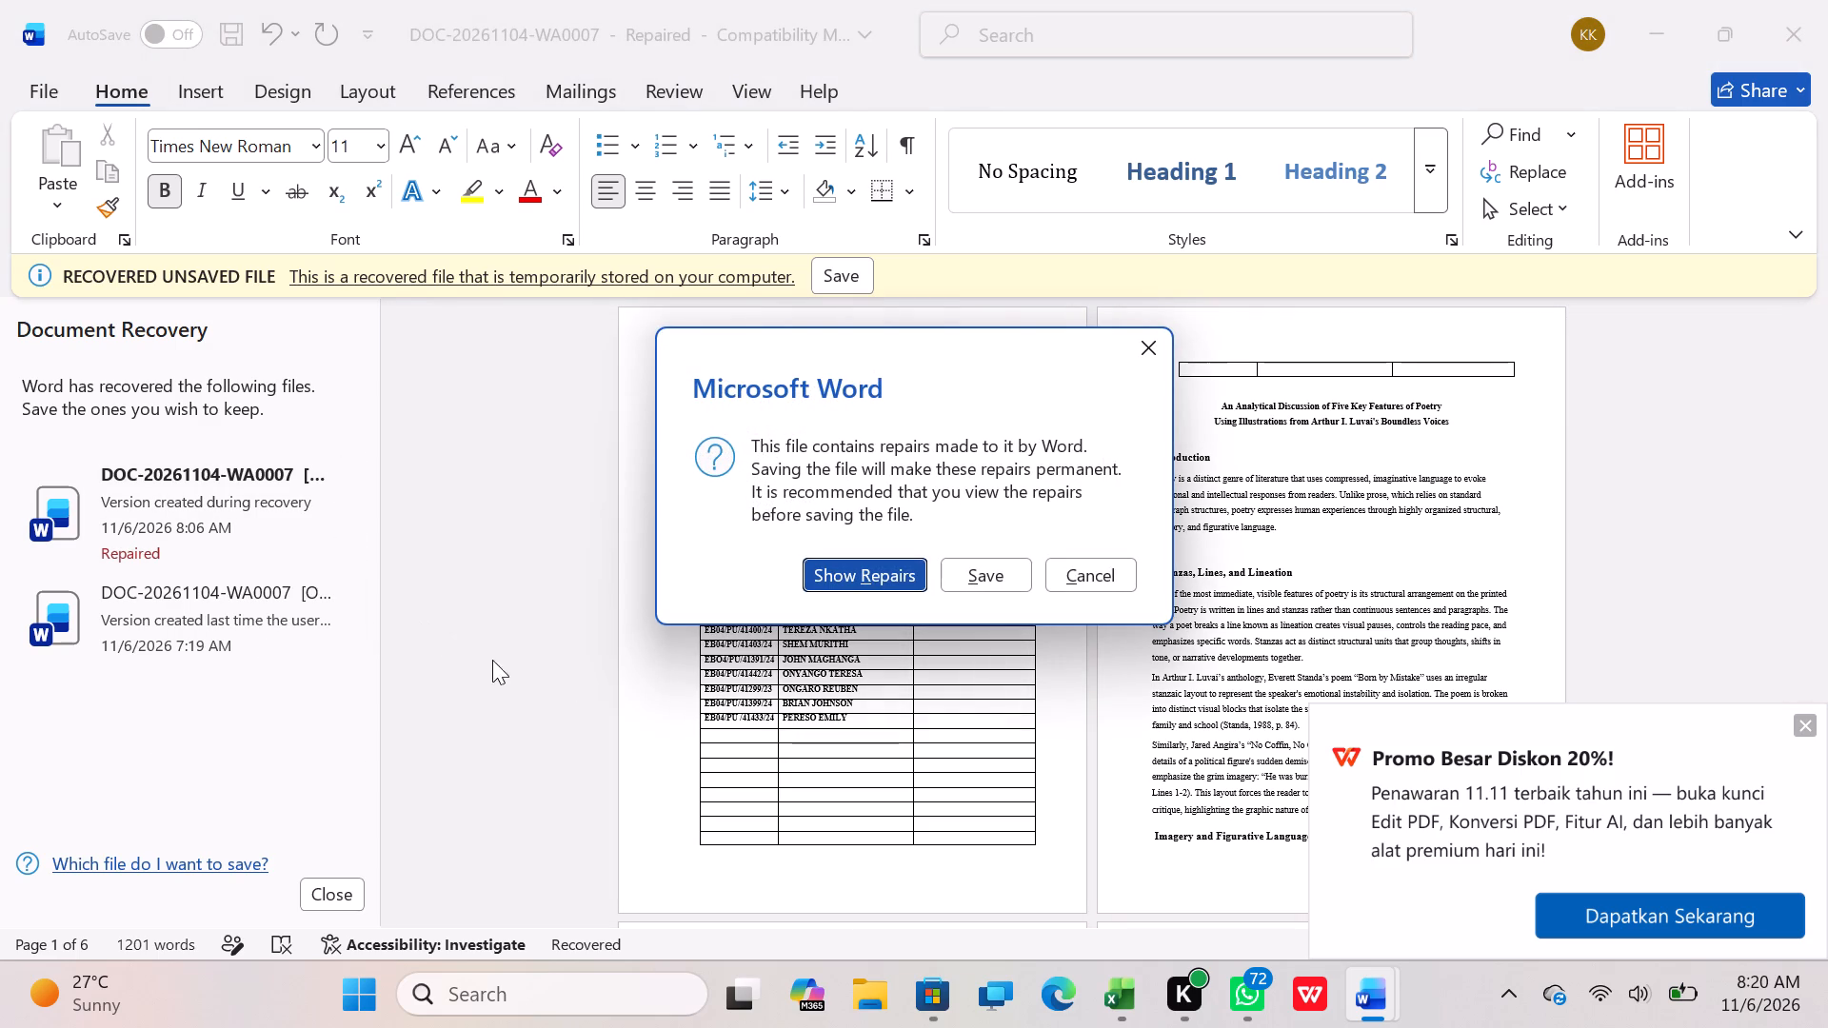
left_click(1003, 575)
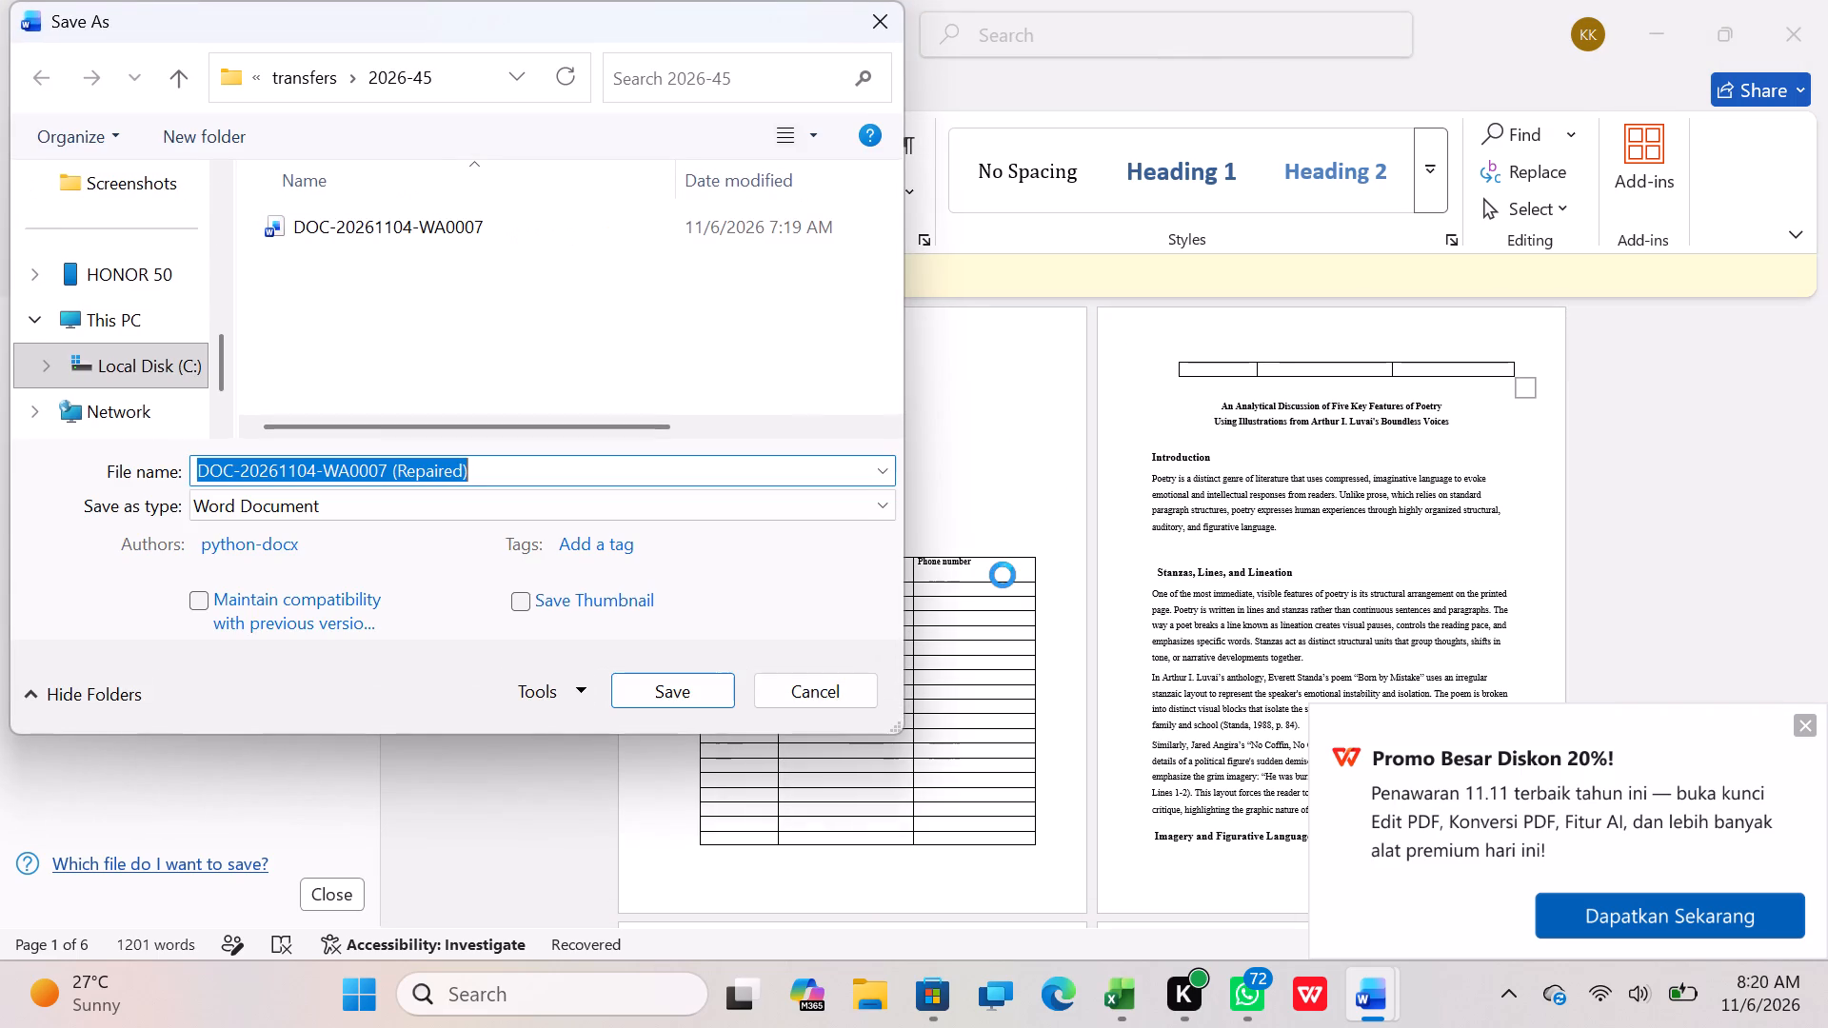
left_click(660, 464)
key("BackSpace")
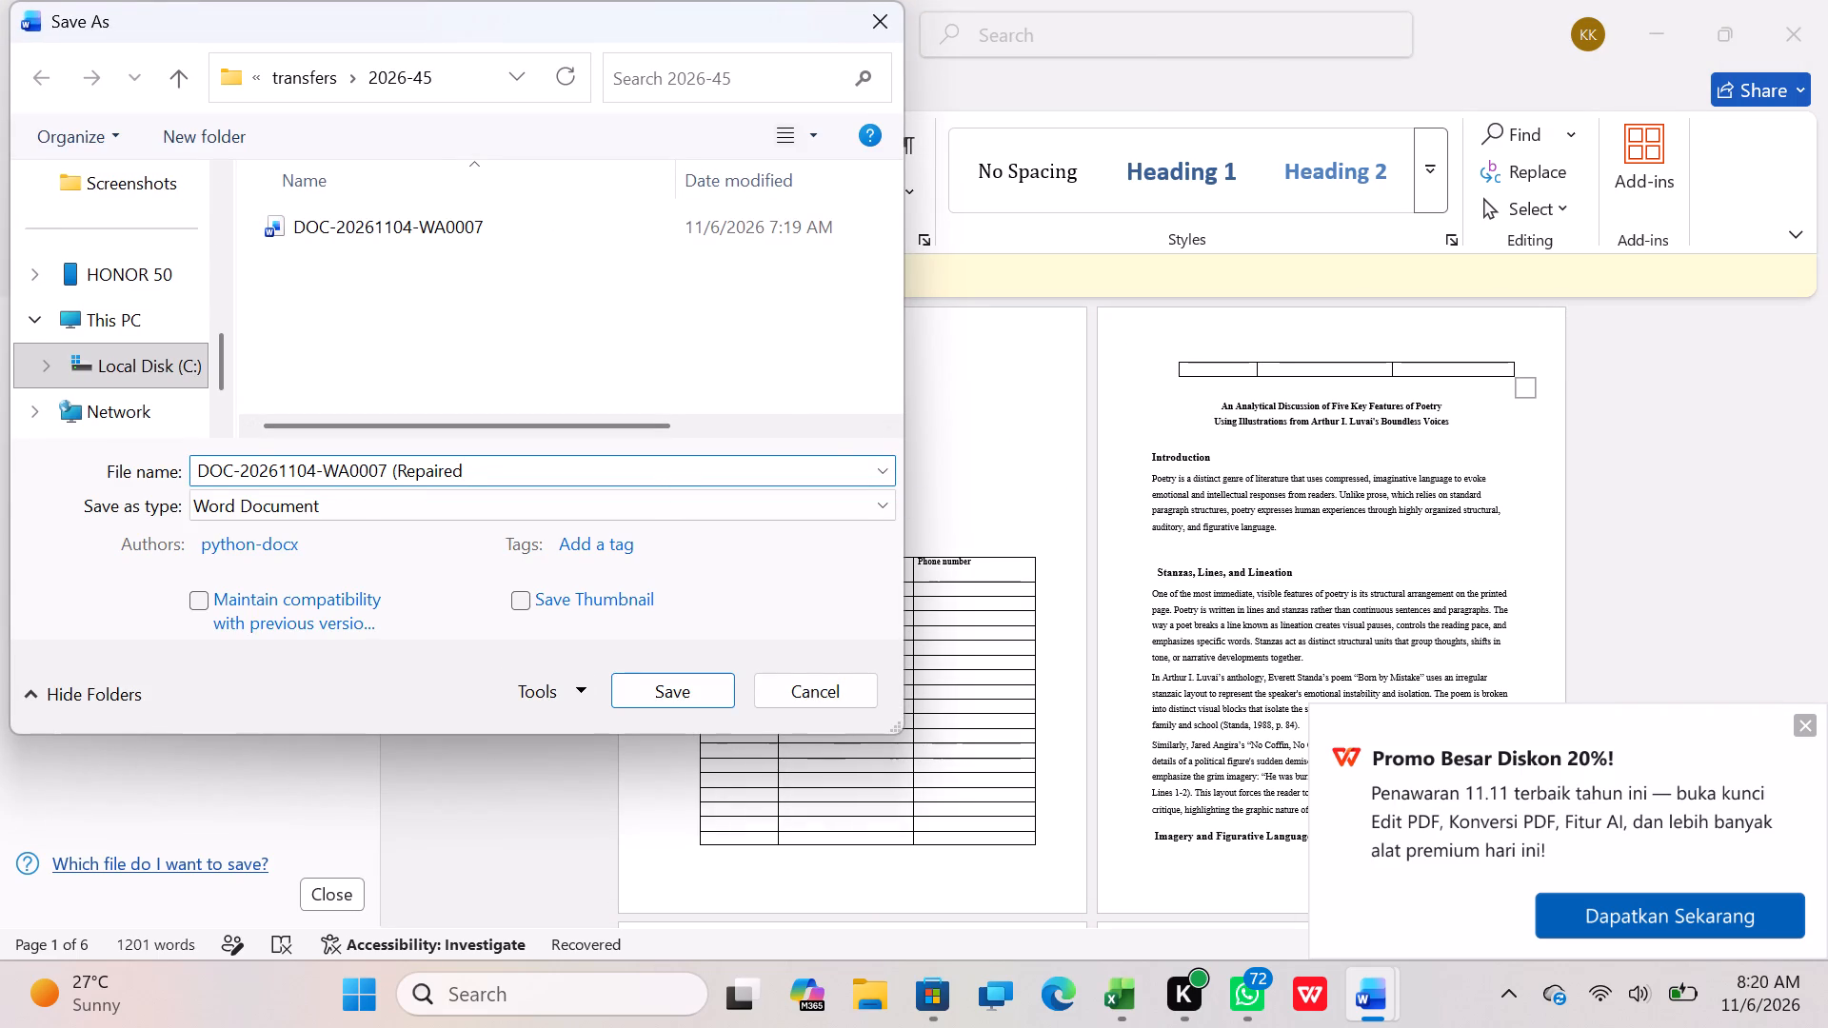
key("BackSpace")
key("BackSpace")
key("BackSpace")
key("BackSpace")
key("BackSpace")
key("BackSpace")
key("BackSpace")
key("BackSpace")
key("BackSpace")
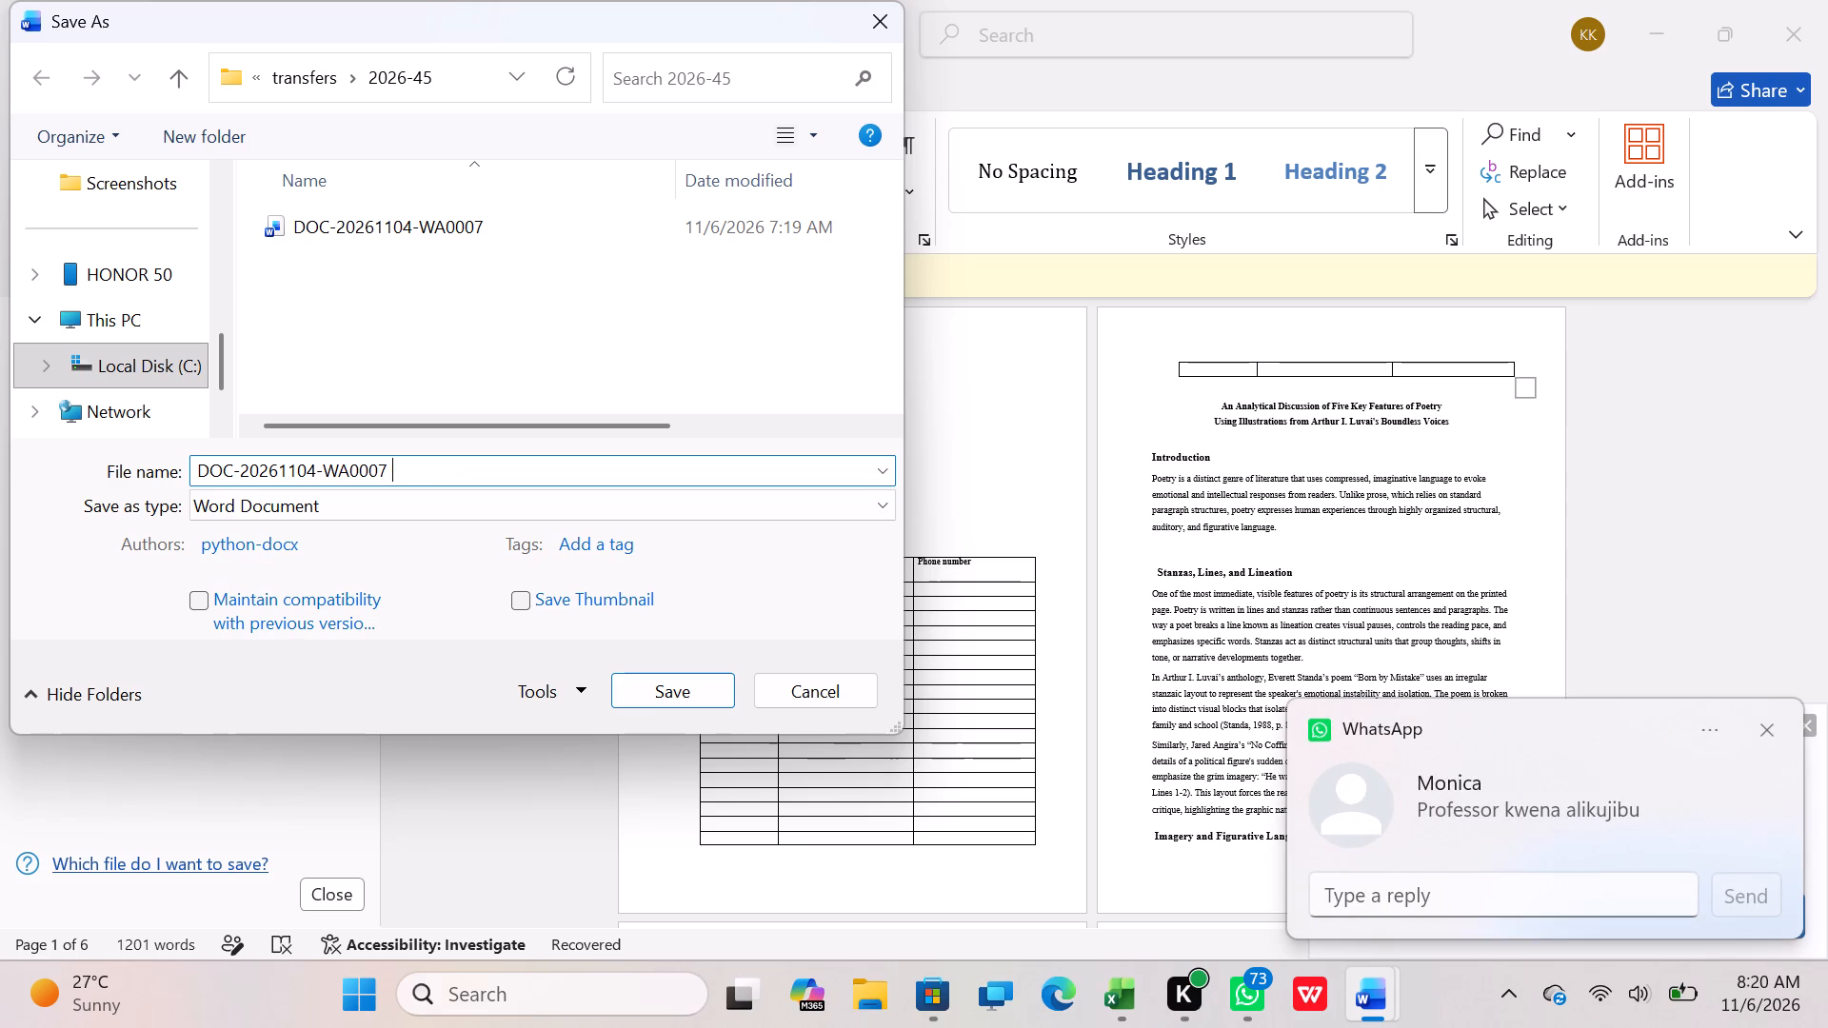
key("BackSpace")
key("BackSpace")
key("BackSpace")
key("BackSpace")
key("BackSpace")
key("BackSpace")
key("BackSpace")
key("BackSpace")
key("BackSpace")
key("BackSpace")
key("BackSpace")
key("BackSpace")
key("BackSpace")
key("BackSpace")
key("BackSpace")
key("BackSpace")
key("BackSpace")
key("BackSpace")
key("BackSpace")
key("BackSpace")
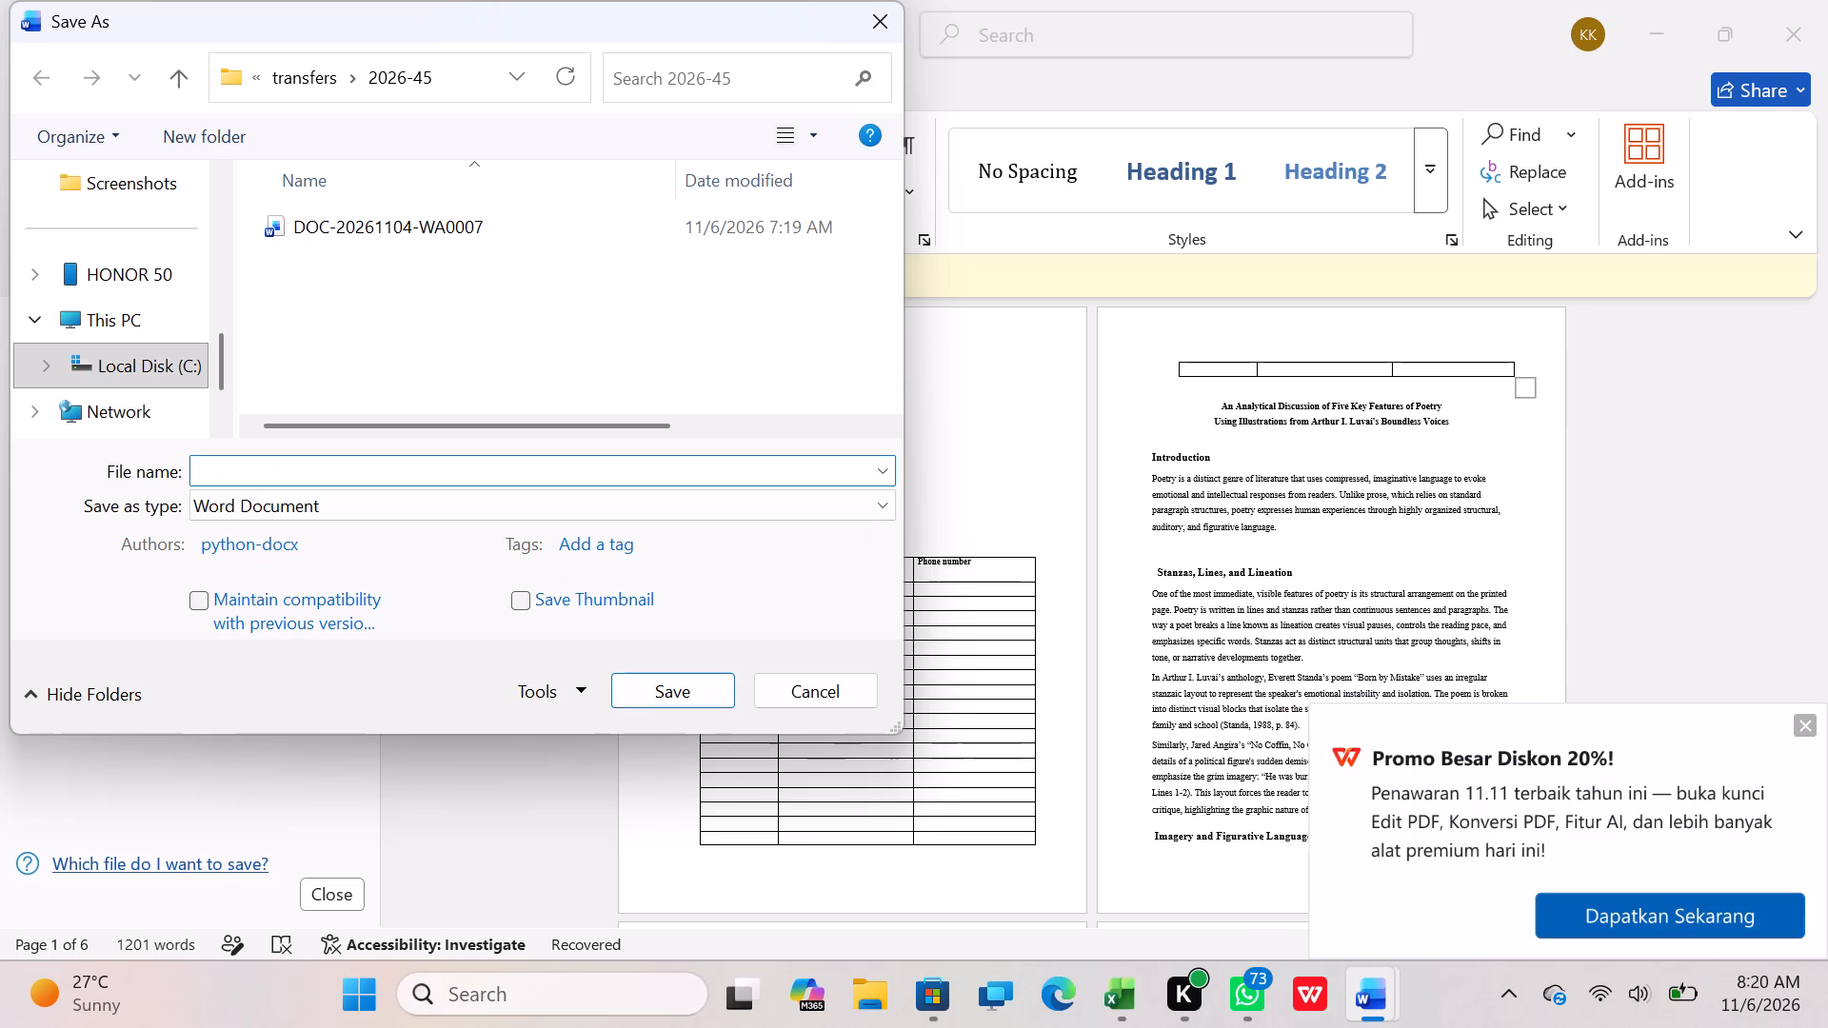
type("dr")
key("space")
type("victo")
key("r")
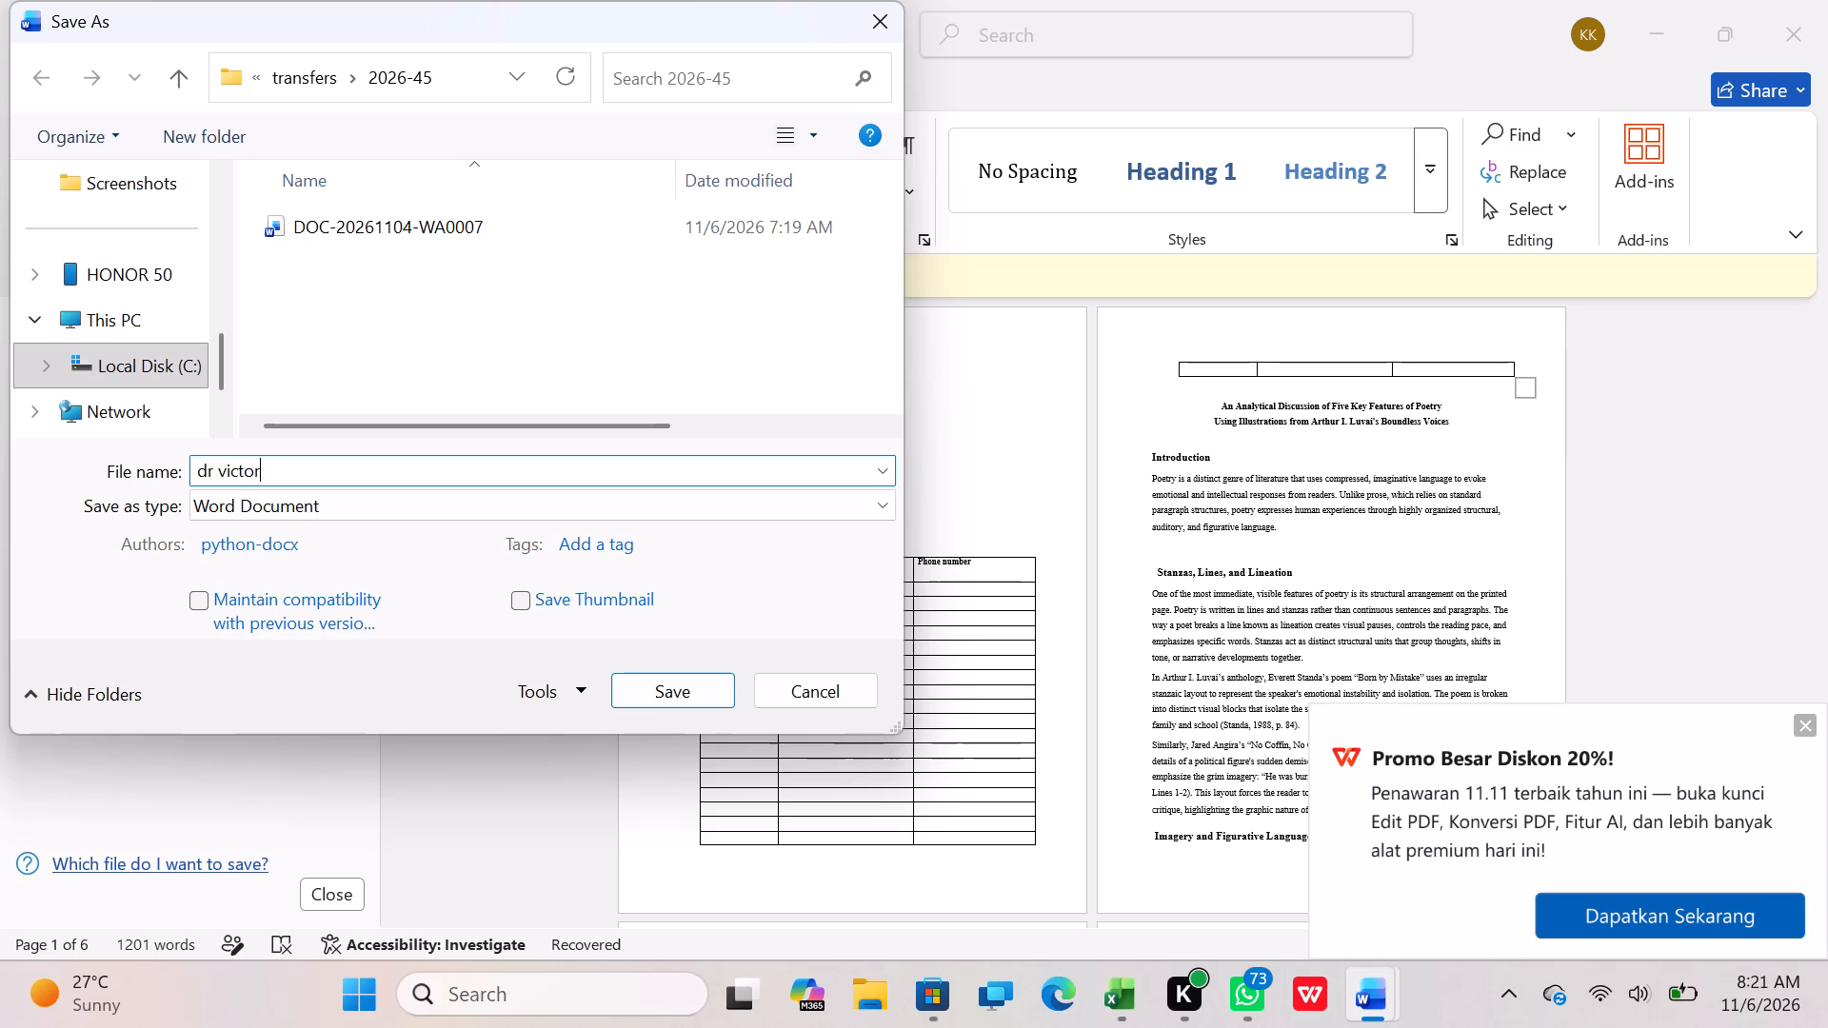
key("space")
left_click(753, 469)
type("assignment")
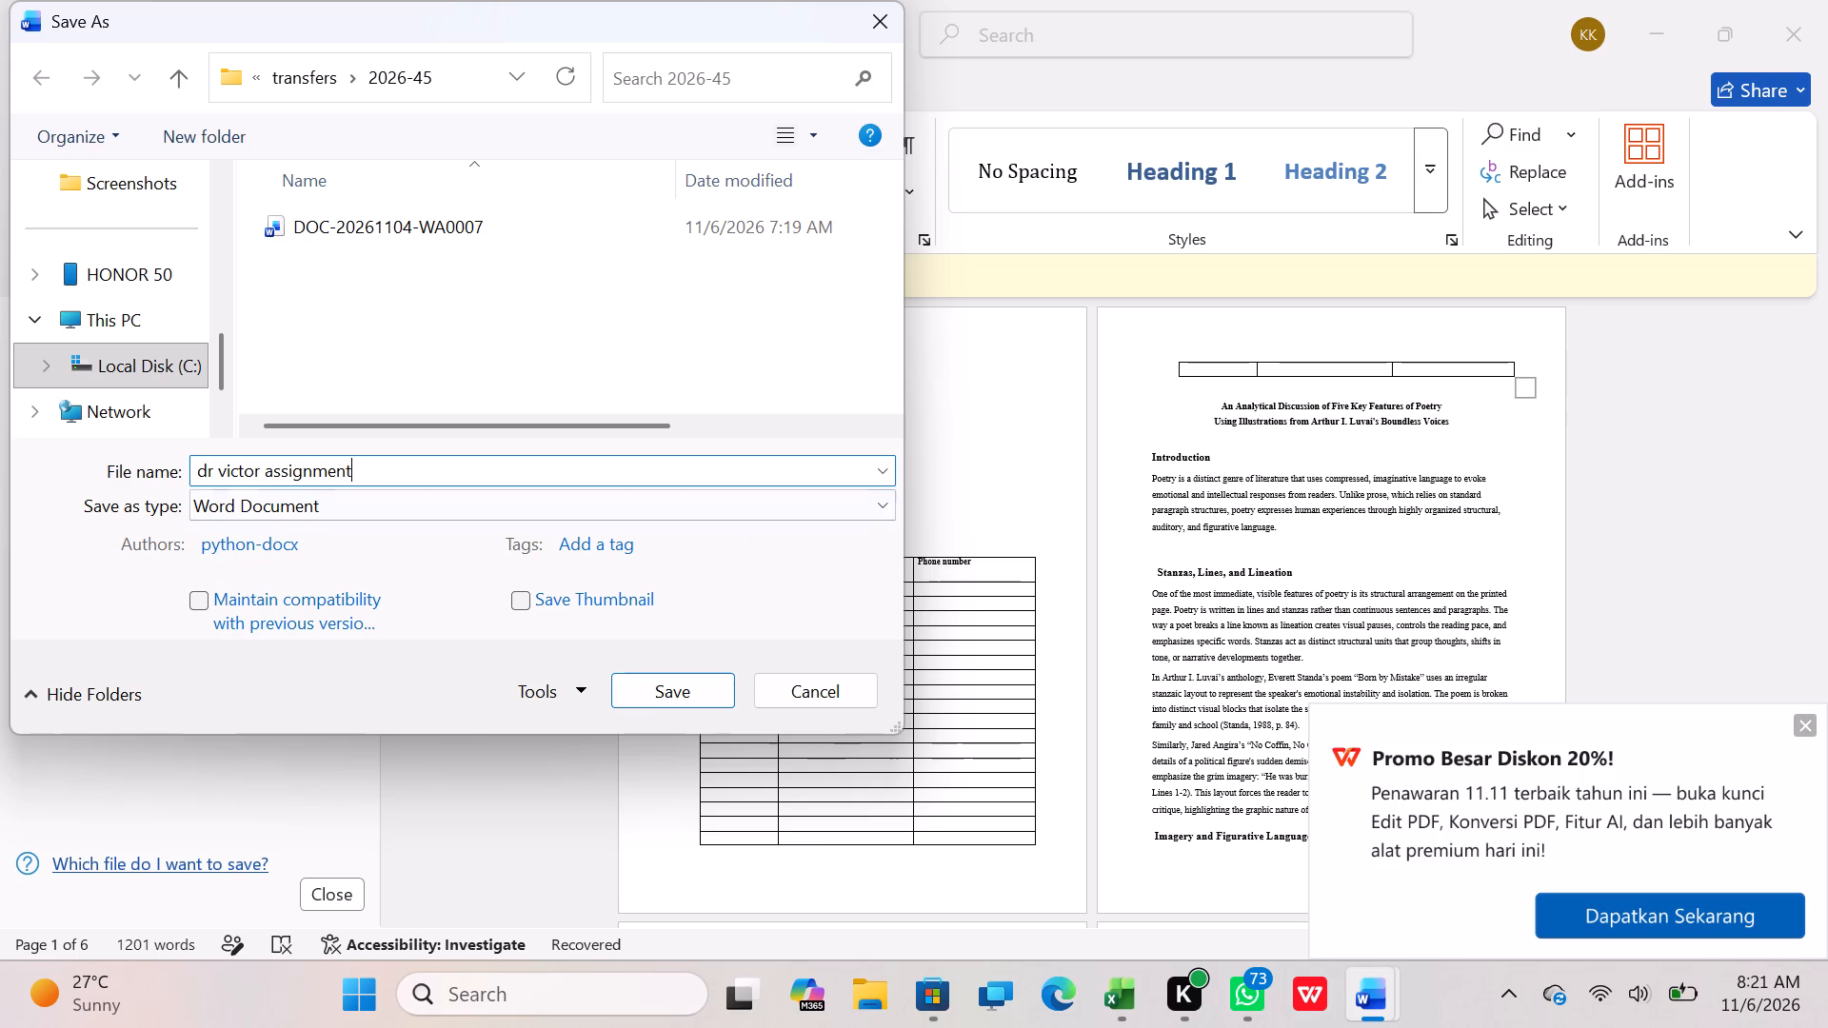
left_click(692, 692)
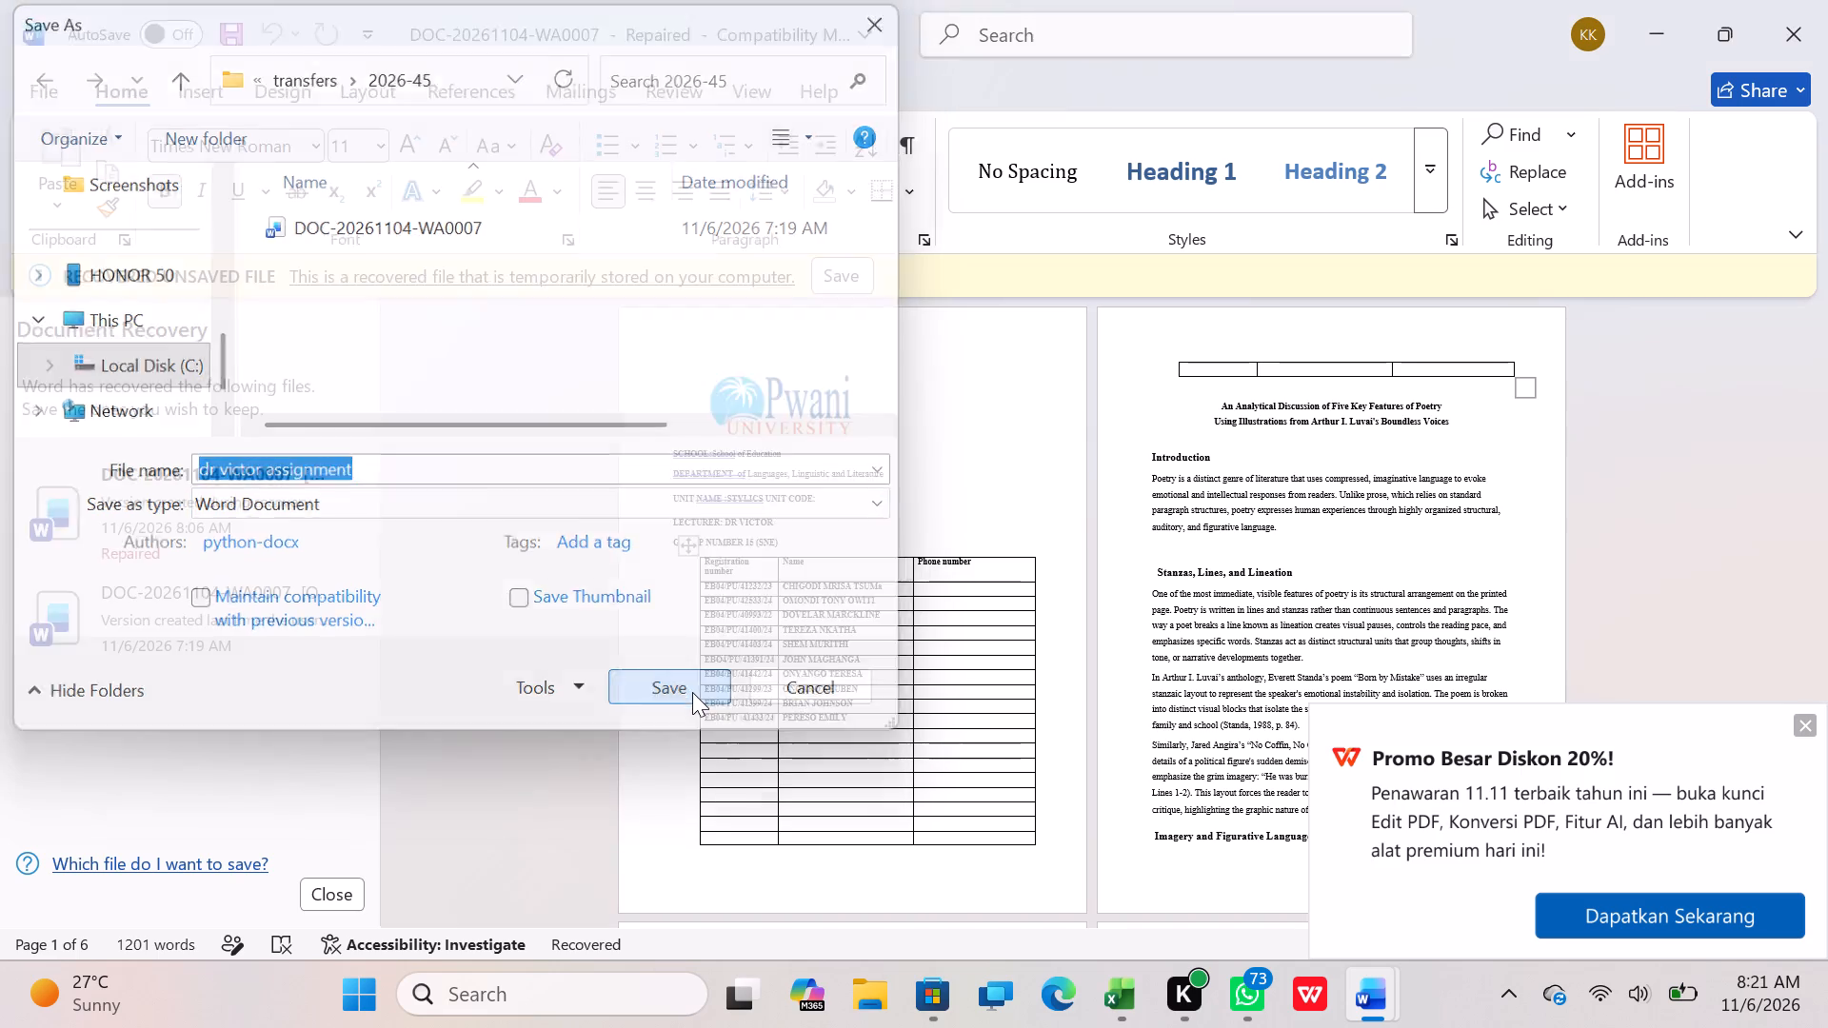
left_click(1027, 563)
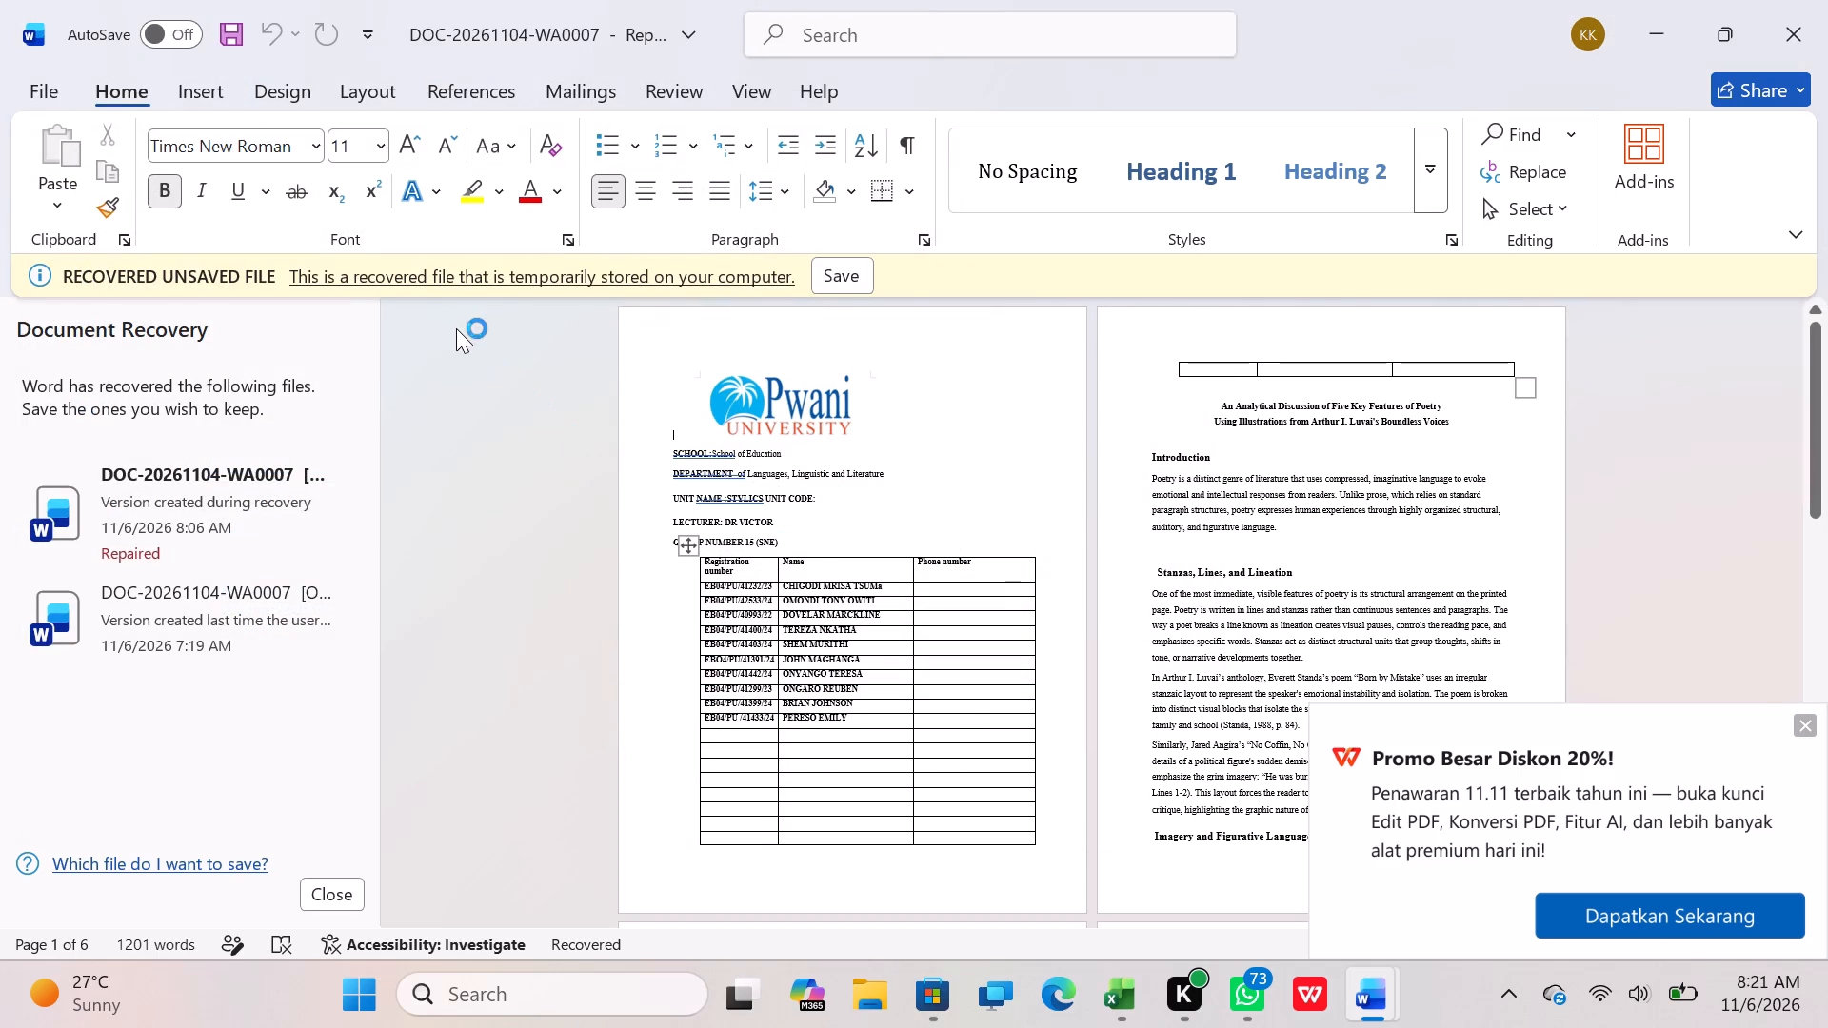
left_click(28, 76)
Dismiss the WPS promotional pop-up covering the document.
left_click(1811, 720)
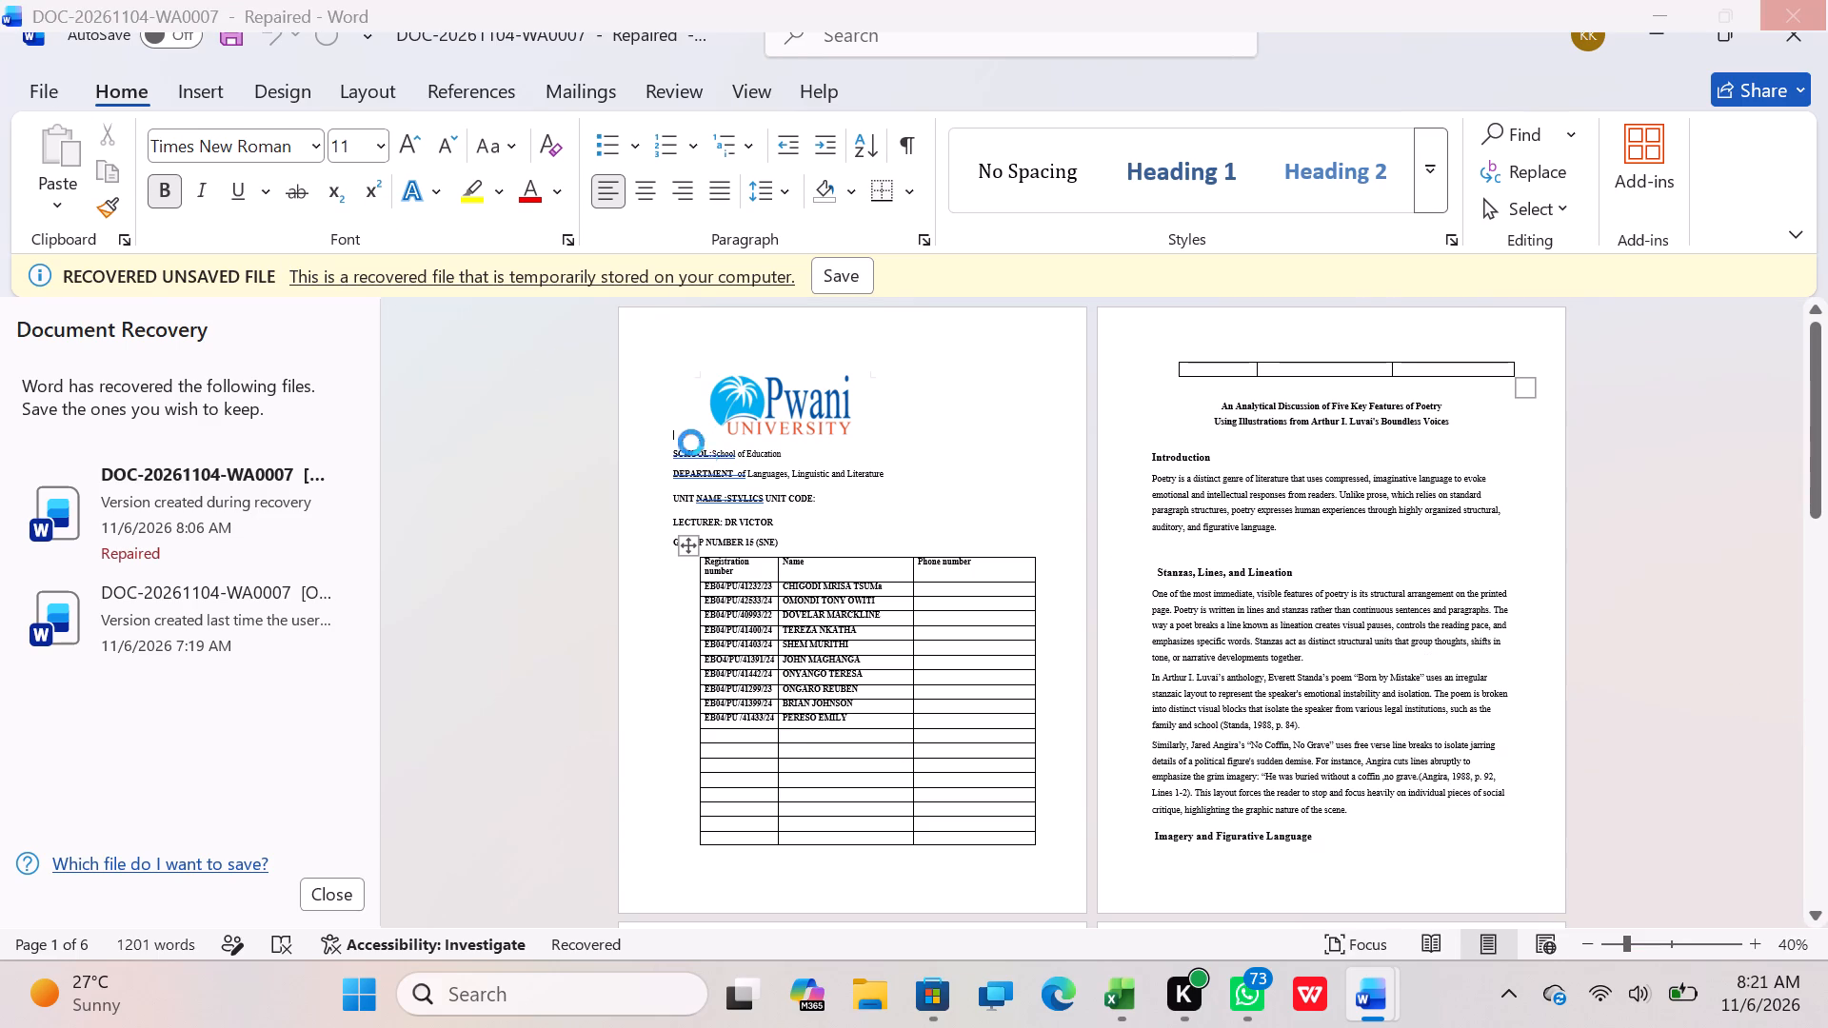
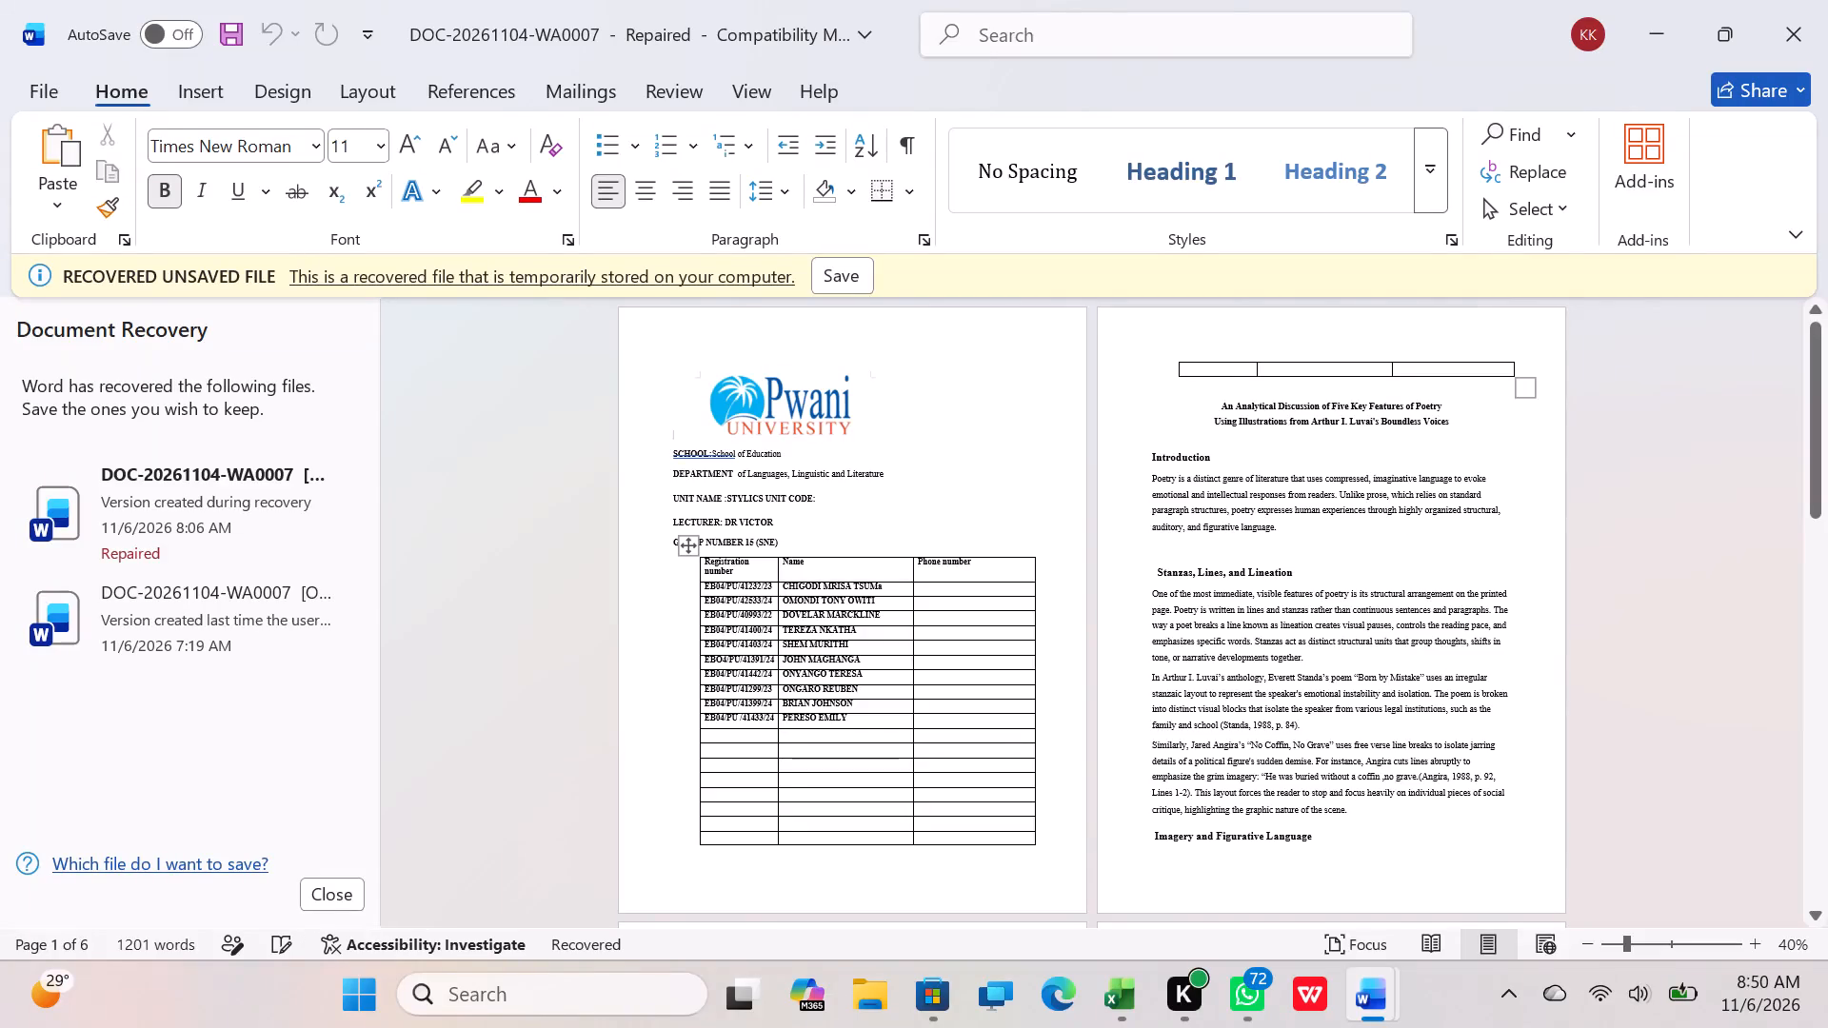
Paste the copied list of group members and registration numbers on a new line below the Introduction paragraph.
left_click(1291, 535)
key("Return")
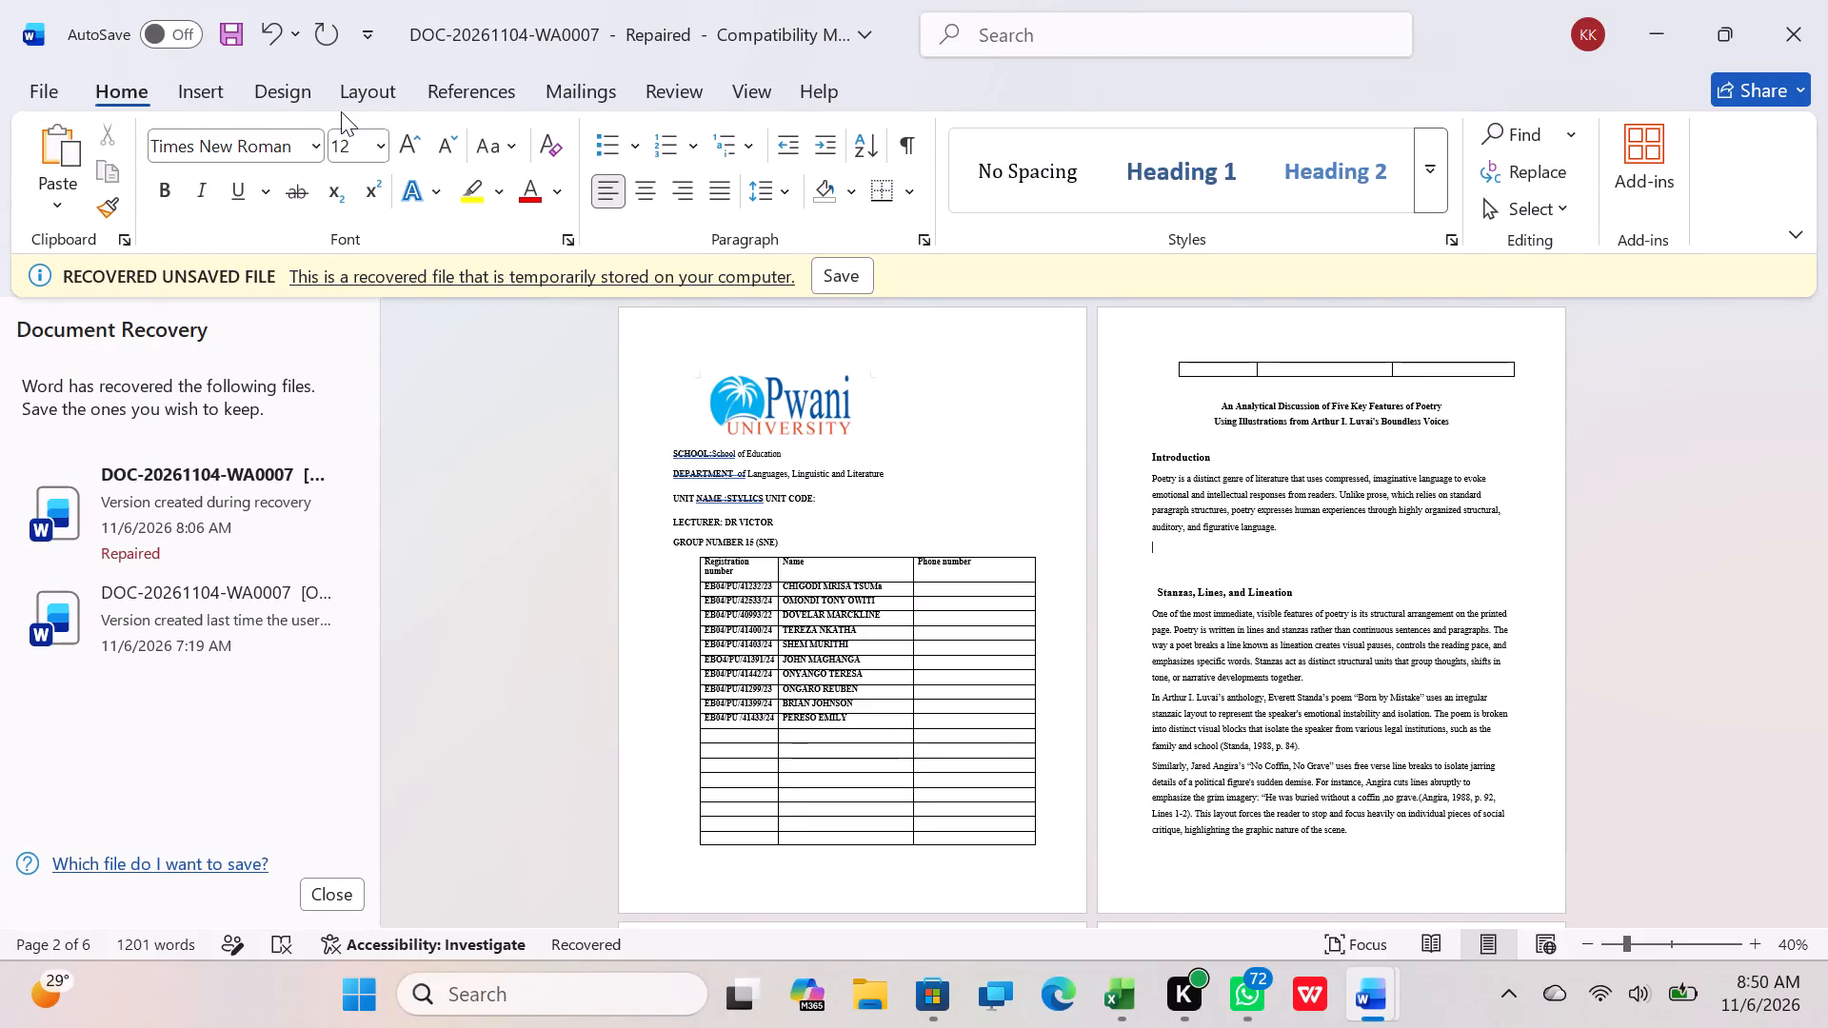
left_click(68, 136)
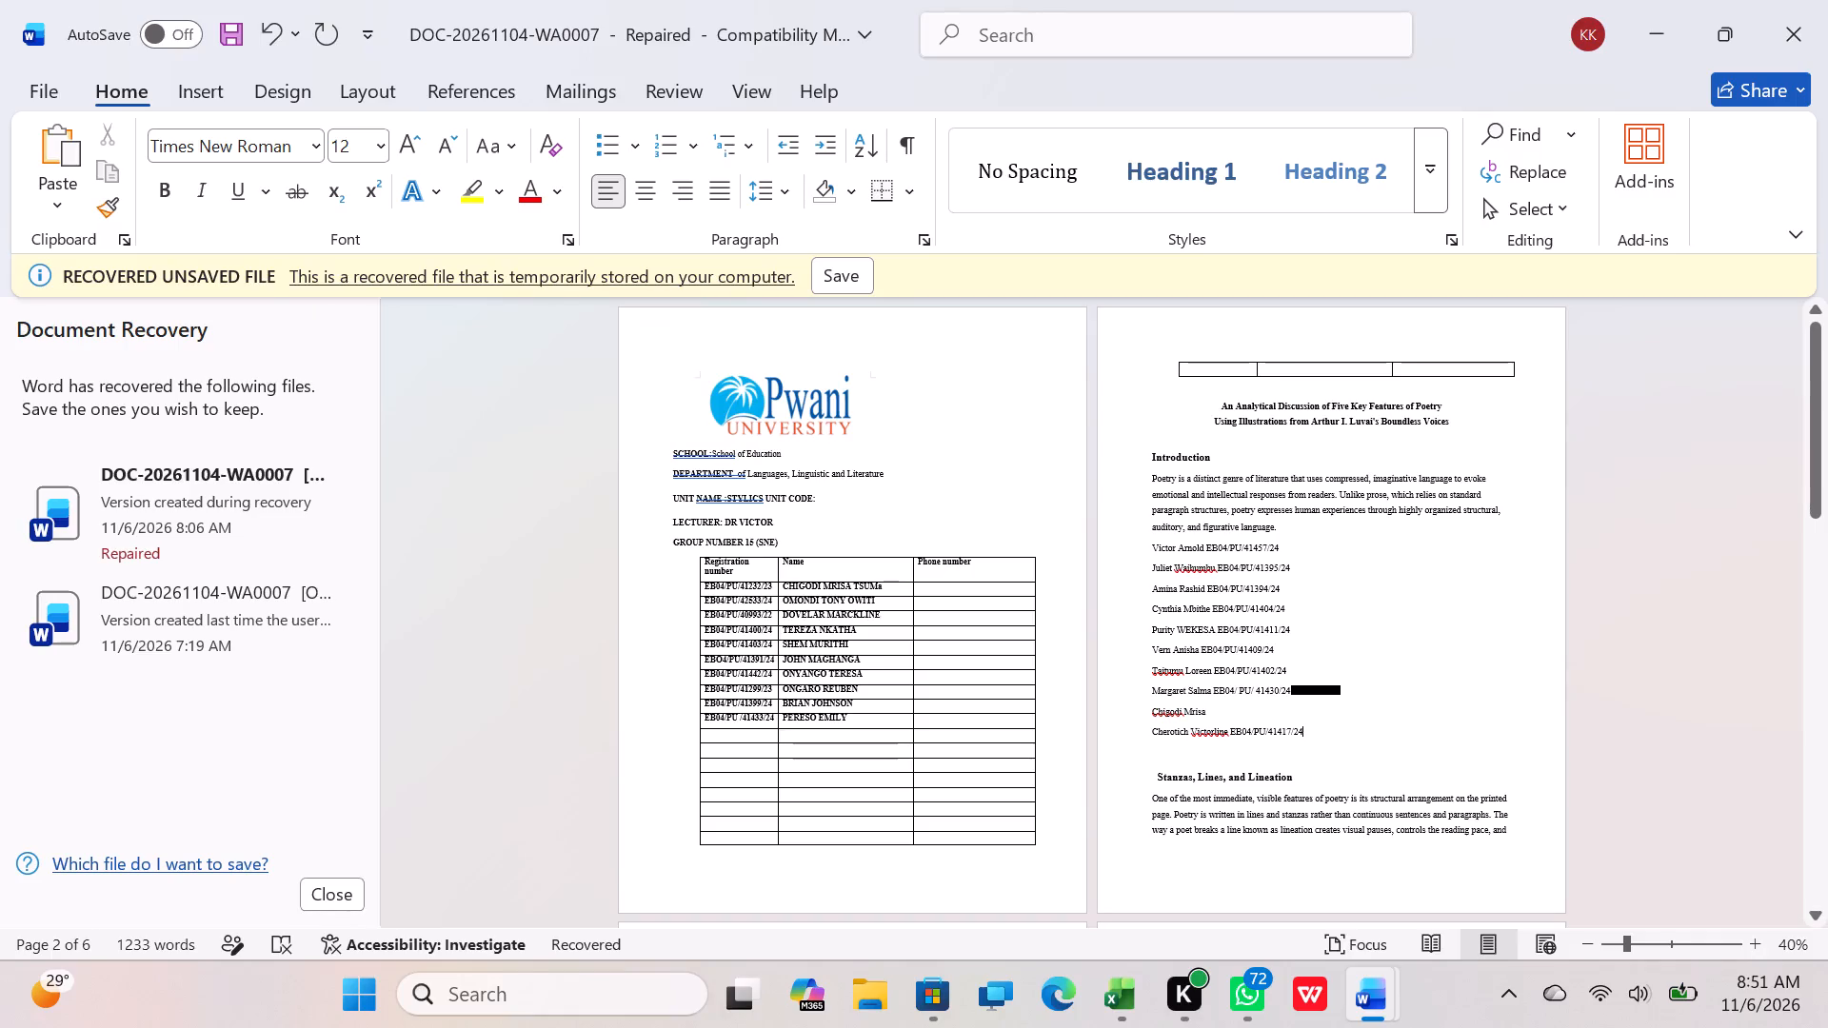
Transfer the first listed member's name and registration number into the first empty row of the cover page's members table.
left_click_drag(1151, 548, 1234, 540)
Copy the first listed member's name and registration number from below the Introduction into the Registration number cell of the table's first empty row.
left_click_drag(1234, 540, 1277, 546)
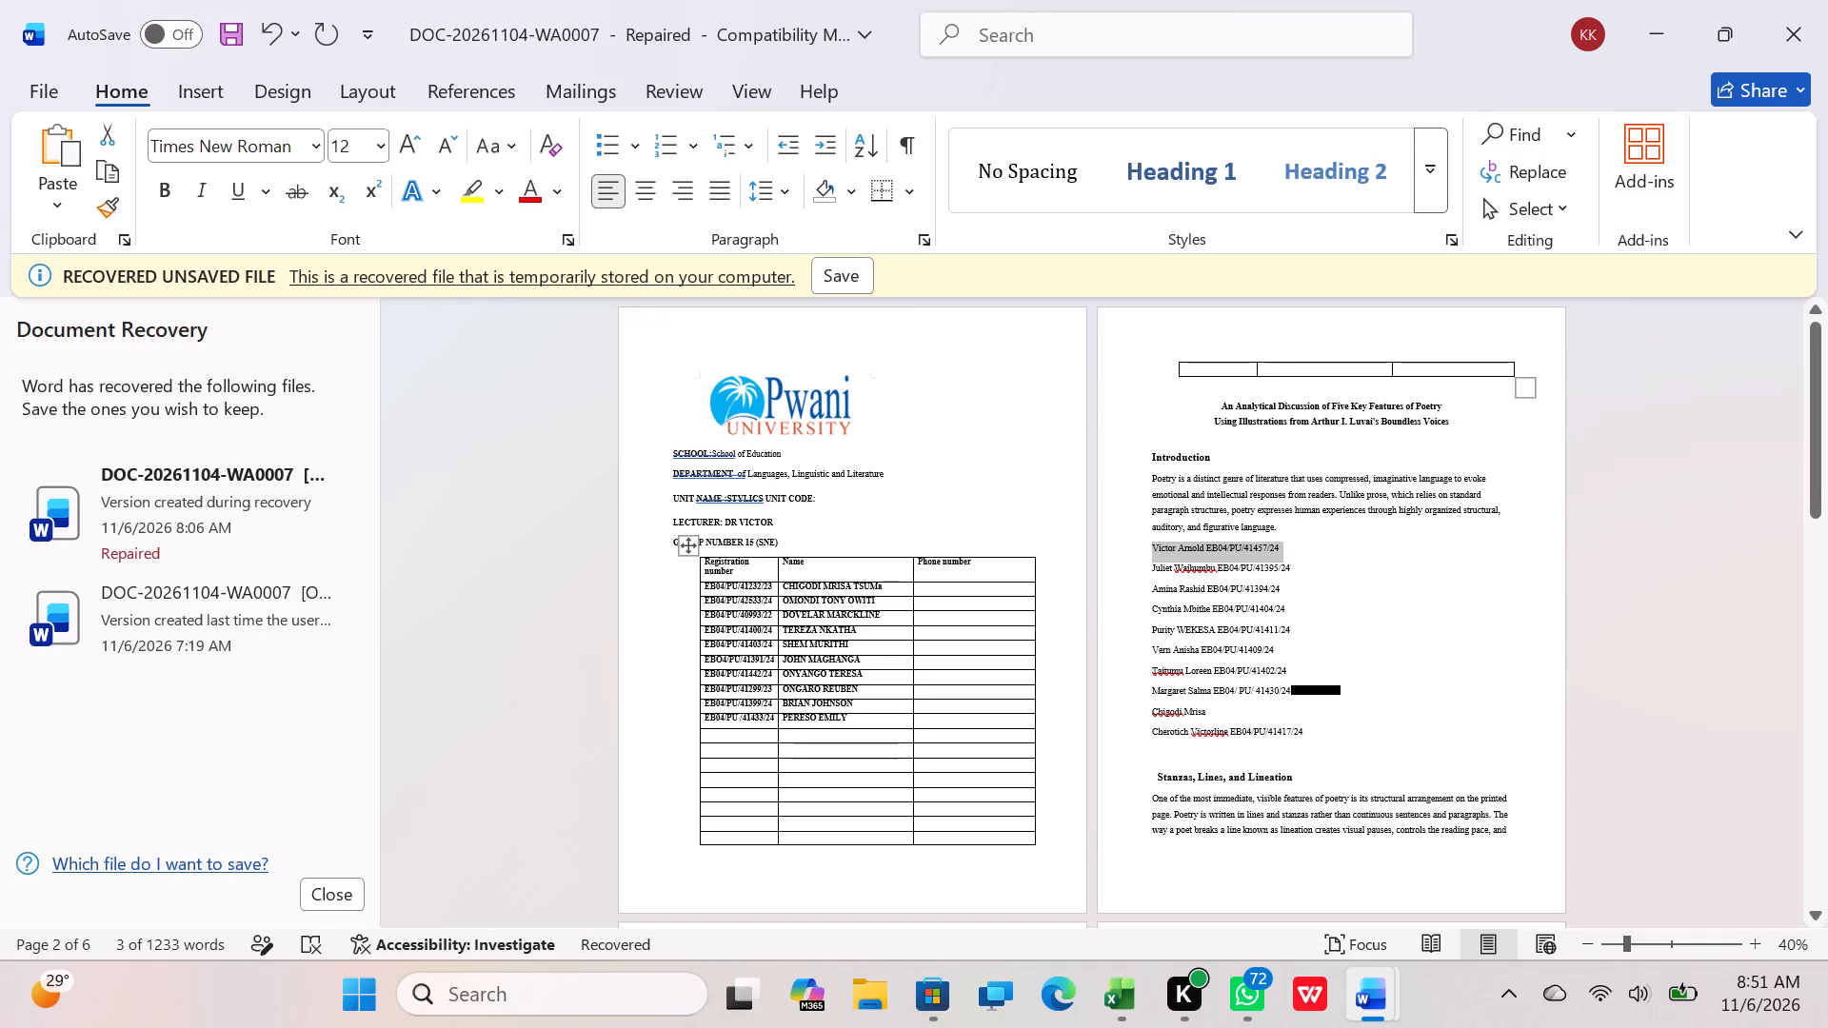
left_click(92, 165)
left_click(739, 738)
left_click(739, 738)
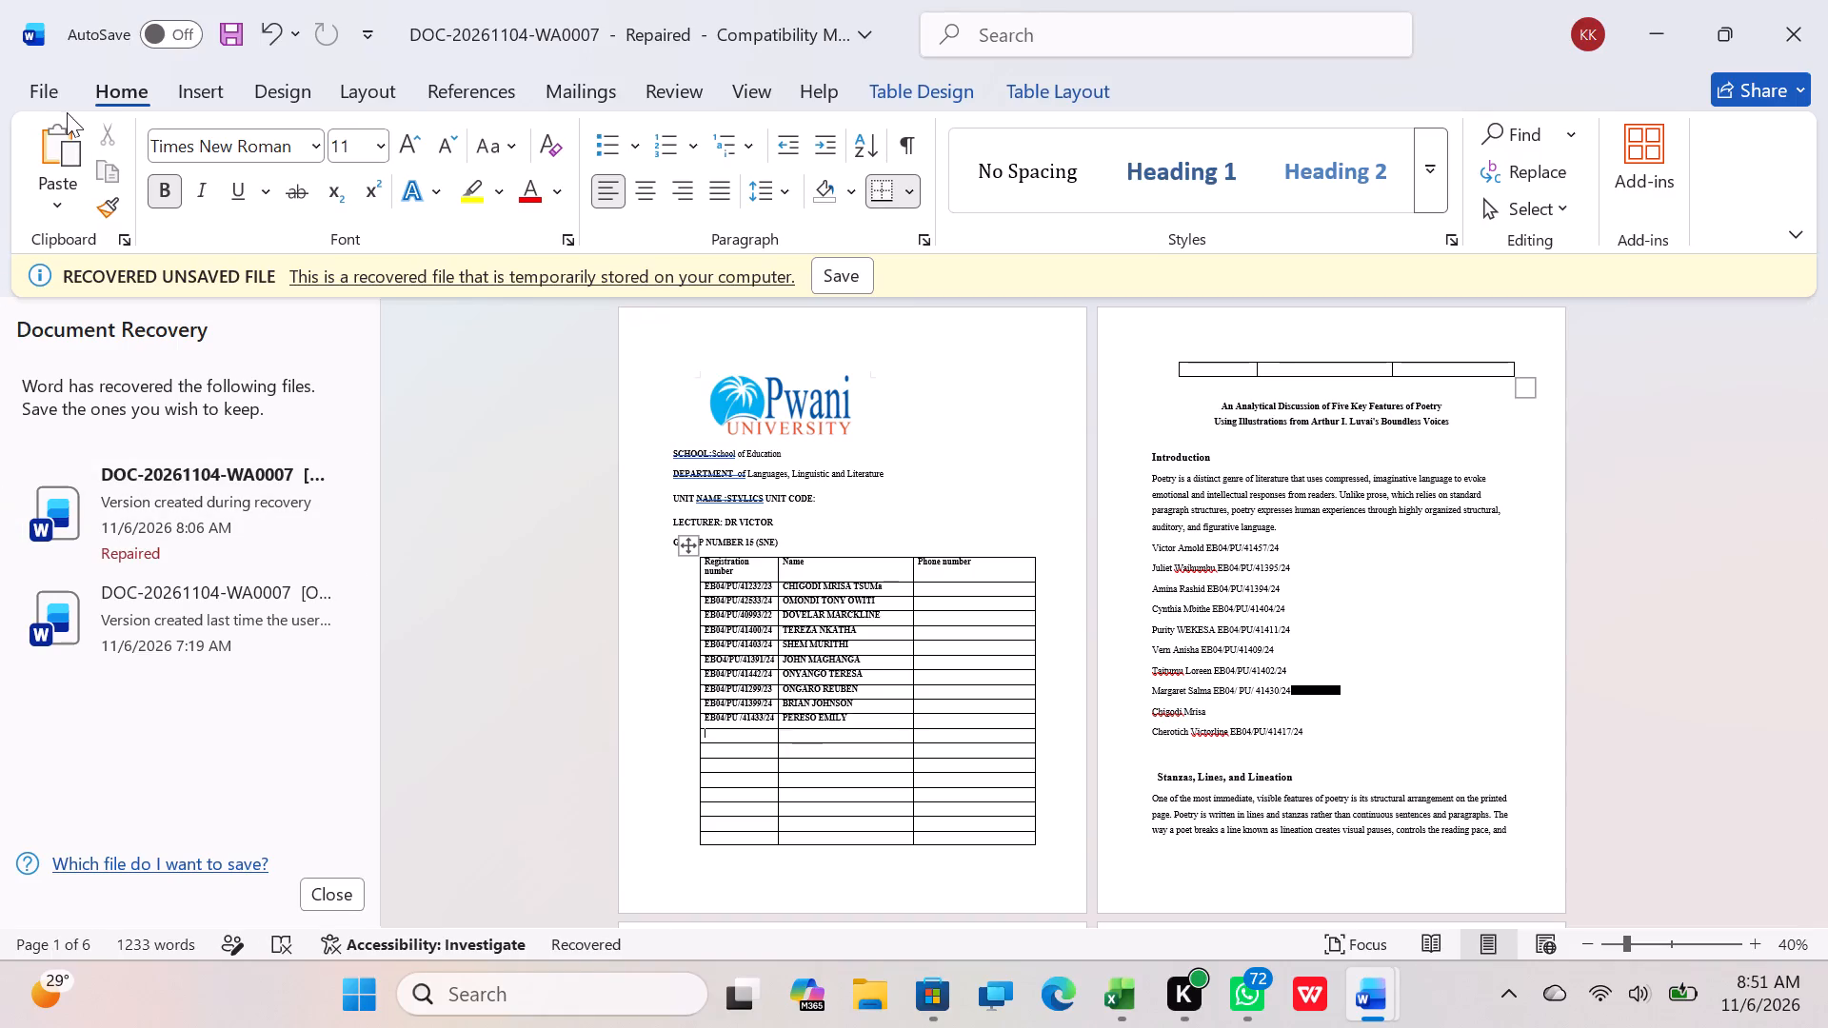
left_click(57, 143)
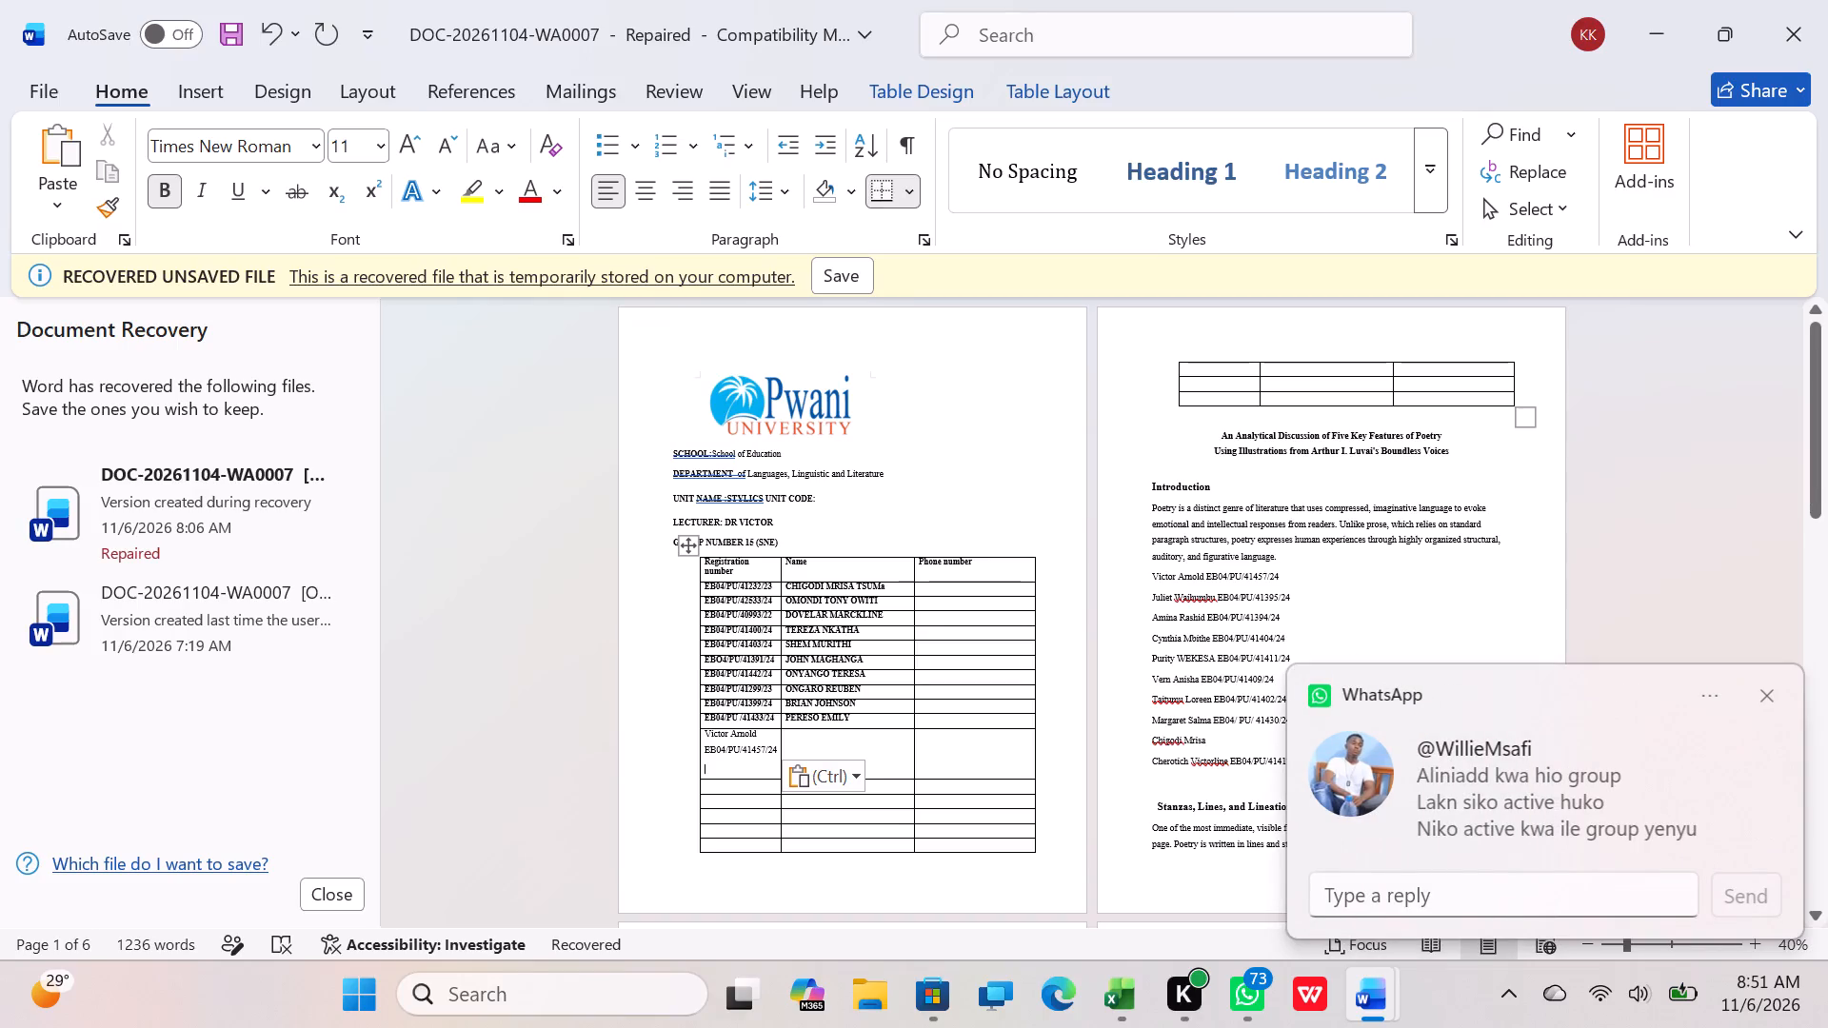
Move the pasted registration number into the adjacent Name cell, leaving the member's name in the first column and no extra blank line.
left_click_drag(705, 750, 729, 765)
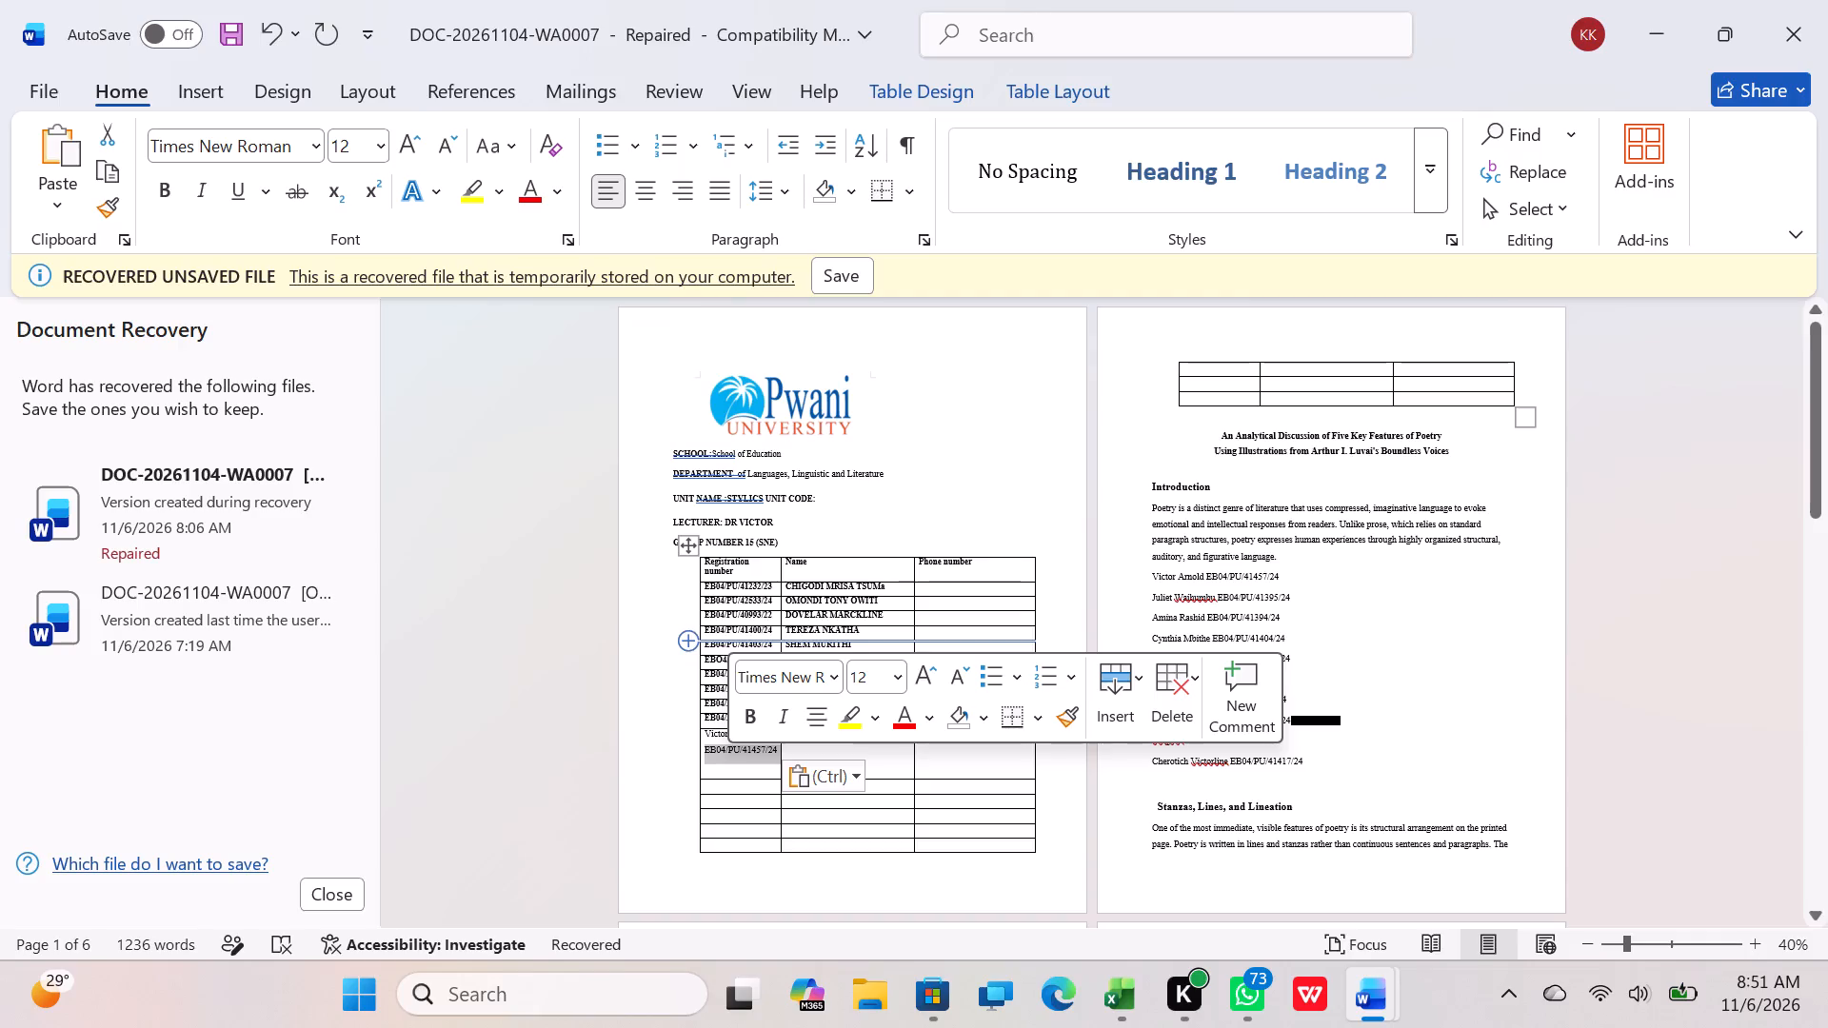
left_click(99, 147)
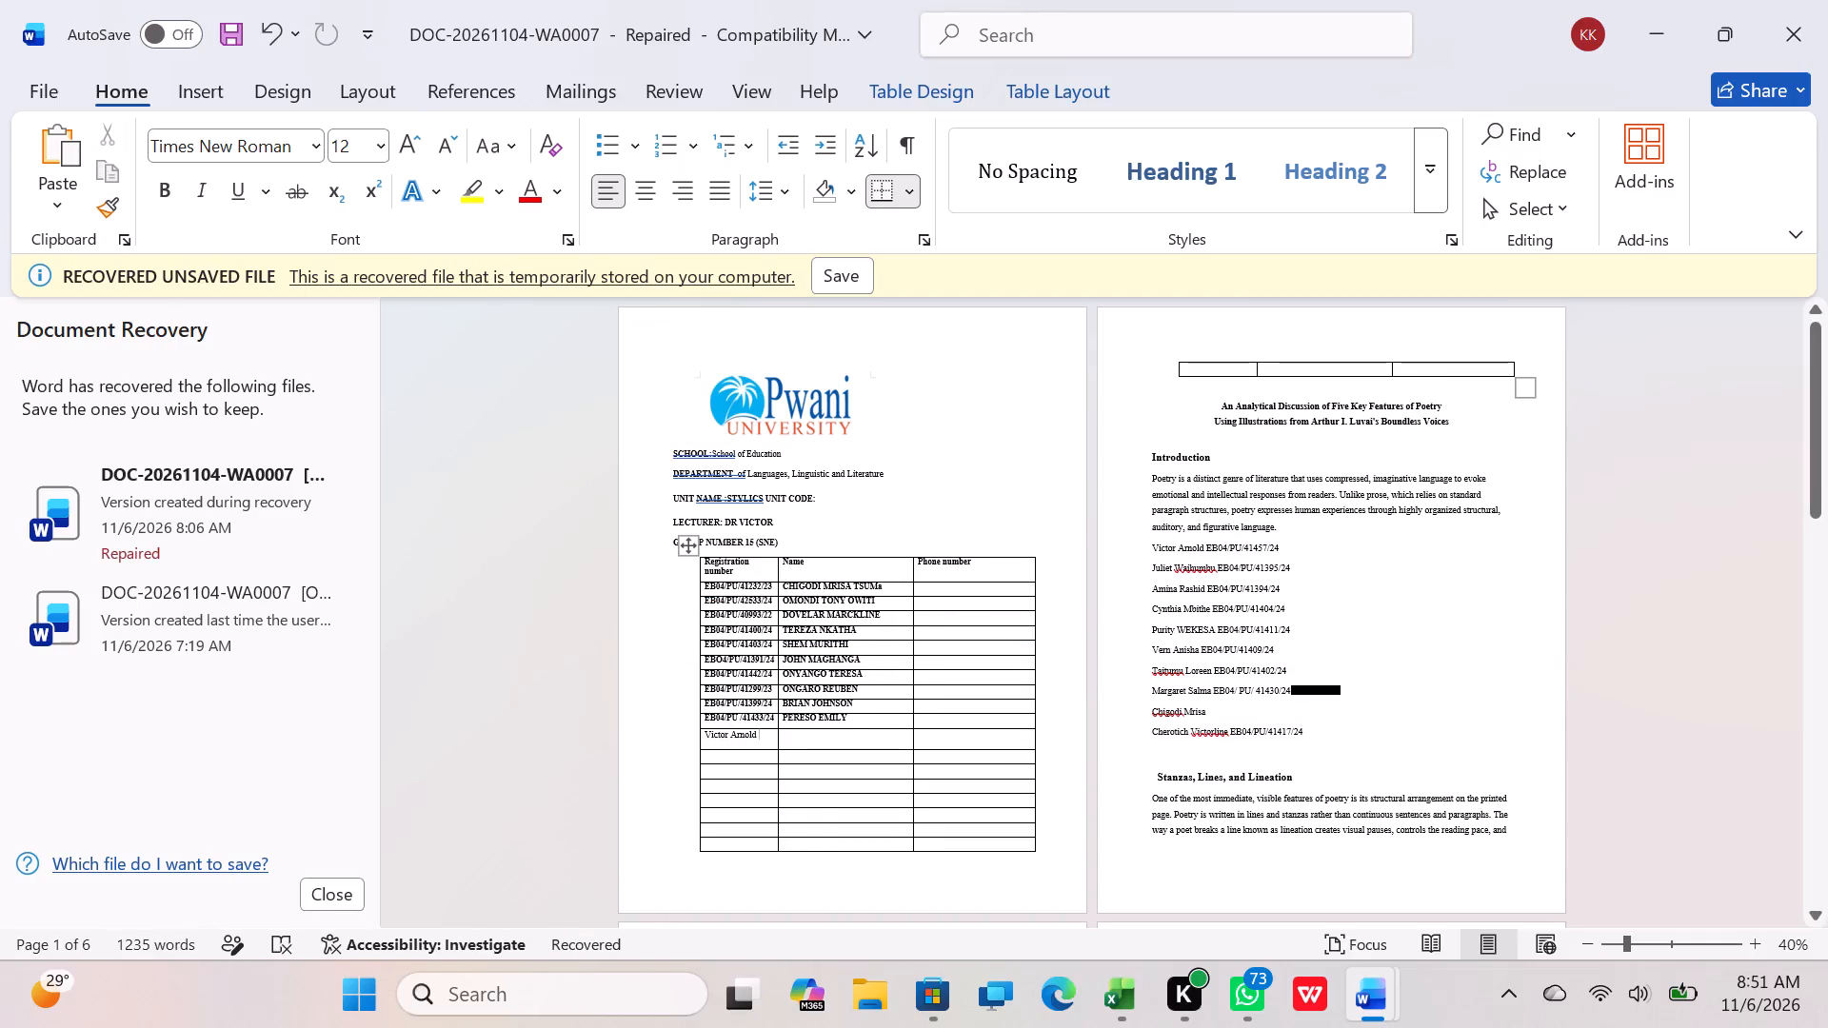
left_click(794, 736)
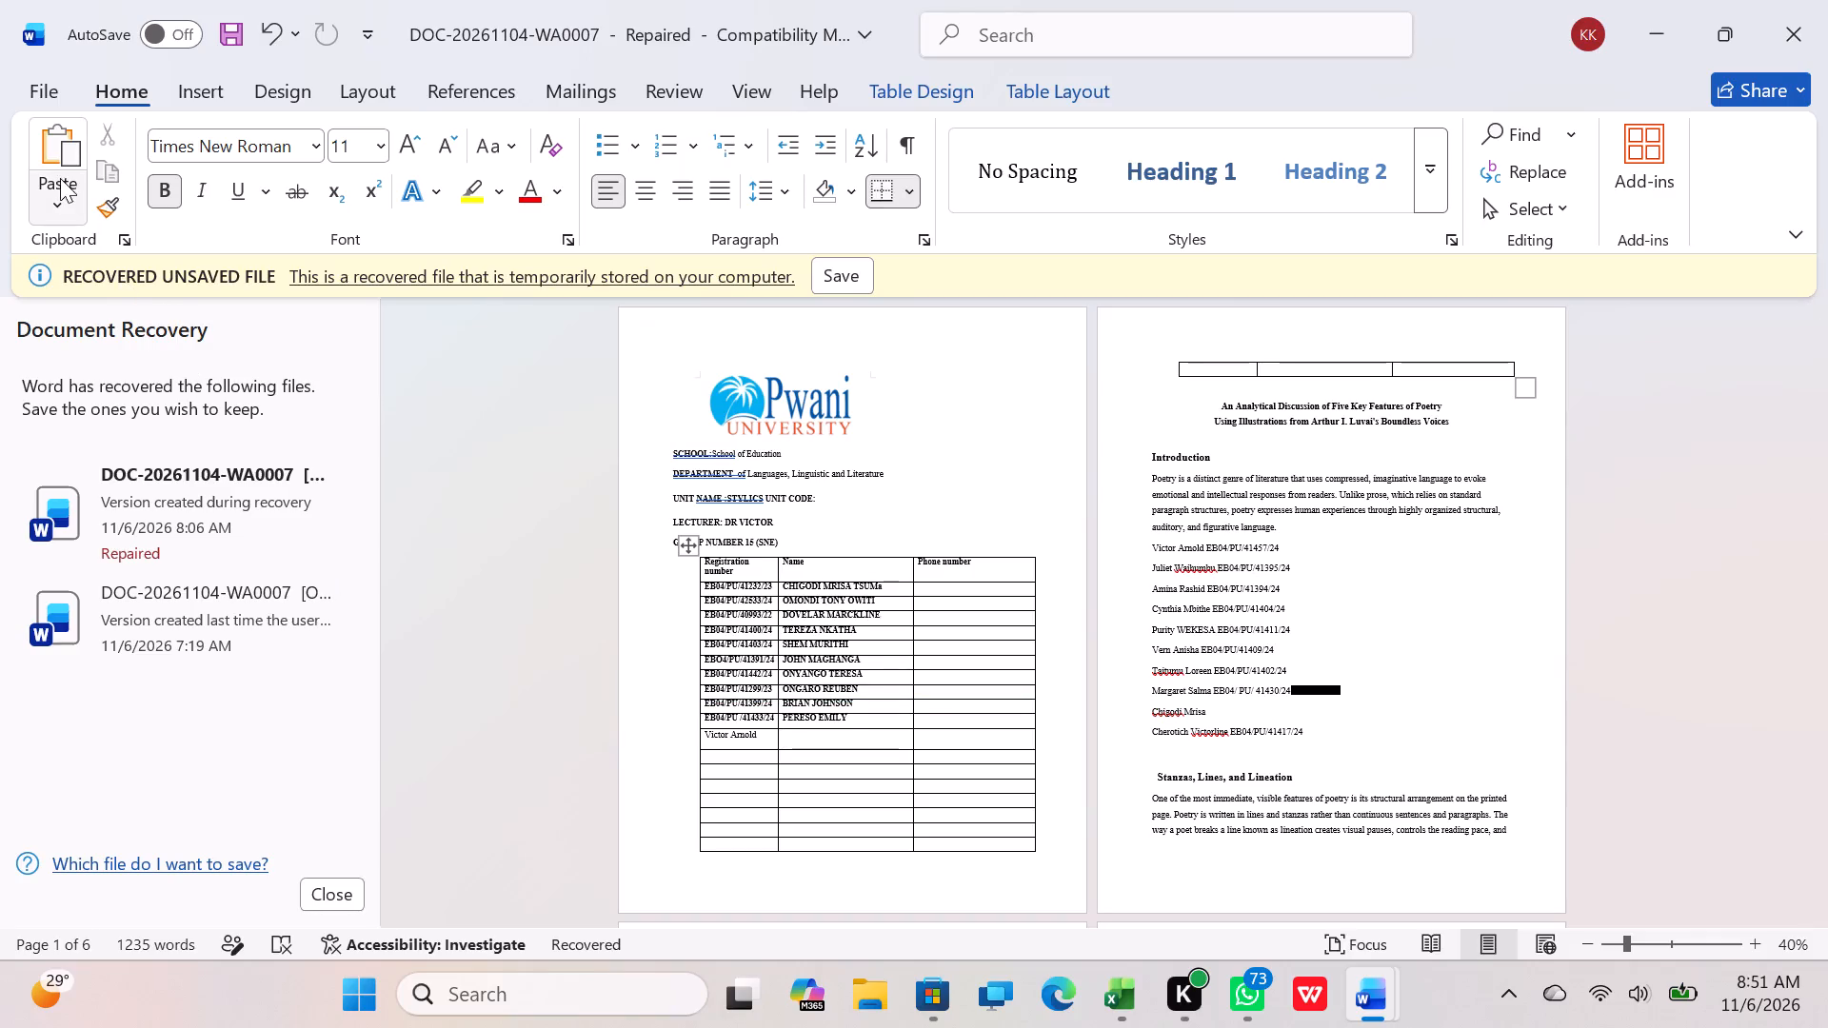
left_click(55, 145)
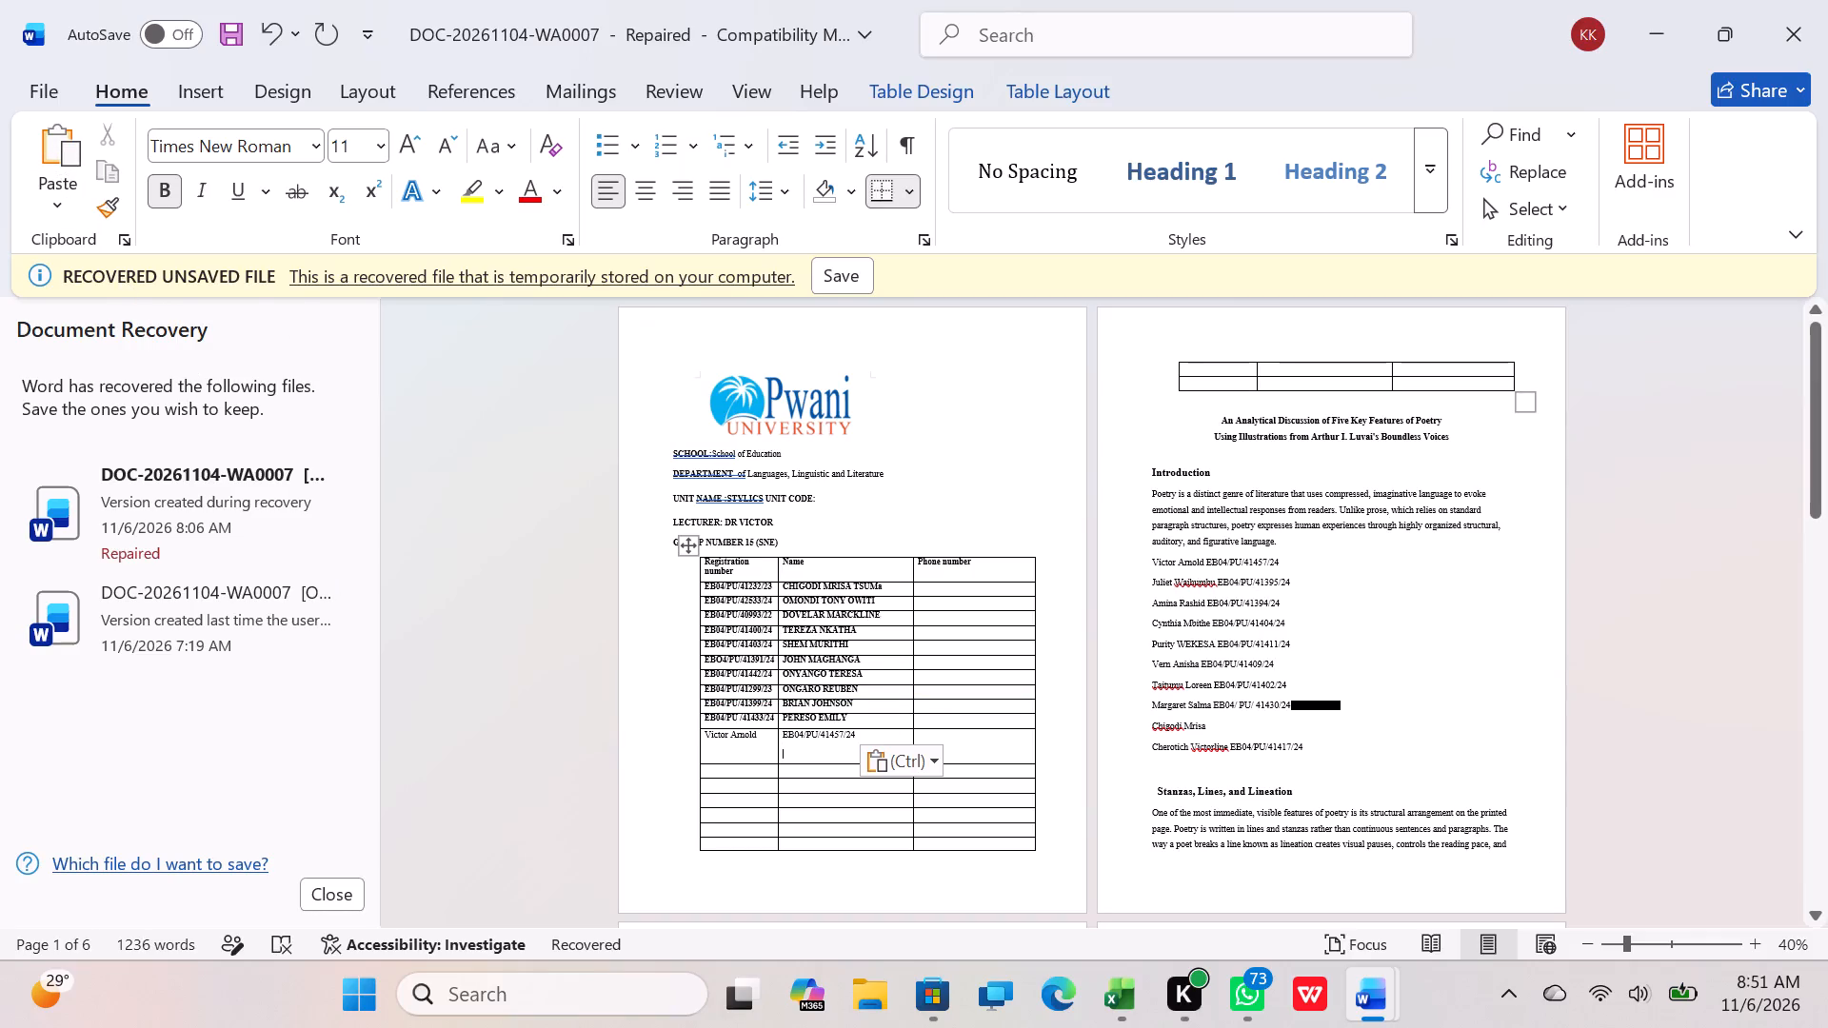
key("BackSpace")
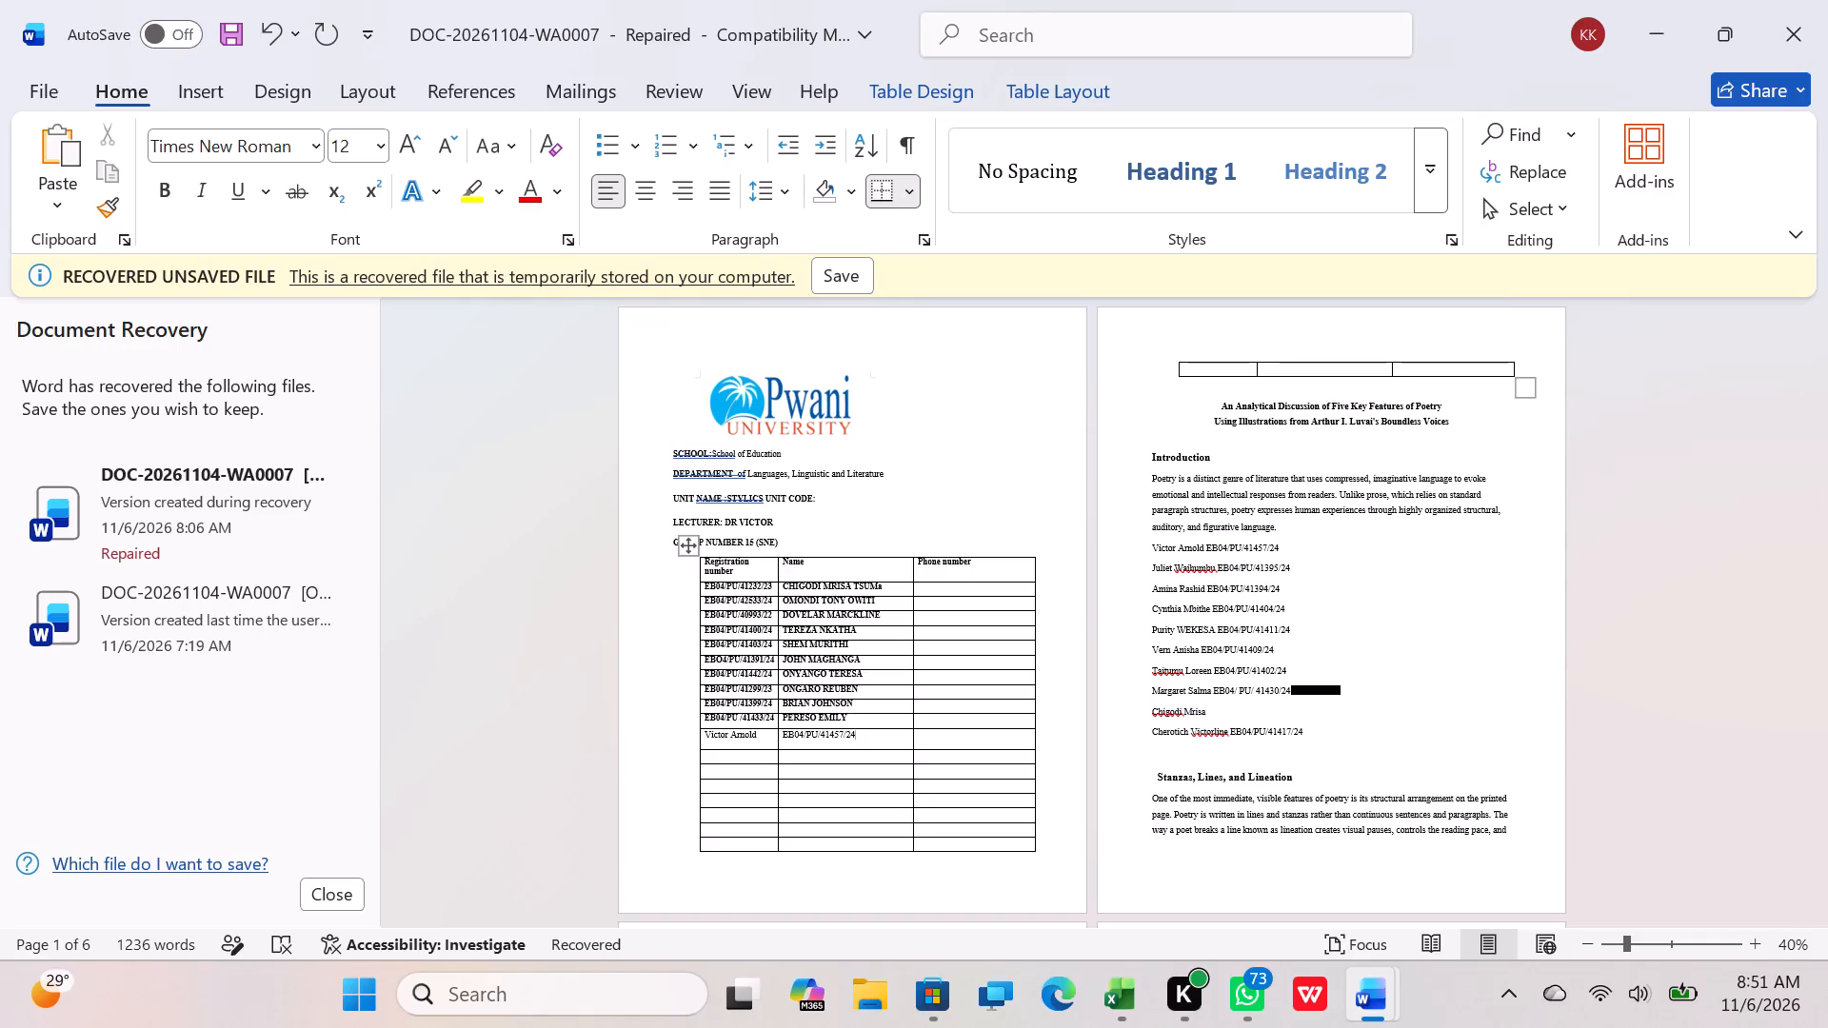
Move the second listed member's name from the pasted list into the Name column of the table's next empty row.
left_click(733, 751)
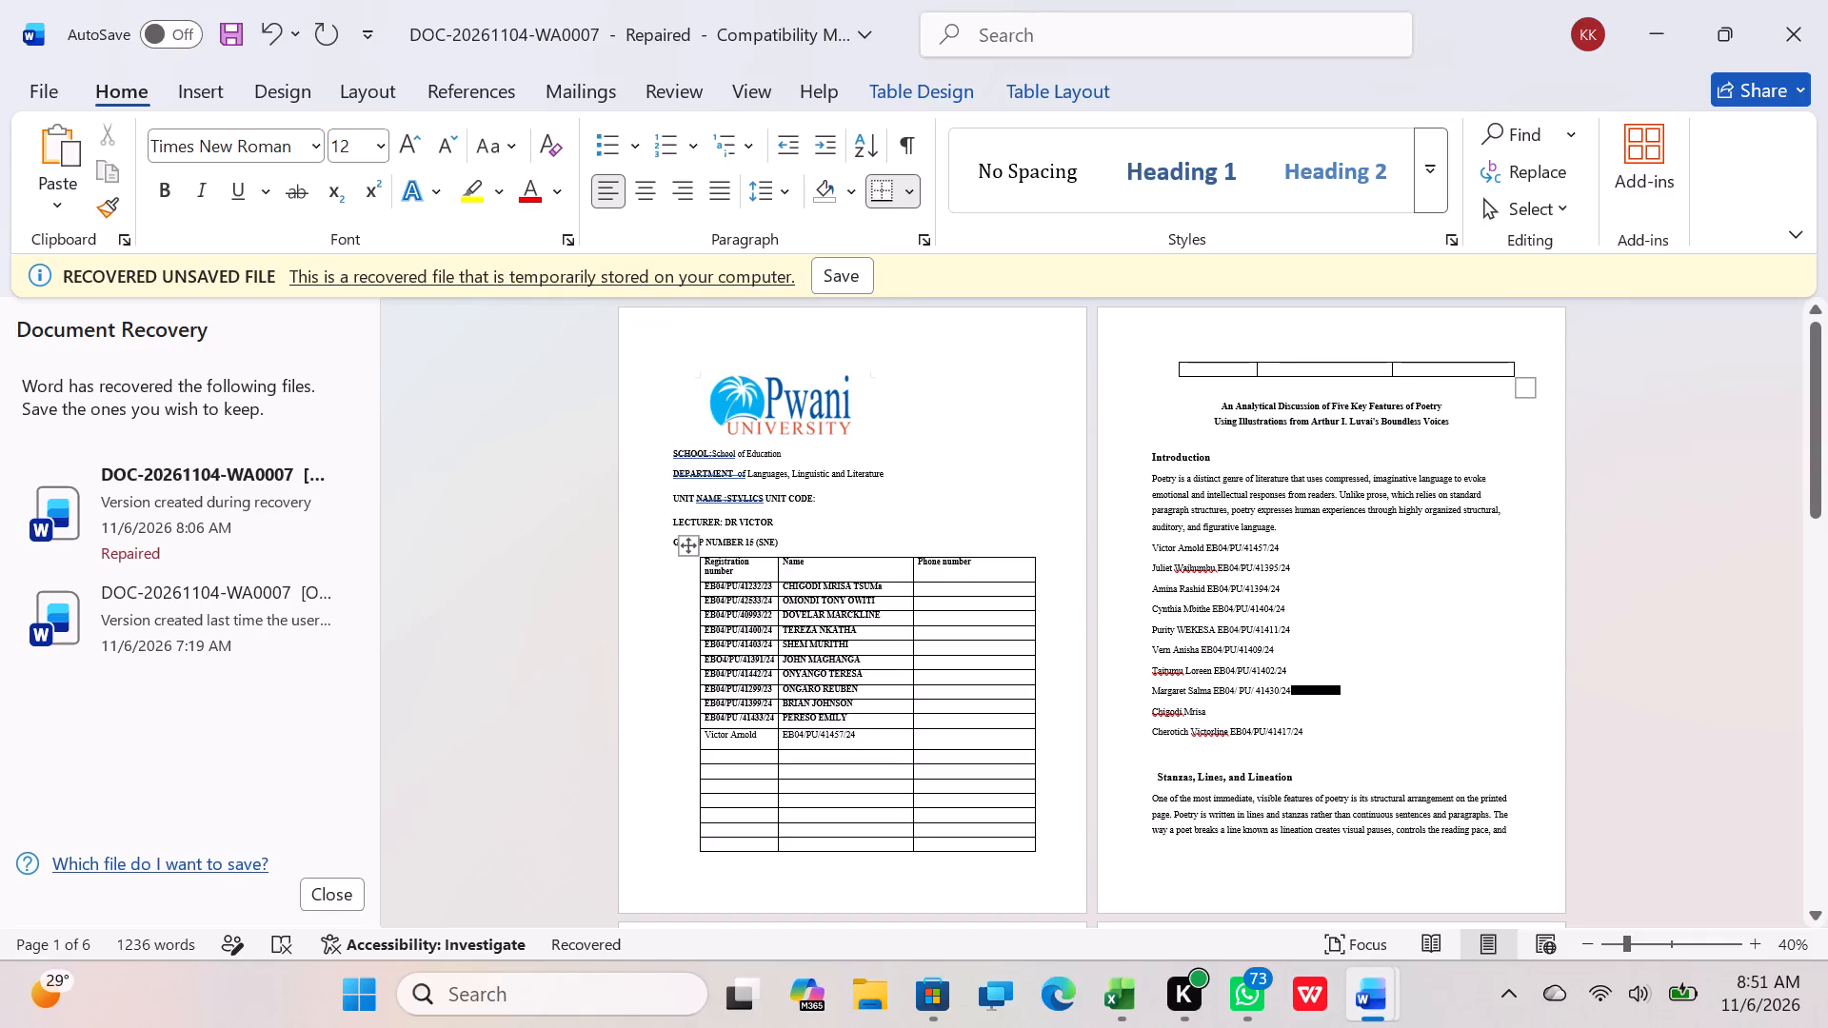
left_click_drag(1154, 567, 1194, 567)
left_click_drag(1194, 567, 1183, 569)
scroll(1112, 600, "up", 5, "ctrl")
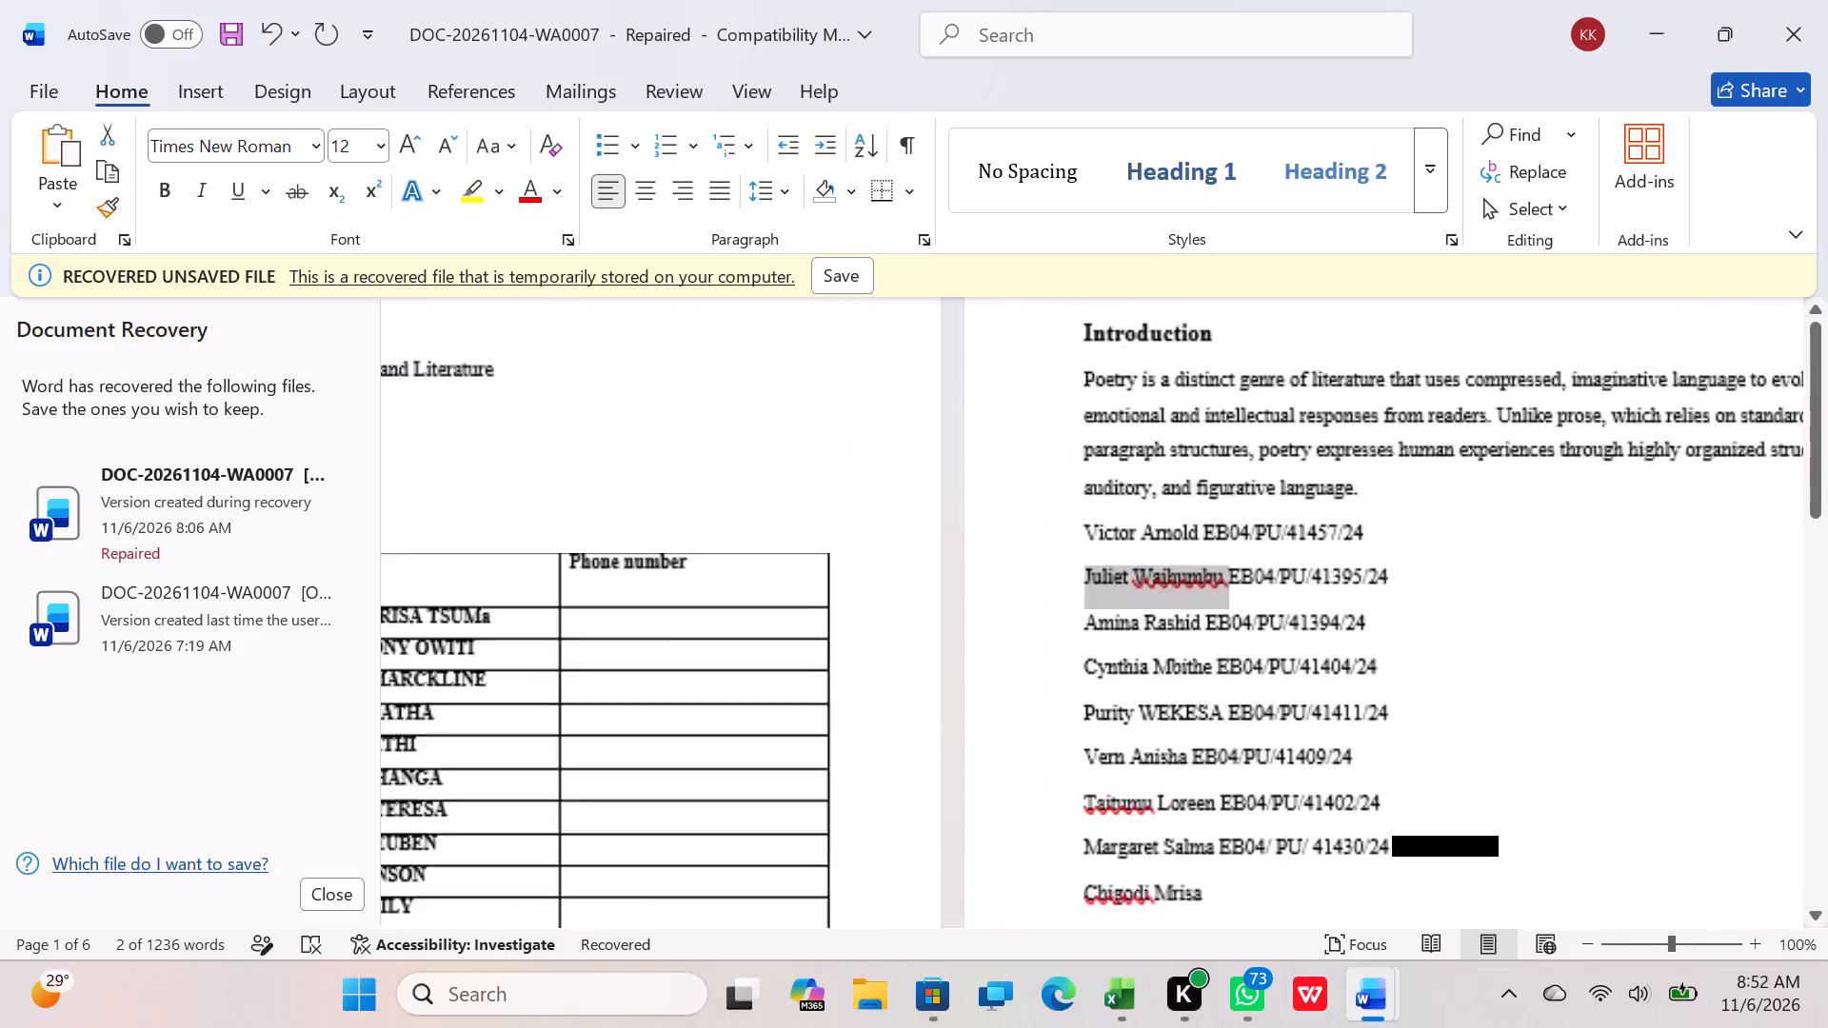
scroll(1112, 600, "up", 2, "ctrl")
scroll(1112, 600, "down", 6, "ctrl")
scroll(1112, 600, "up", 1)
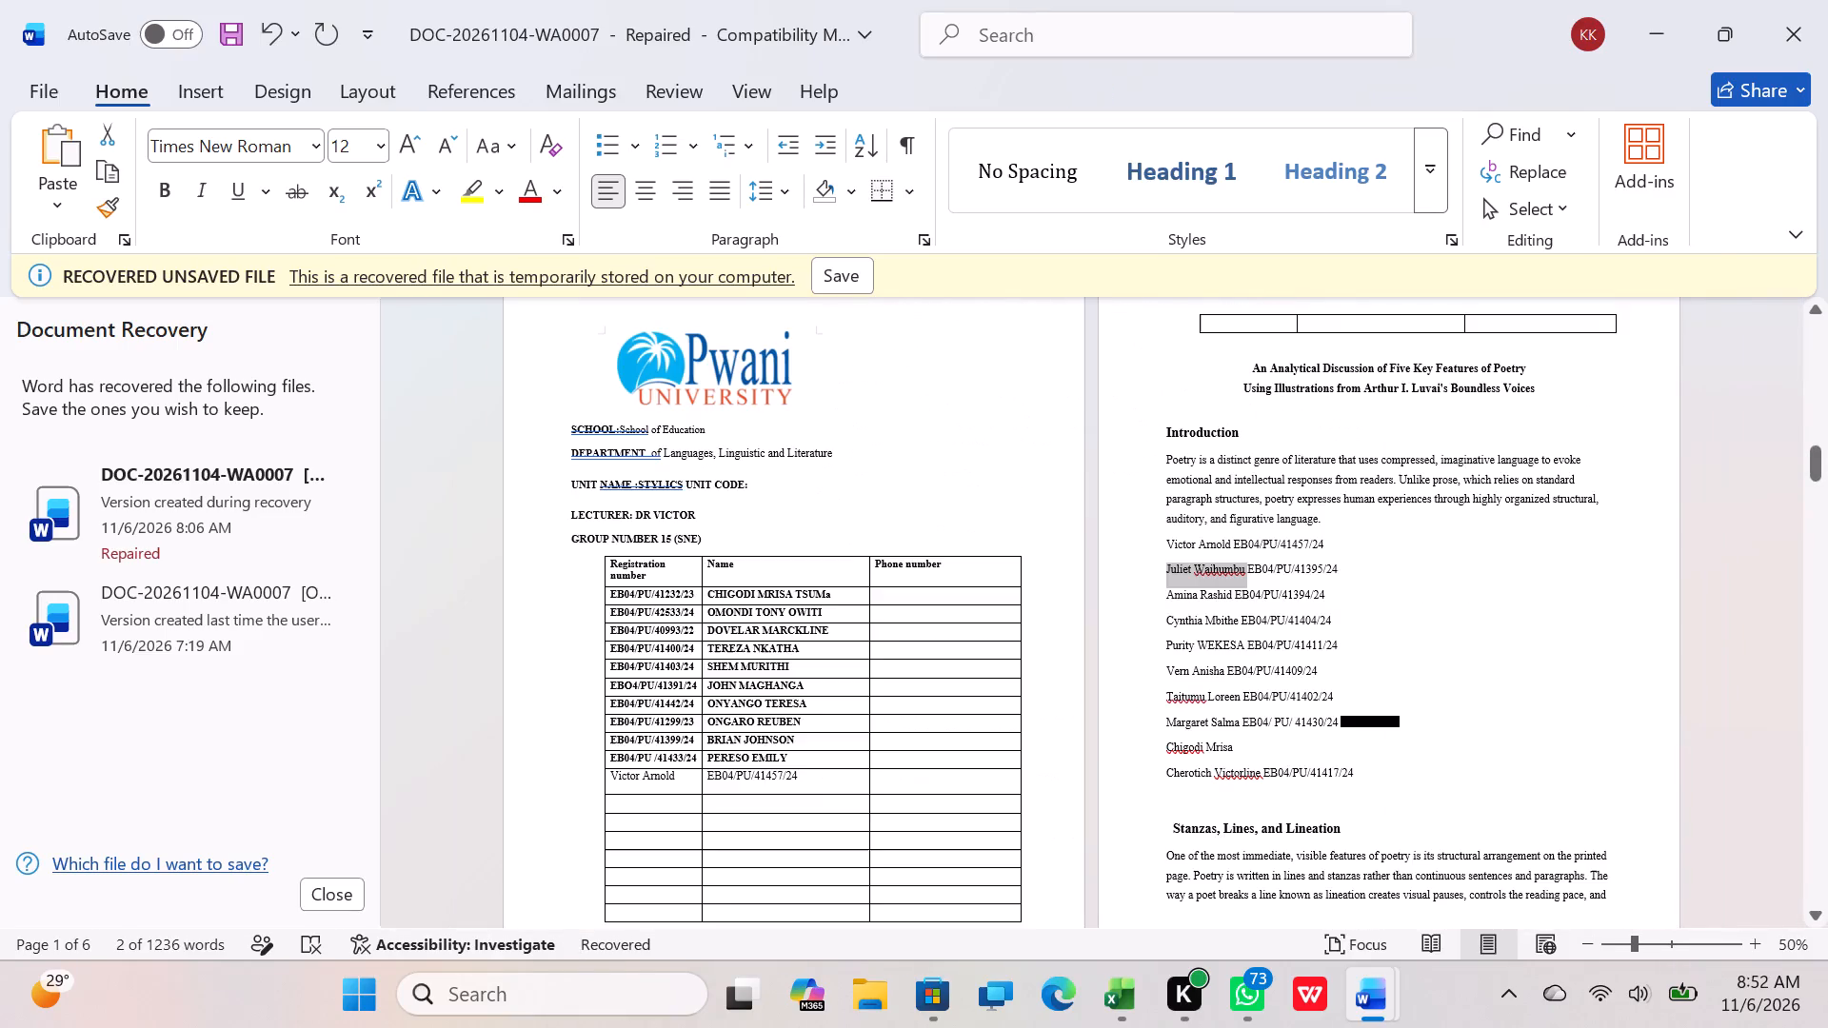
scroll(1112, 600, "up", 2, "ctrl")
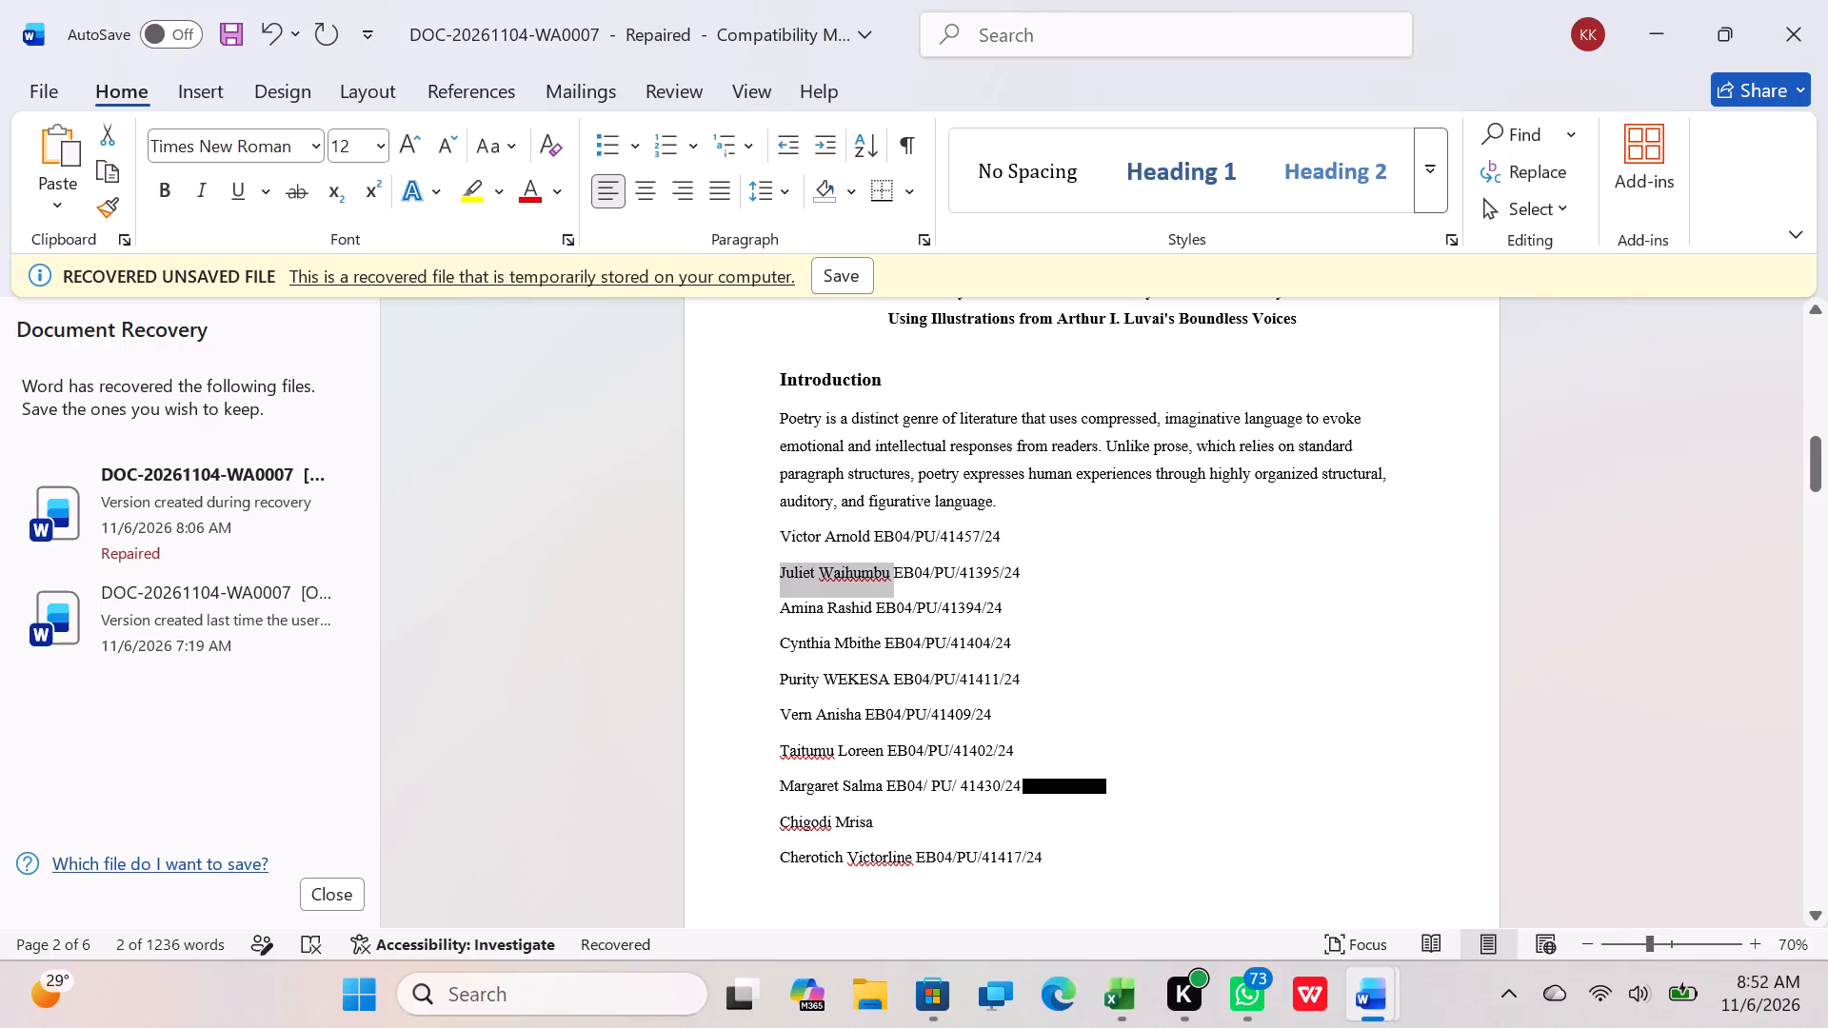
scroll(1098, 583, "down", 4, "ctrl")
scroll(1098, 583, "up", 2, "ctrl")
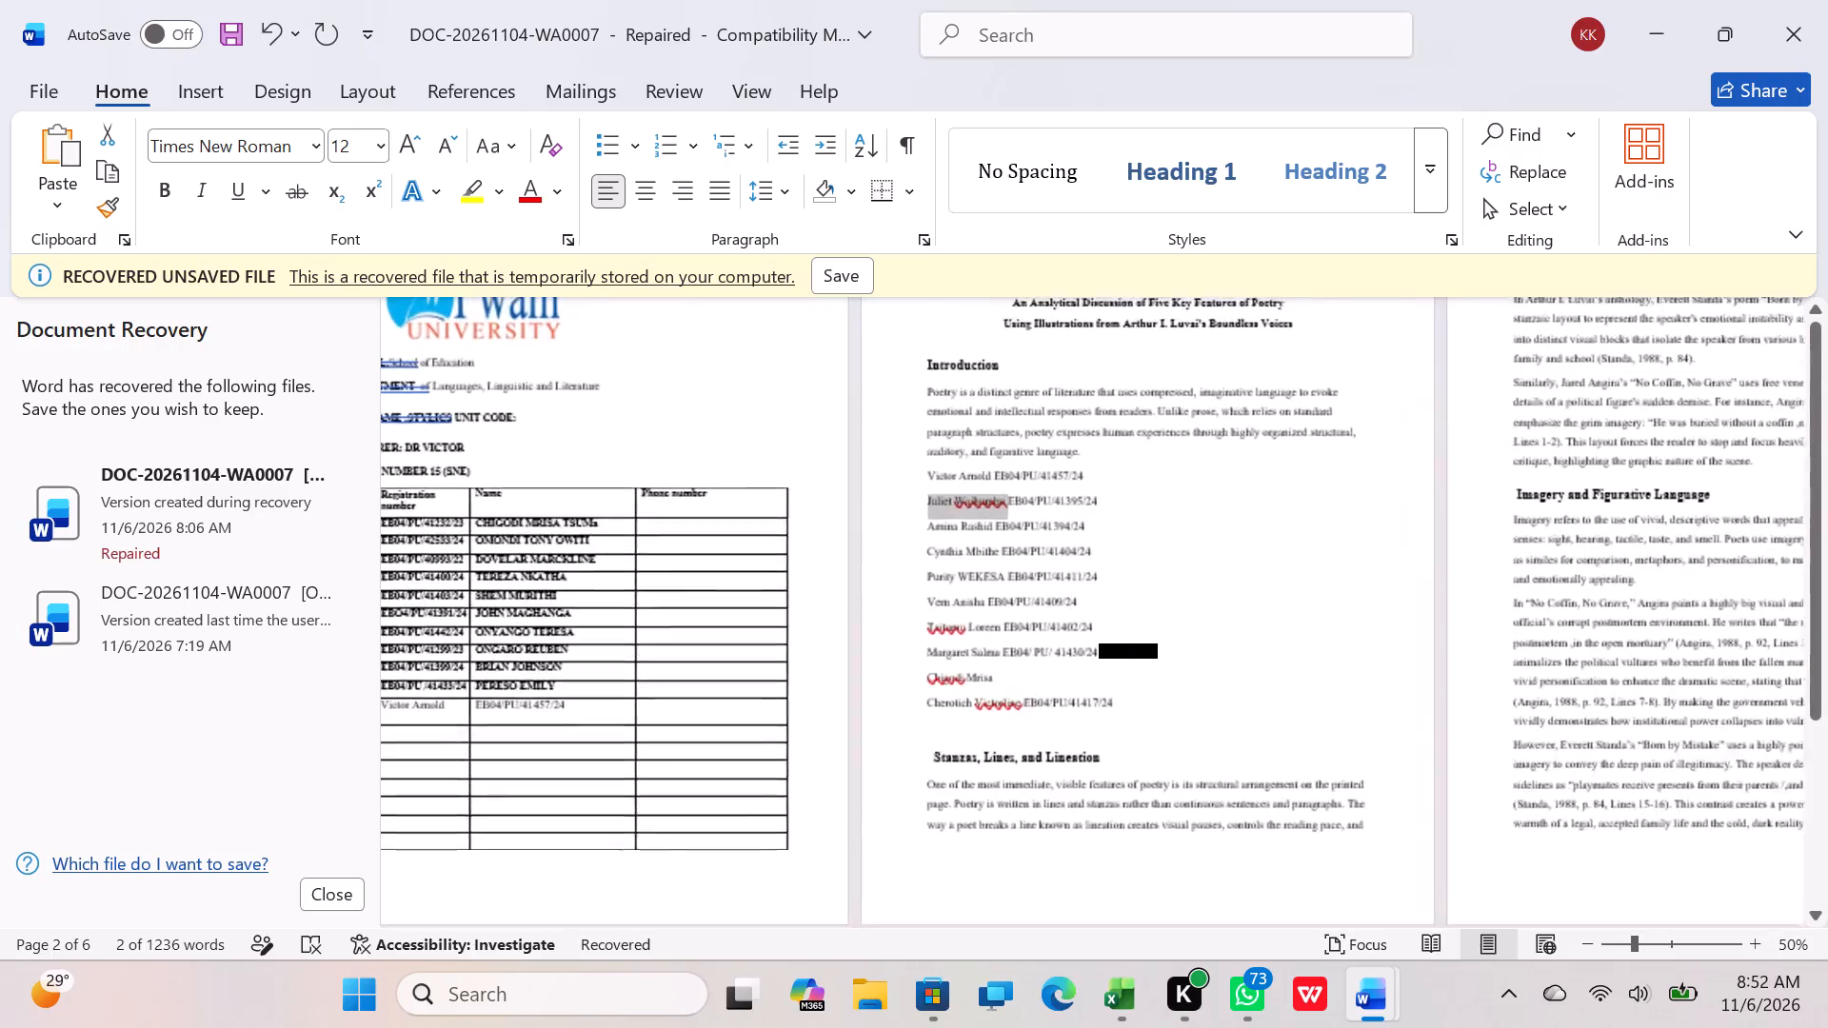
scroll(1098, 583, "up", 2, "ctrl")
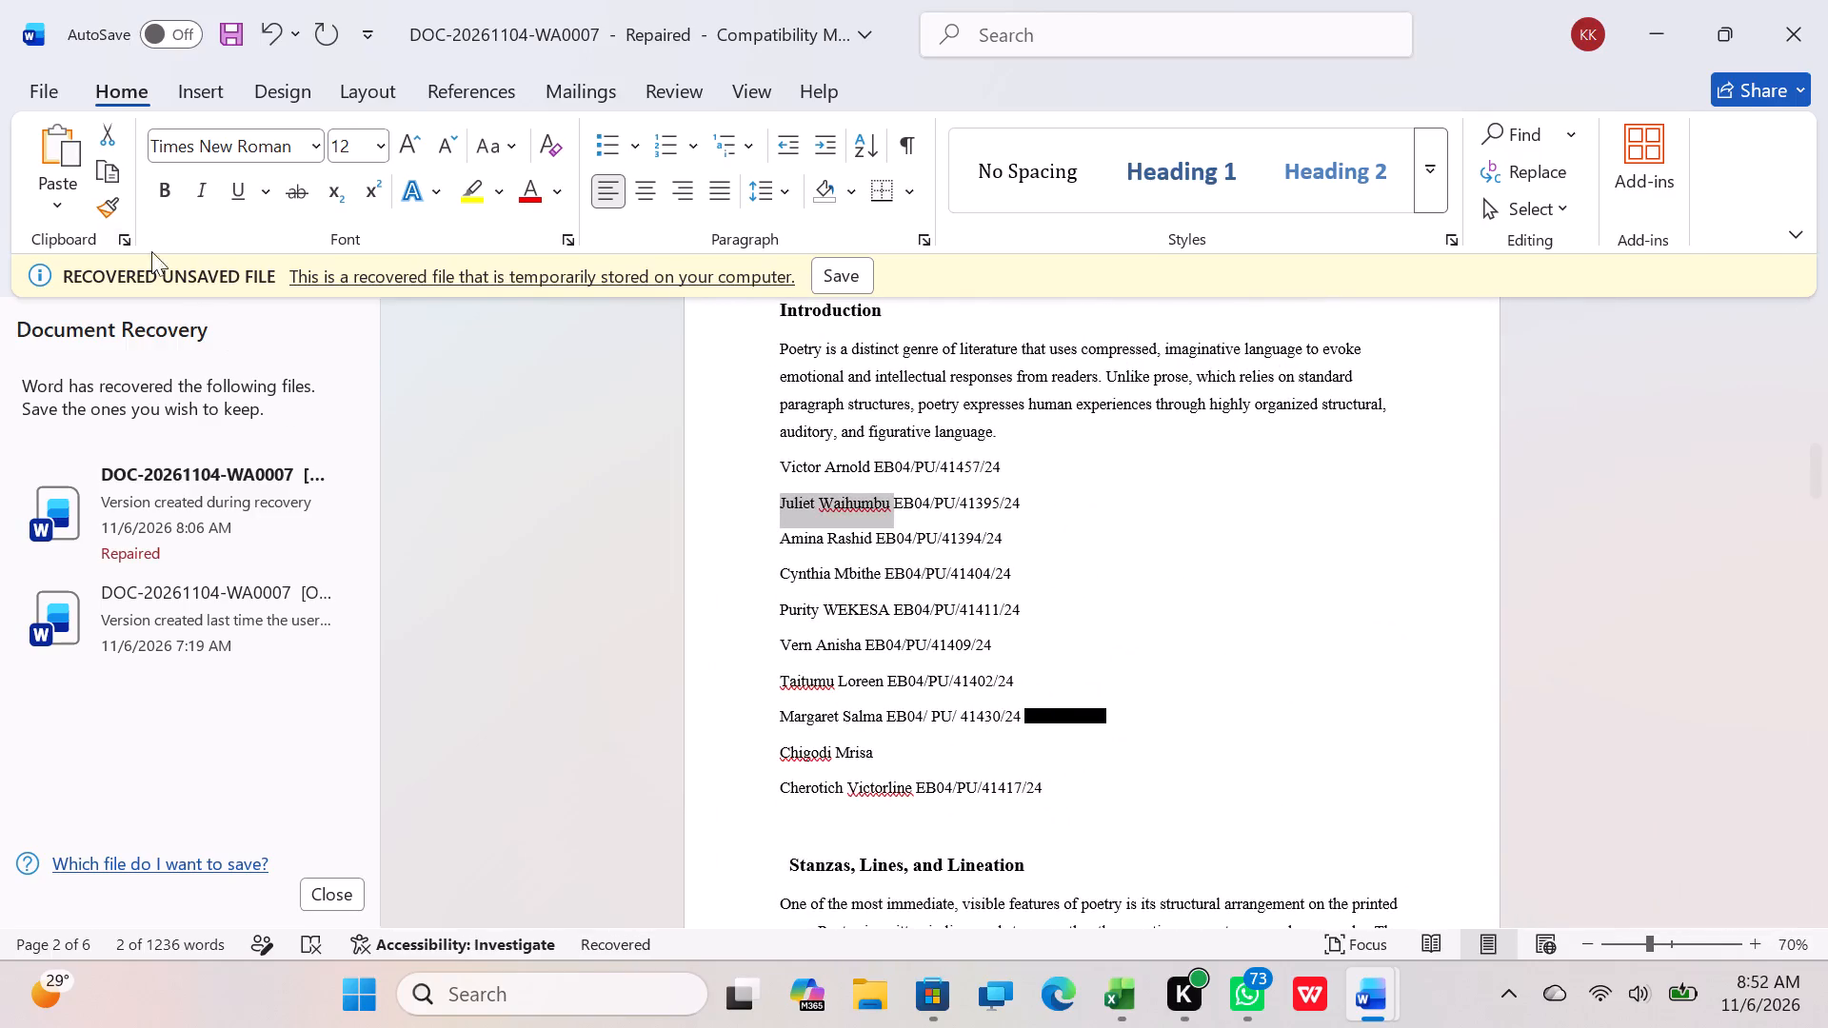
left_click(100, 134)
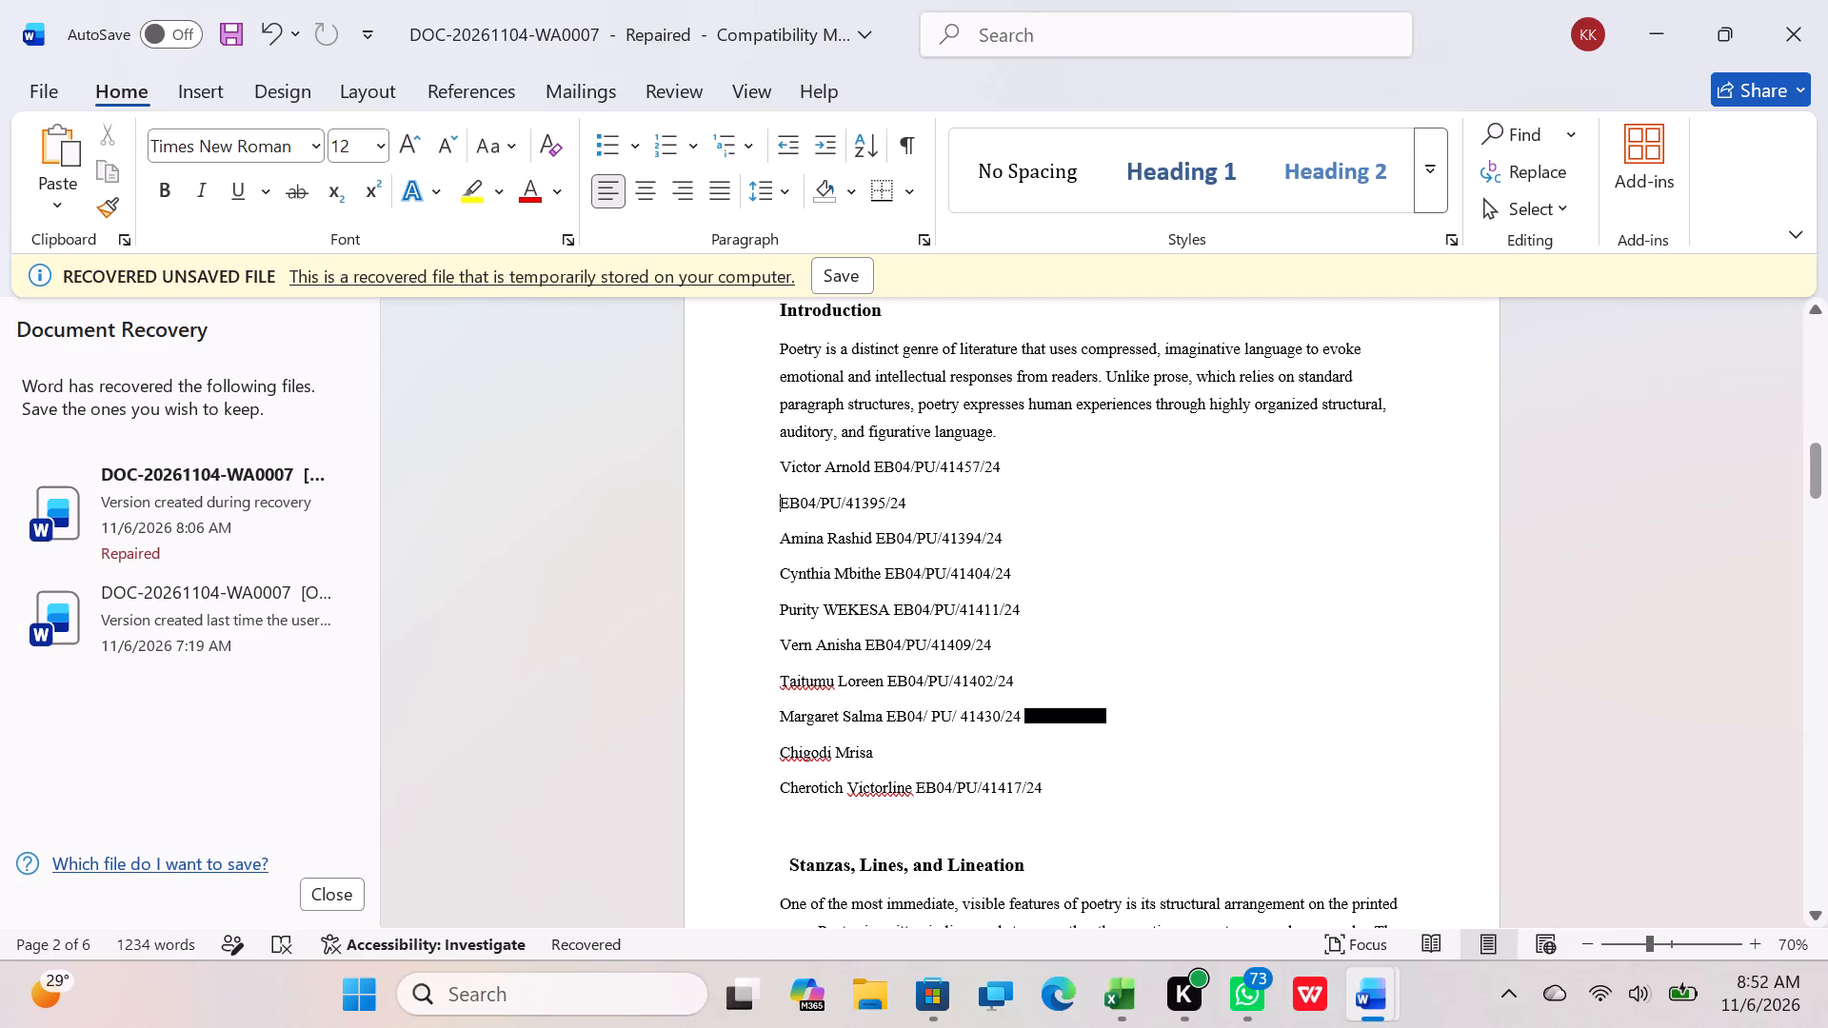
scroll(553, 504, "down", 3, "ctrl")
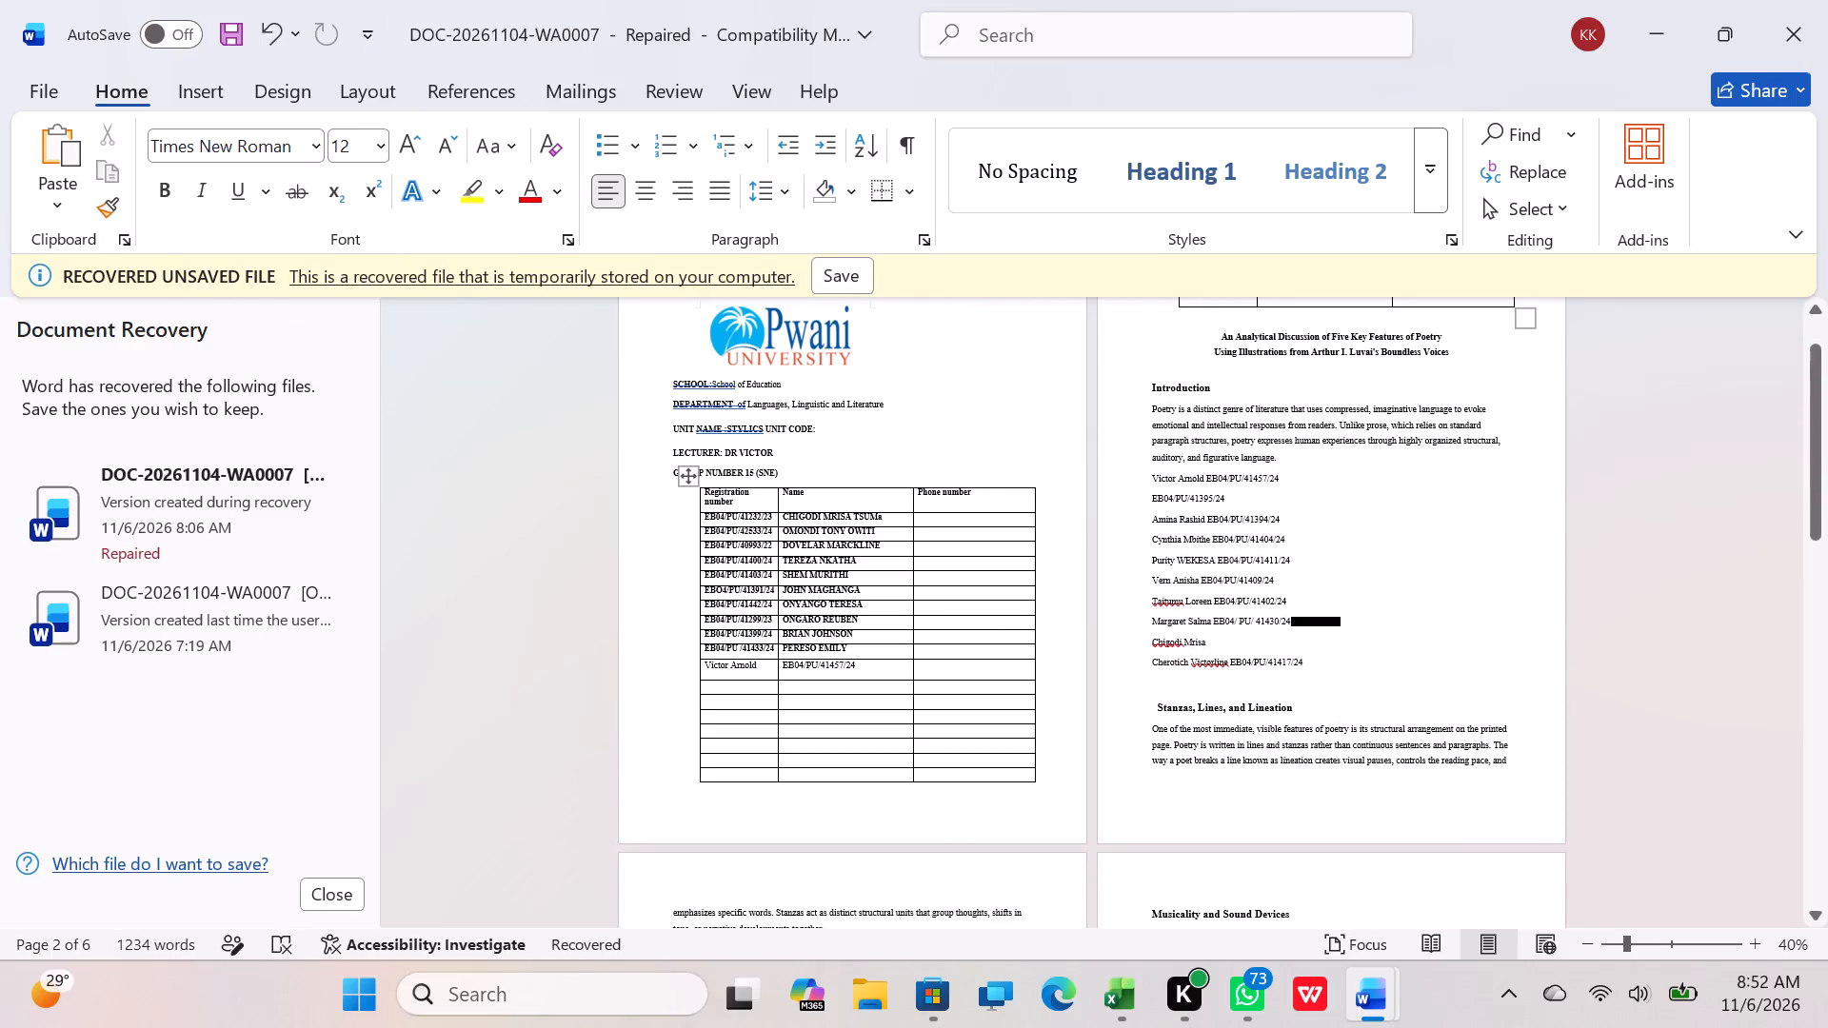
left_click(794, 684)
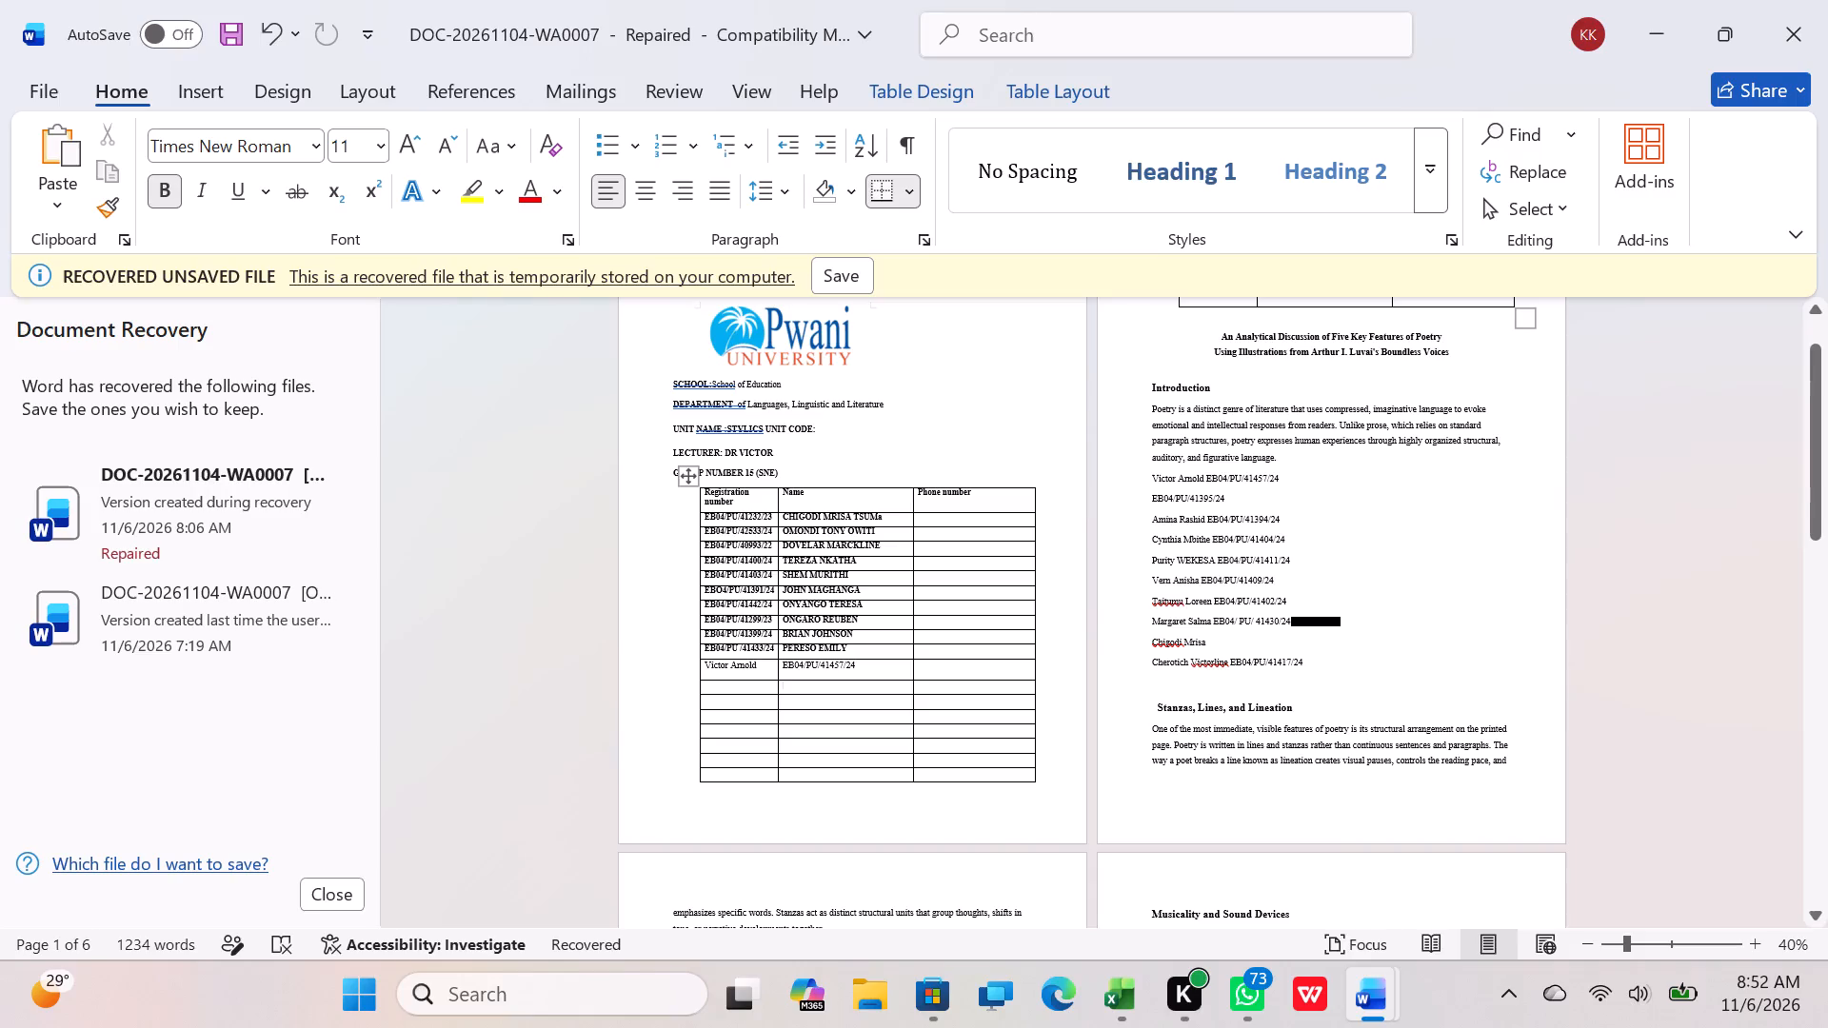
left_click(58, 153)
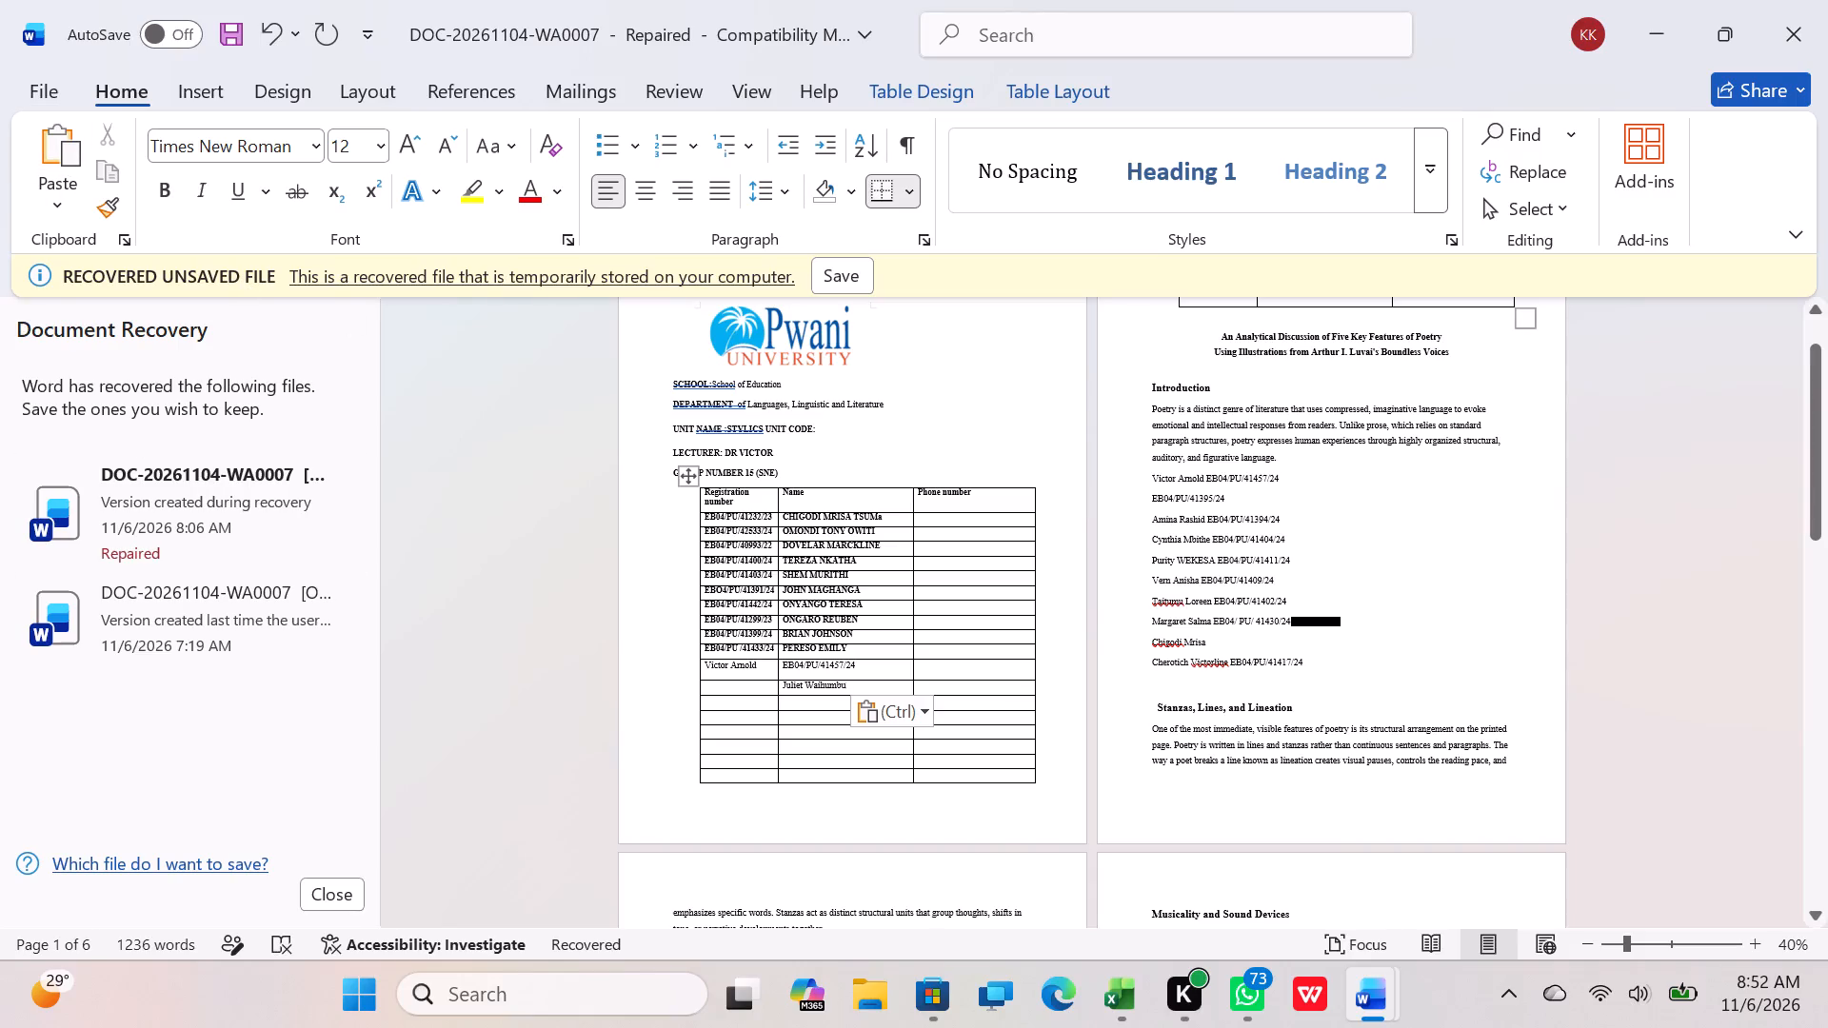
left_click_drag(1157, 497, 1180, 506)
left_click_drag(1180, 506, 1230, 496)
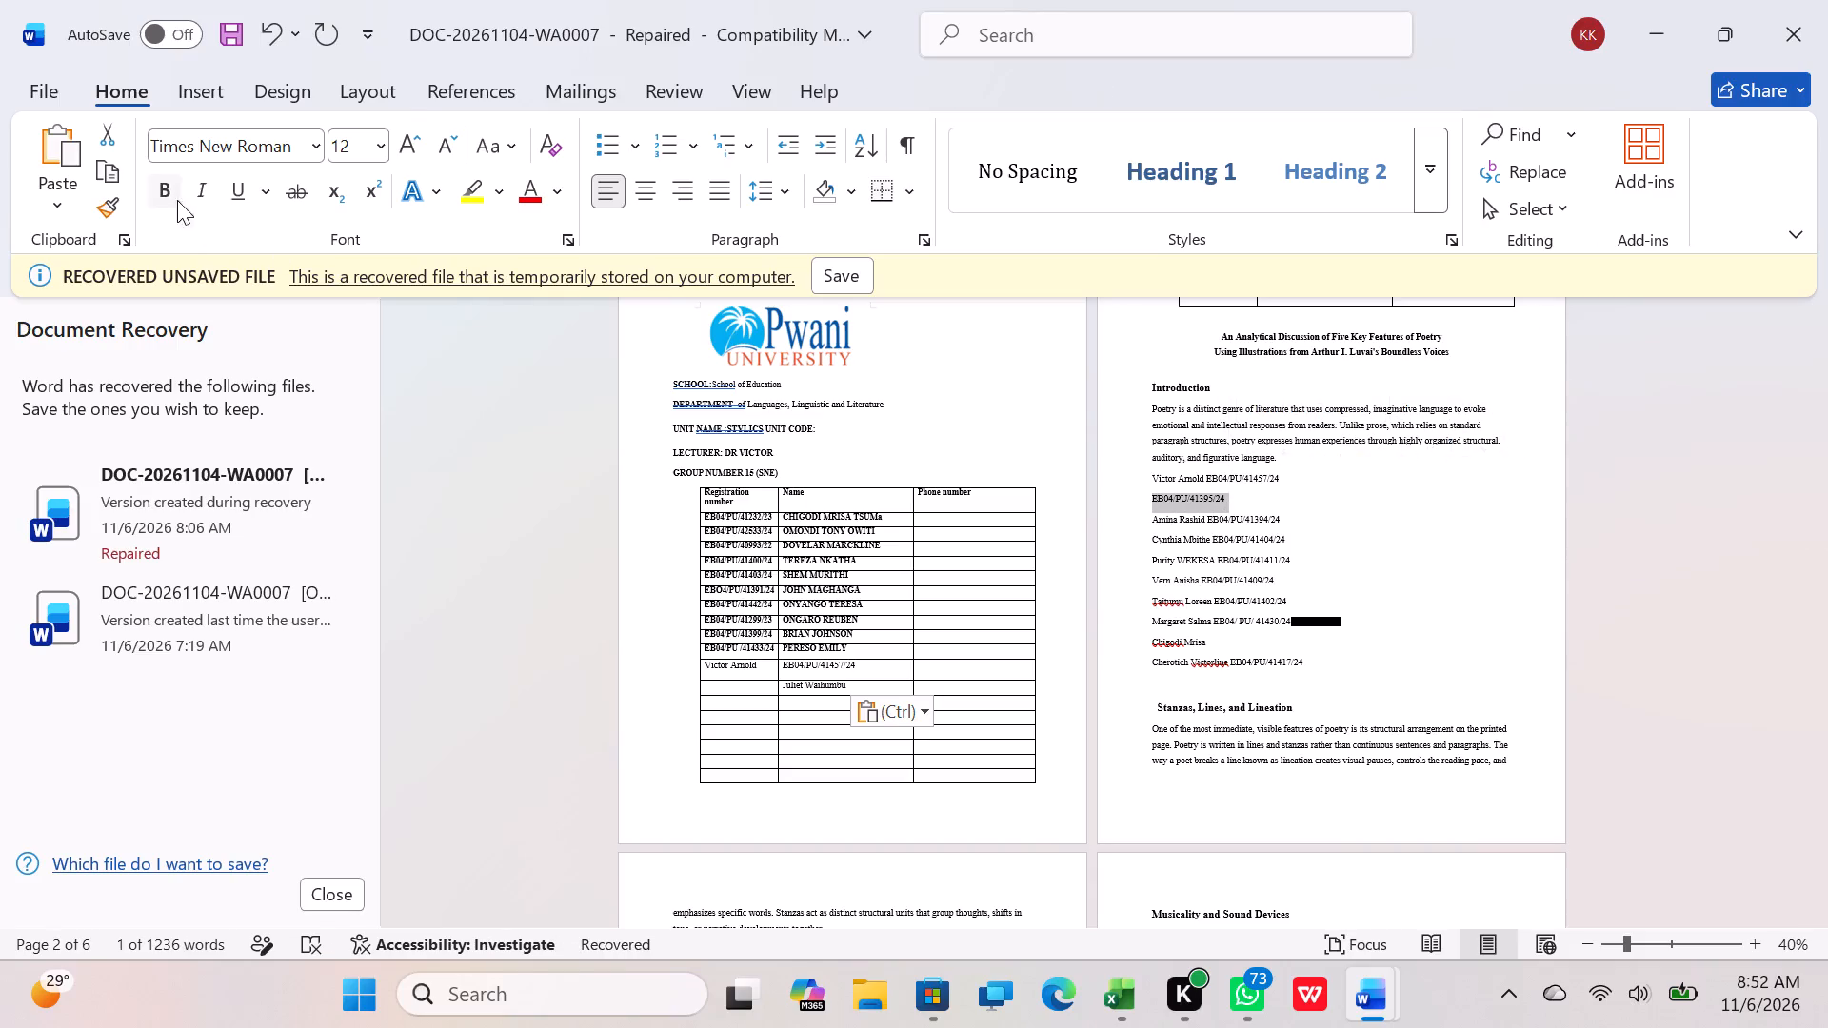
left_click(103, 140)
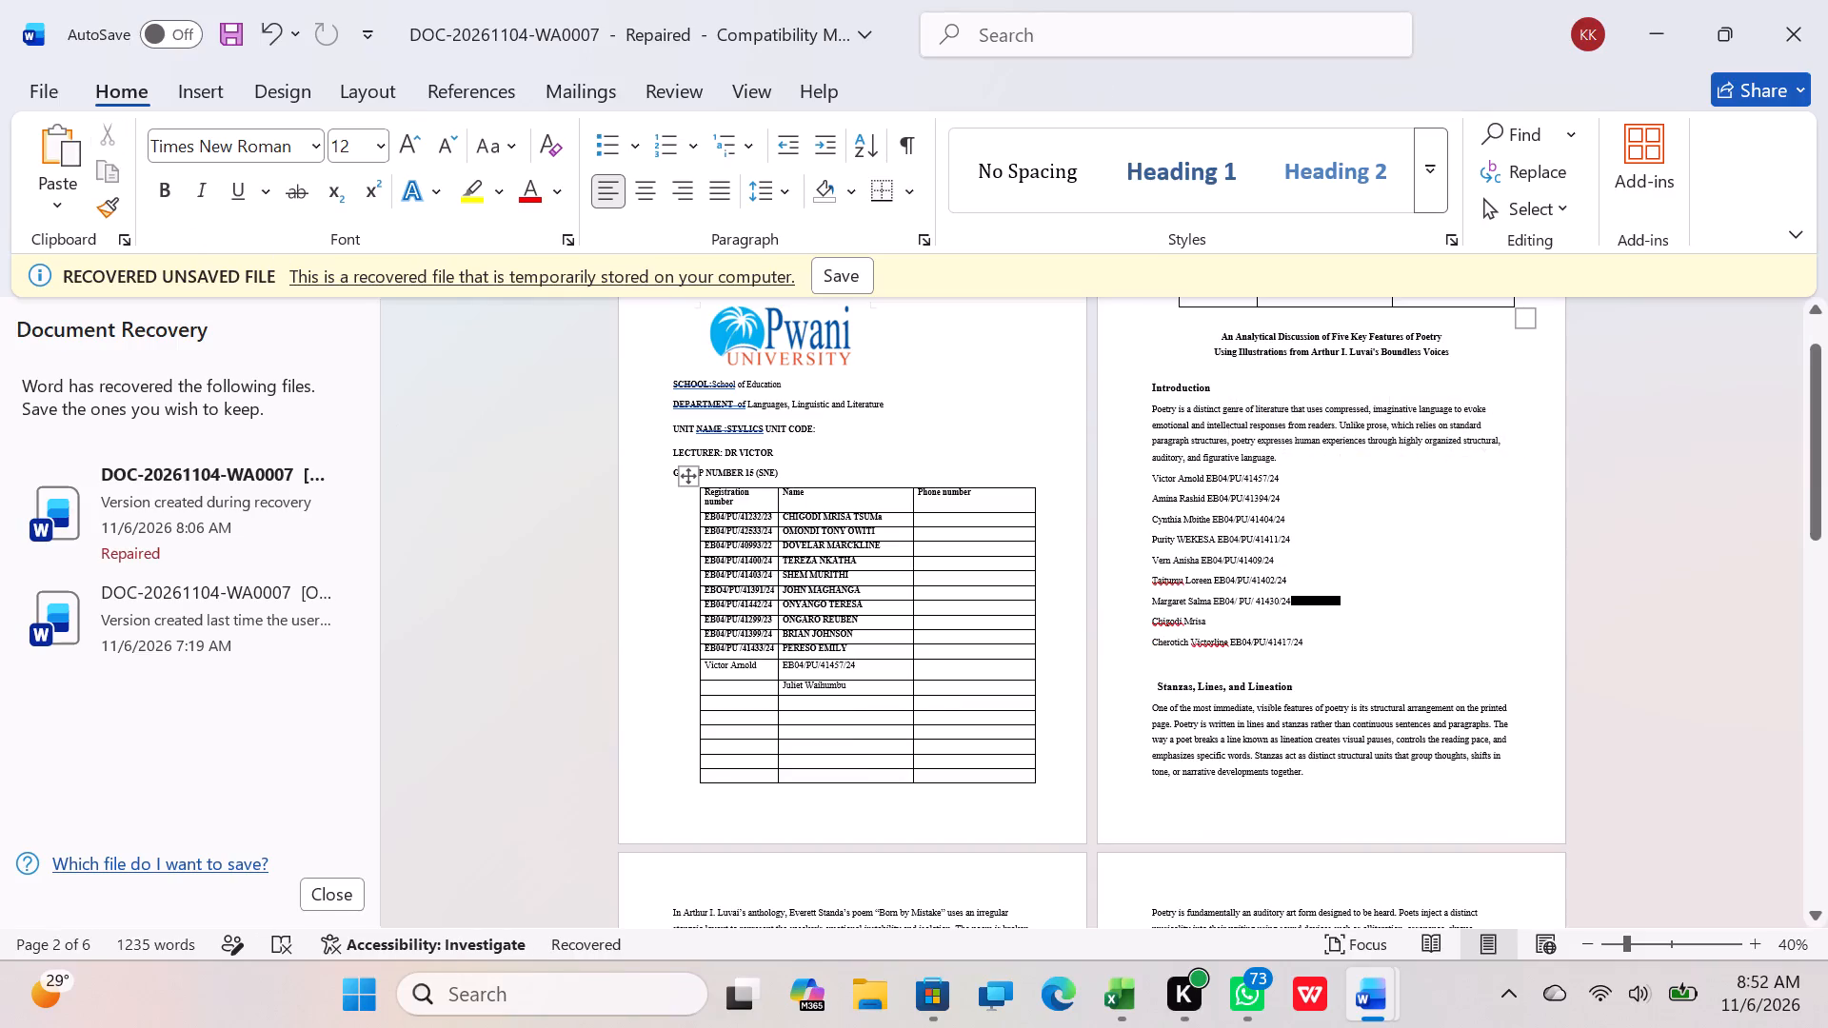
left_click(726, 691)
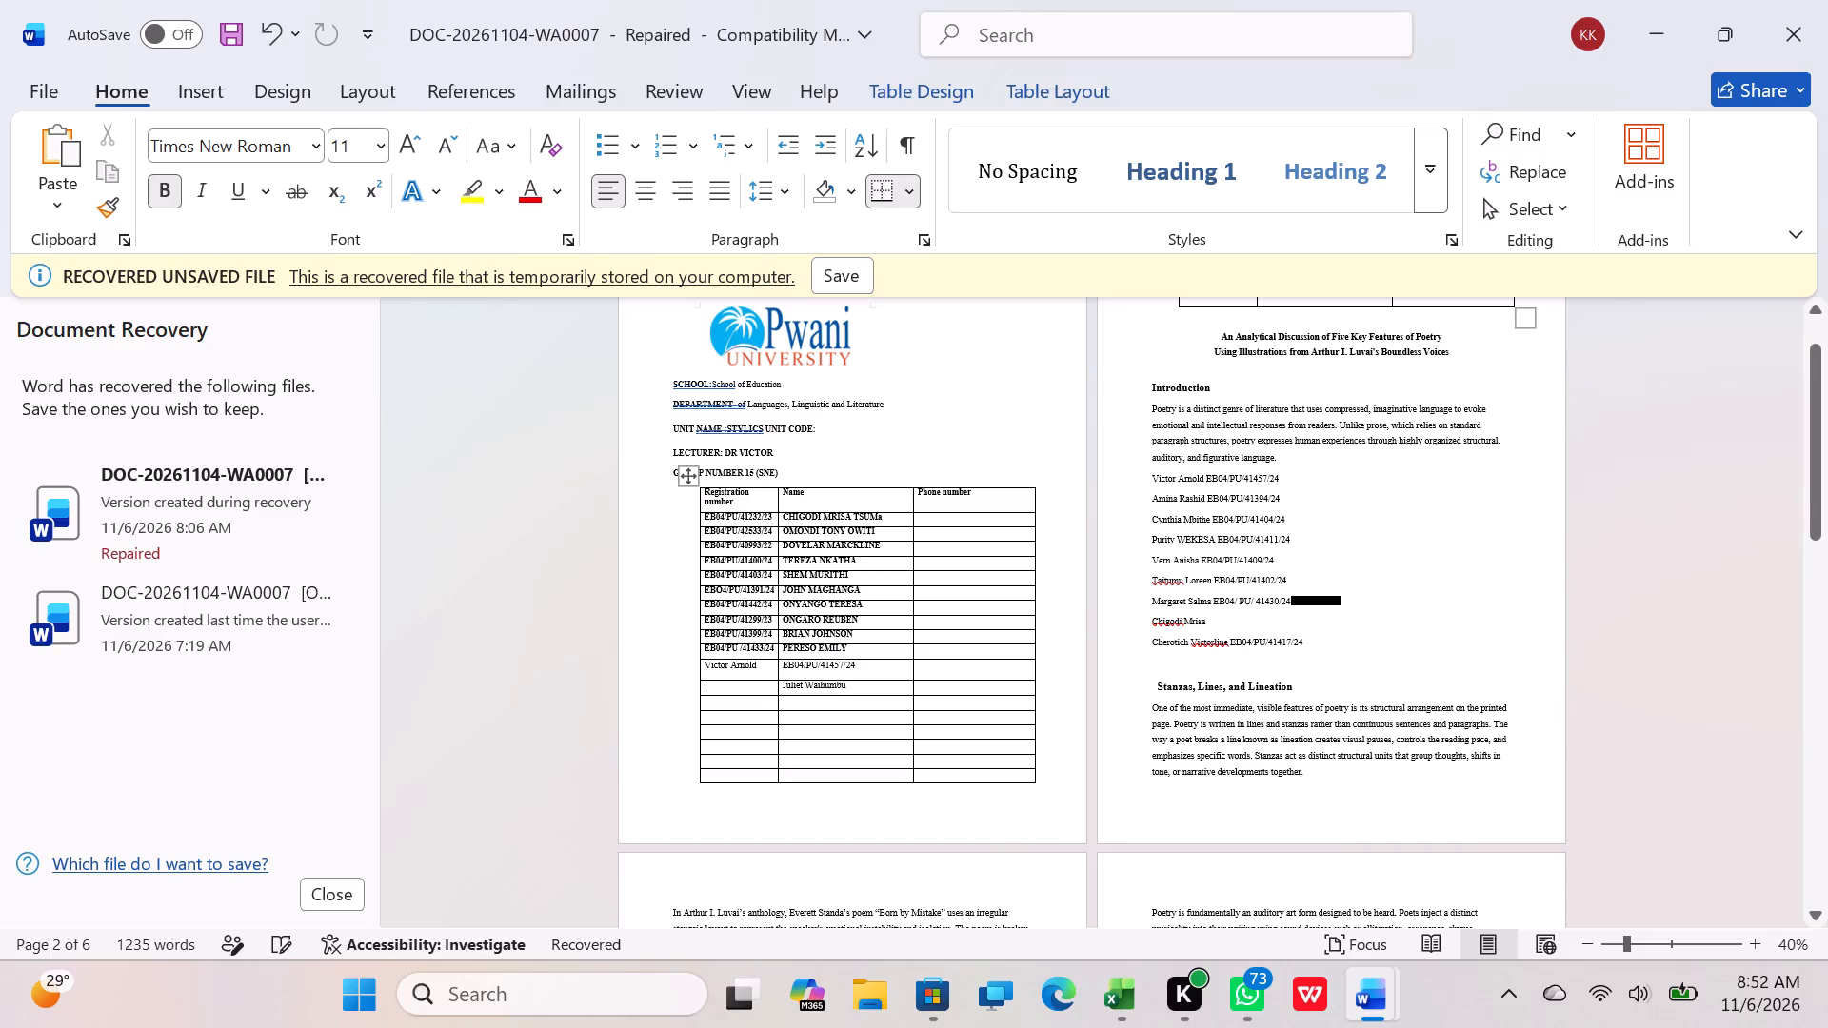
left_click(57, 167)
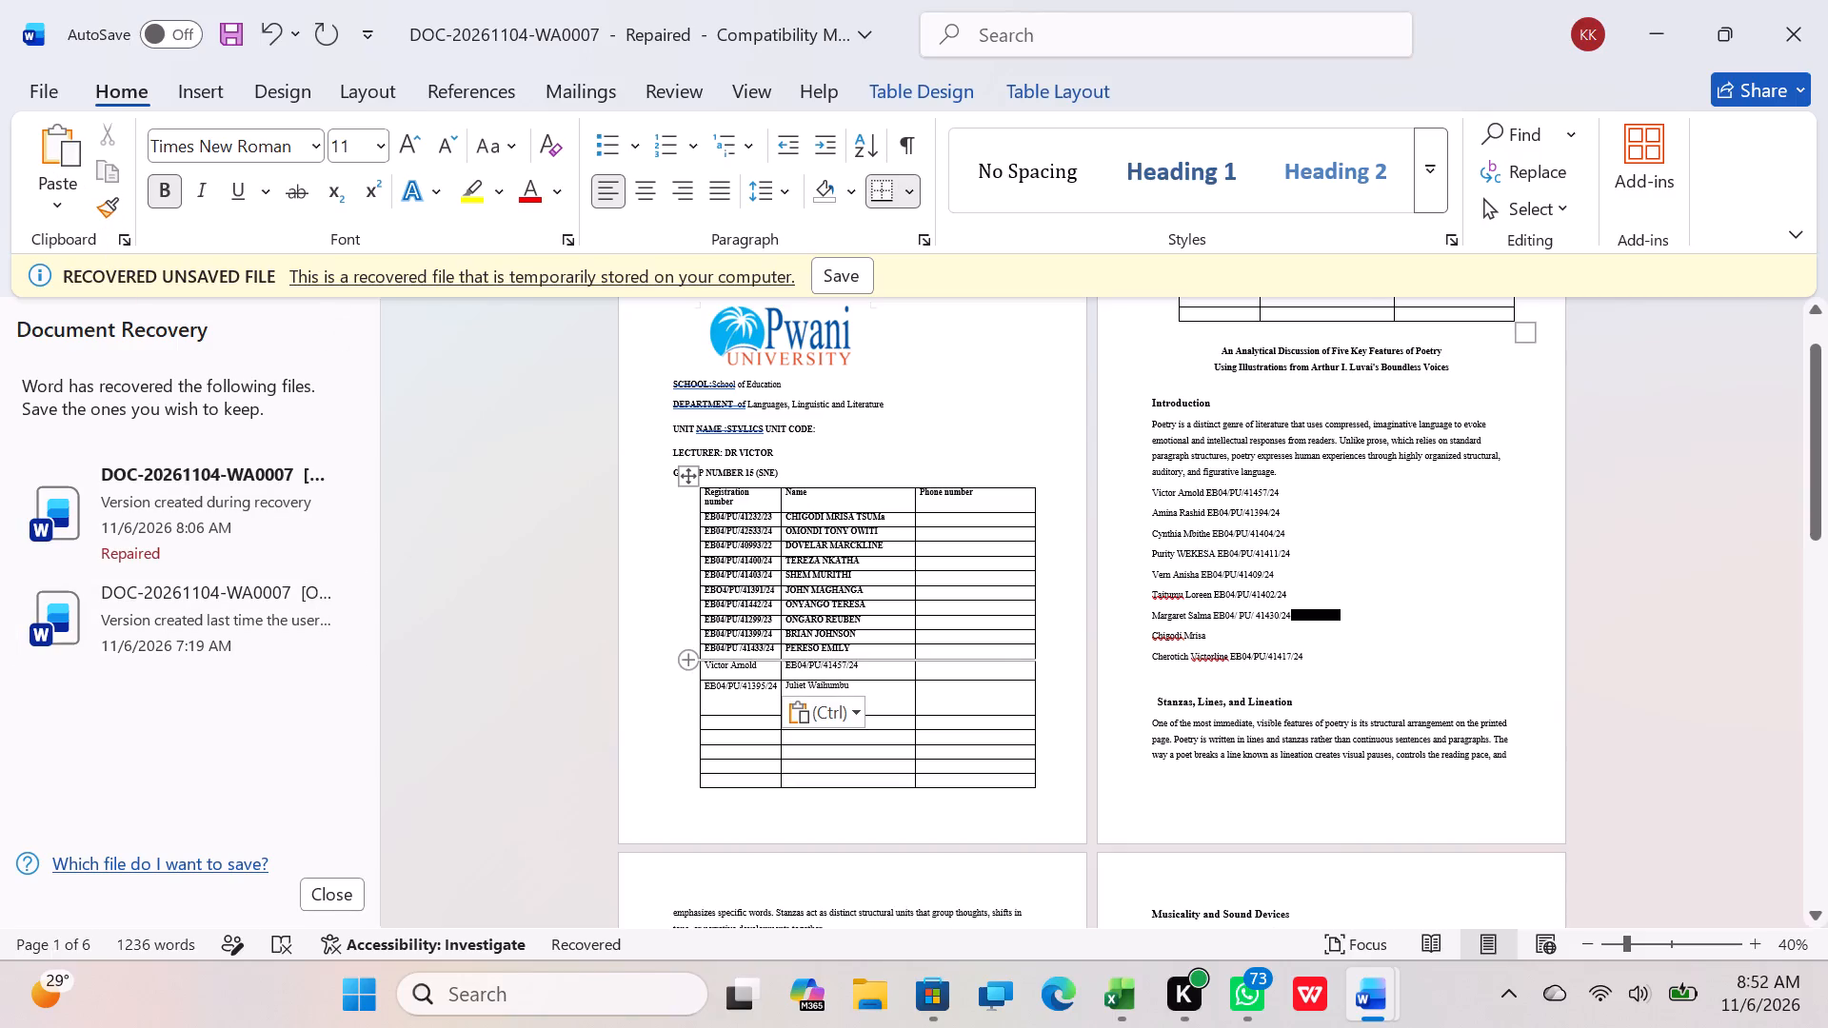
left_click(757, 665)
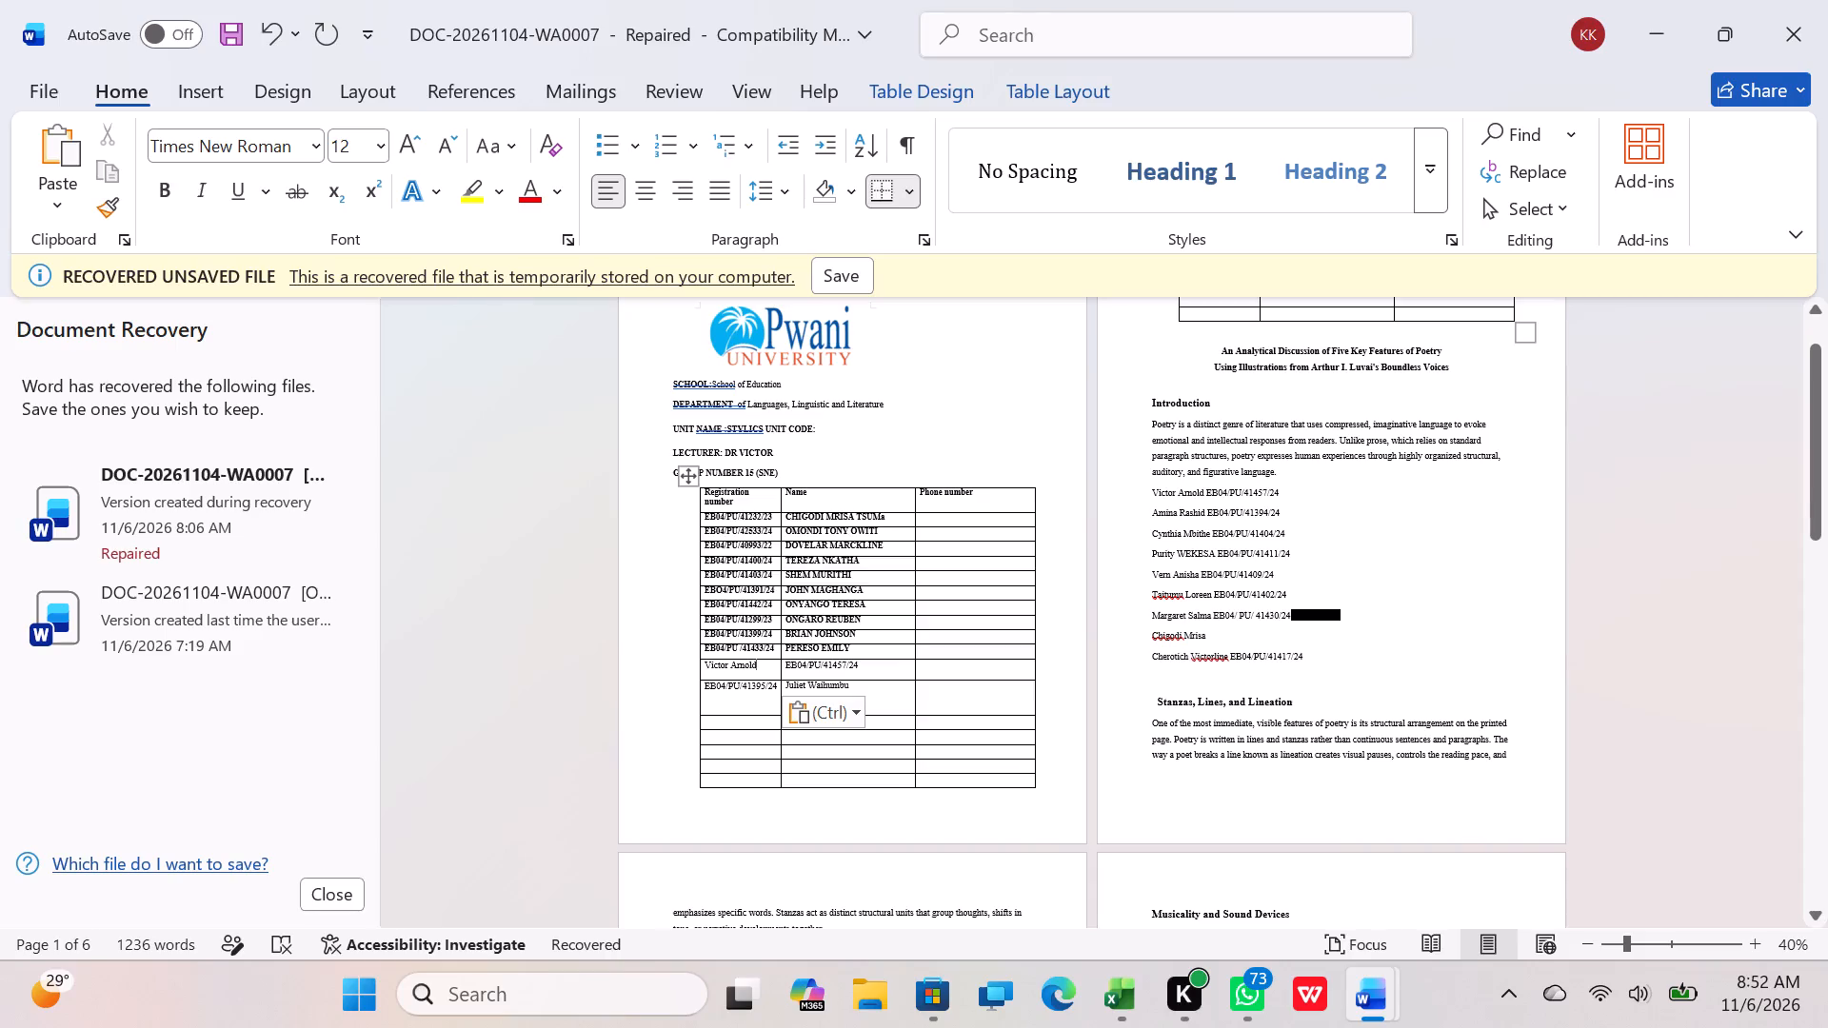
left_click(703, 662)
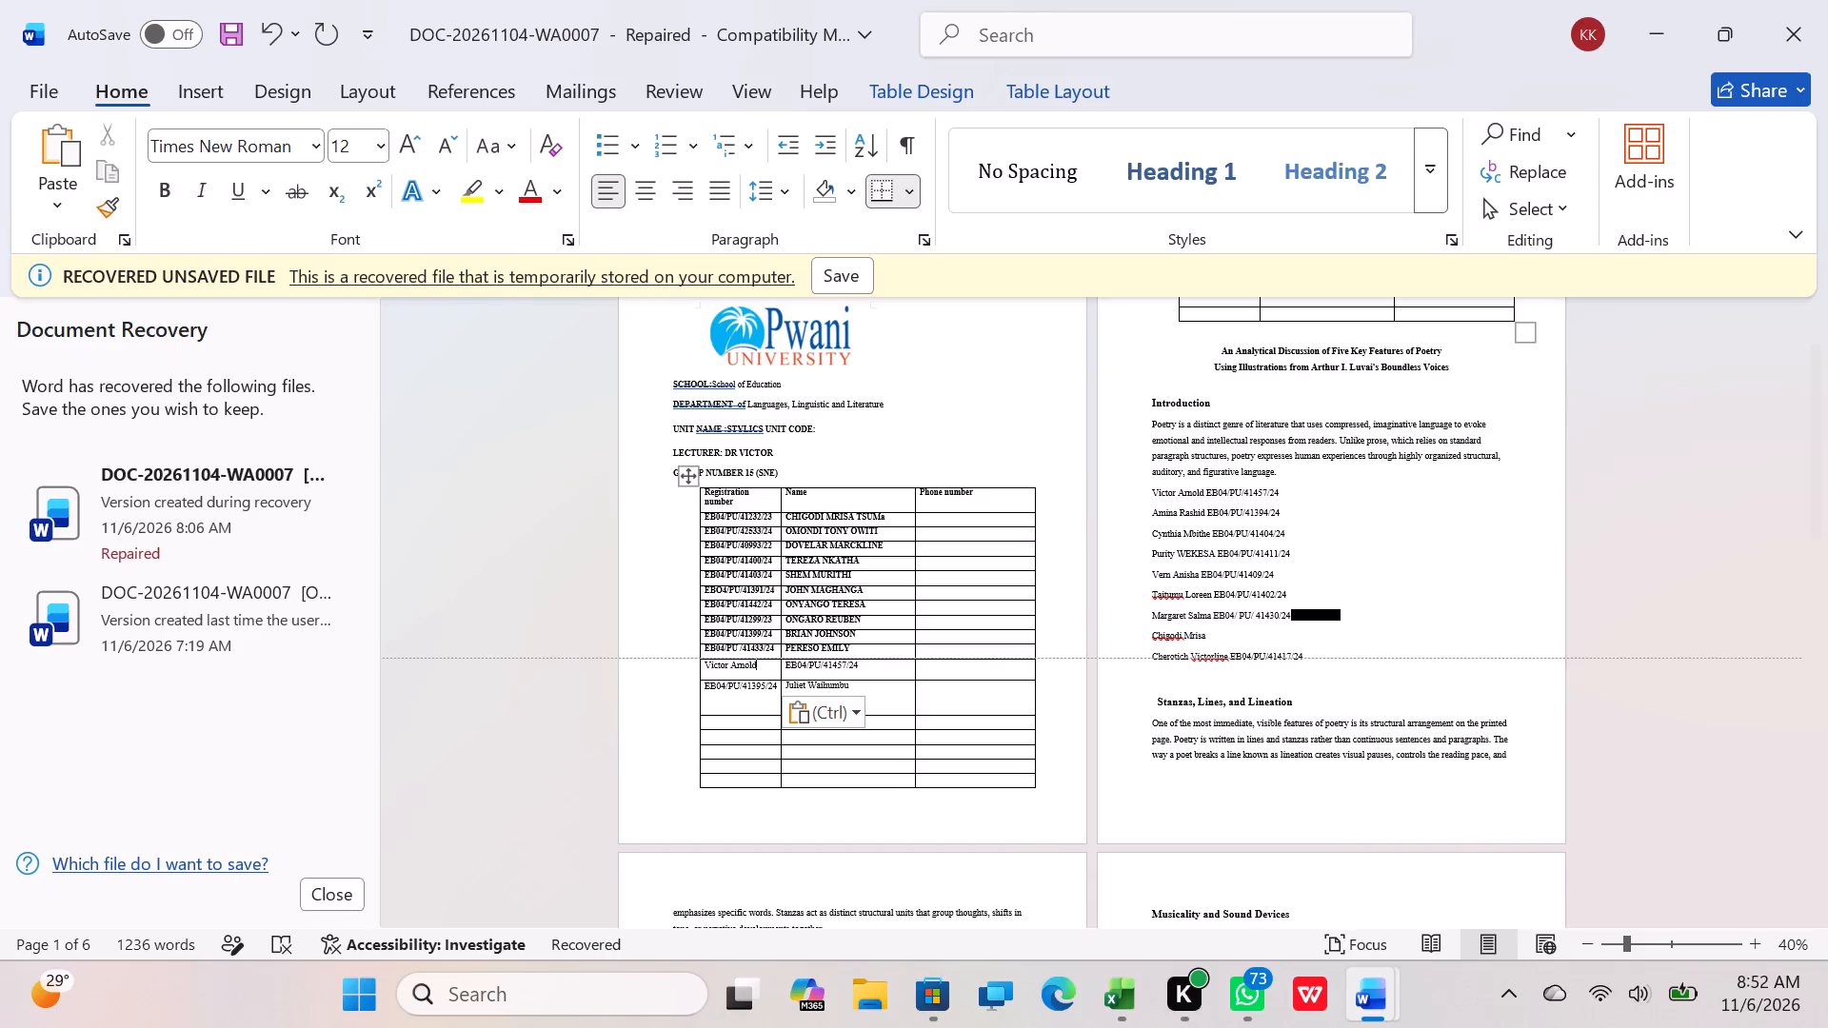
left_click_drag(709, 663, 753, 663)
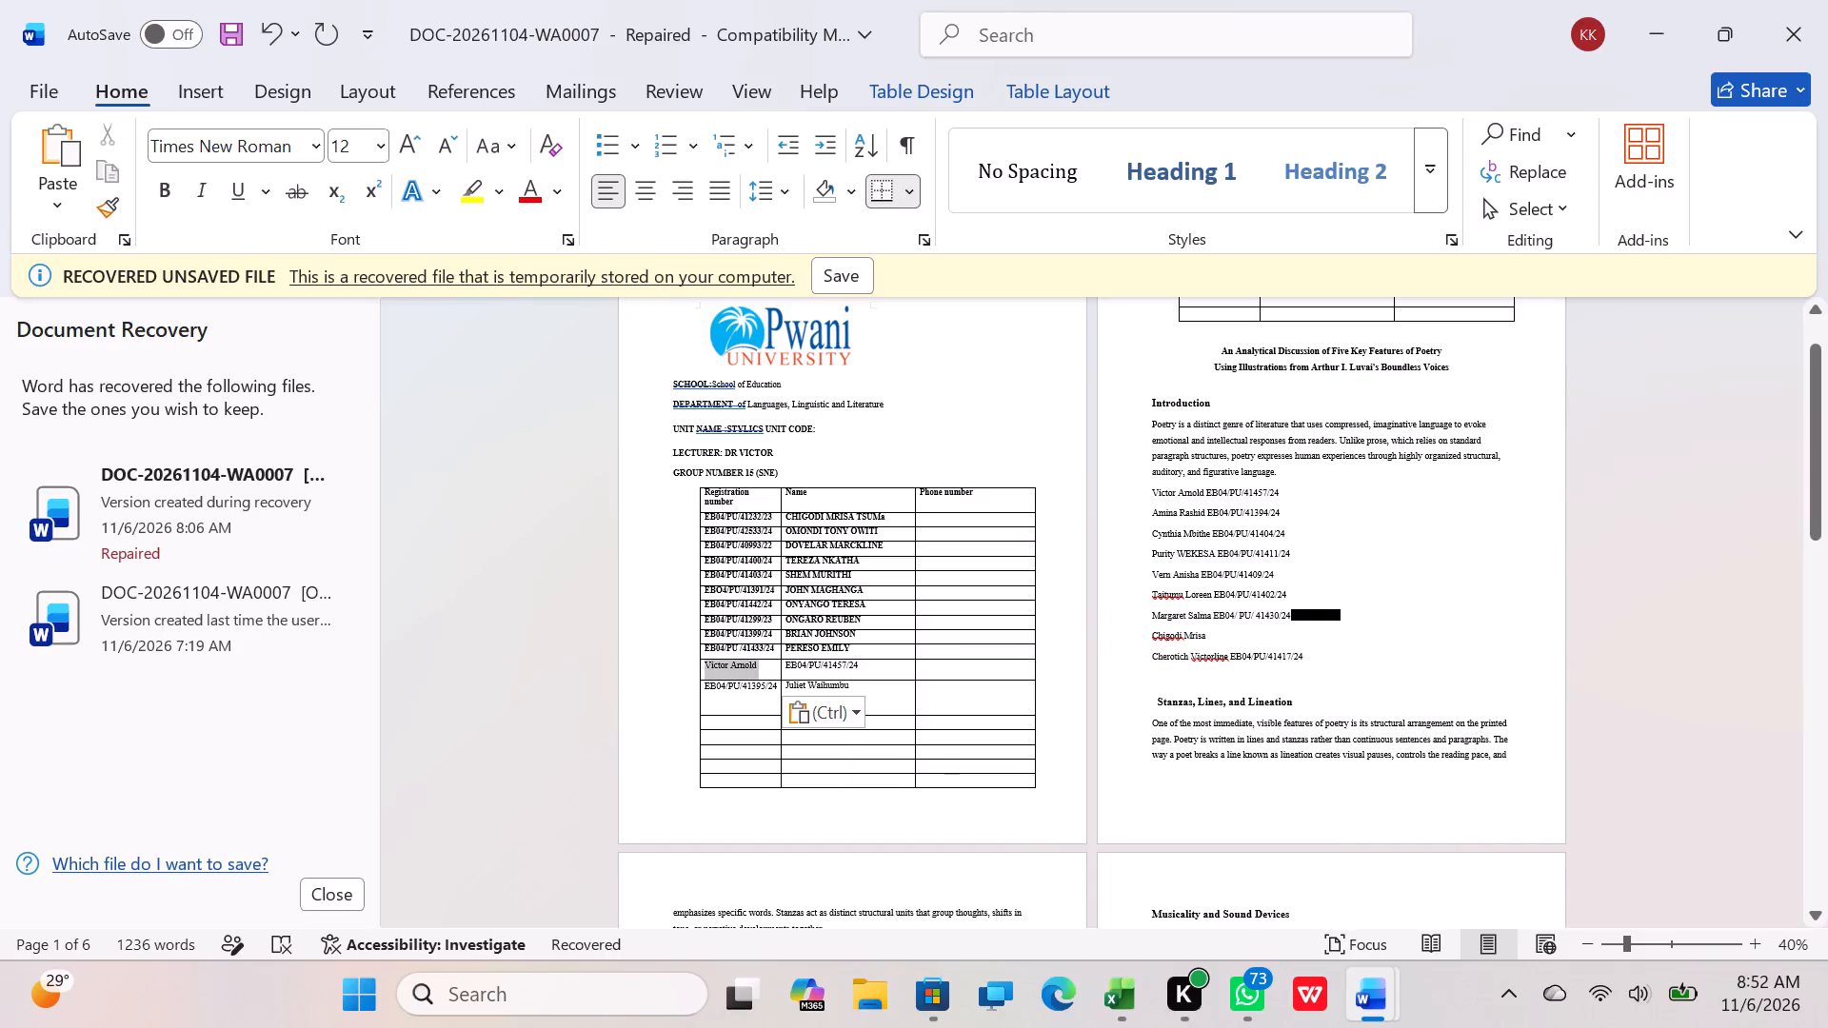
left_click_drag(753, 663, 757, 663)
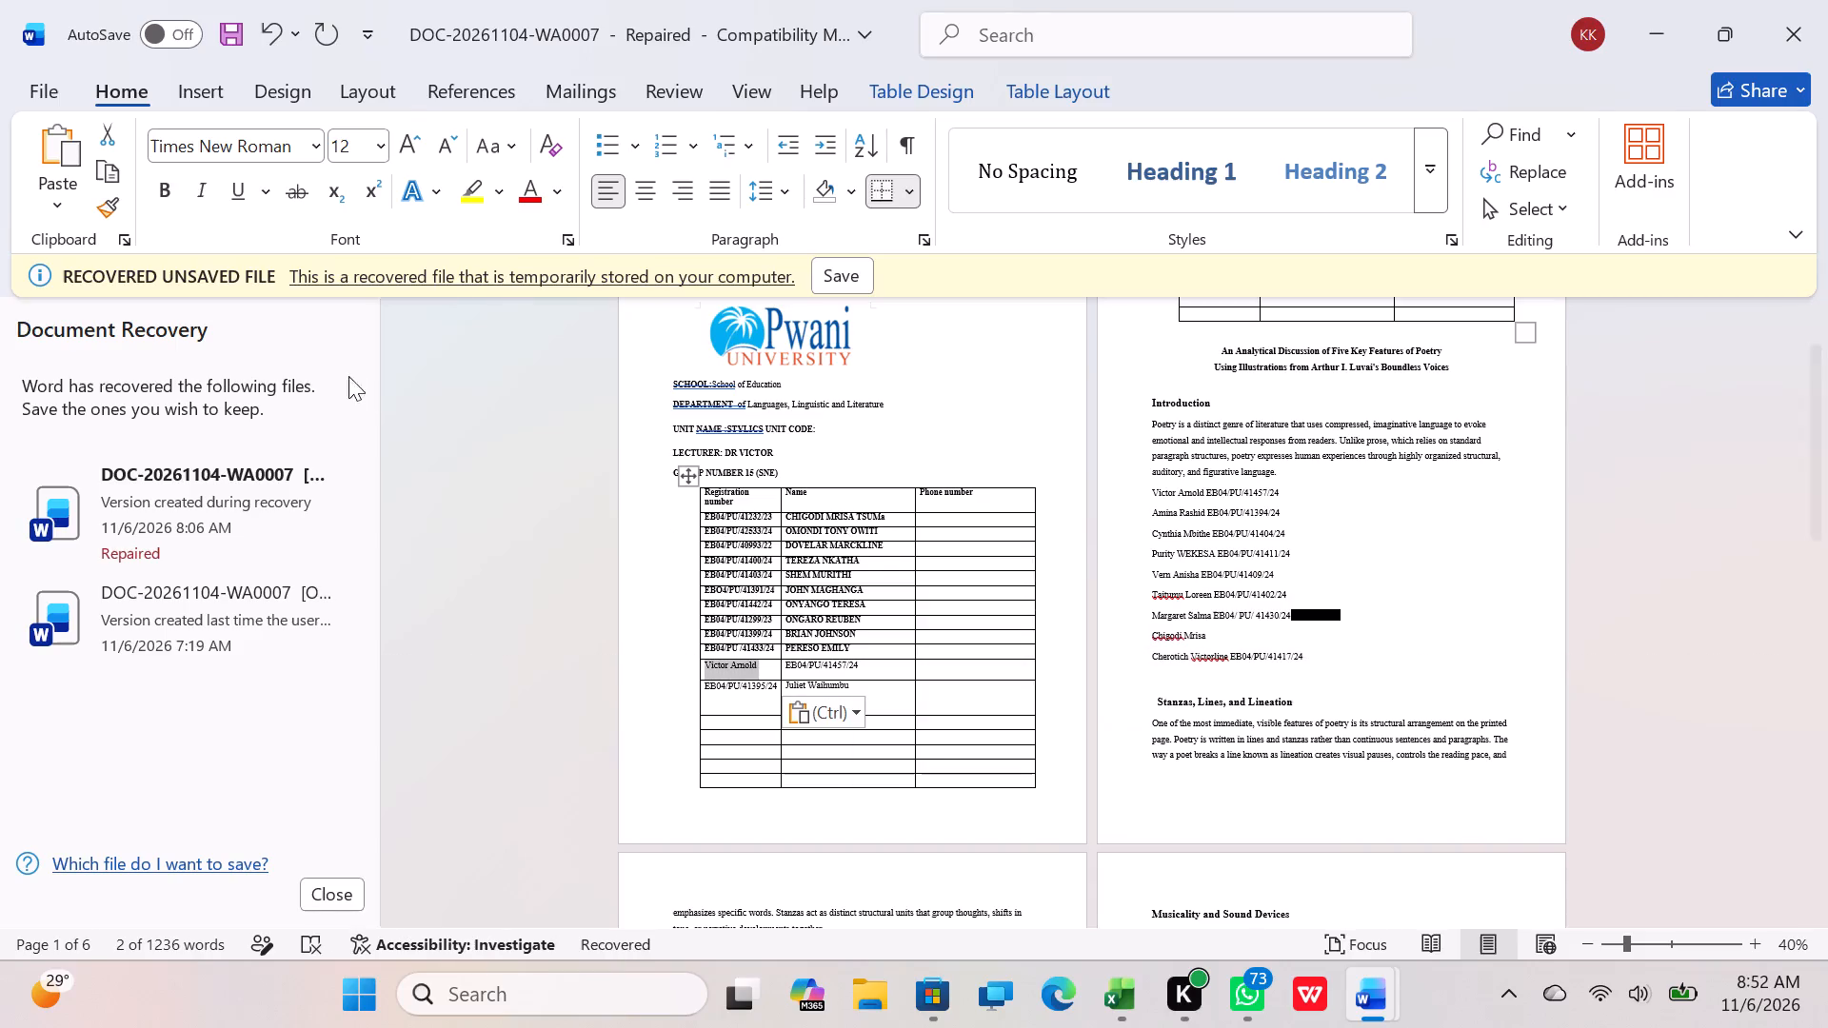
left_click(99, 140)
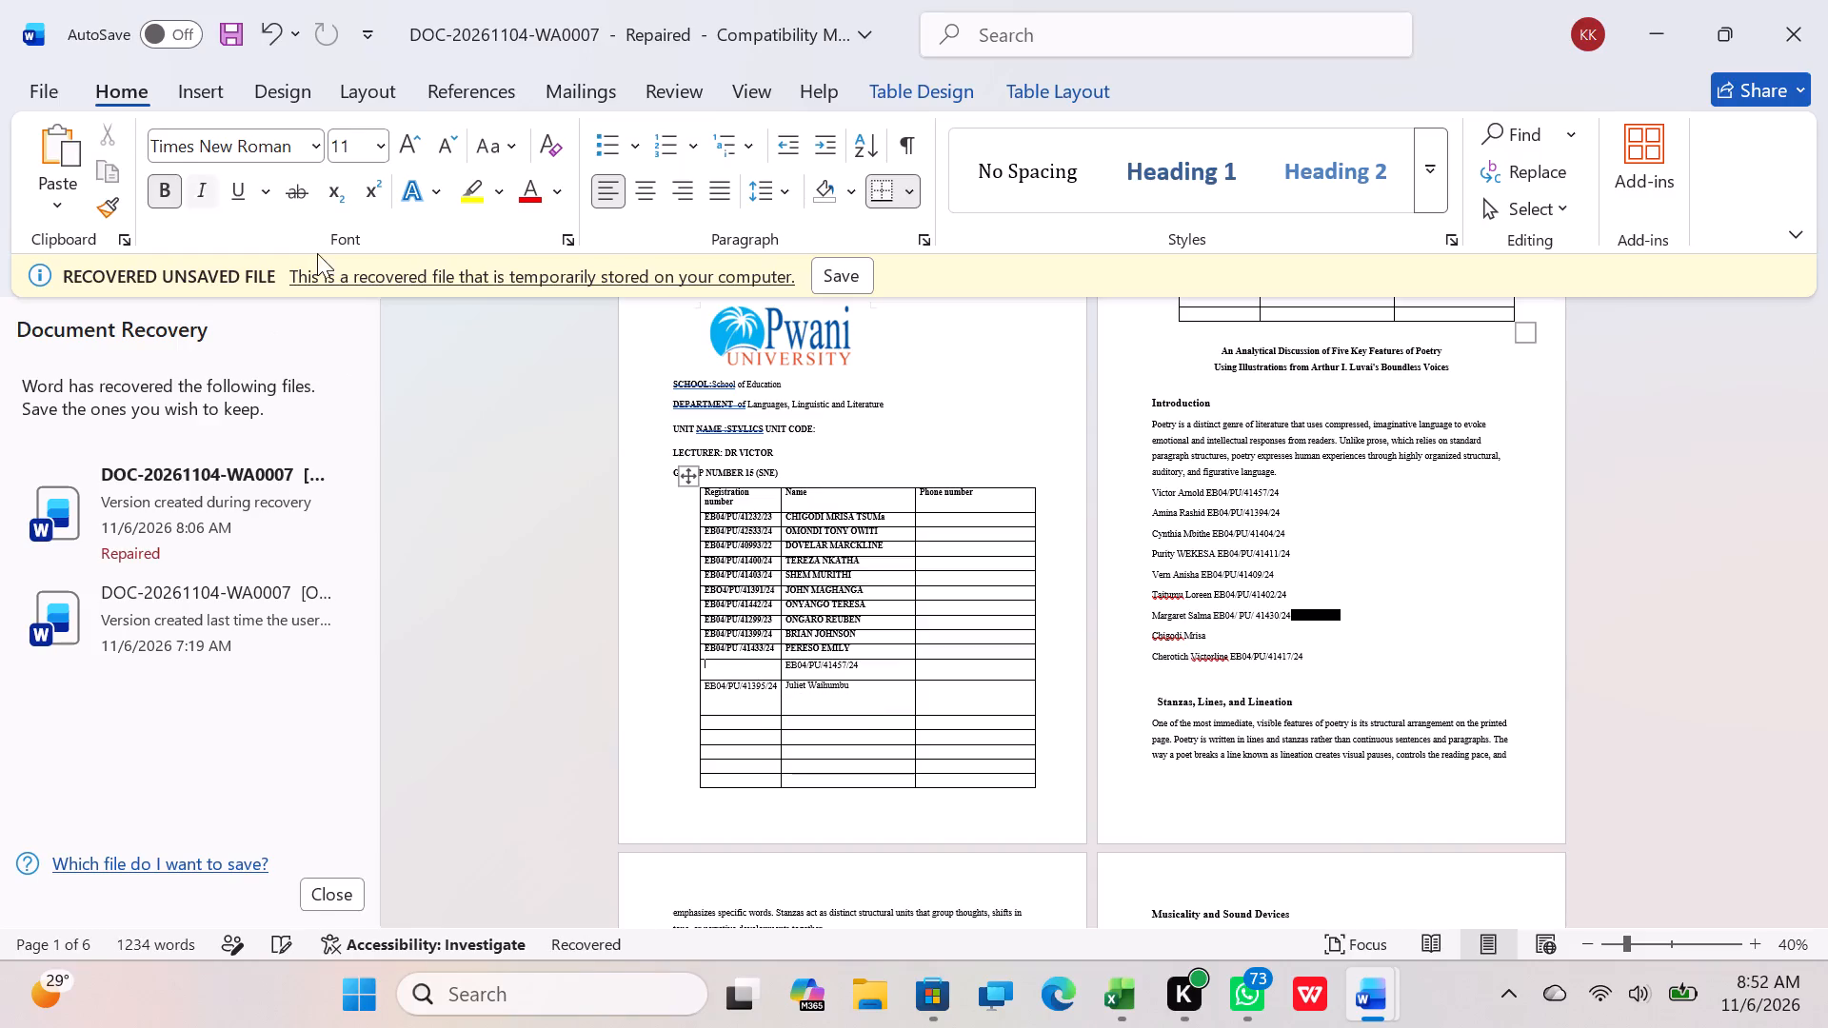
left_click(862, 667)
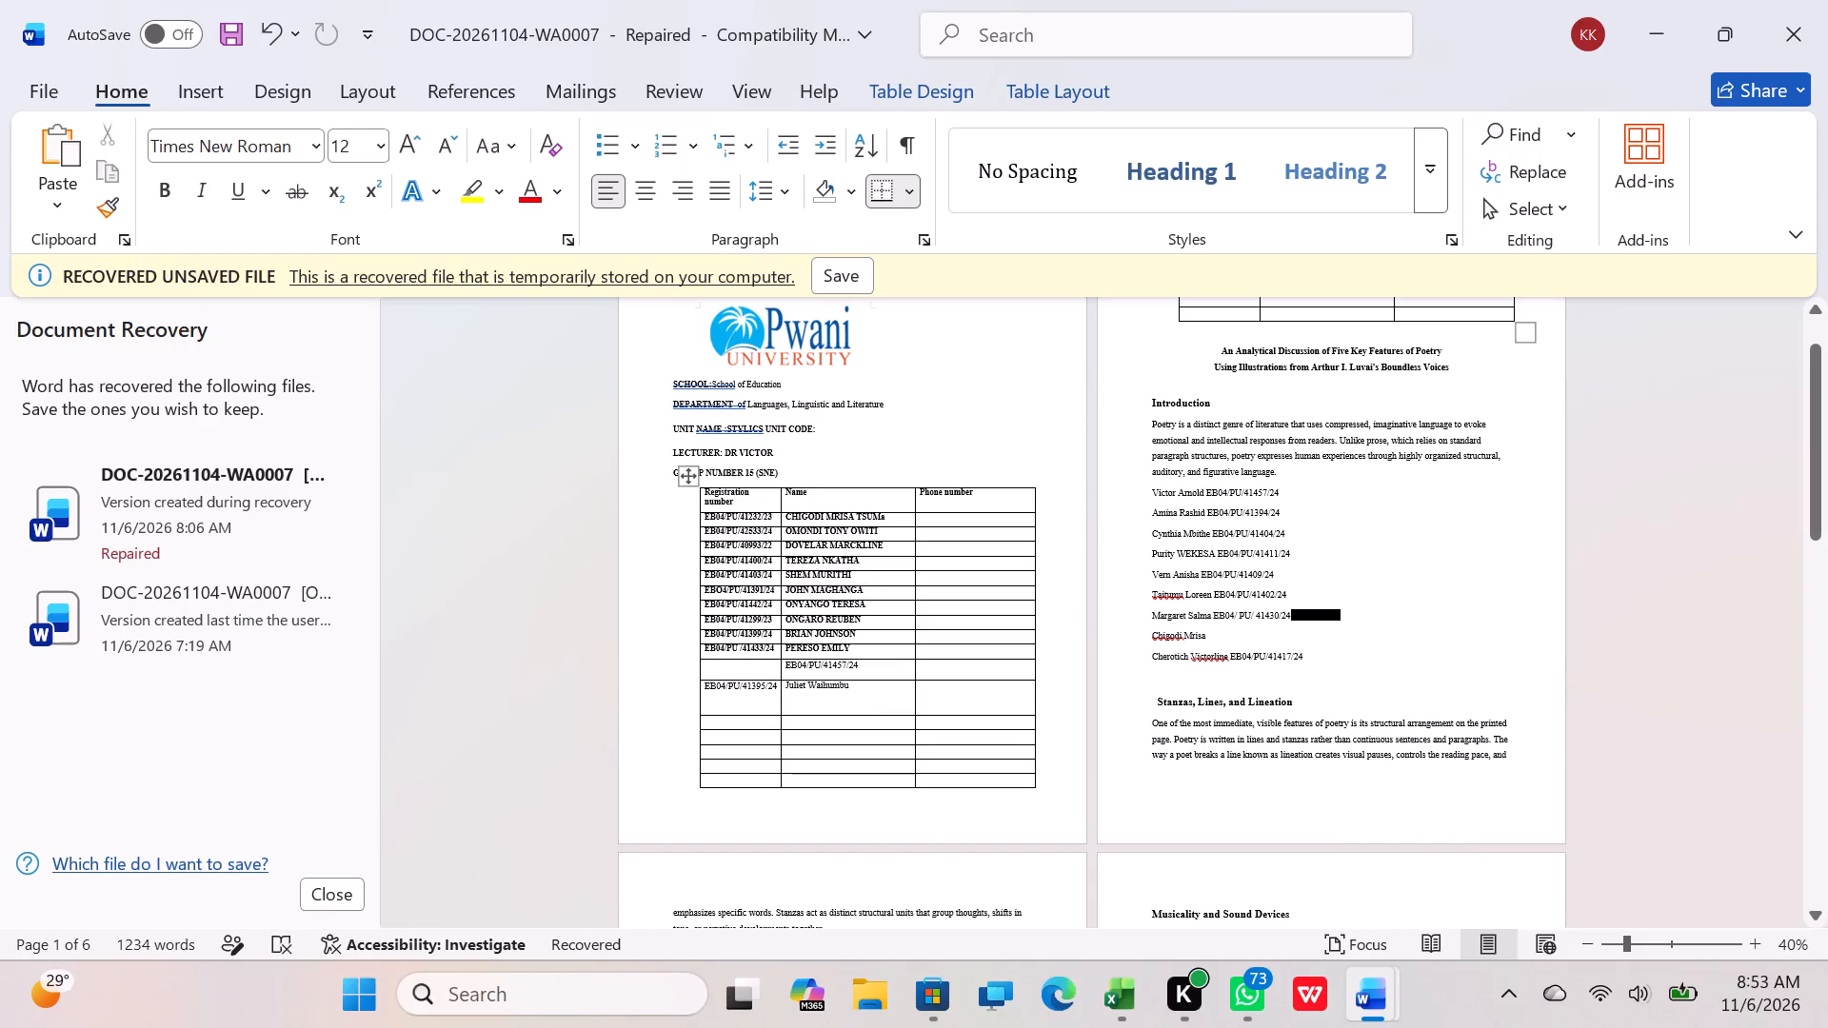
key("space")
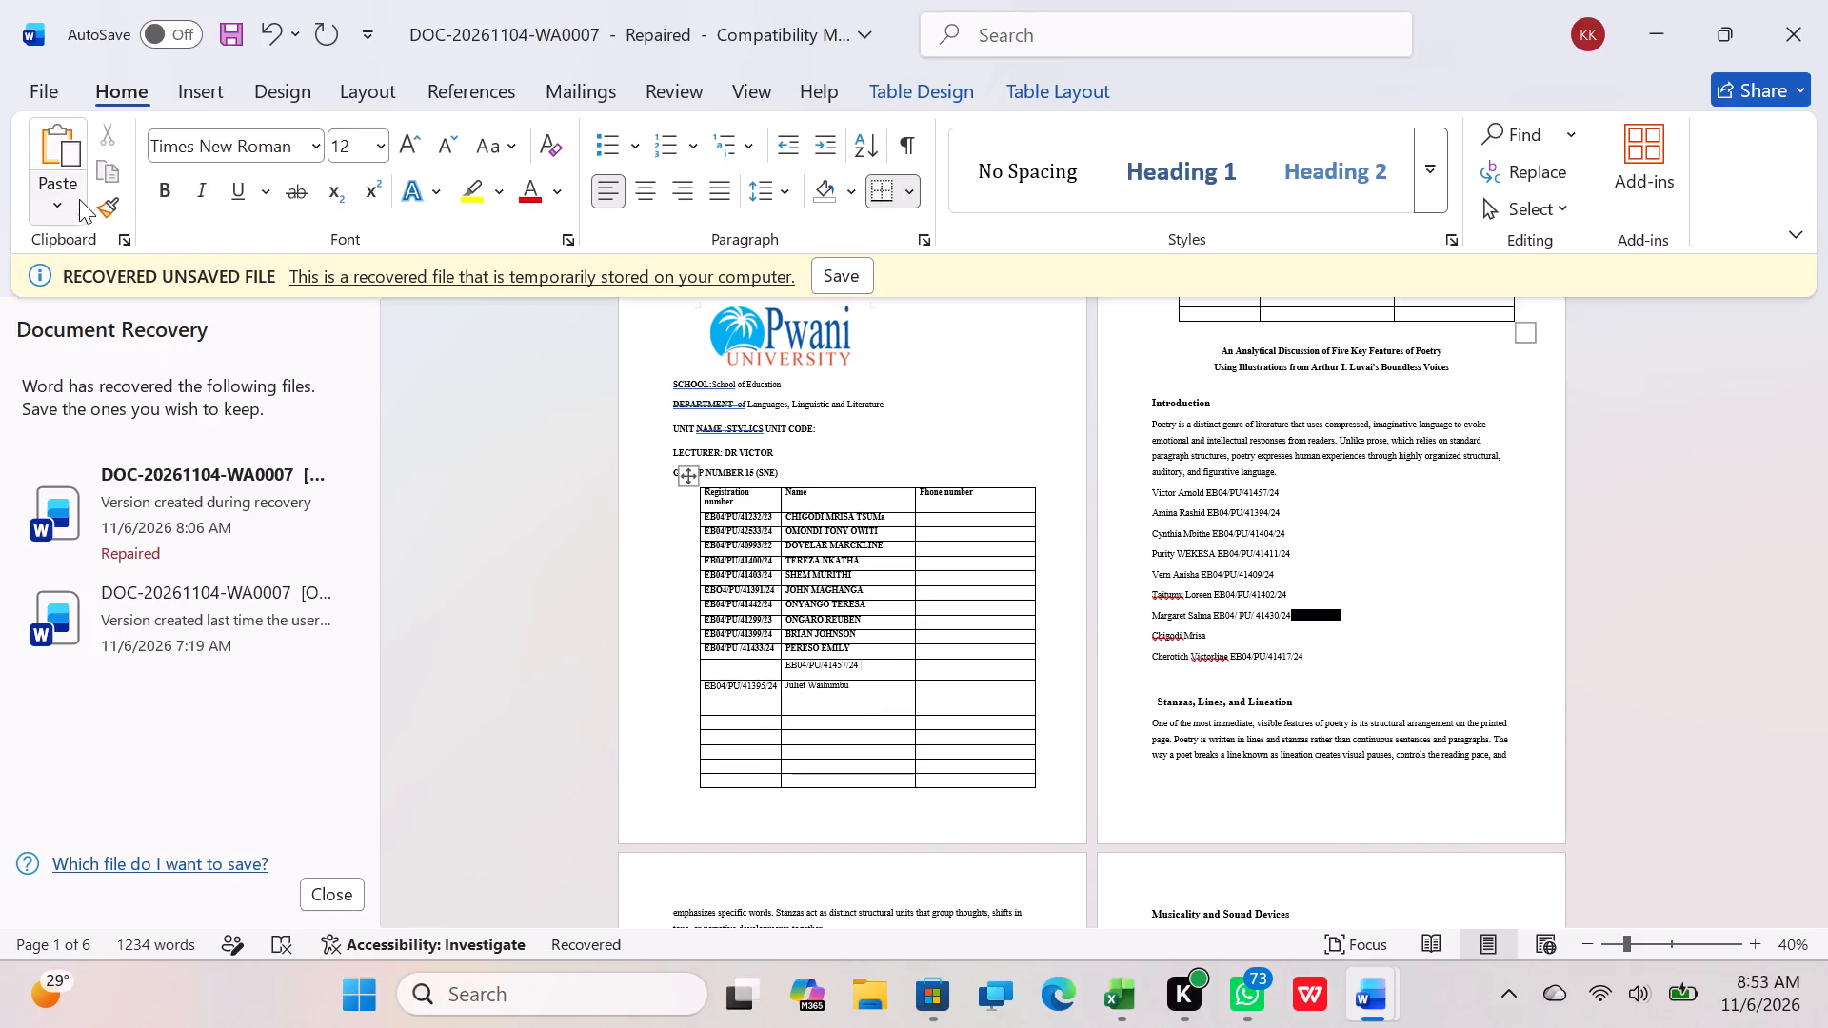
left_click(63, 154)
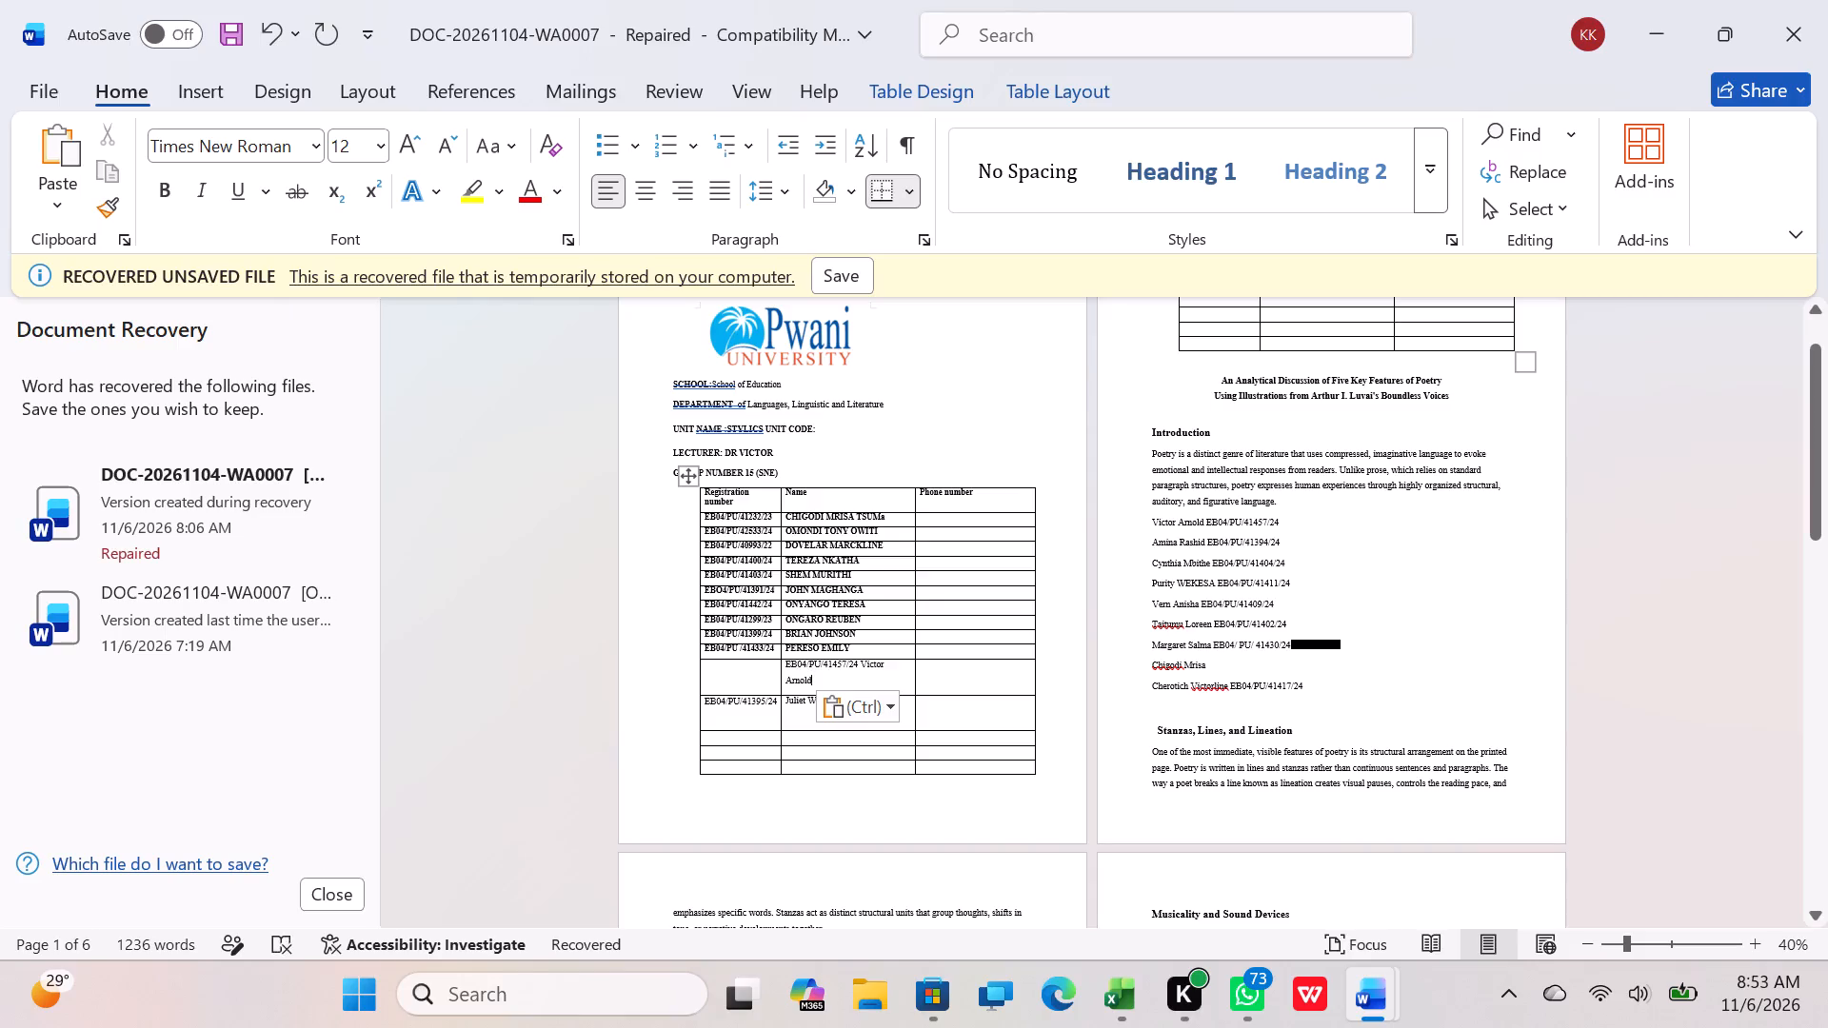
Add a run of spaces after the moved name in the first added member's Name cell.
key("space")
key("space")
key("space")
key("space")
key("space")
key("space")
key("space")
key("space")
key("space")
key("space")
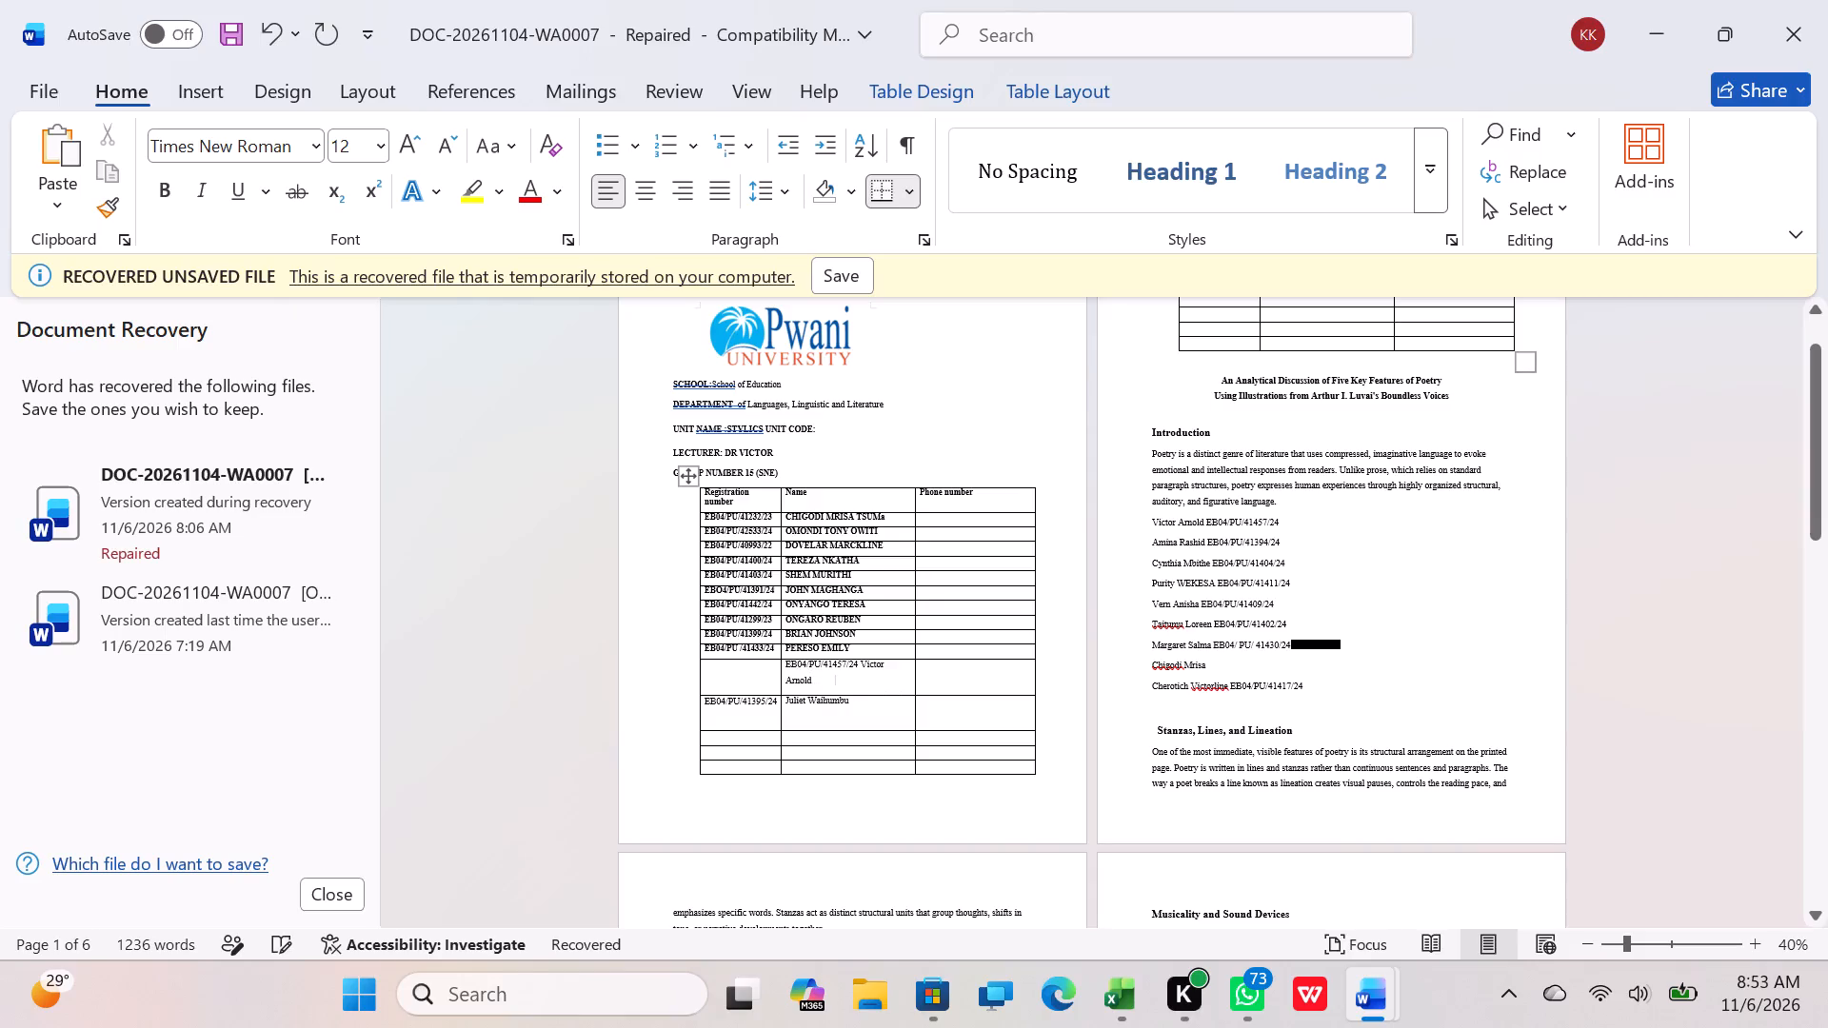
key("space")
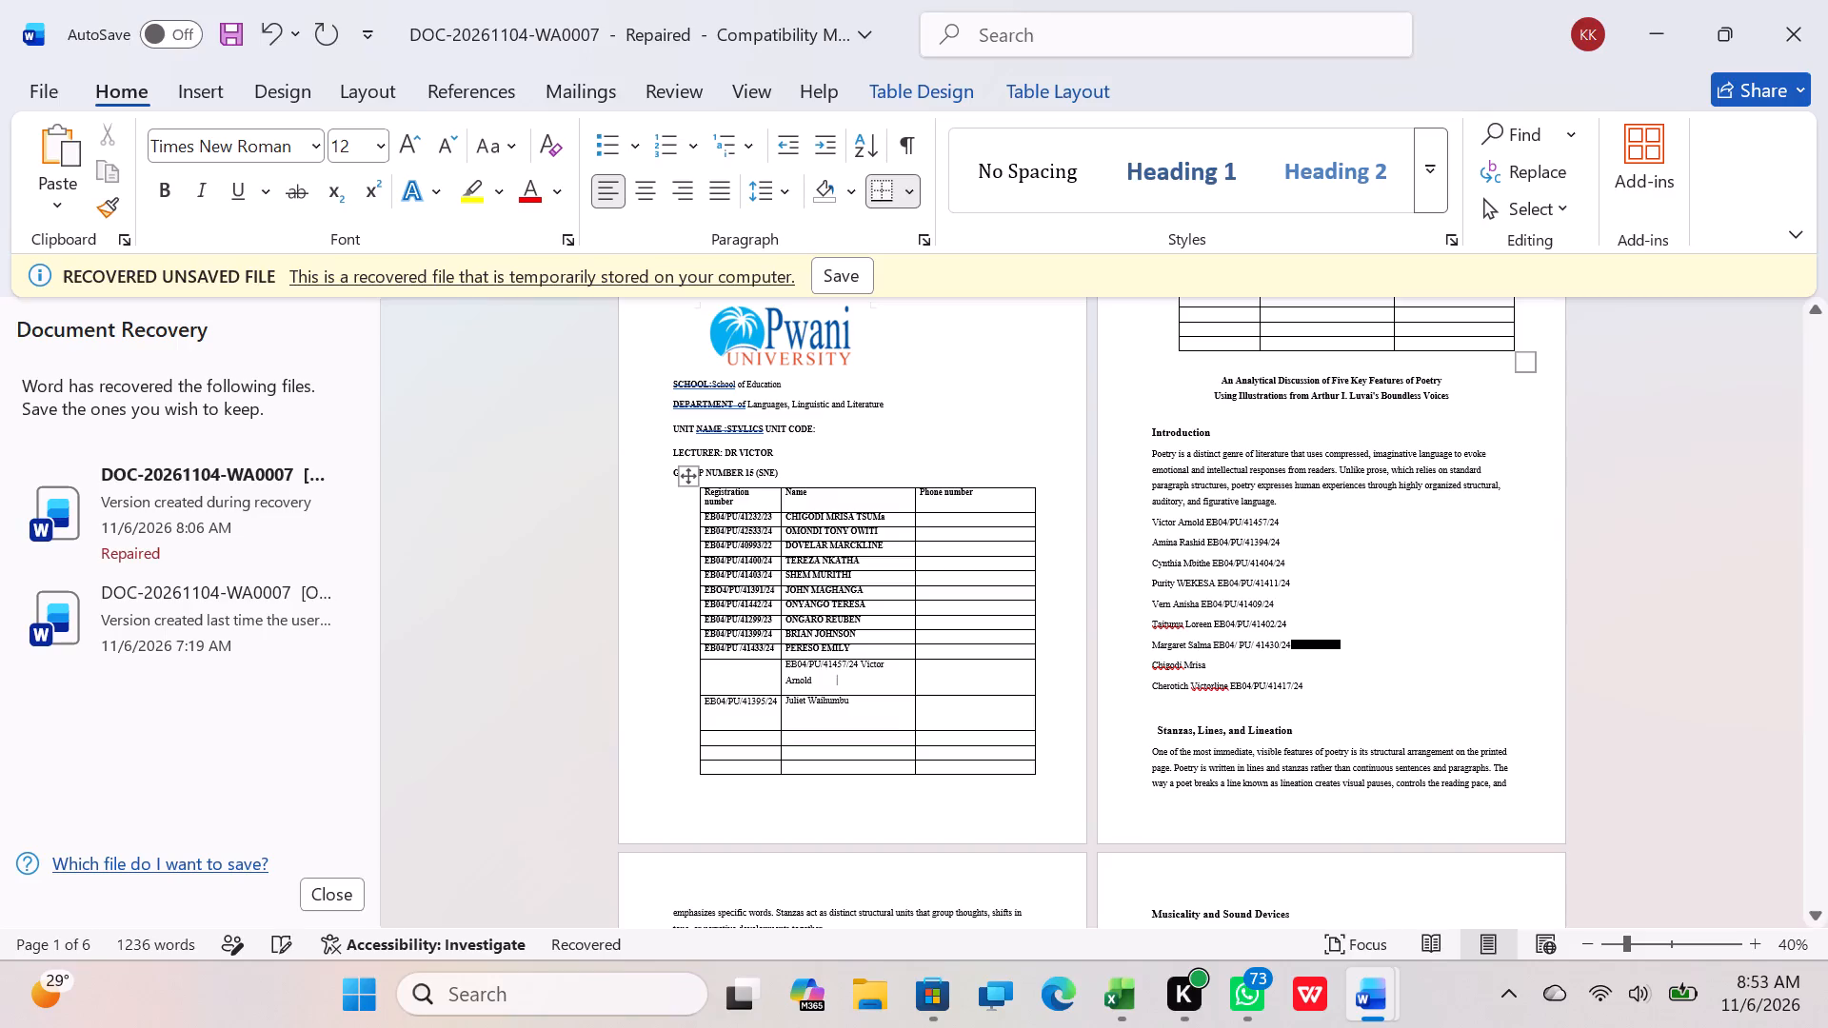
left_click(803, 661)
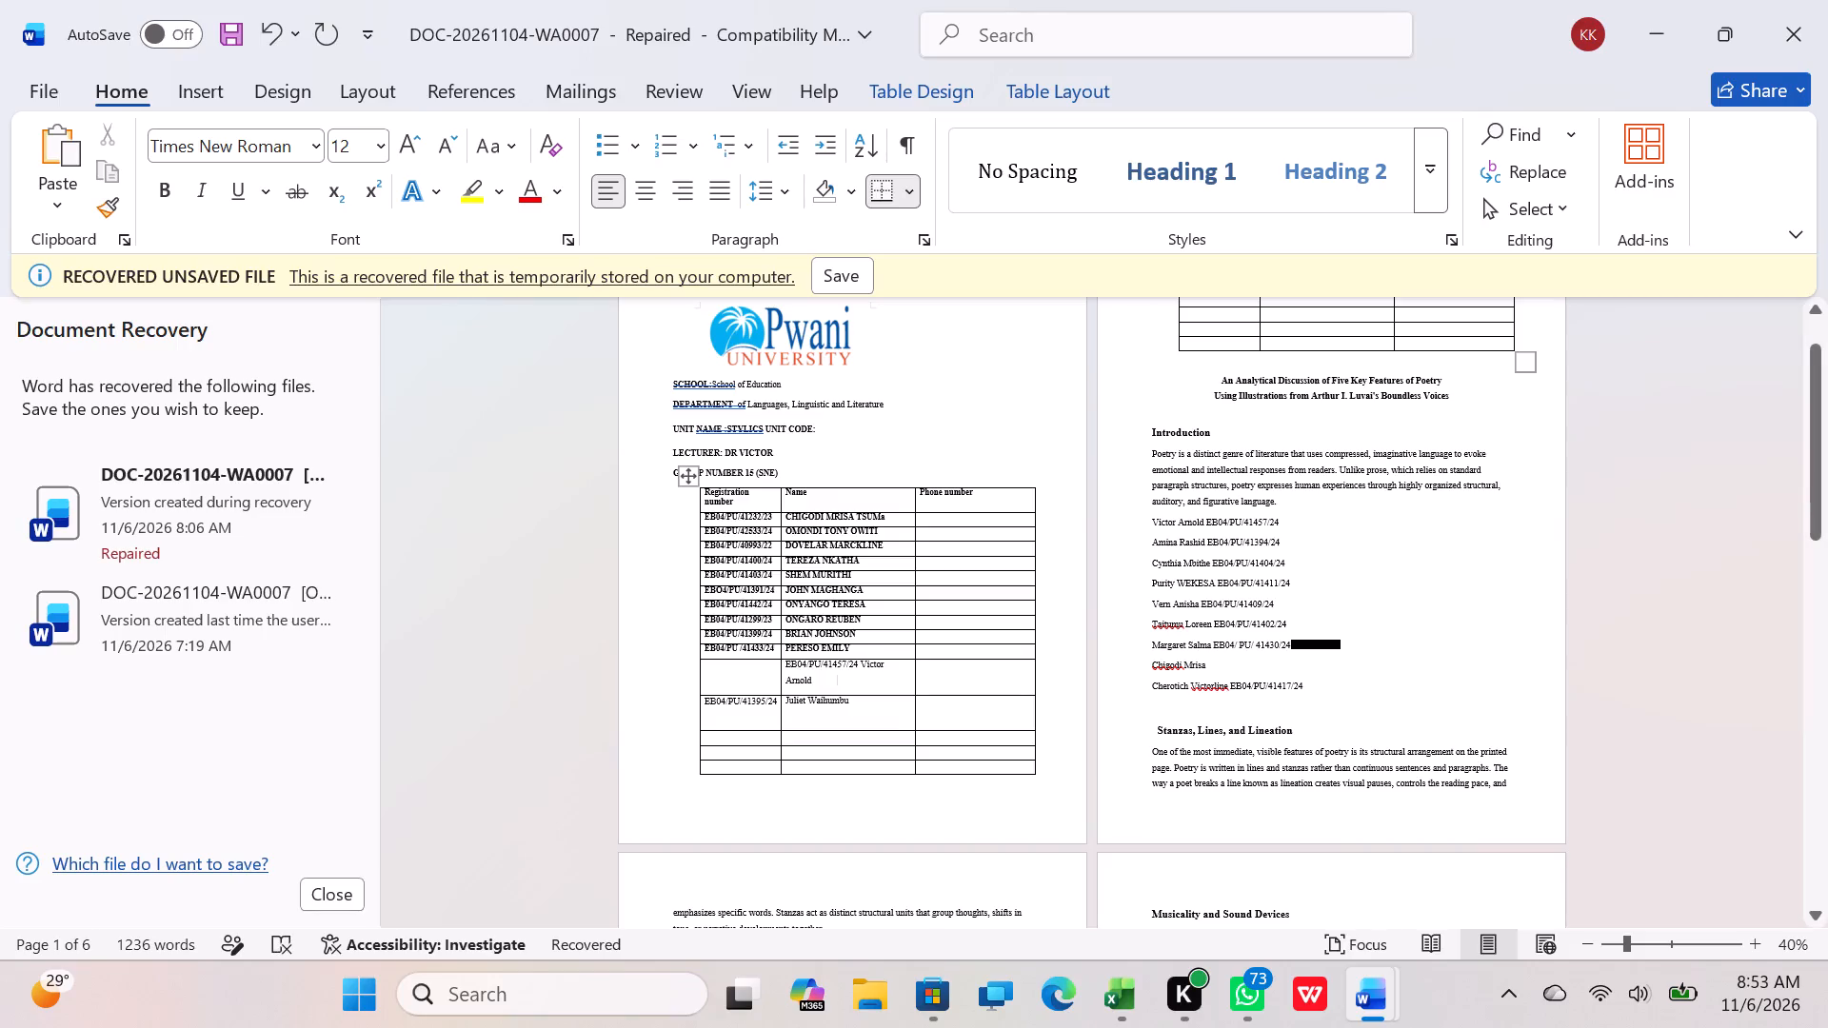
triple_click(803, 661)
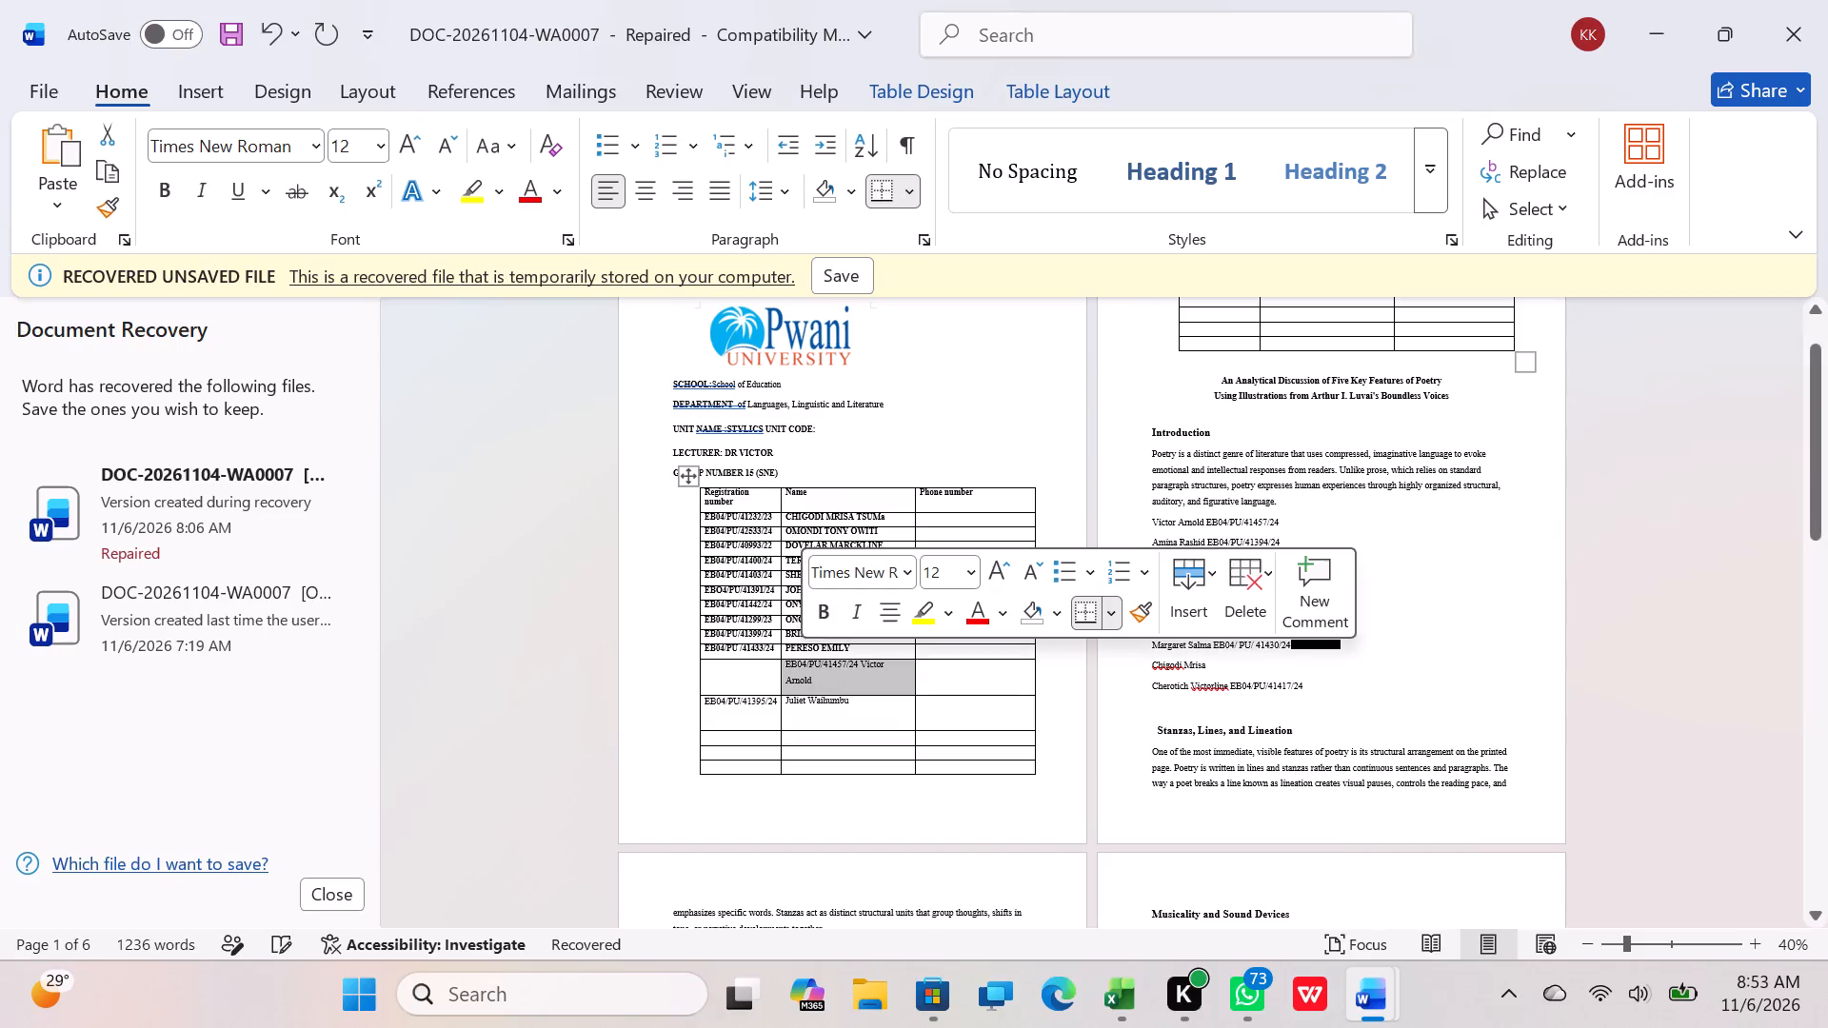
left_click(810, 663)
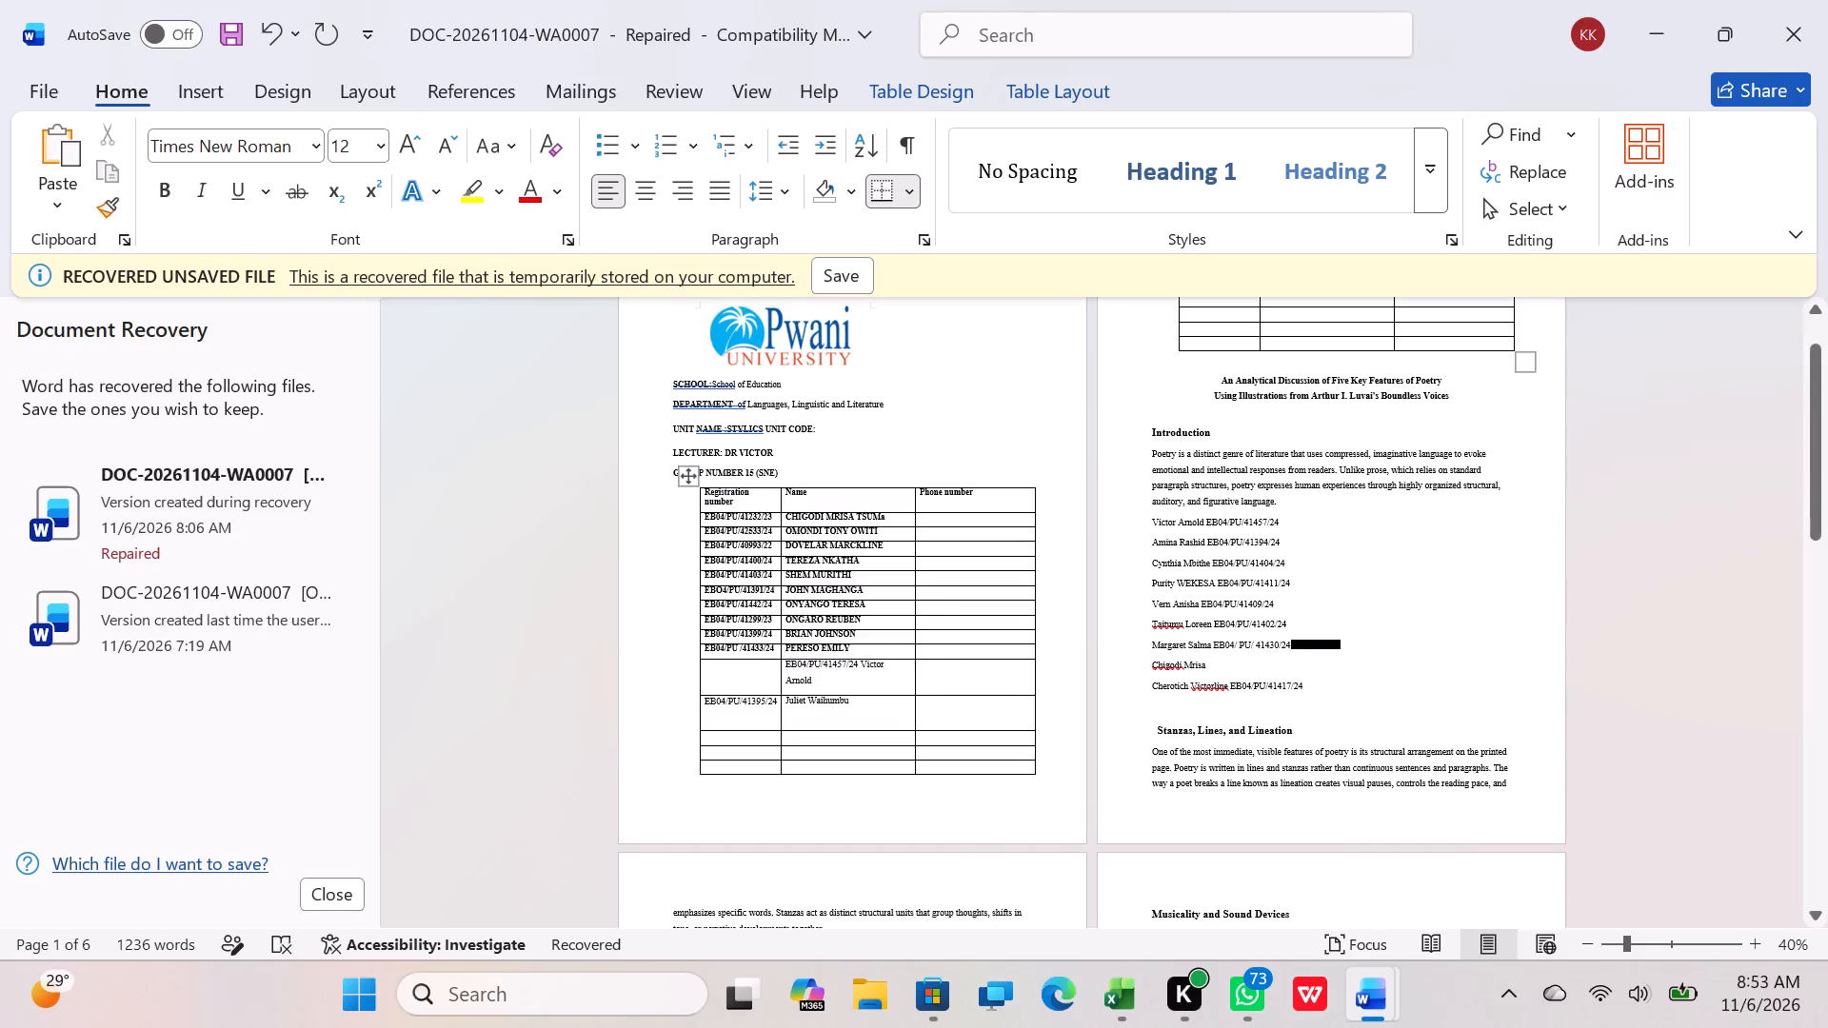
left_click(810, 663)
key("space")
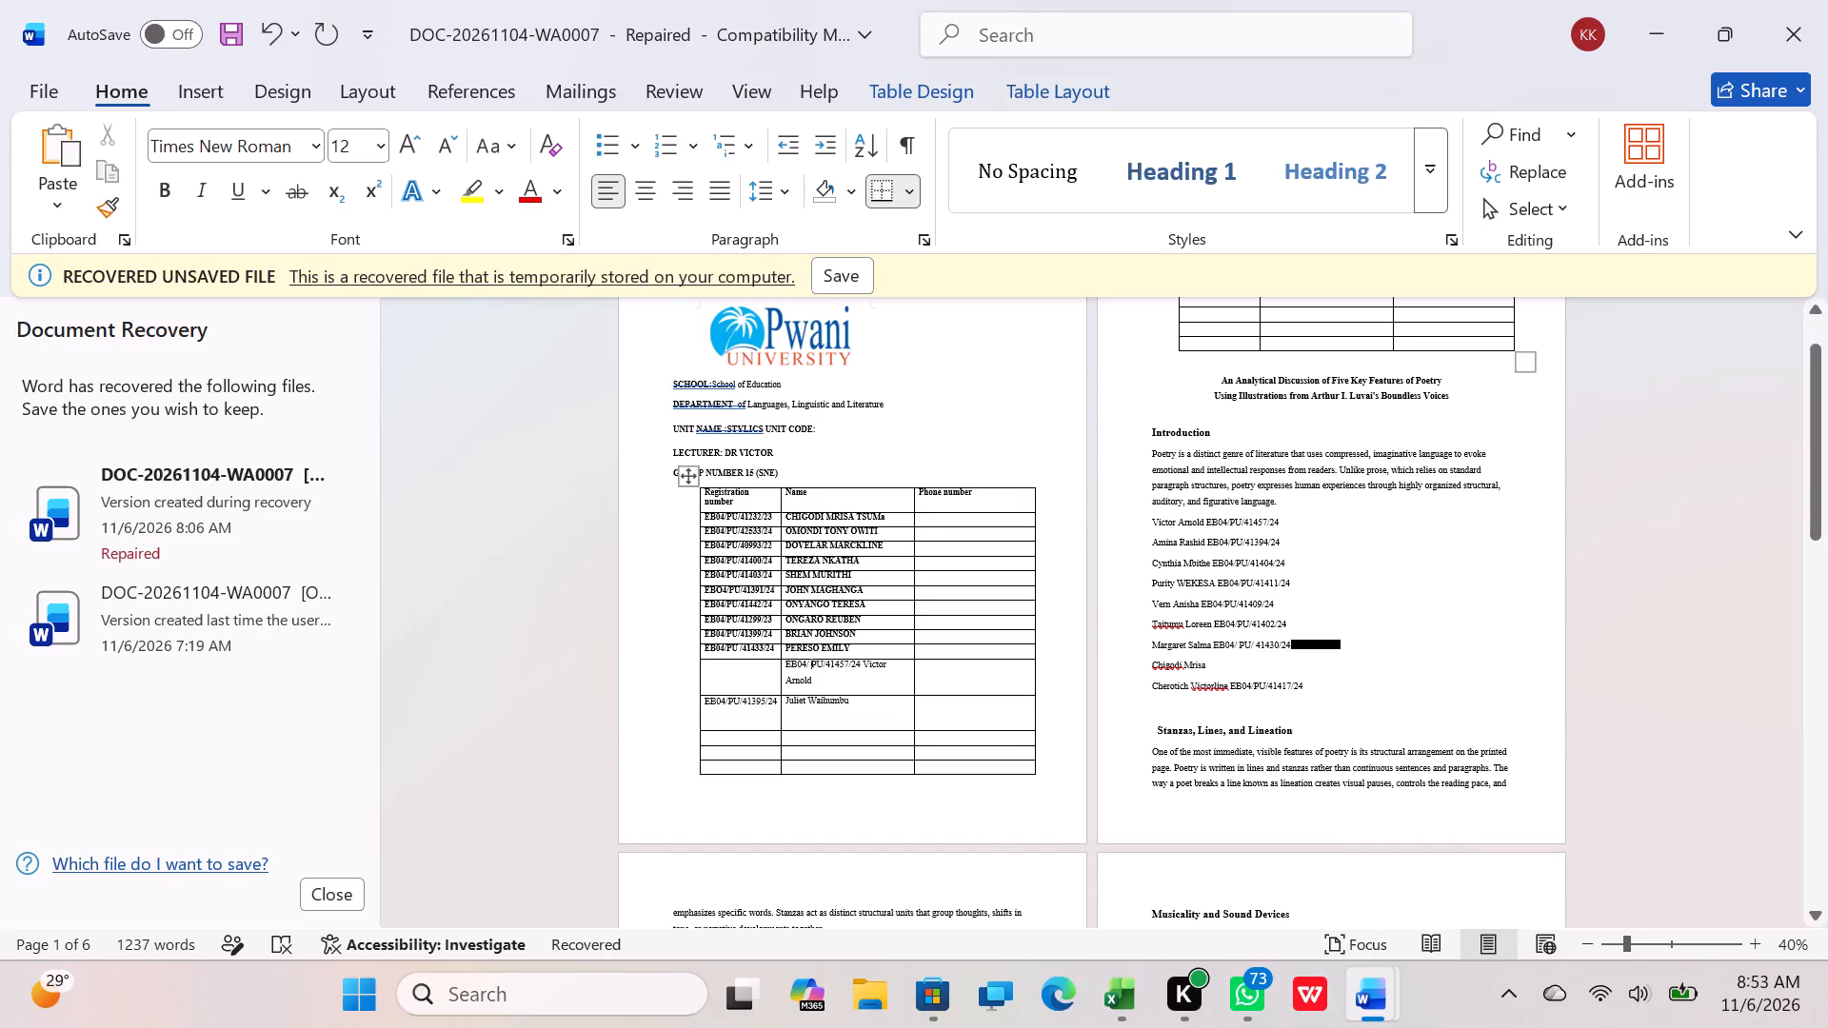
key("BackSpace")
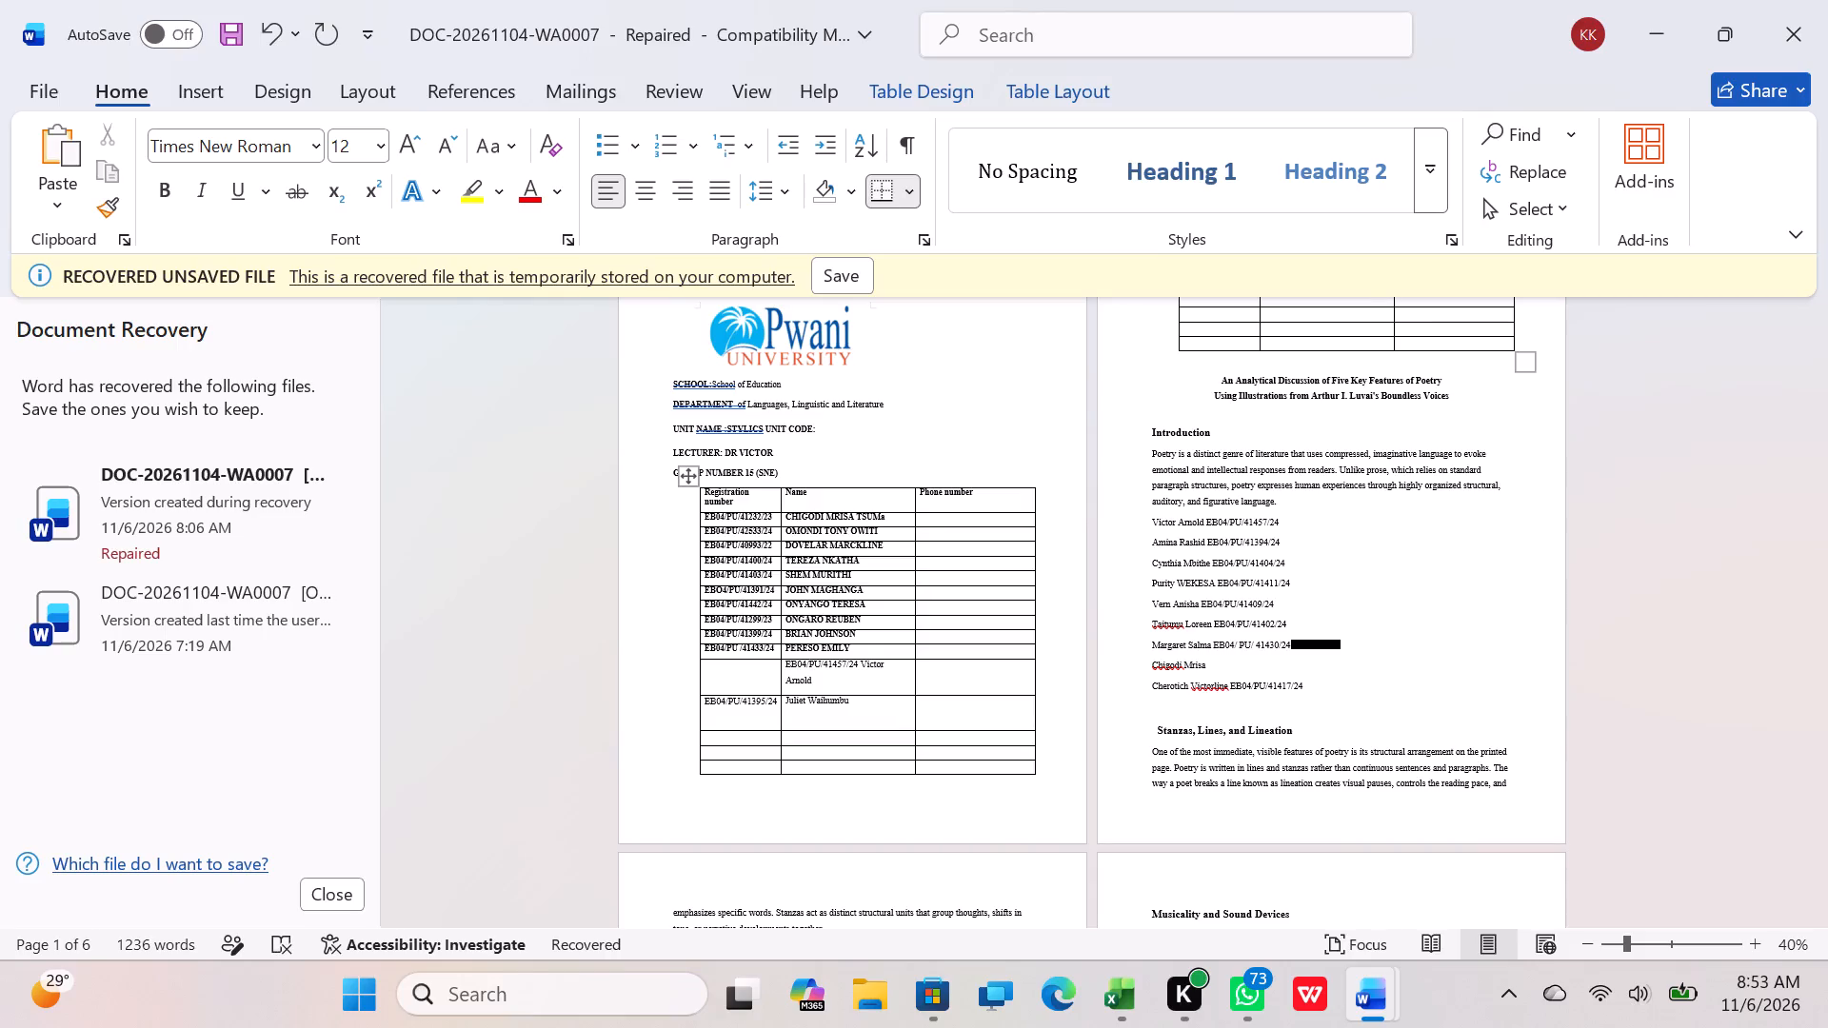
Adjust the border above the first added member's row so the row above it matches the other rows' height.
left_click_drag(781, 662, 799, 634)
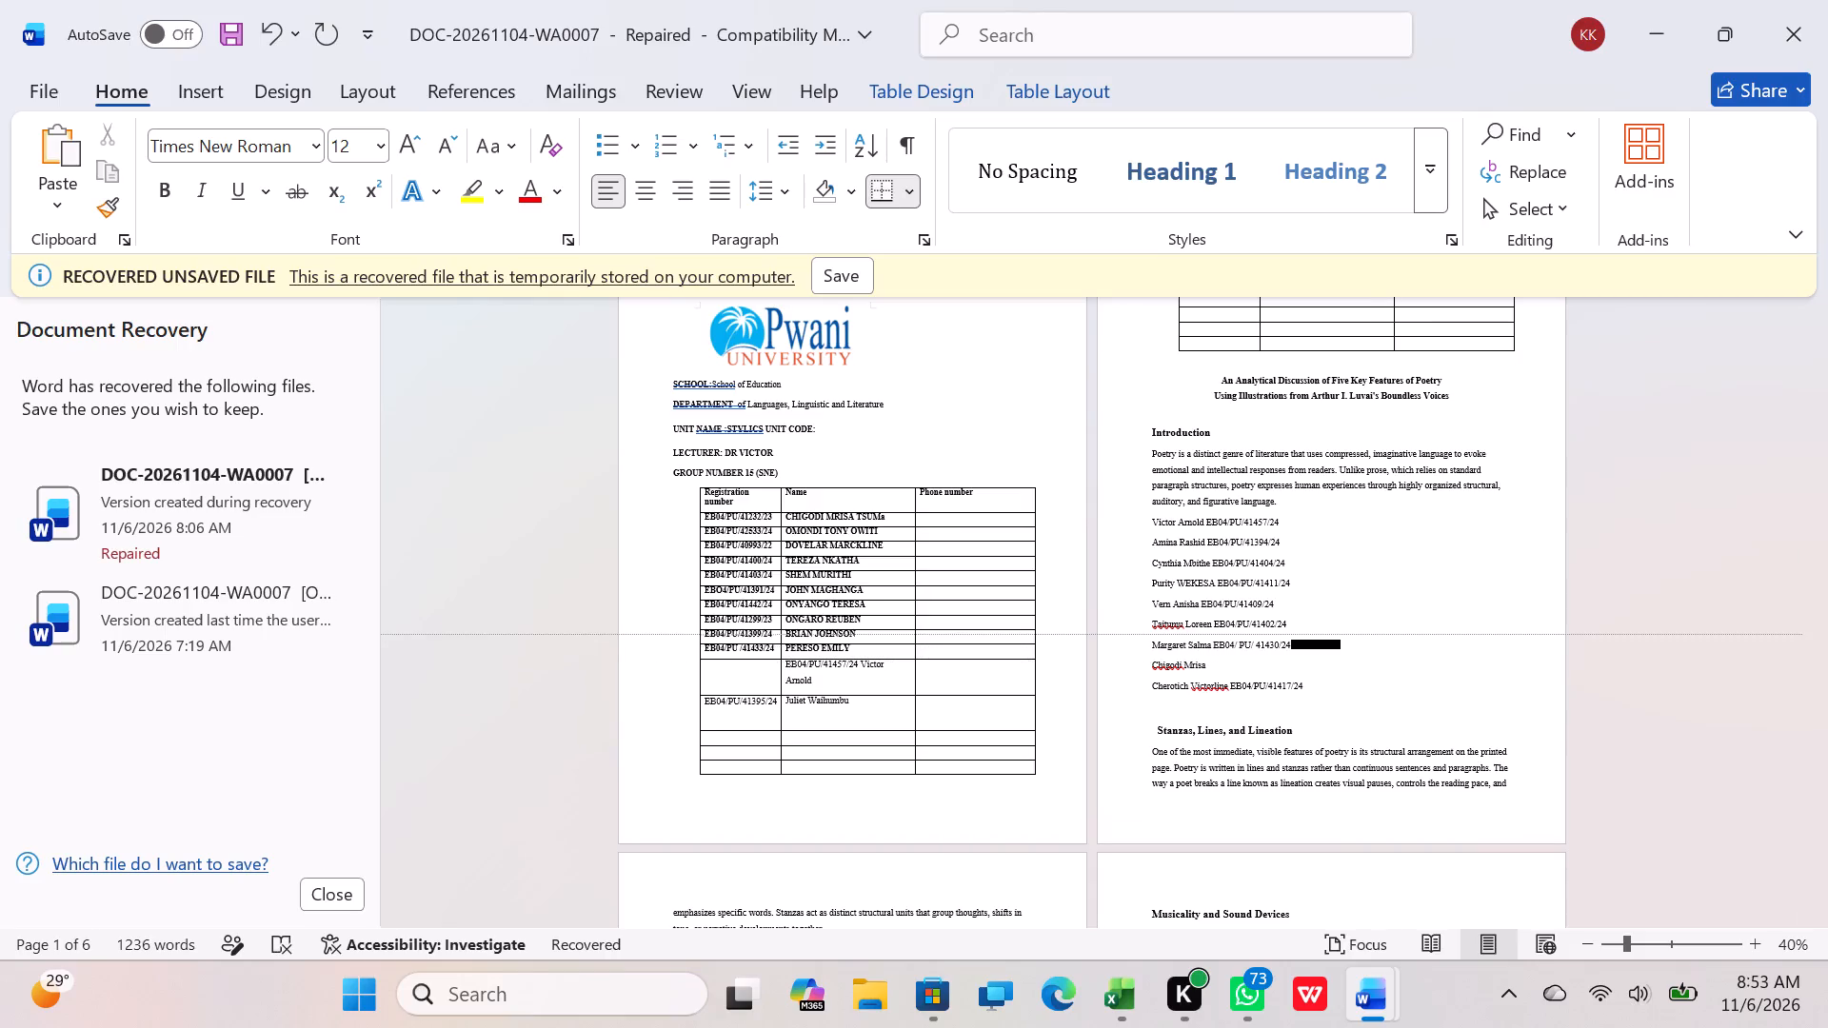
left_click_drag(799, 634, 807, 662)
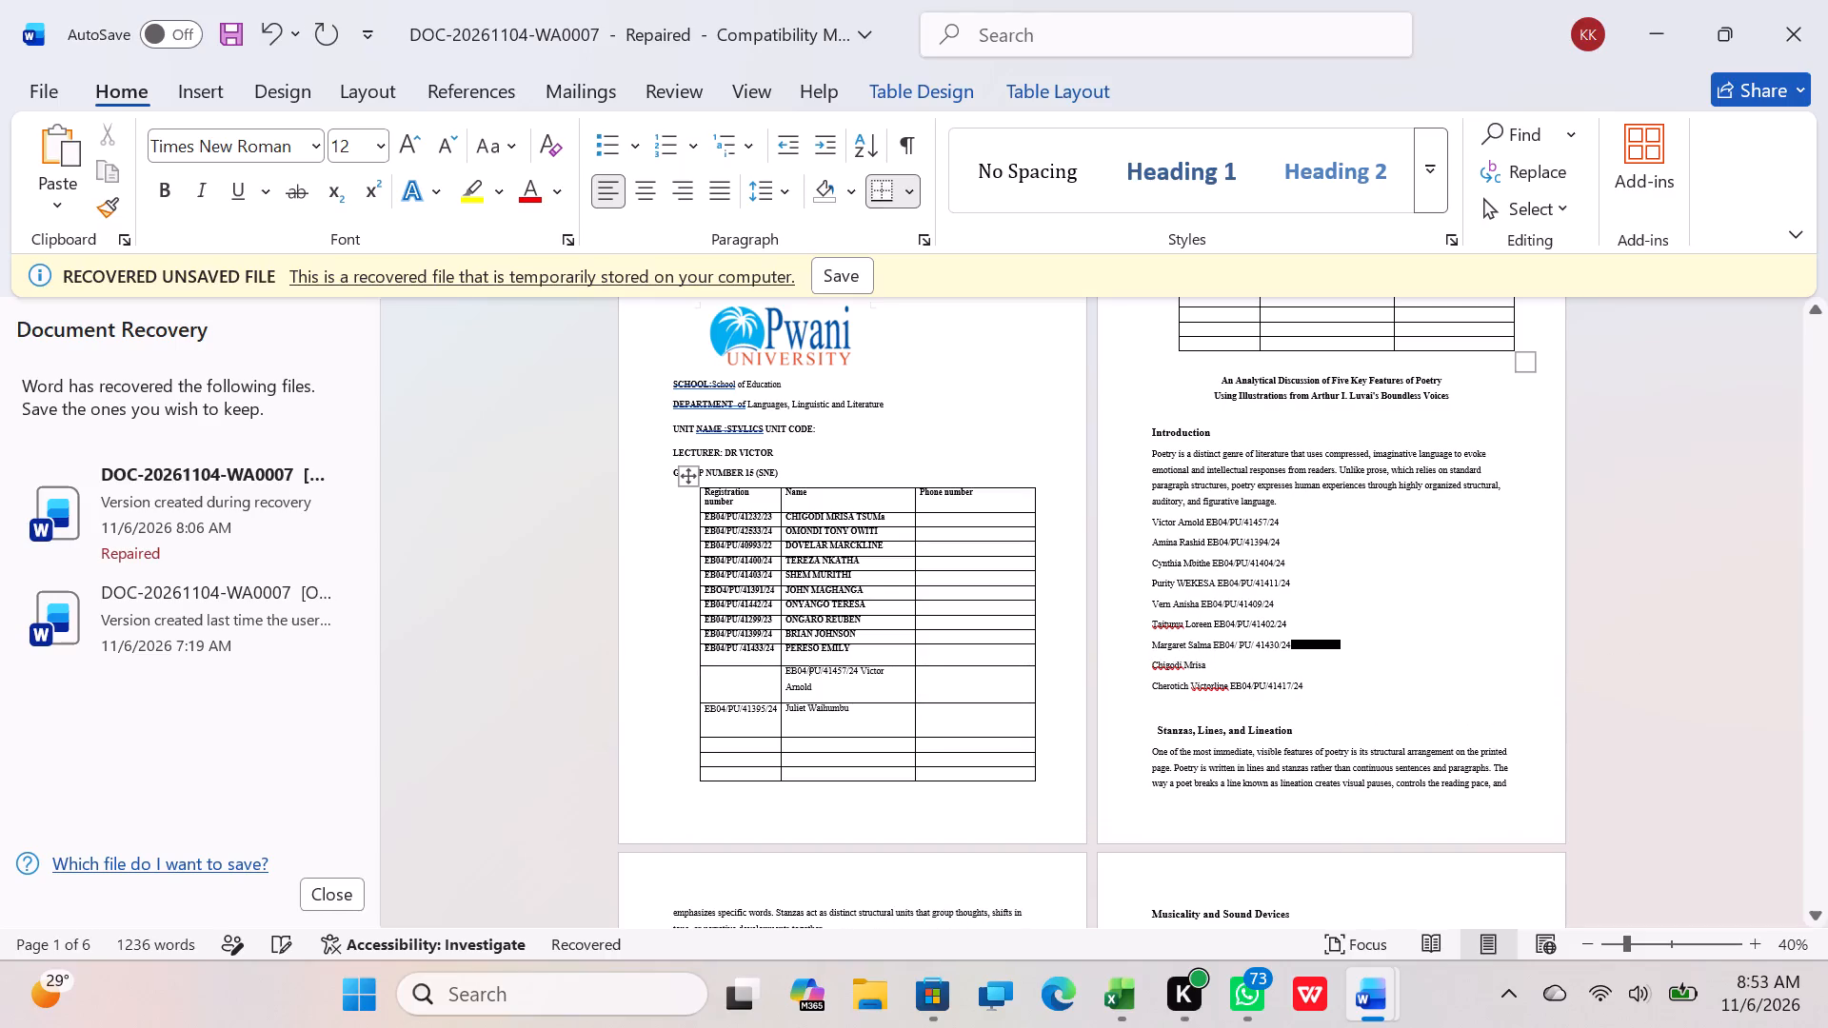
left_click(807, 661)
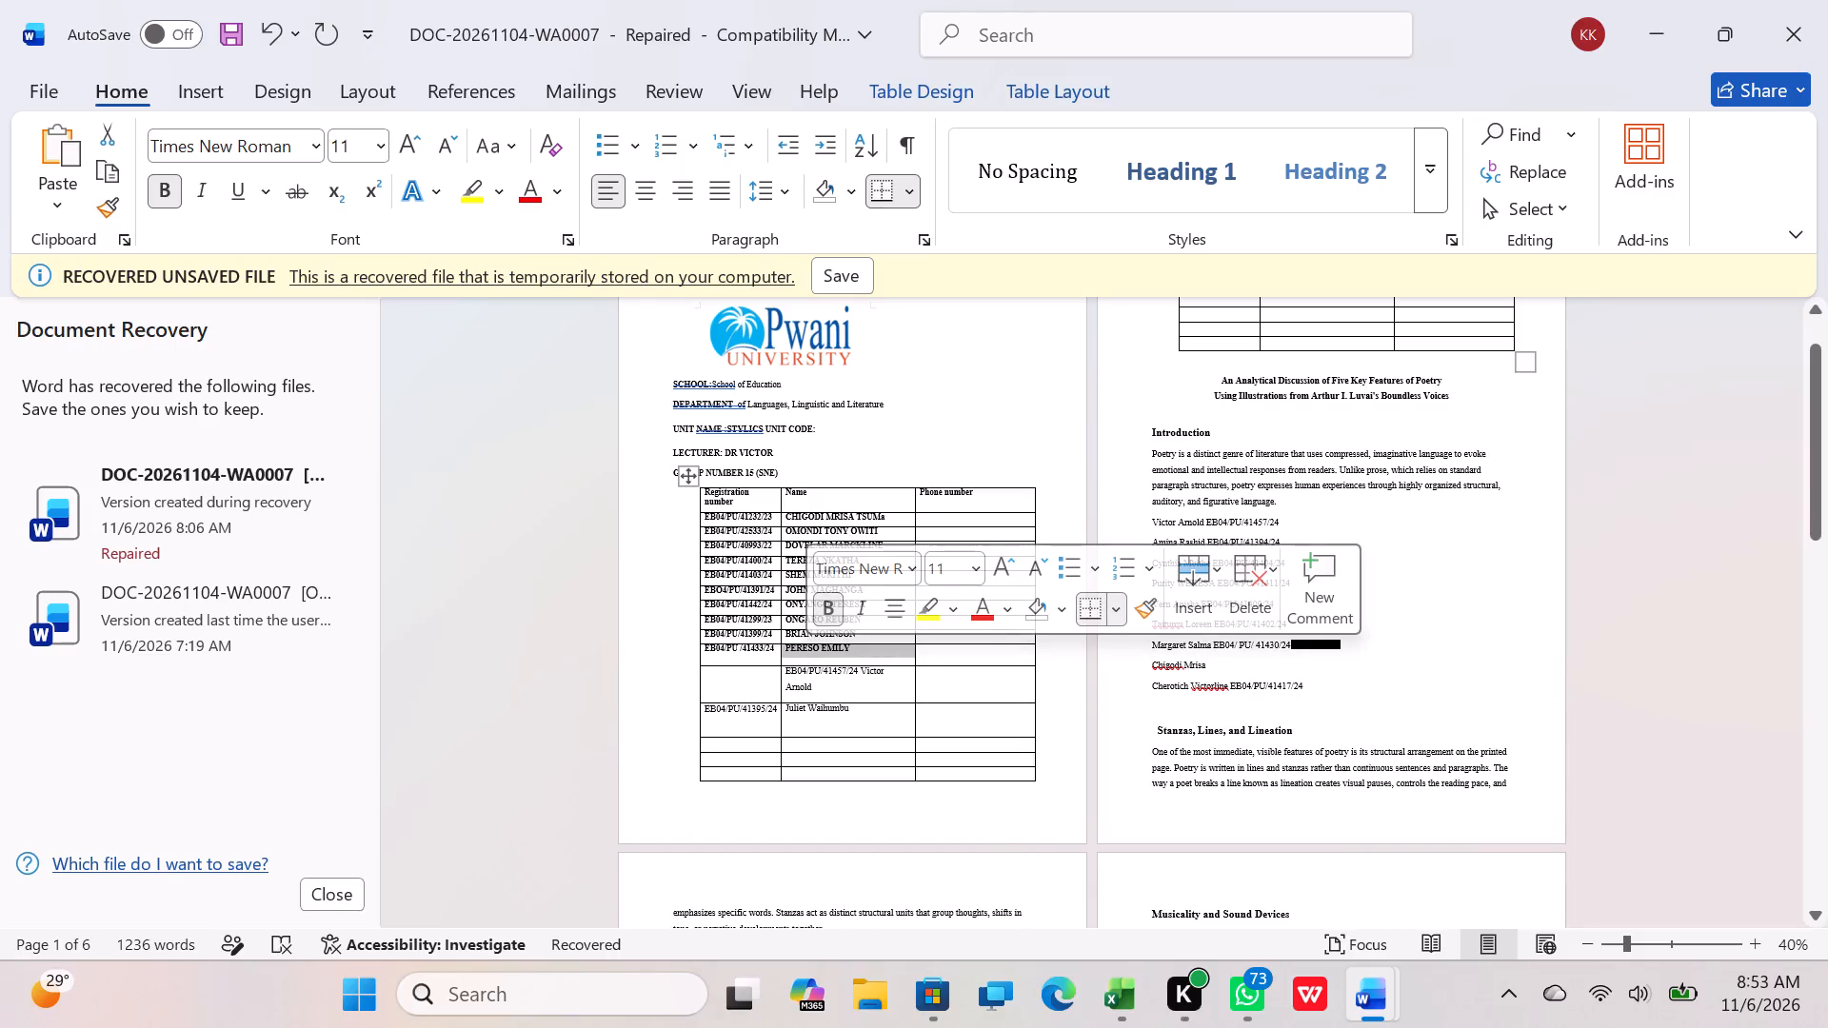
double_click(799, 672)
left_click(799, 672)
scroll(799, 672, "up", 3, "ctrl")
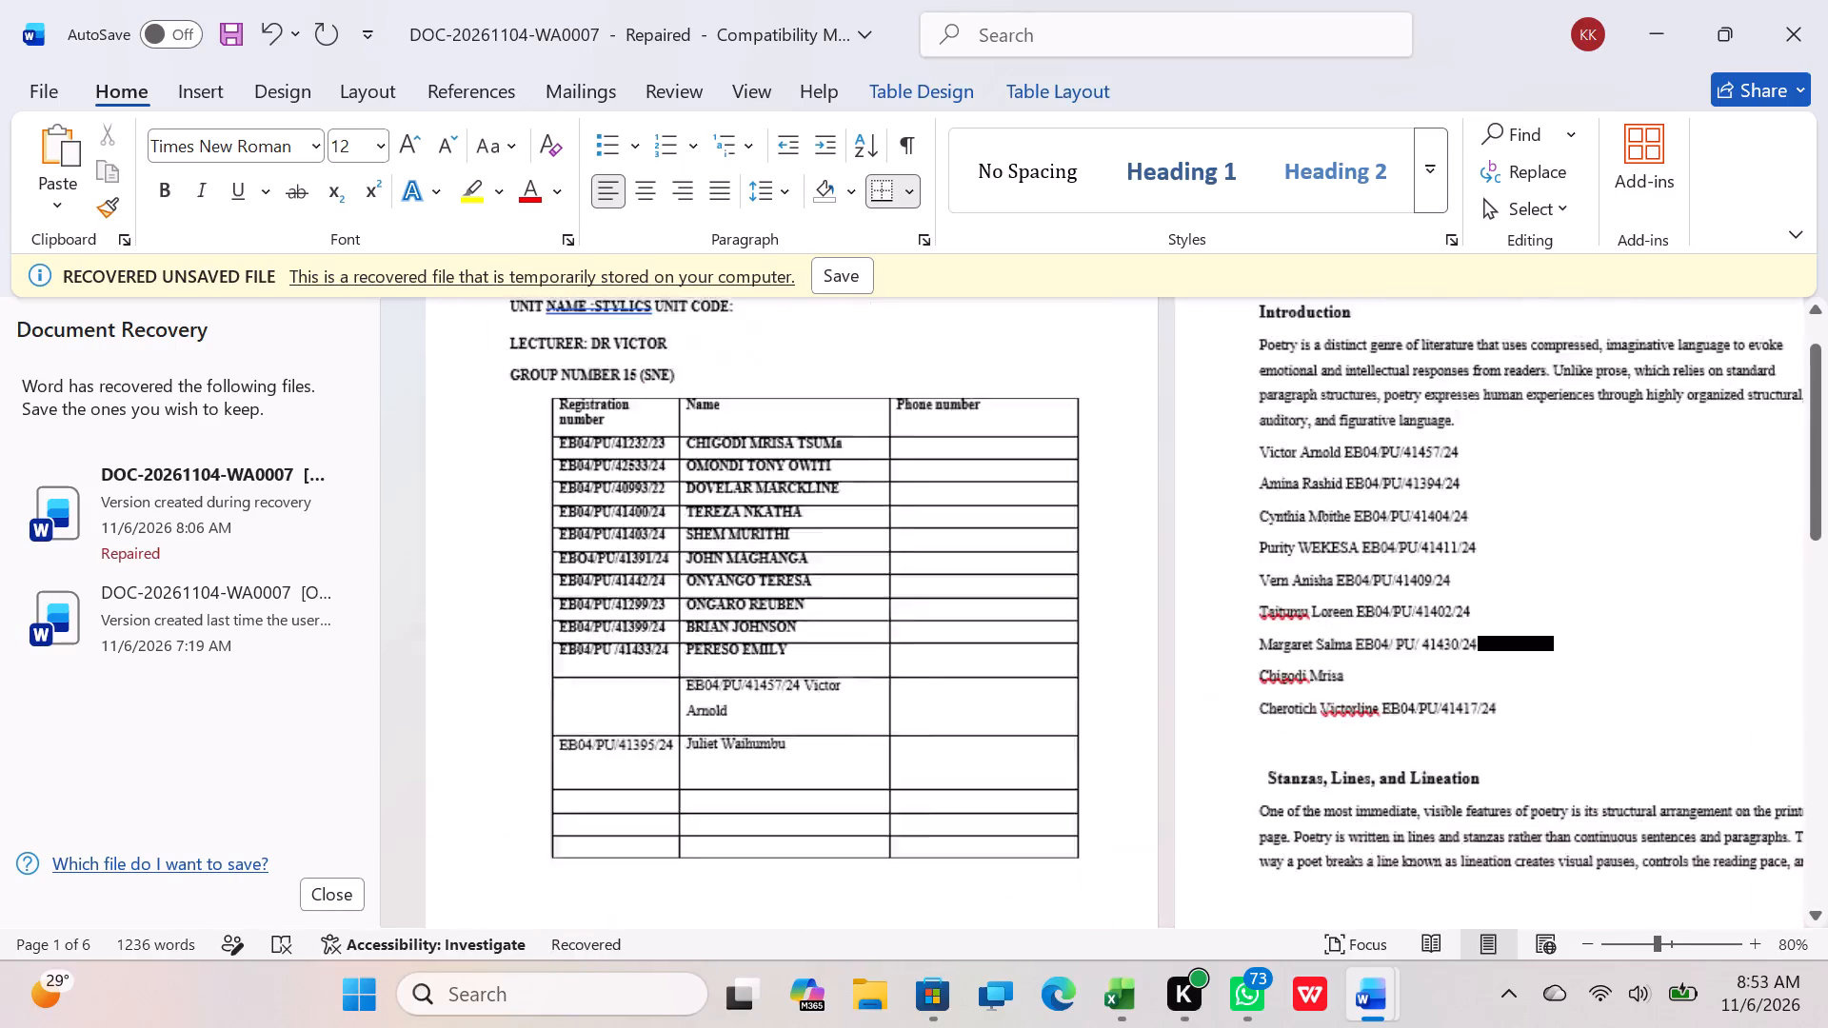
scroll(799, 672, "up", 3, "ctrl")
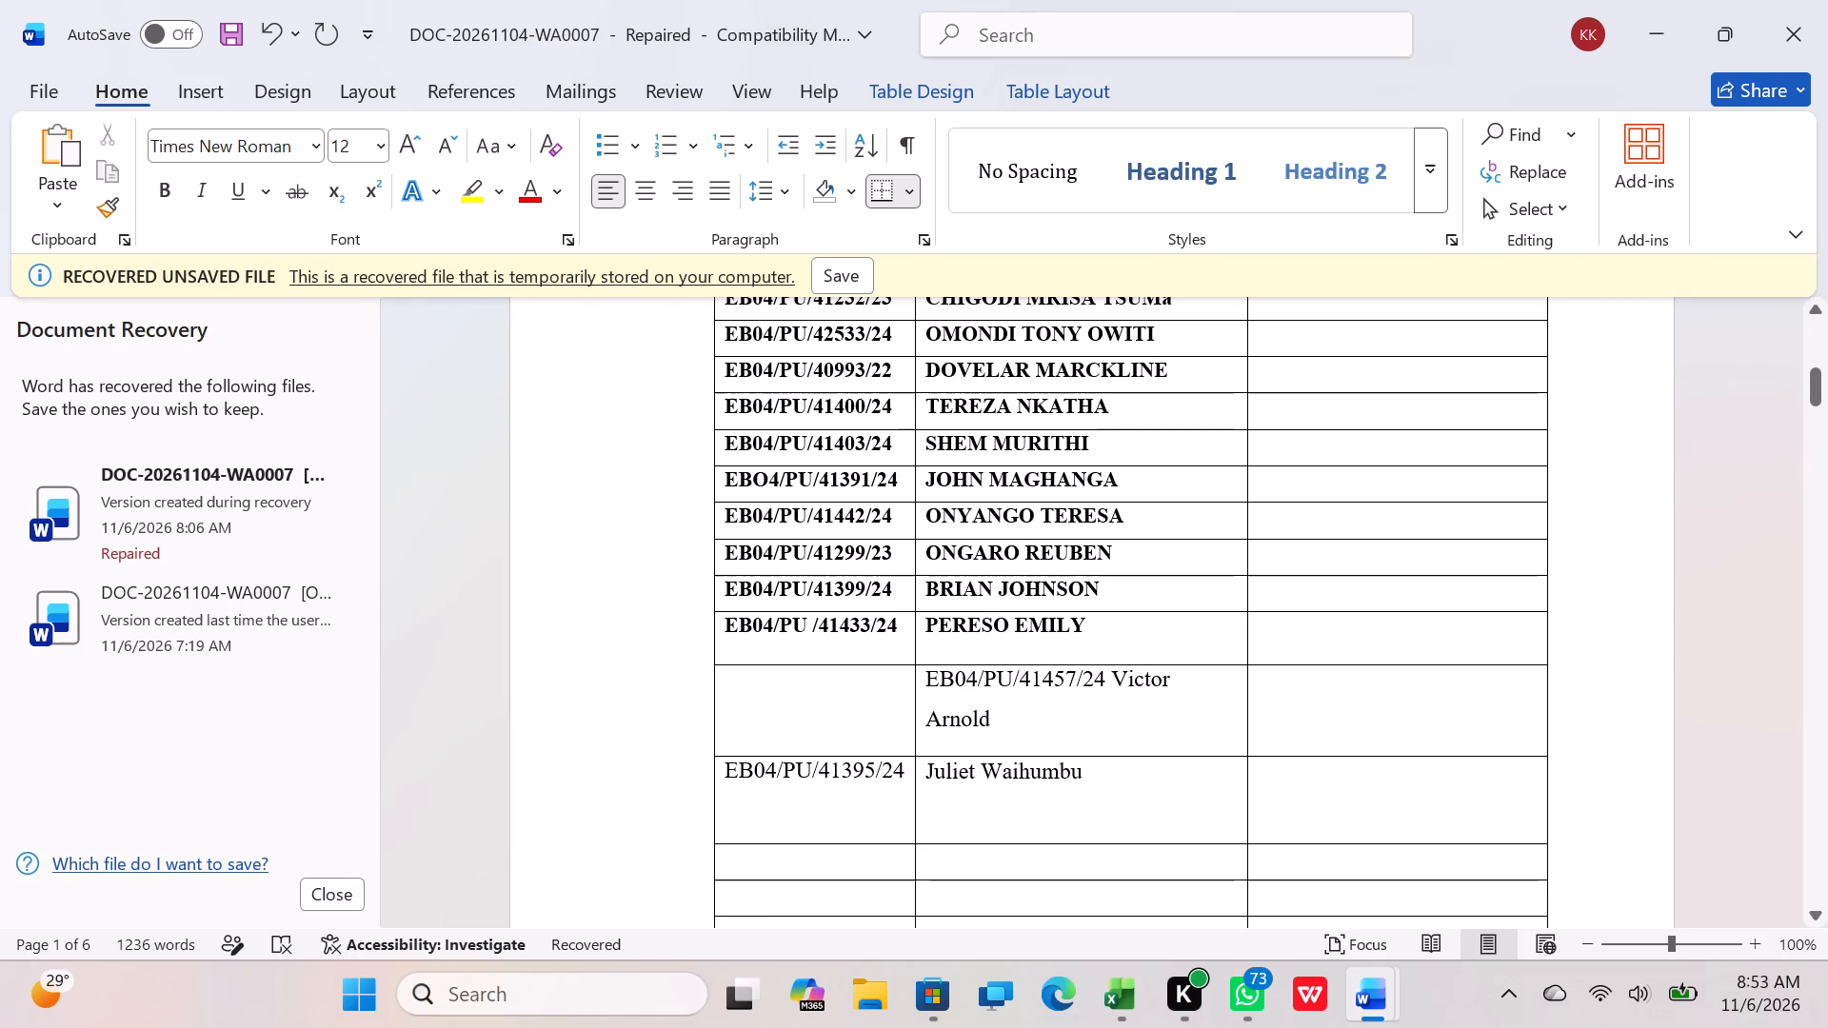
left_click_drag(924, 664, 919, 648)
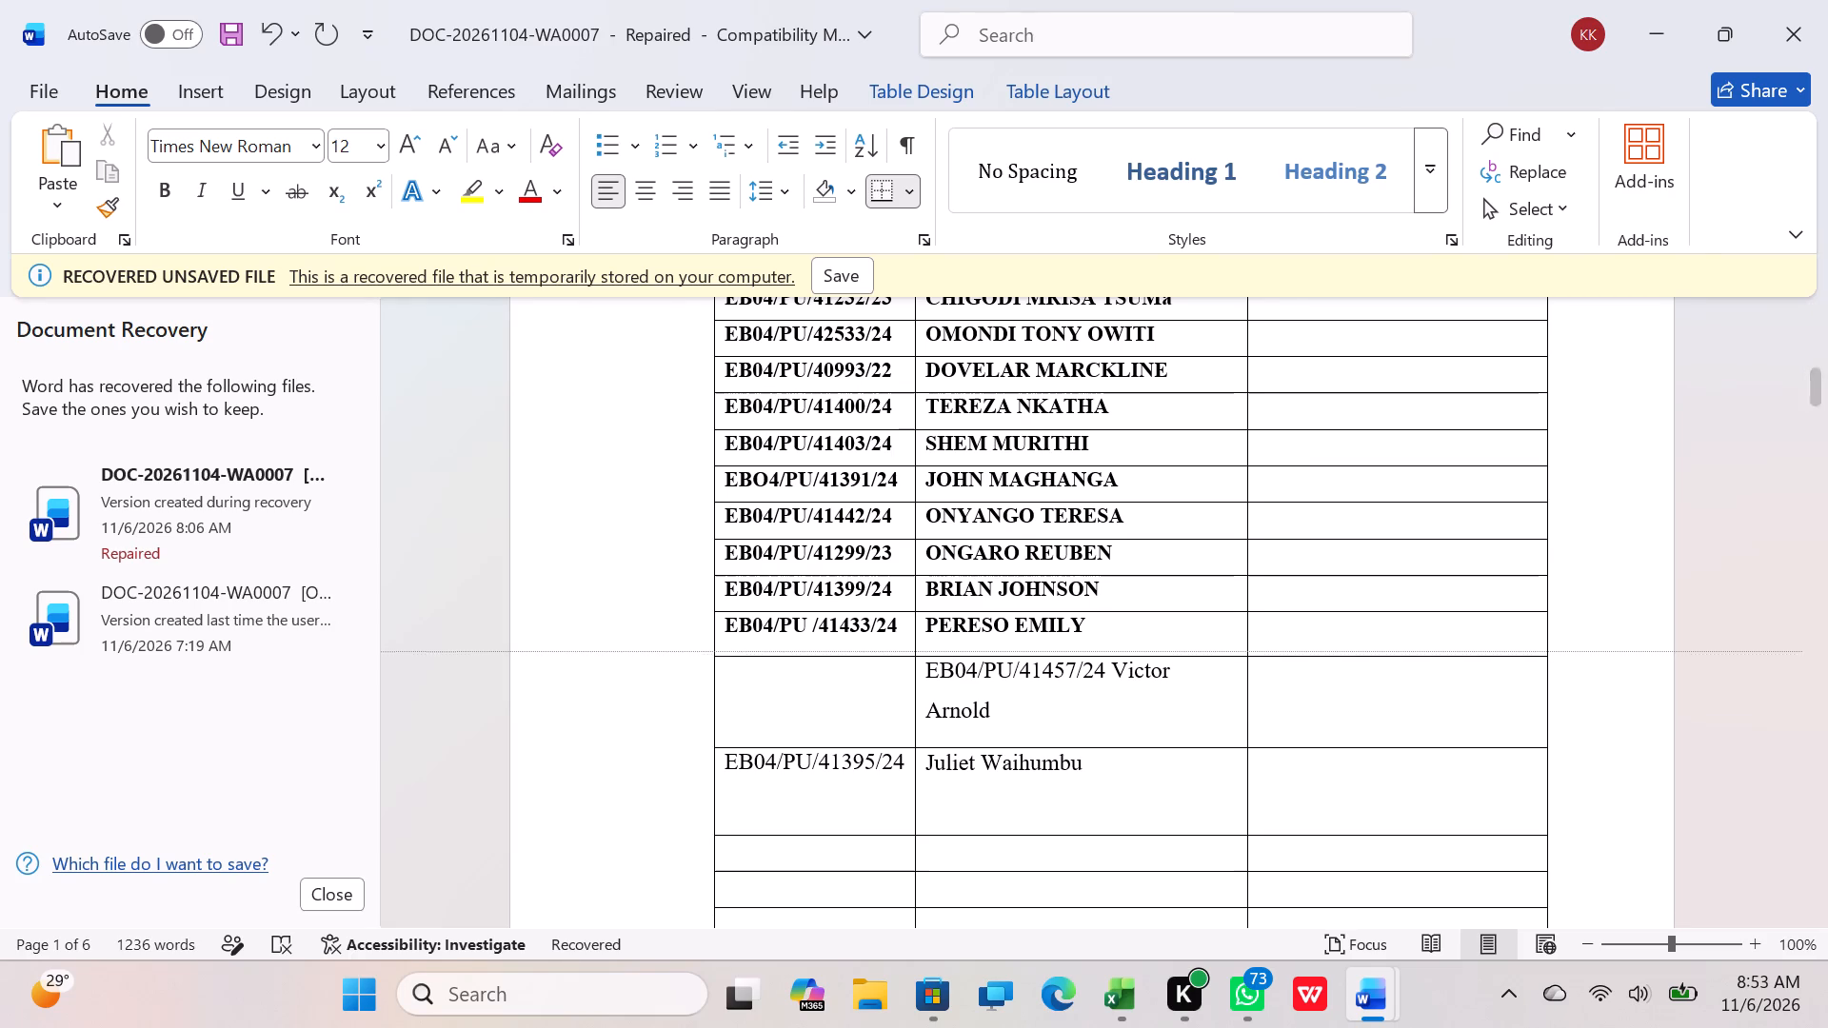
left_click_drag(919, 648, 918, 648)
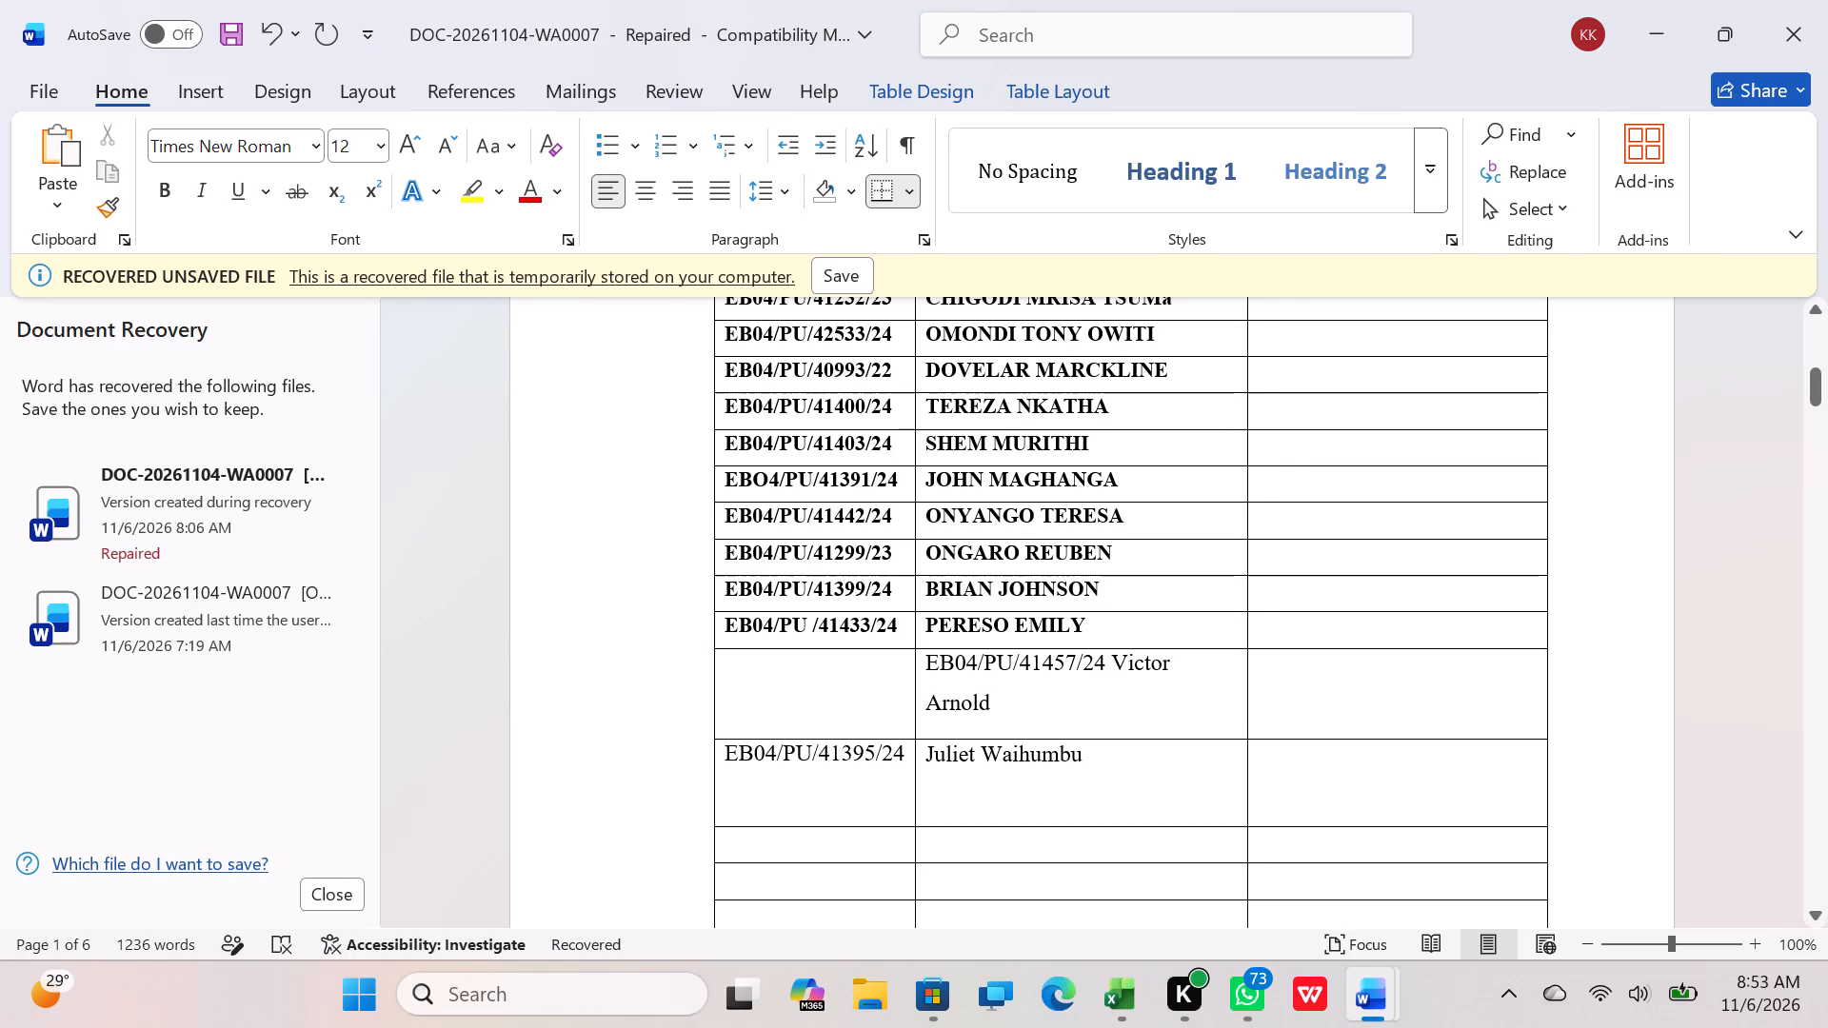
Move the first added member's registration number from the Name cell into the empty Registration number cell of the same row.
left_click_drag(926, 665, 928, 663)
left_click_drag(928, 663, 1087, 656)
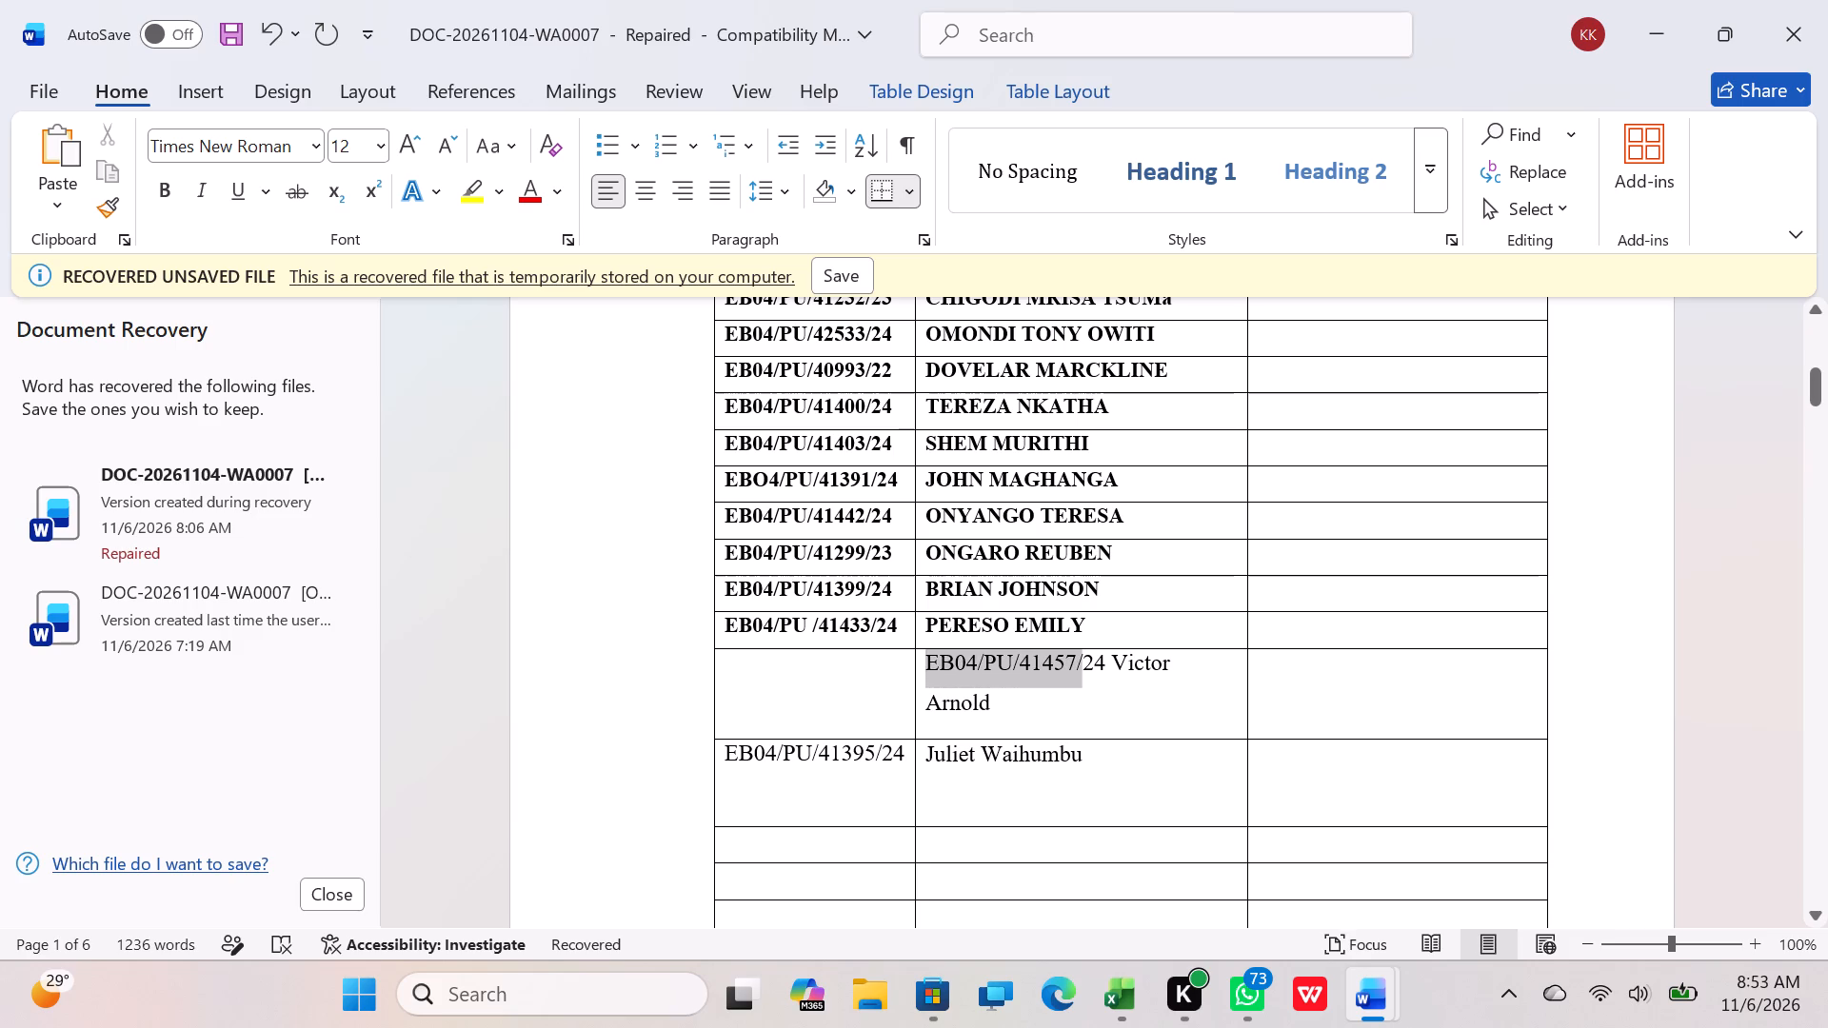
left_click_drag(1087, 656, 1097, 660)
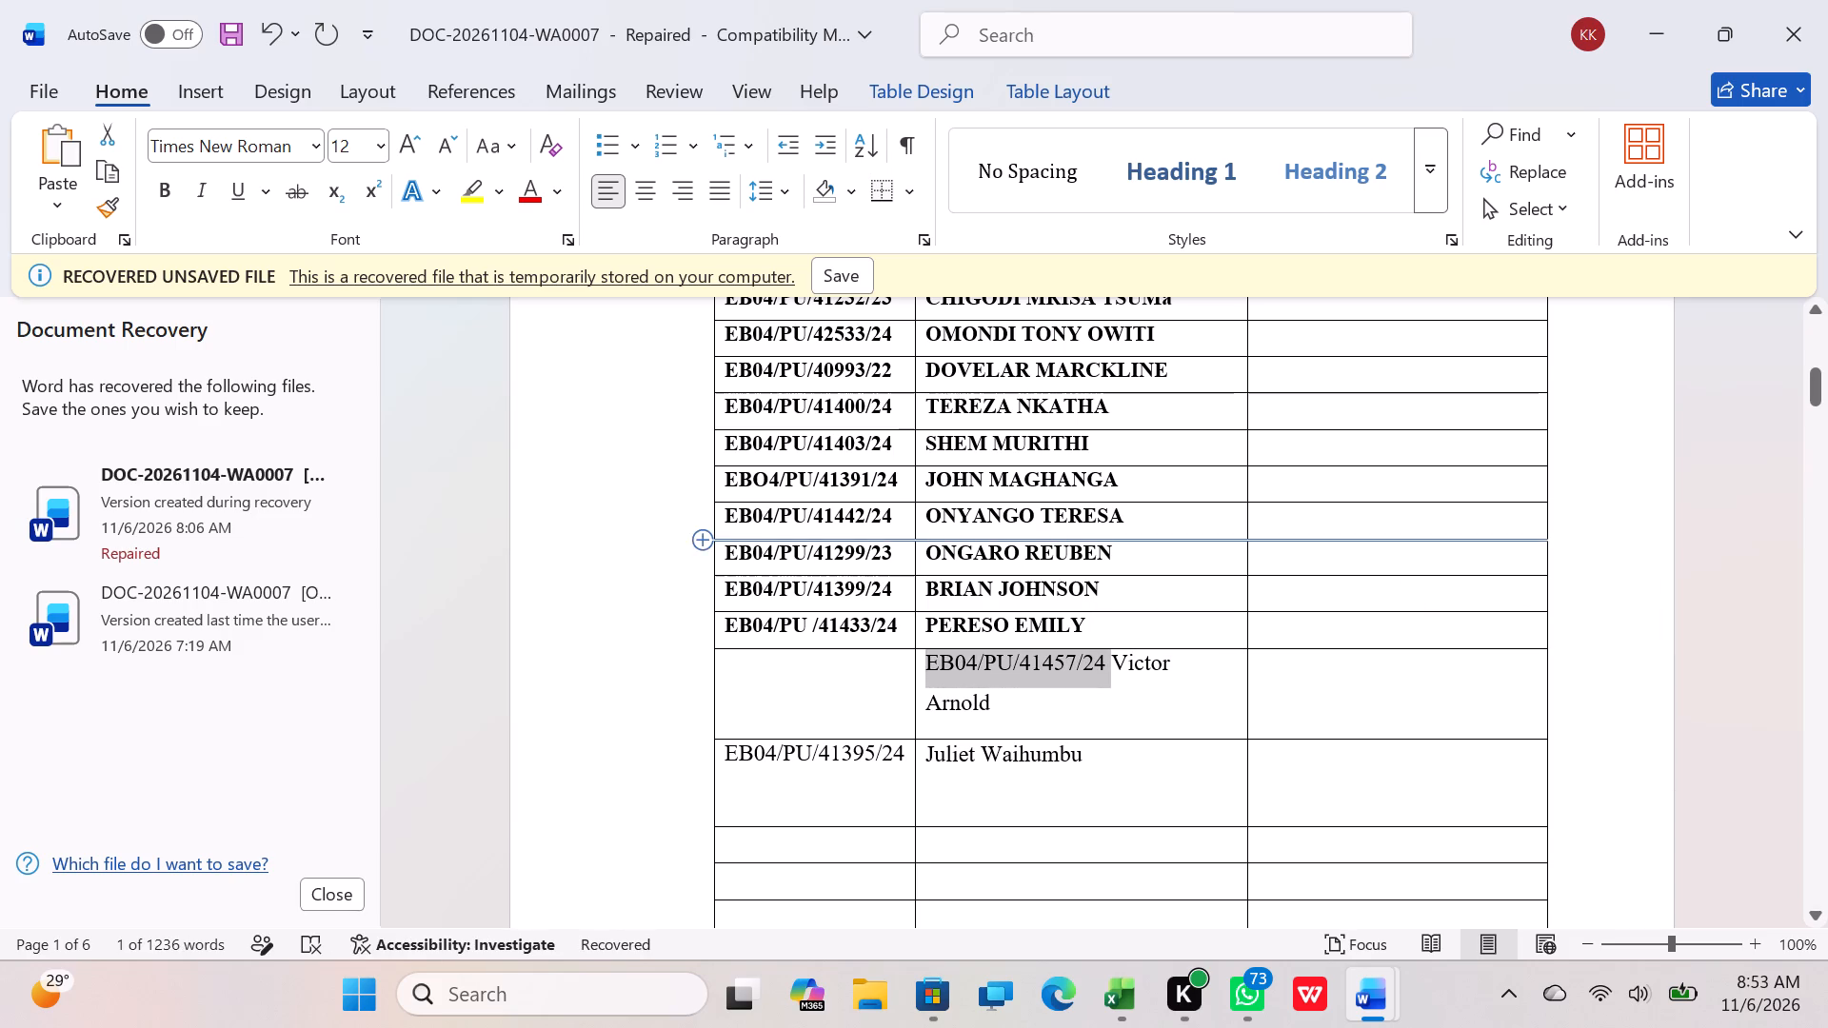
left_click(106, 133)
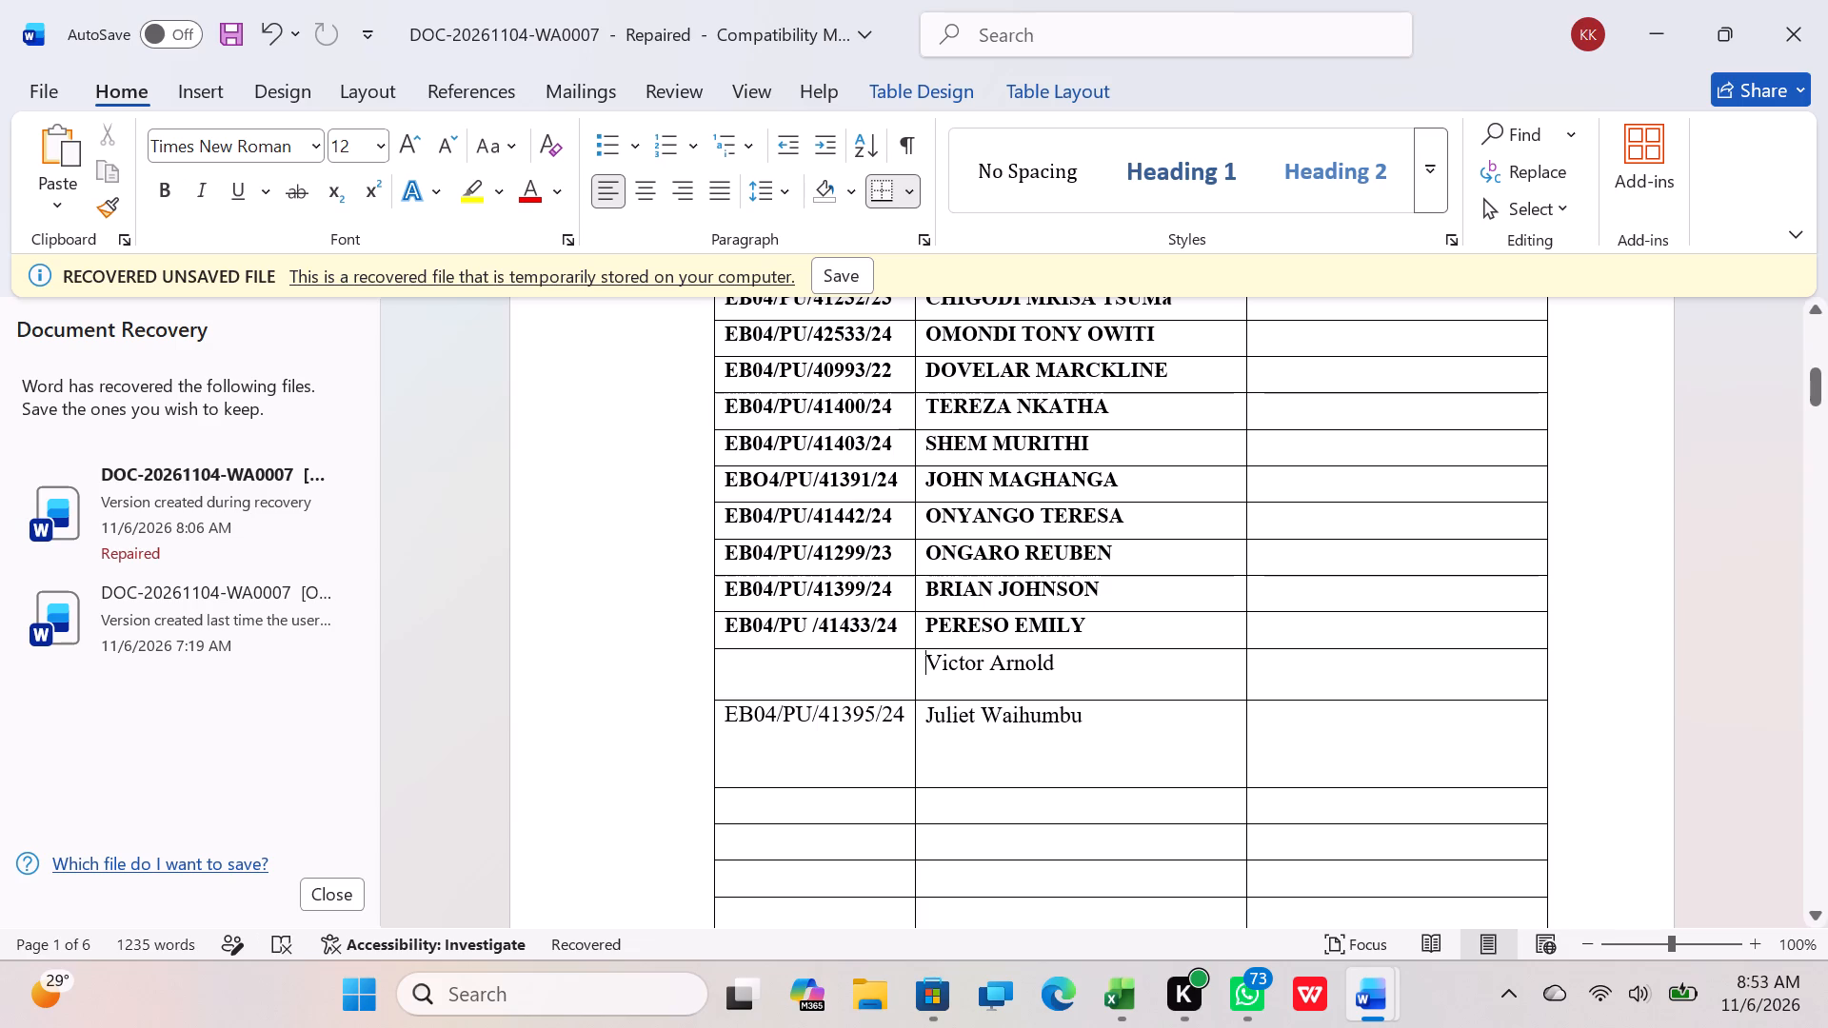
left_click(783, 671)
left_click(30, 147)
Move the second added member's name from the Name cell into the Registration number cell, replacing the number there.
left_click(1024, 771)
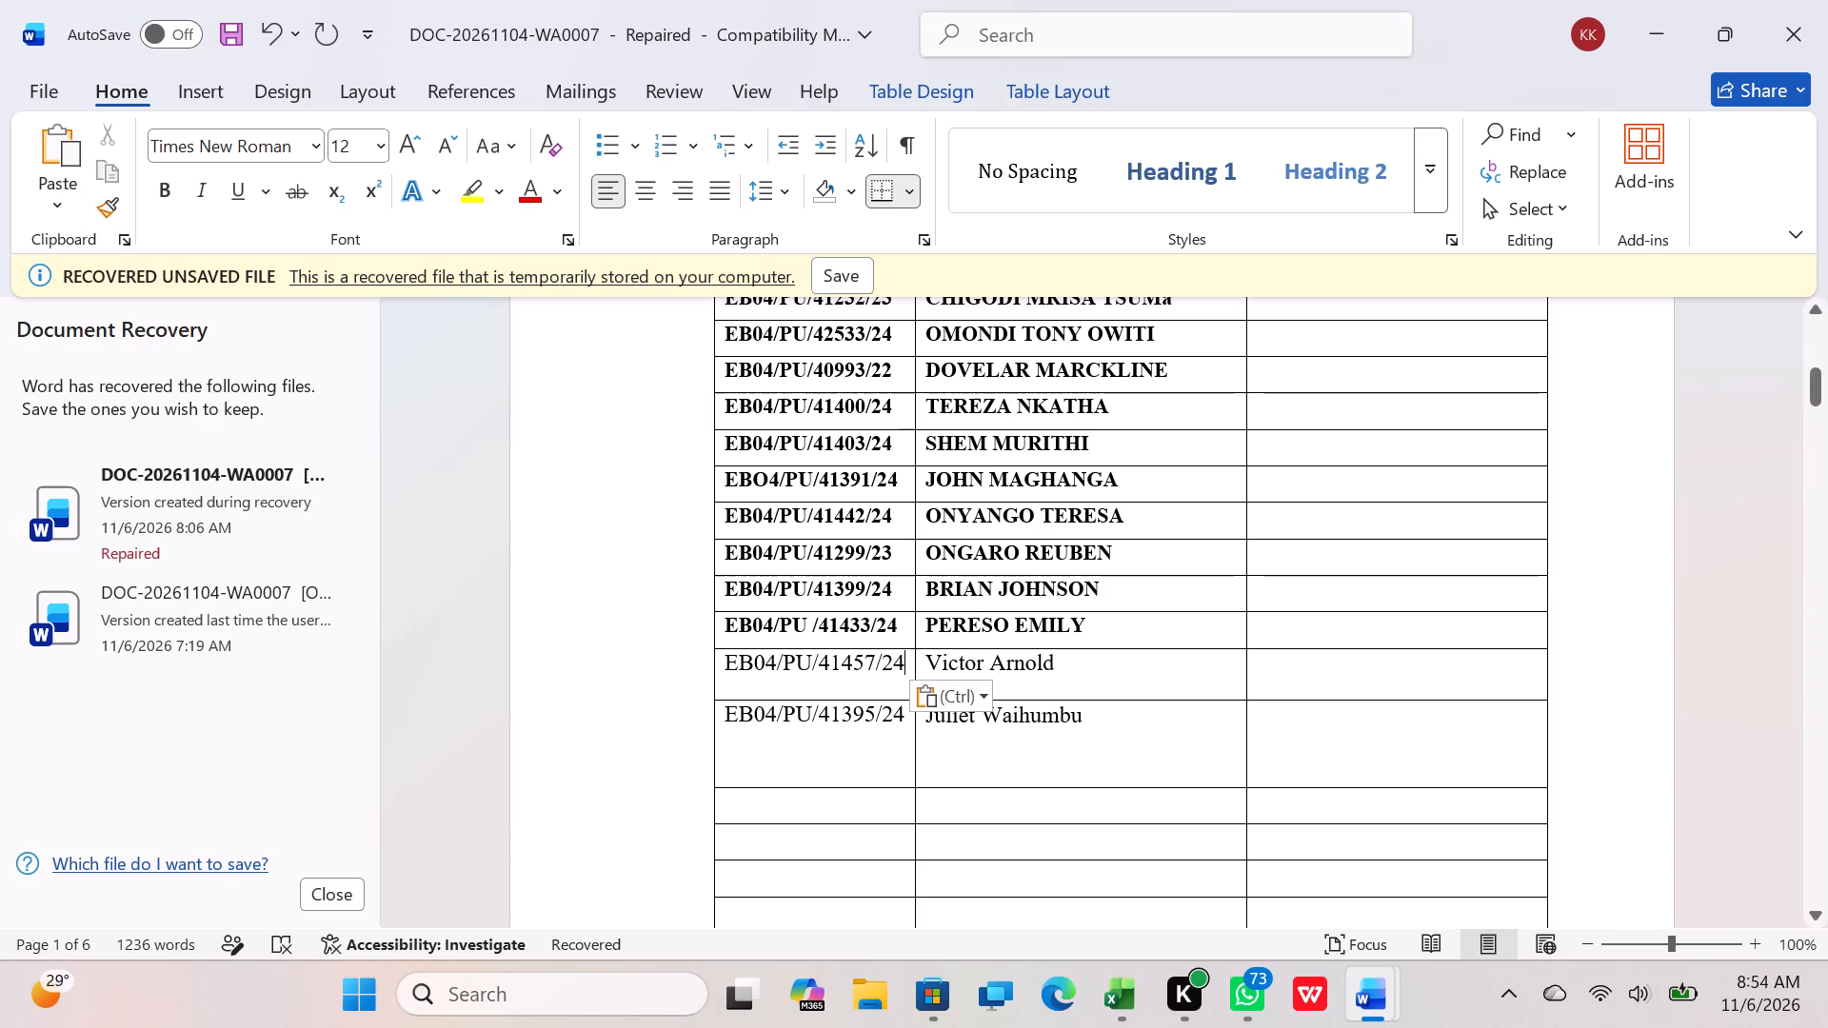
left_click(1021, 684)
left_click(1079, 687)
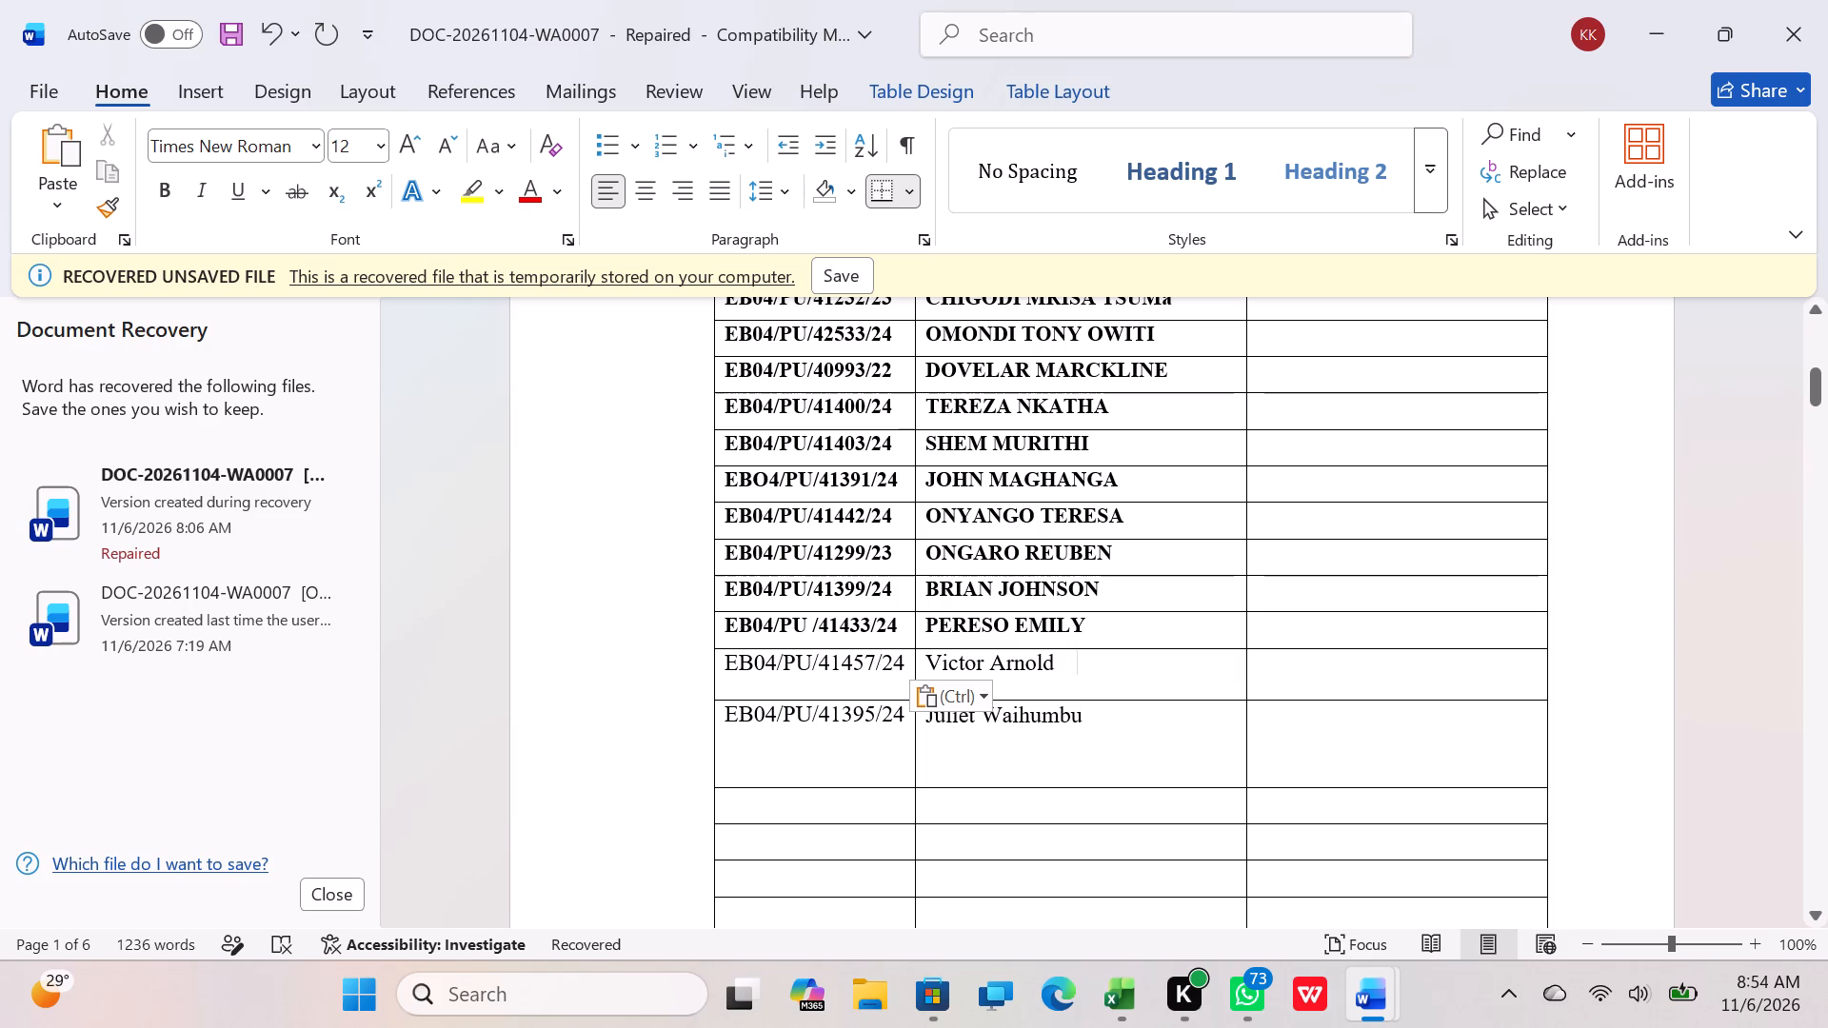
left_click(1083, 768)
left_click(1083, 768)
left_click_drag(1093, 770, 986, 825)
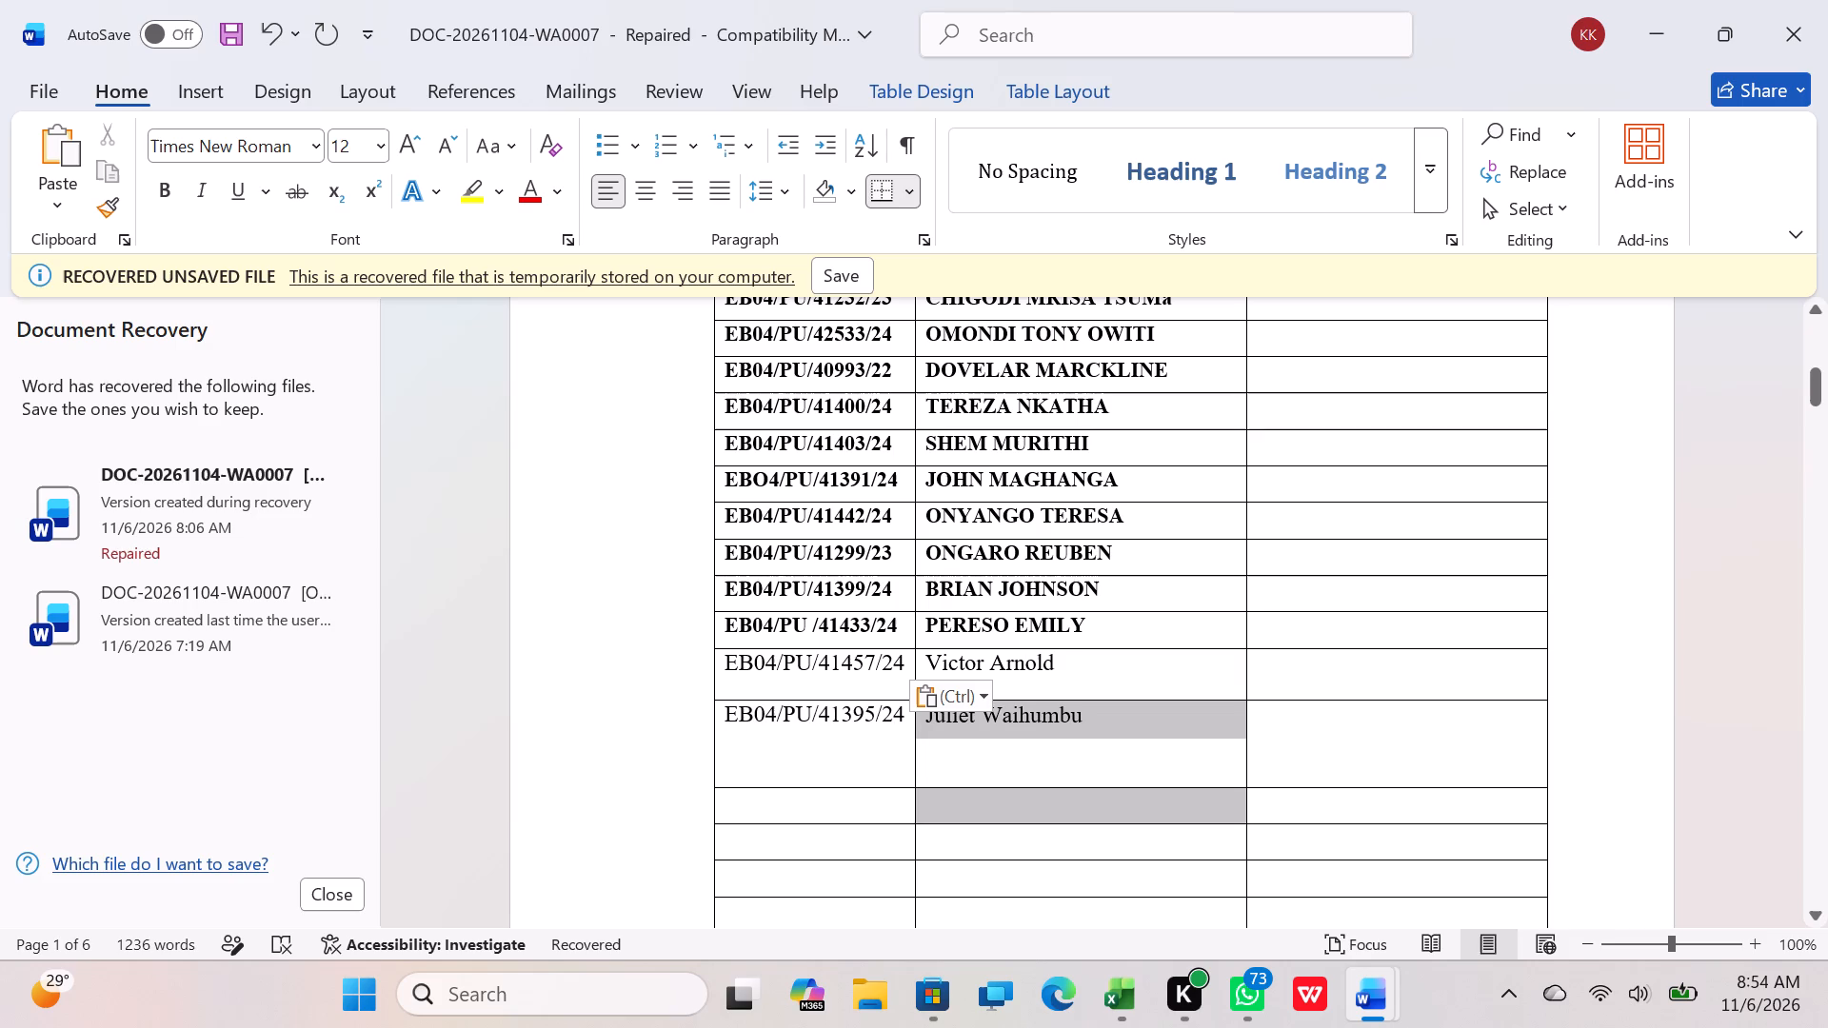
left_click_drag(986, 825, 983, 874)
left_click_drag(983, 874, 764, 756)
left_click(764, 756)
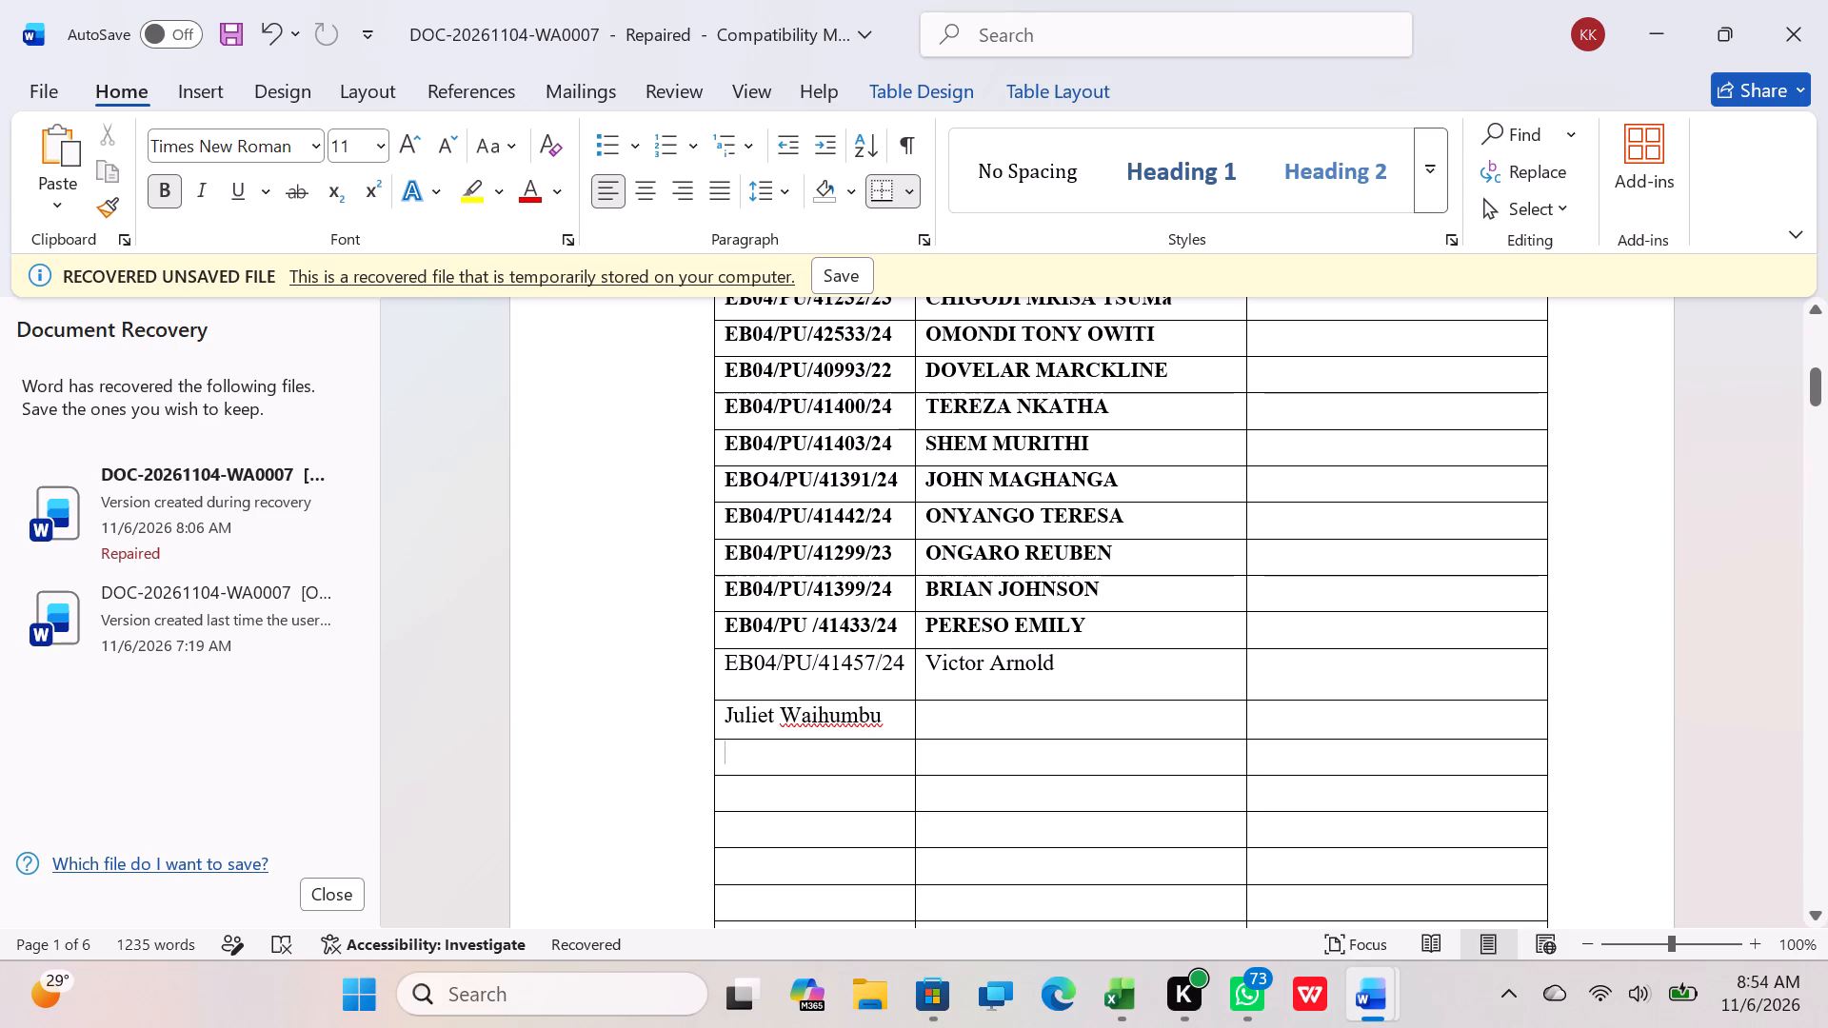
Move the second added member's name from the Registration number cell back into the Name cell of the same row.
left_click_drag(735, 713, 841, 722)
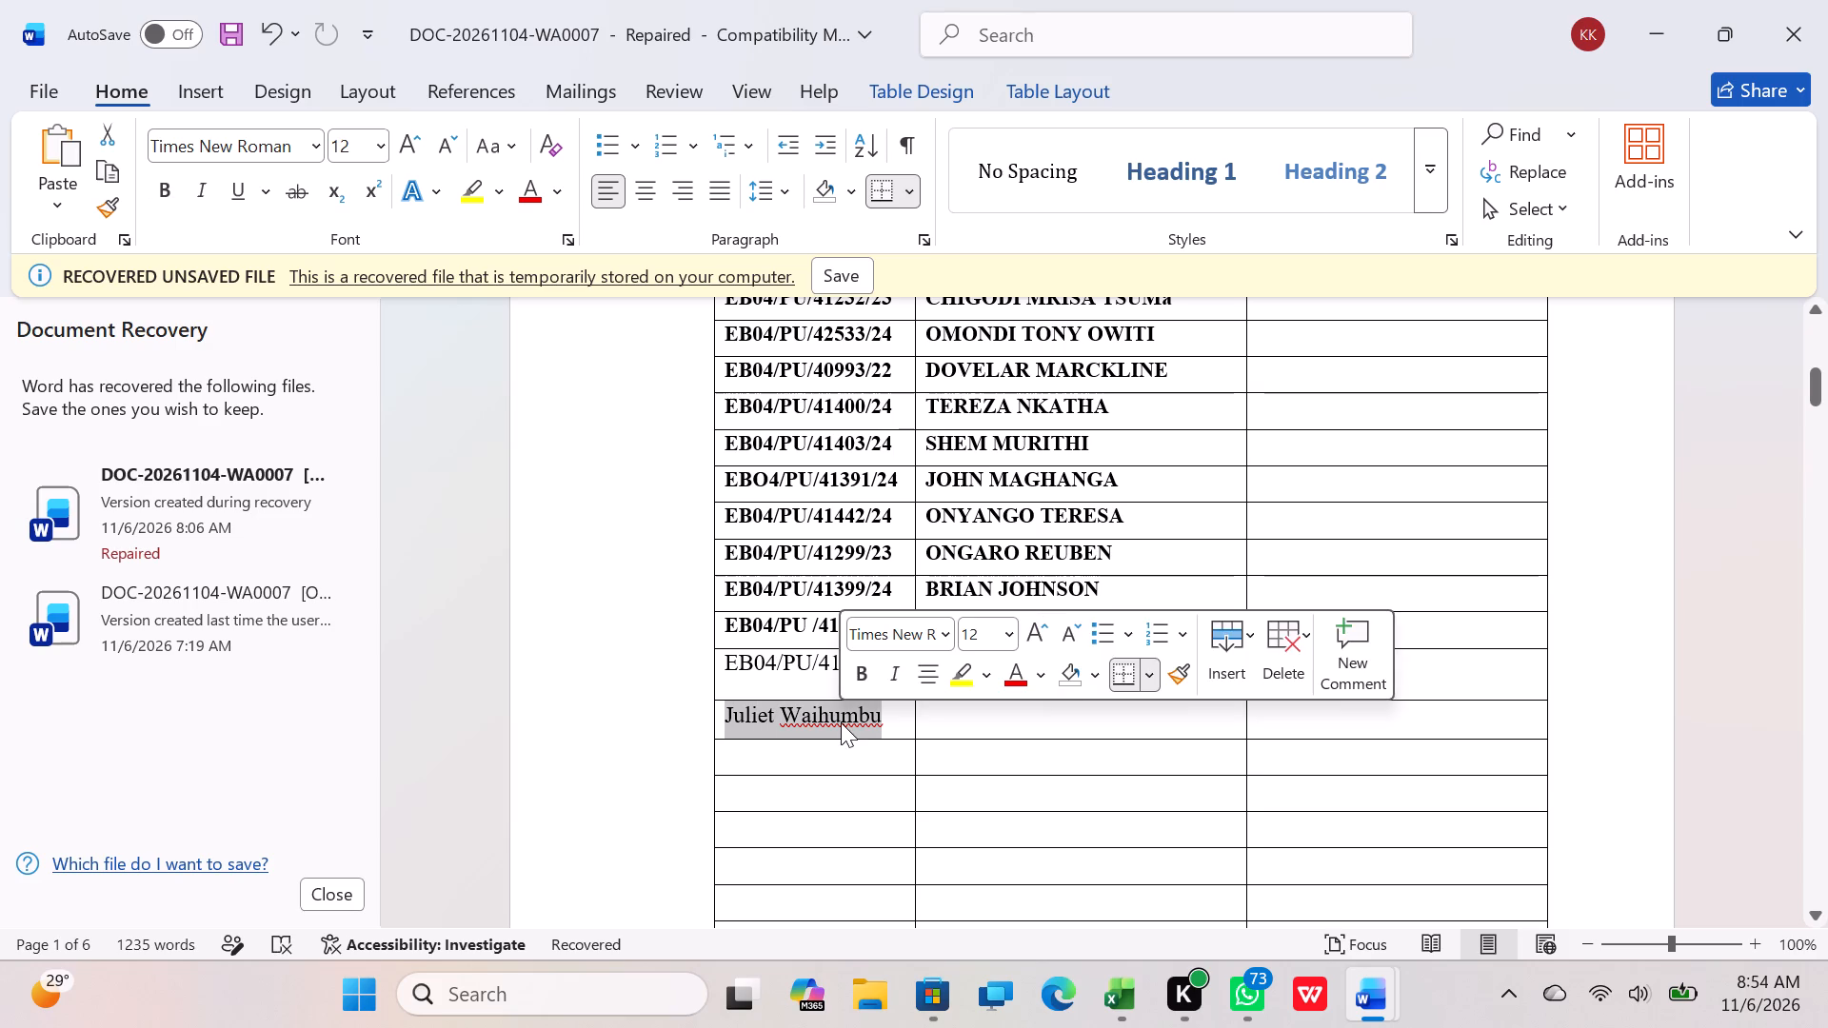
left_click(104, 130)
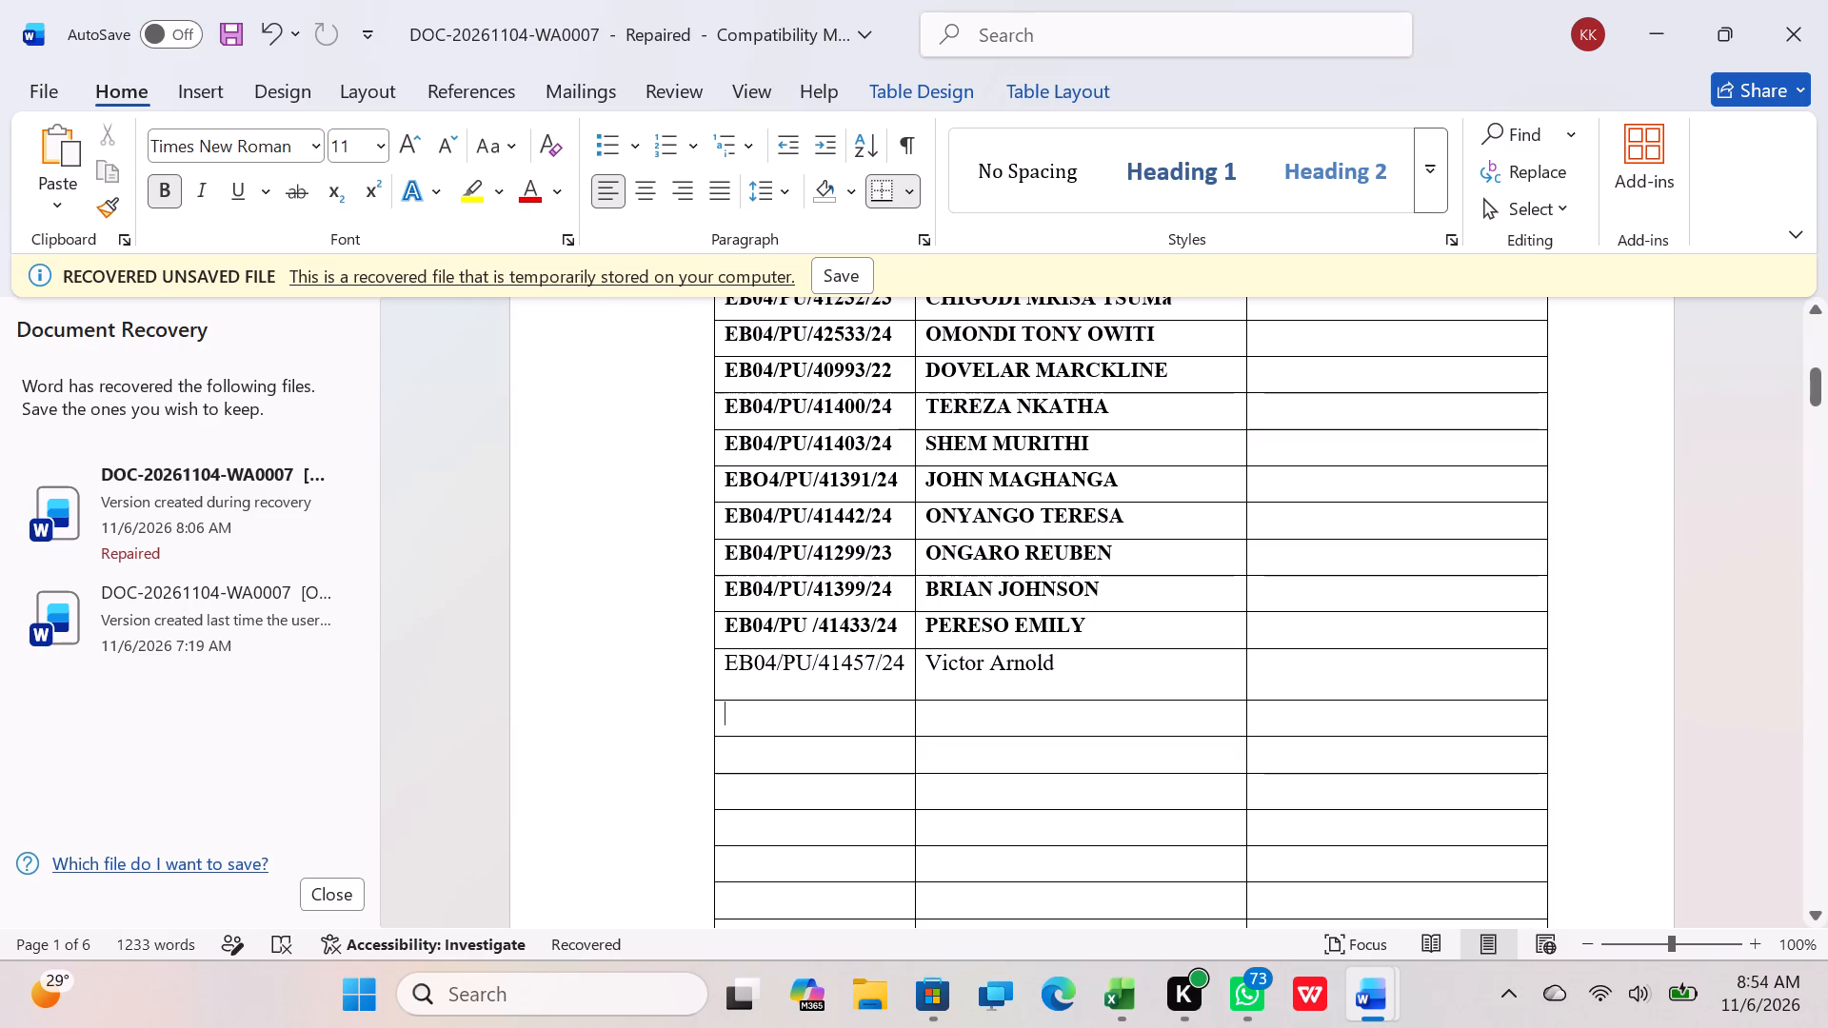
left_click(980, 714)
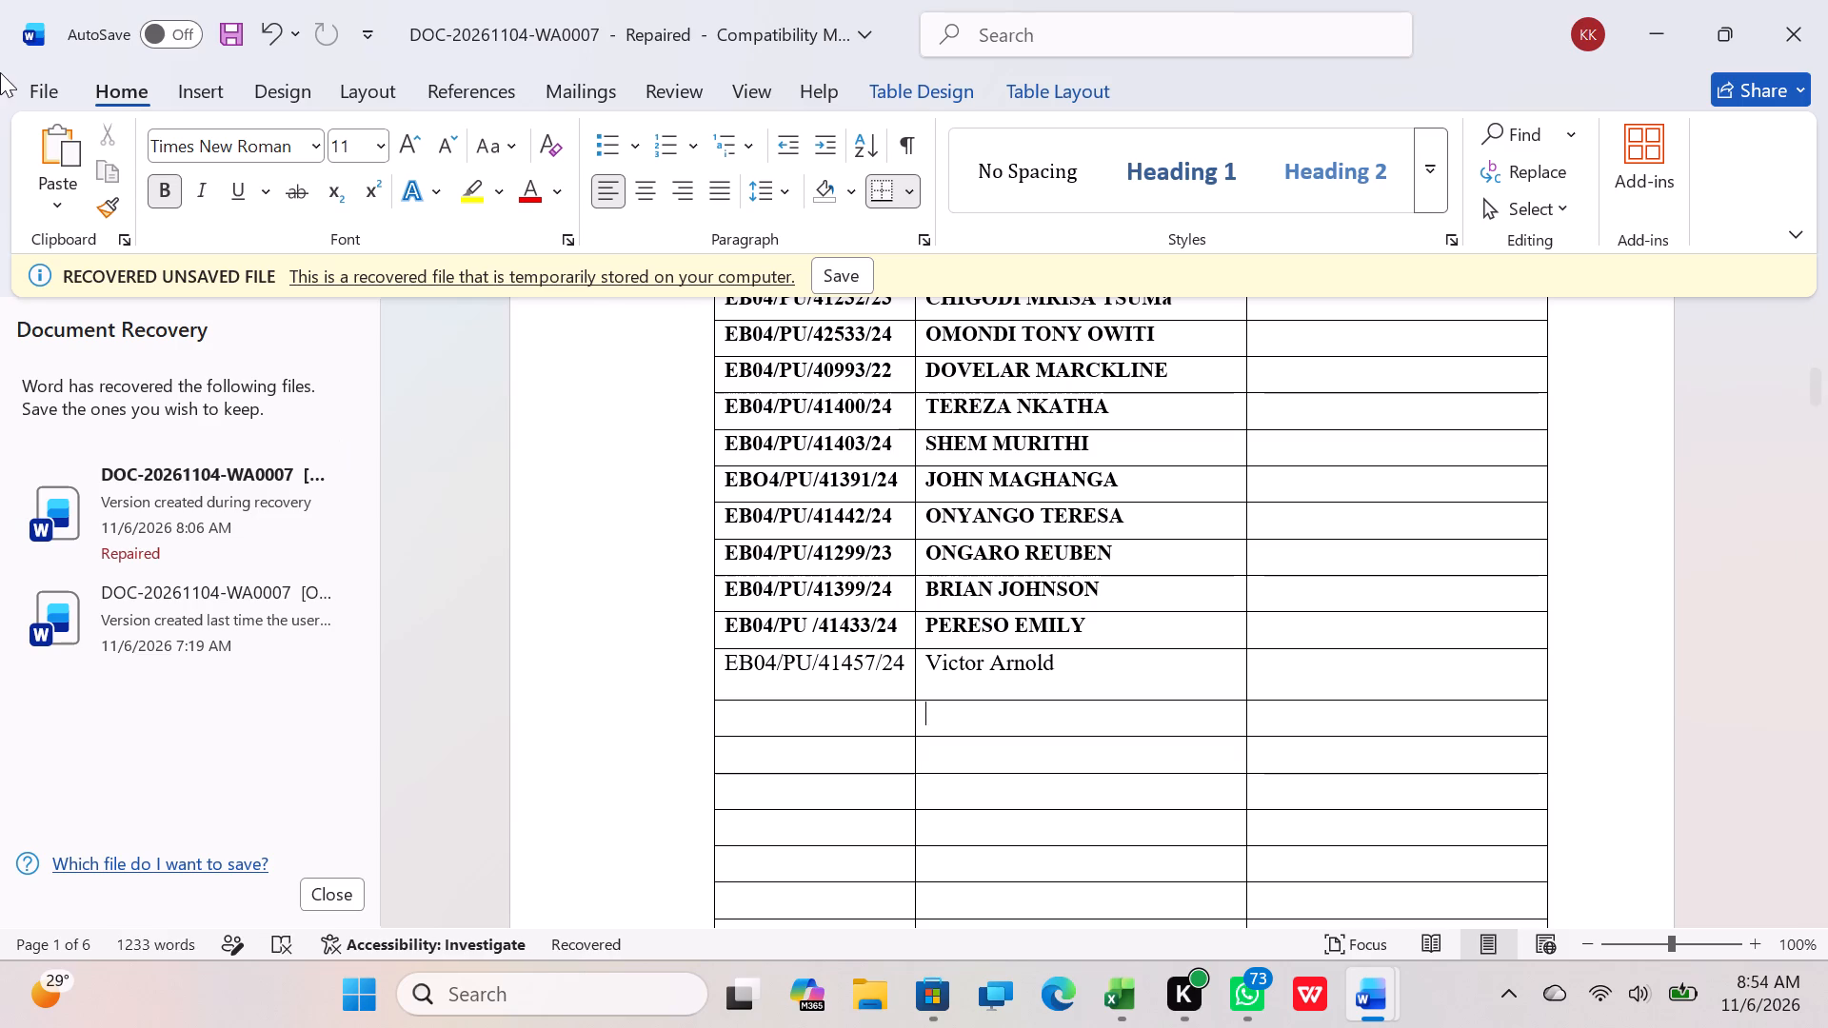
left_click(70, 160)
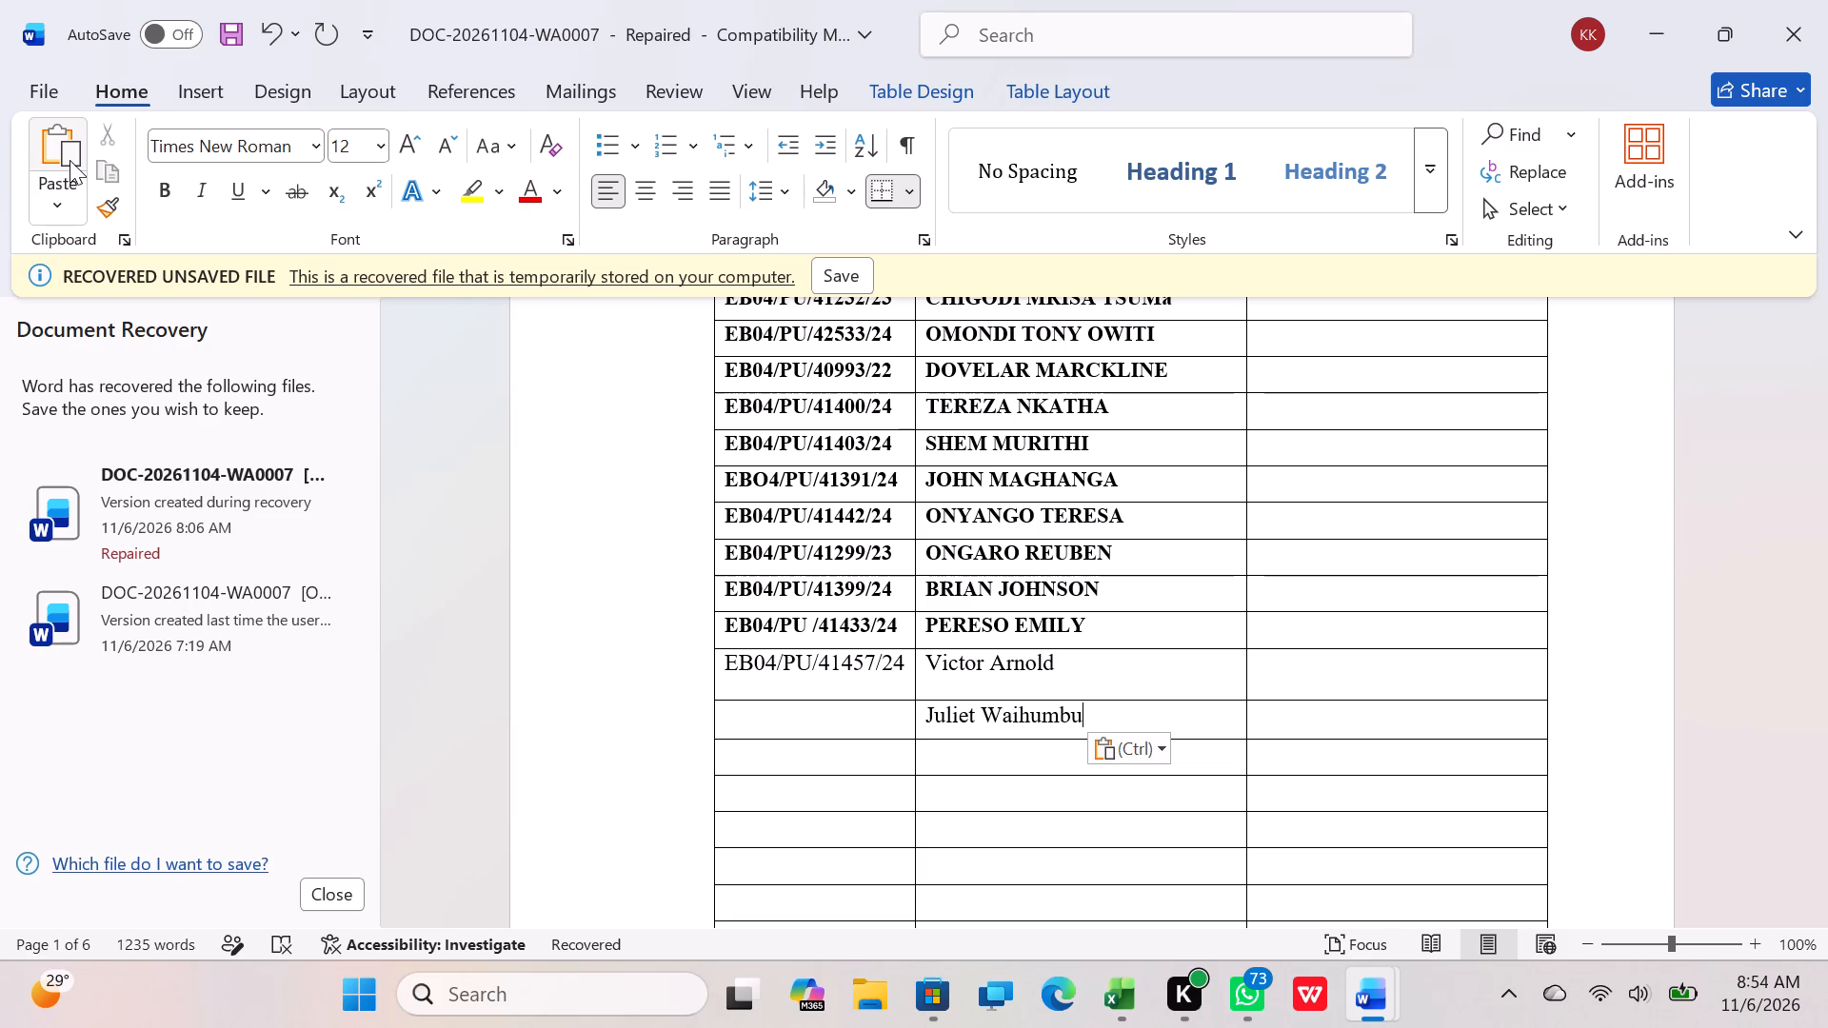
Move the member's name from the second entry of the pasted list under Introduction into the cover-page table's next empty Name cell.
scroll(70, 160, "down", 10, "ctrl")
scroll(932, 577, "down", 8, "ctrl")
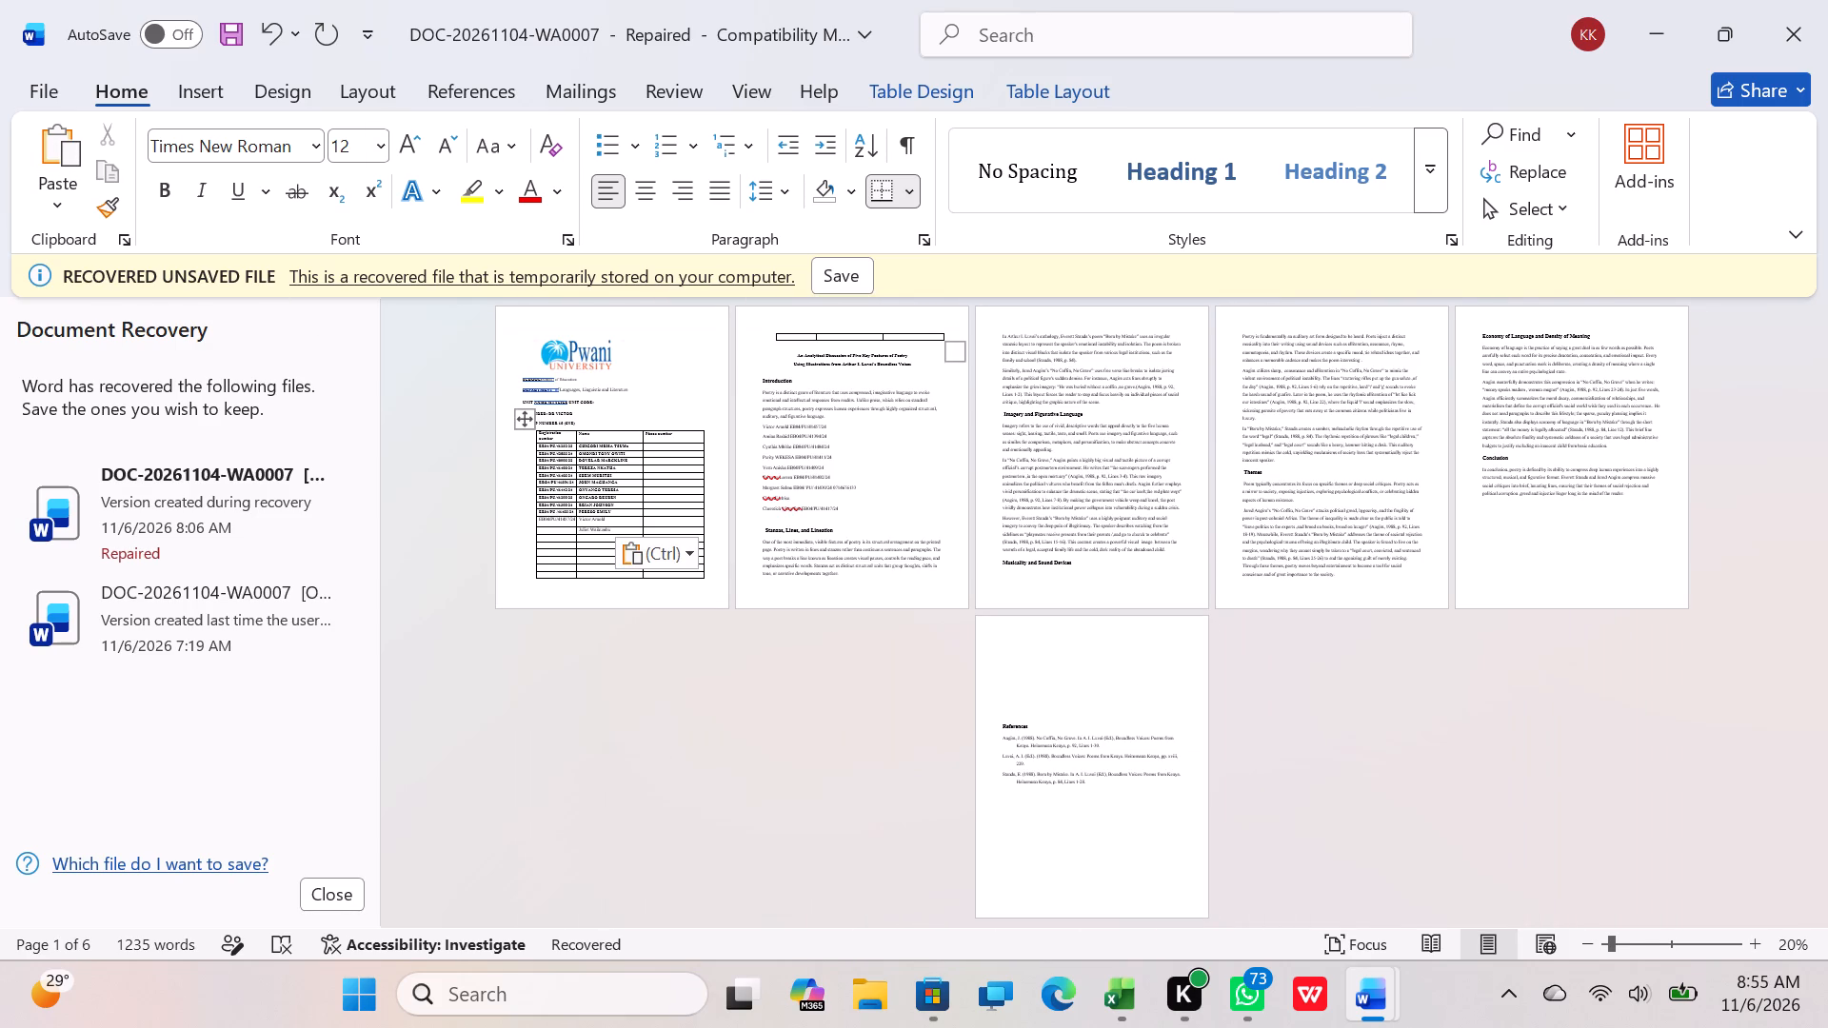
left_click(843, 513)
double_click(843, 513)
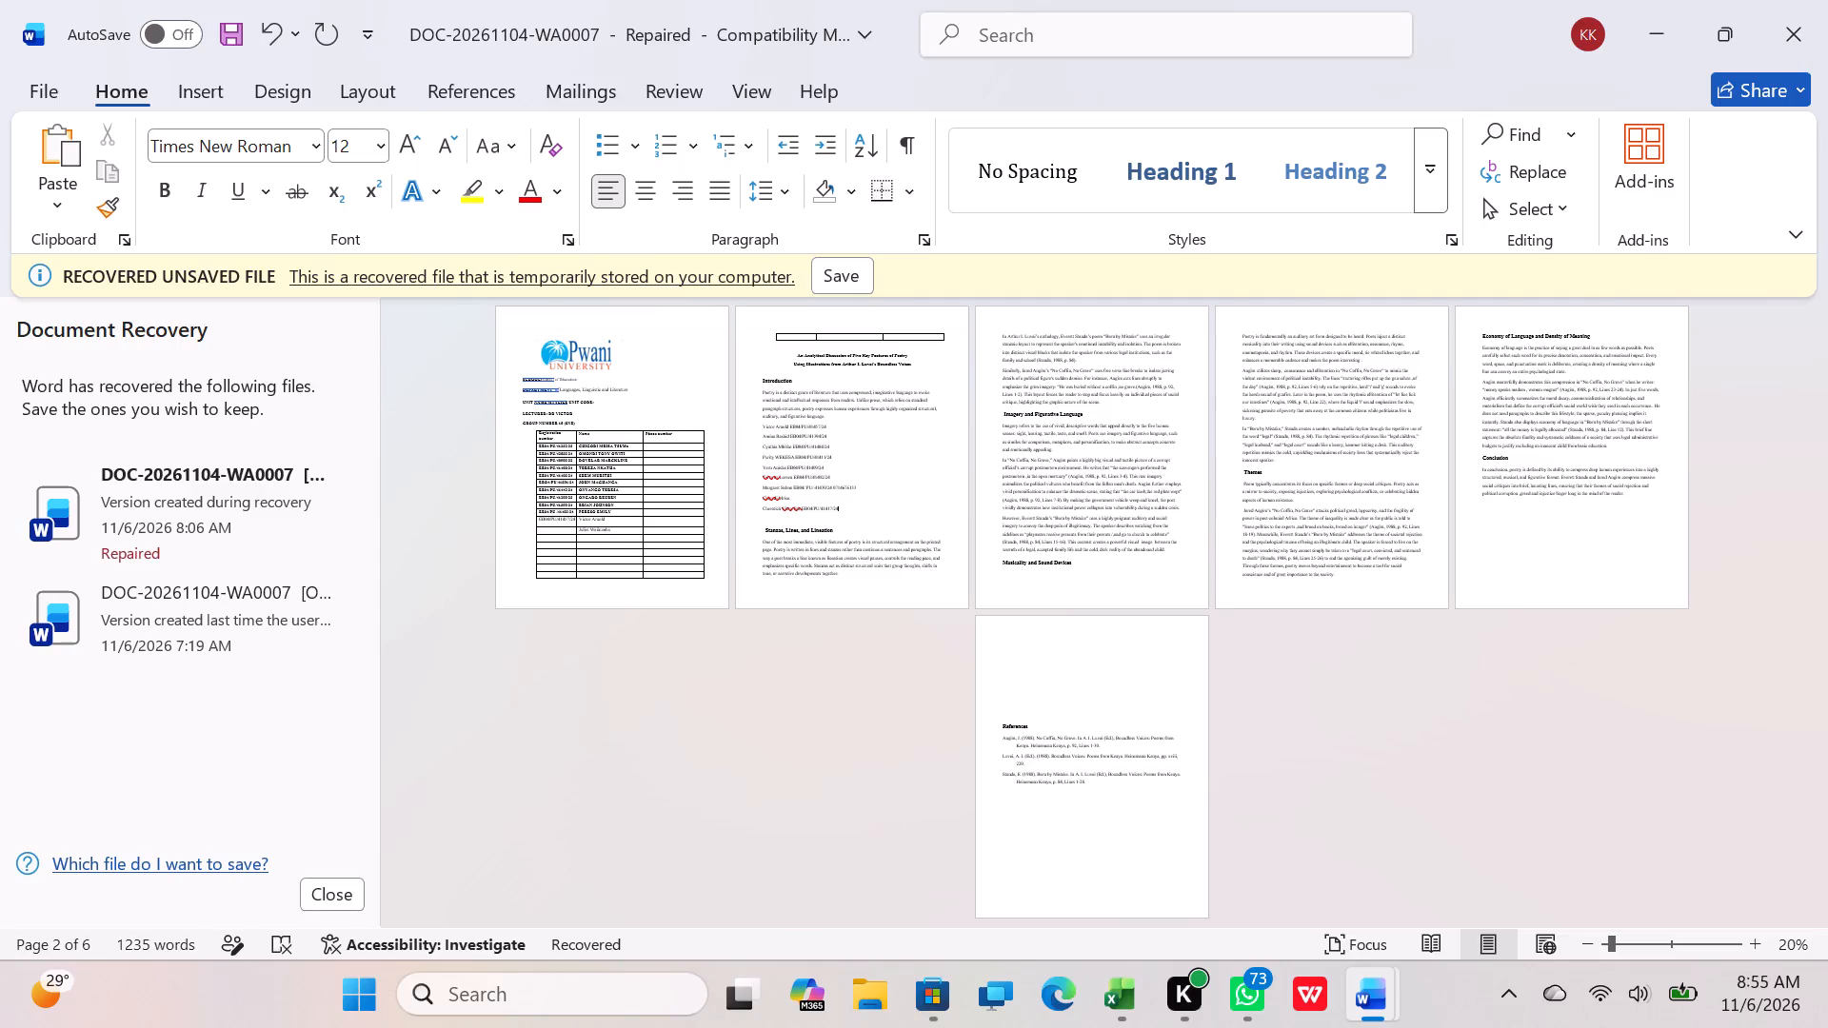
scroll(838, 504, "up", 5, "ctrl")
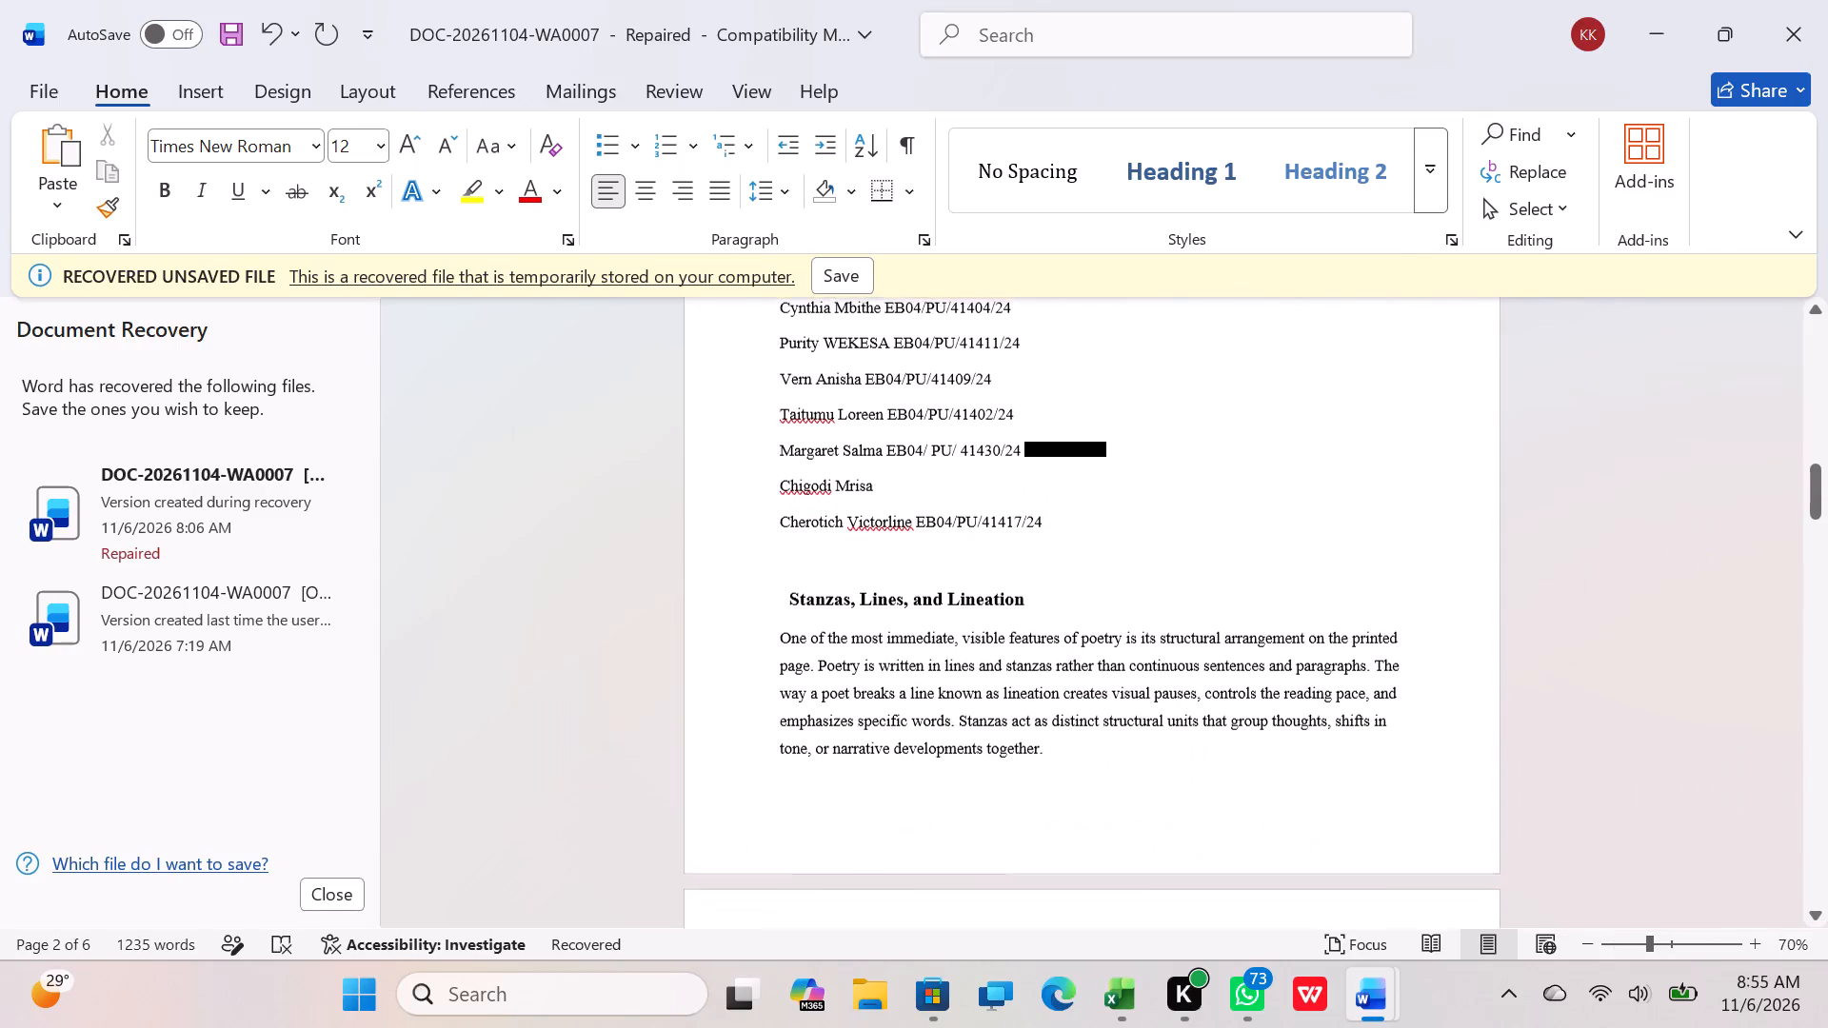
left_click(1805, 430)
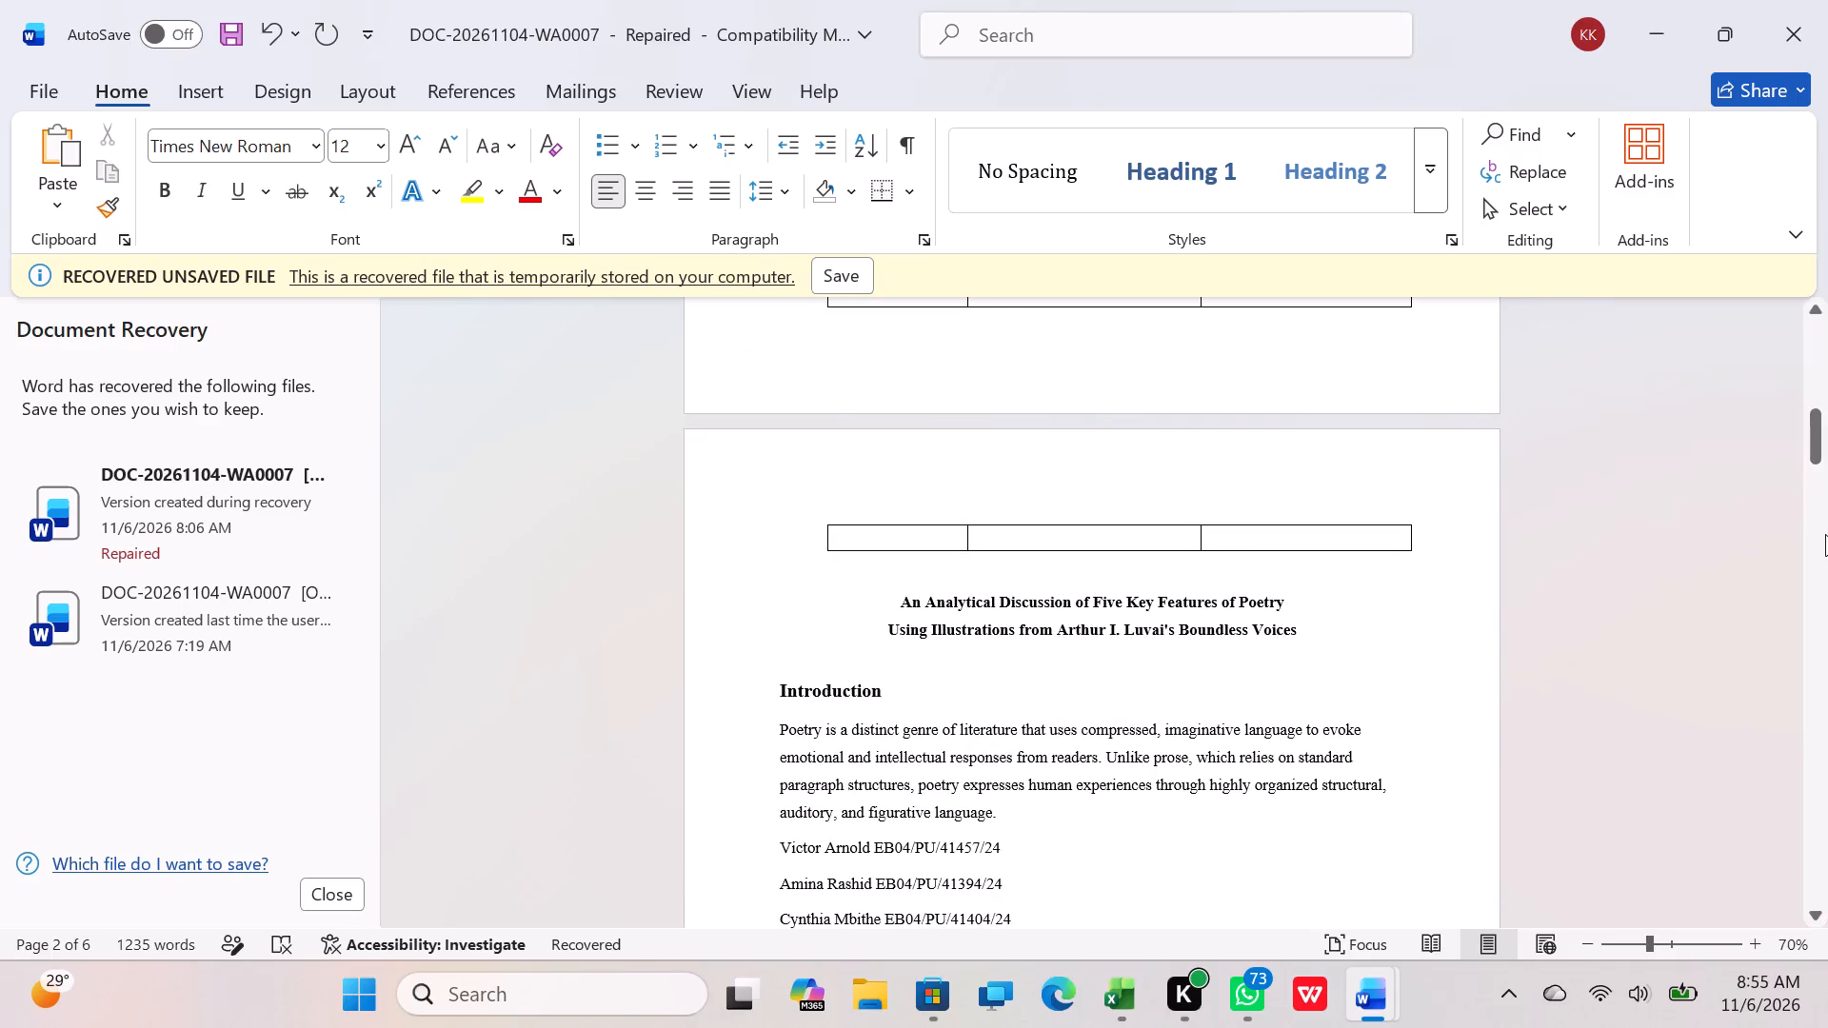
left_click(1811, 479)
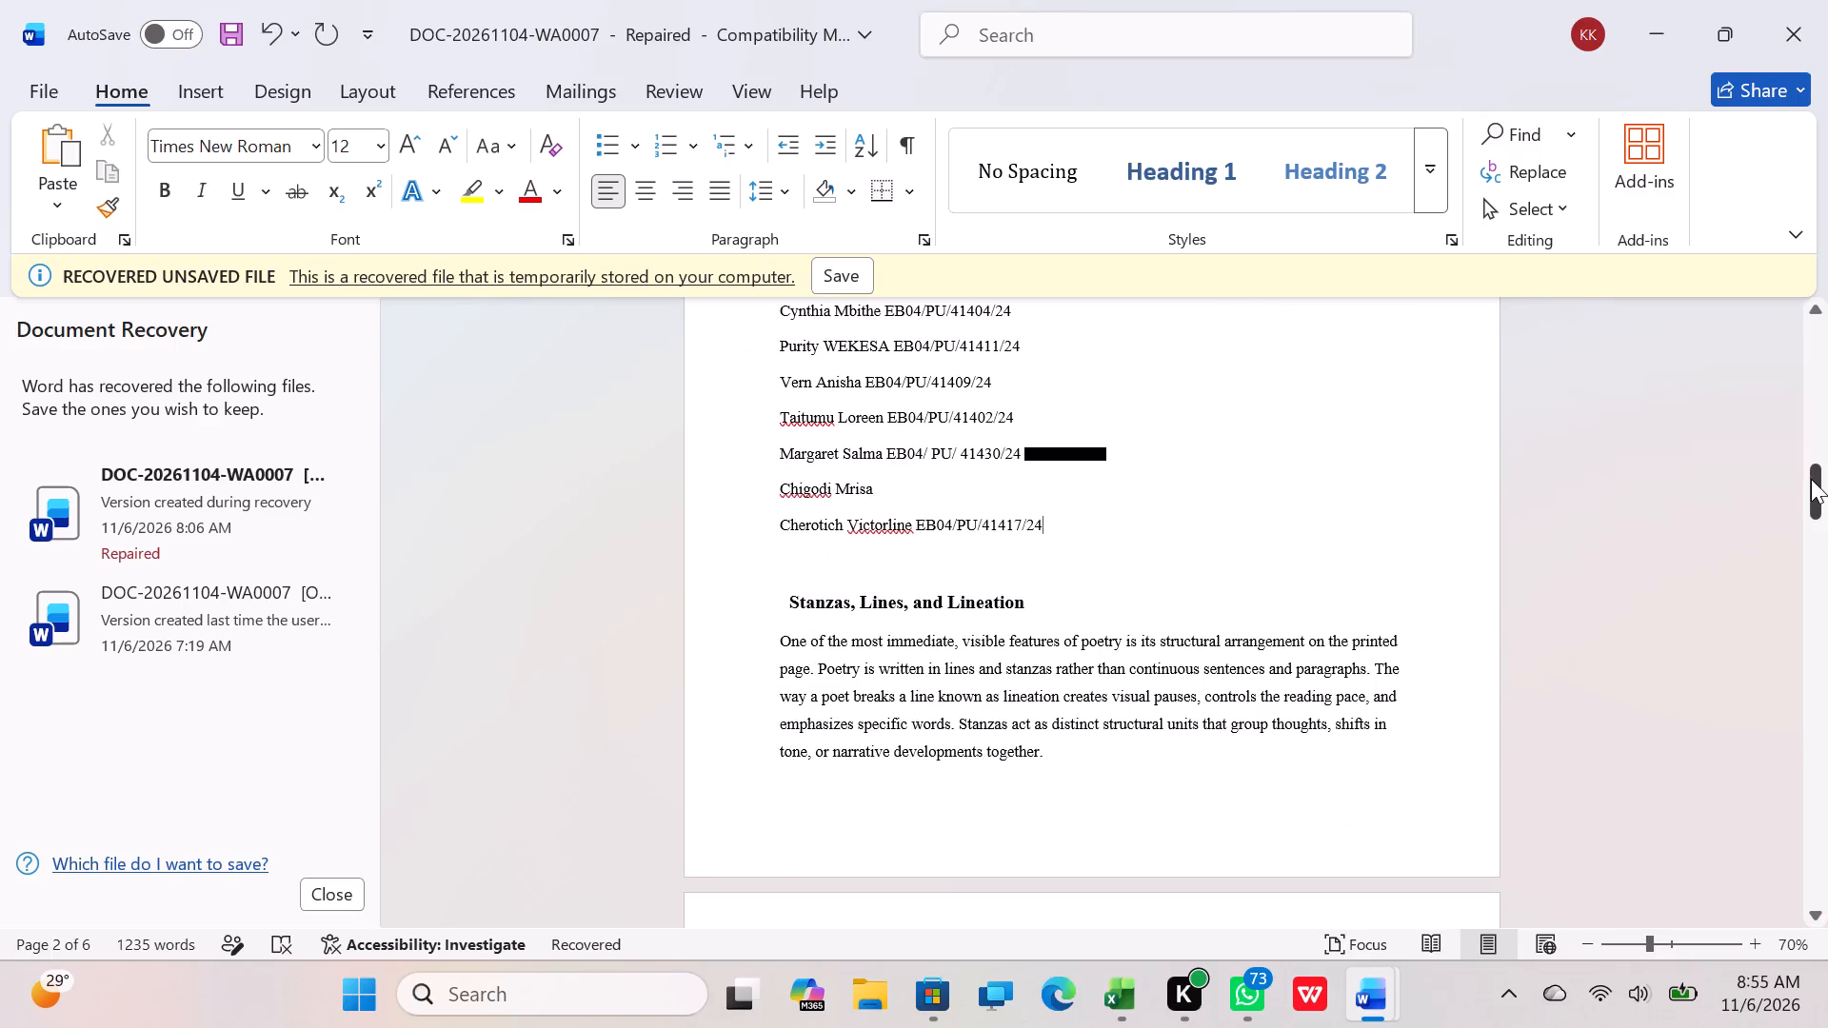
left_click(1814, 430)
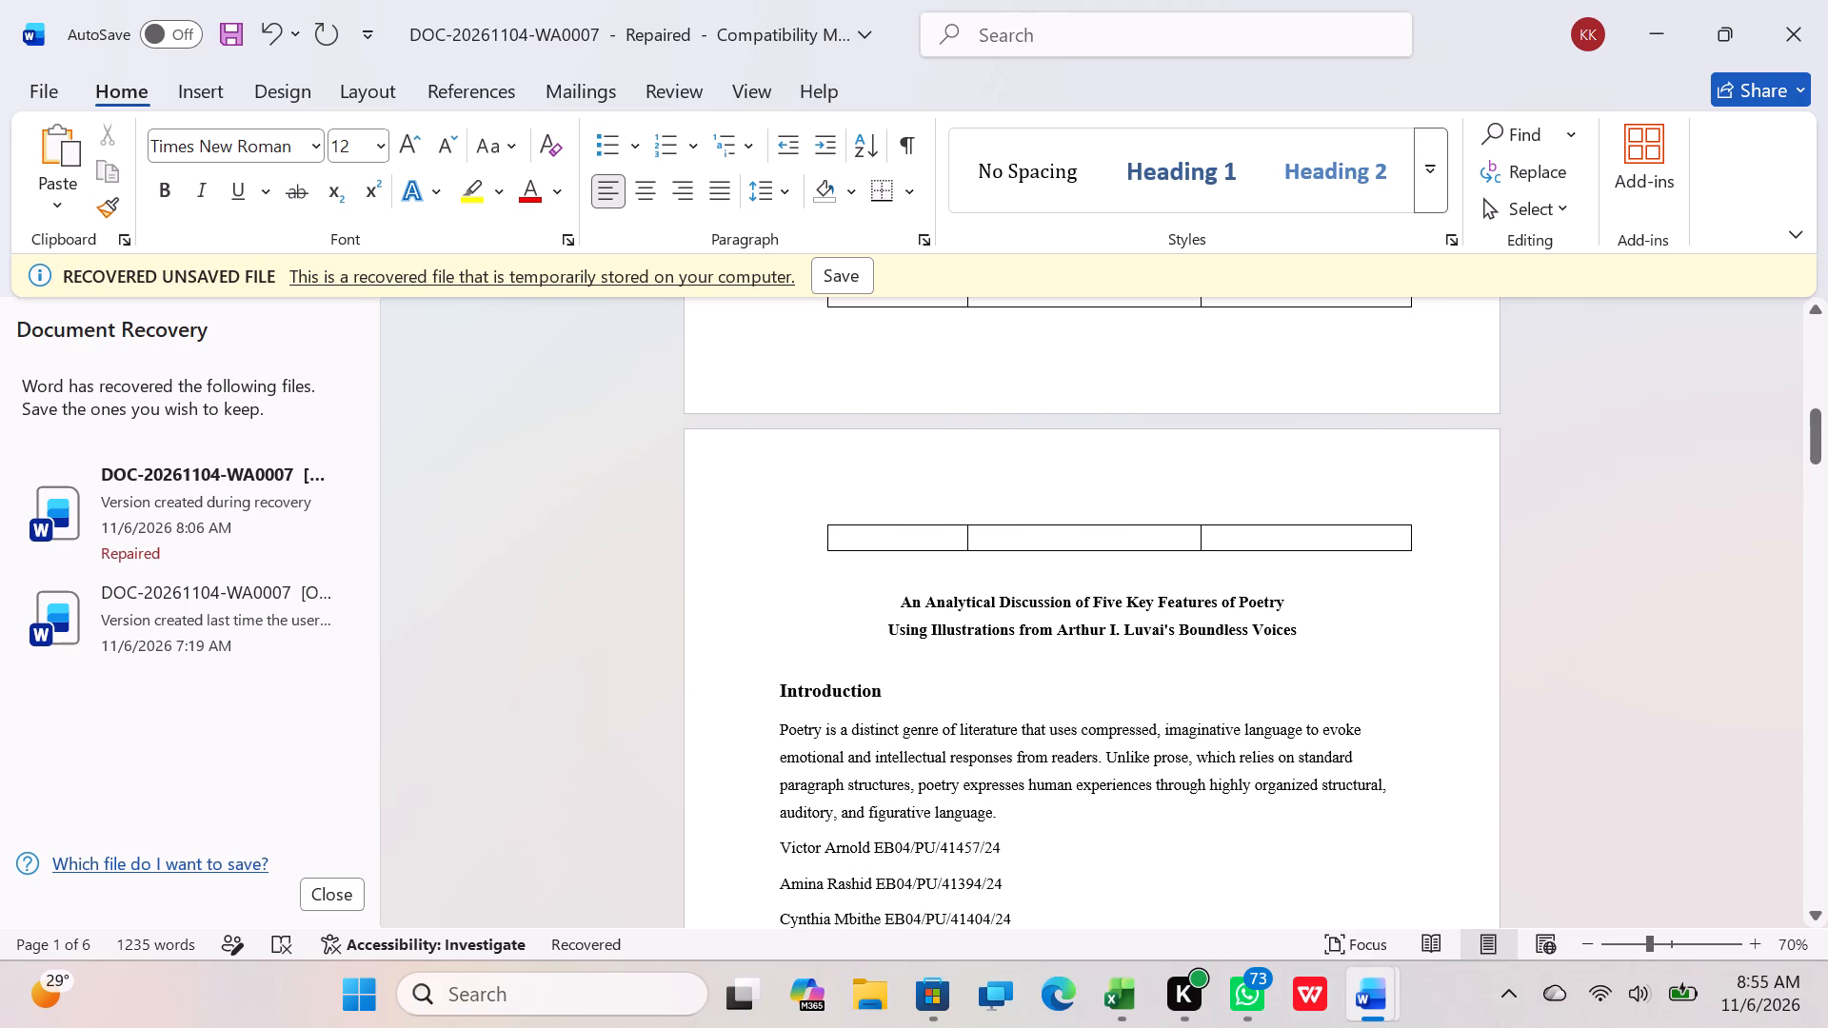
left_click_drag(777, 883, 778, 883)
left_click_drag(778, 883, 869, 880)
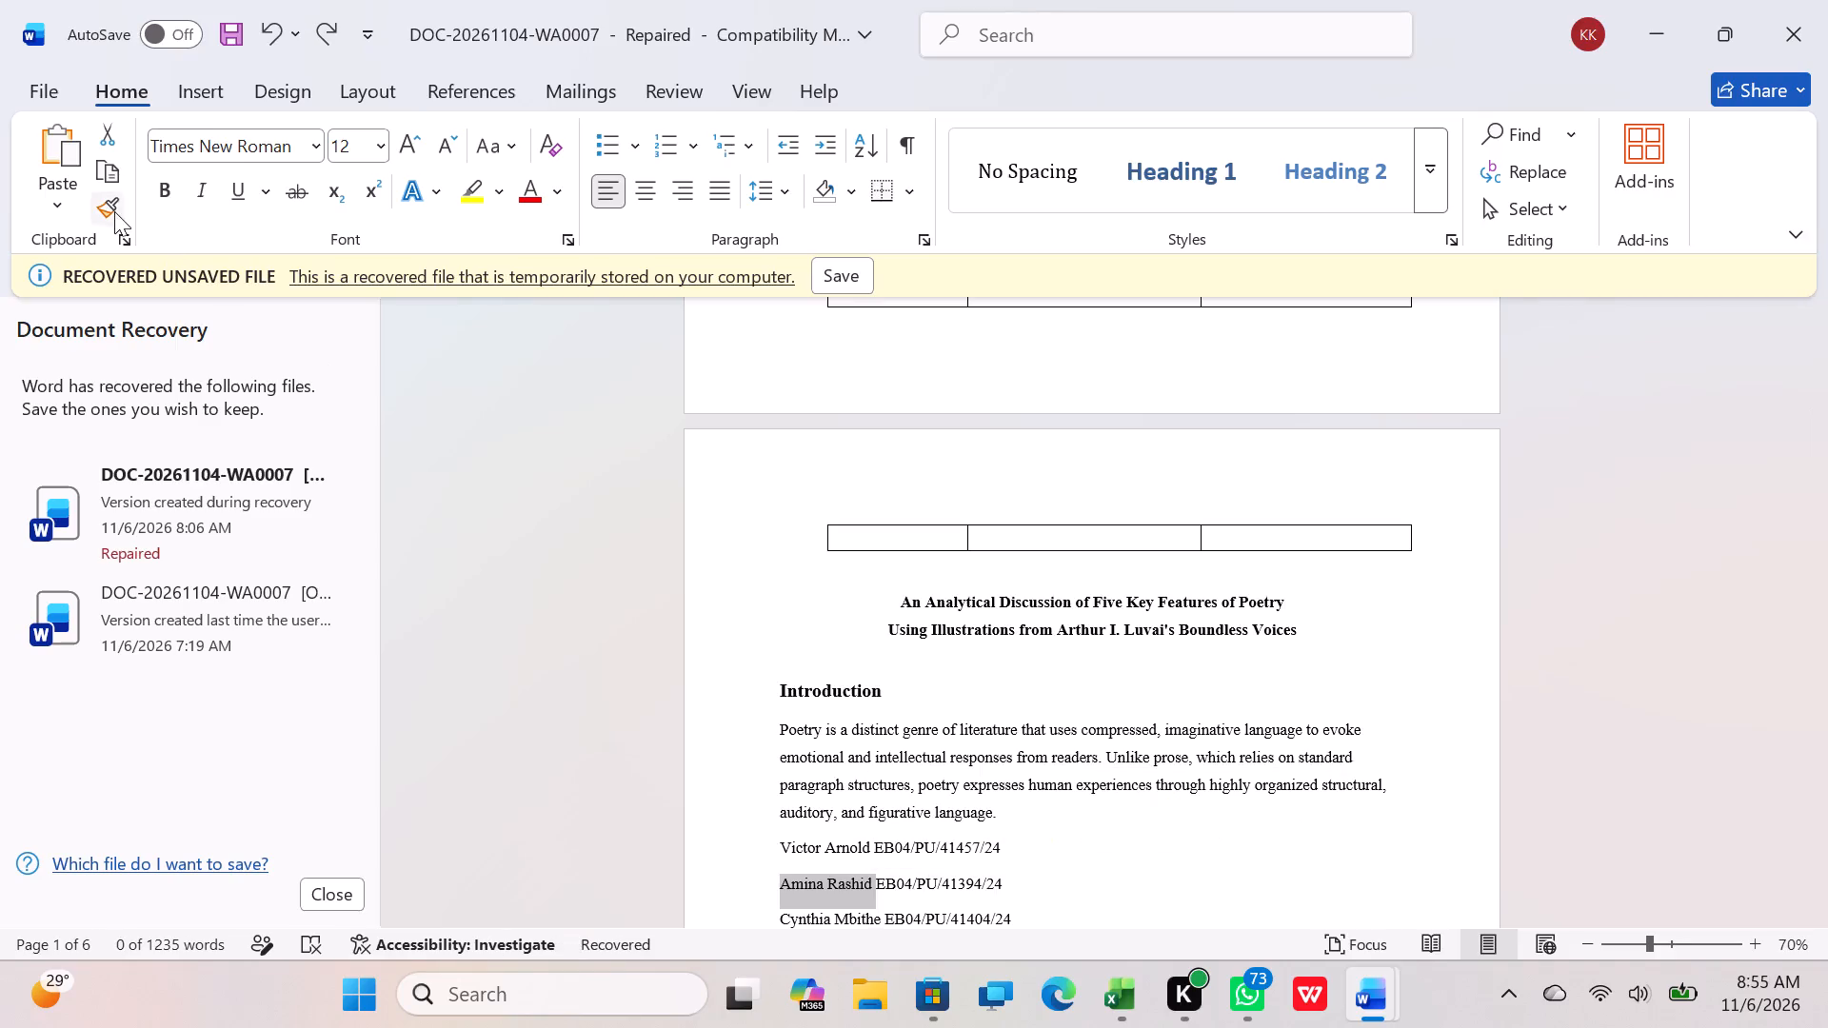
left_click(102, 141)
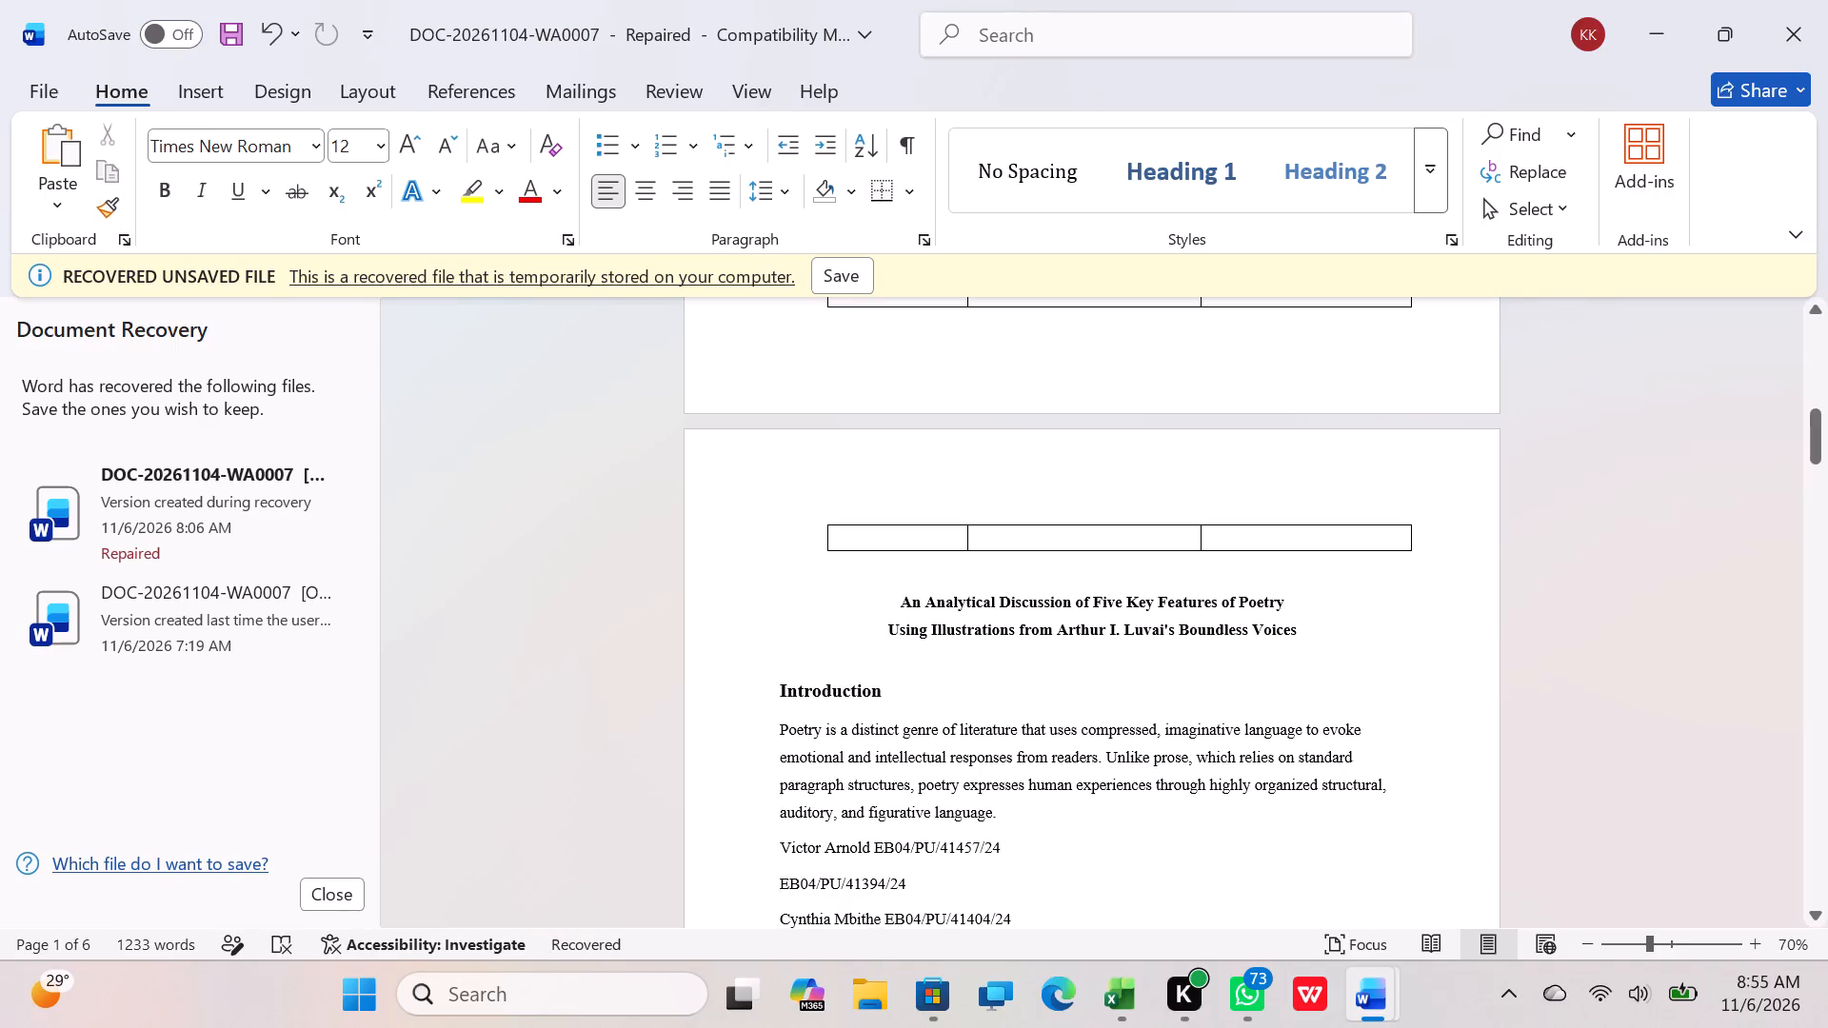
scroll(757, 561, "down", 4, "ctrl")
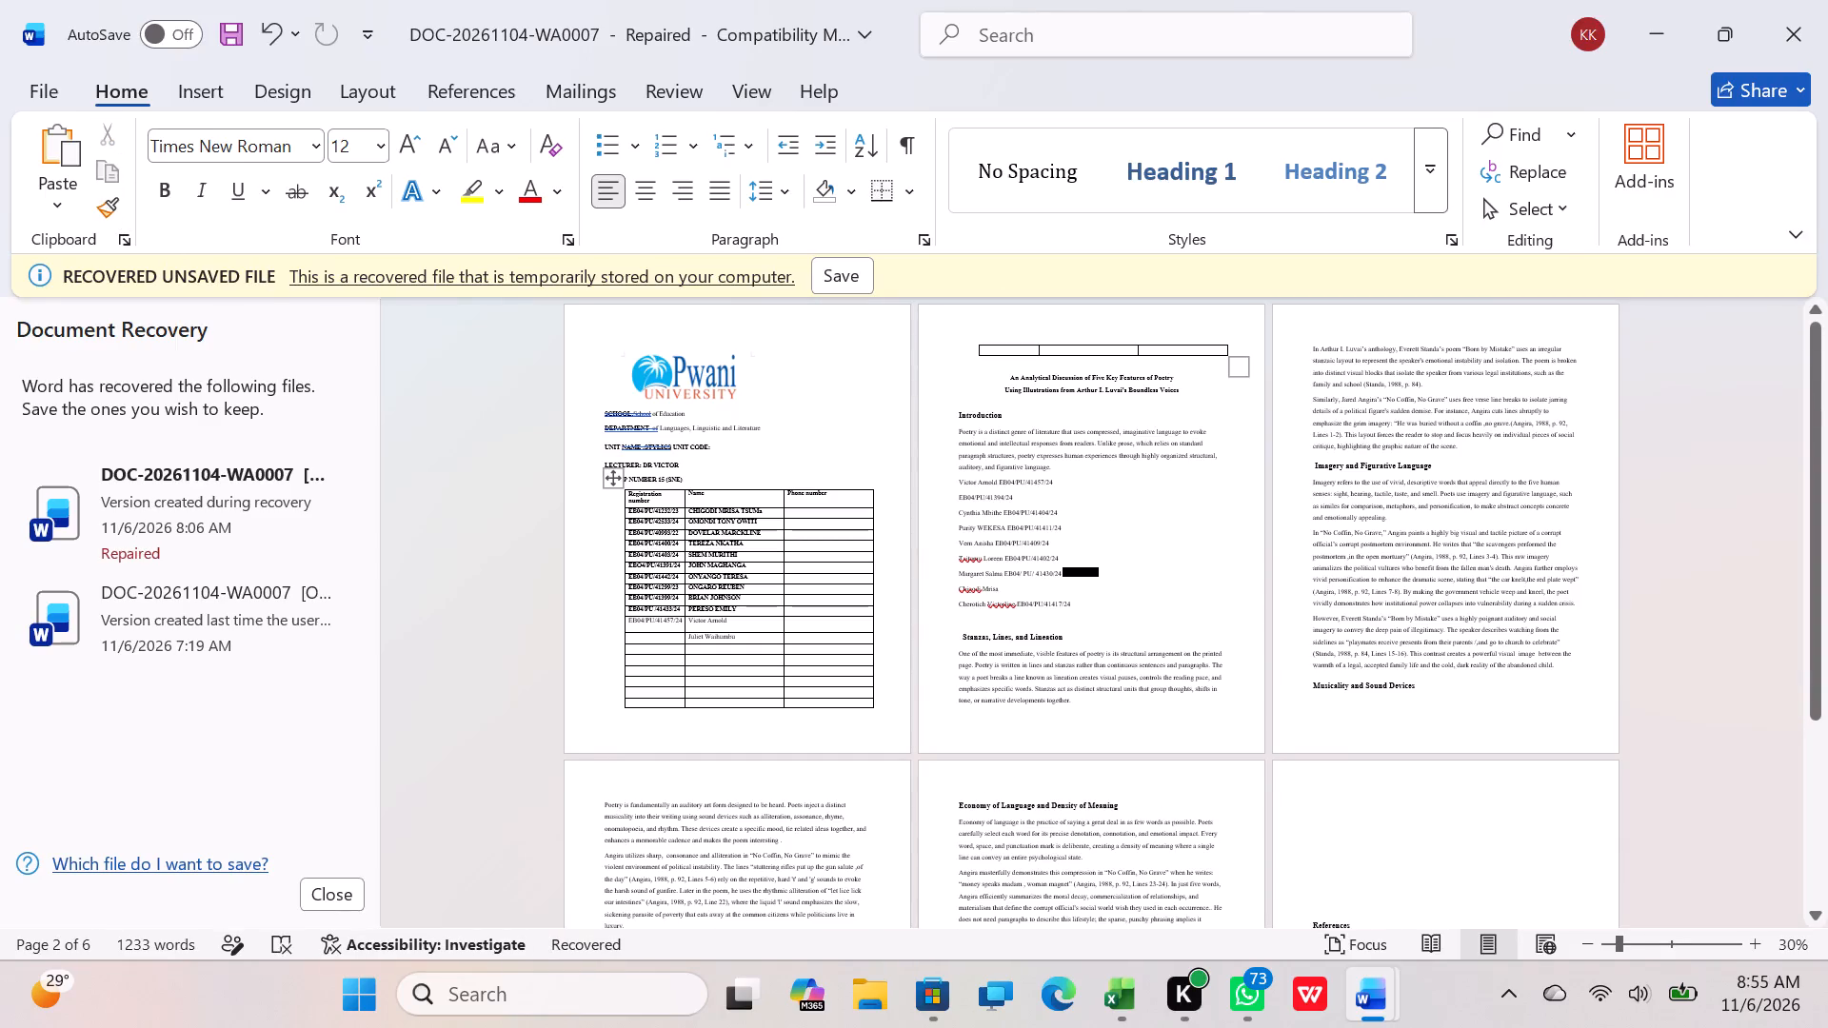
left_click(704, 652)
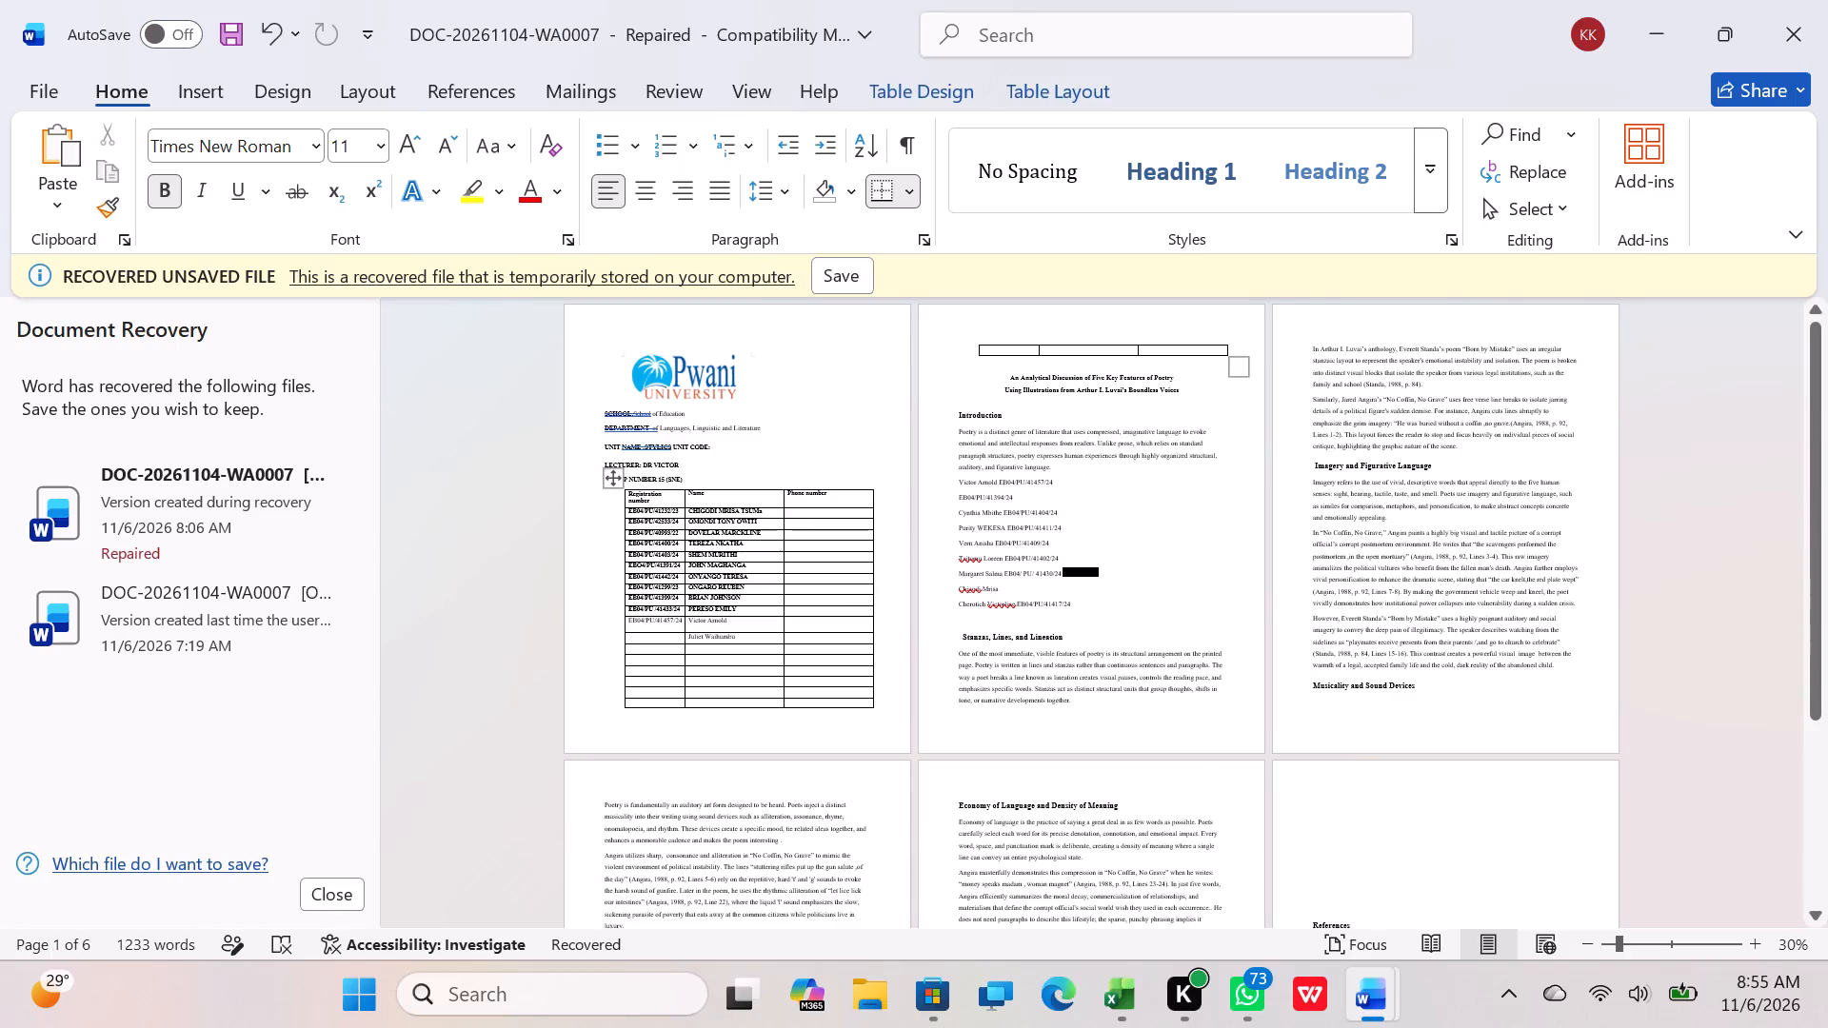
left_click(56, 148)
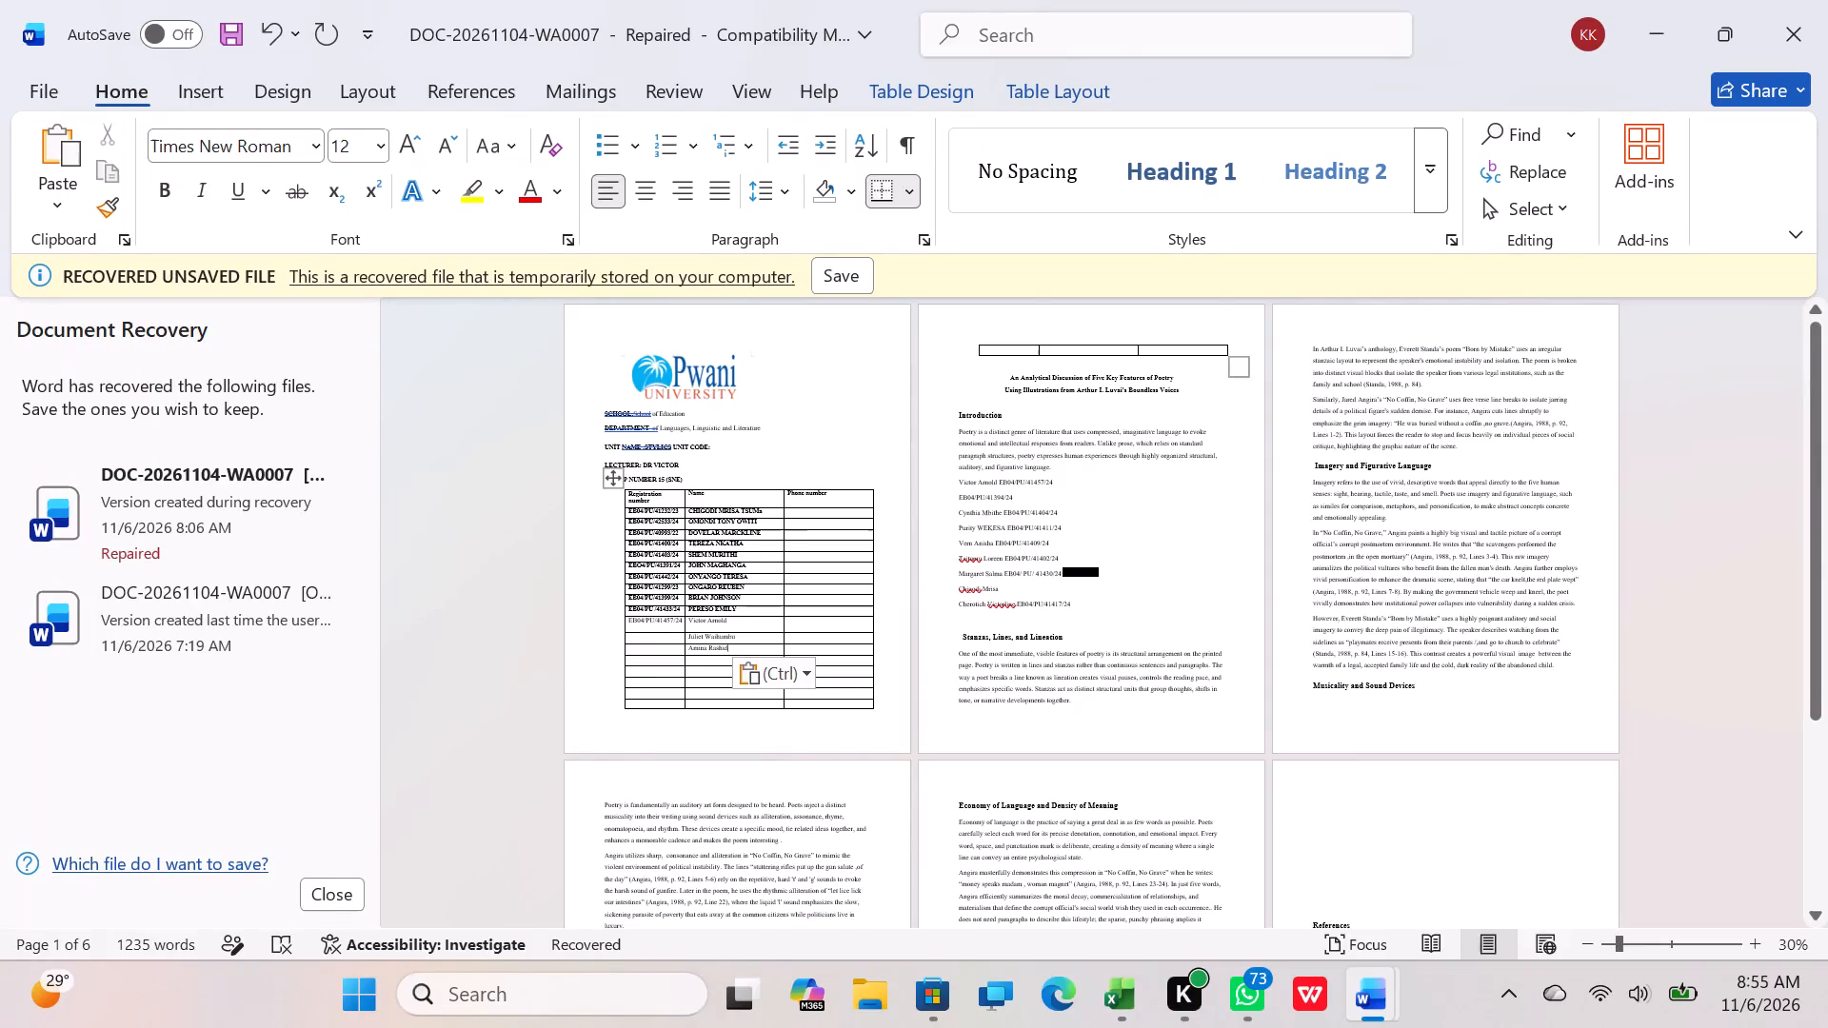
Move that member's registration number from the pasted list into the same row's Registration number cell and remove the extra blank line.
left_click_drag(956, 502, 1011, 494)
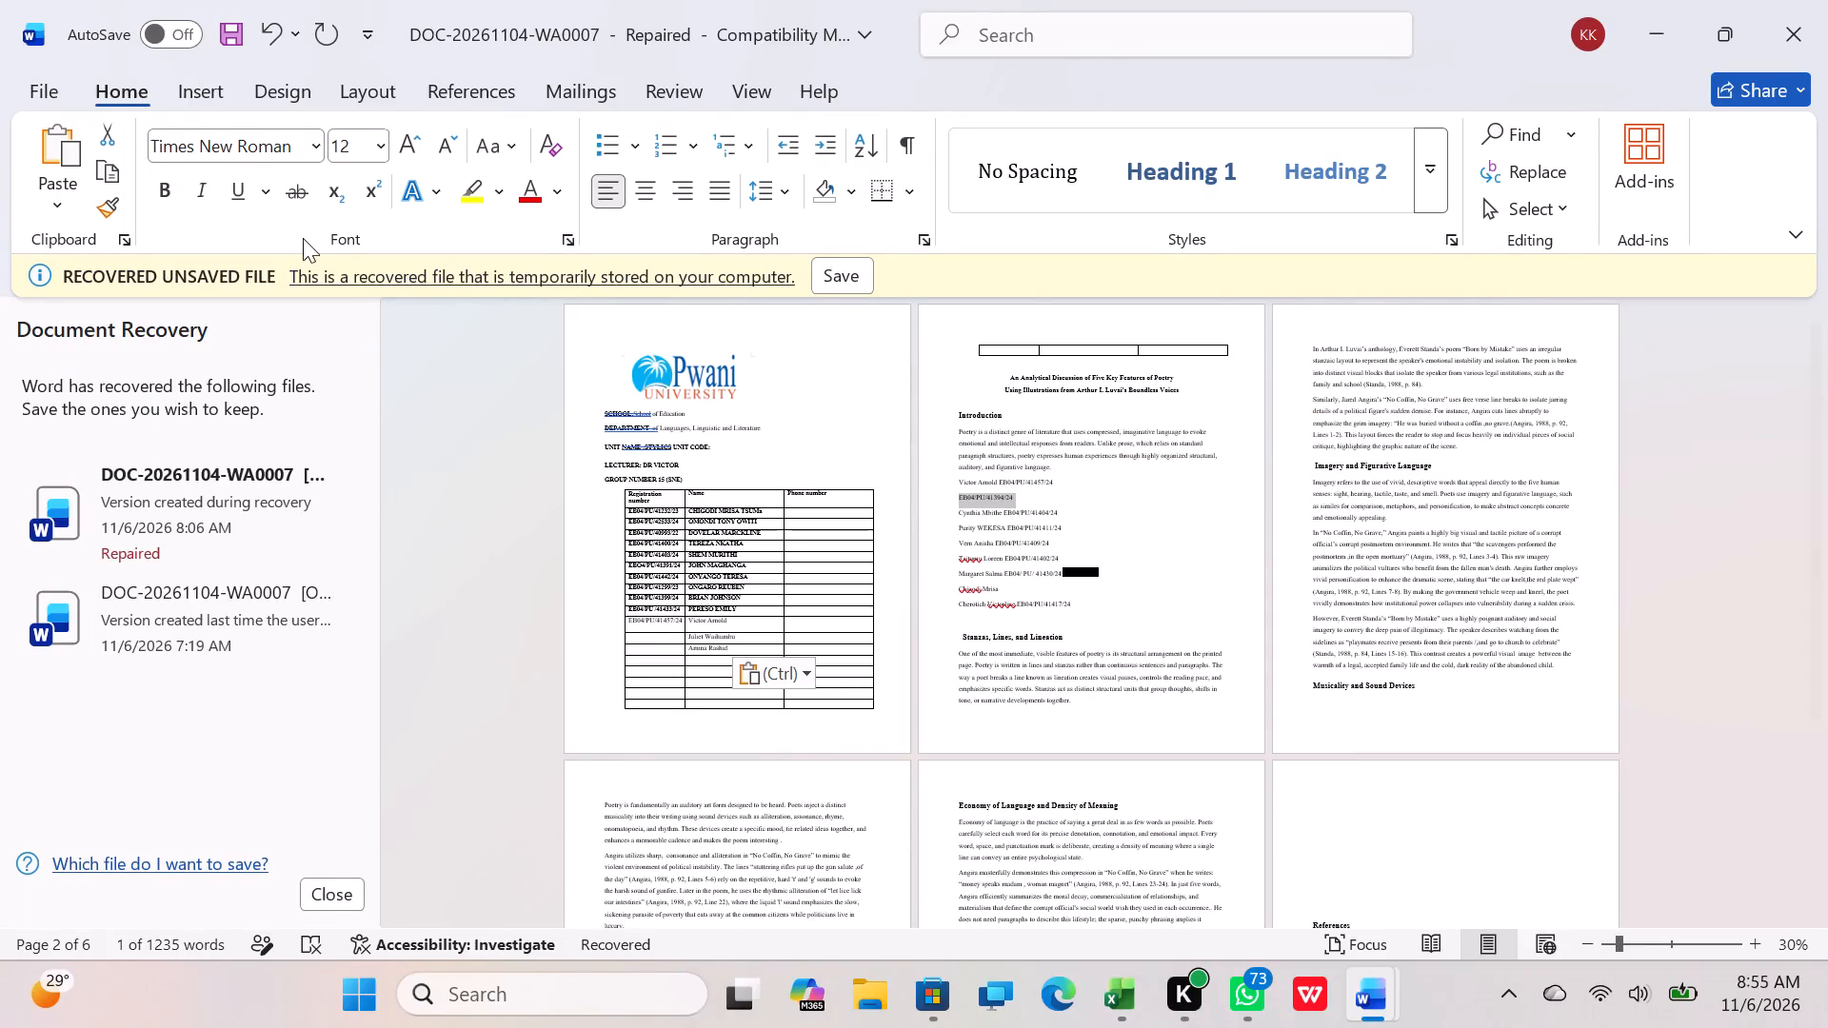
left_click(108, 130)
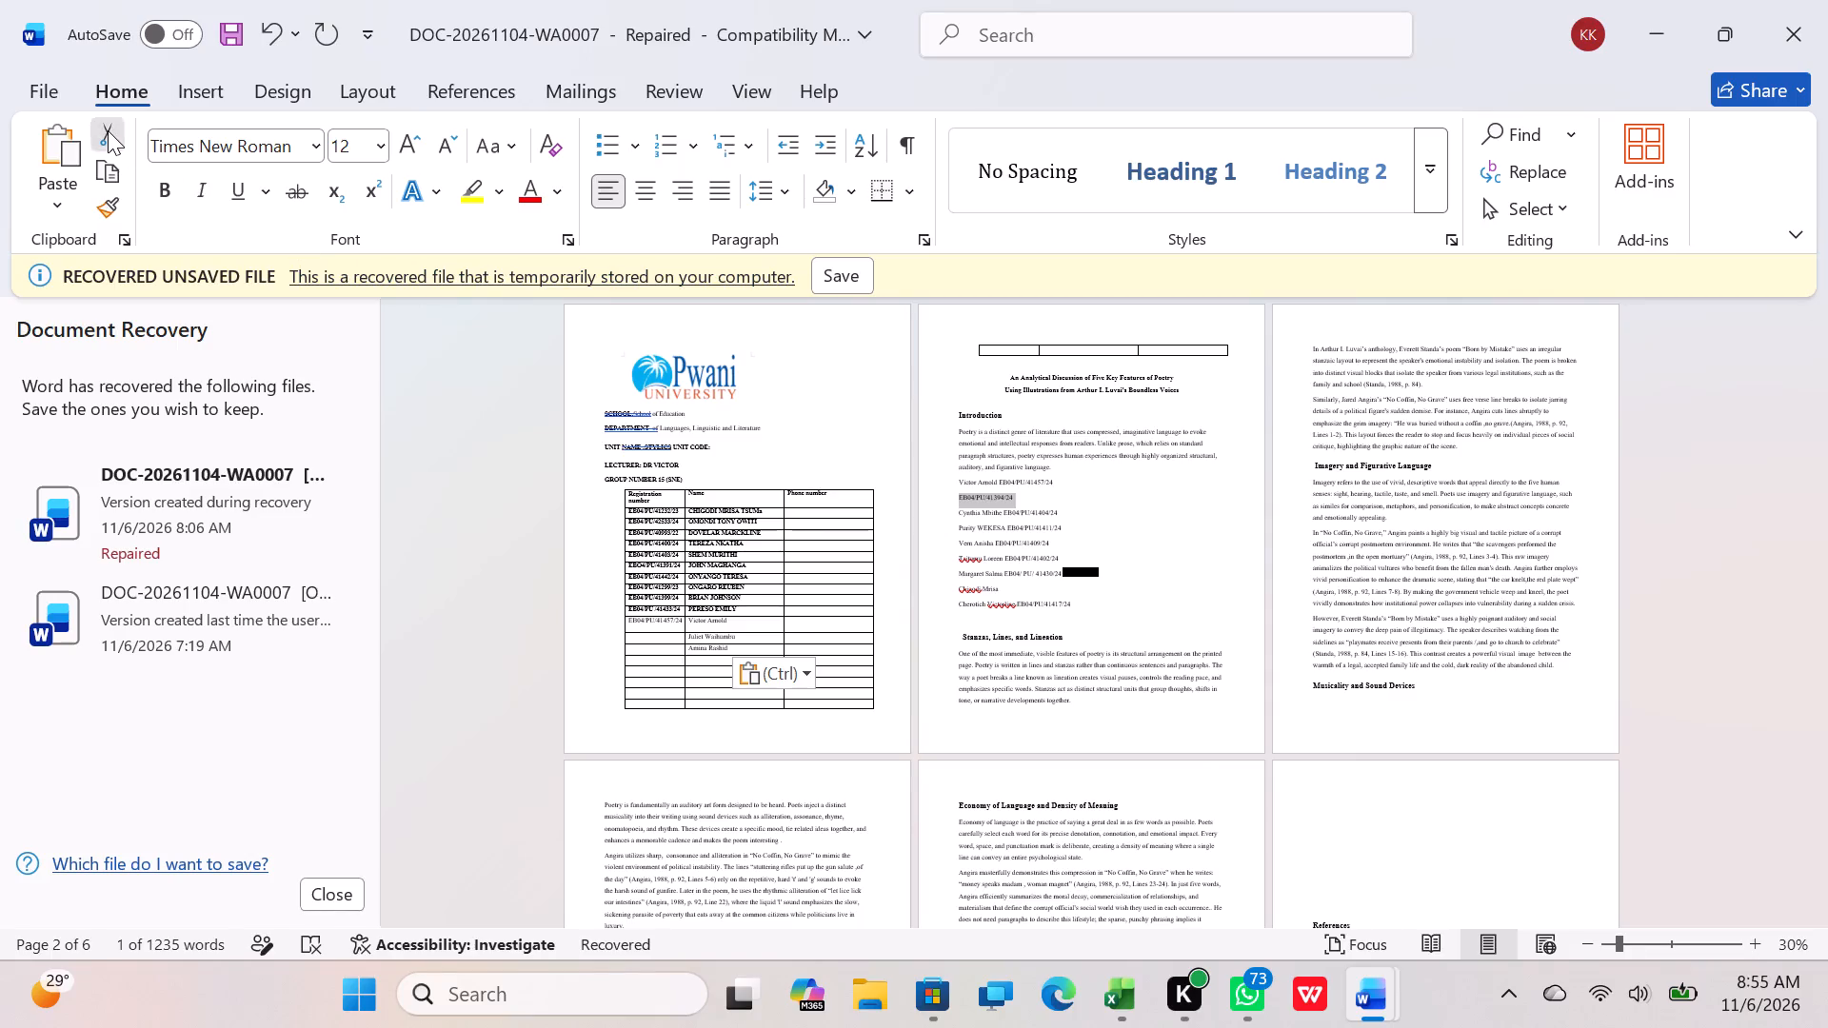
left_click(660, 648)
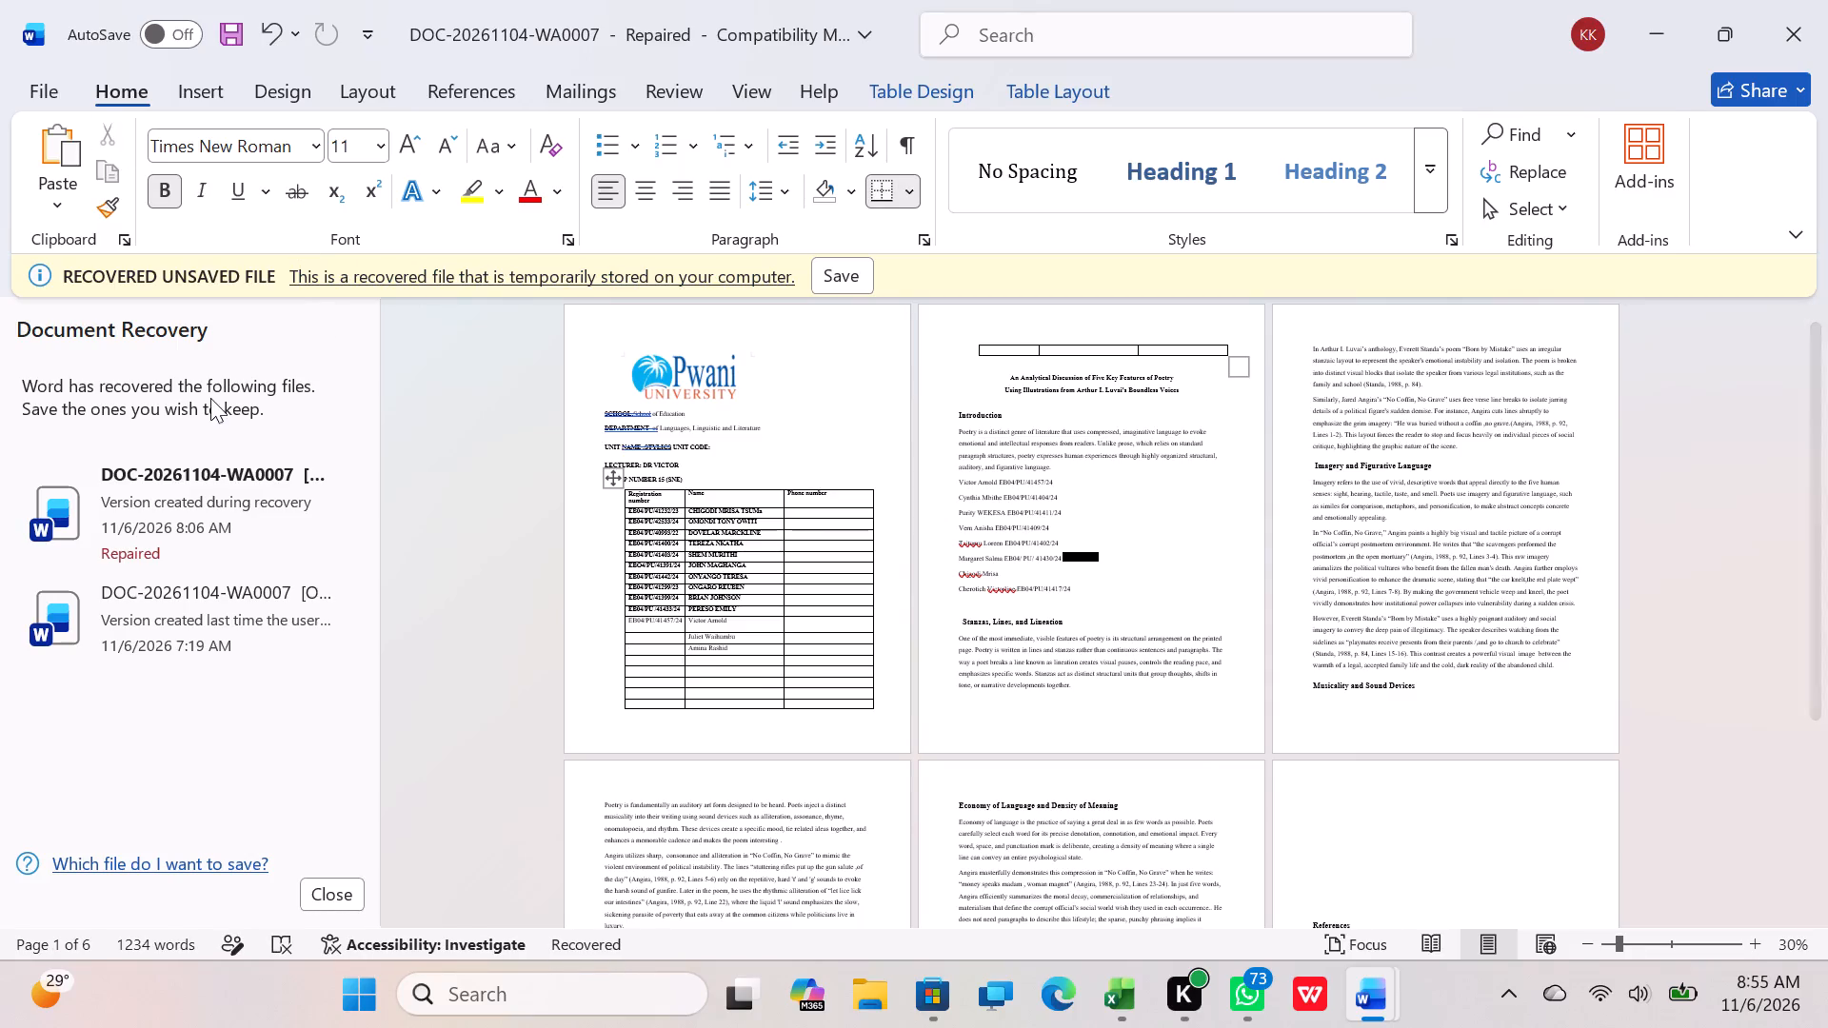
left_click(47, 156)
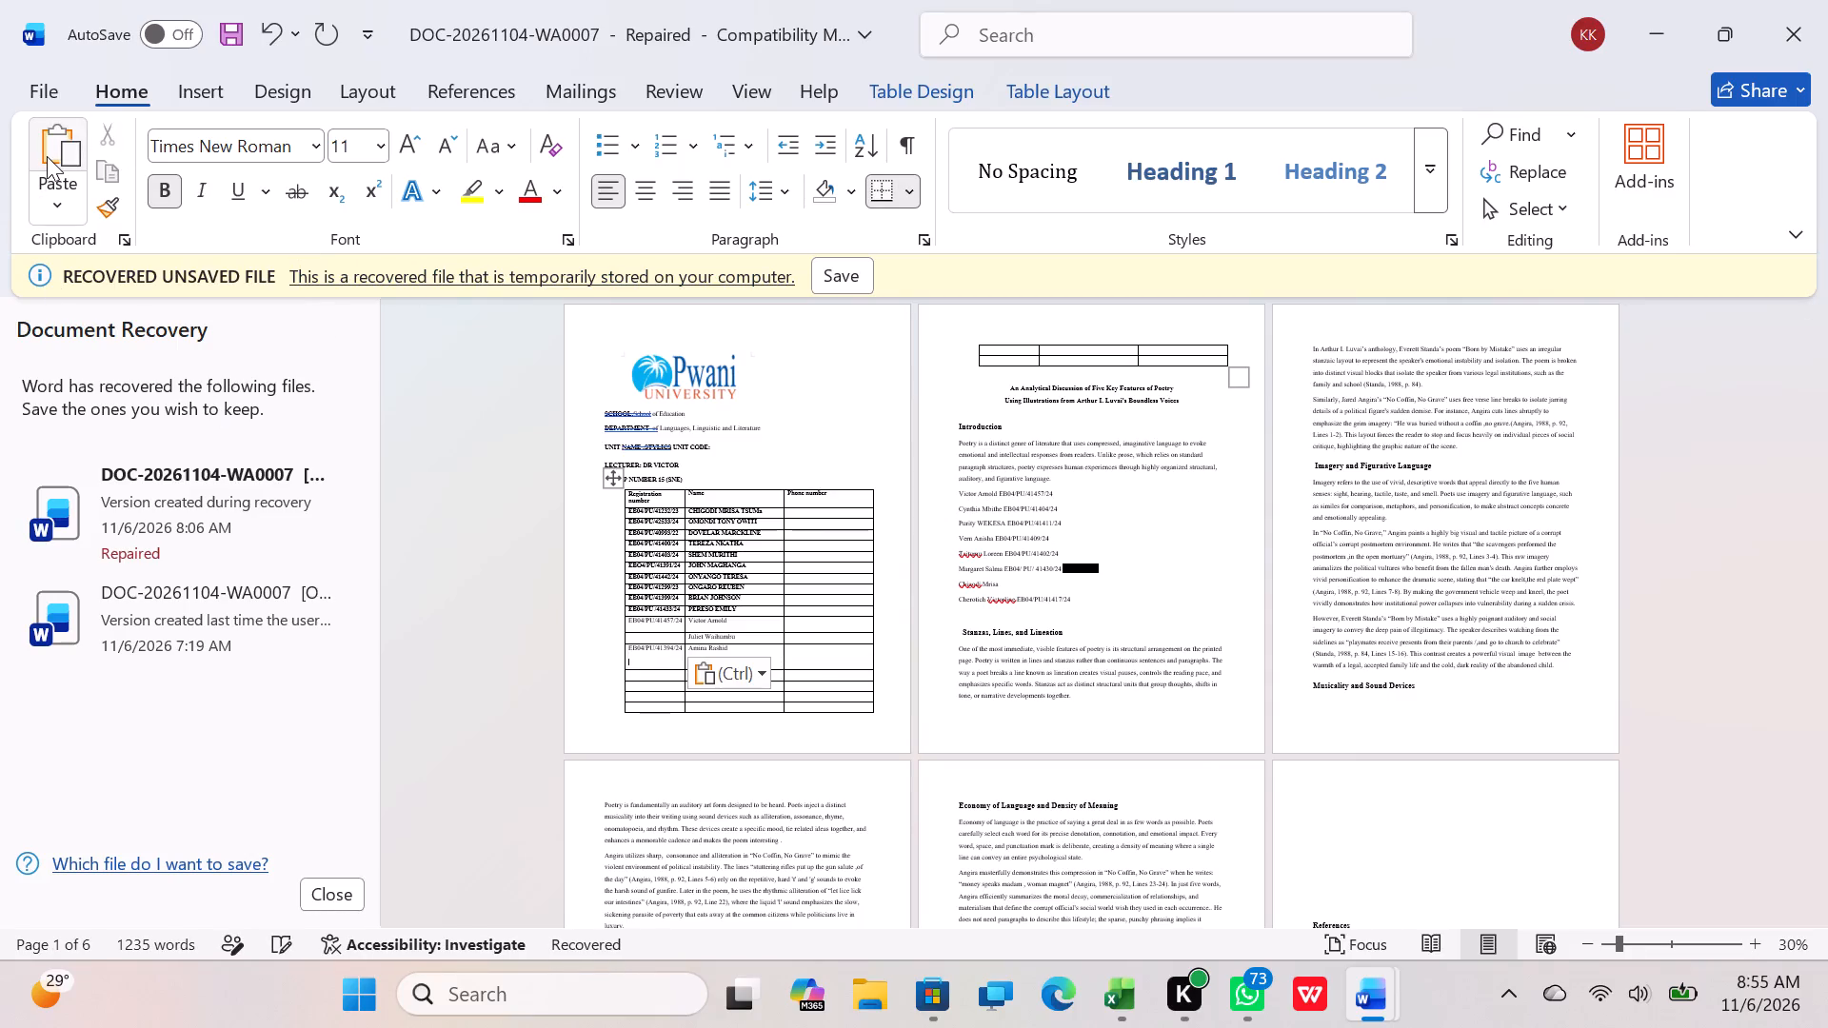
left_click(639, 662)
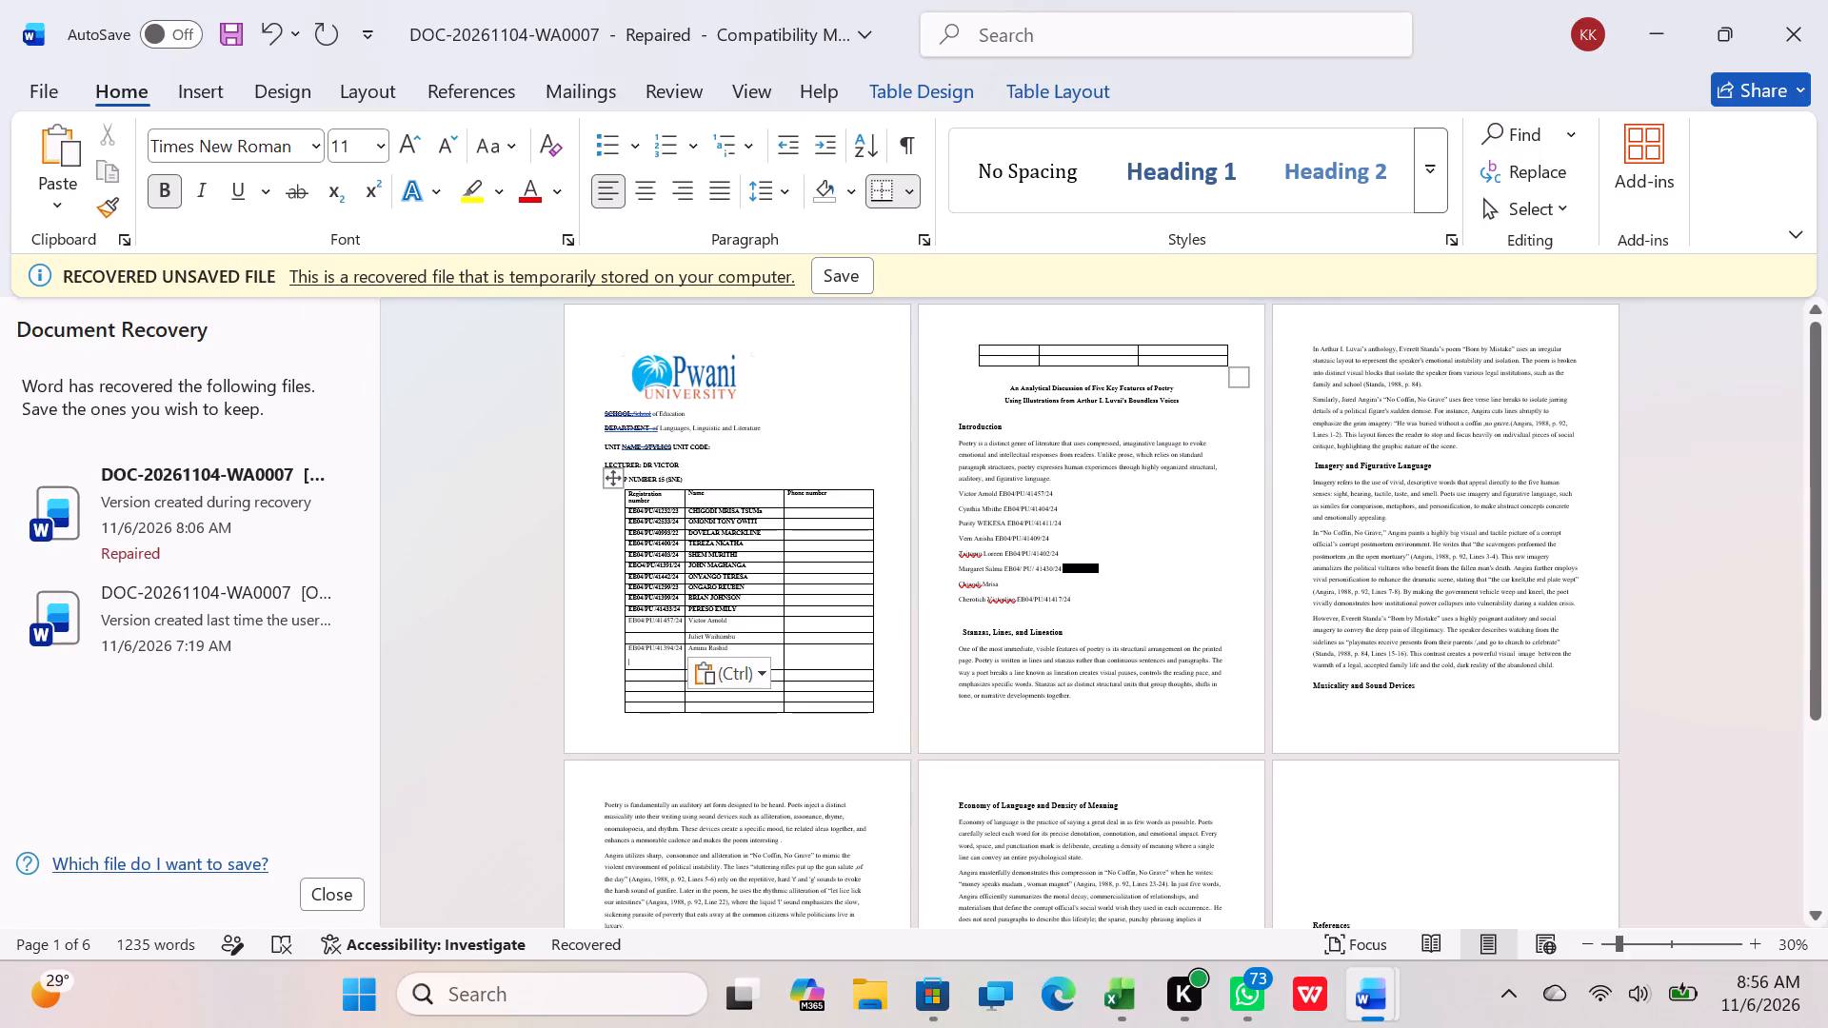
key("BackSpace")
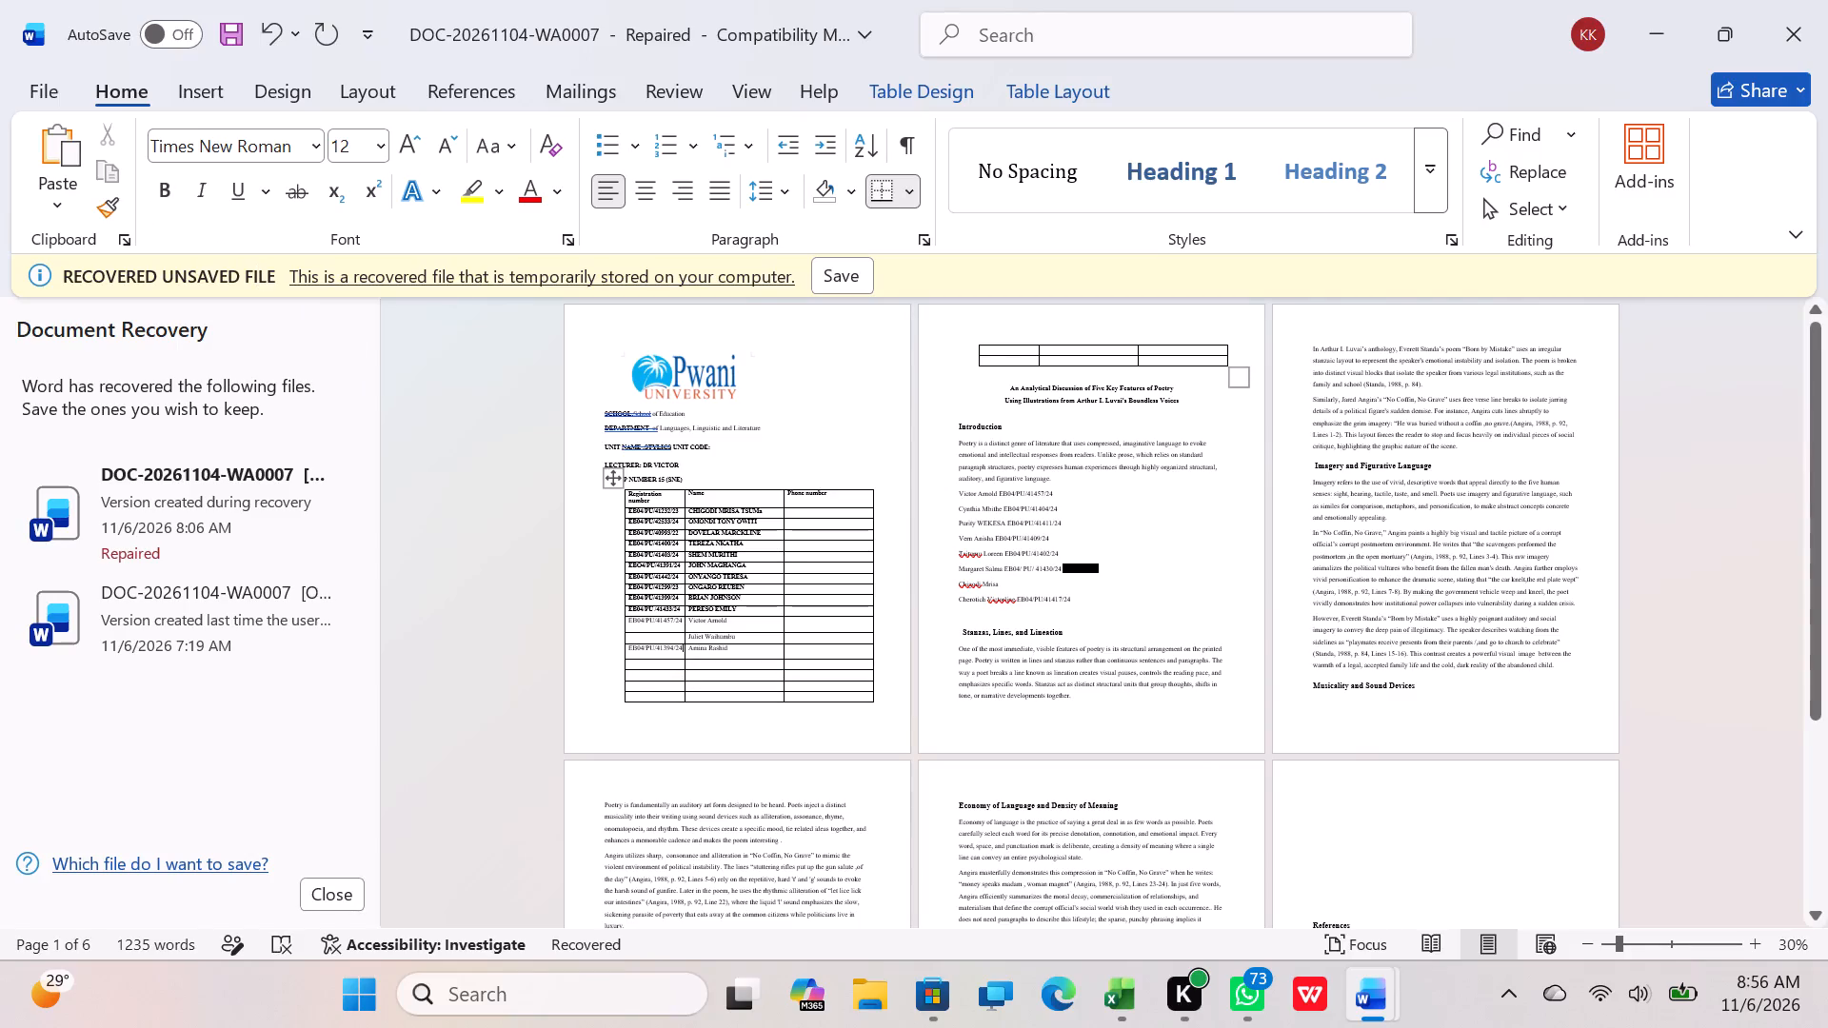
Insert an empty row below the third added member's row and place the cursor in its Name cell.
left_click(613, 653)
left_click(669, 697)
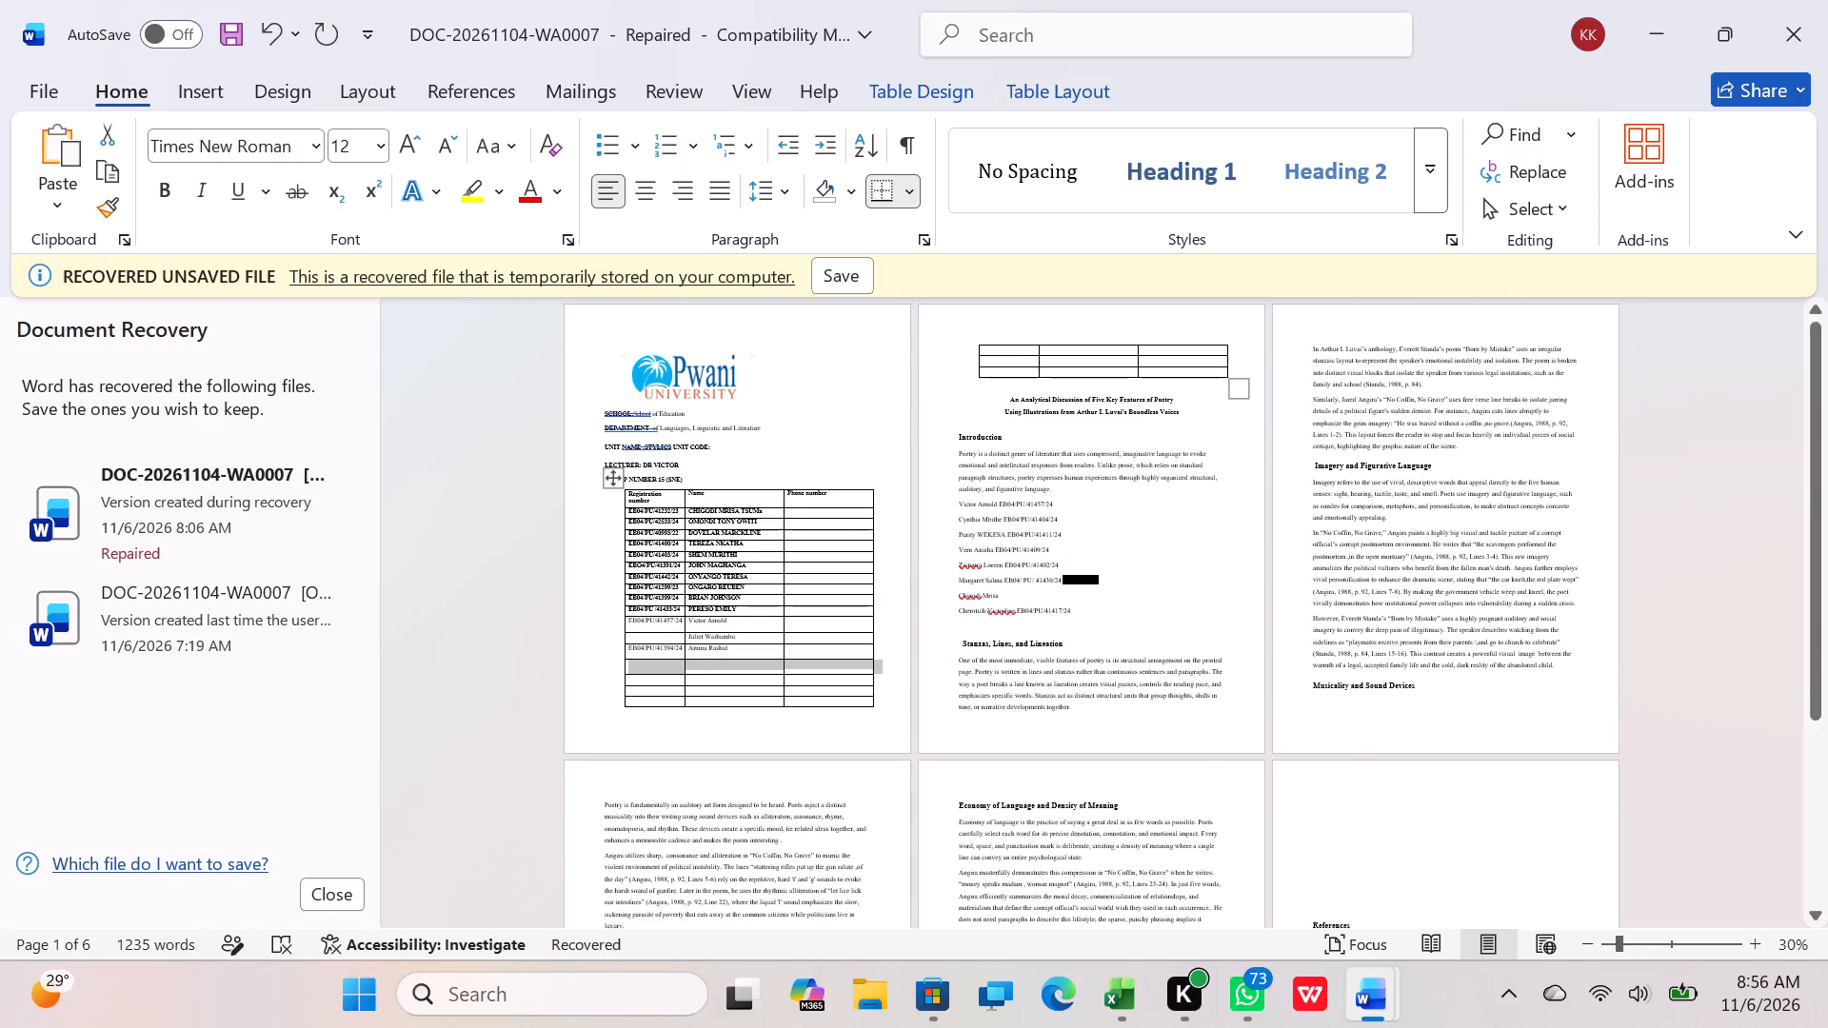
left_click(726, 674)
left_click(750, 666)
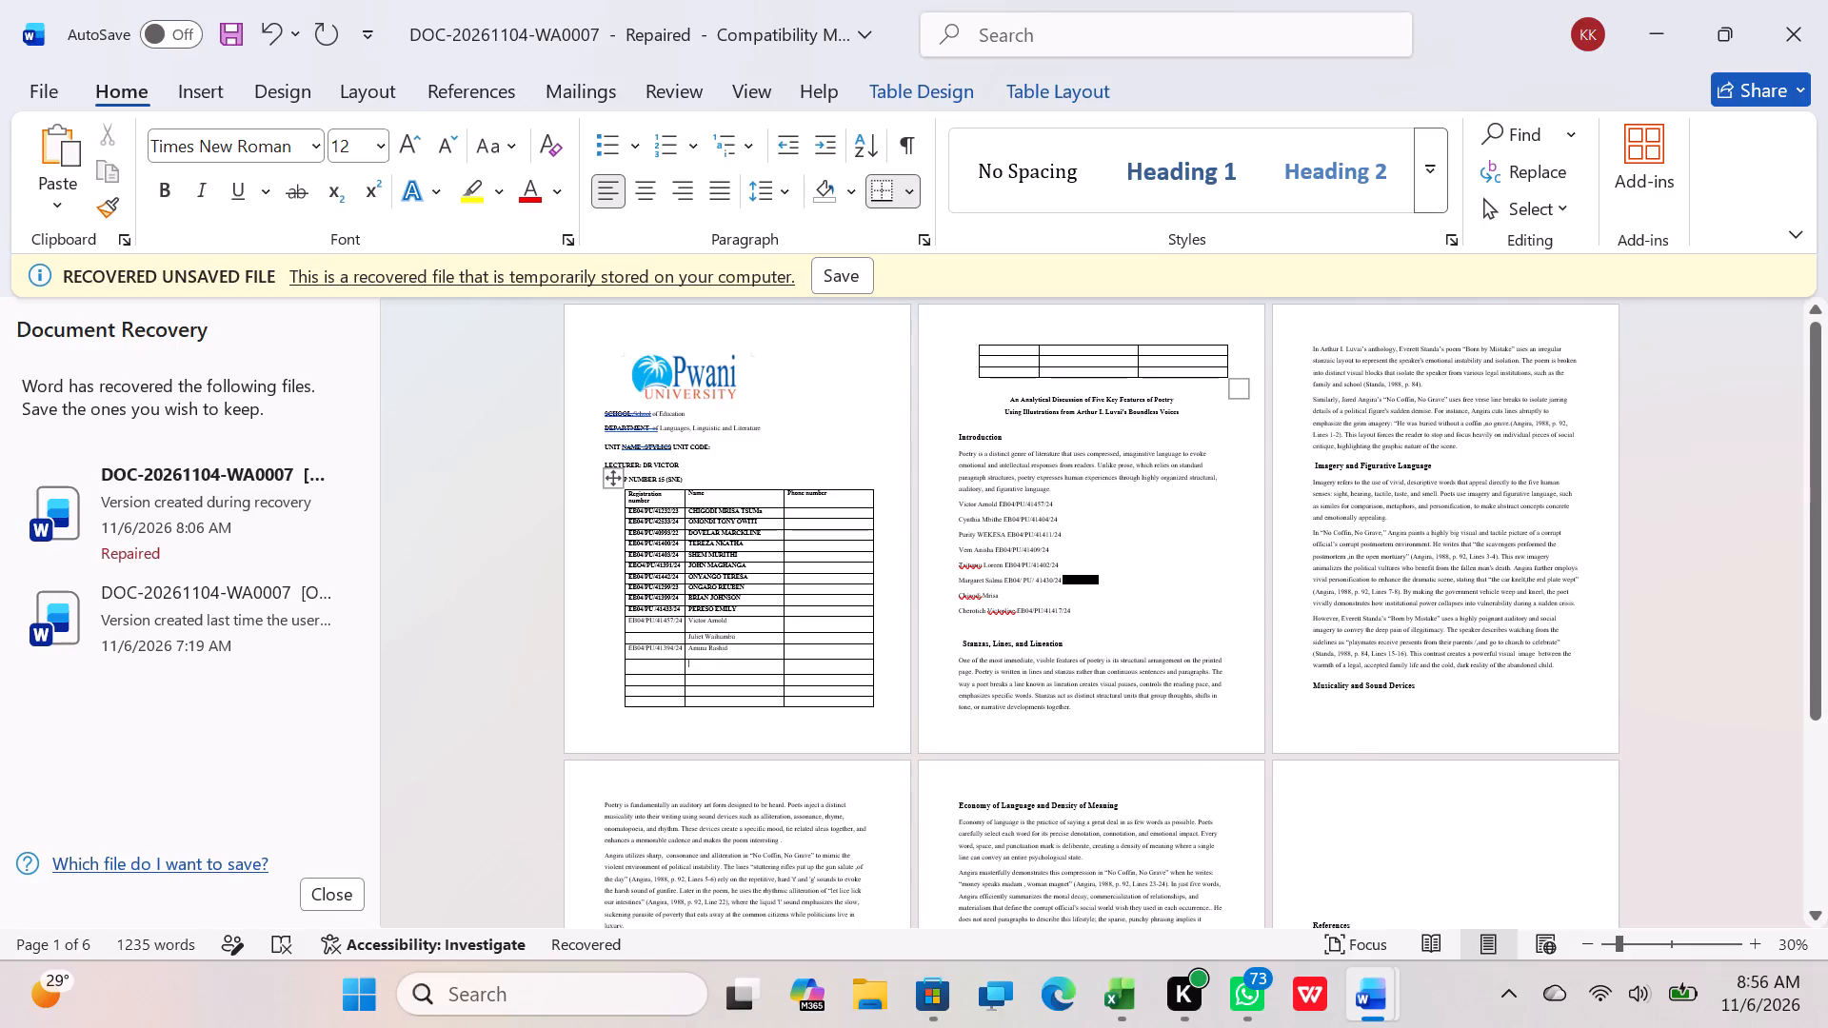
Cut the name from the second entry of the pasted list and place the cursor in the new row's Name cell.
left_click_drag(949, 517, 995, 514)
double_click(1013, 546)
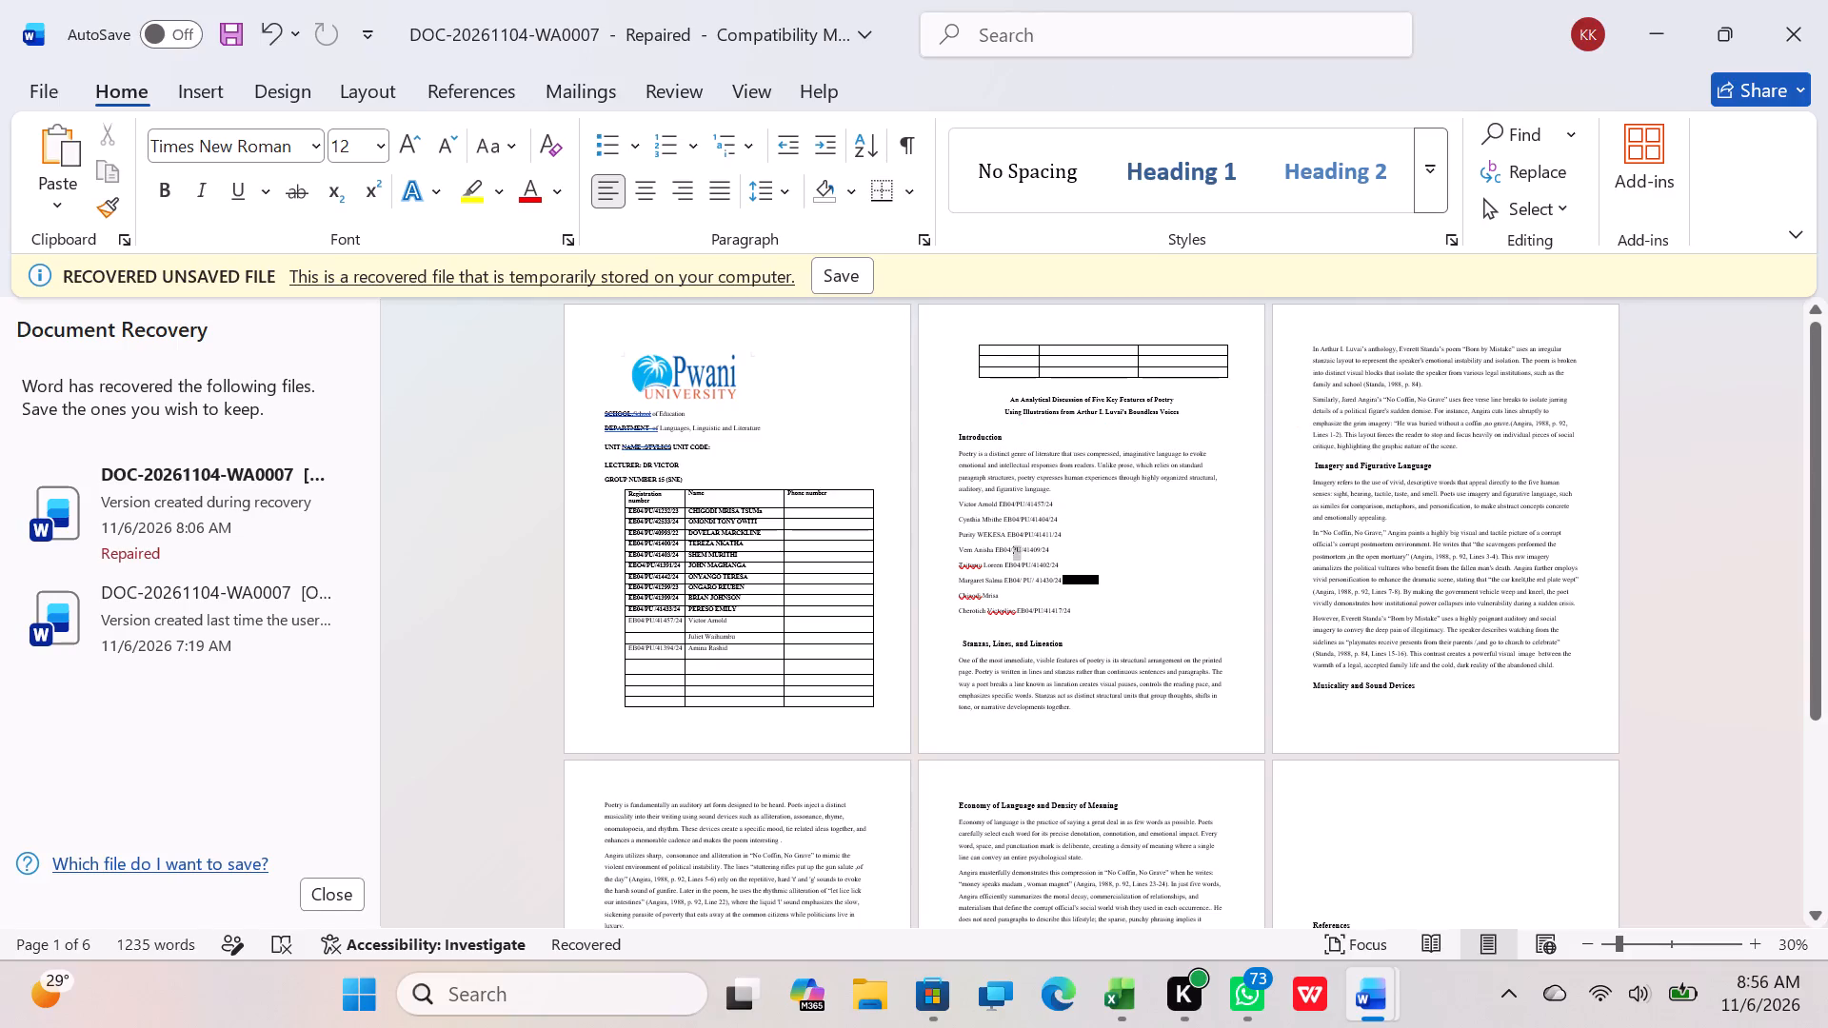
left_click_drag(956, 524, 997, 519)
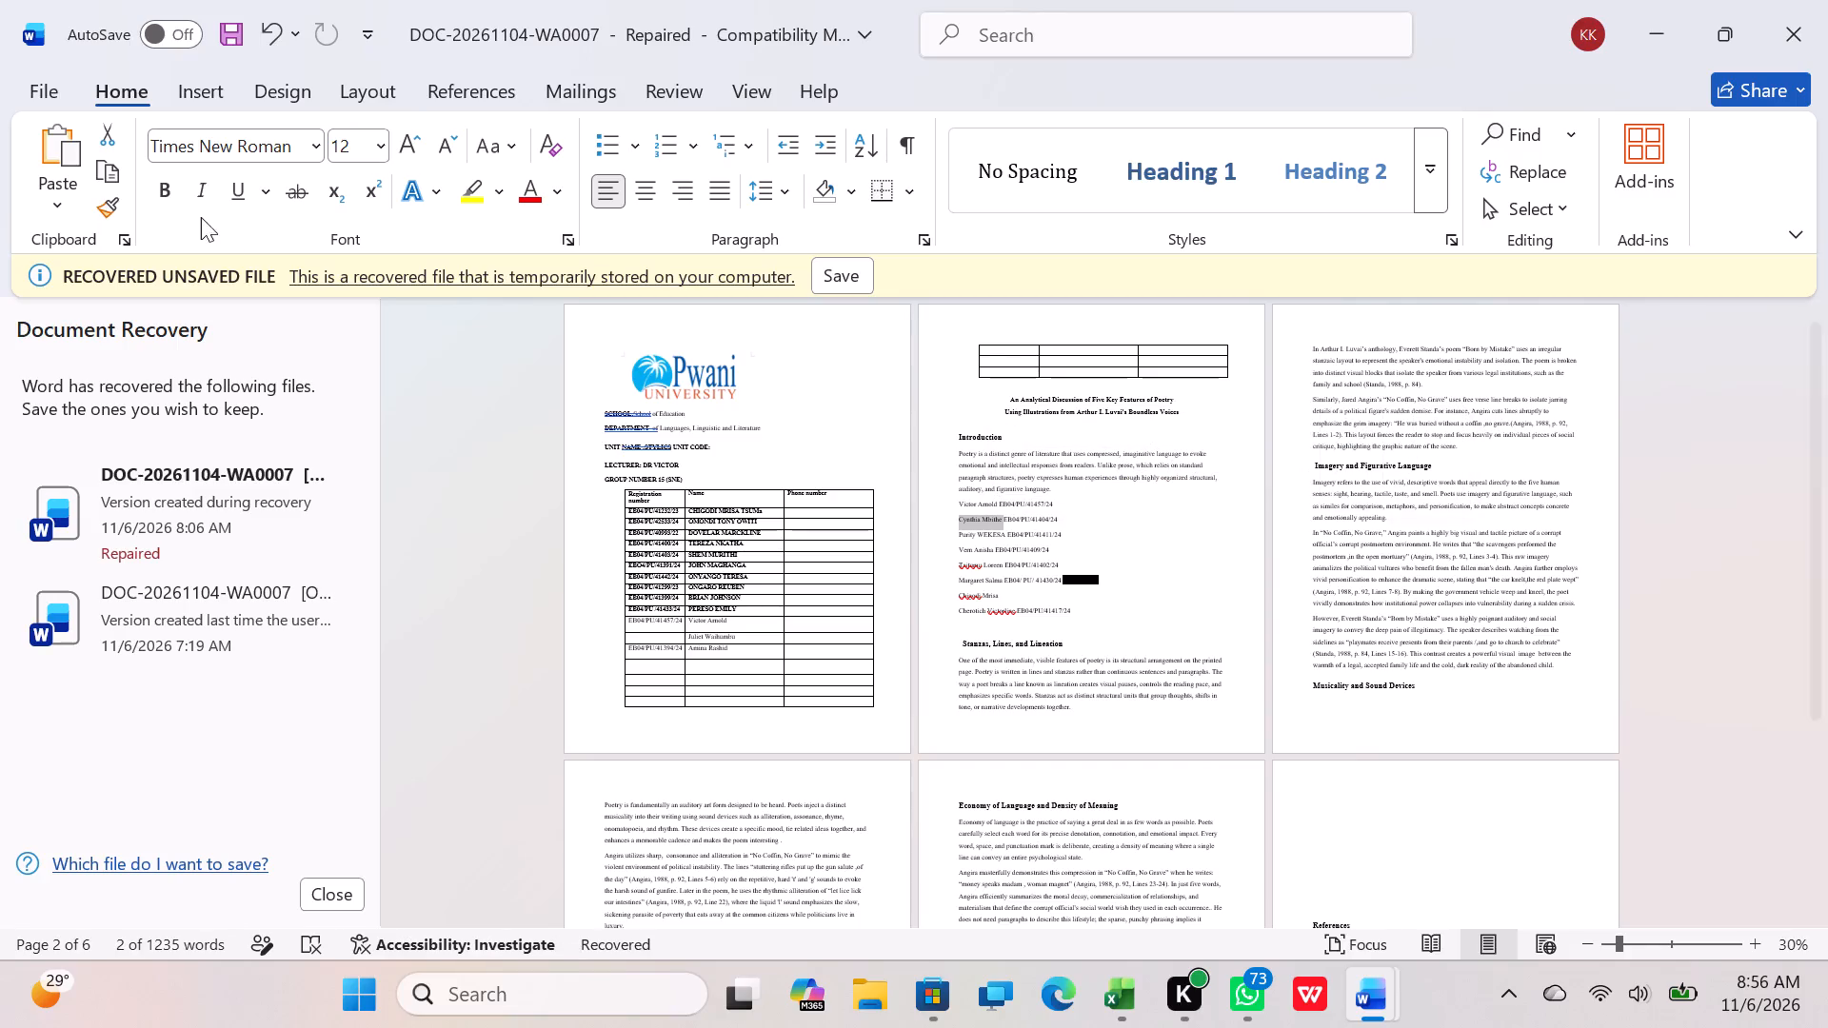
left_click(112, 144)
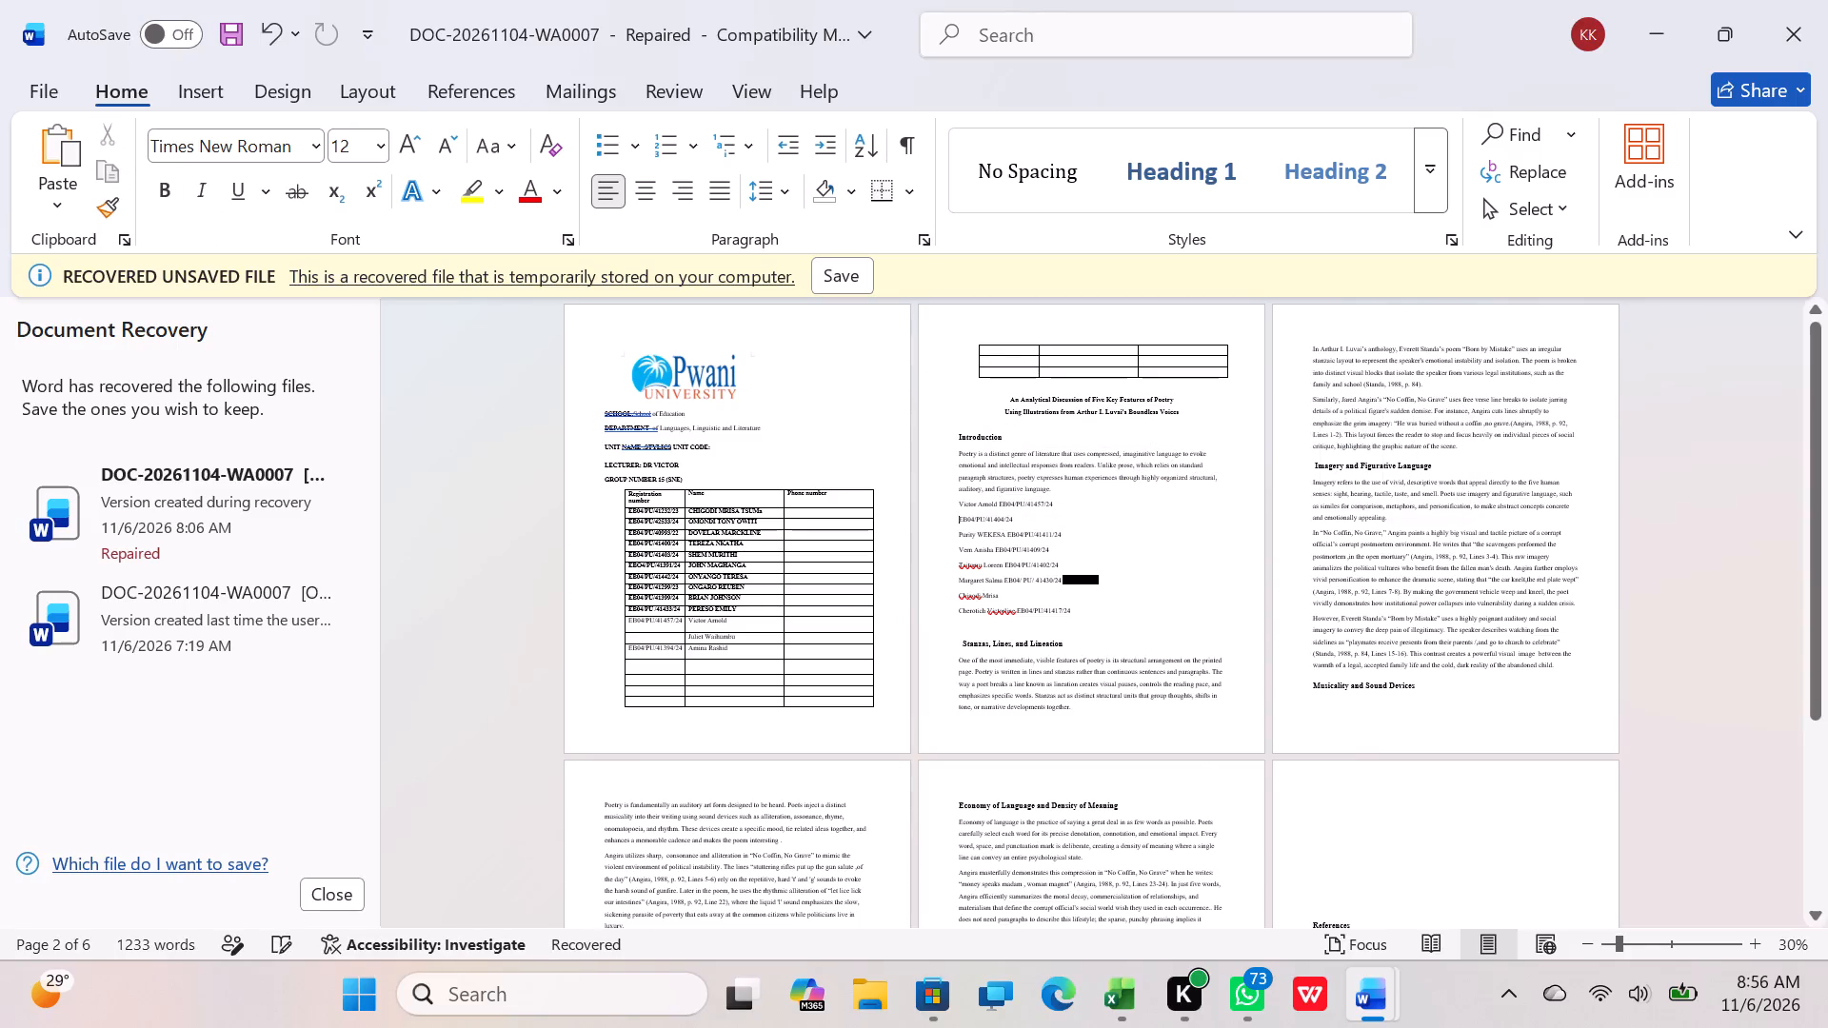
left_click(703, 670)
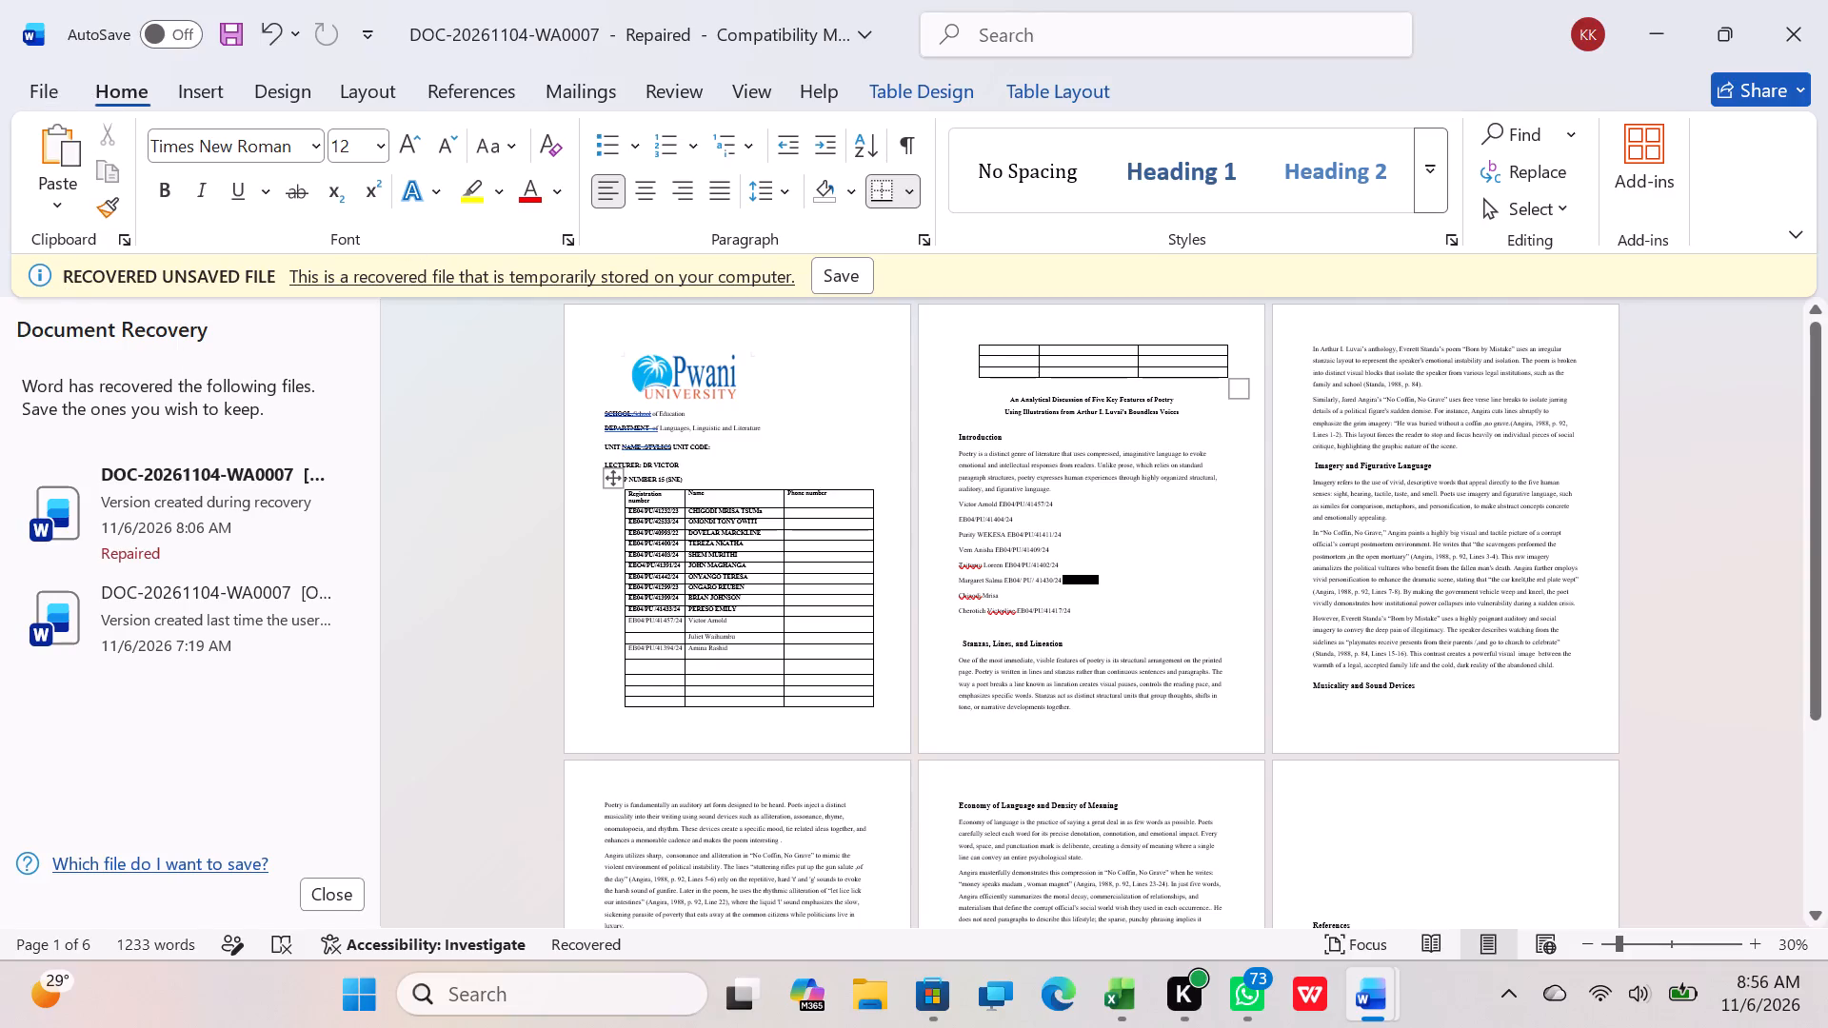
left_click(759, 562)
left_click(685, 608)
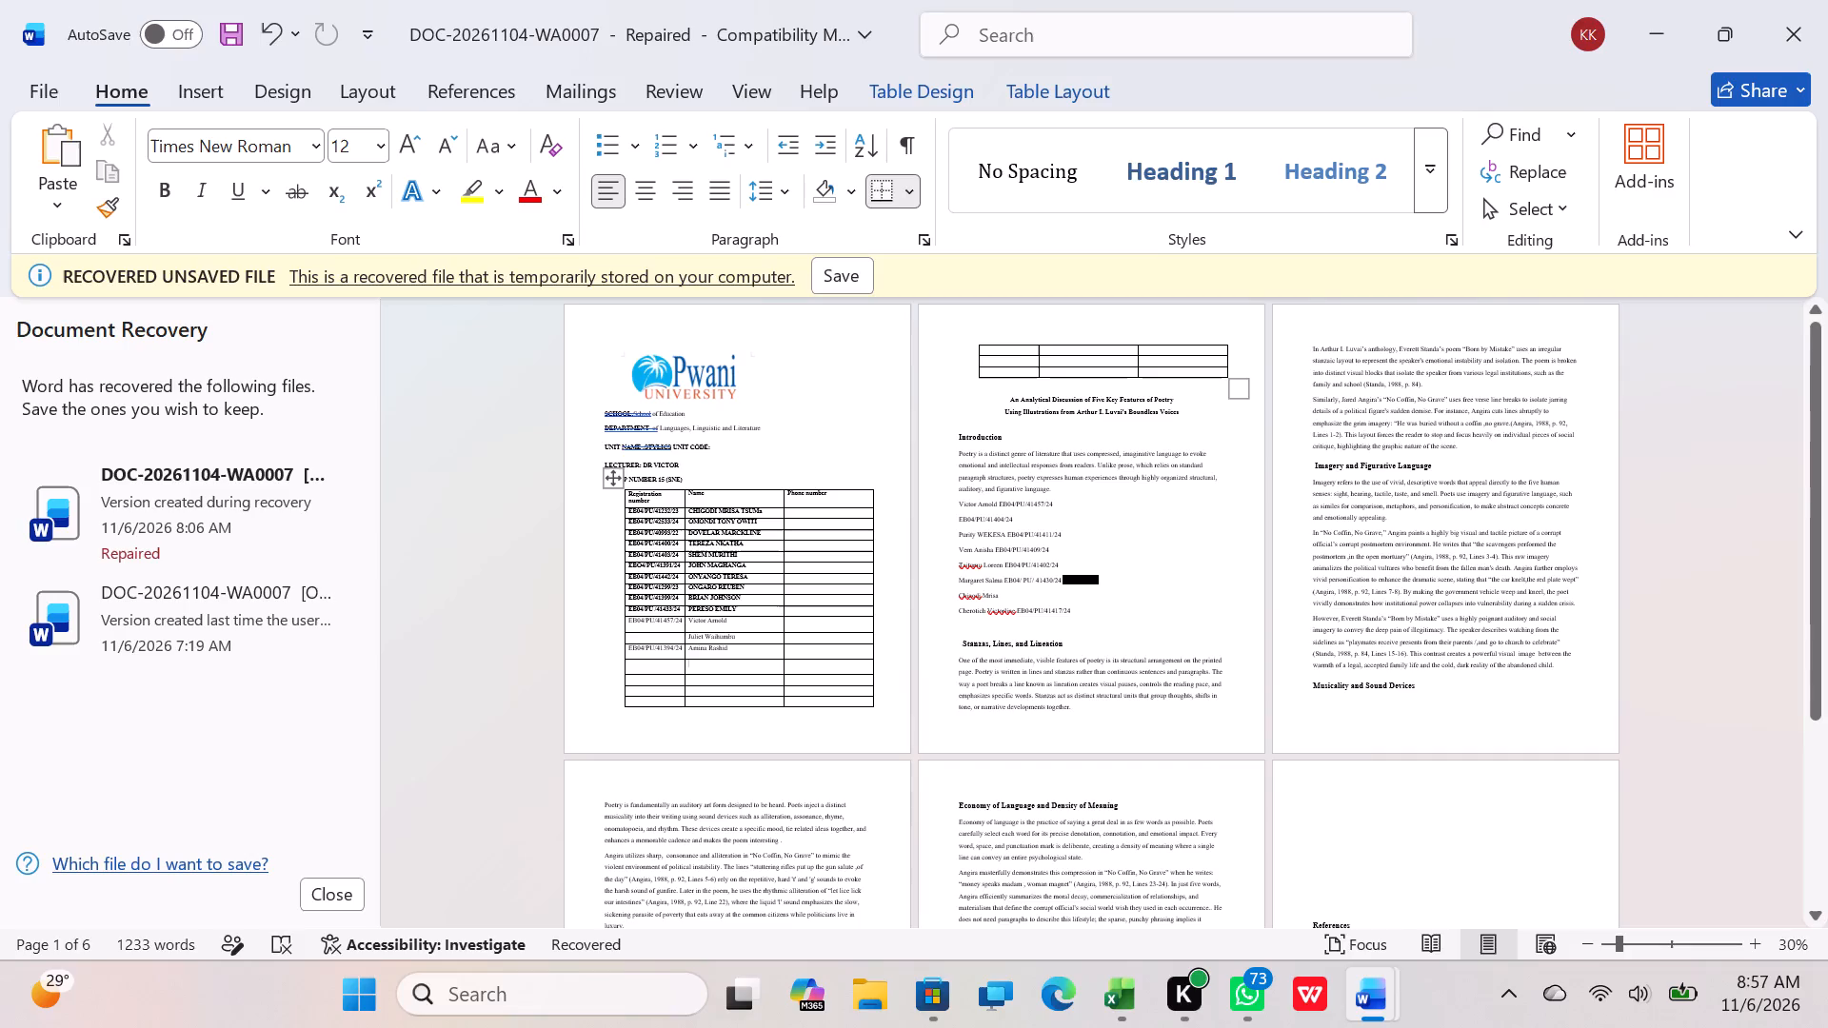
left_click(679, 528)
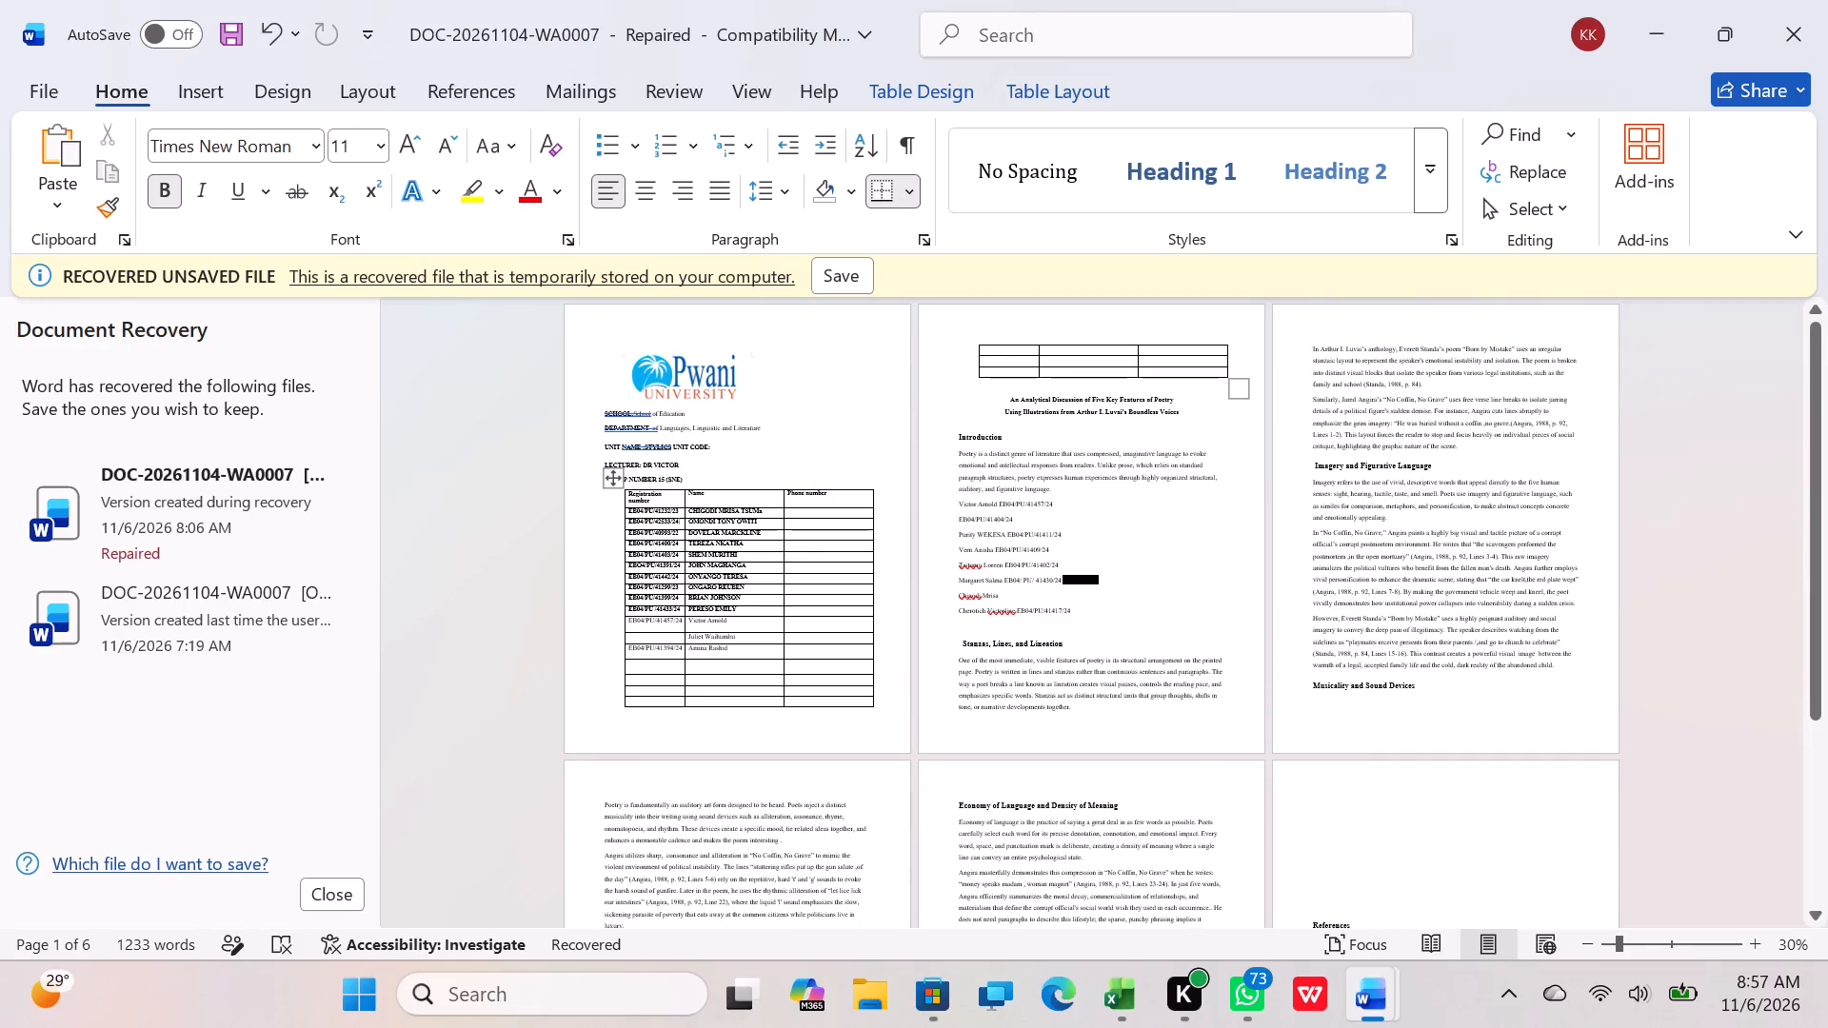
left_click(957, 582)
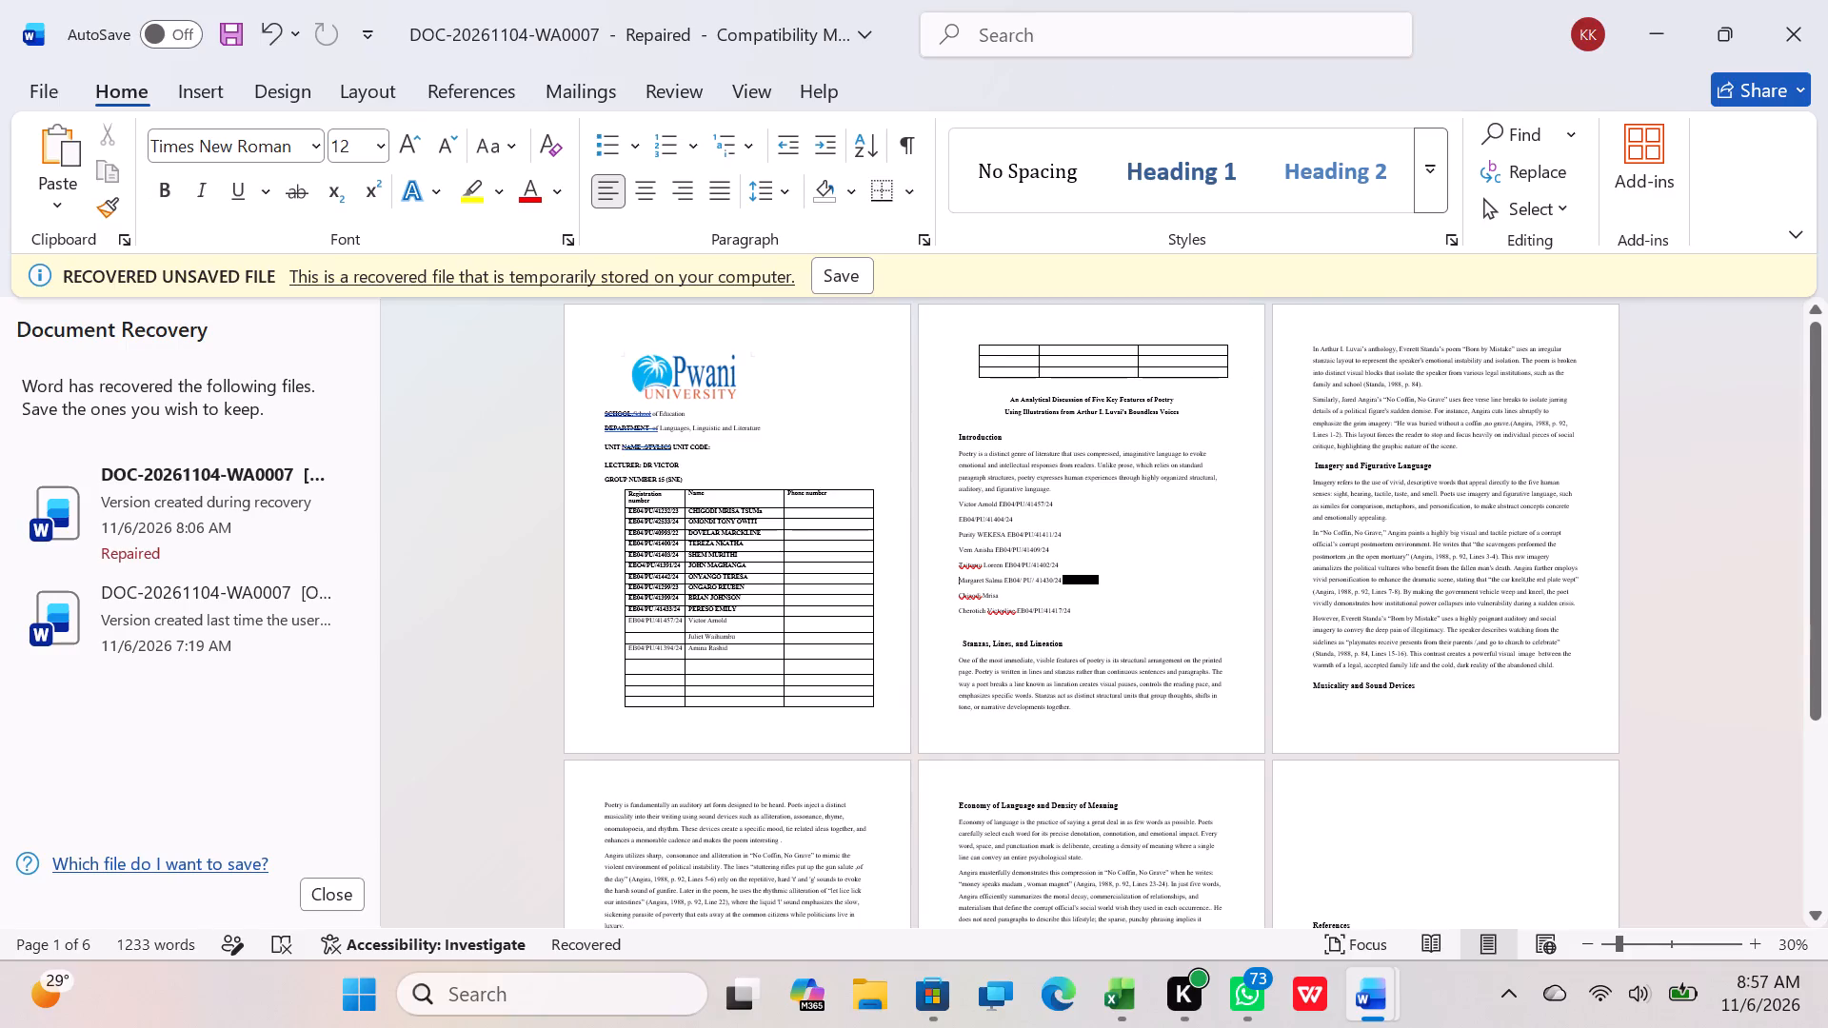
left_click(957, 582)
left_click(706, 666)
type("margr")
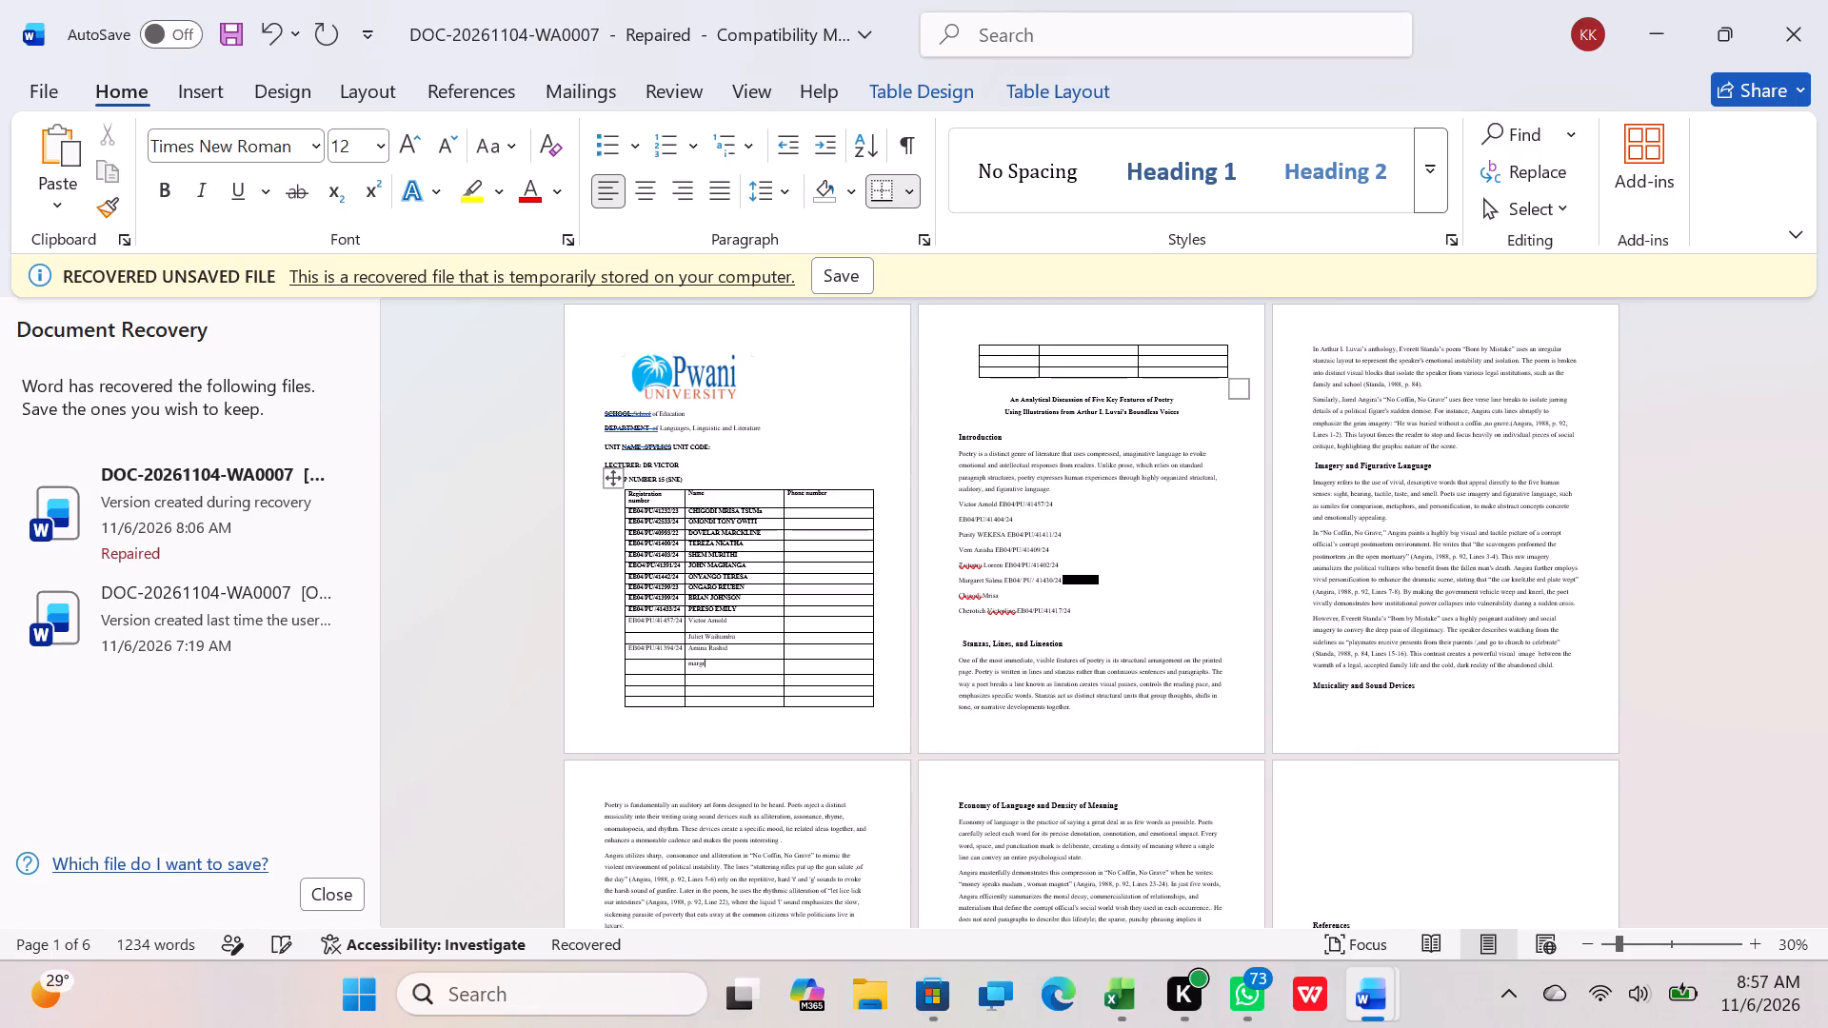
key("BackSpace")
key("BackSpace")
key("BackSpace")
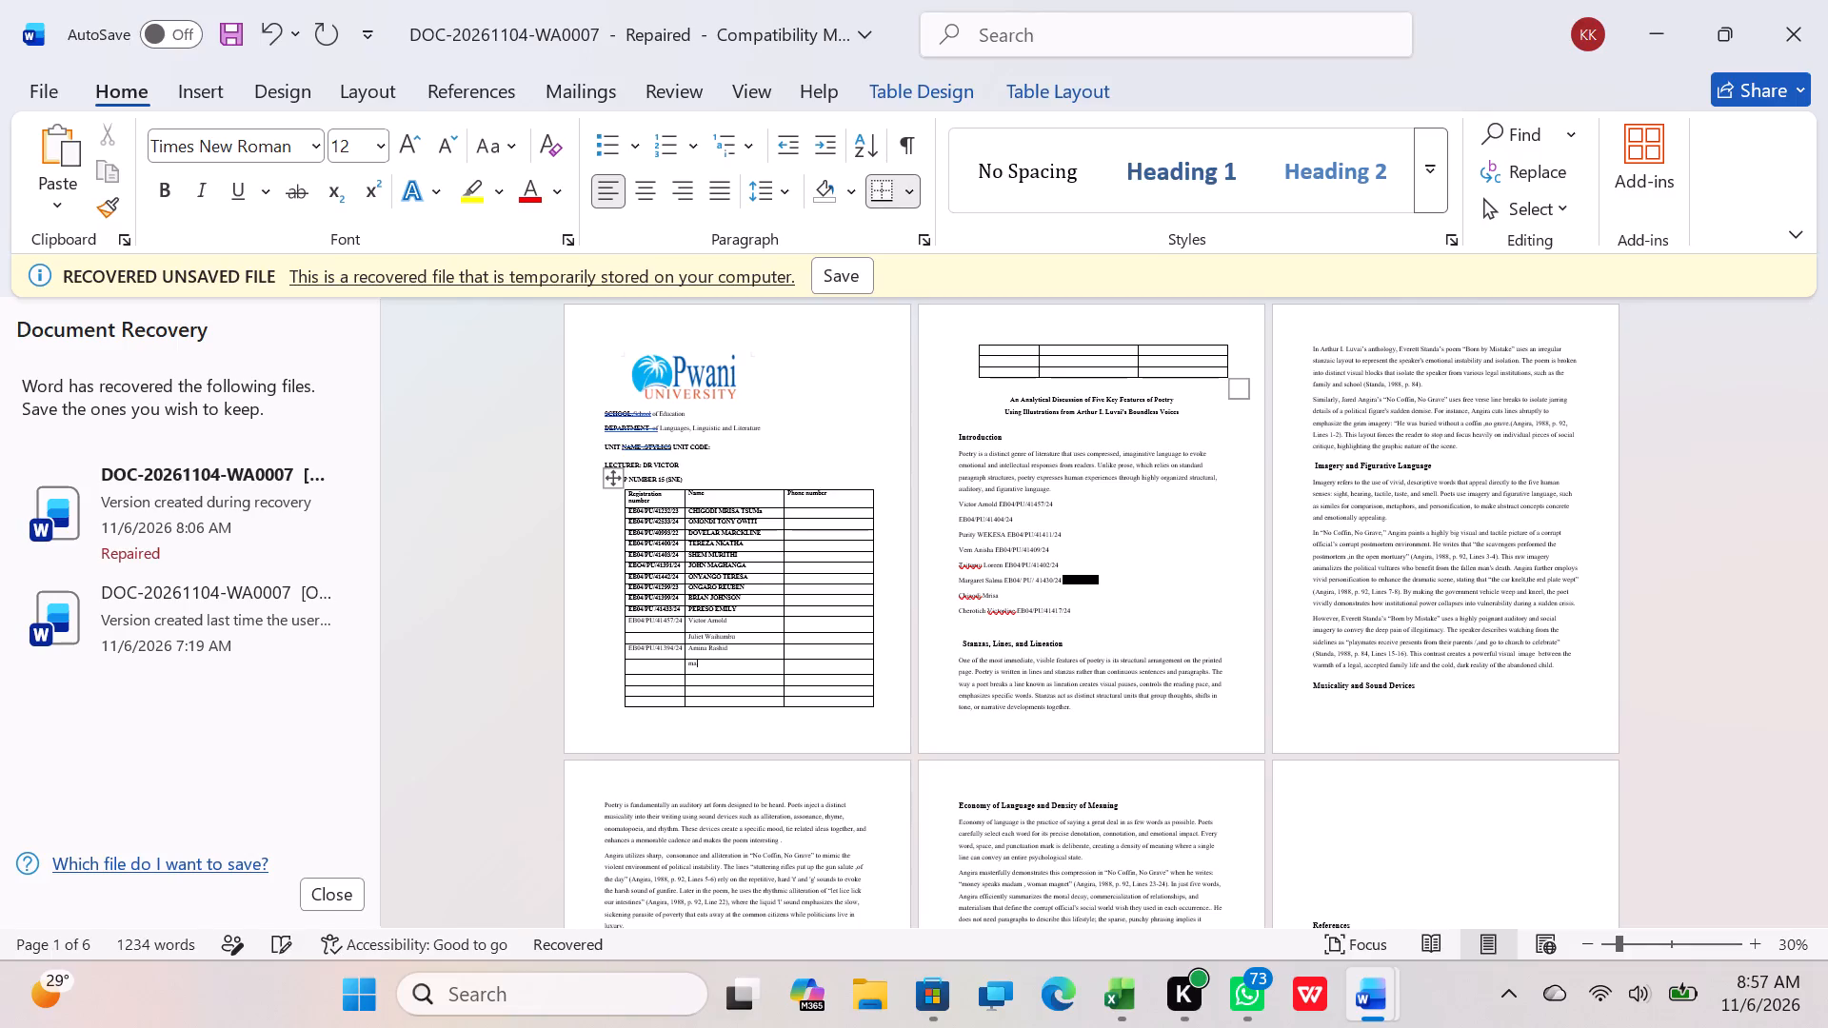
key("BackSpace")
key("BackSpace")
Paste the cut name into the new fourth added row's Name cell in the cover-page table.
left_click(44, 135)
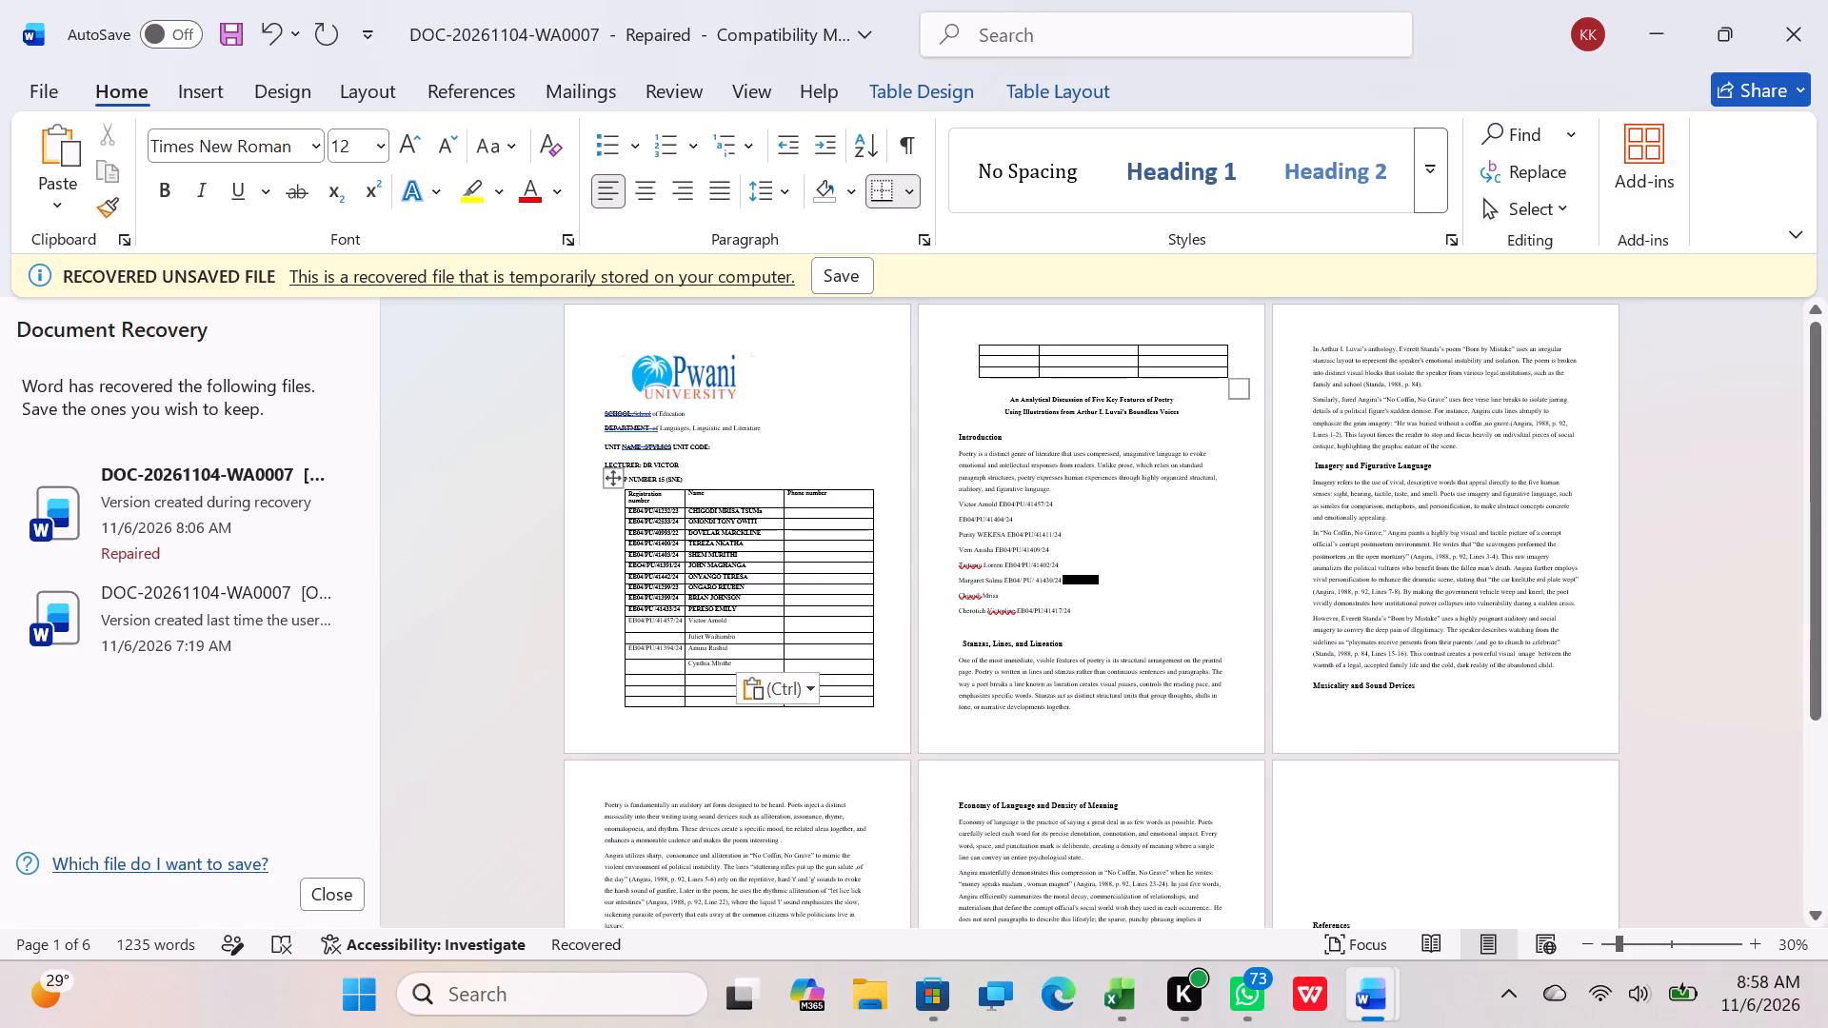
Select the registration number left without a name on the second line of the pasted list under Introduction.
left_click_drag(956, 511, 995, 528)
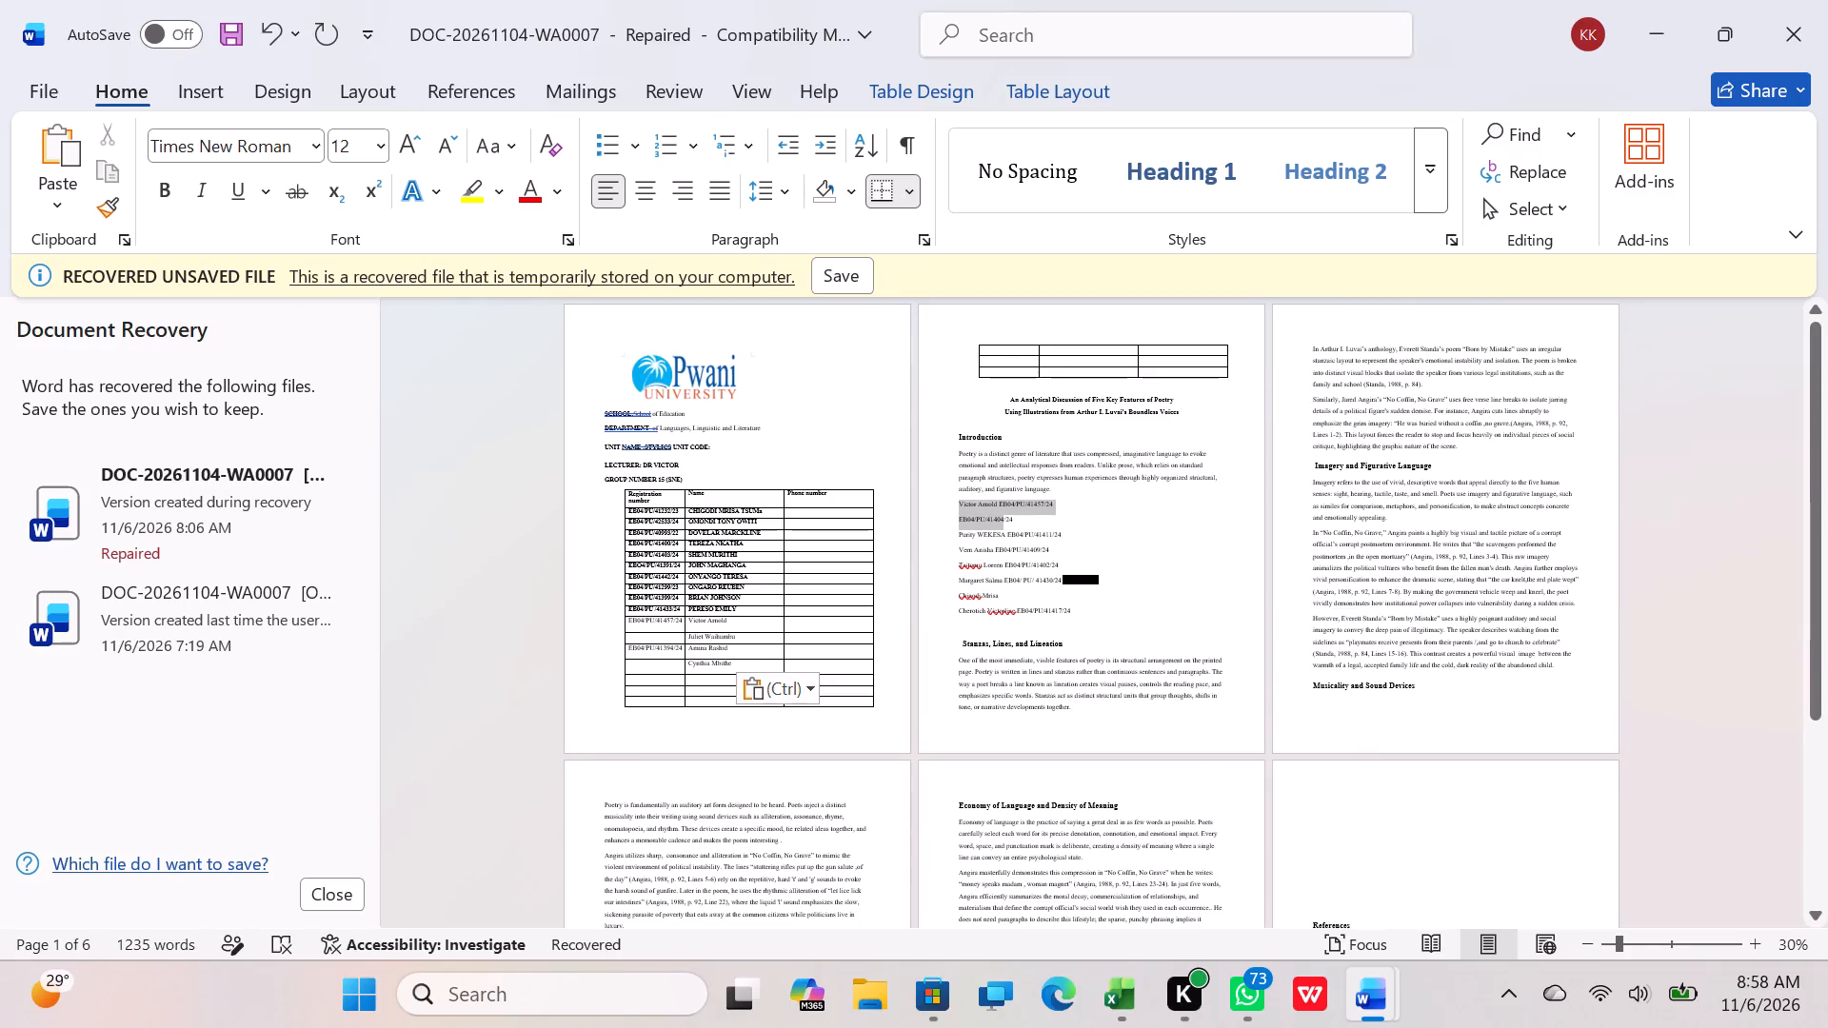
left_click_drag(995, 528, 951, 492)
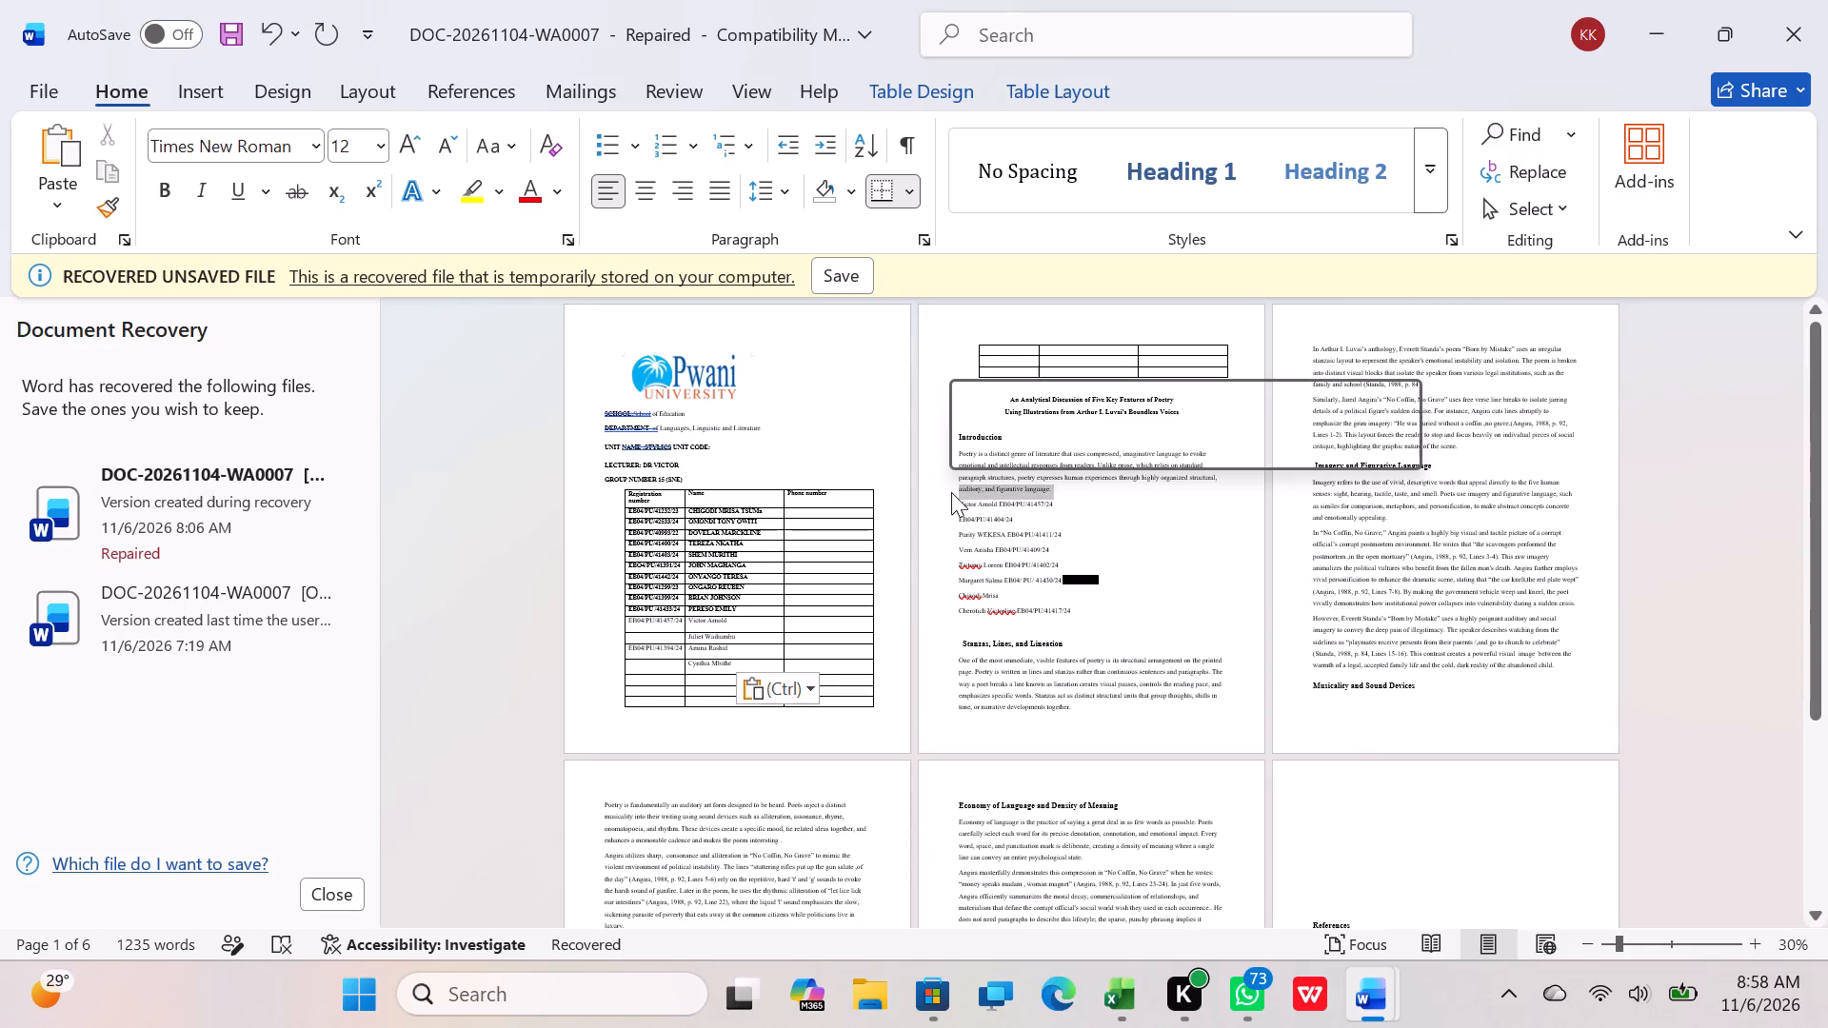
left_click(951, 492)
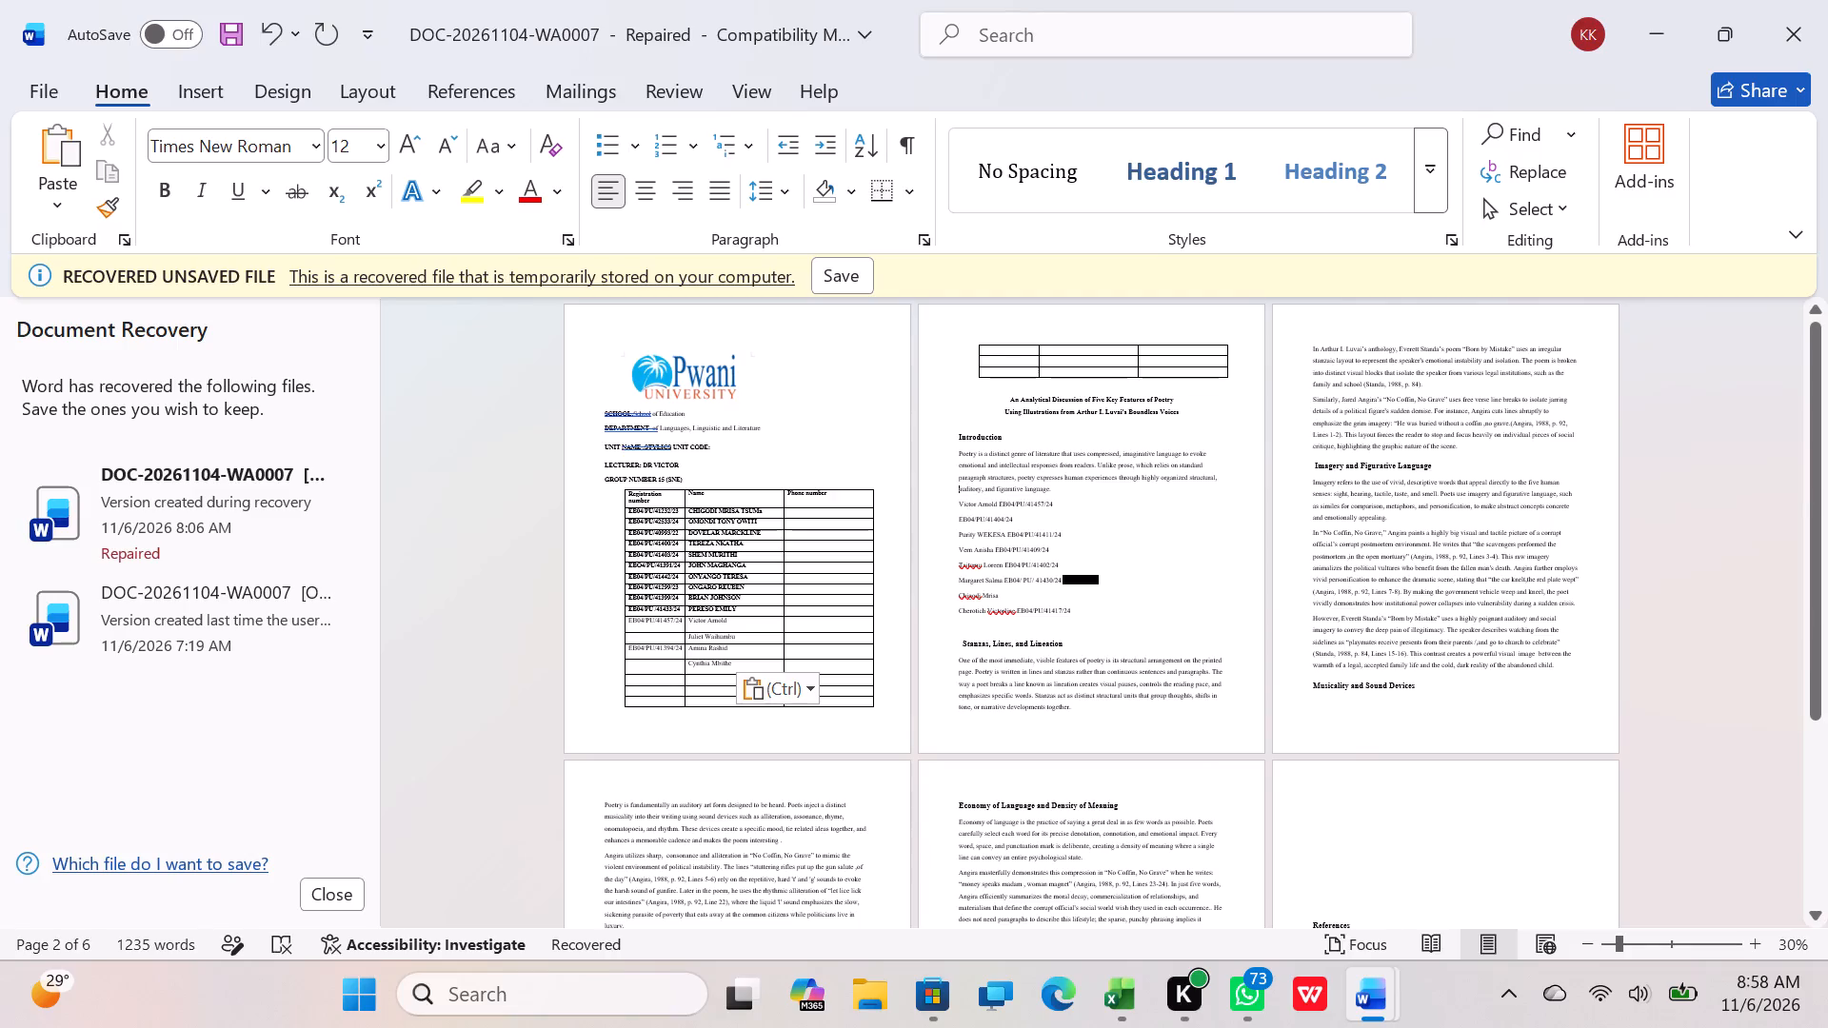
left_click(973, 512)
left_click(973, 524)
left_click_drag(956, 520, 1009, 516)
Move the nameless registration number from the pasted list into the fourth added member's Registration number cell, removing the extra line below it.
left_click_drag(1009, 516, 1013, 516)
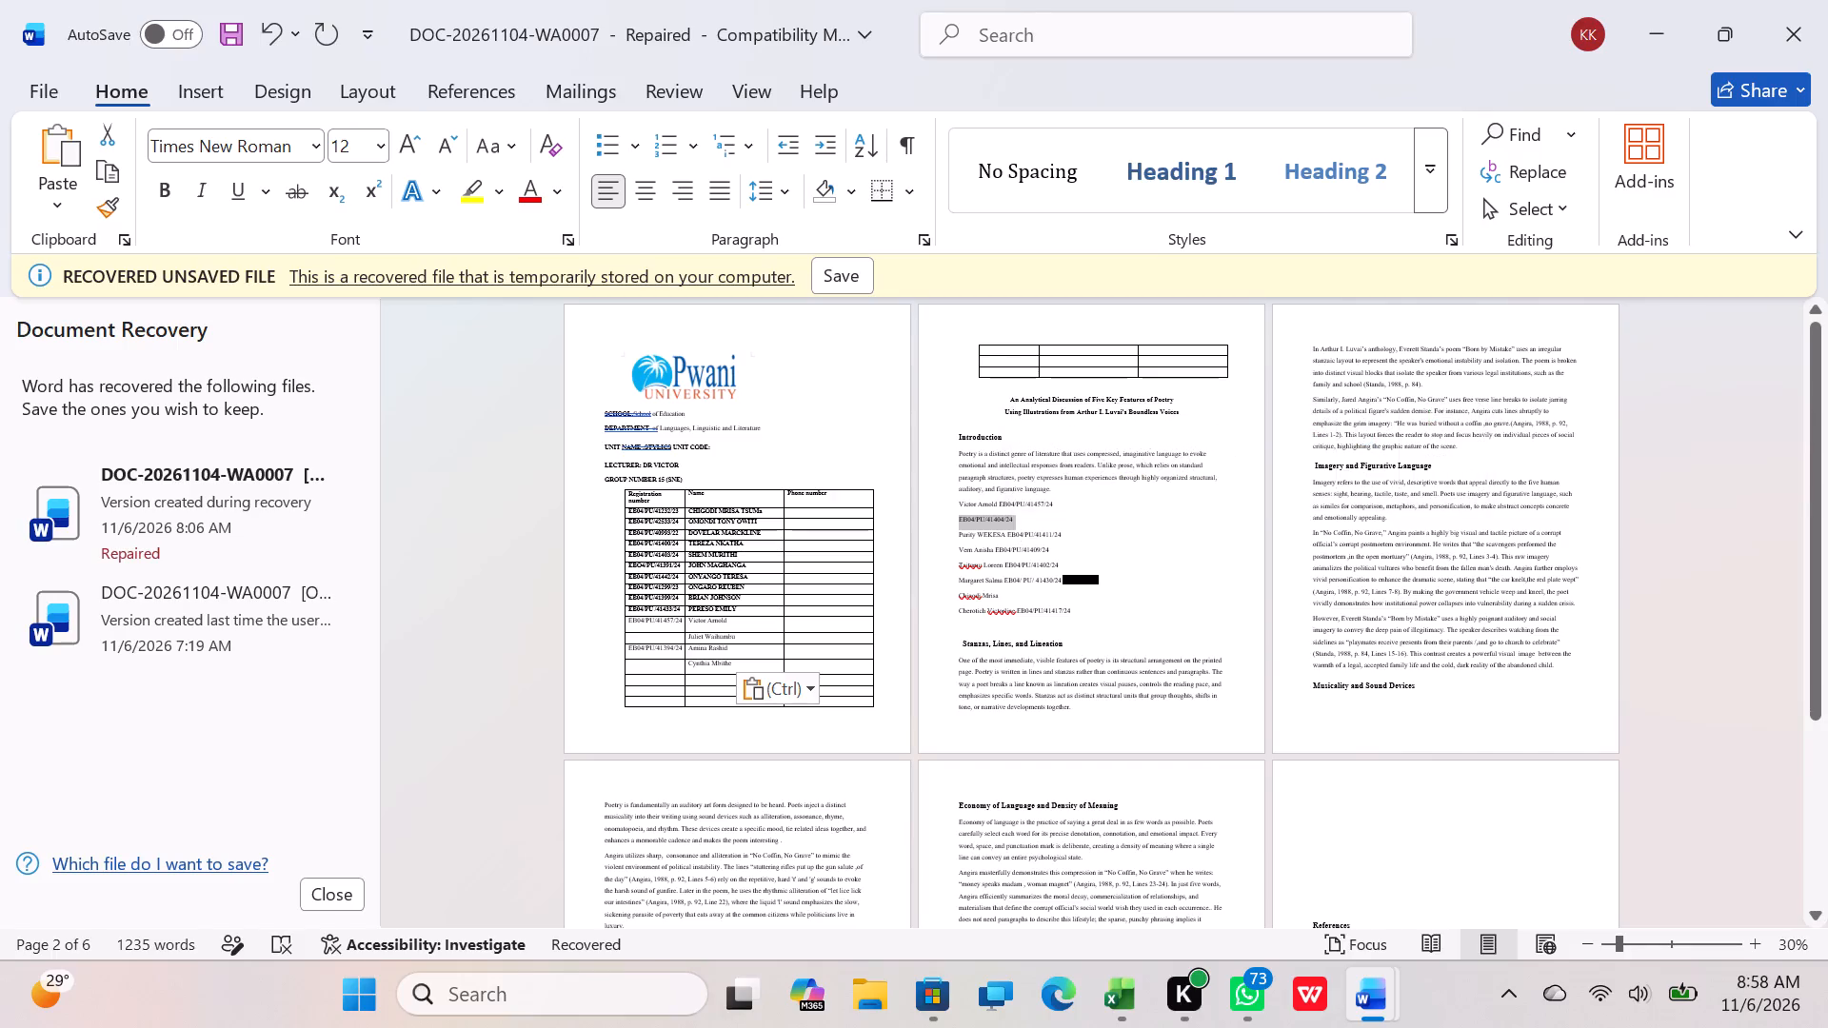
left_click(116, 138)
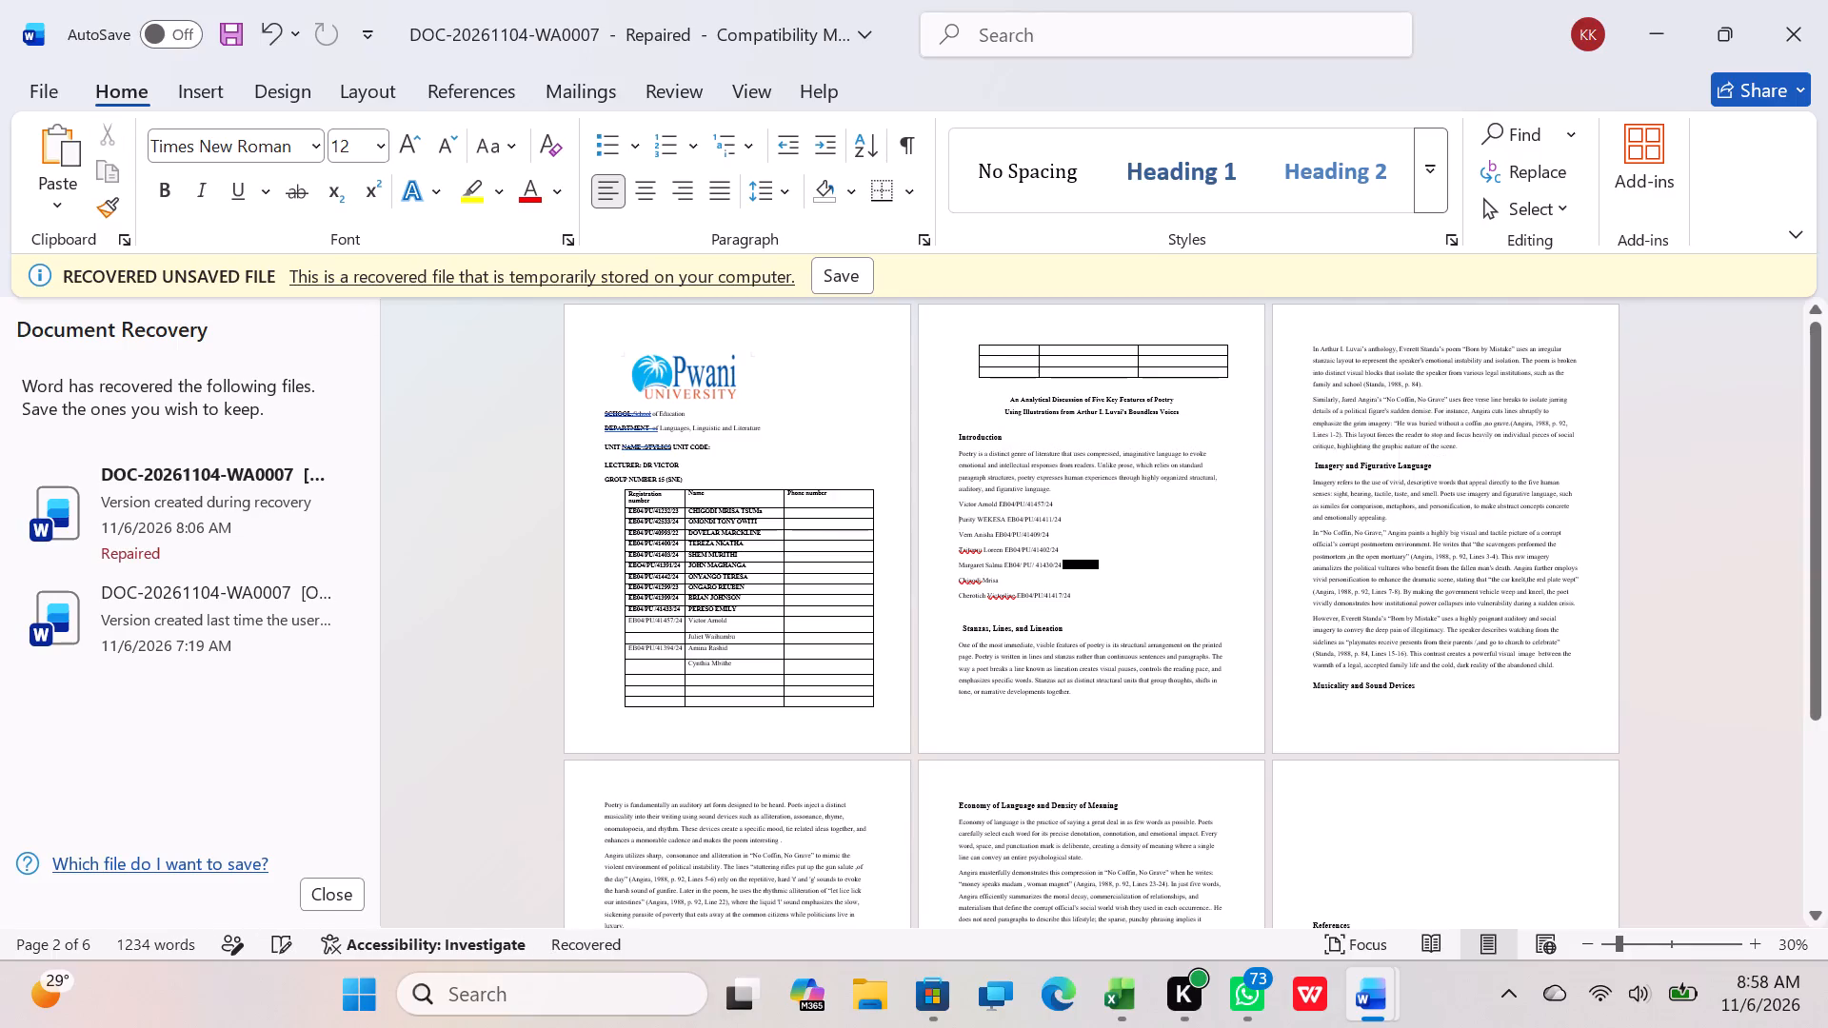
left_click(668, 661)
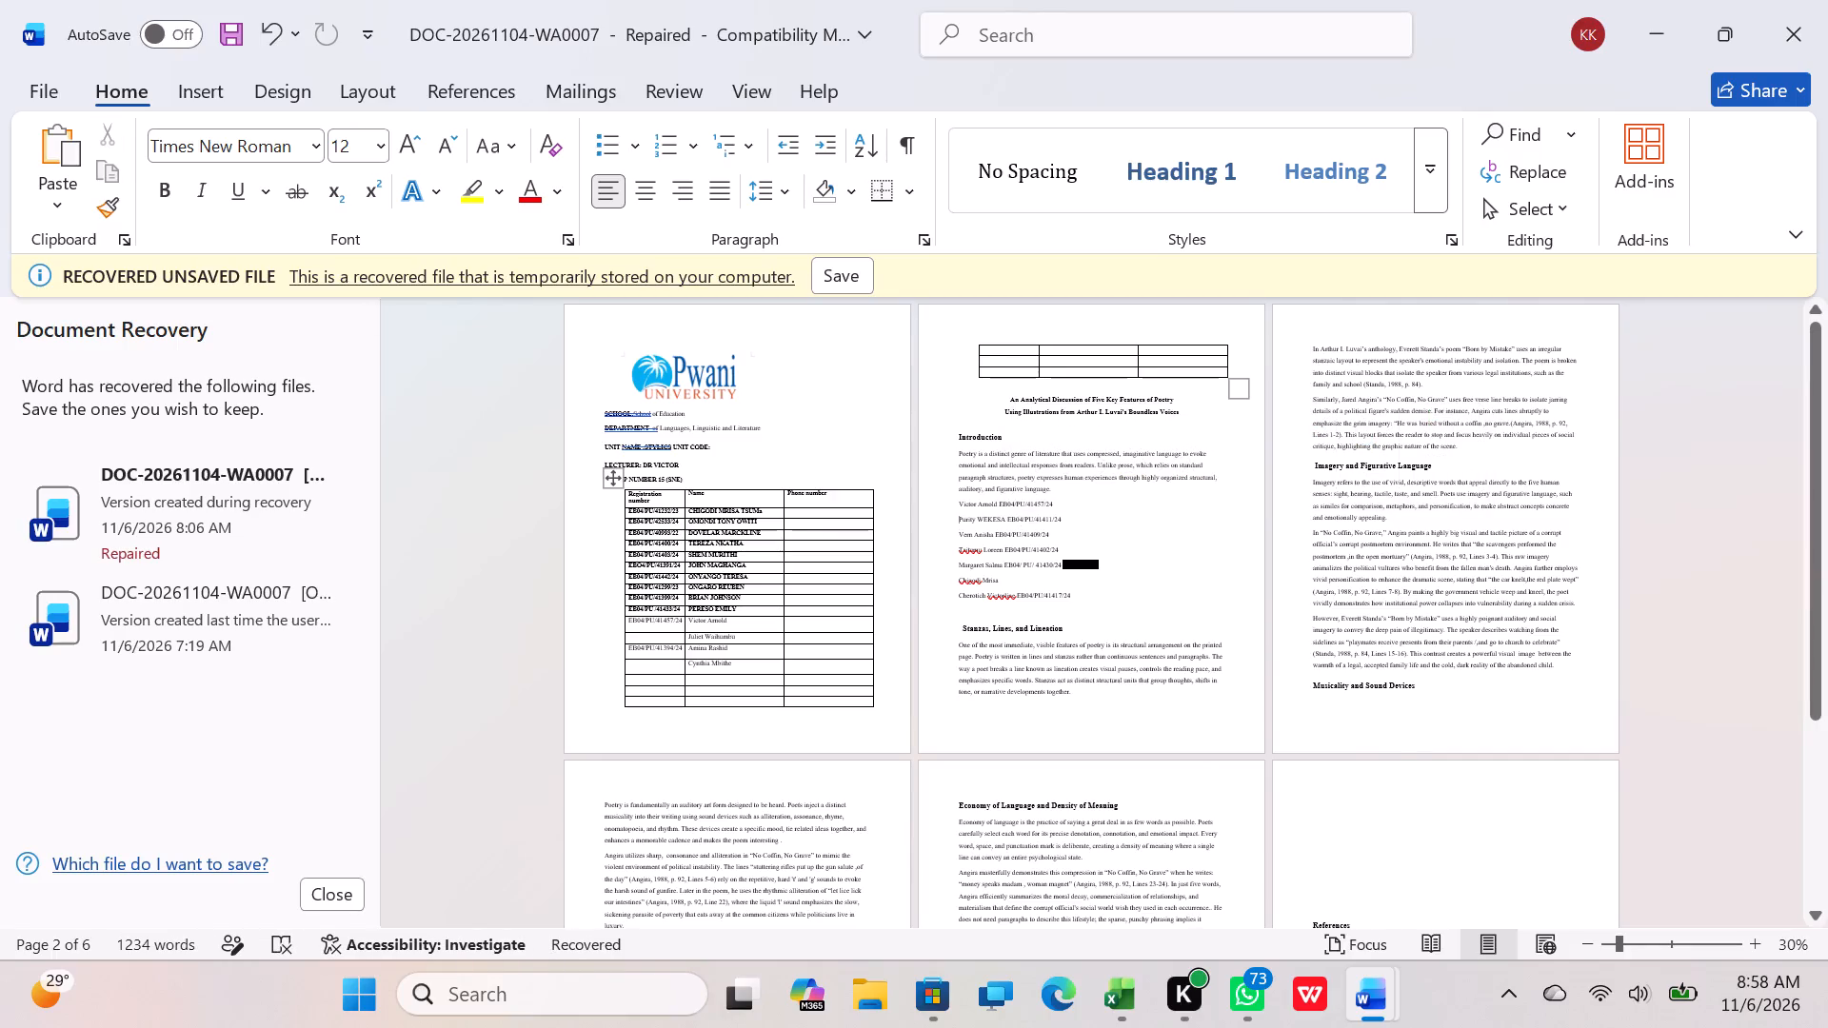
left_click(667, 672)
left_click(667, 672)
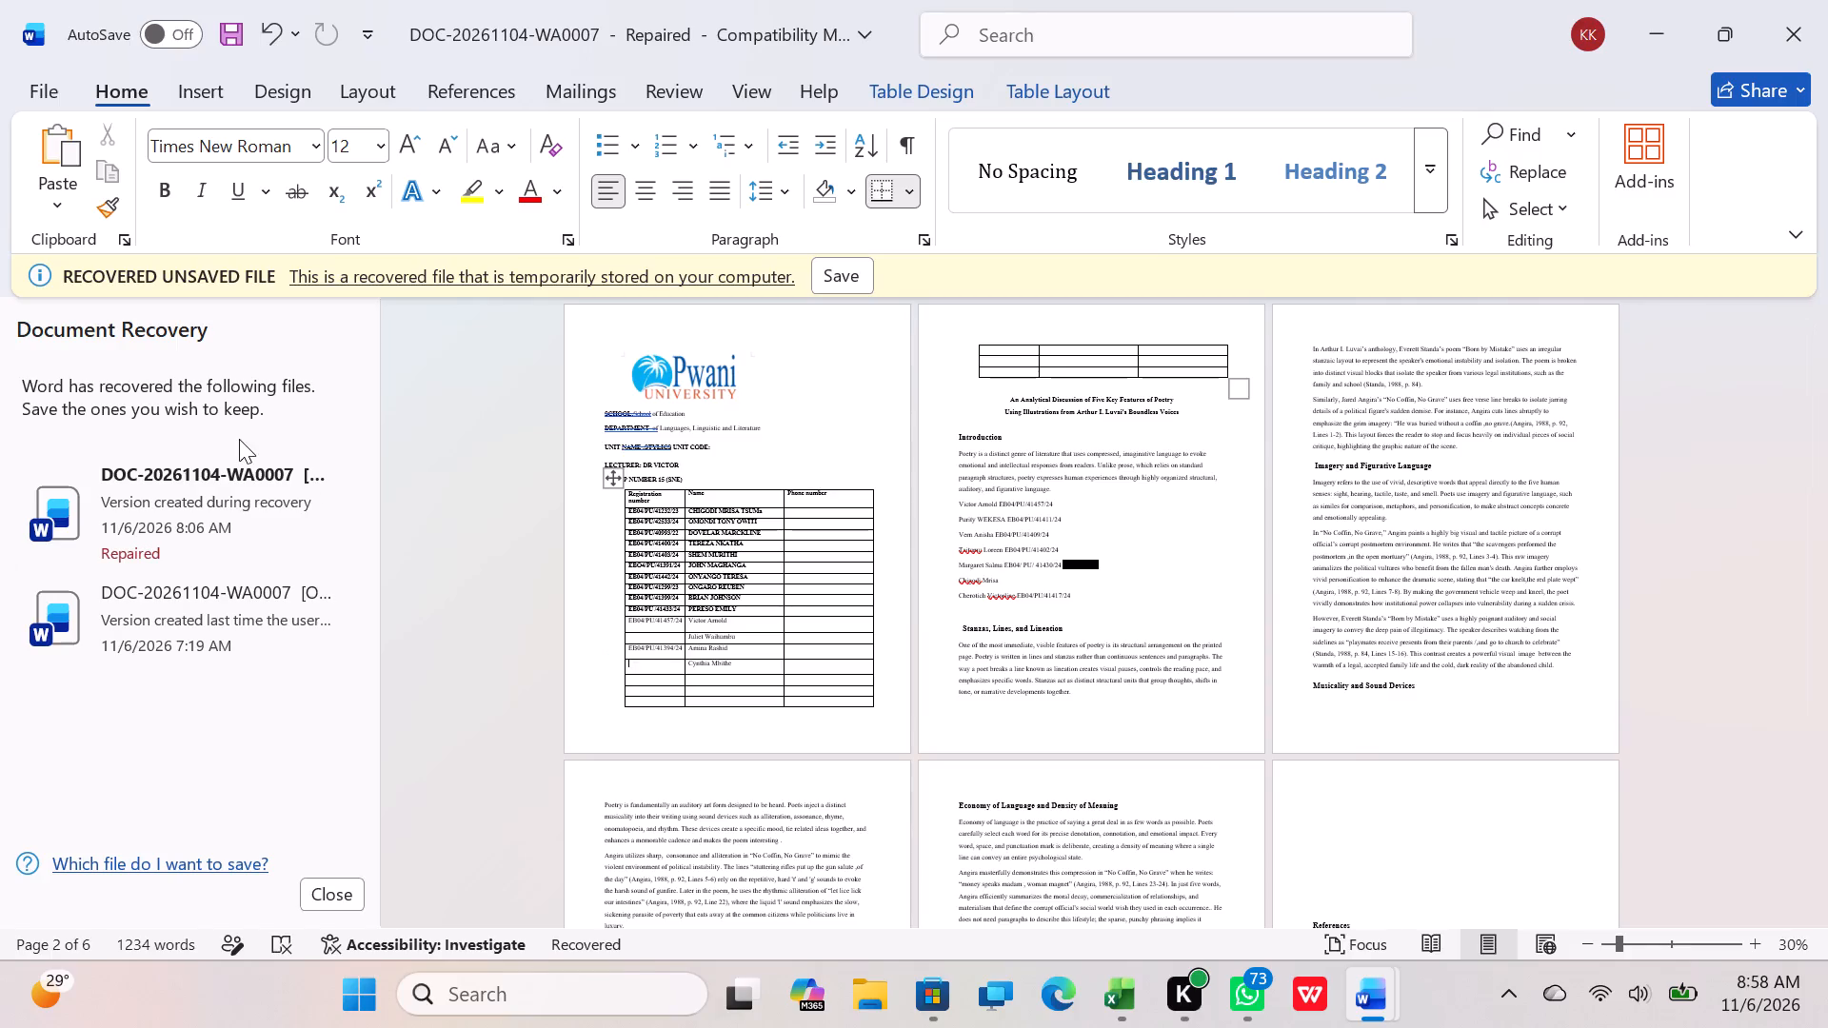
left_click(39, 175)
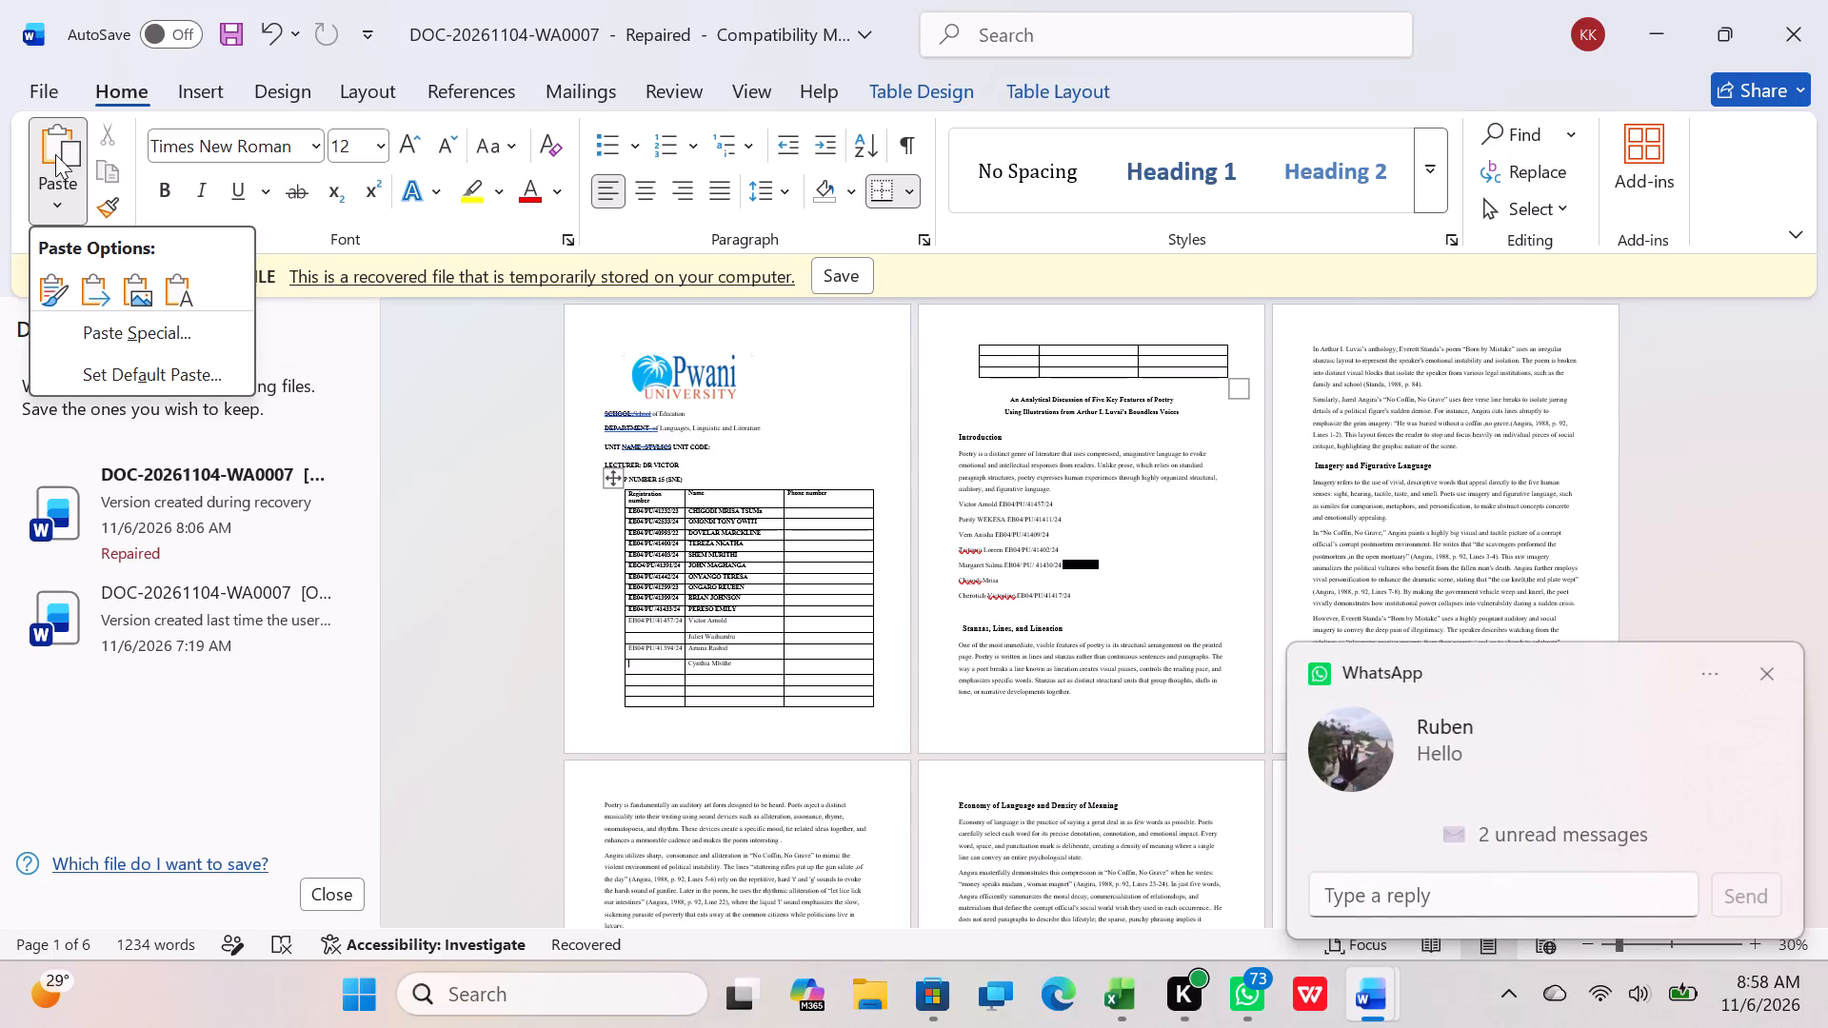
left_click(57, 154)
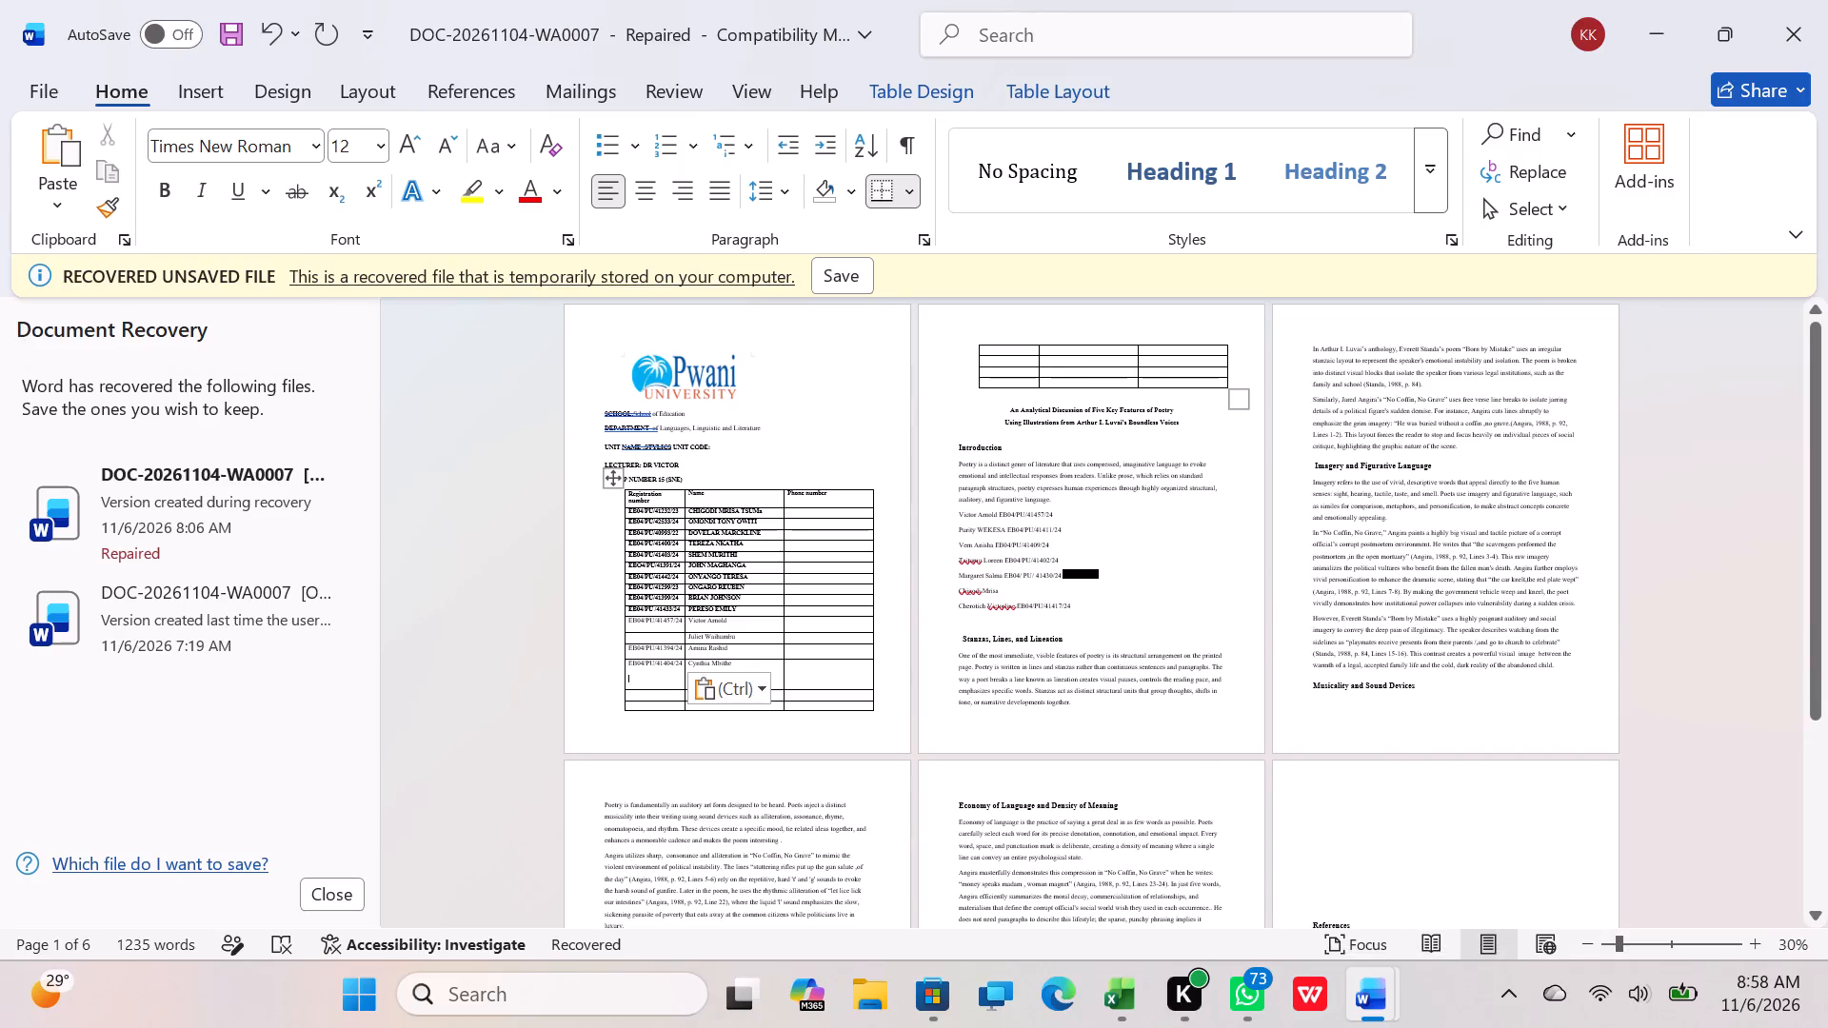
key("BackSpace")
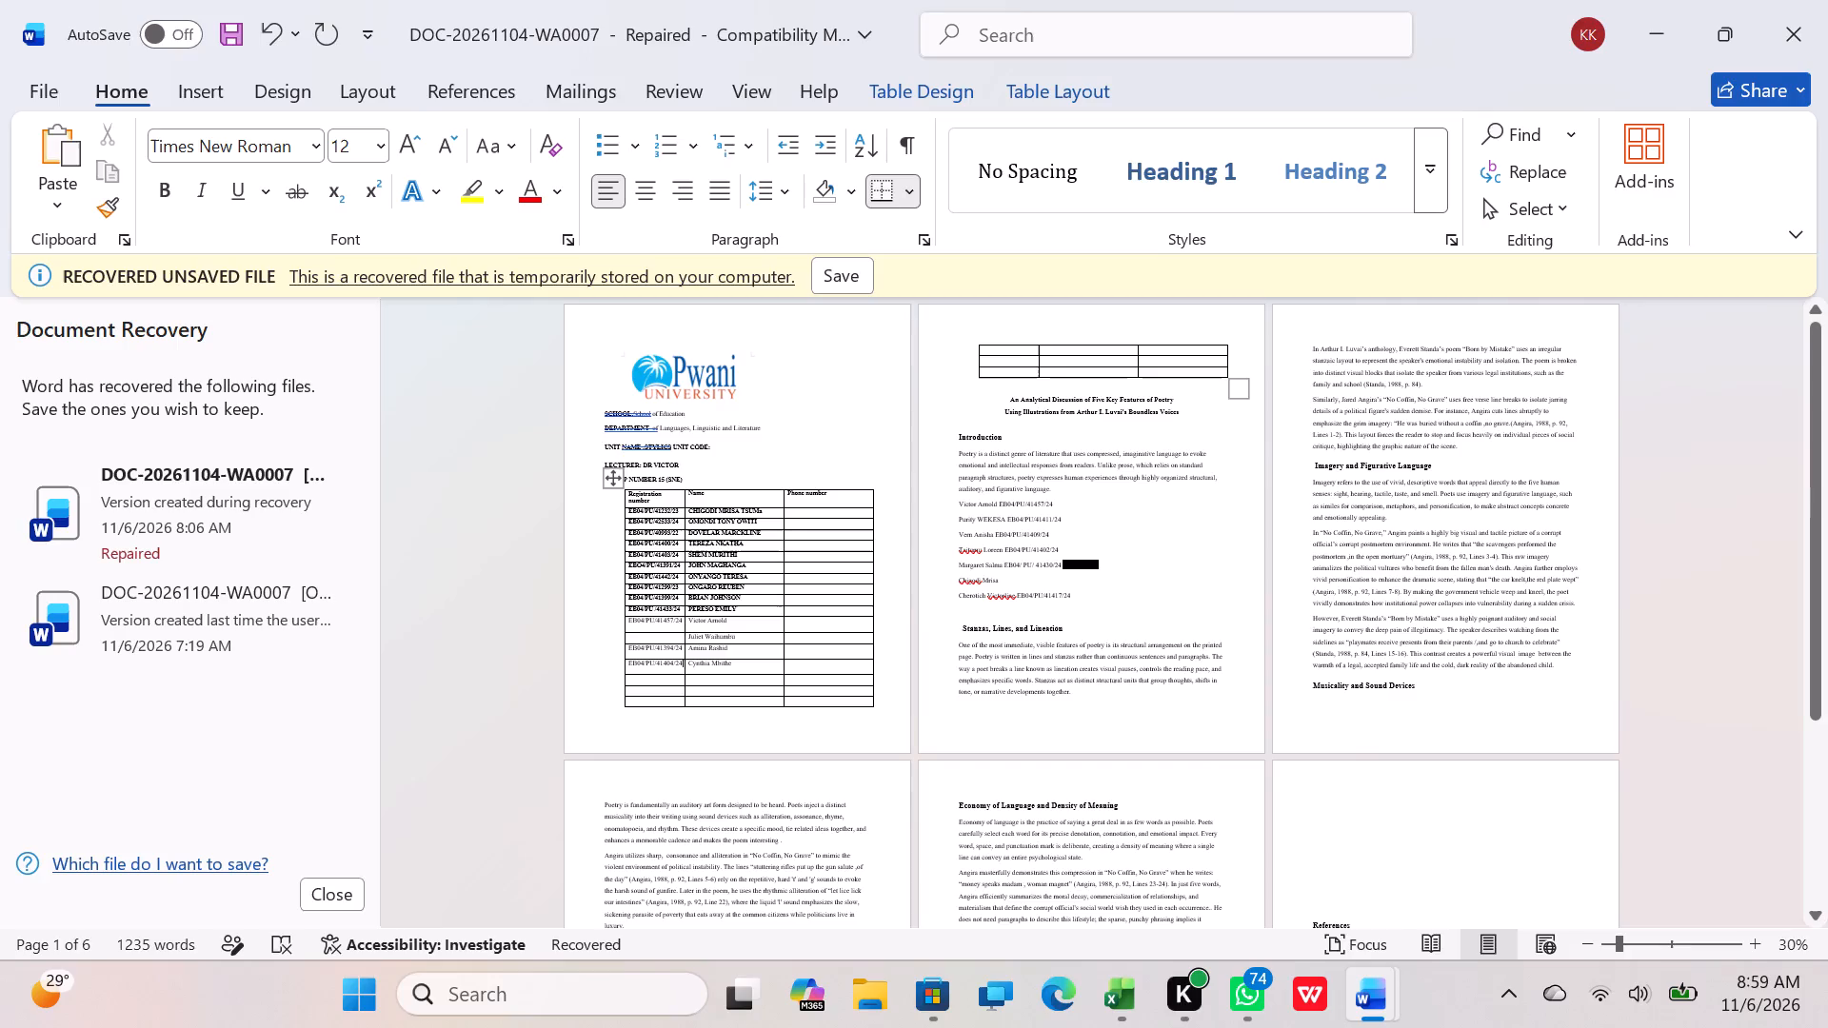
Move only the name from the pasted list's second entry into the first column of the empty row below the fourth added member.
left_click_drag(951, 520, 1043, 515)
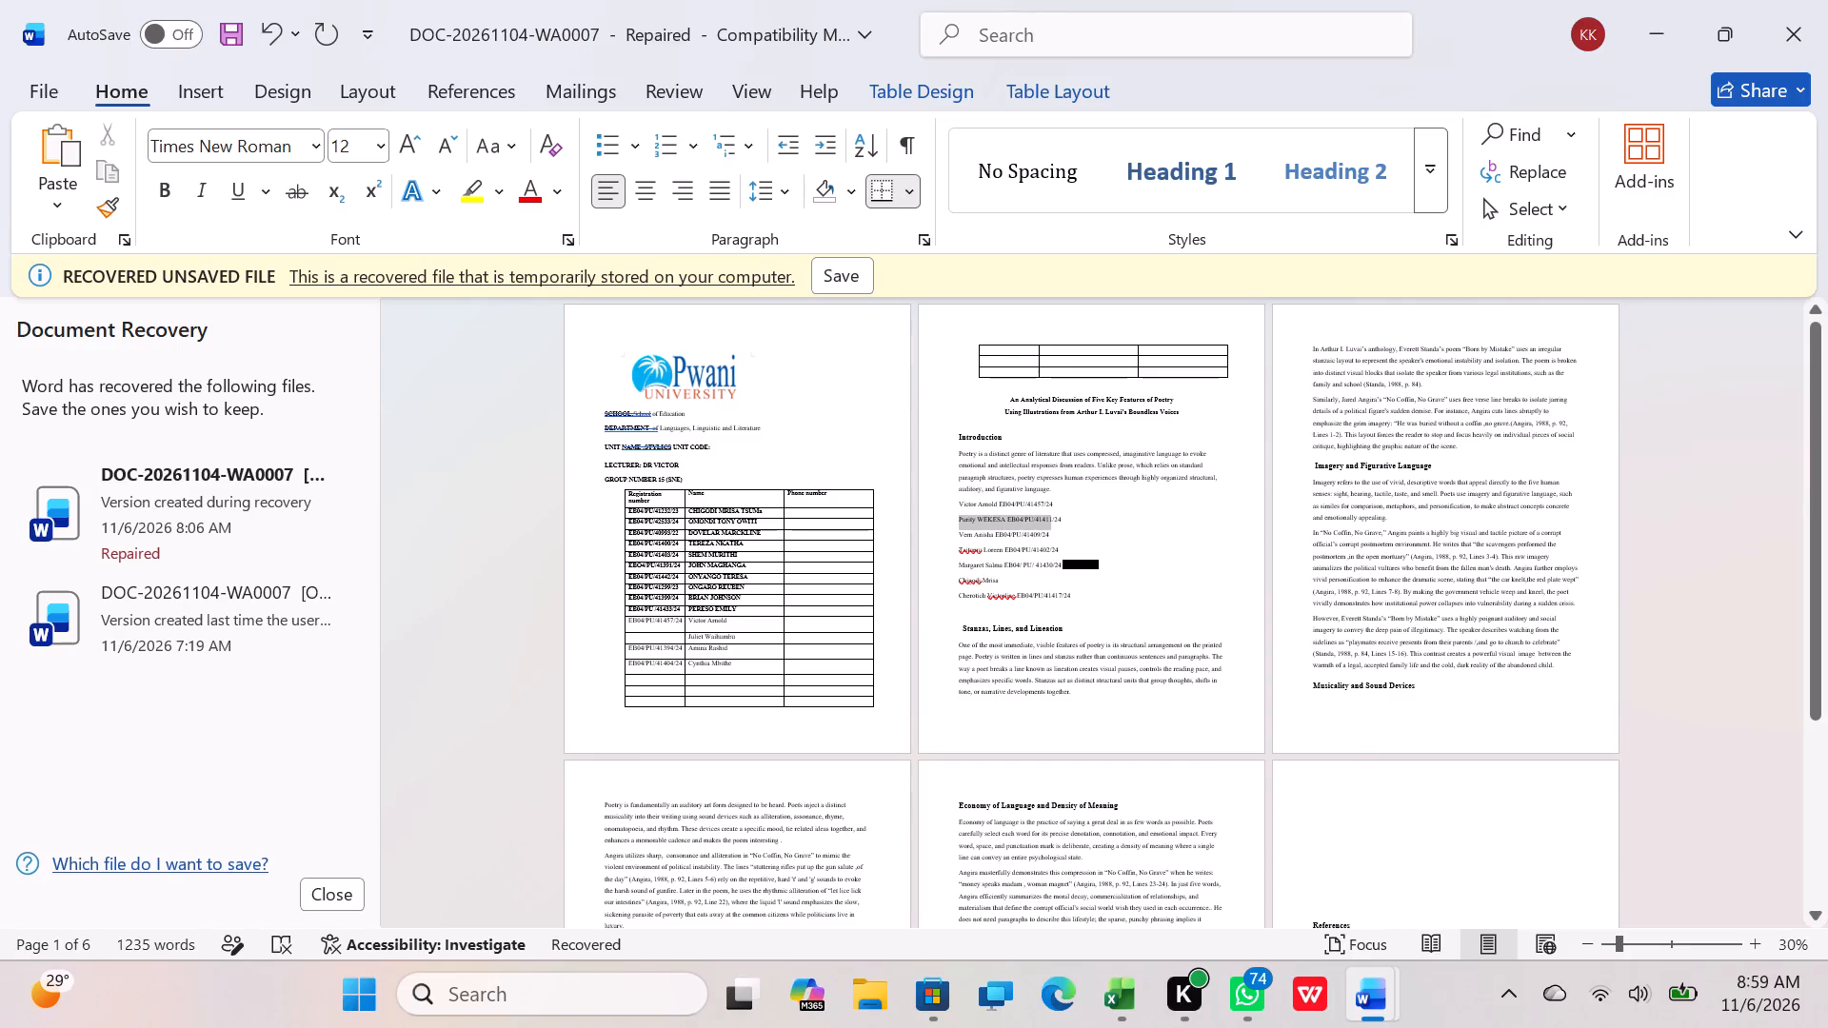
left_click_drag(1043, 515, 1052, 515)
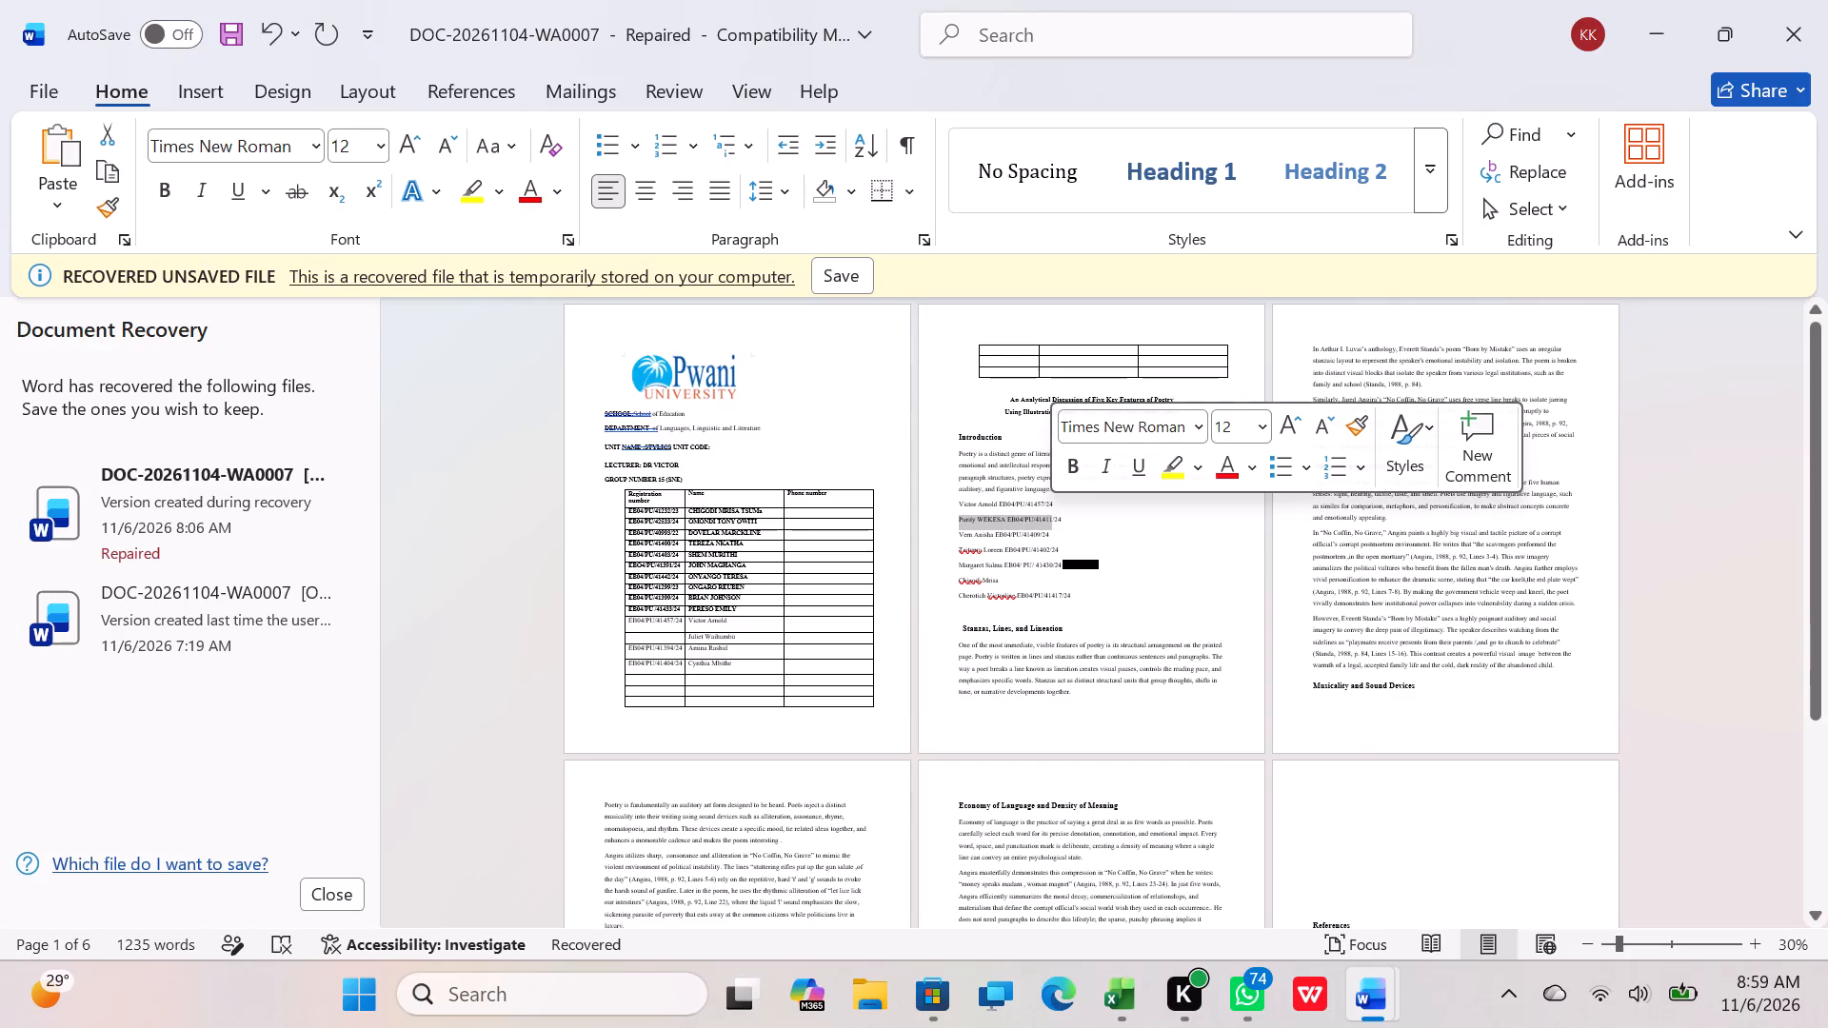
left_click(1088, 522)
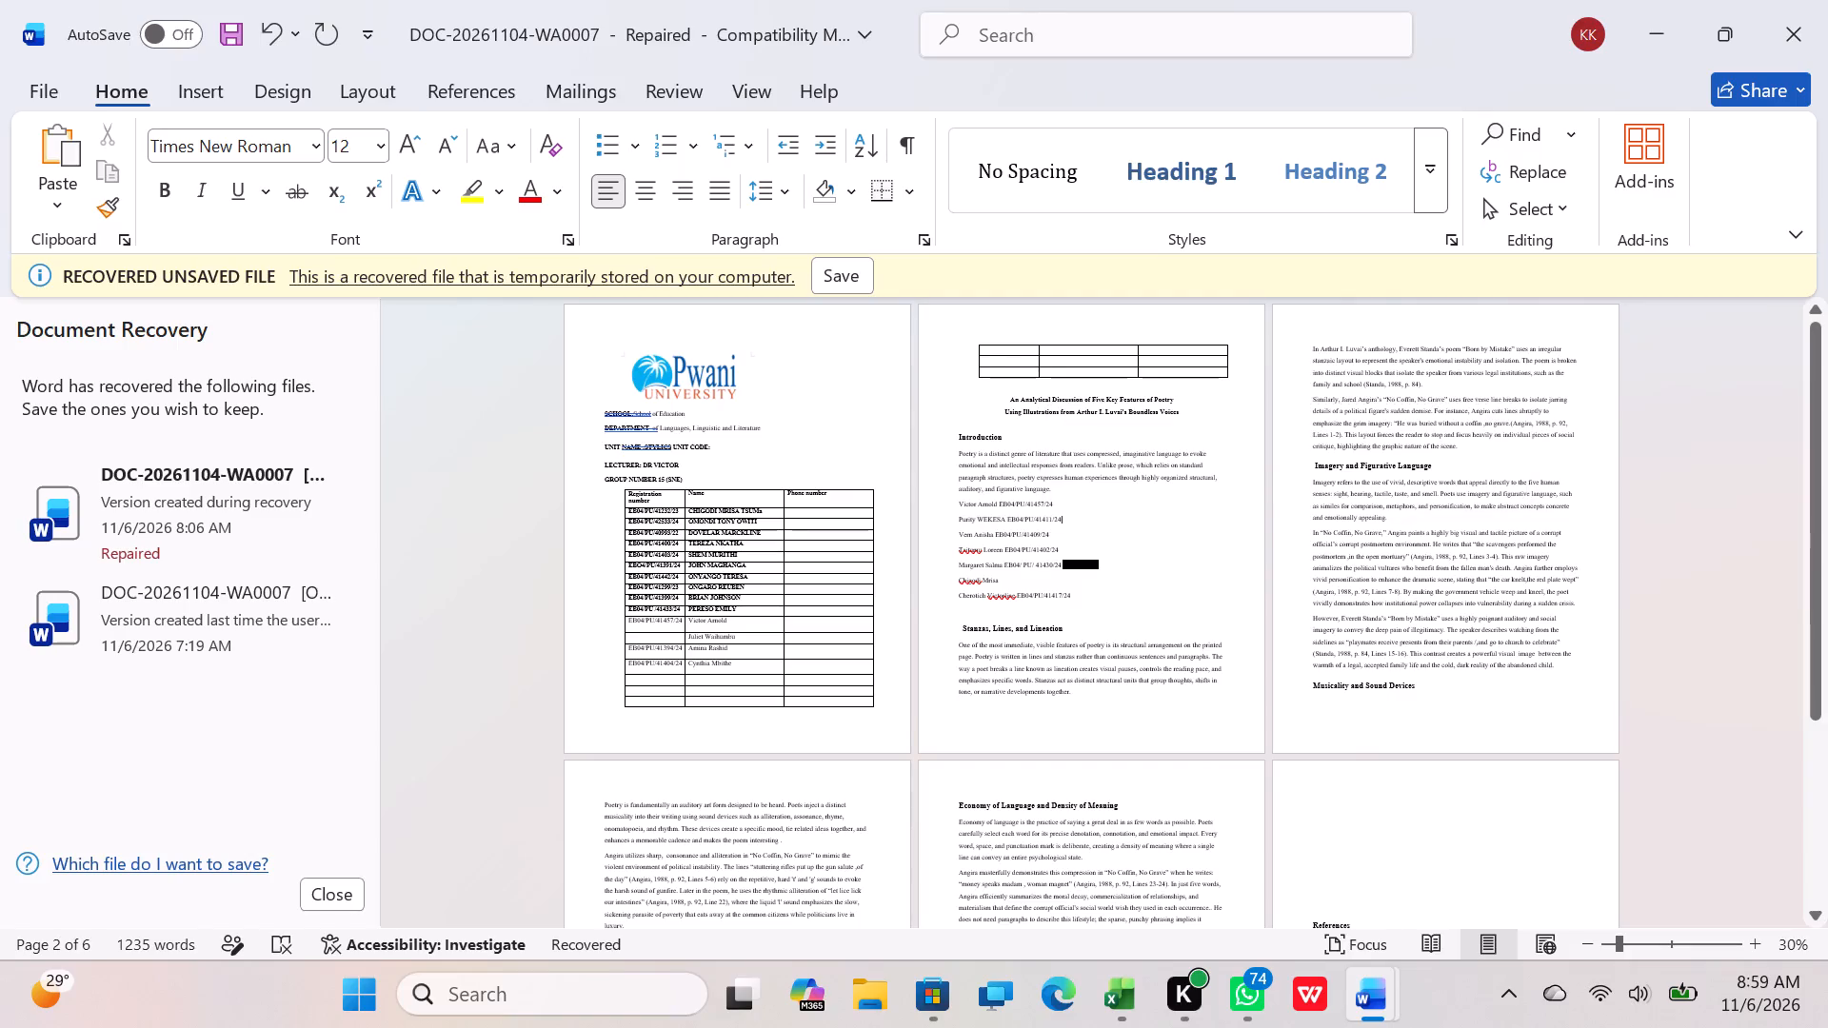
left_click_drag(962, 523, 967, 523)
left_click_drag(967, 523, 992, 522)
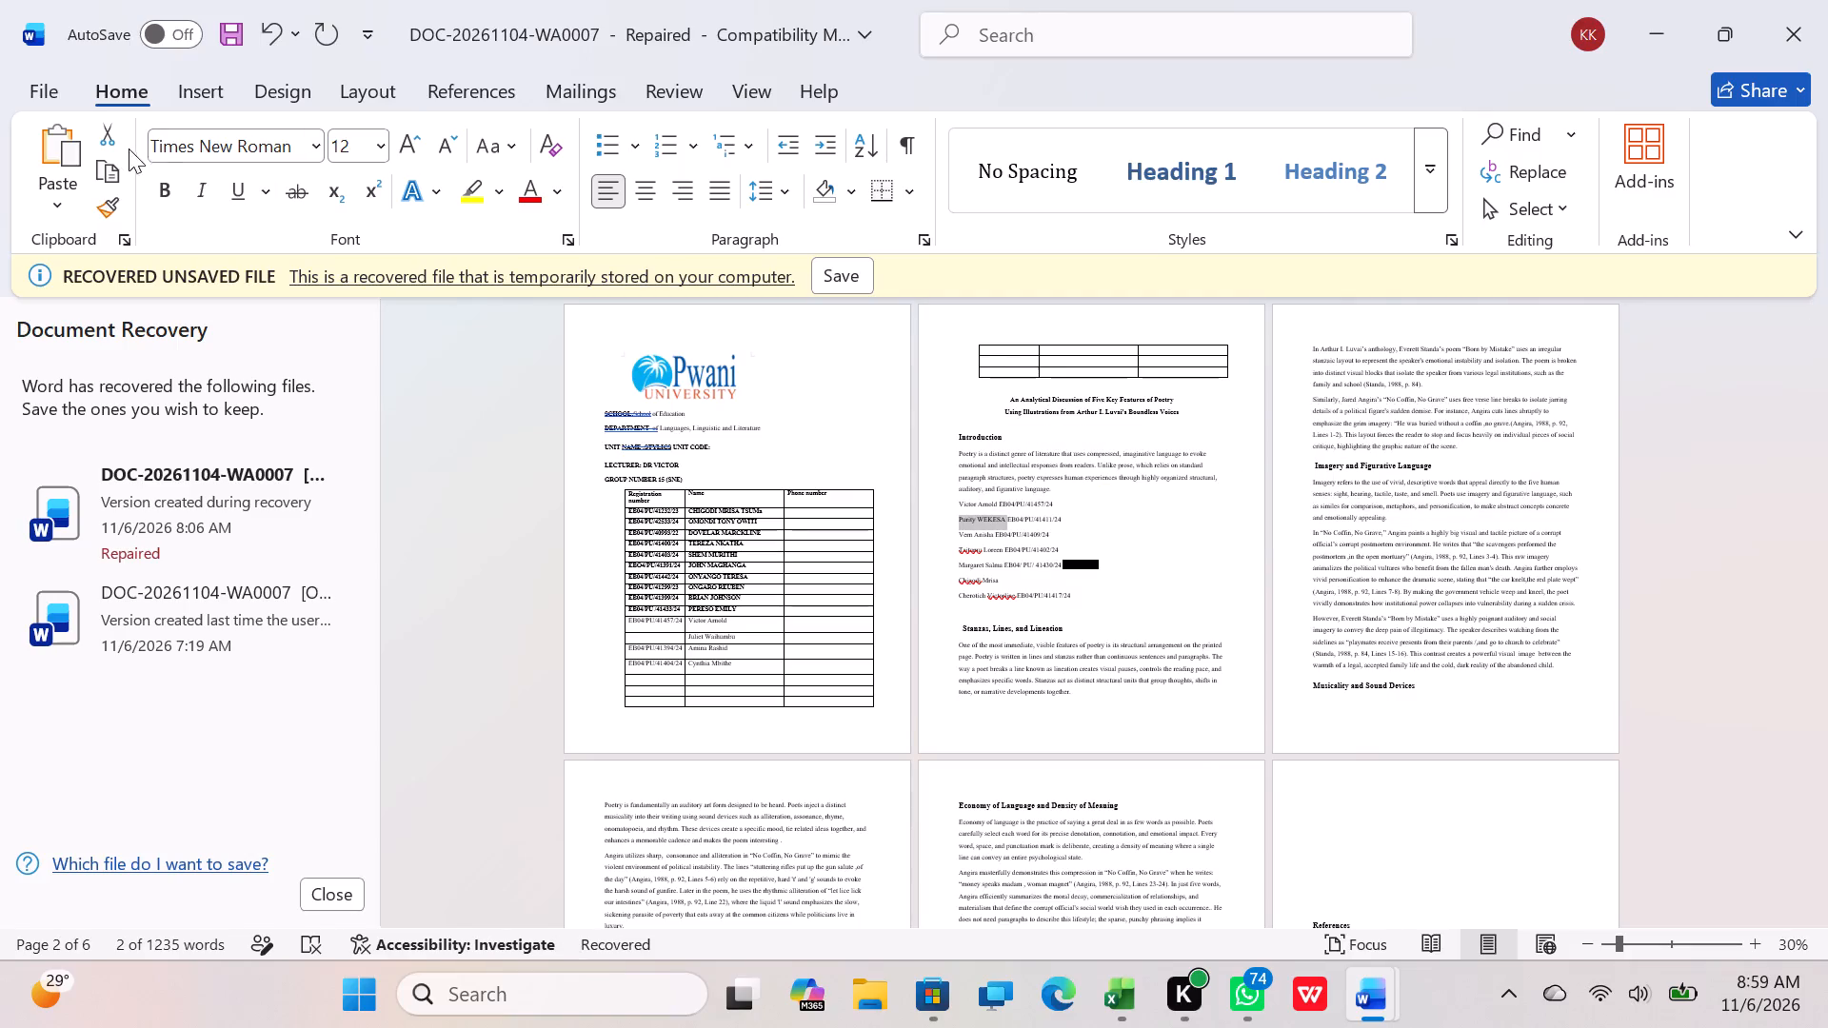
left_click(109, 135)
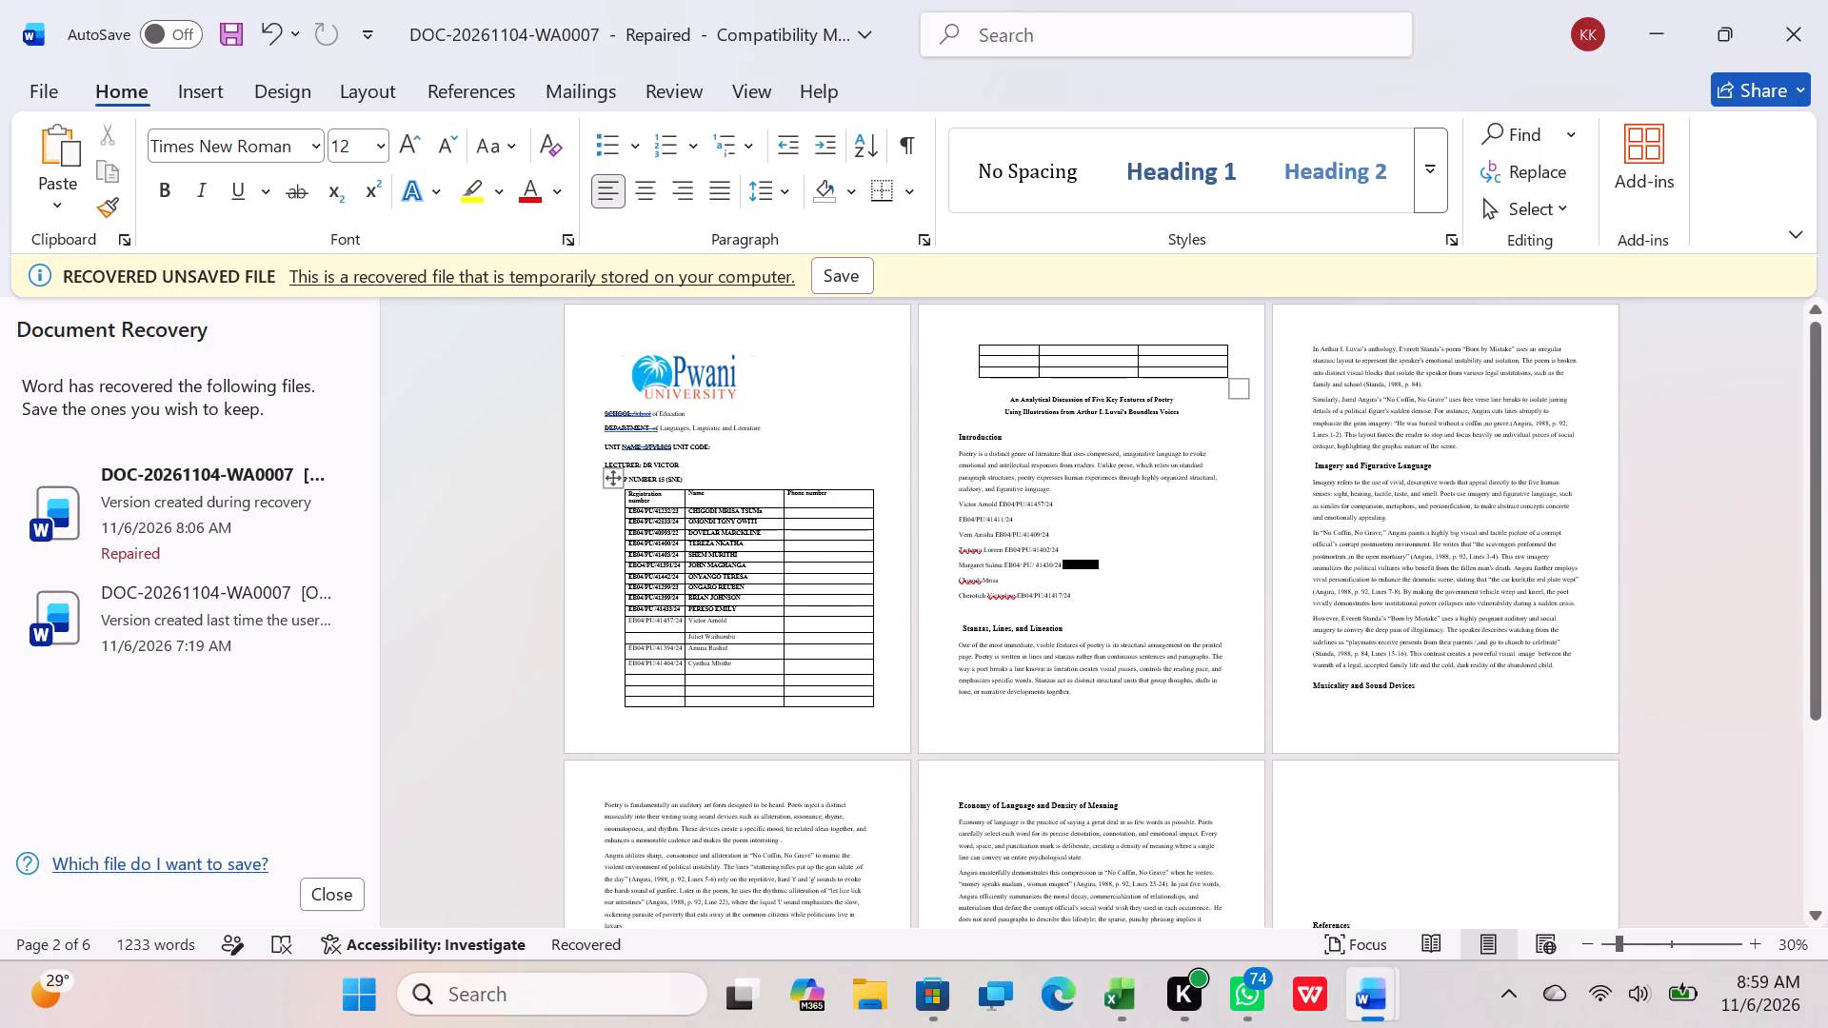
left_click(664, 677)
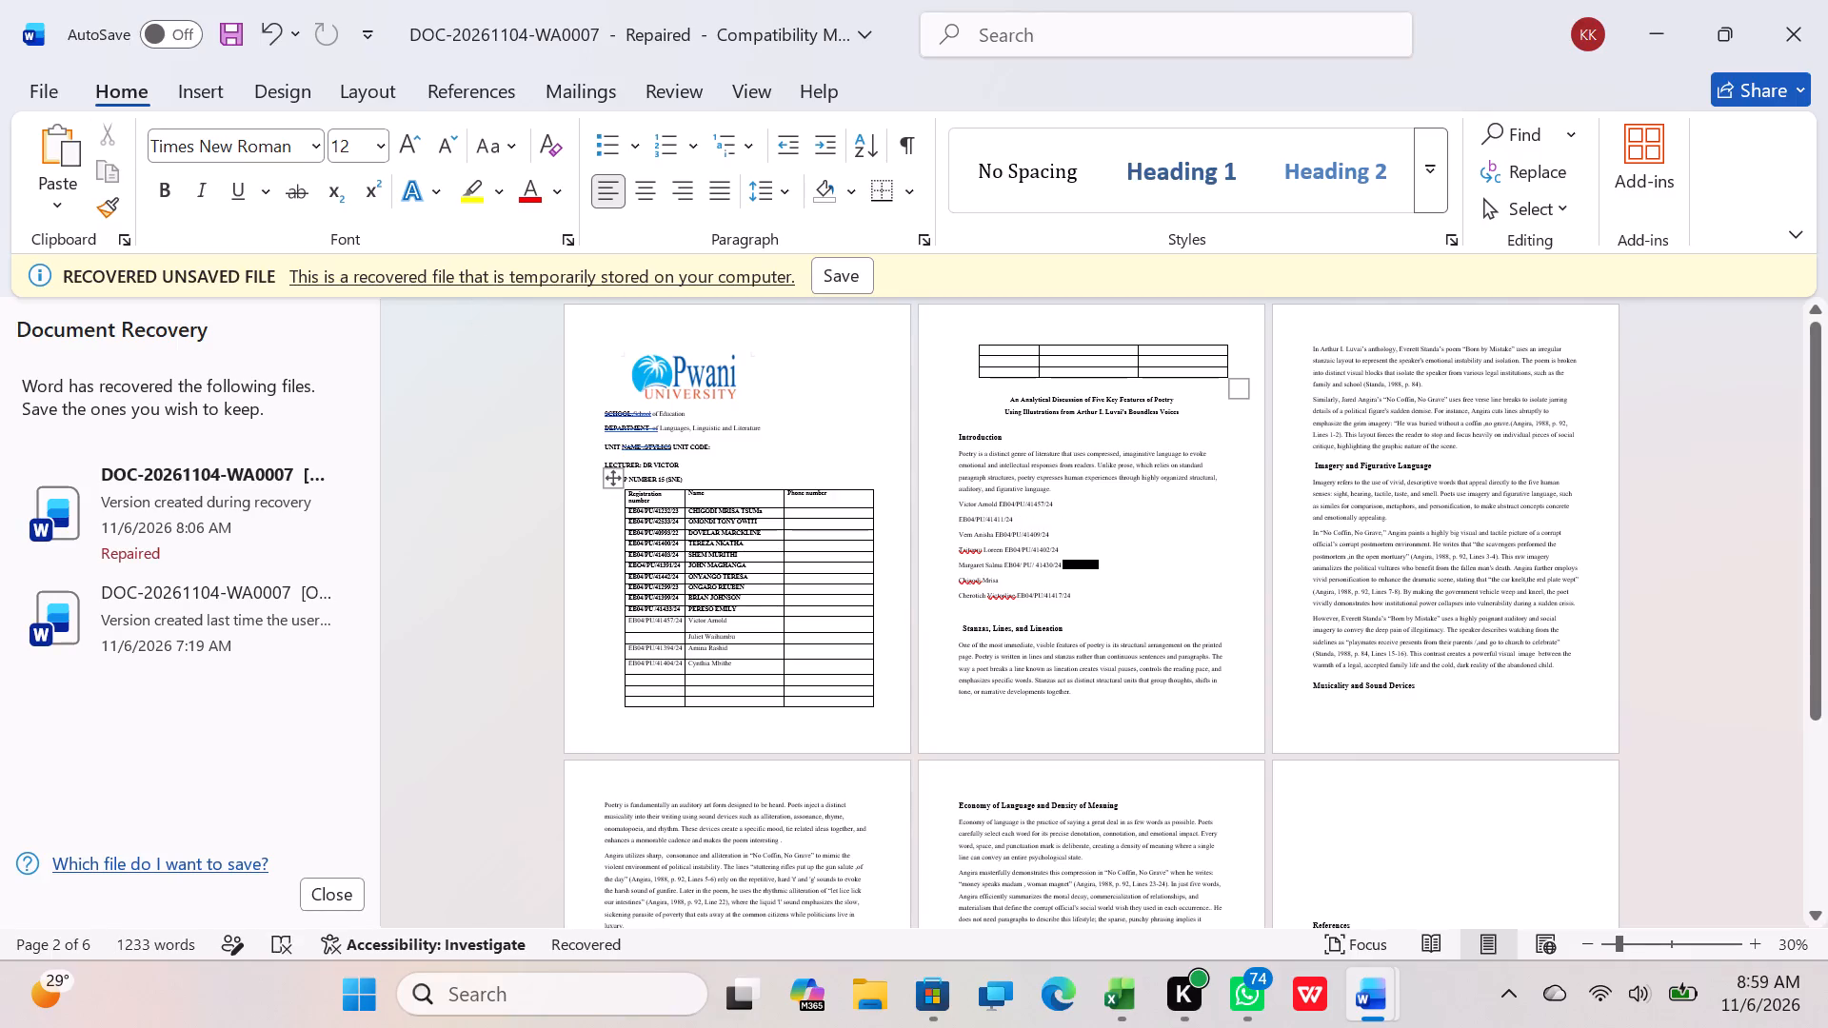
left_click(661, 682)
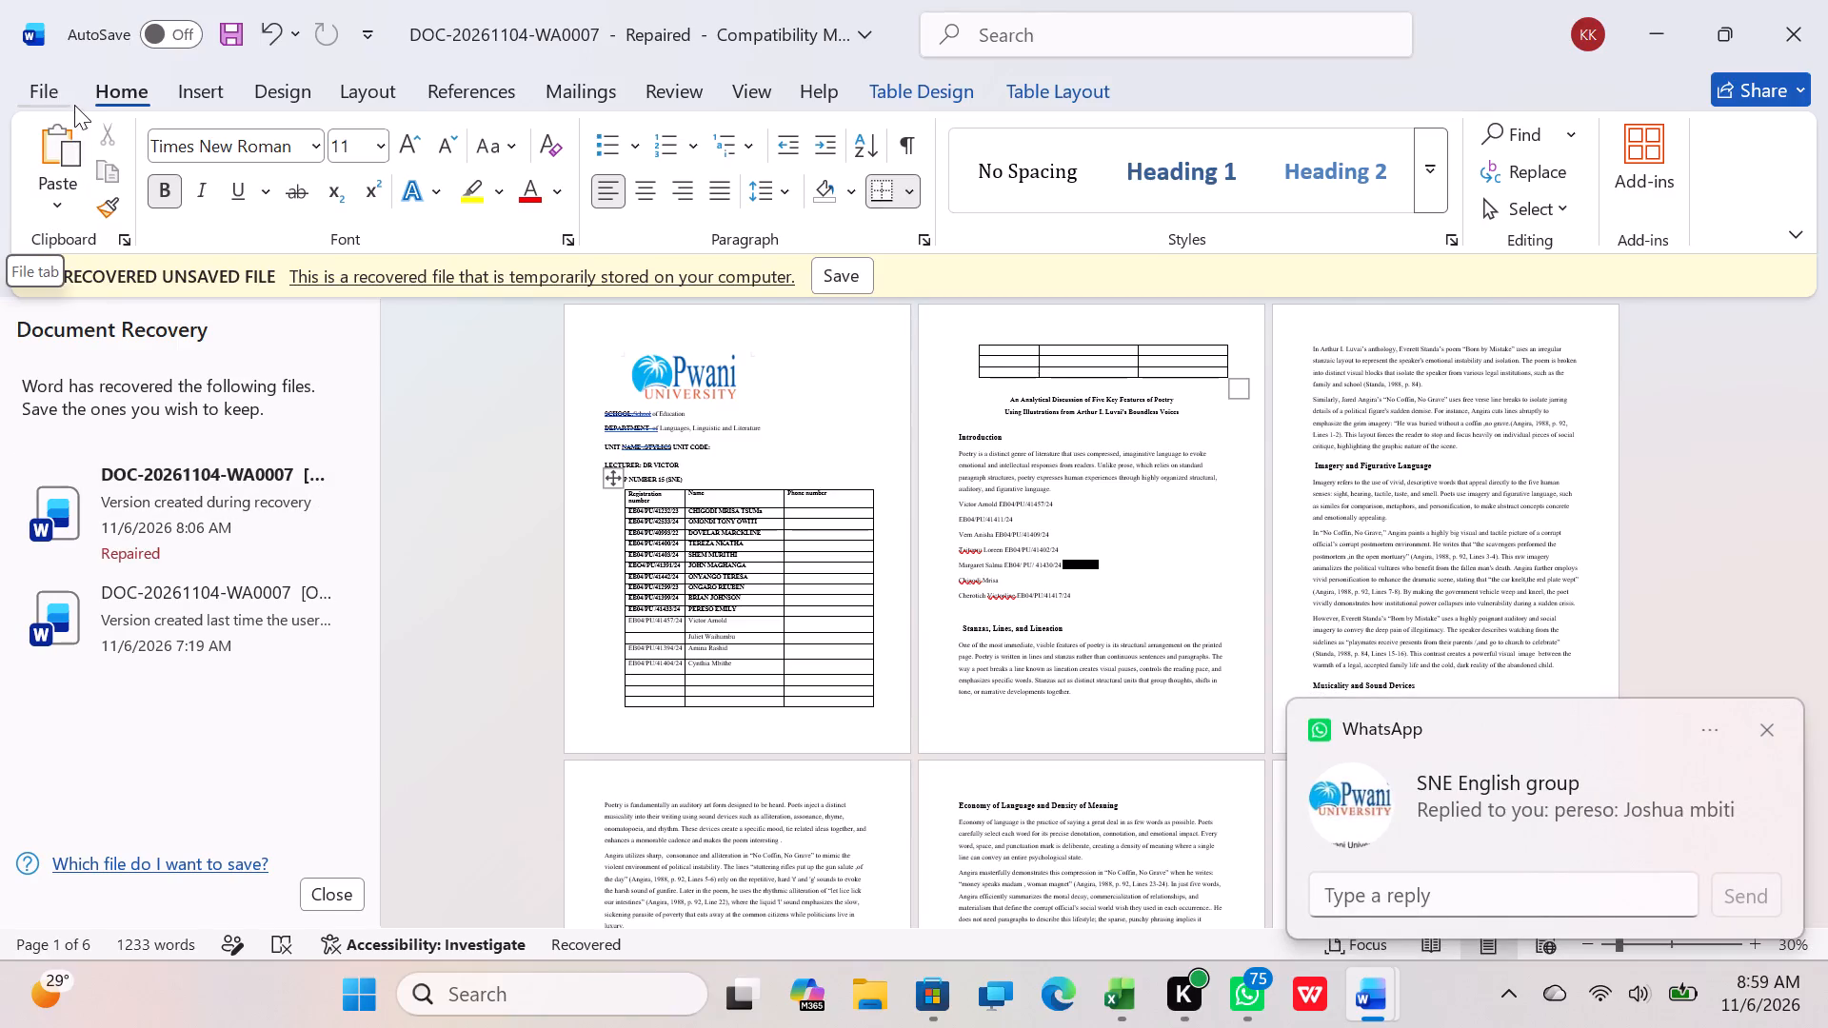
left_click(71, 131)
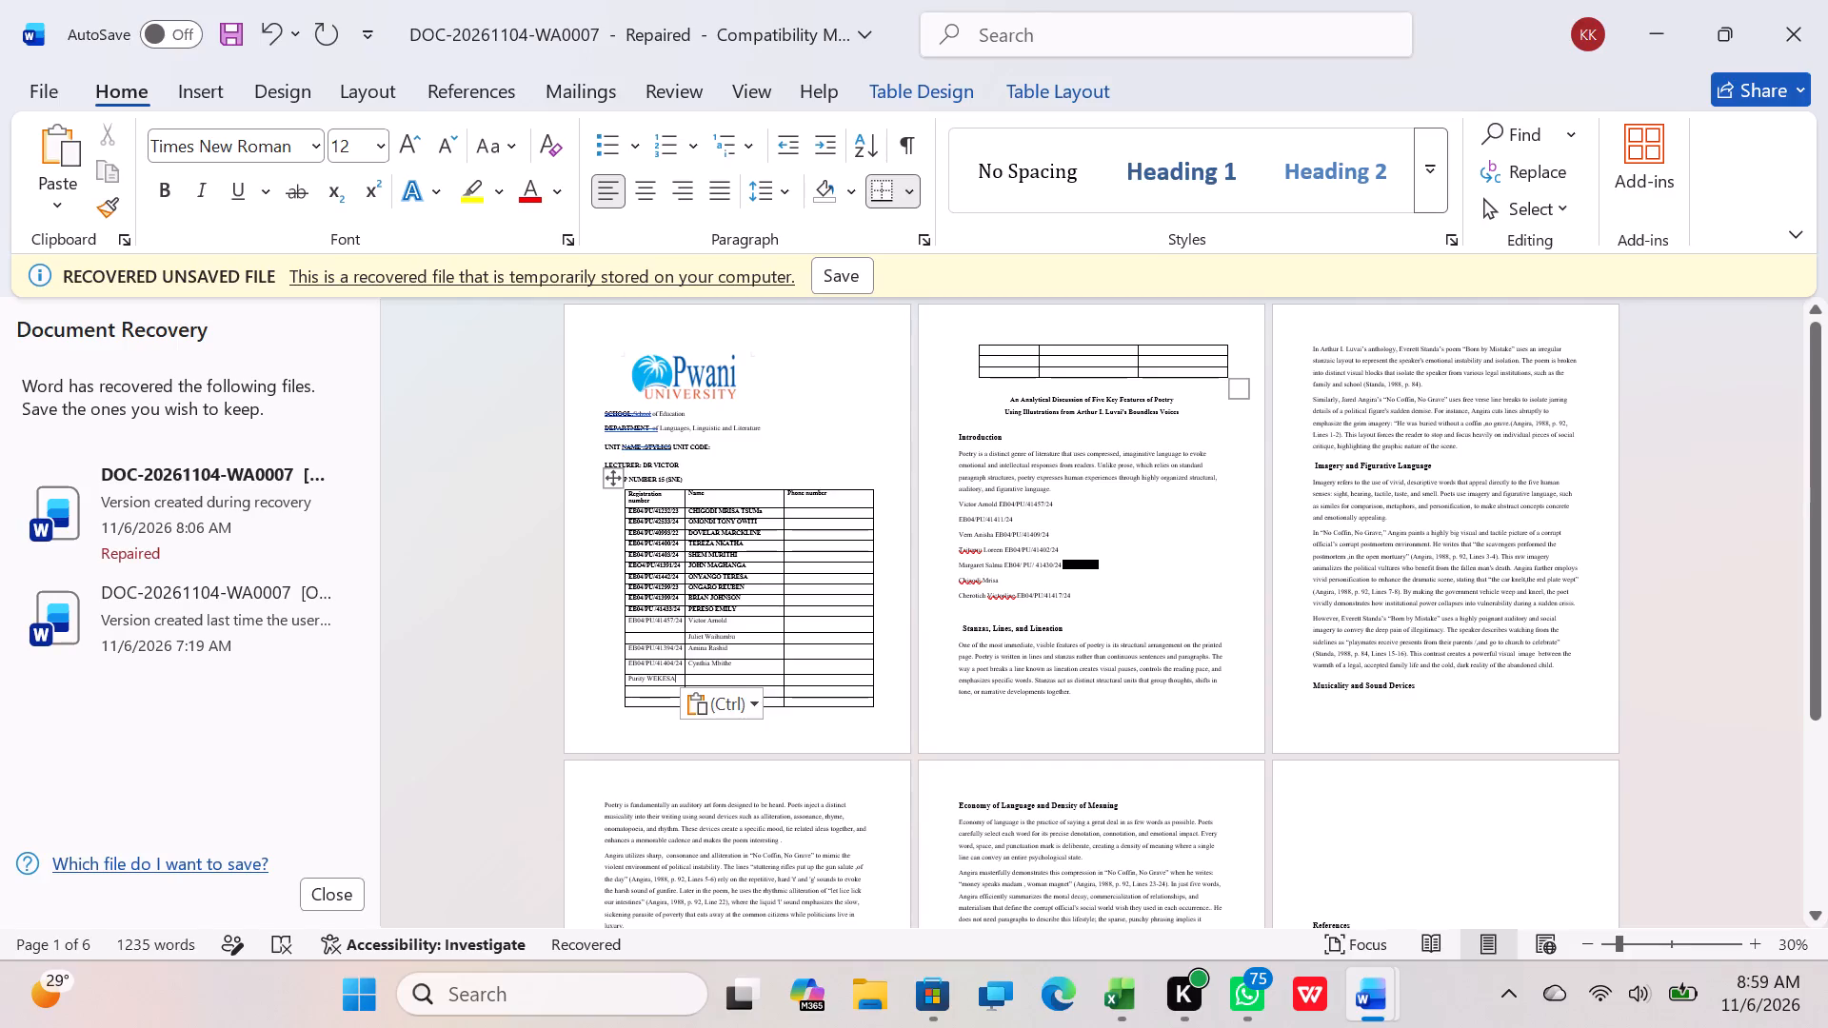
Cut the registration number remaining on the second line of the pasted list under Introduction.
left_click_drag(959, 518, 1007, 521)
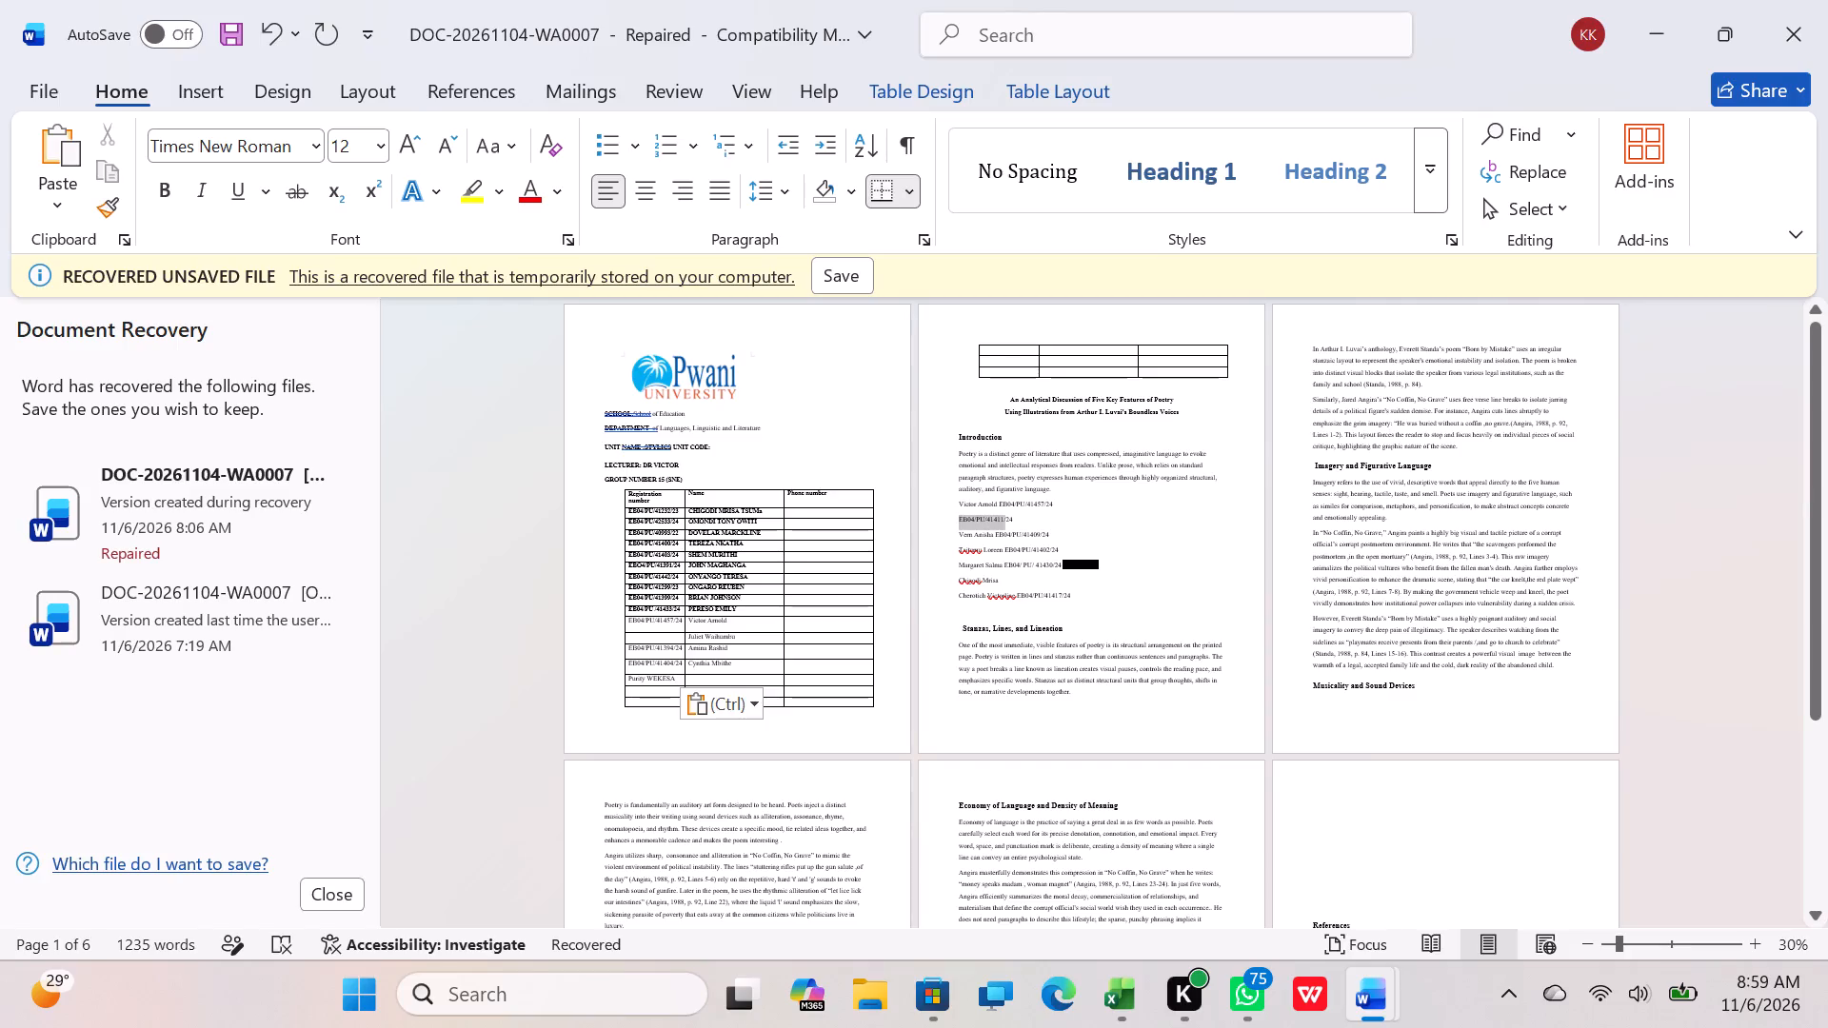
left_click_drag(1007, 521, 1013, 521)
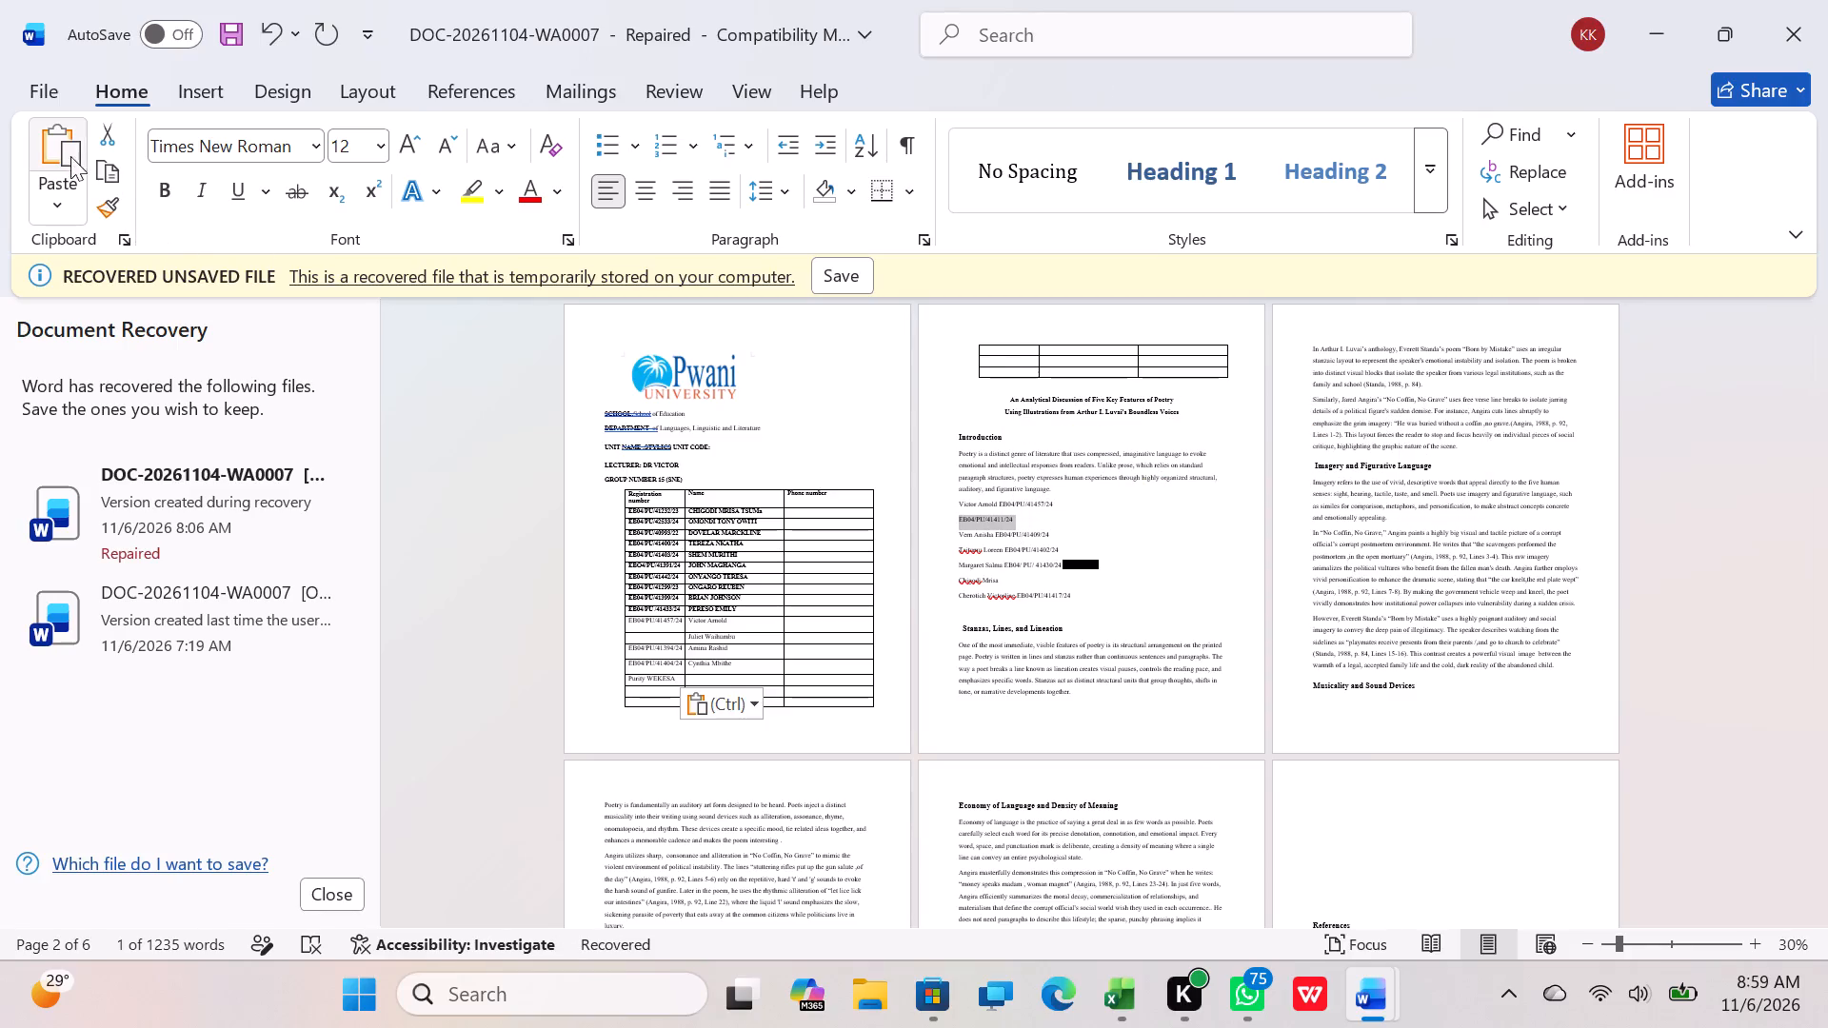
left_click(100, 140)
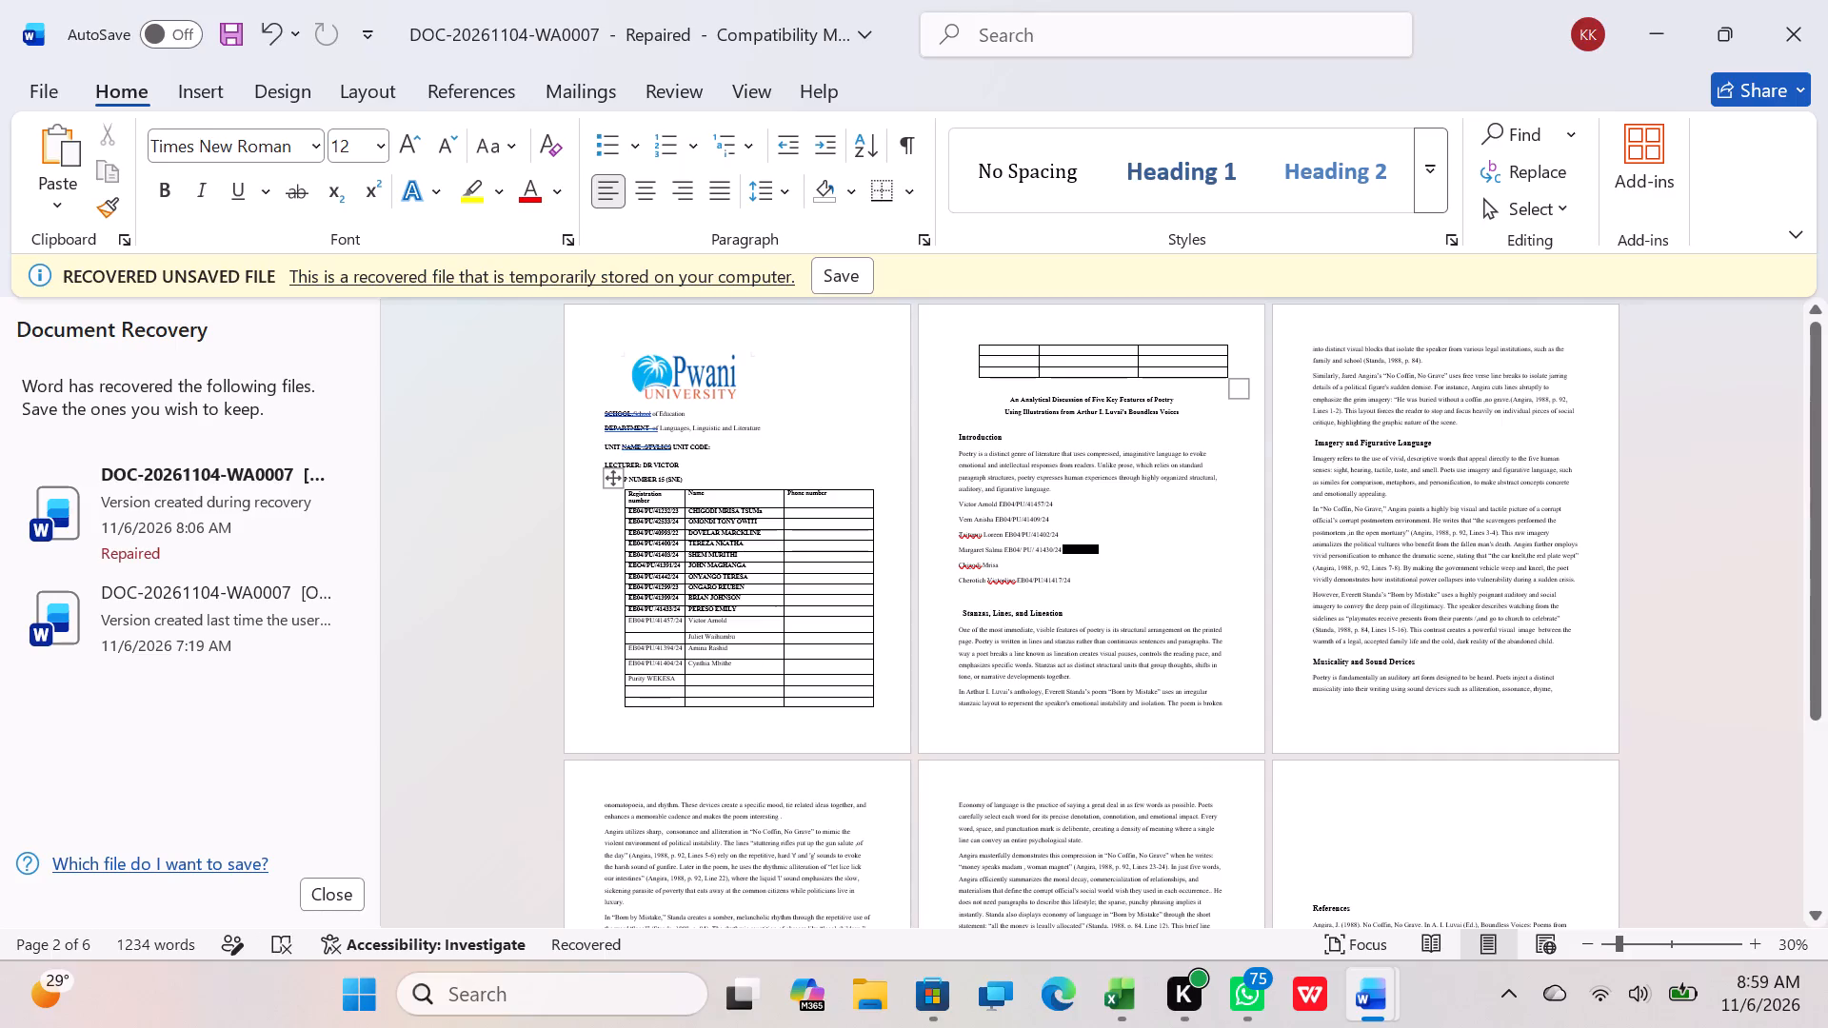
Paste the cut registration number into the fifth added member's Name cell and remove the extra blank line.
left_click(715, 676)
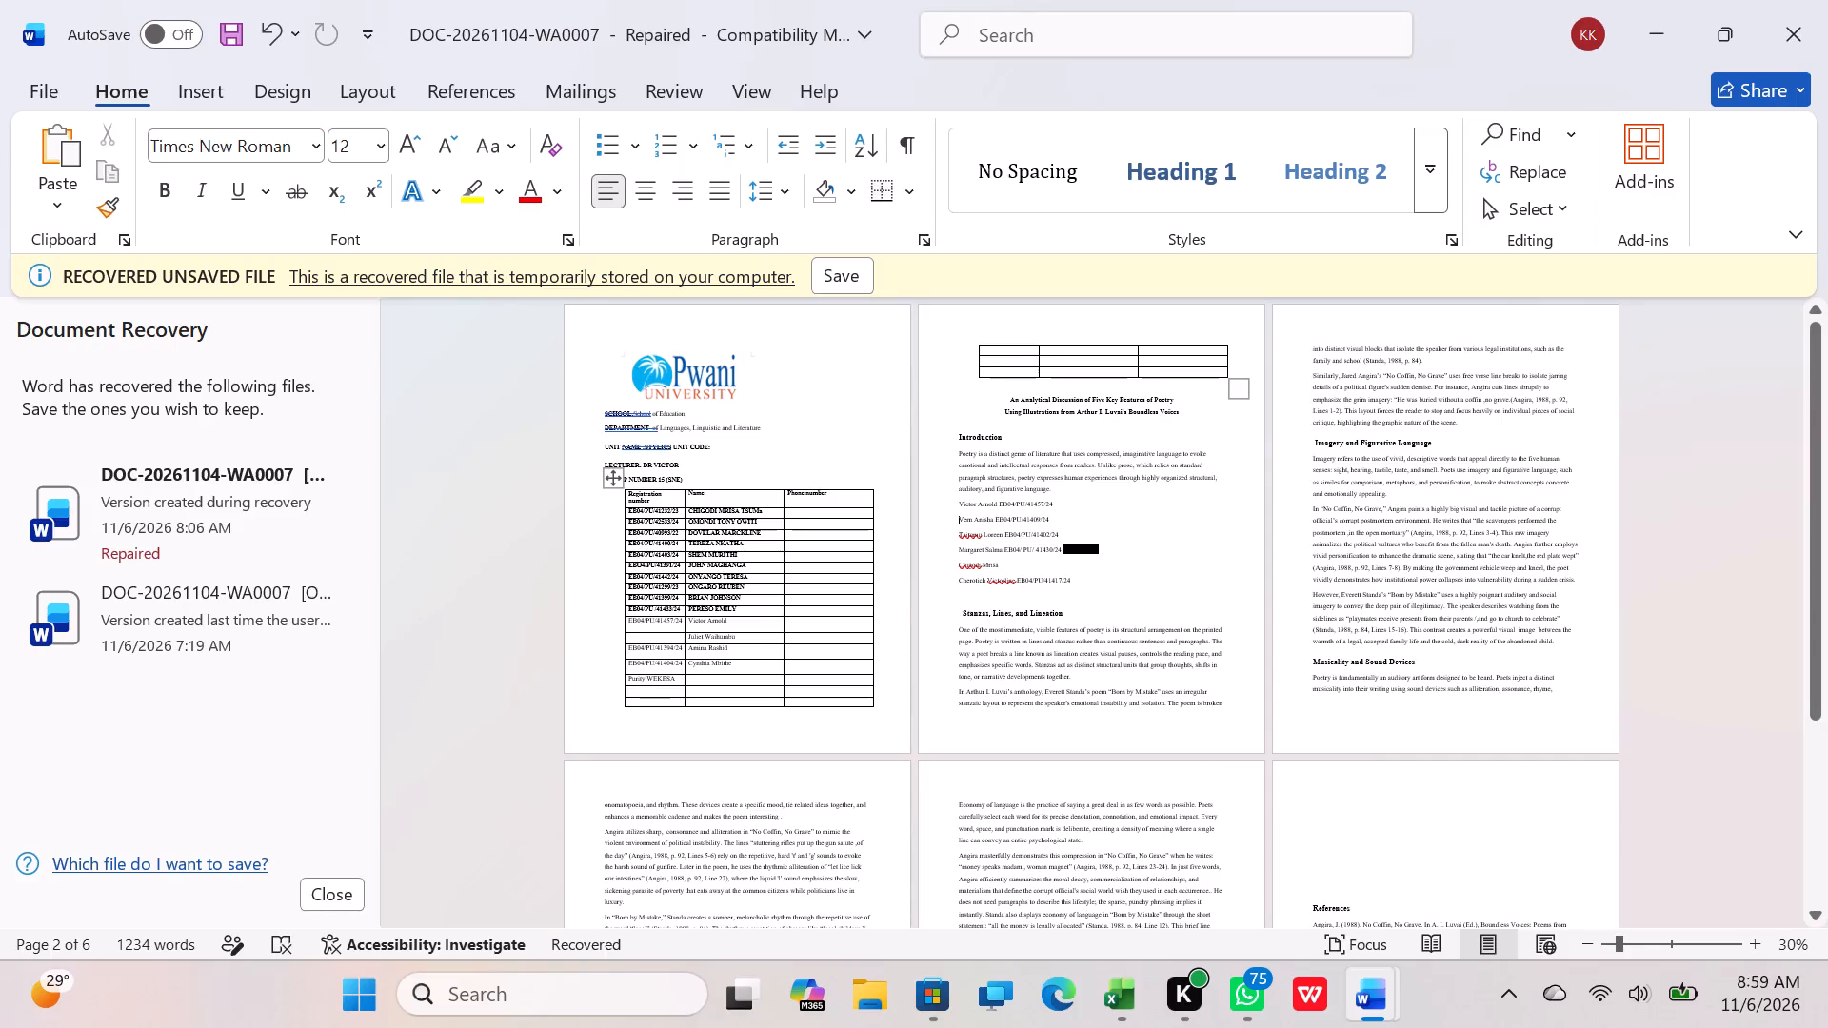
left_click(707, 676)
left_click(707, 681)
left_click(42, 164)
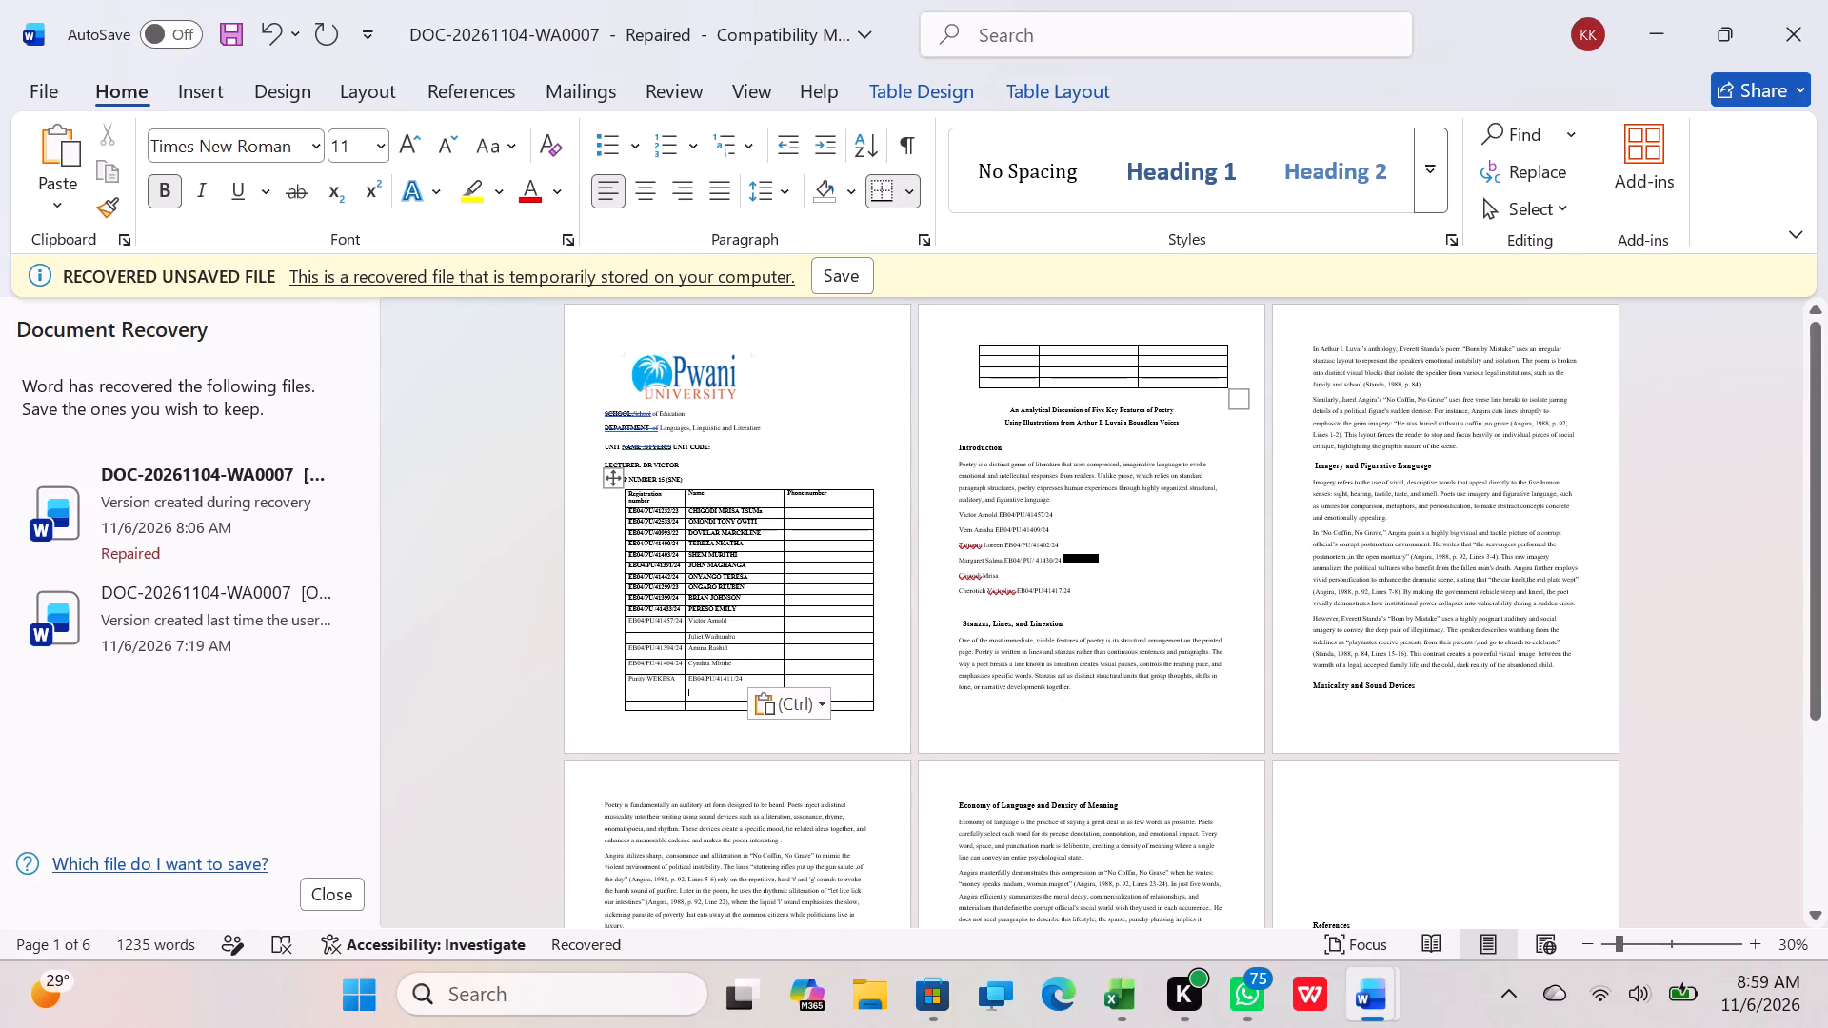
key("BackSpace")
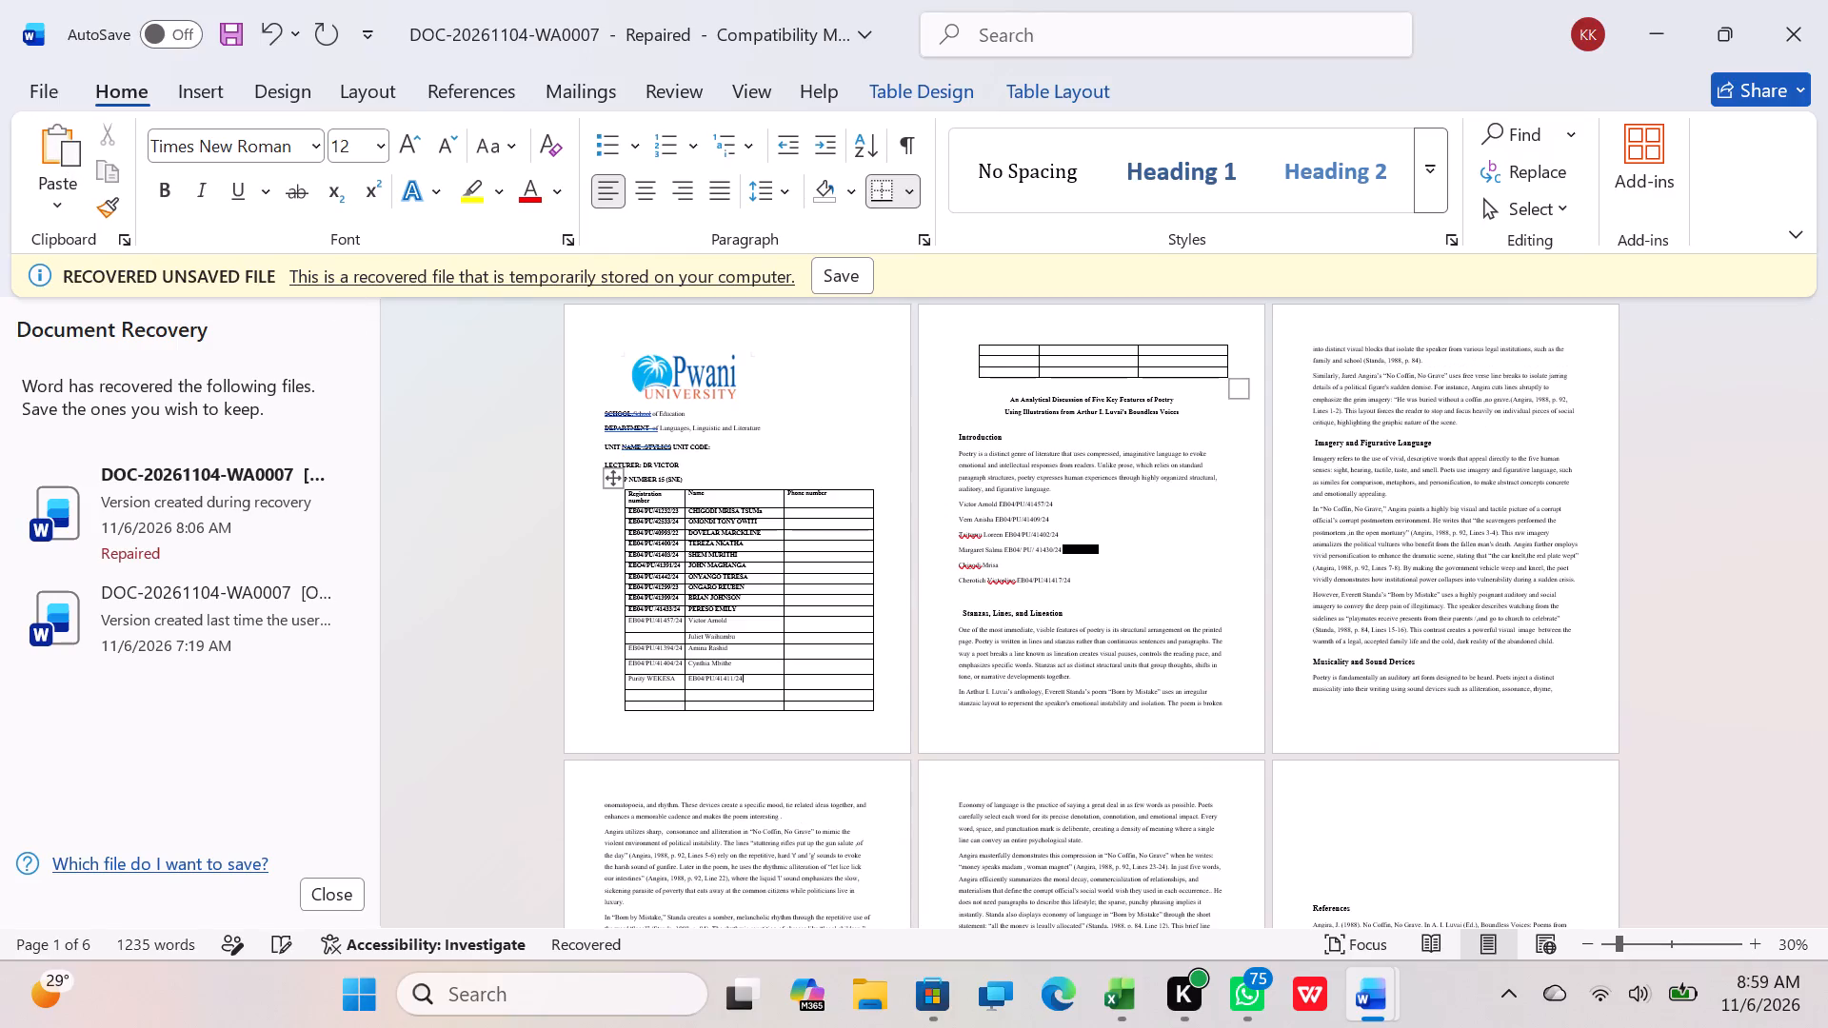
Move the fifth added member's name out of the Registration number cell into the Name cell, after the registration number and a space.
left_click(646, 690)
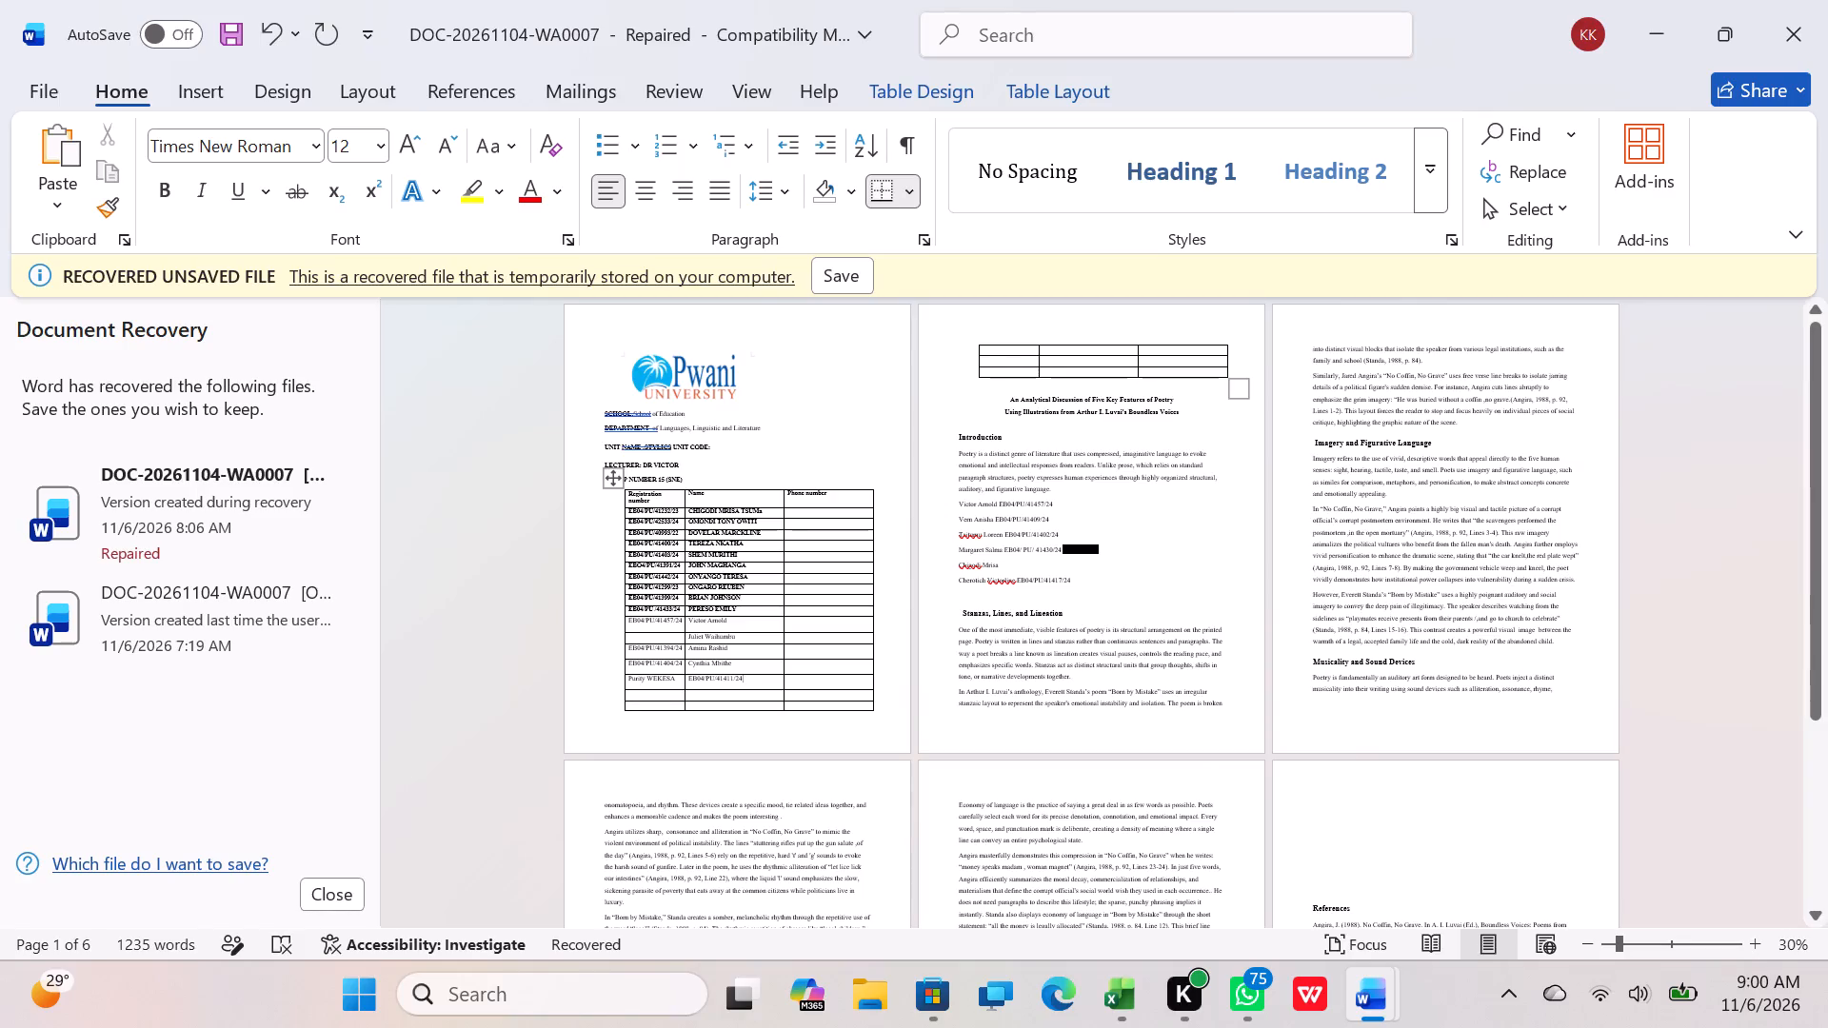
left_click(637, 693)
left_click_drag(630, 681, 667, 681)
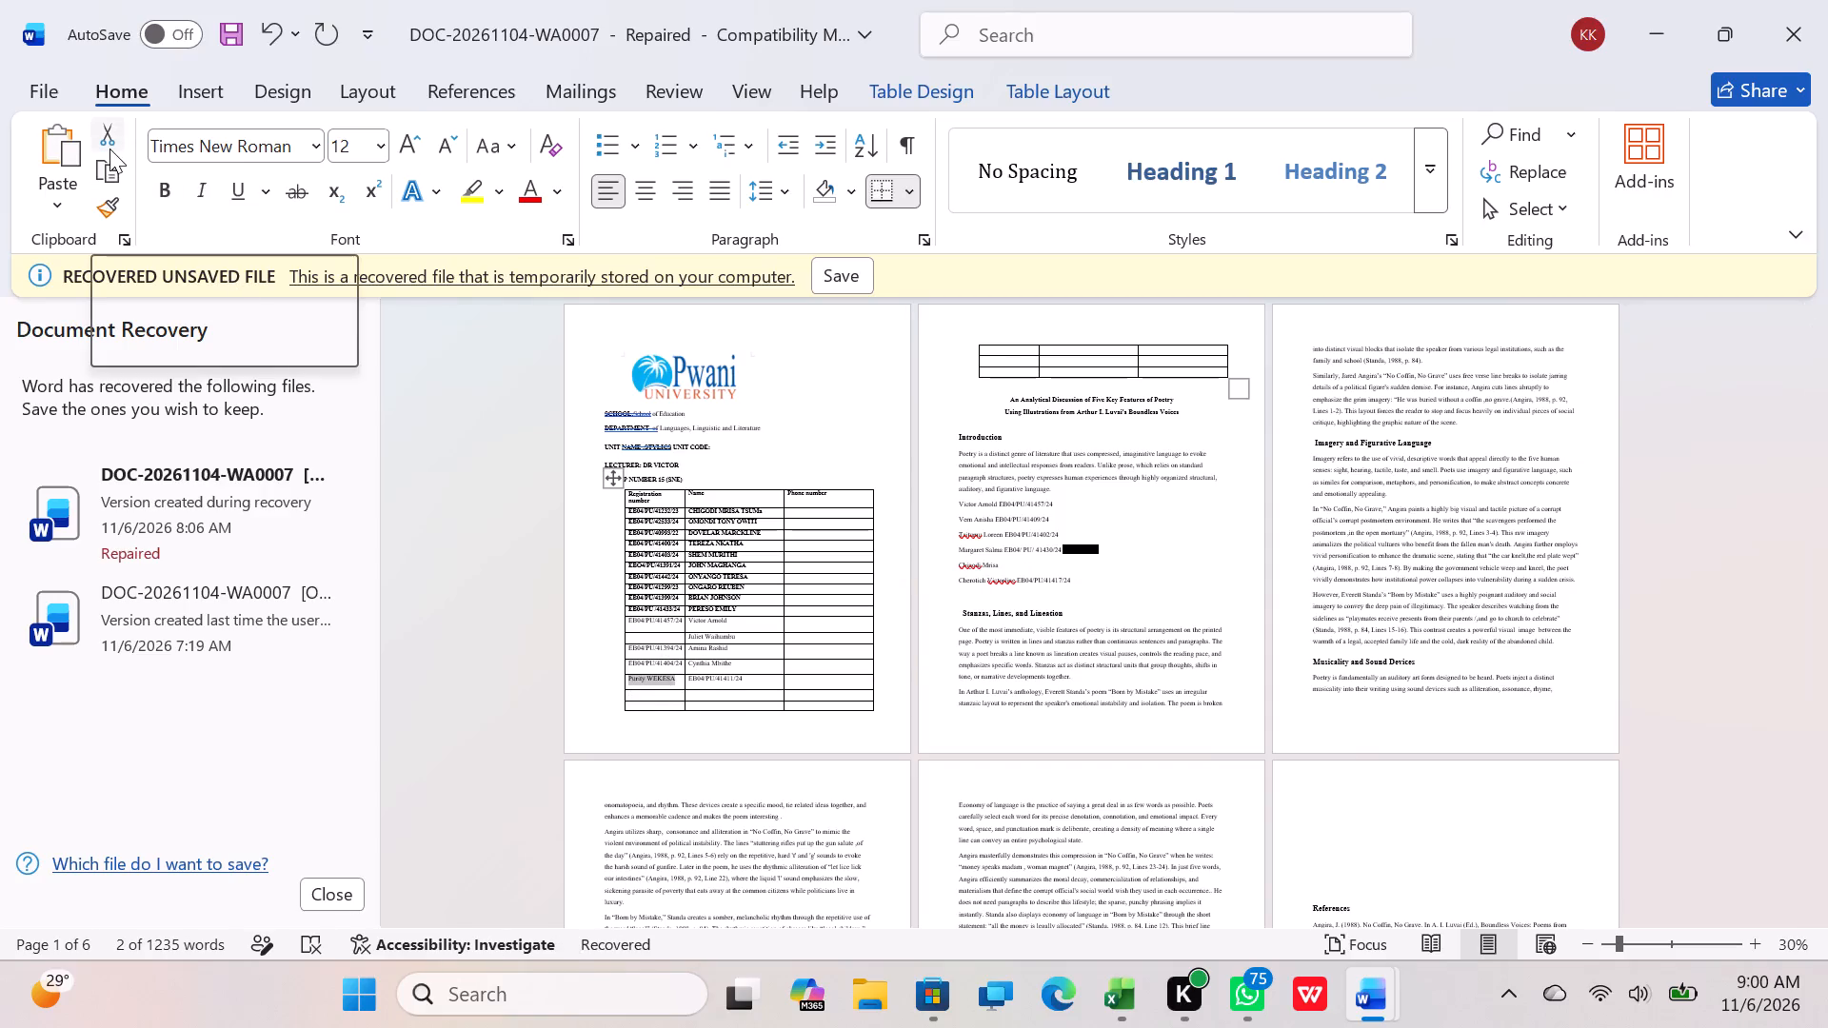
left_click(109, 148)
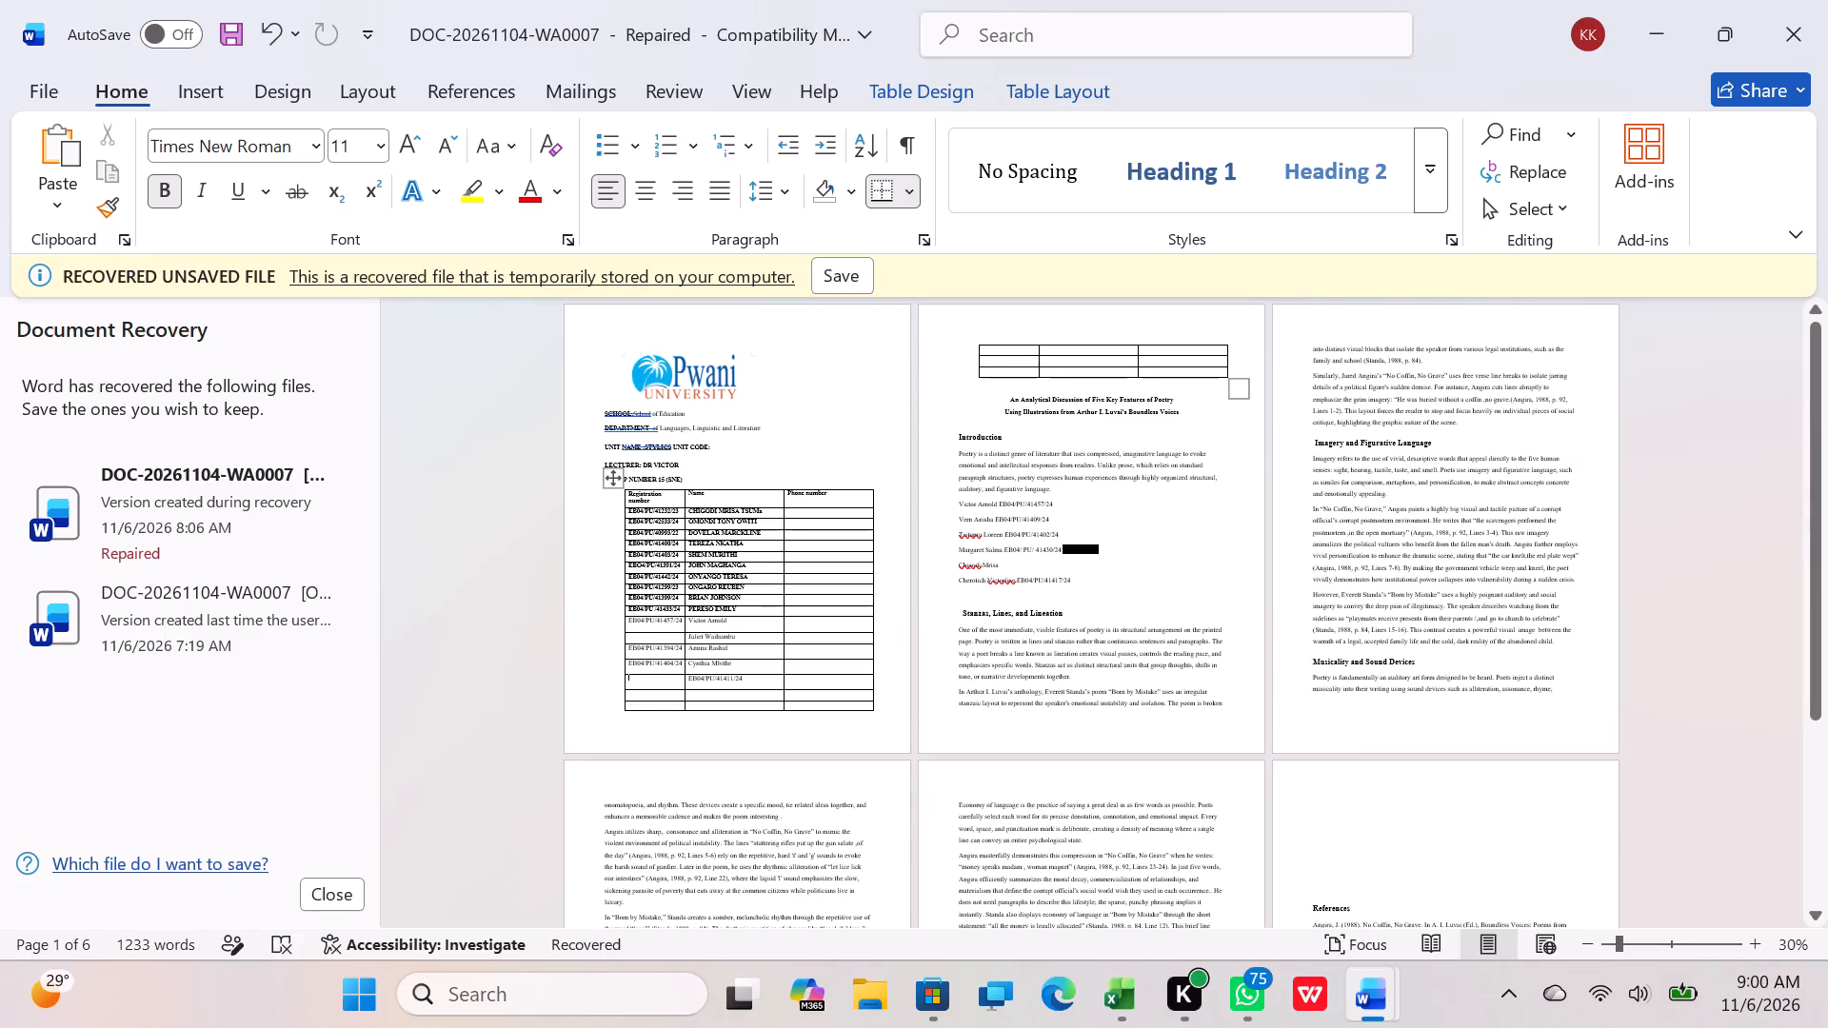
left_click(754, 678)
key("space")
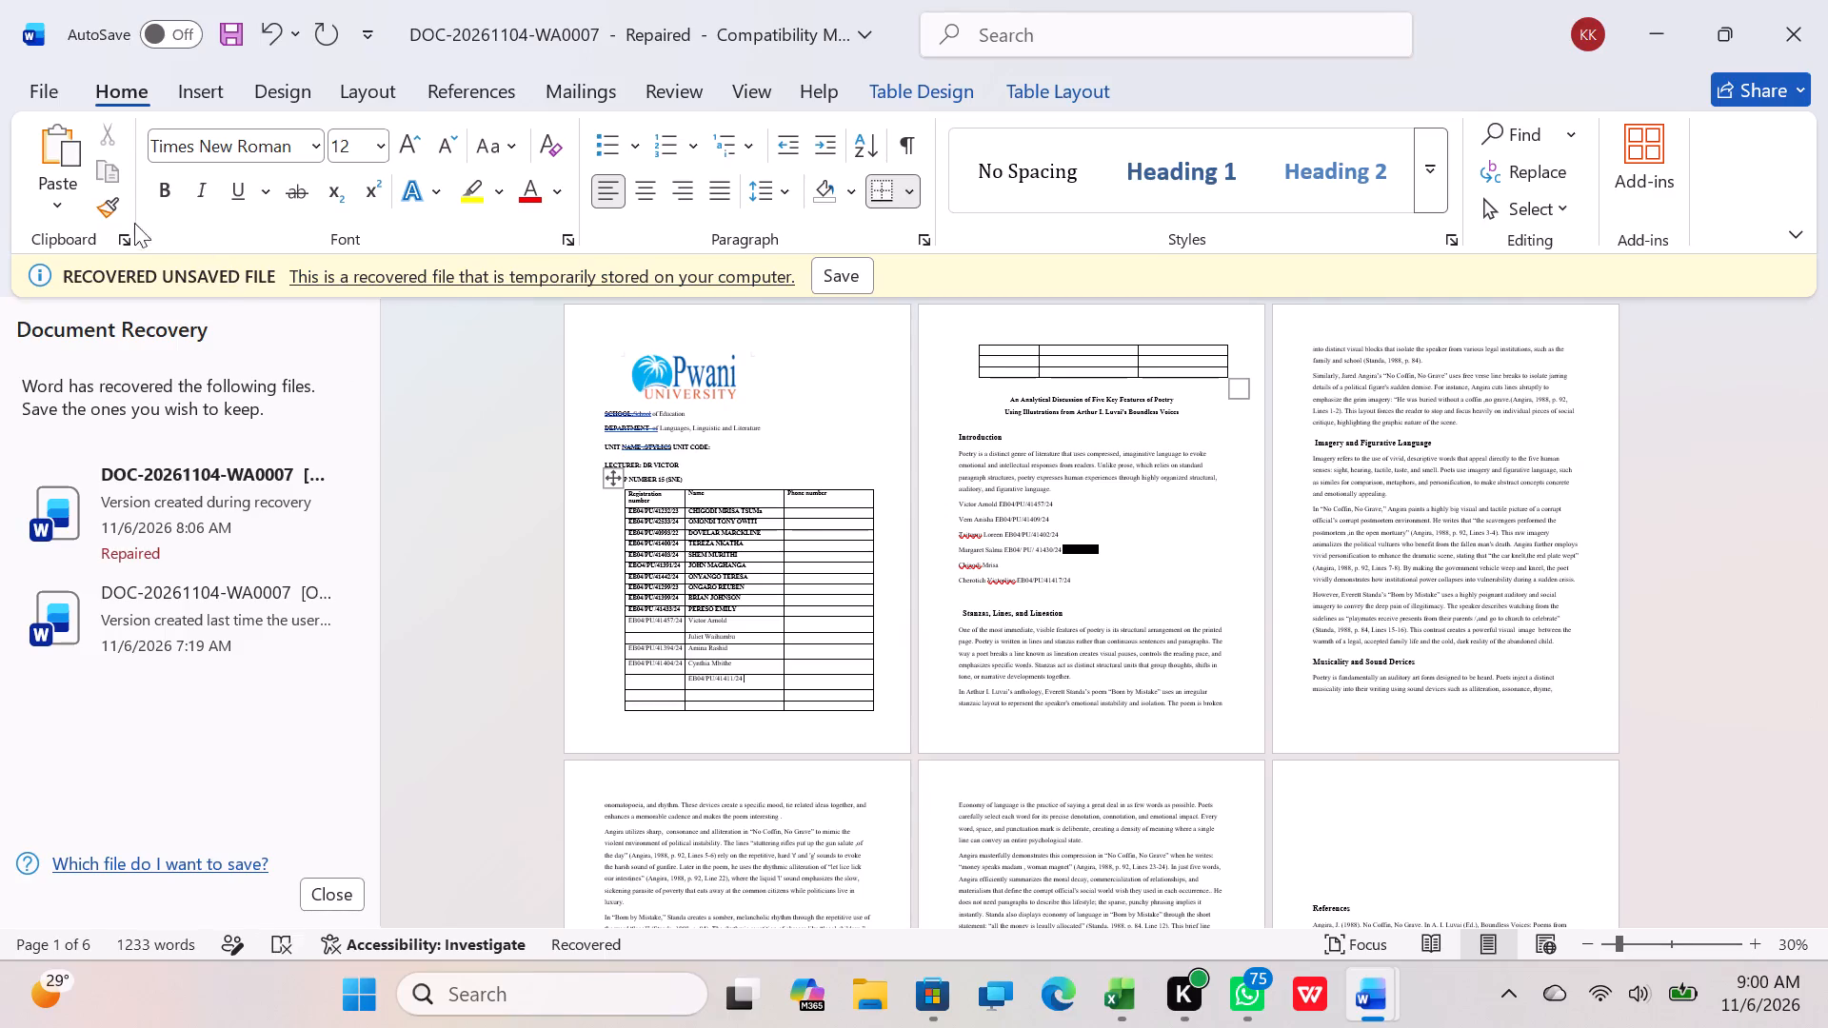
left_click(67, 158)
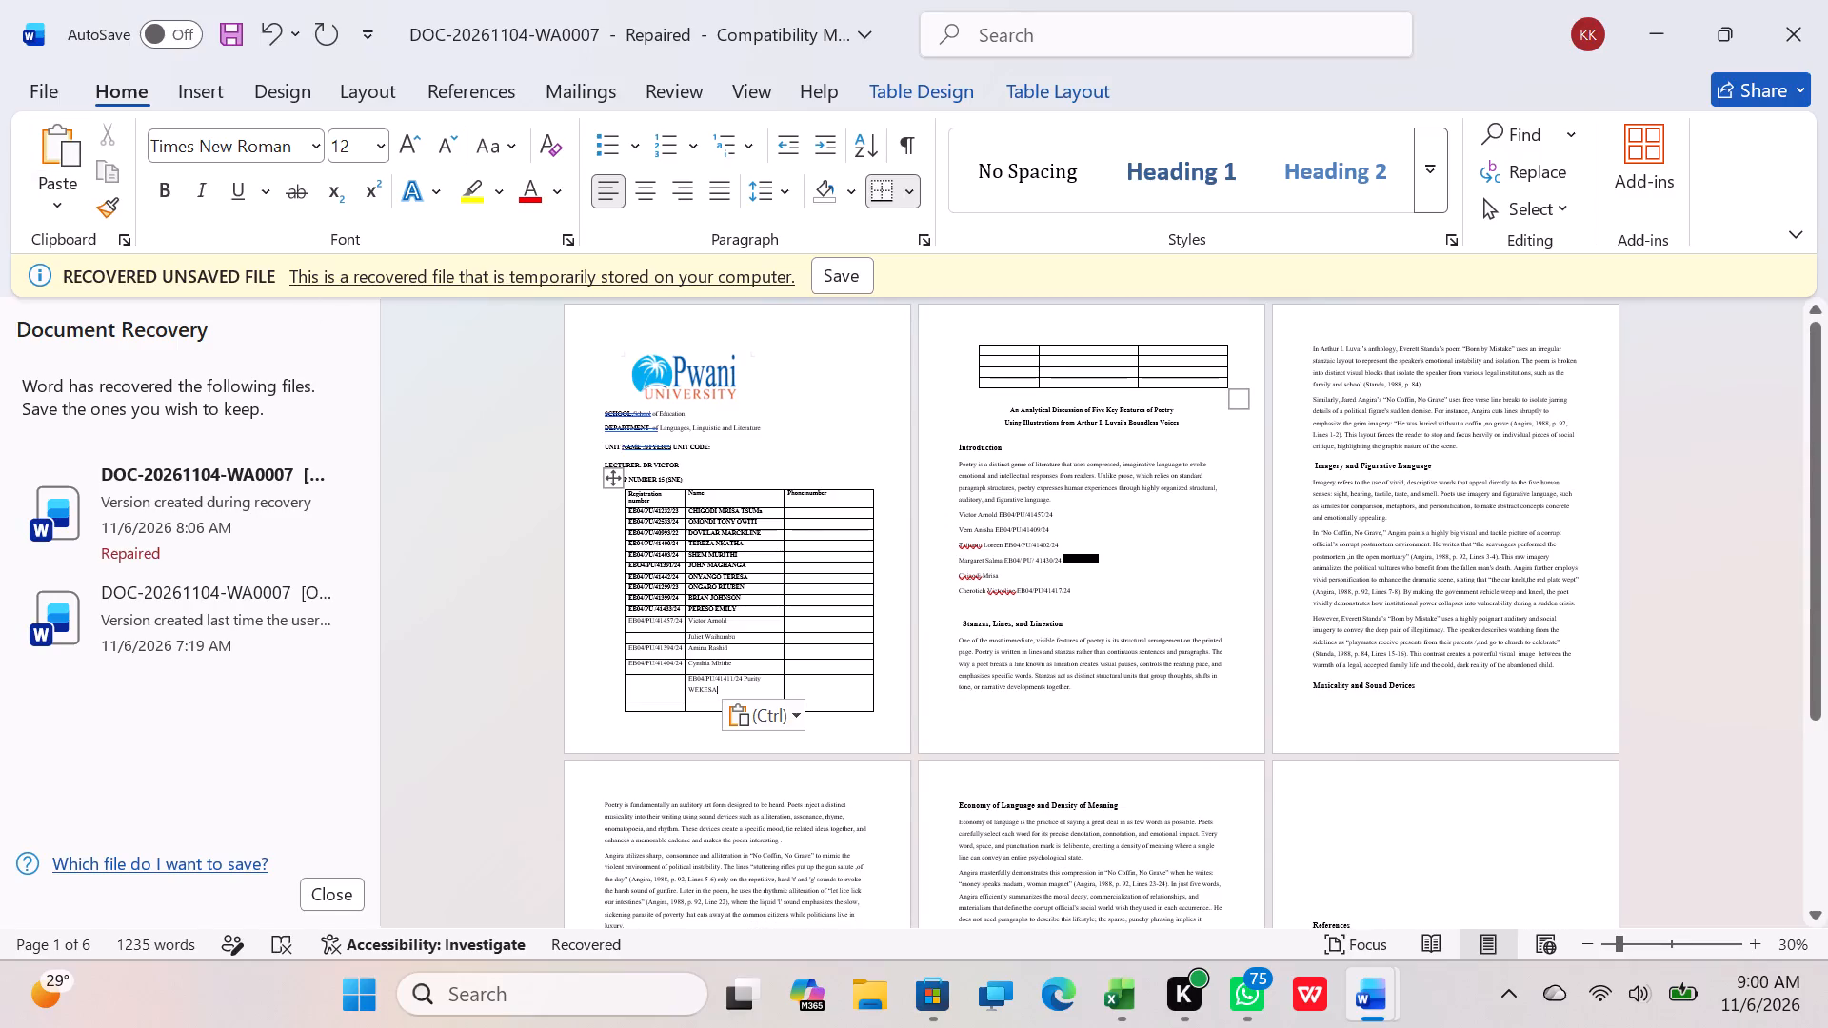
Select the registration number at the start of the fifth added member's Name cell.
left_click_drag(693, 675, 695, 677)
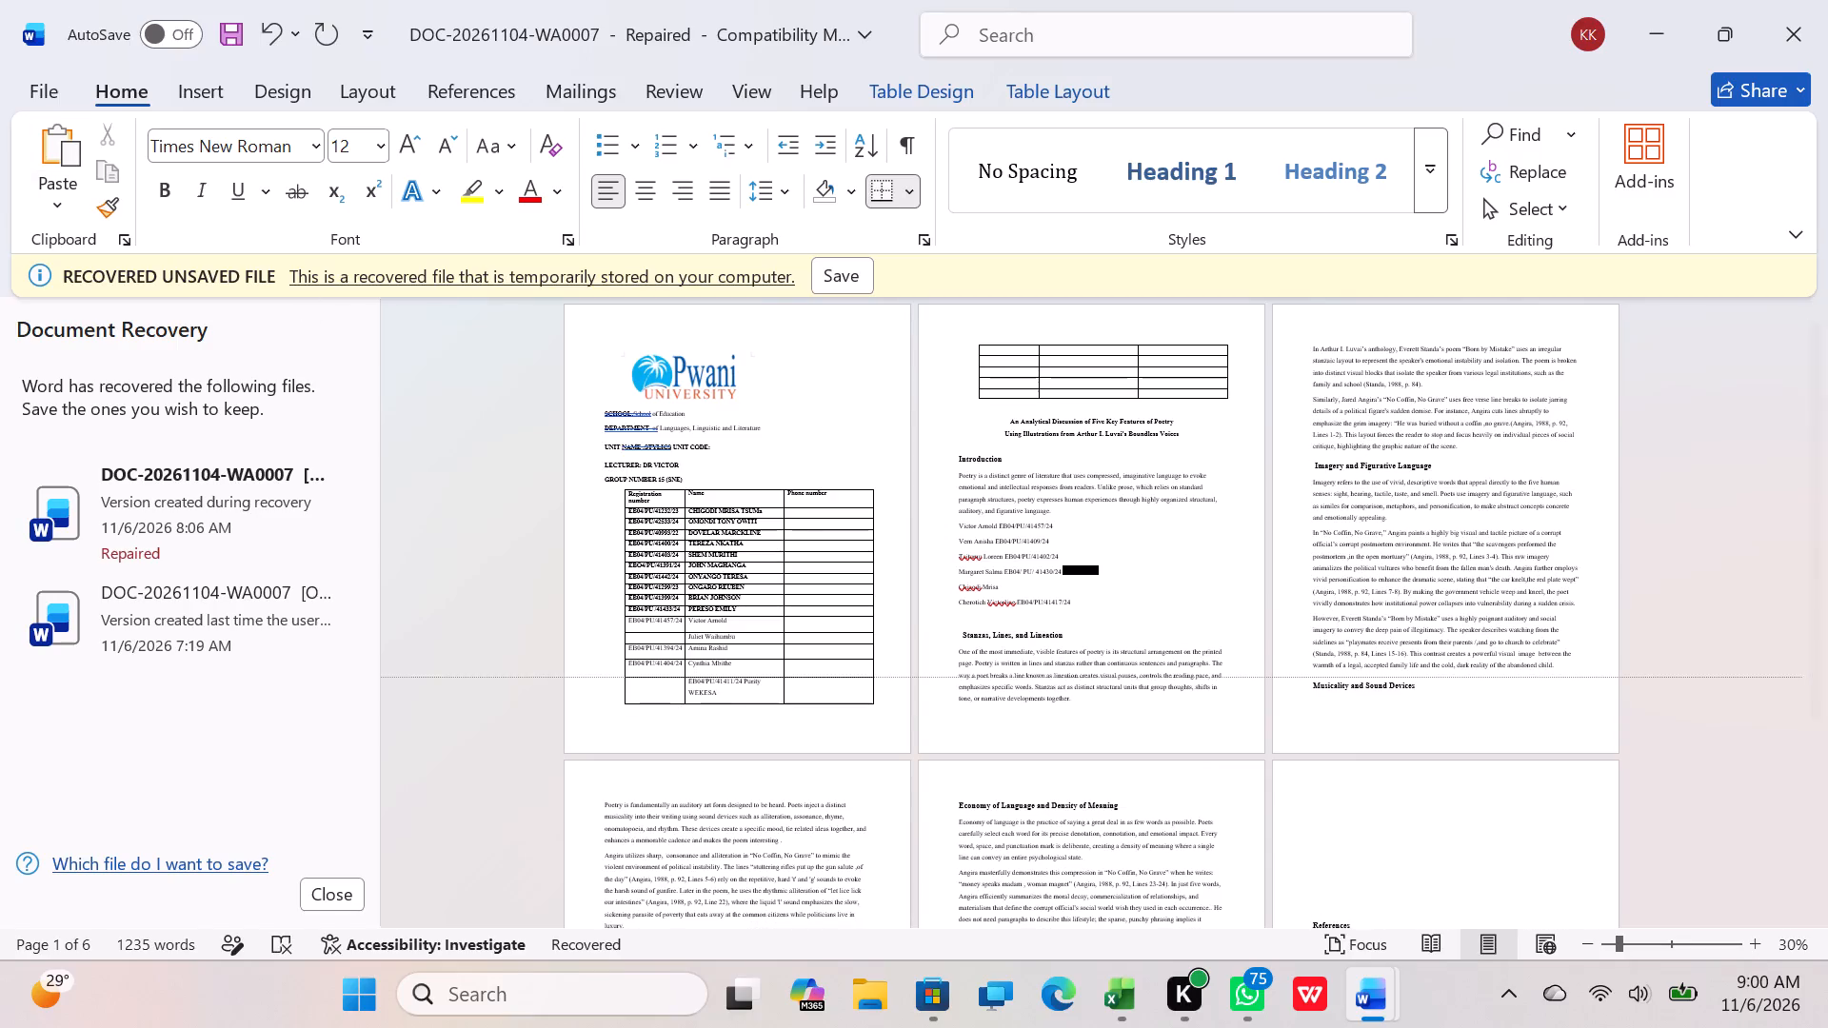
left_click_drag(695, 677, 694, 664)
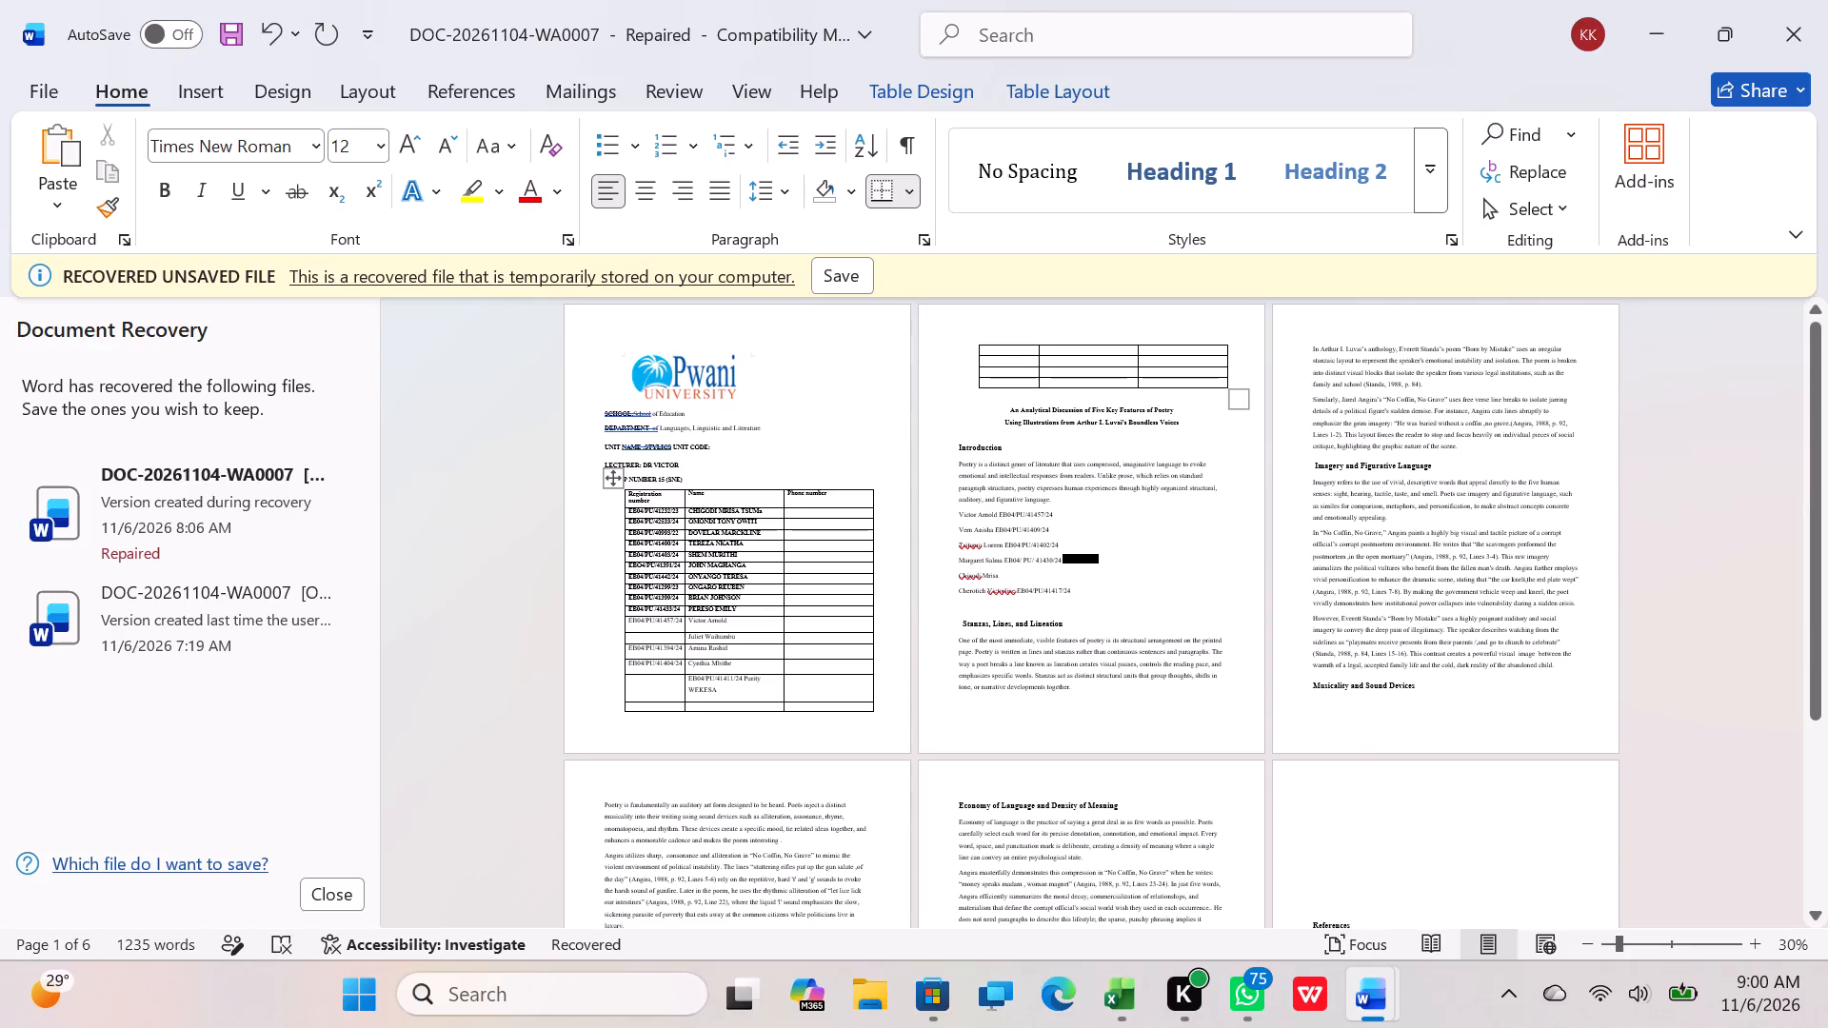
left_click(699, 685)
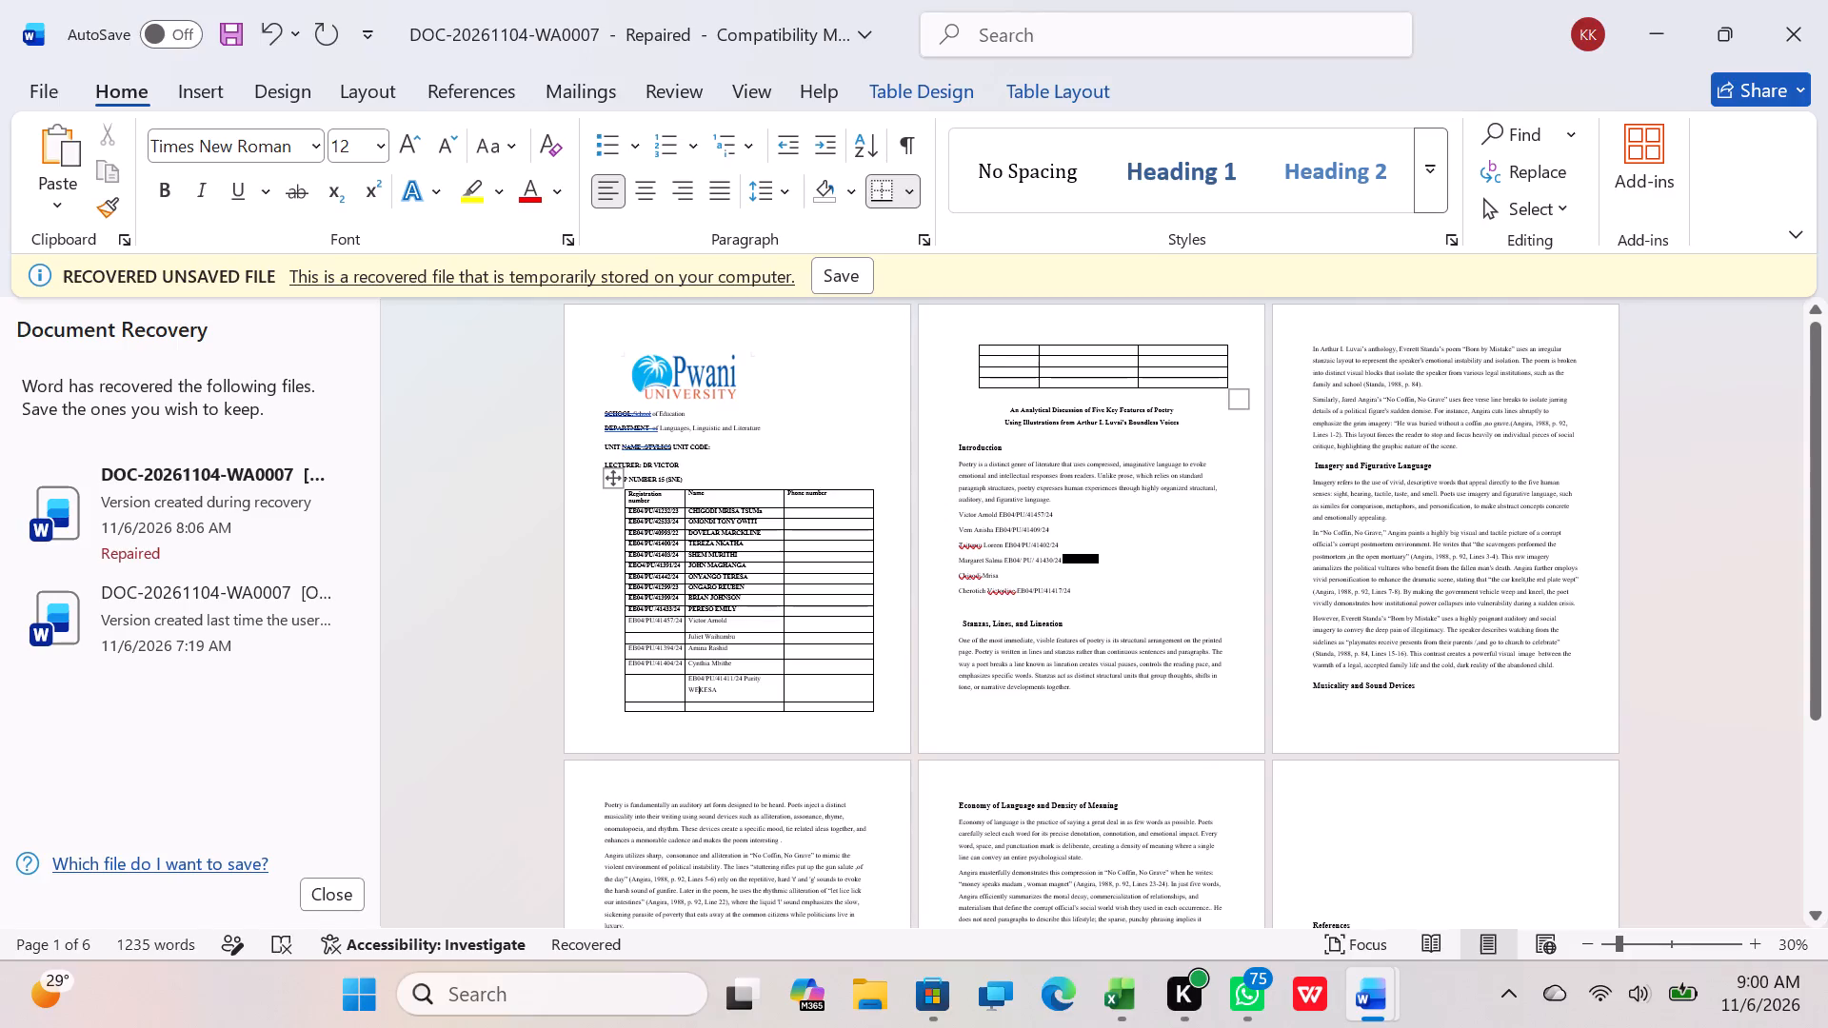
left_click(695, 678)
left_click_drag(695, 678, 698, 678)
left_click_drag(698, 678, 733, 679)
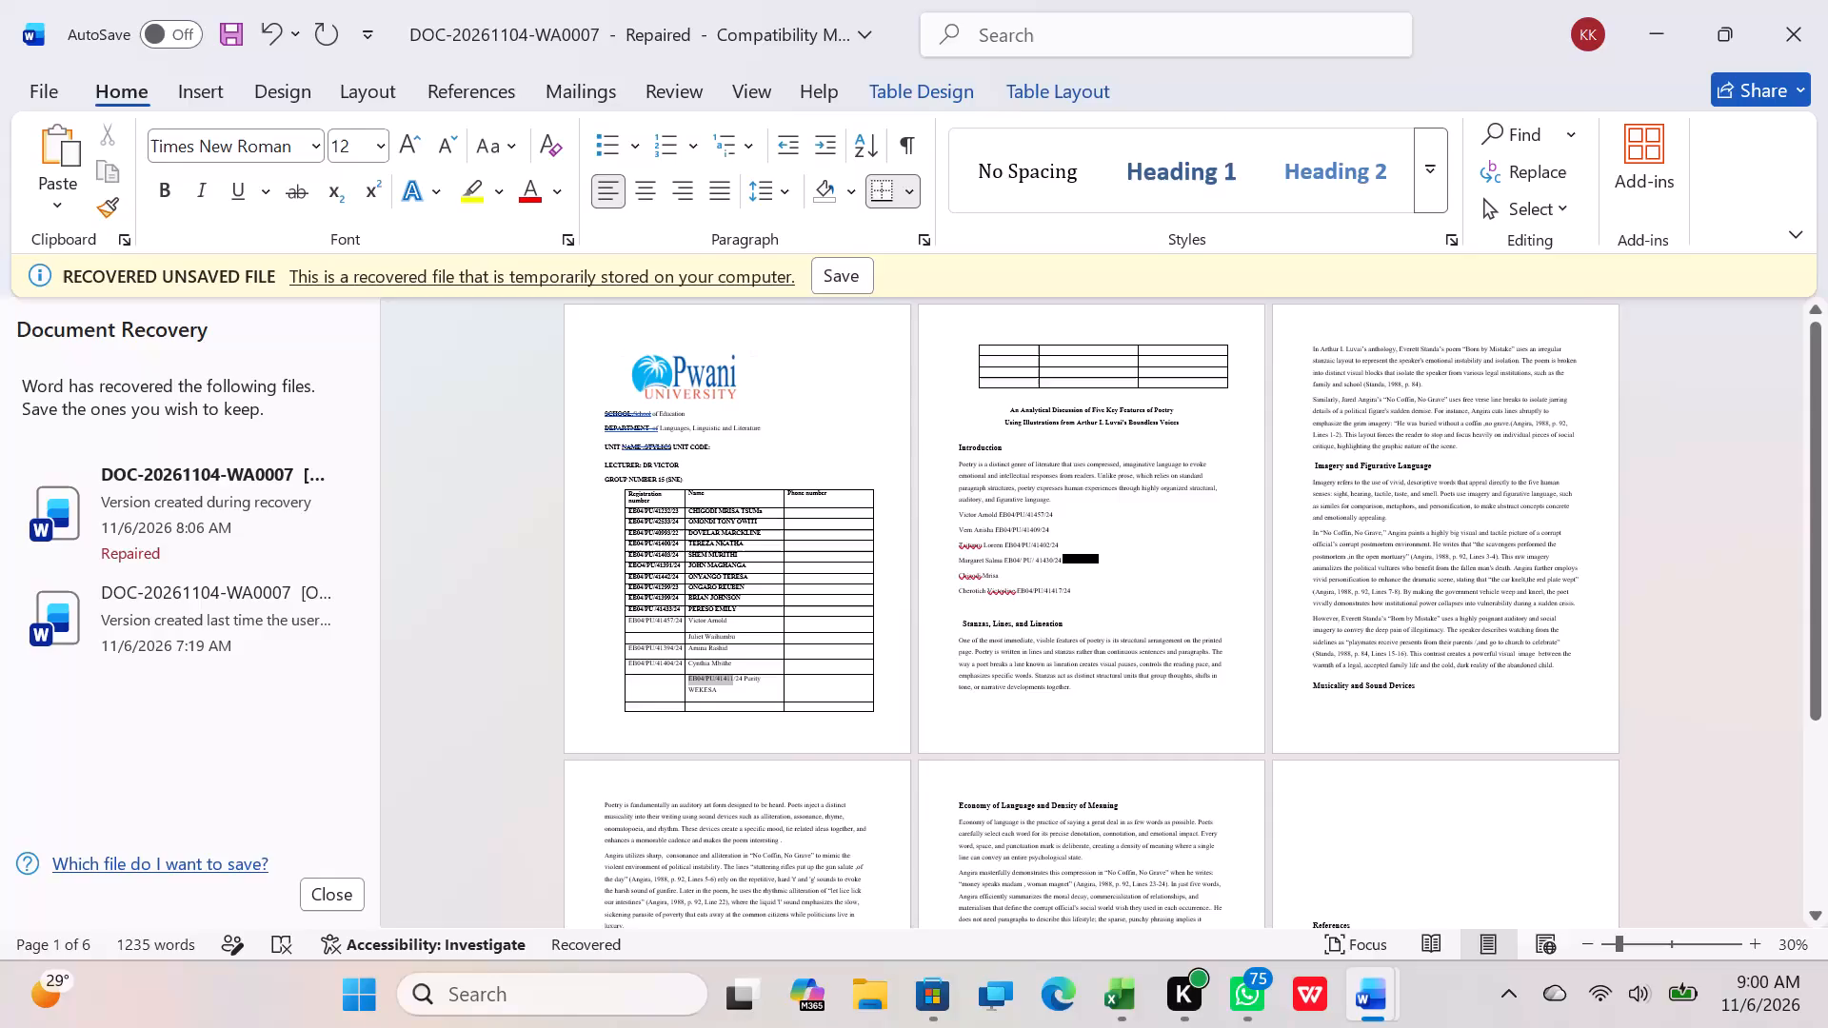
left_click_drag(733, 679, 740, 678)
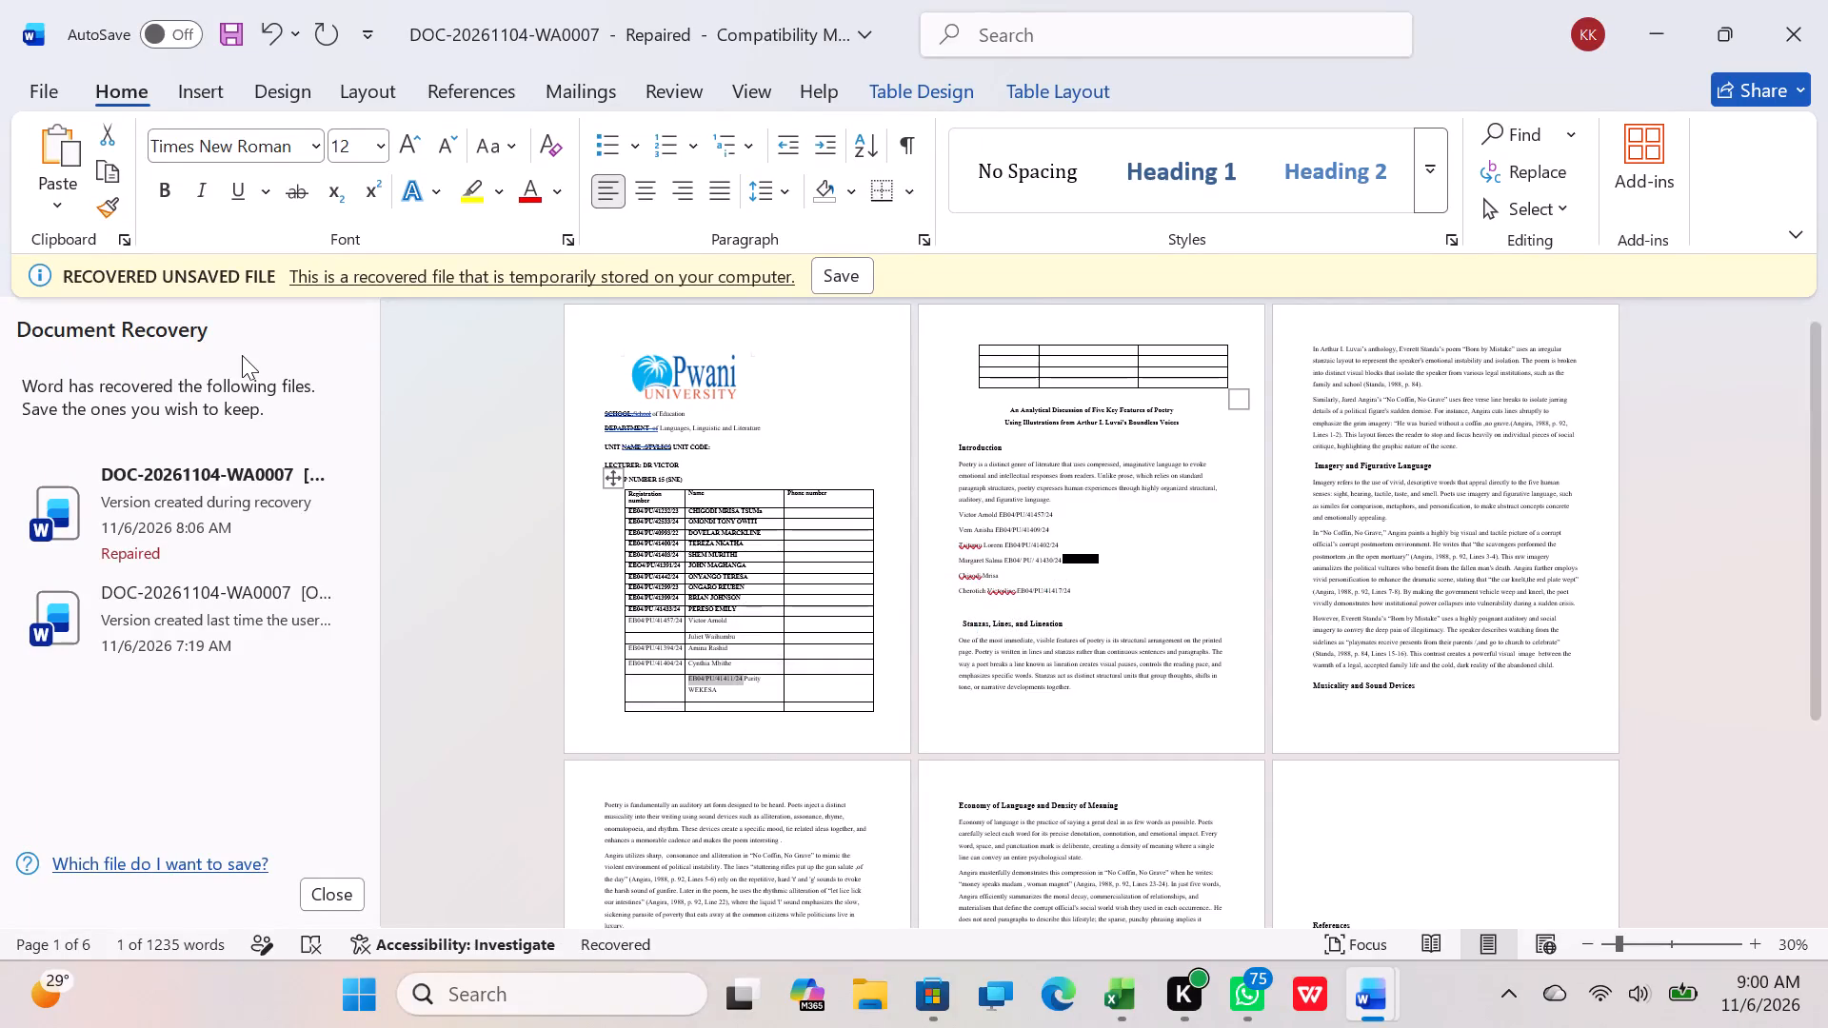
Move the selected registration number from the fifth added member's Name cell into the Registration number cell of the same row.
left_click(109, 139)
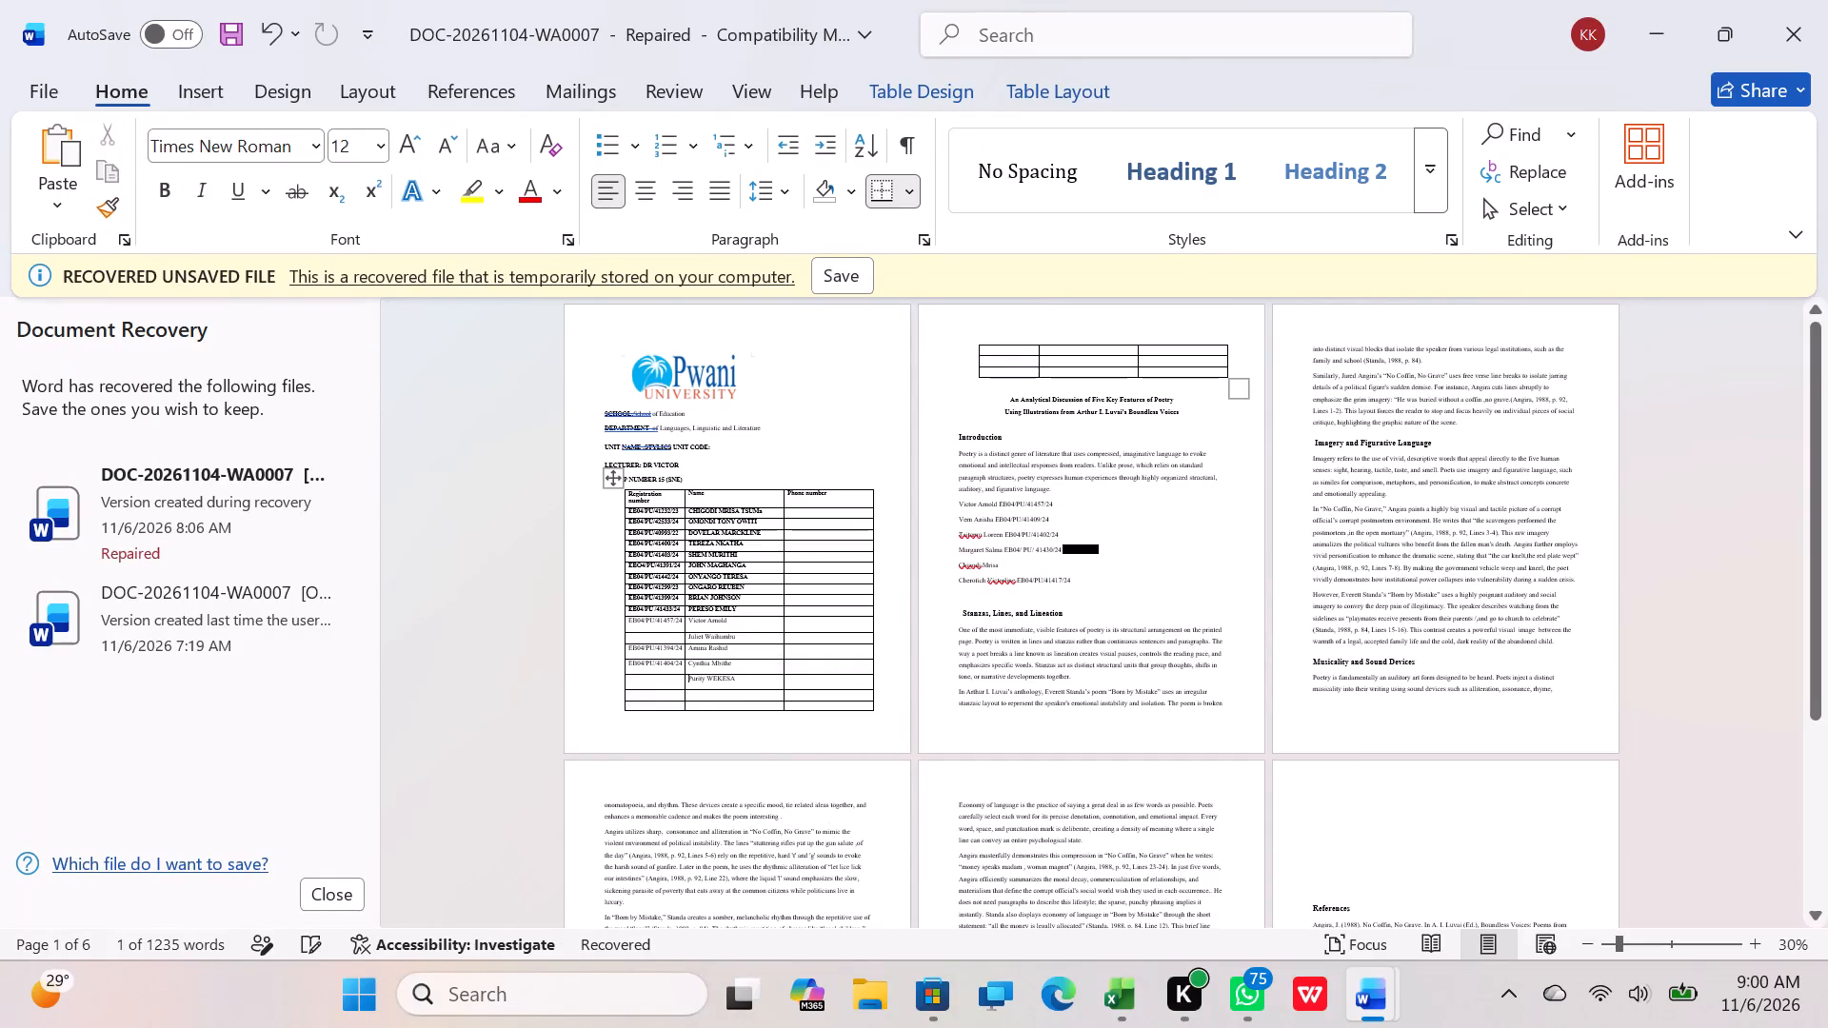
left_click(629, 680)
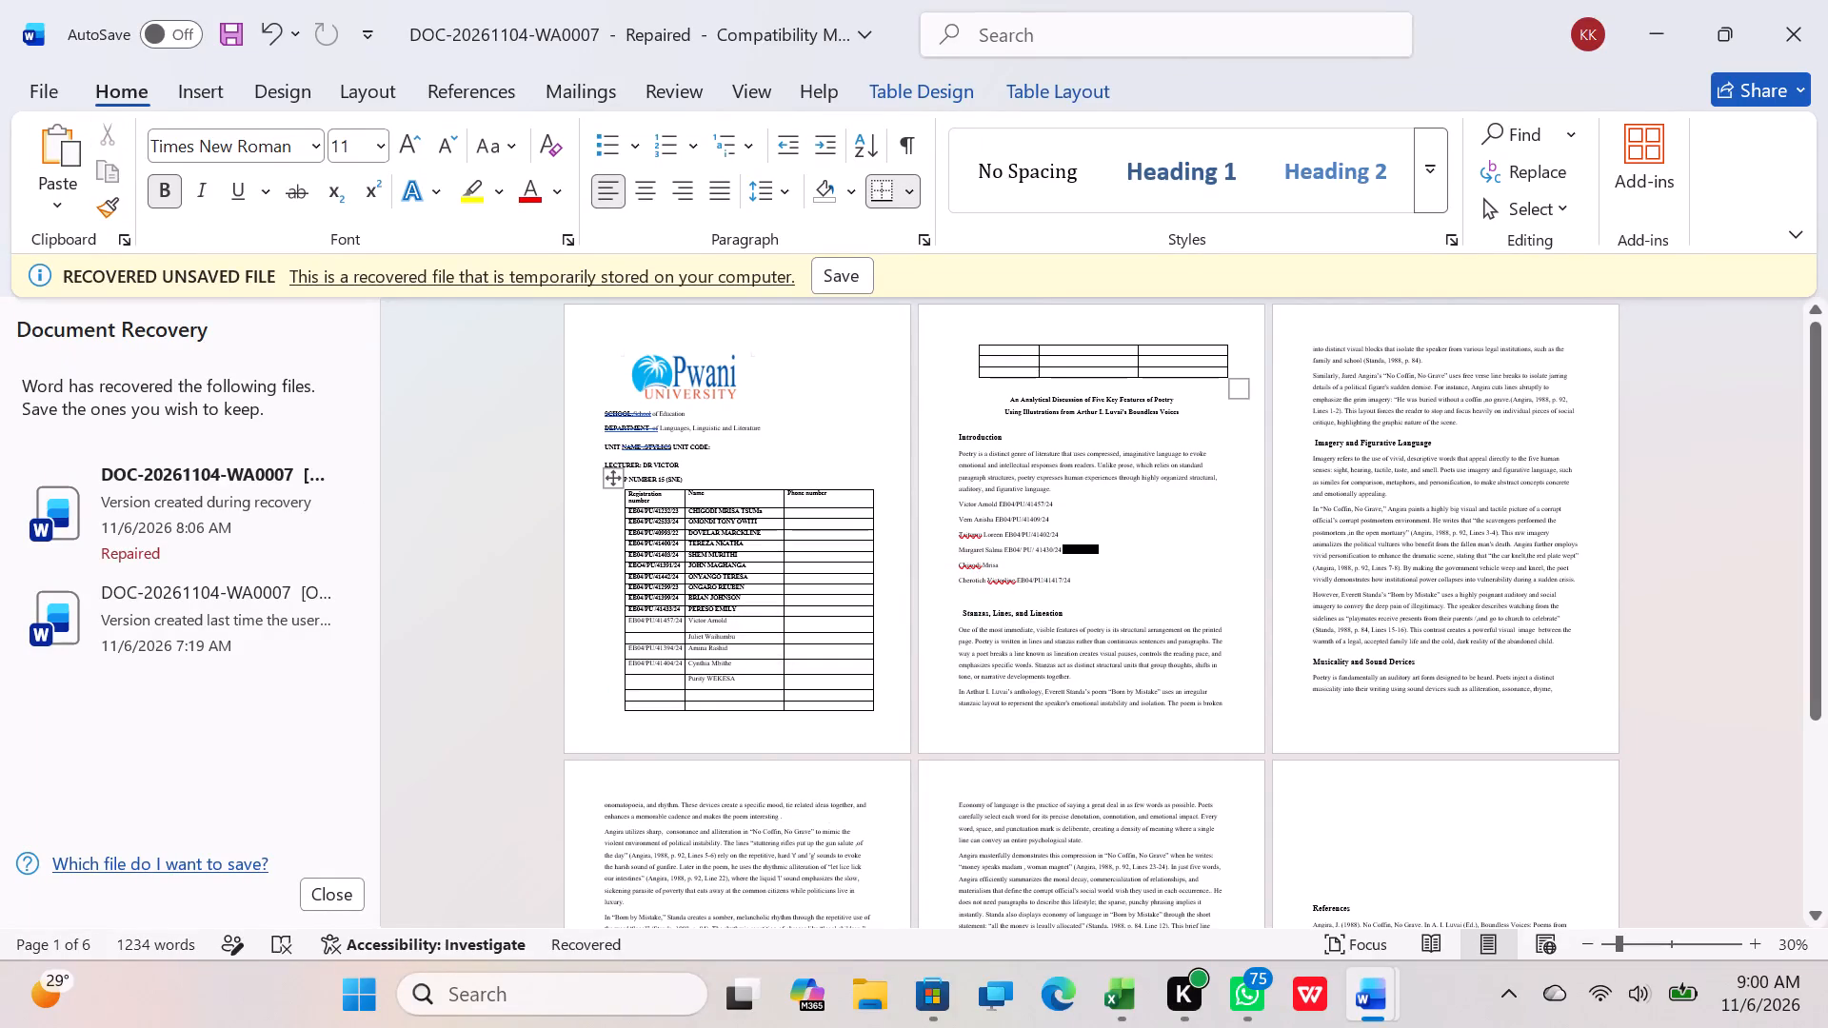
left_click(57, 139)
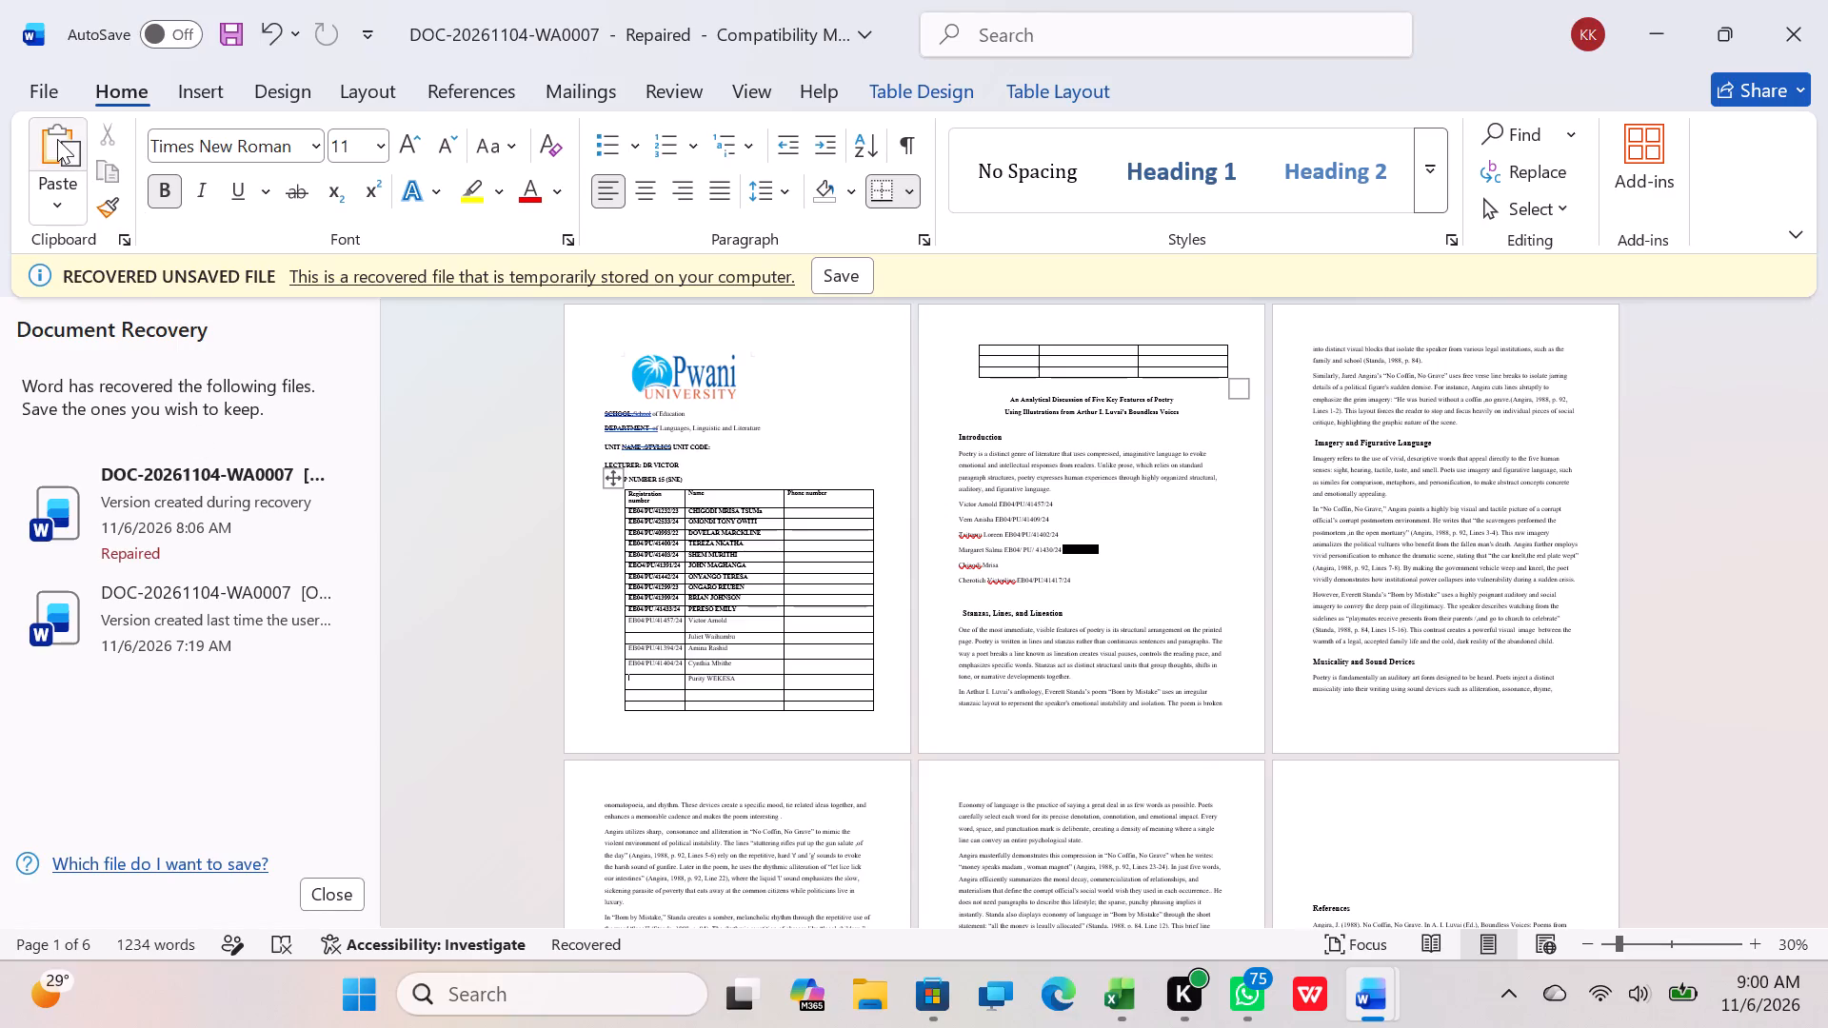
left_click(647, 690)
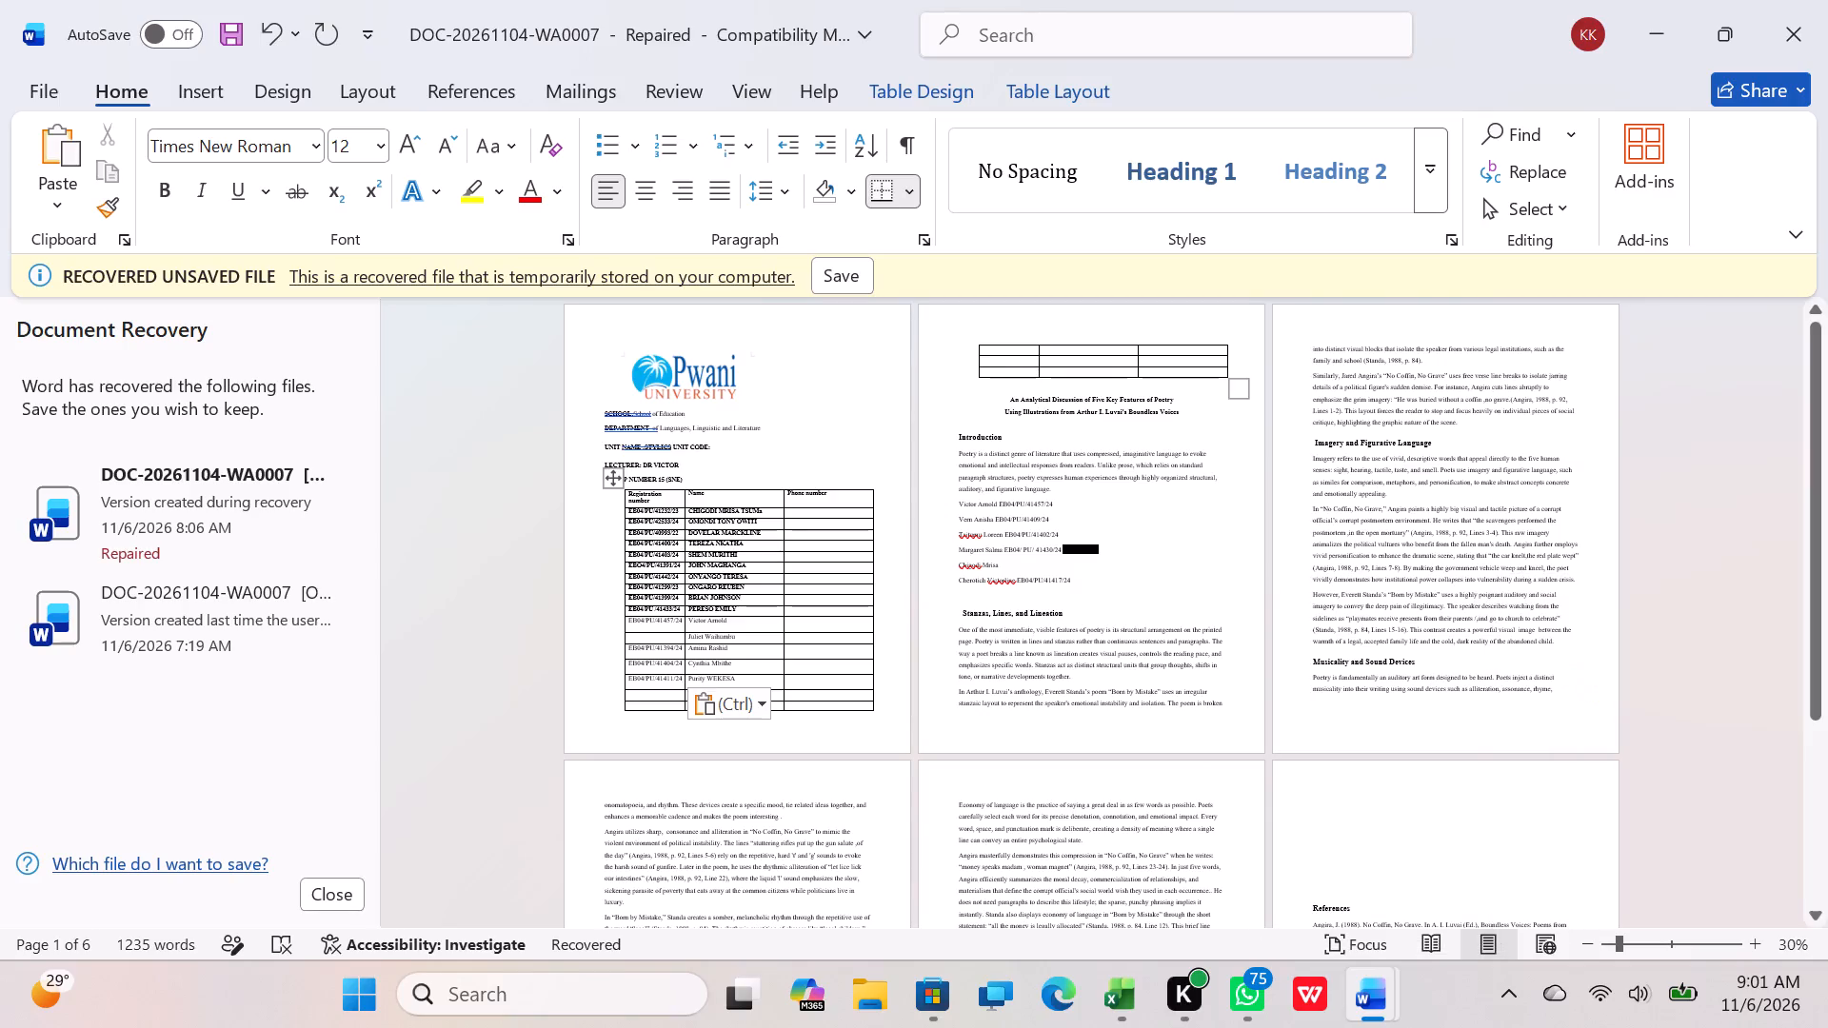
Cut the member's name from the second line of the pasted list under Introduction, leaving its registration number there.
left_click_drag(959, 522, 978, 521)
left_click_drag(978, 521, 985, 521)
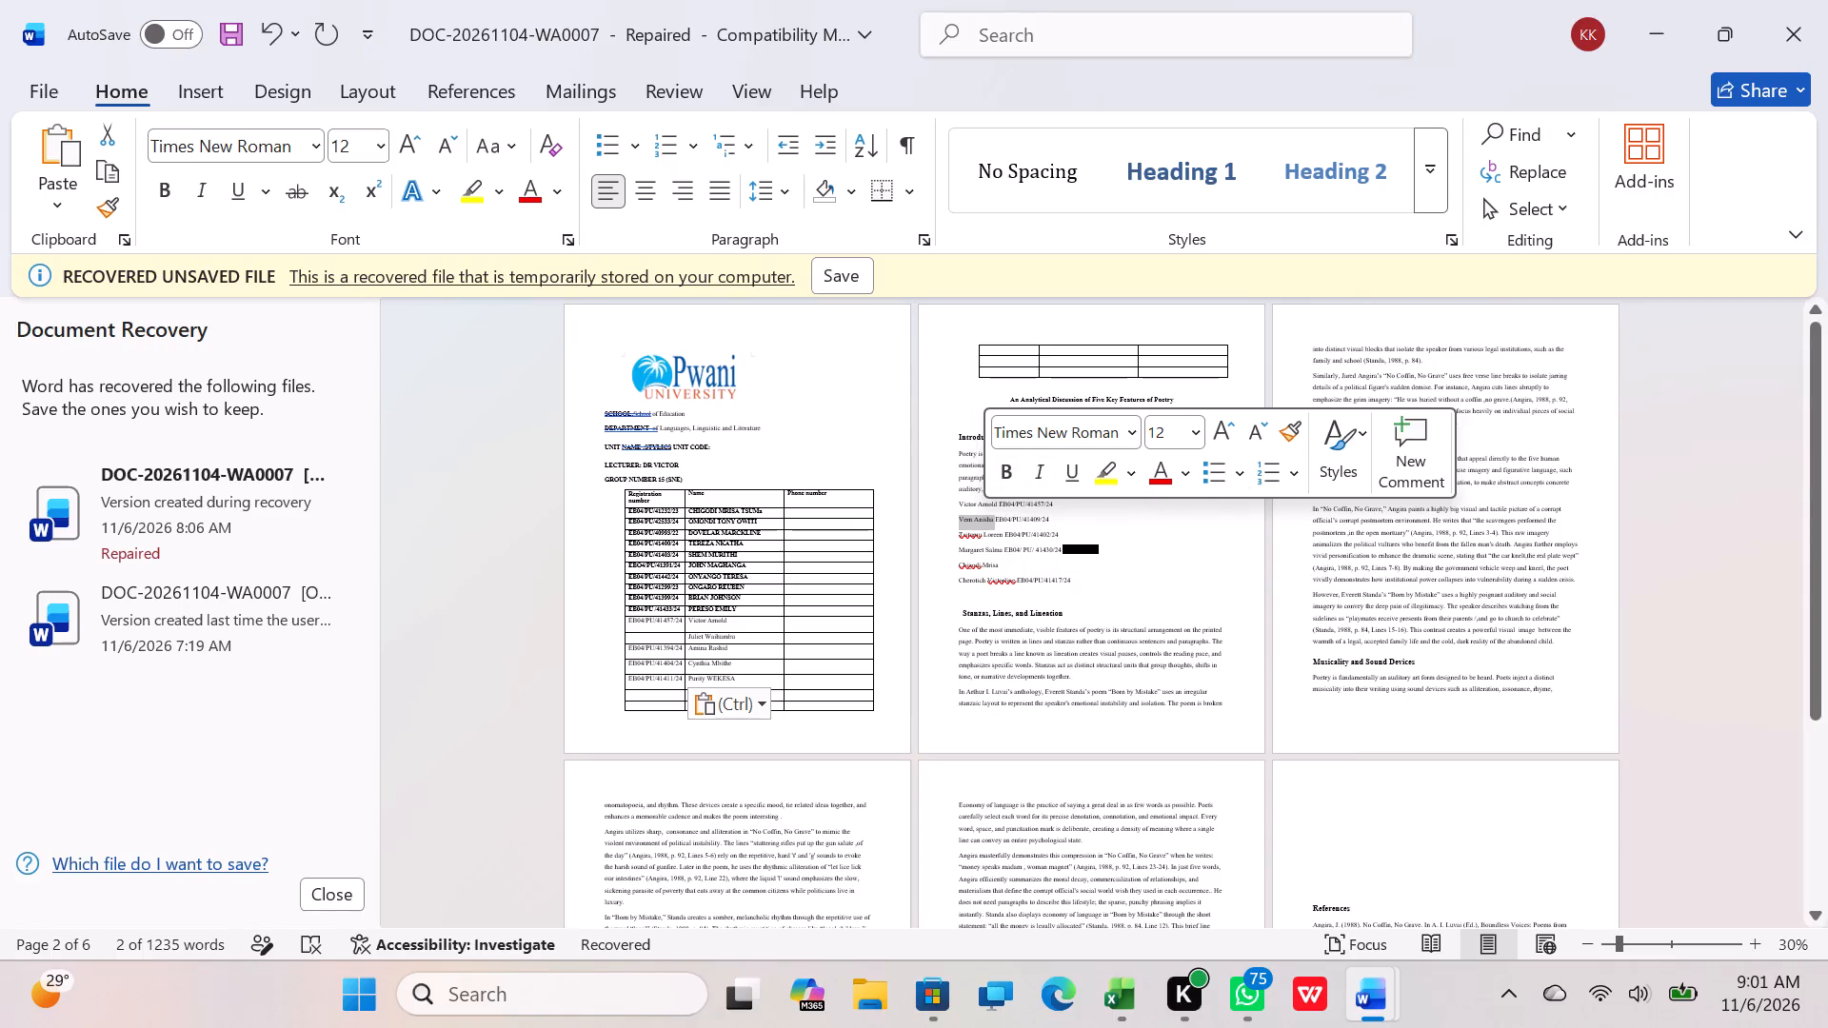
left_click(107, 132)
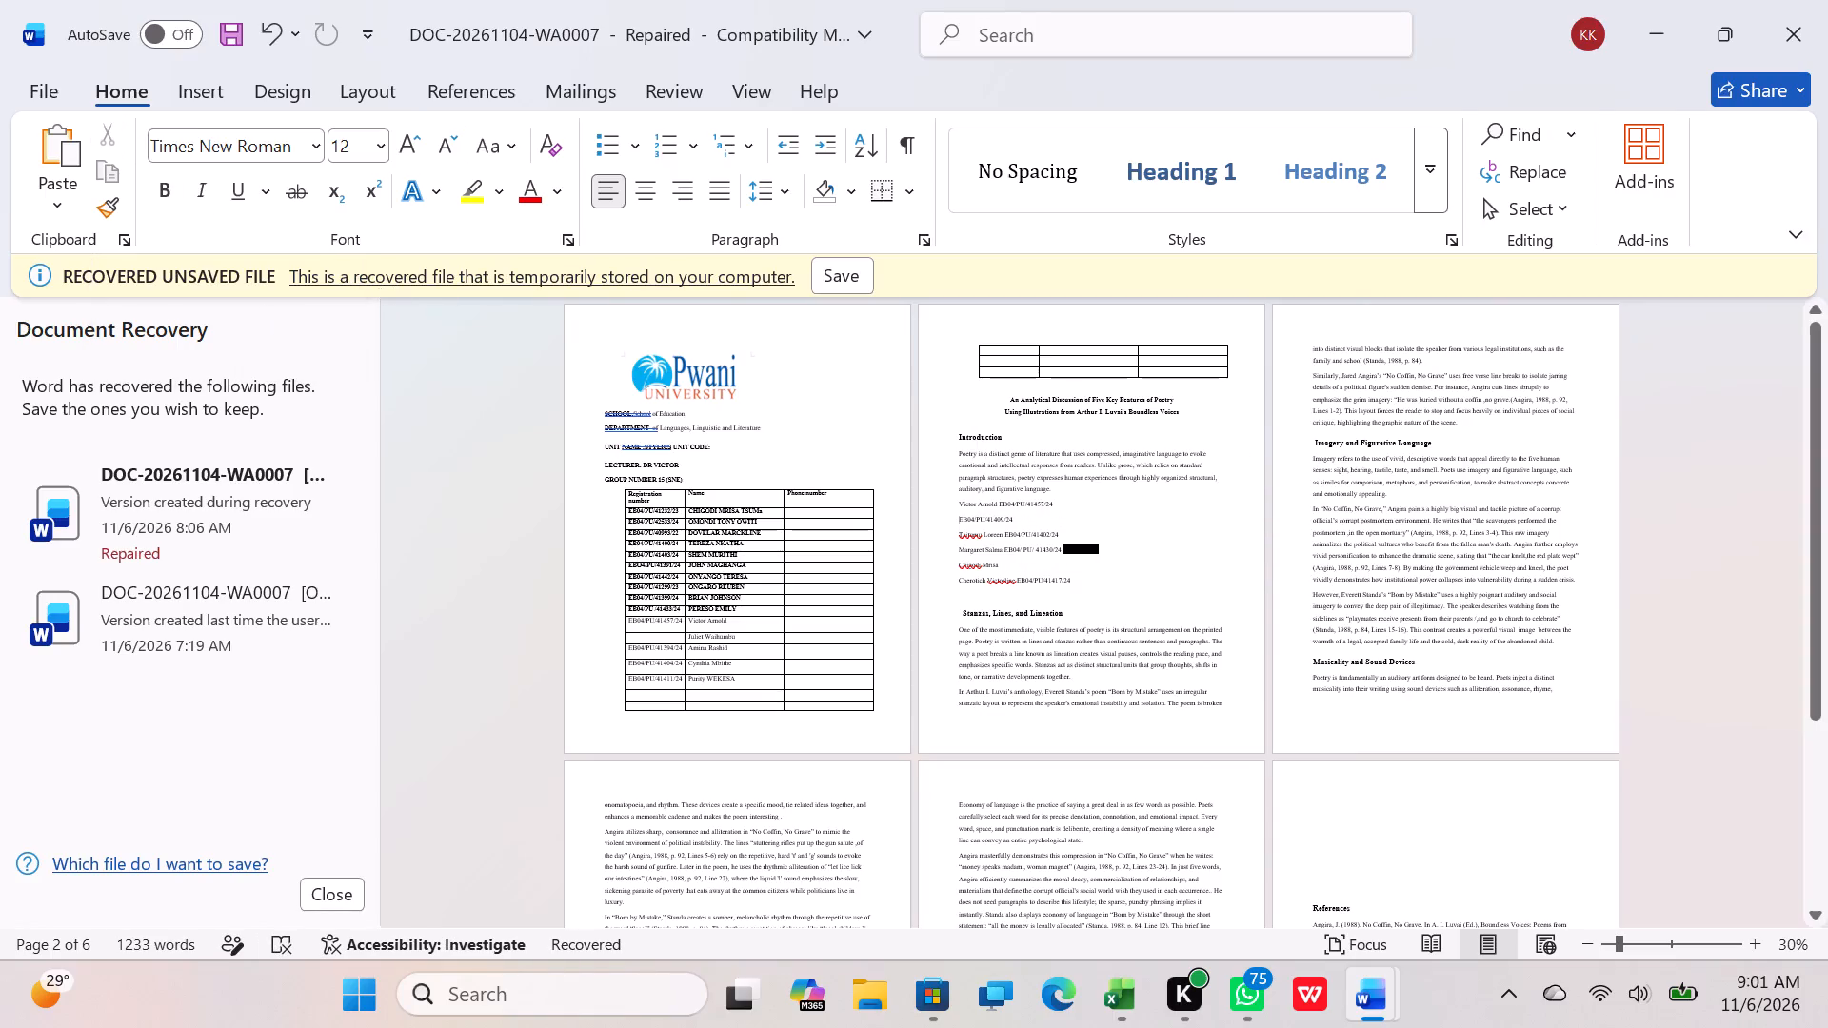
Paste the name cut from the pasted list's second entry into the sixth added row's Registration number cell.
left_click(642, 693)
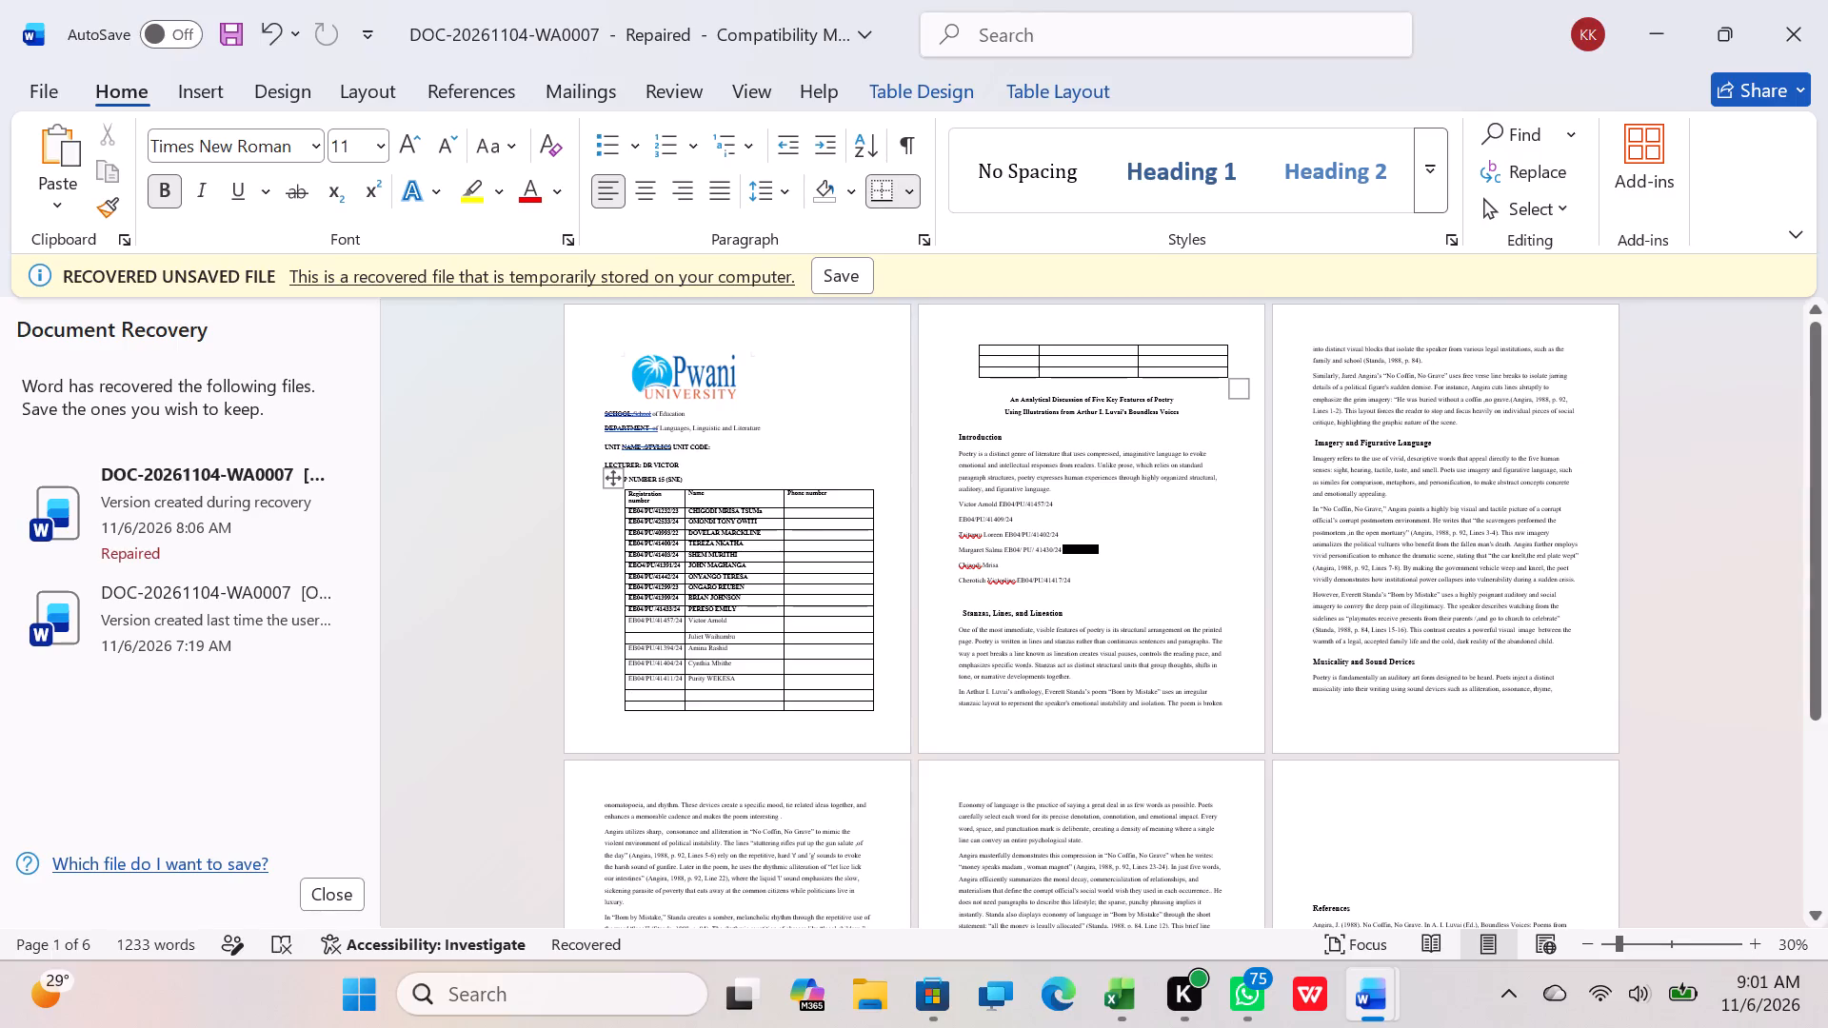
left_click(49, 148)
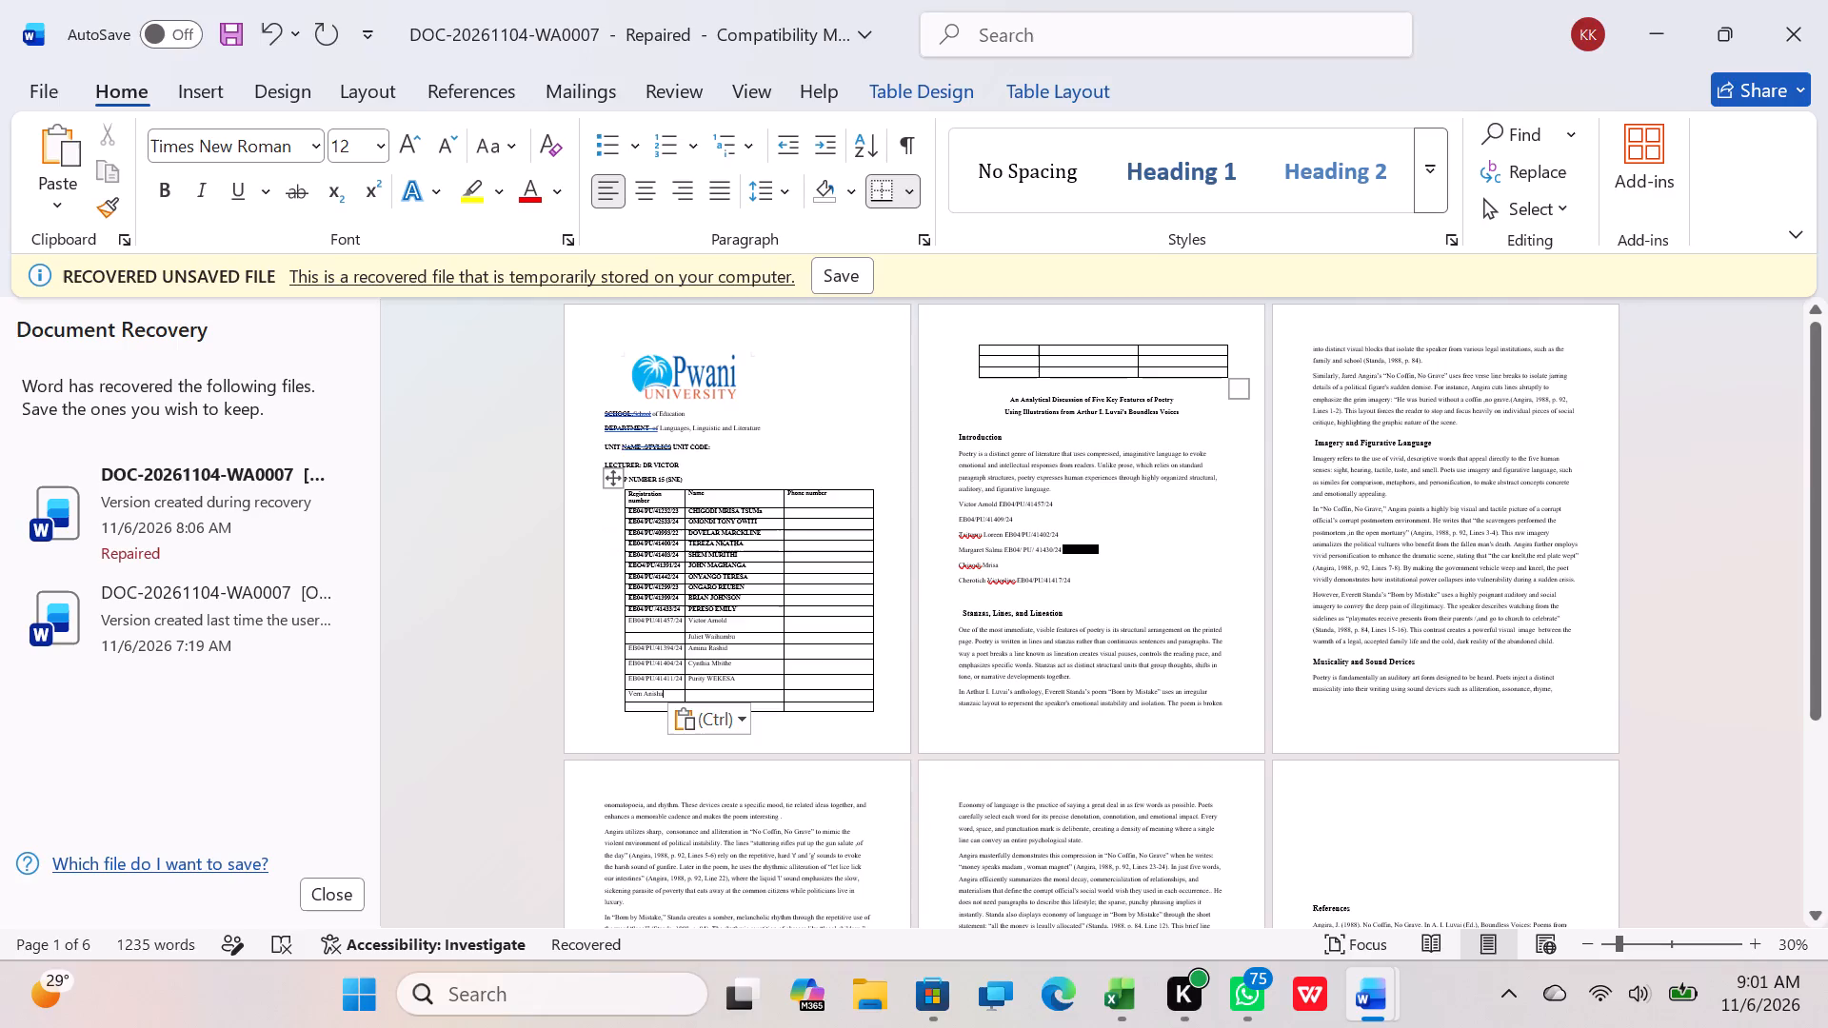
Move the sixth added member's name out of the Registration number cell into the Name cell of the same row.
left_click(638, 691)
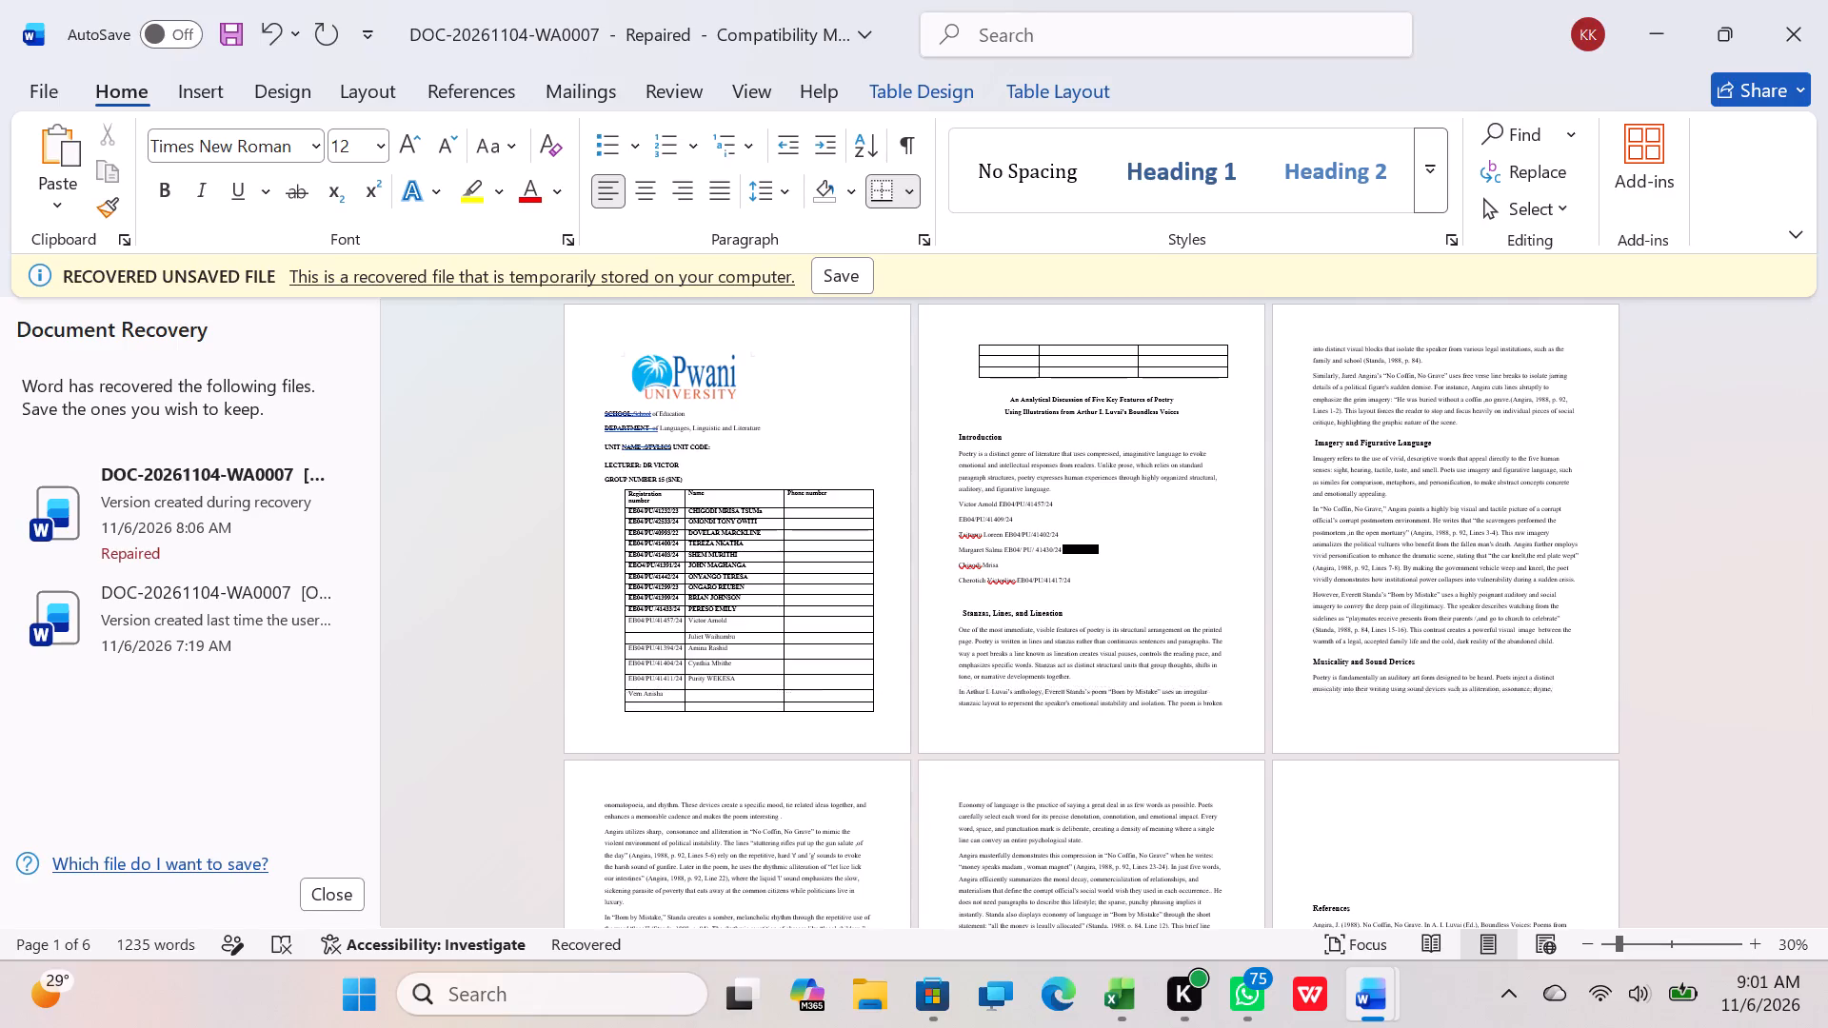
left_click(638, 691)
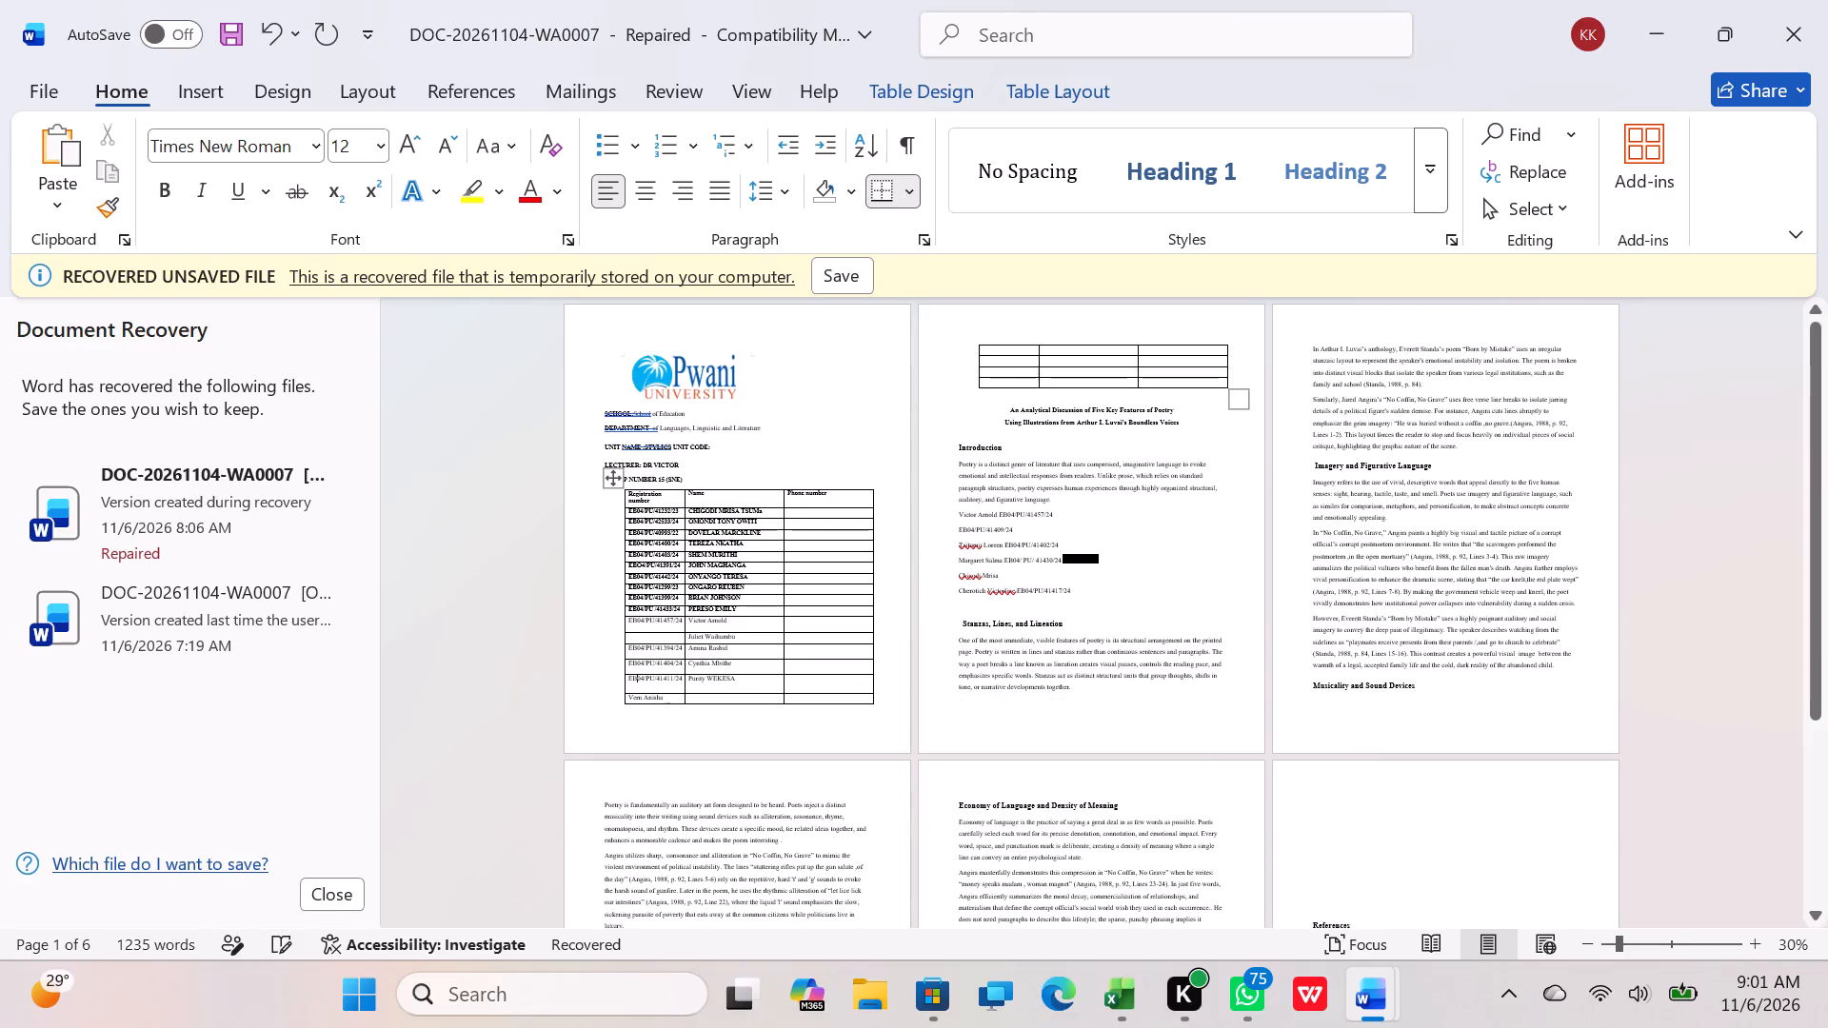
left_click(626, 688)
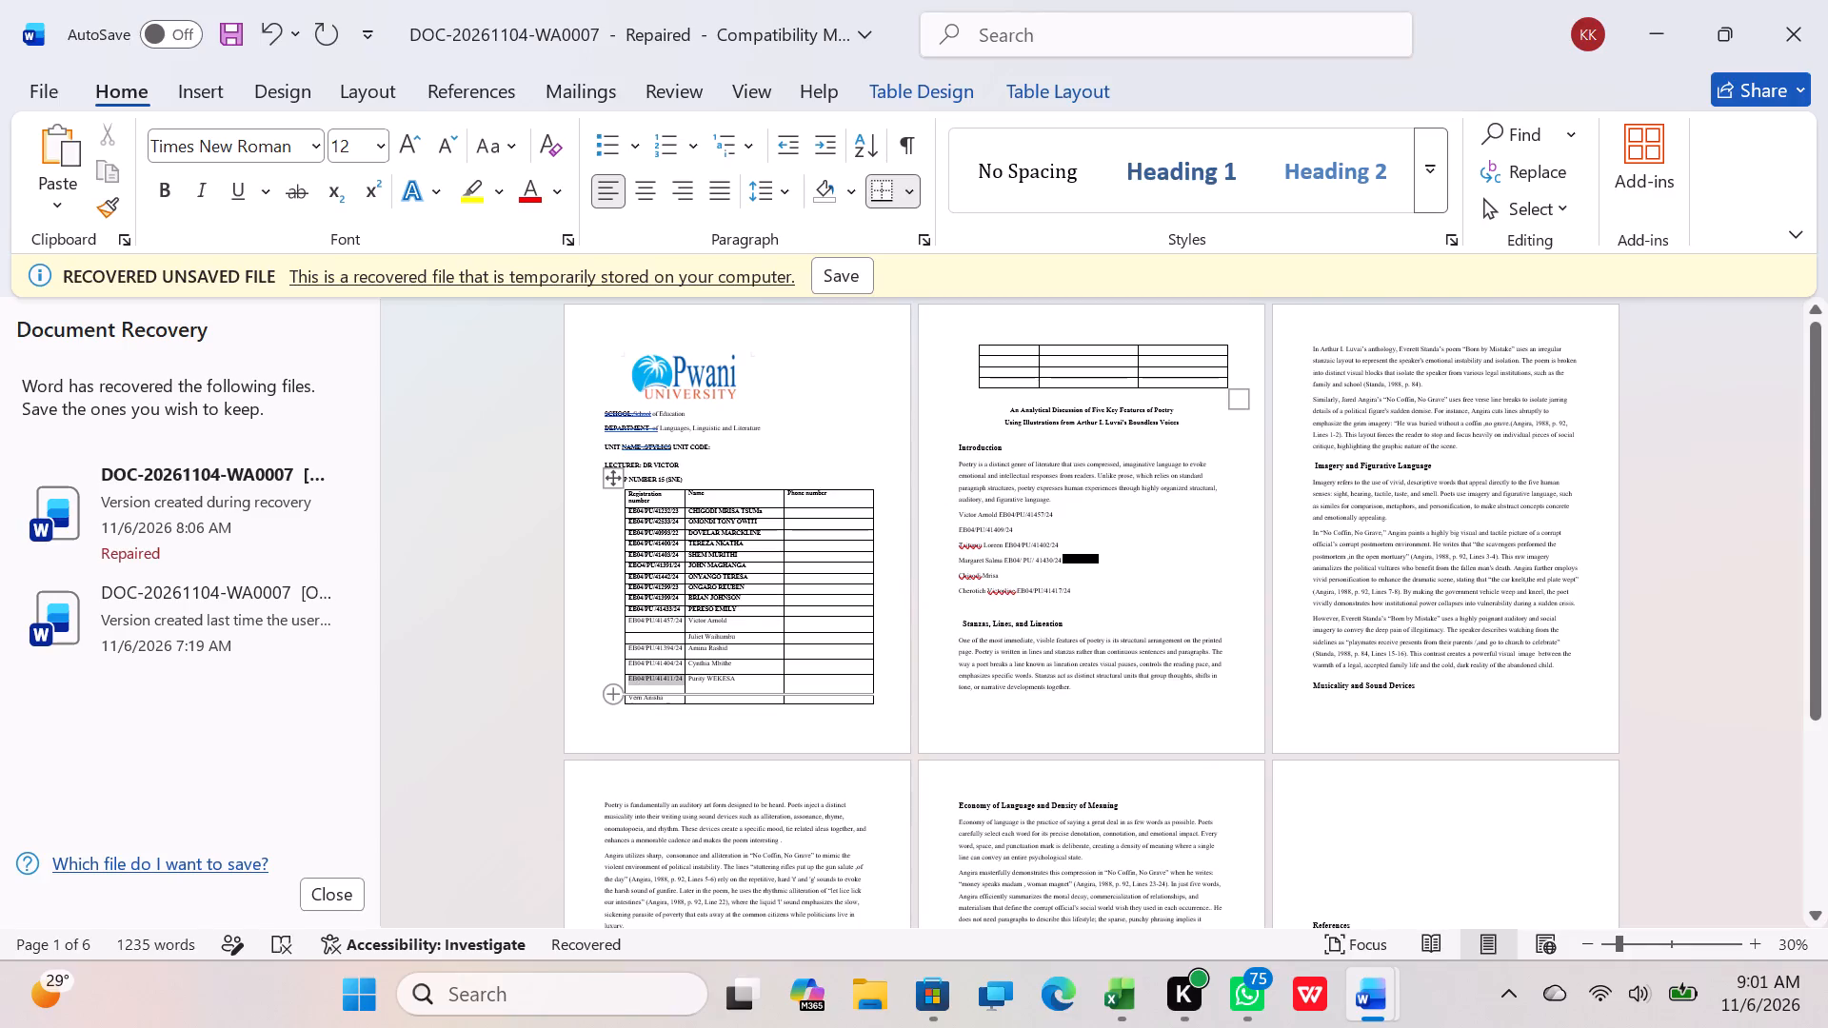
left_click(617, 689)
left_click(684, 692)
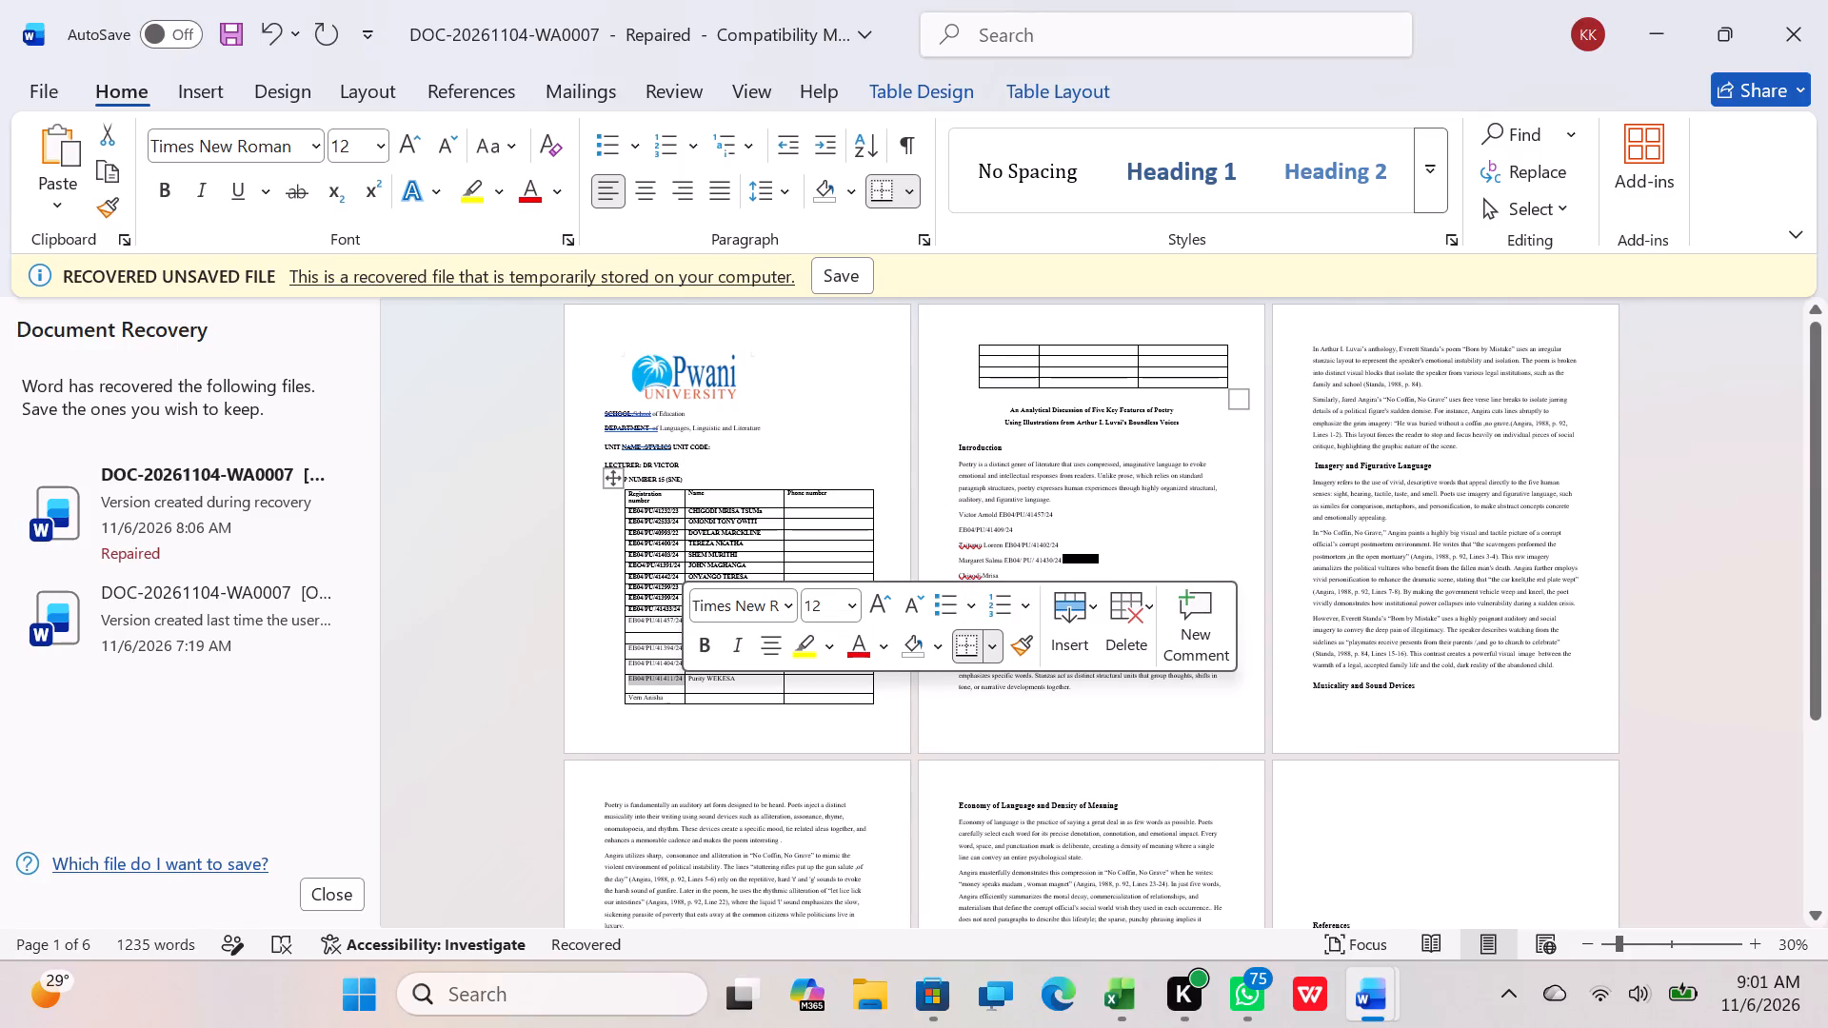
left_click(702, 695)
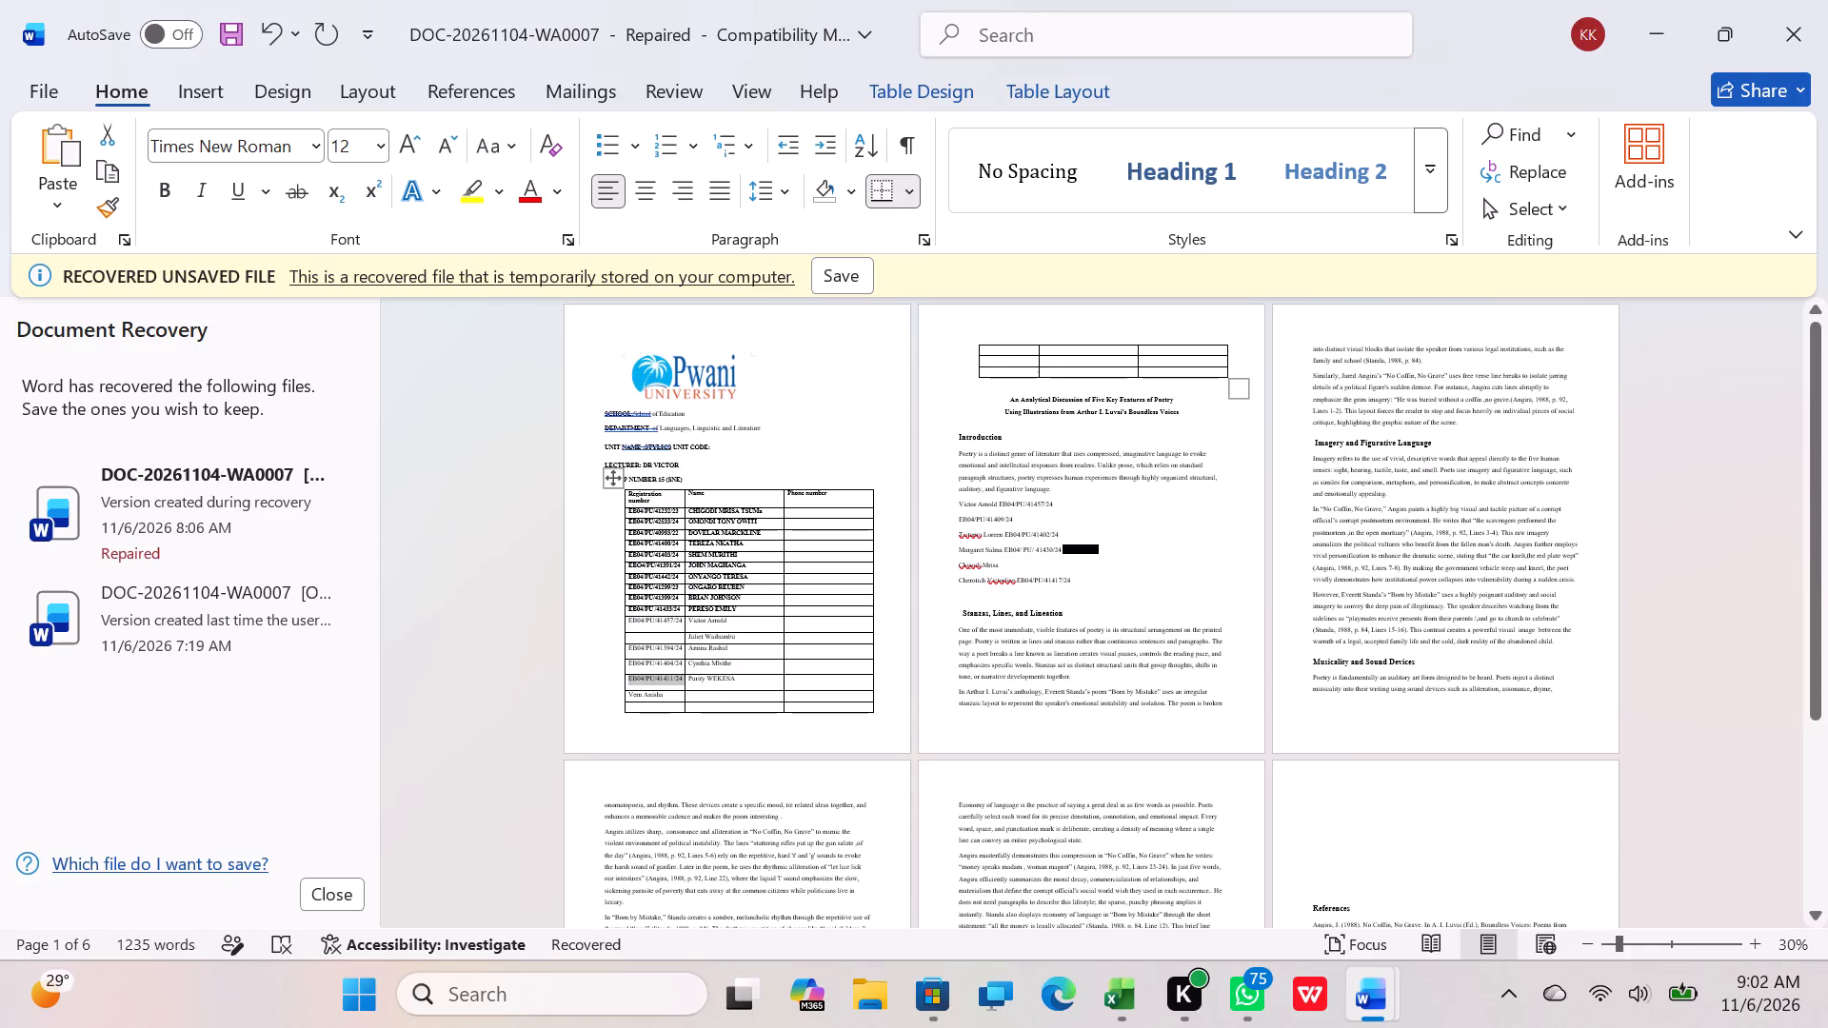
left_click(708, 632)
left_click(695, 692)
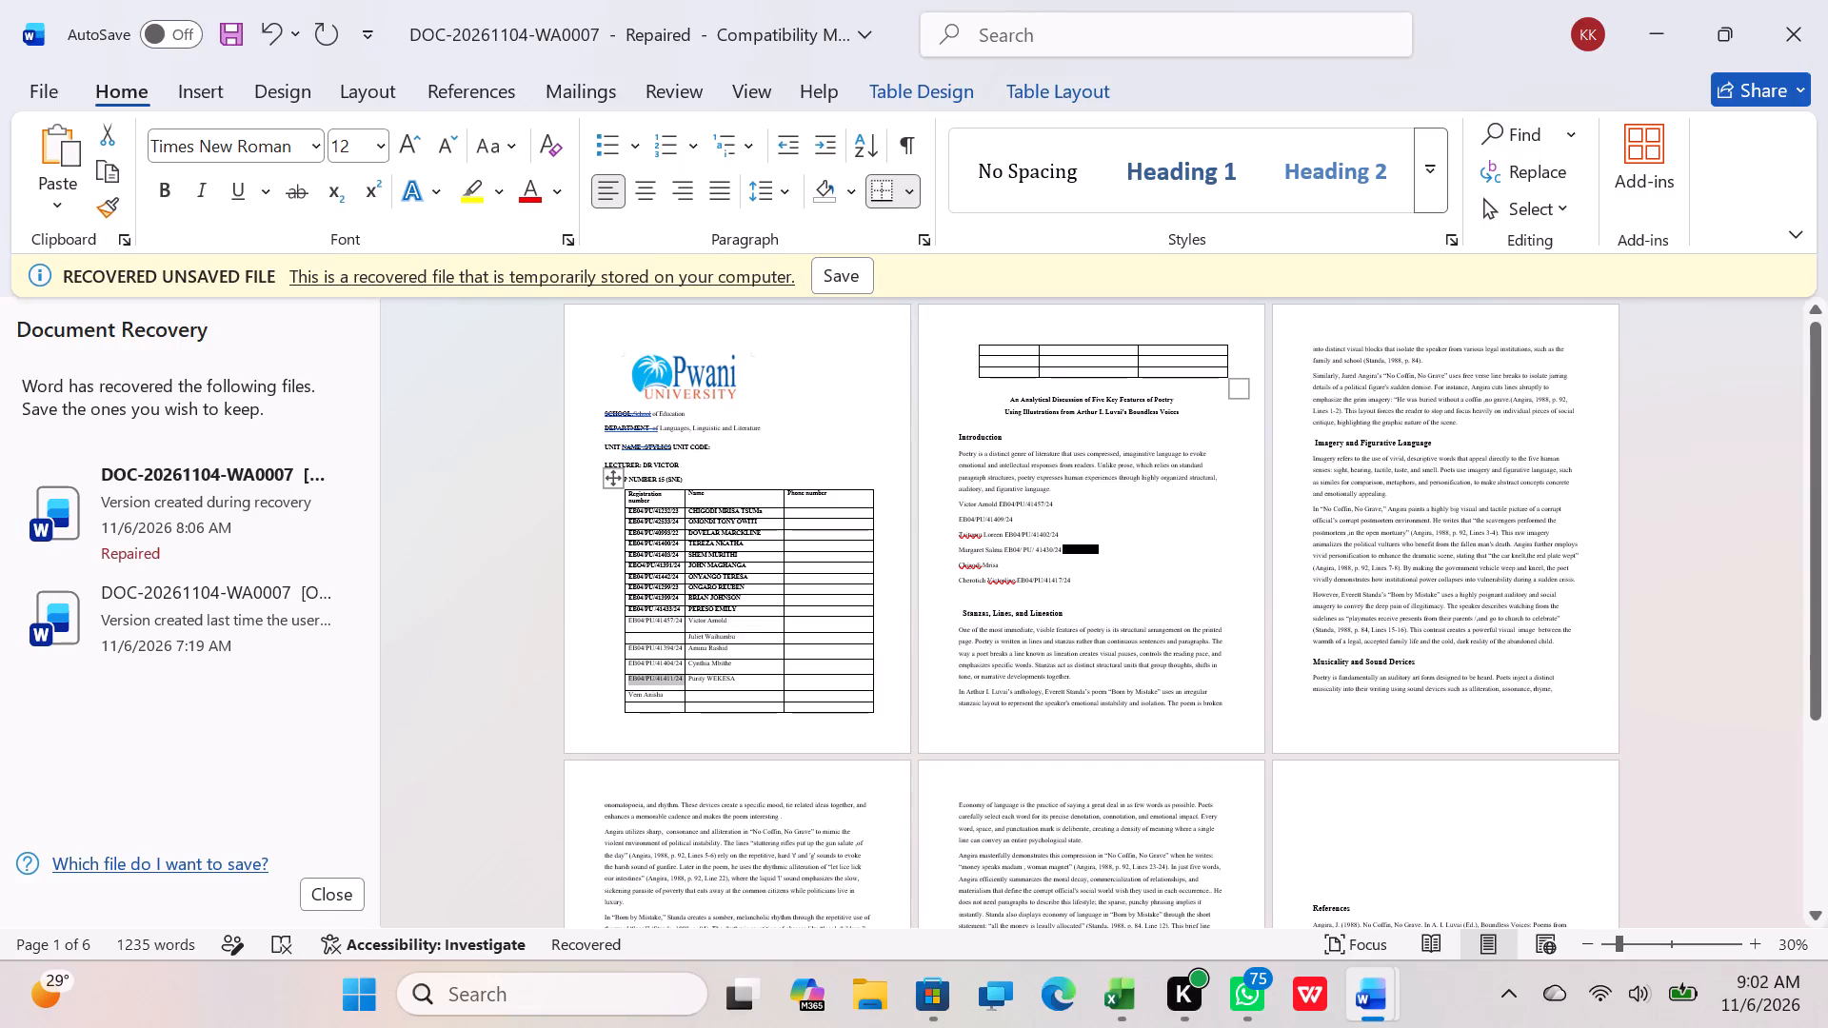
left_click(696, 690)
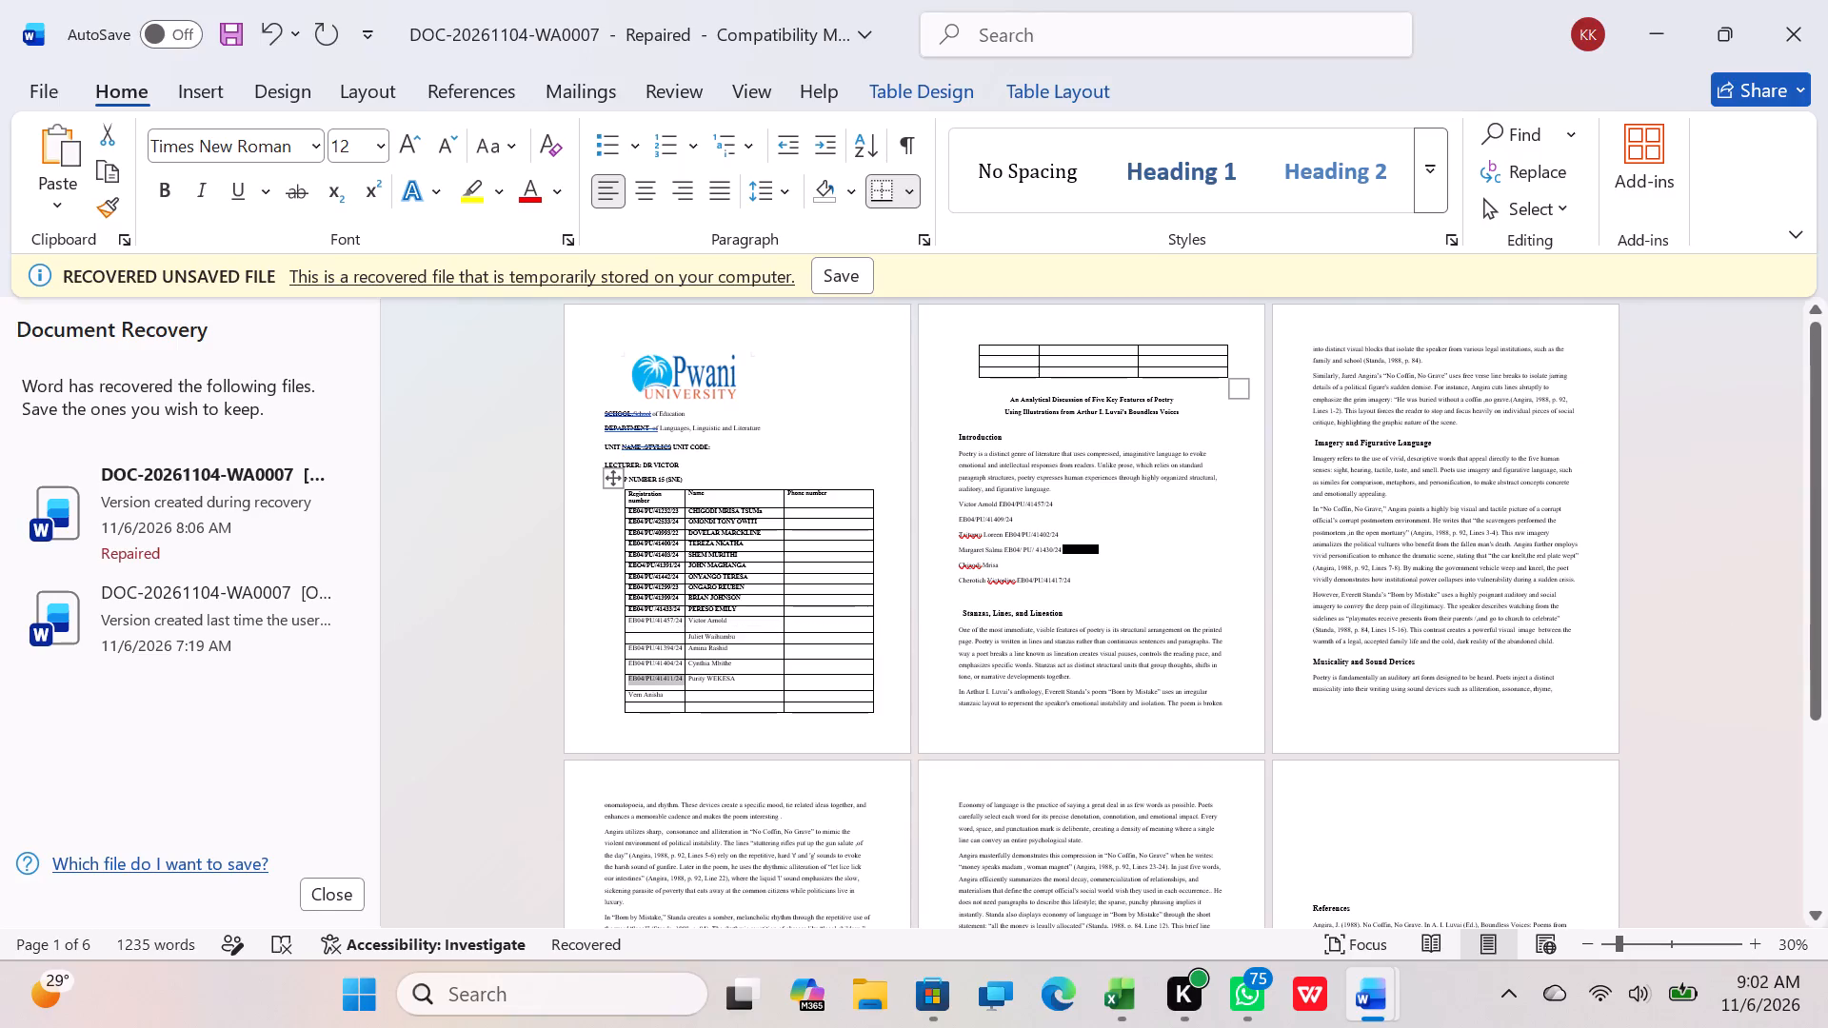
left_click(698, 693)
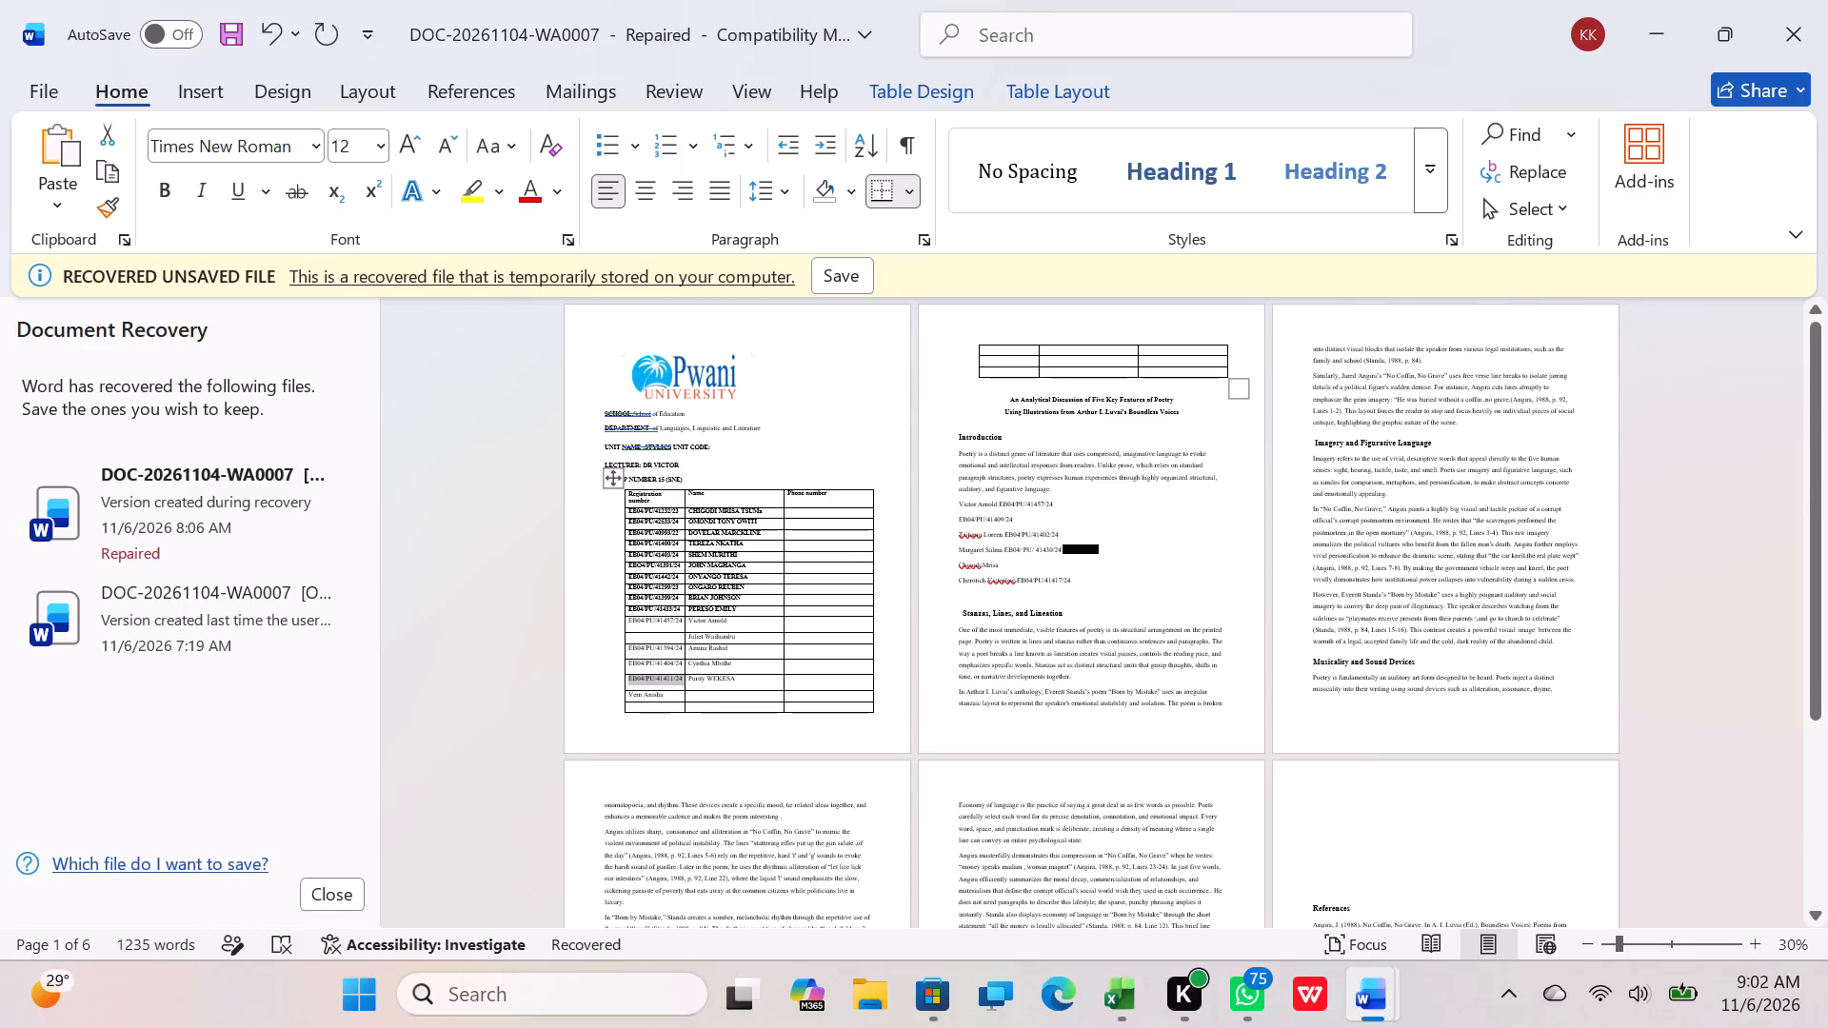
left_click(710, 698)
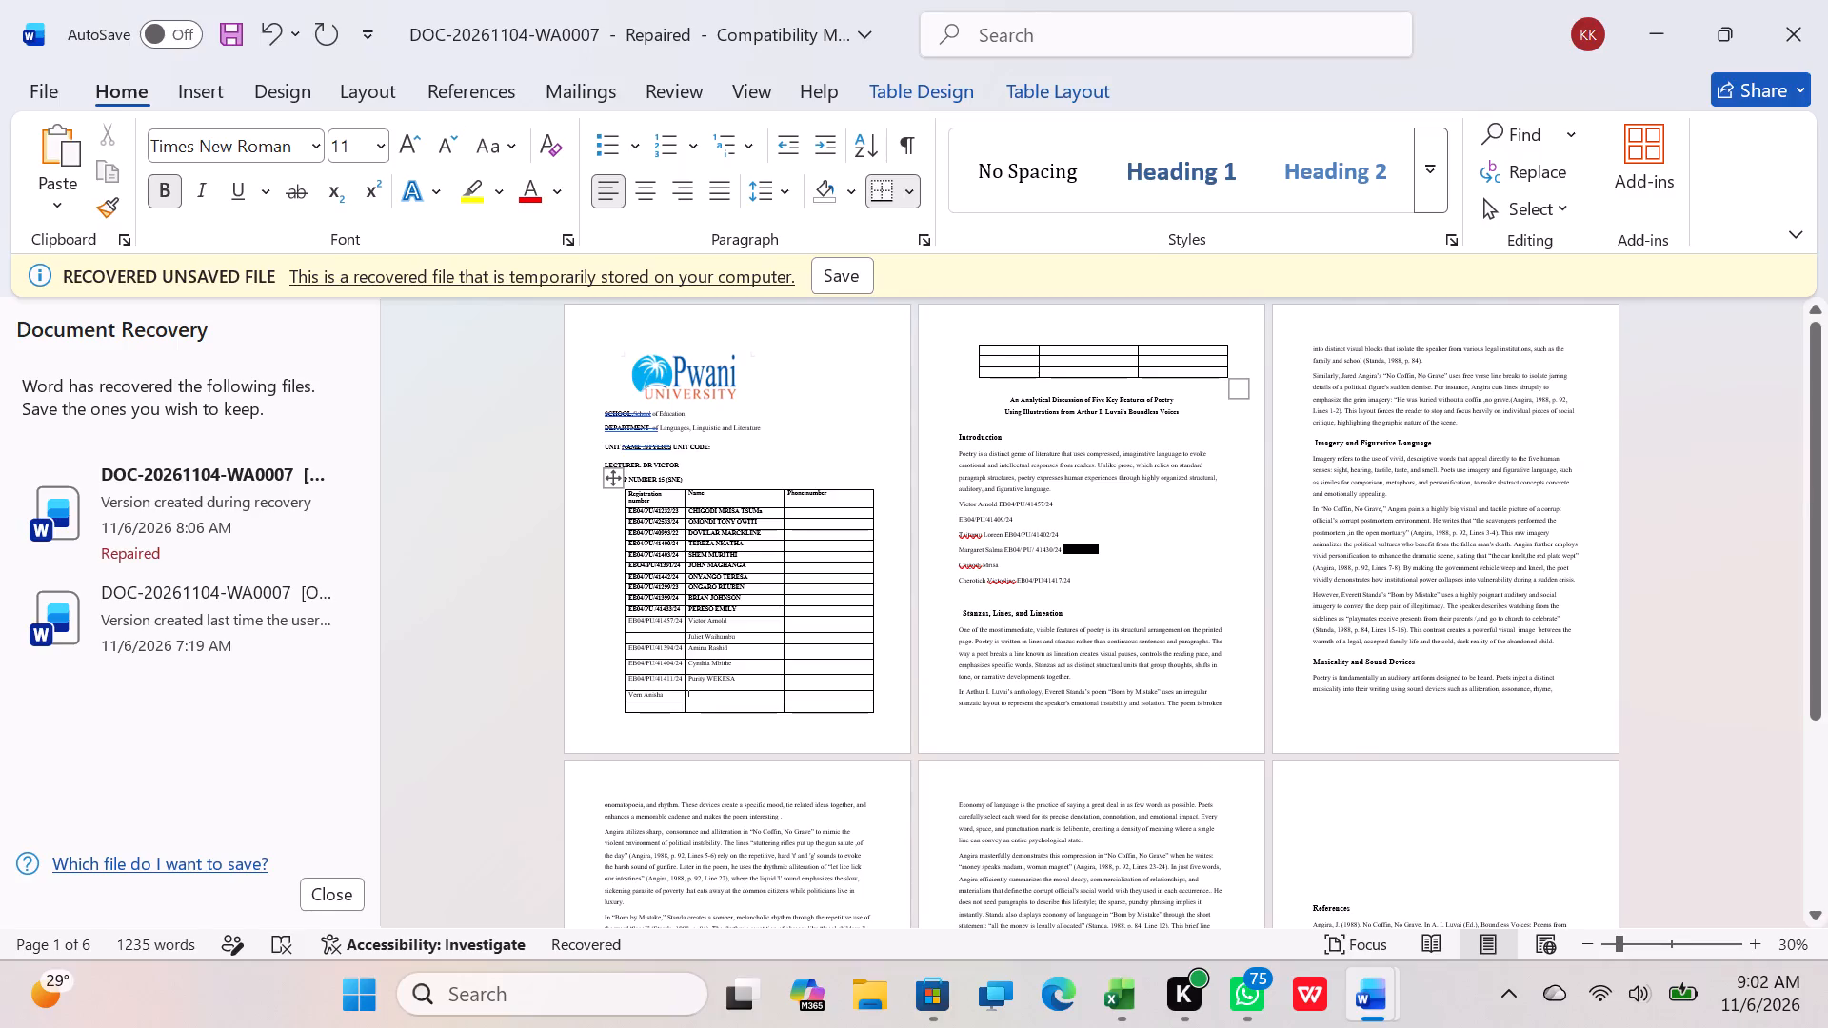
Move the sixth added member's name out of the Registration number cell into the Name cell of the same row.
left_click(635, 696)
left_click_drag(635, 696, 656, 693)
left_click_drag(656, 693, 660, 693)
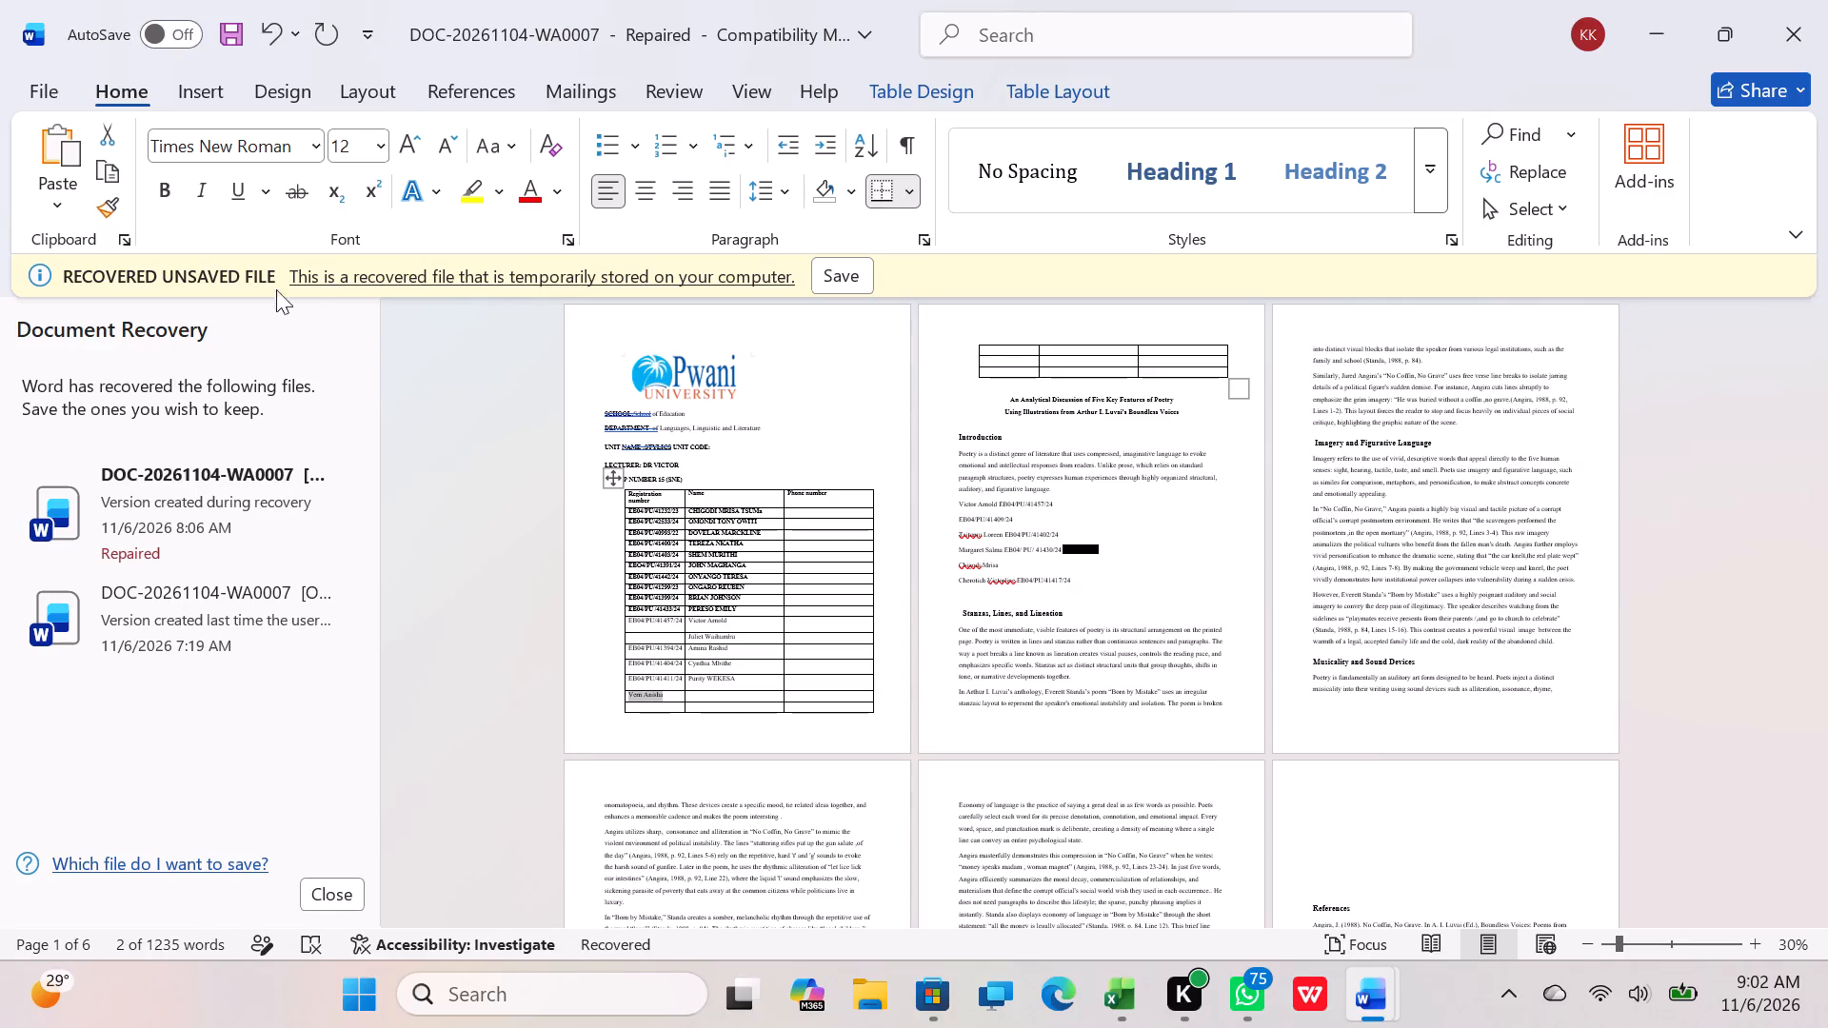
left_click(103, 131)
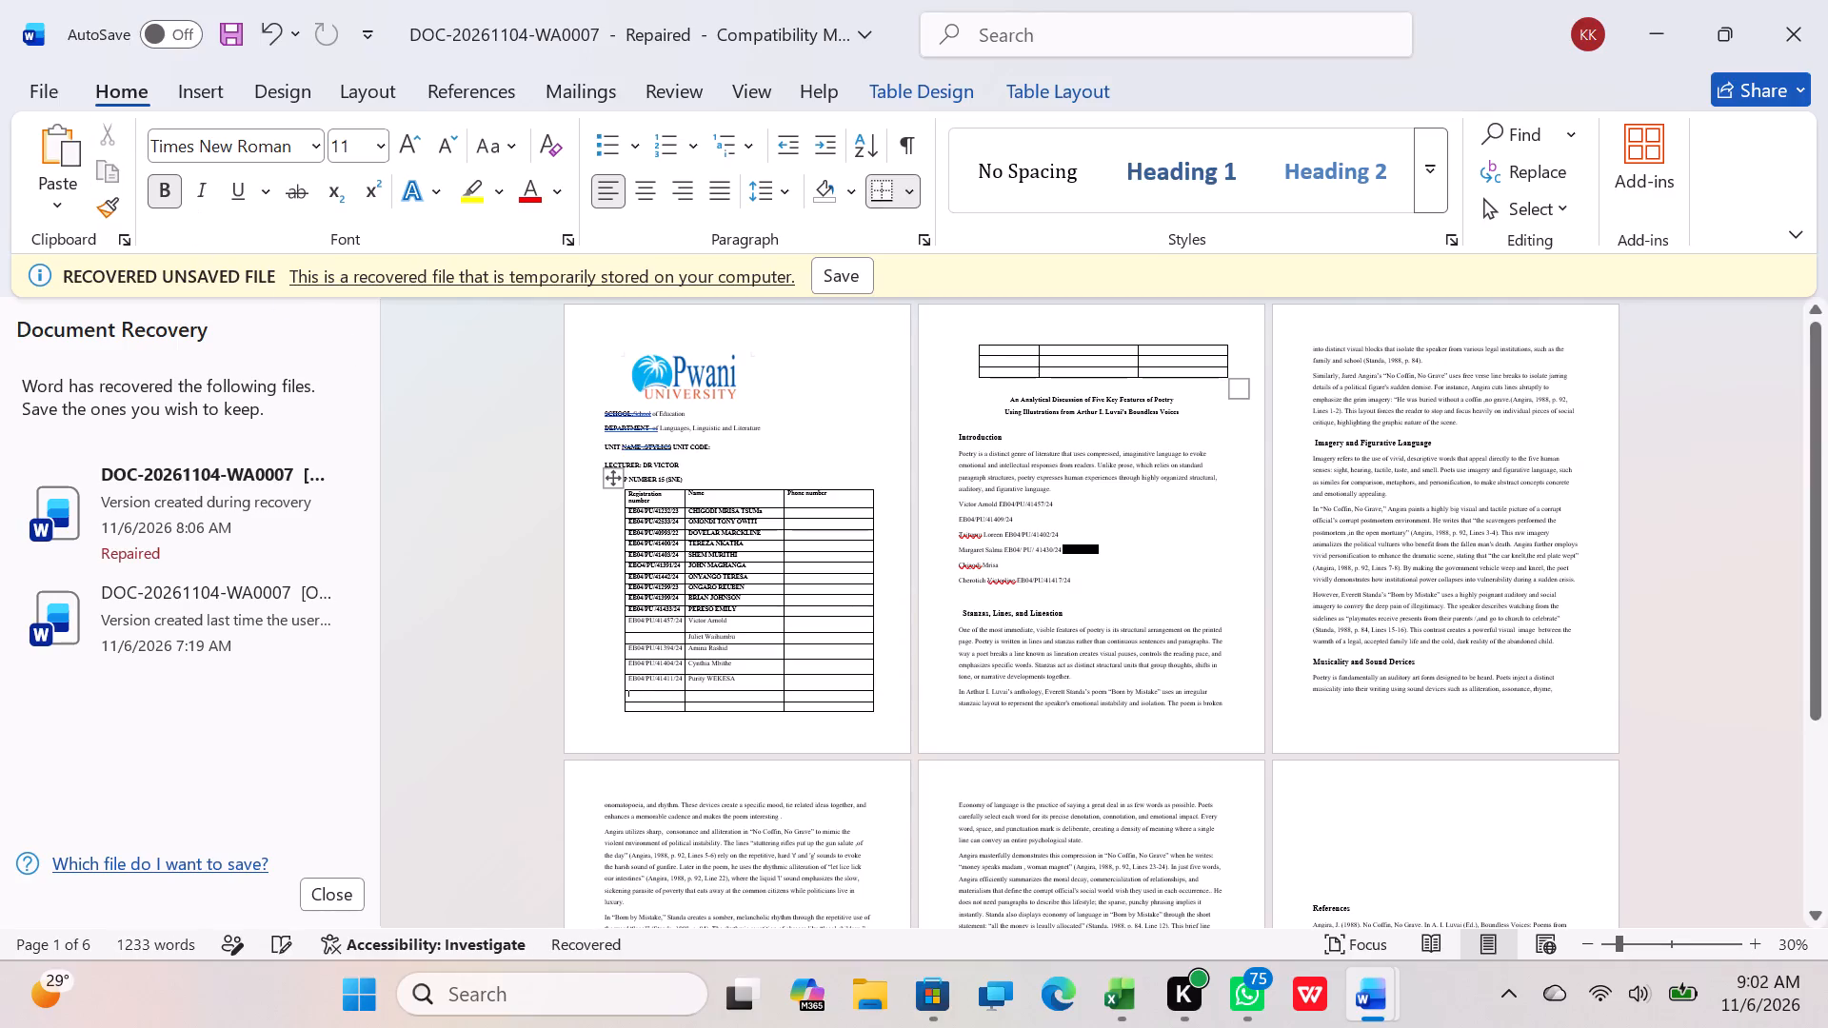
left_click(708, 696)
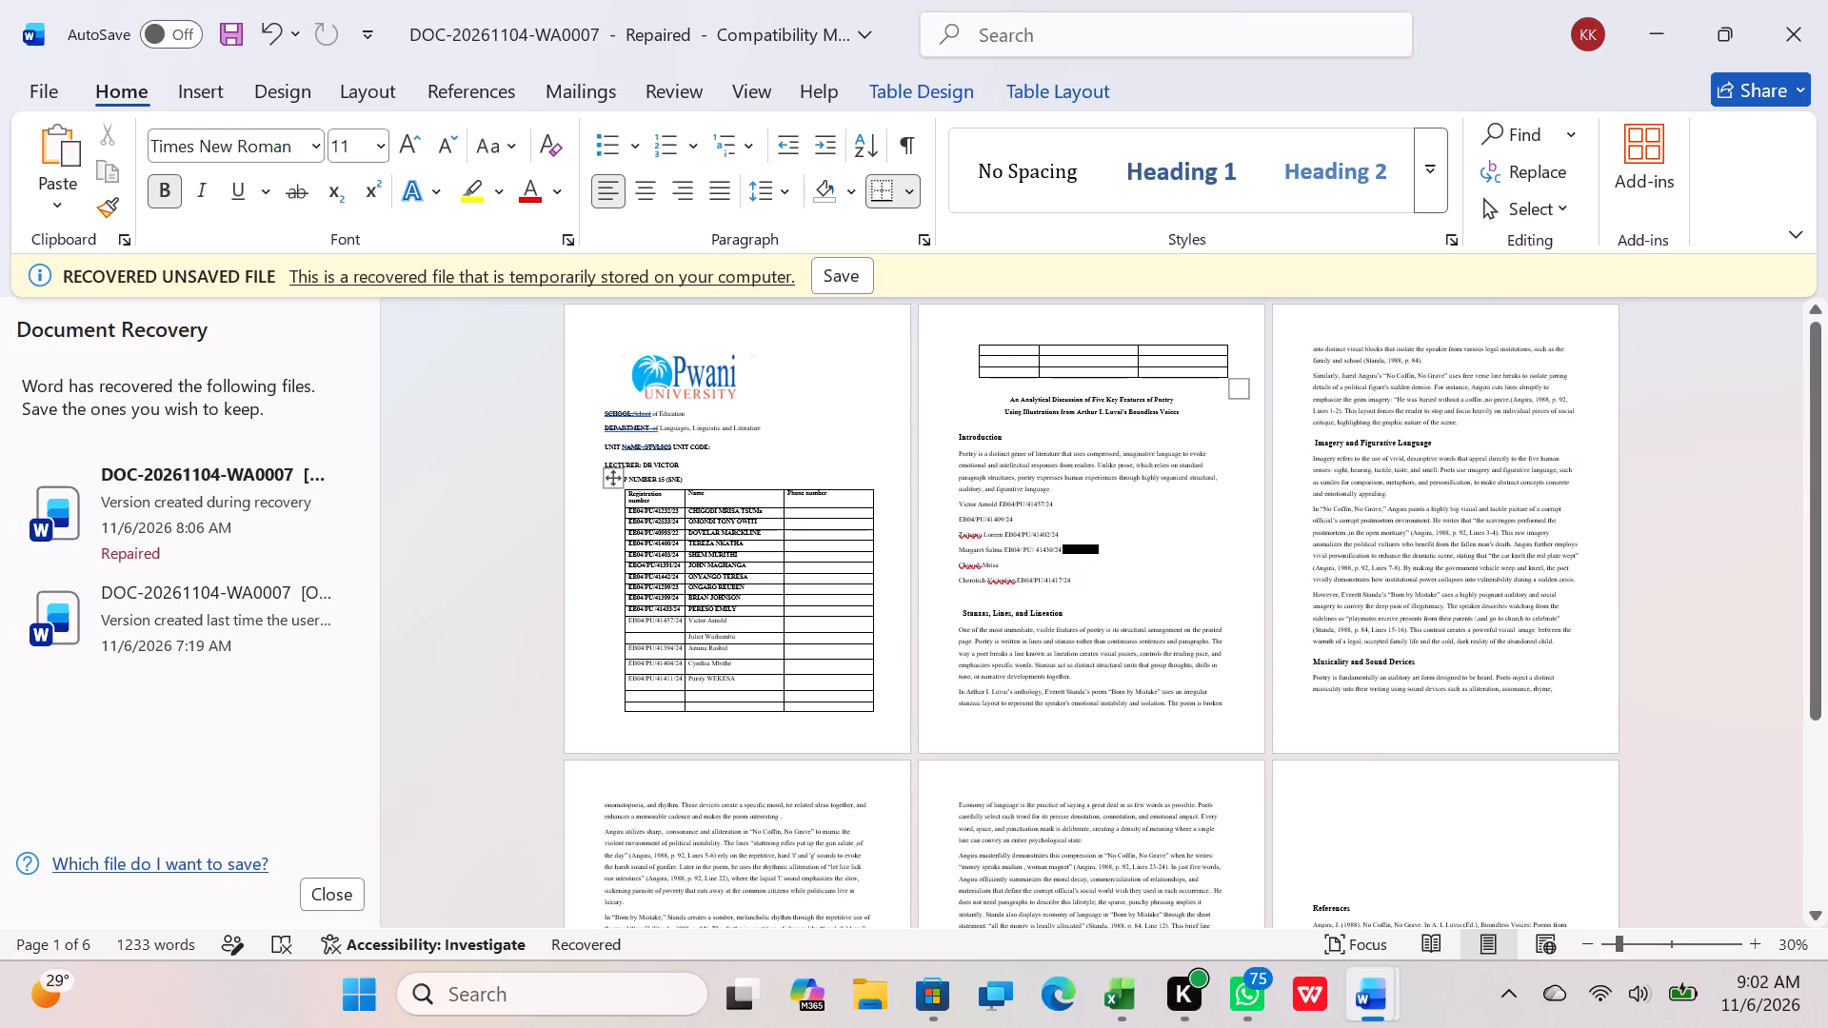
left_click(708, 696)
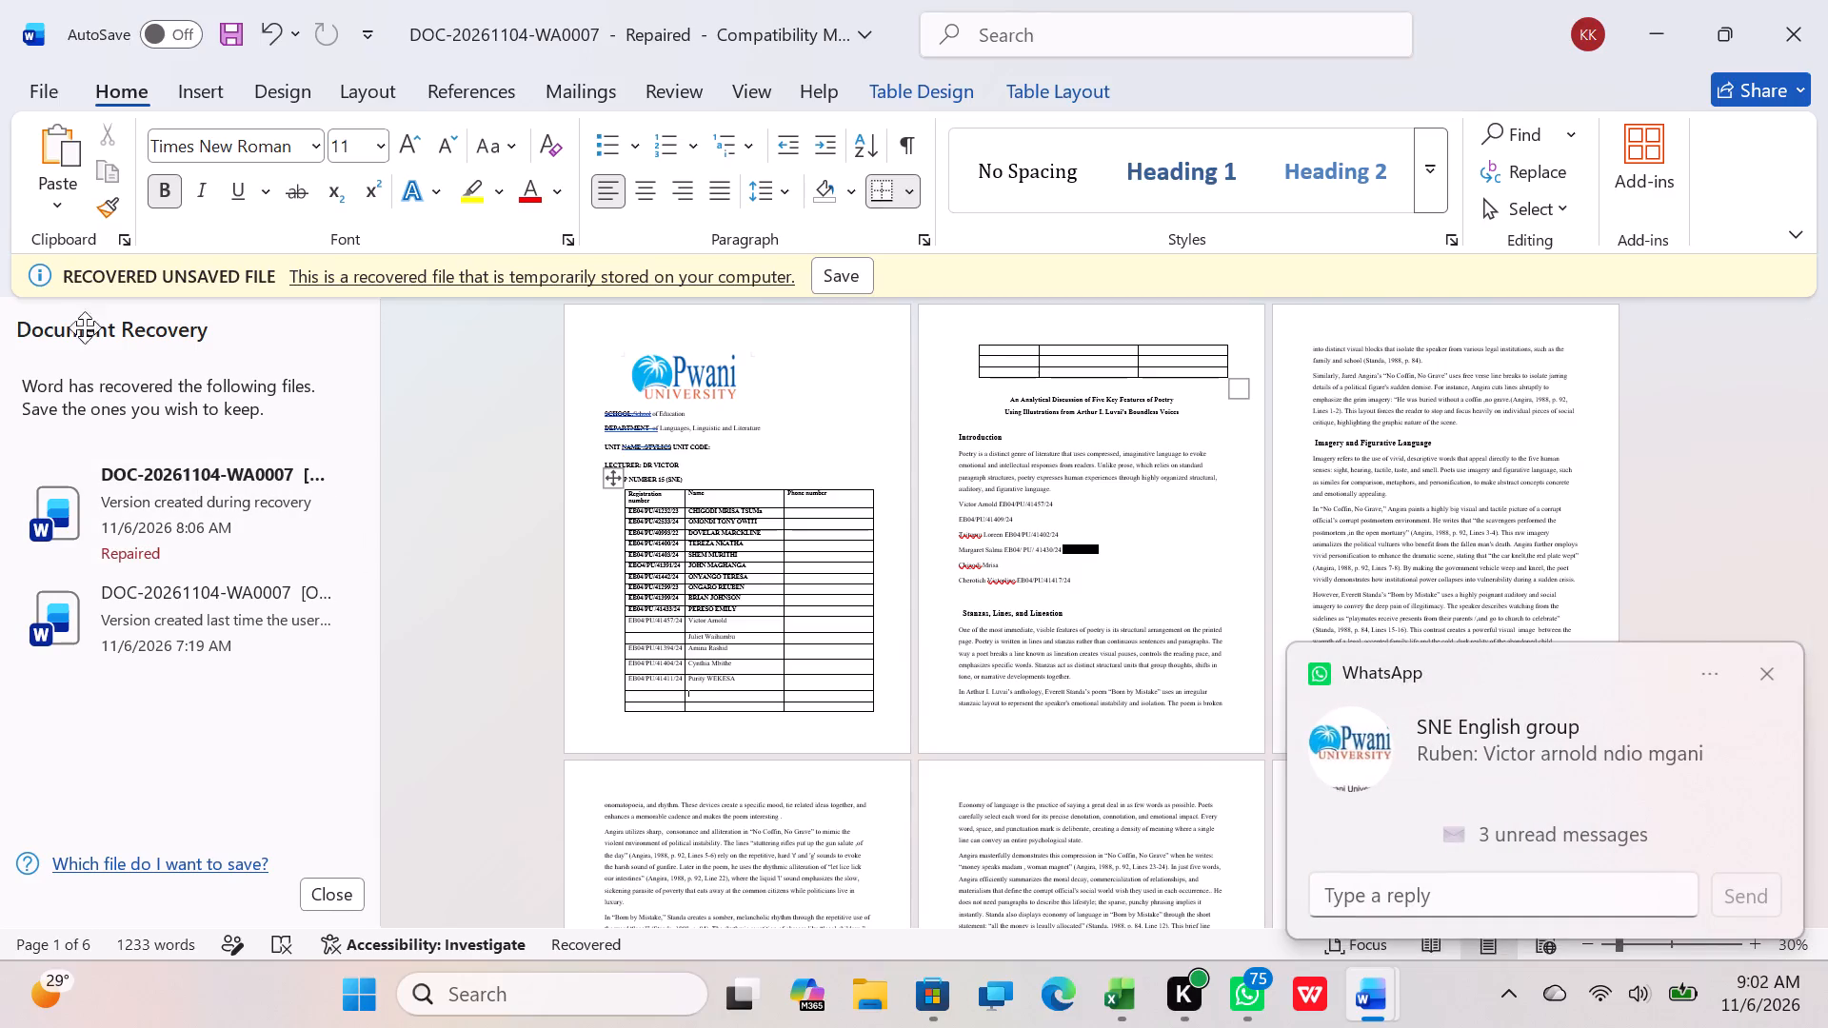
left_click(42, 165)
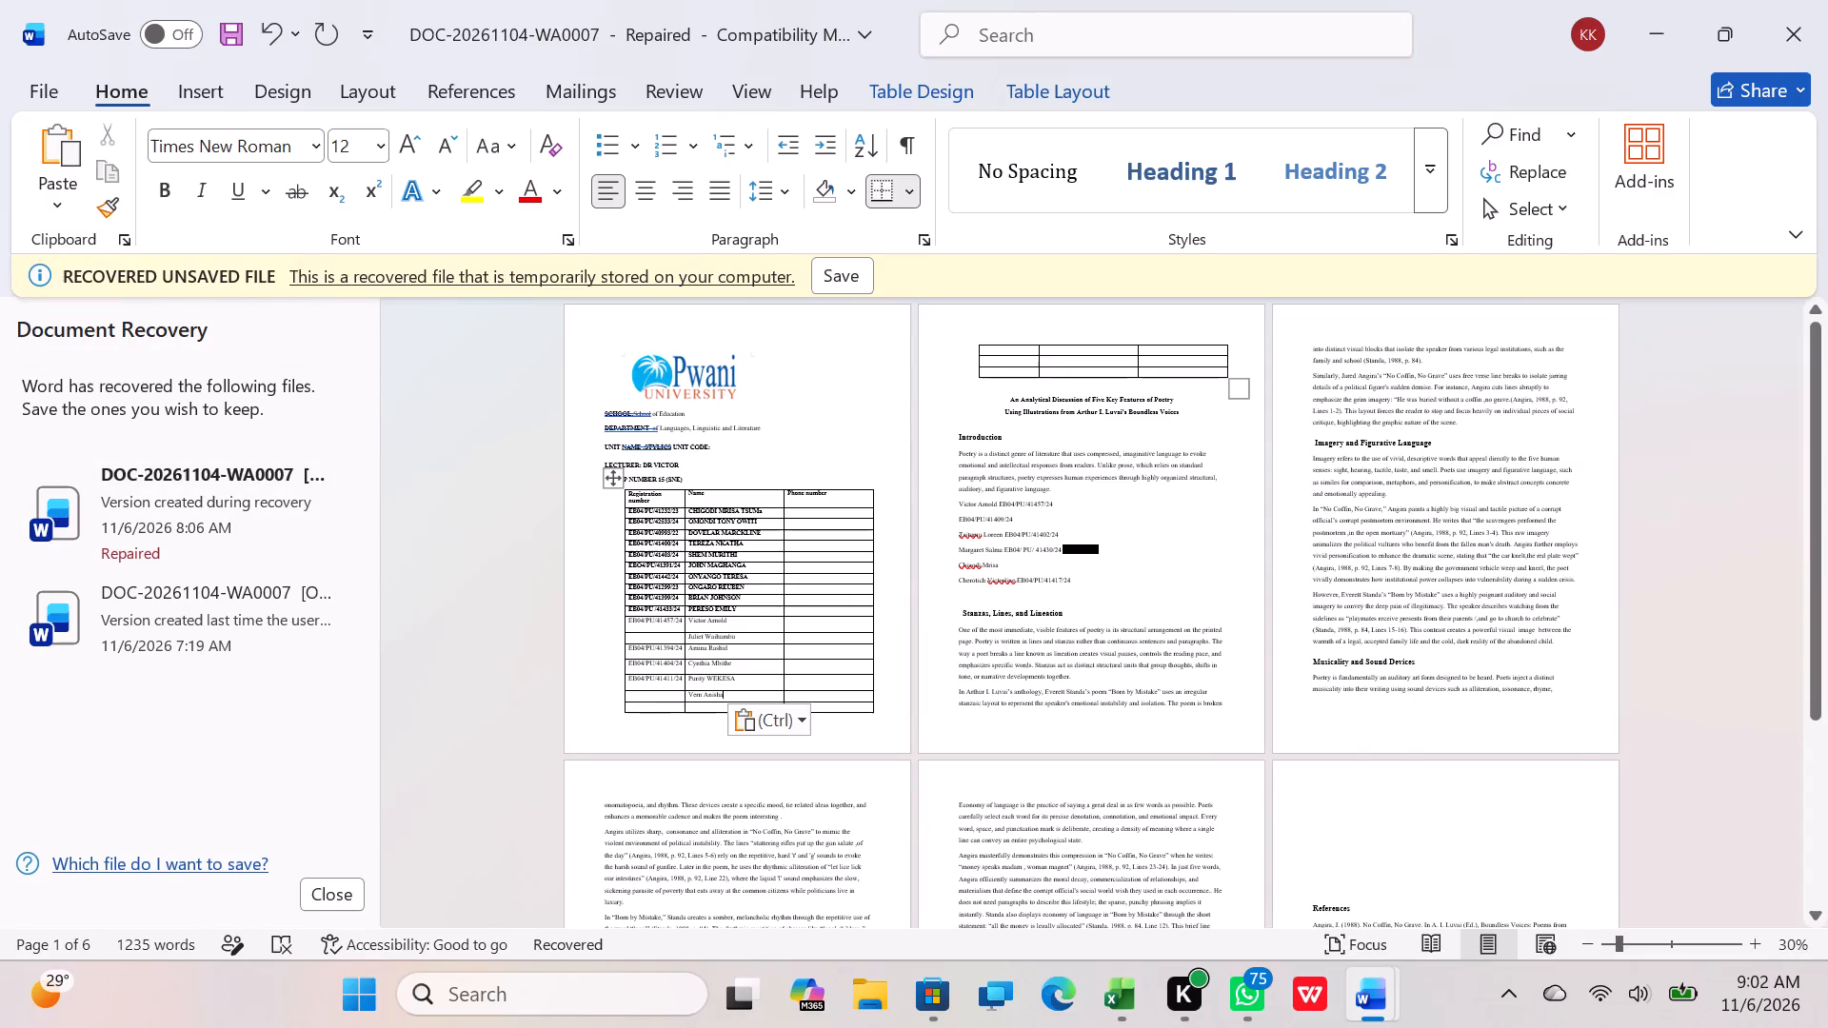
Cut the registration number remaining on the second line of the pasted members list under Introduction.
left_click_drag(960, 524, 1025, 520)
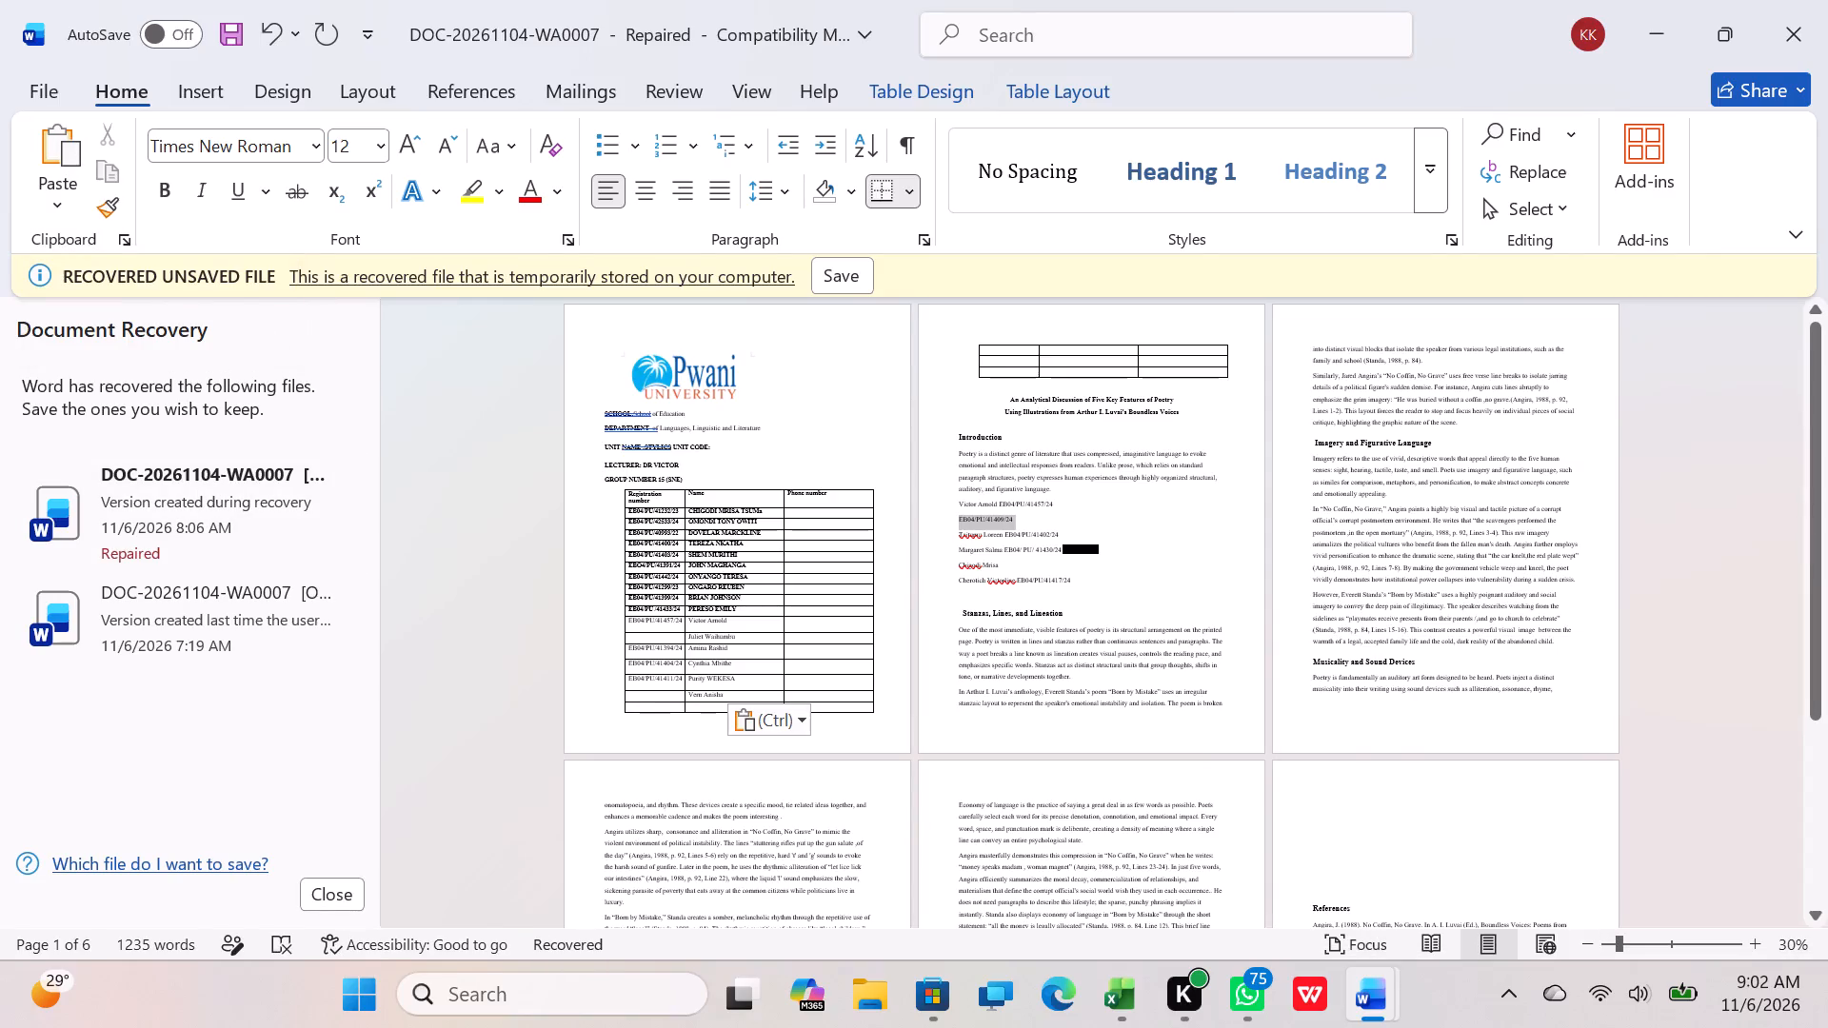
left_click_drag(1025, 520, 1025, 519)
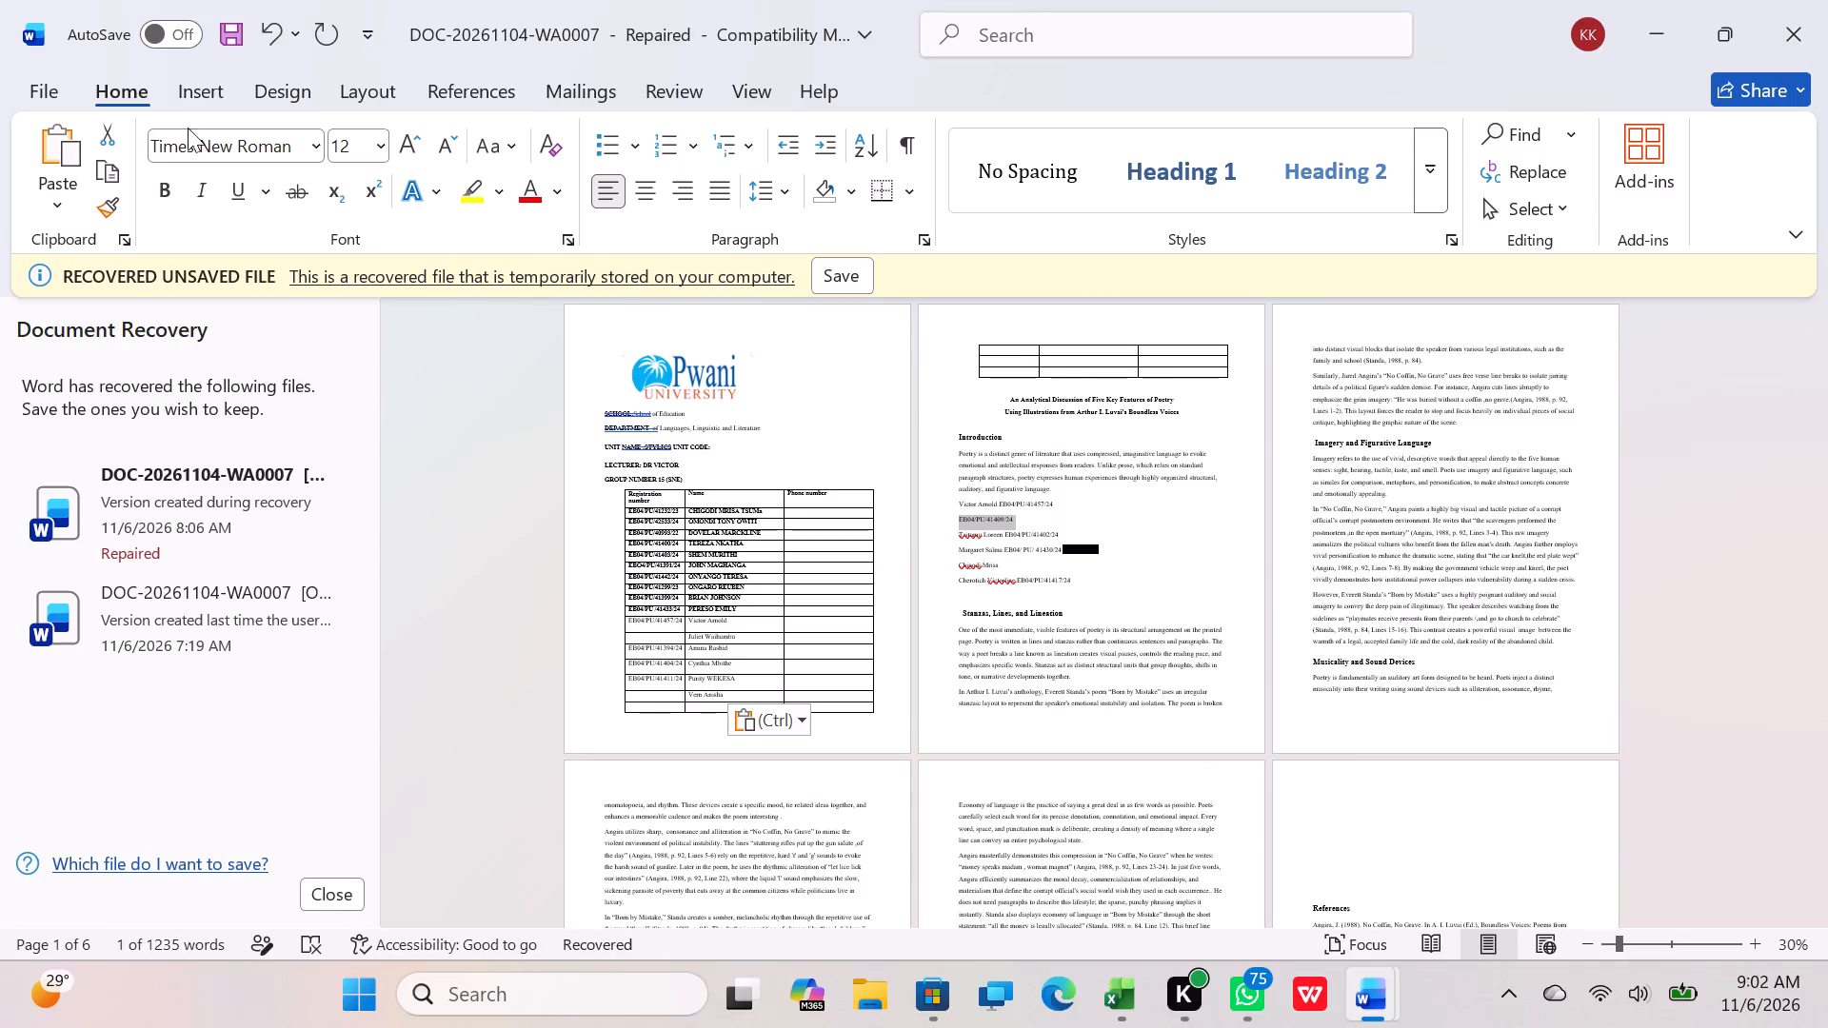
left_click(101, 125)
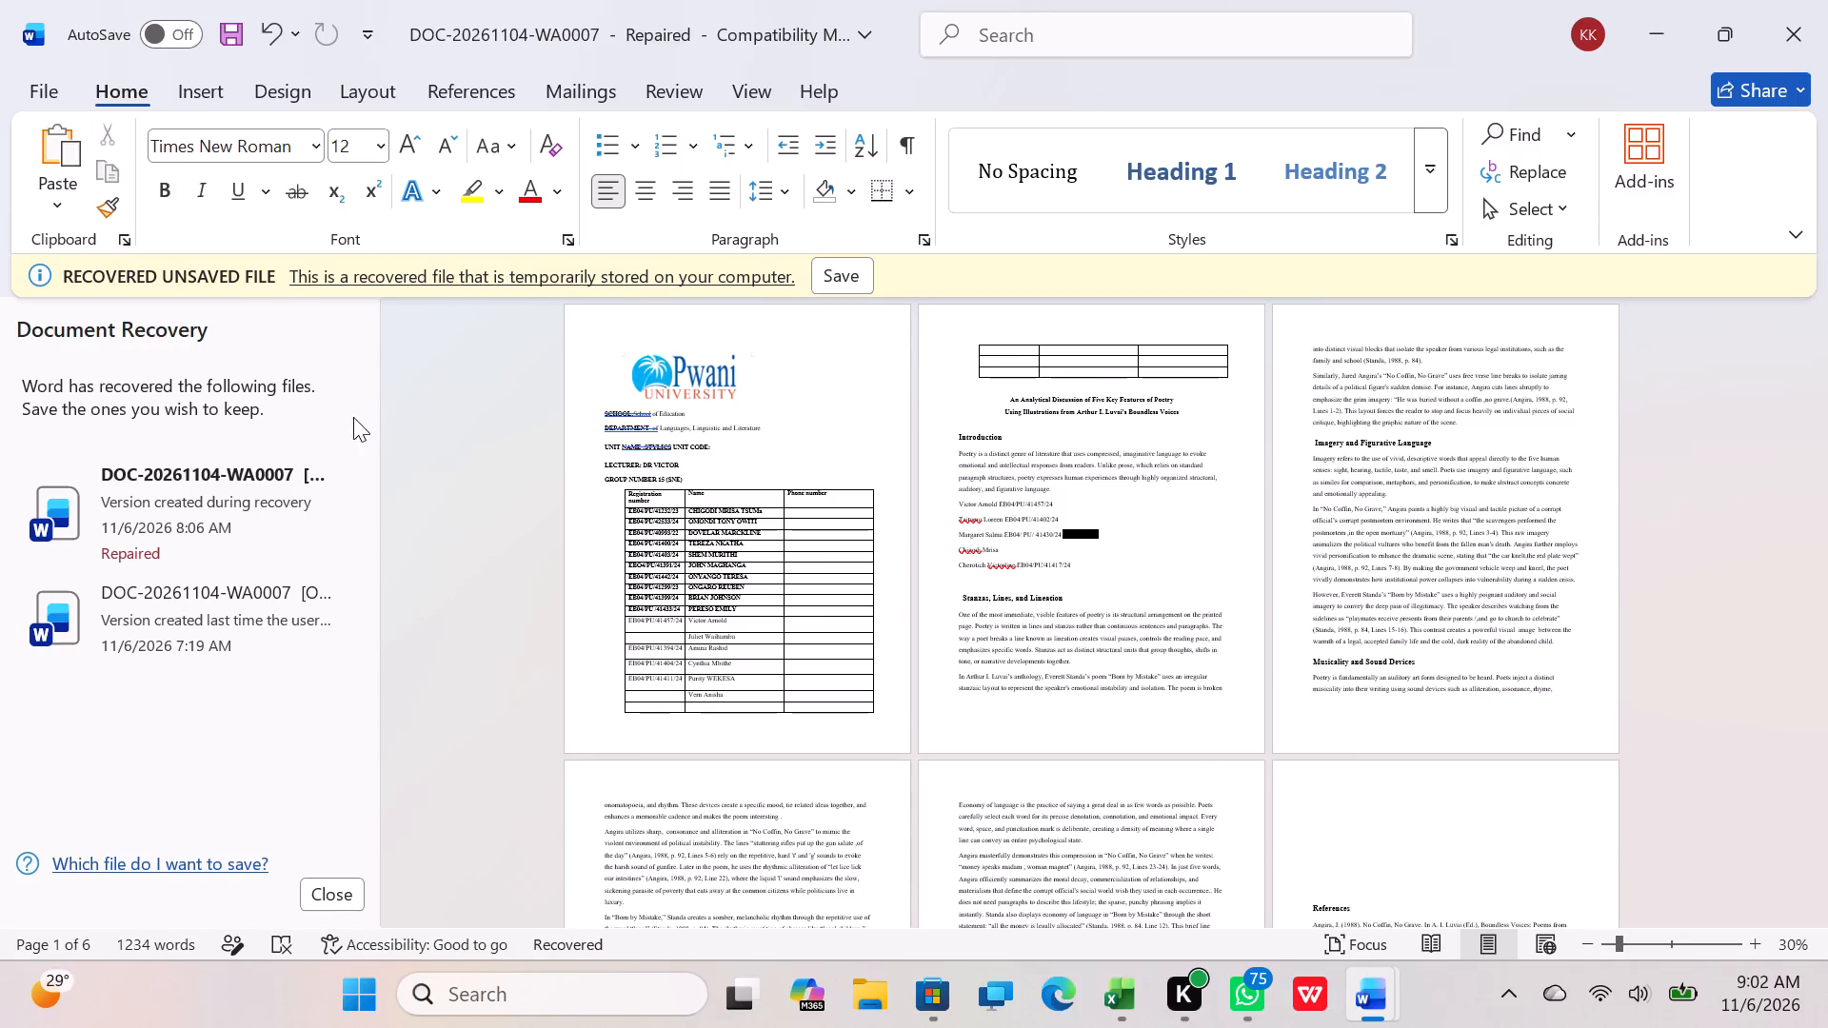
Paste the registration number cut from the pasted list's second entry into the sixth added row's Registration number cell.
left_click(666, 696)
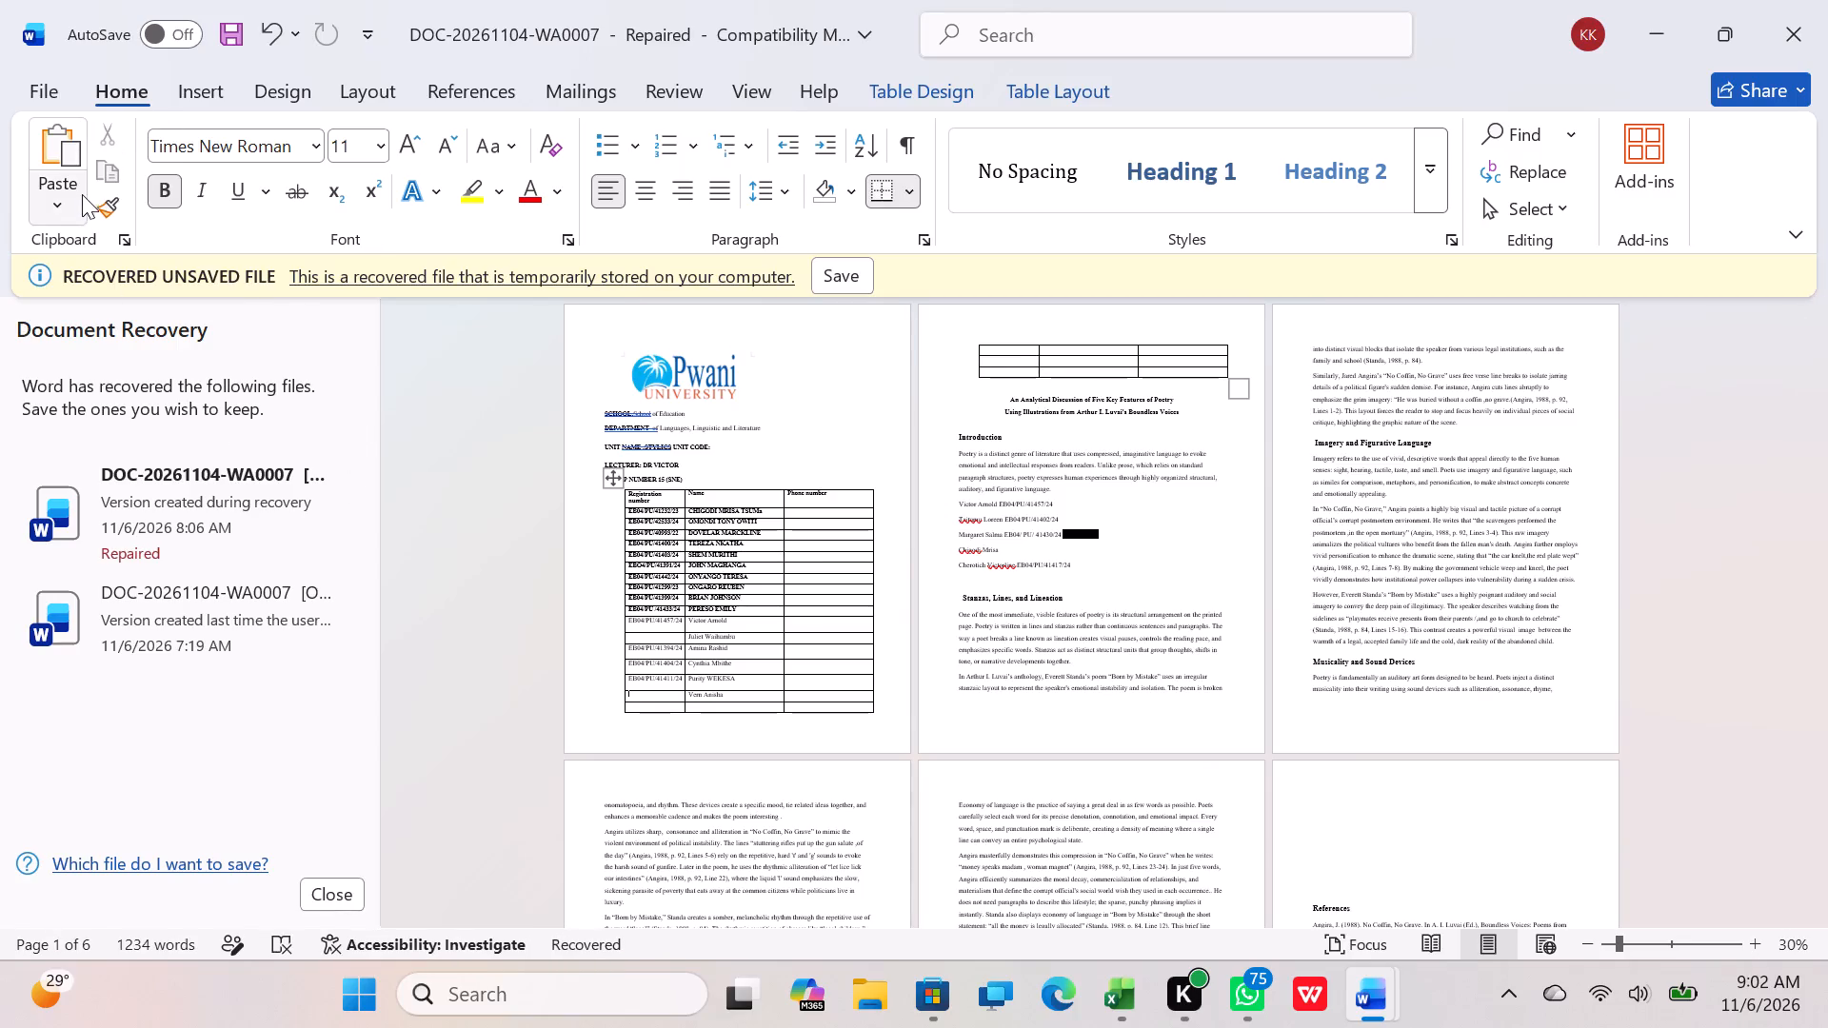
left_click(63, 146)
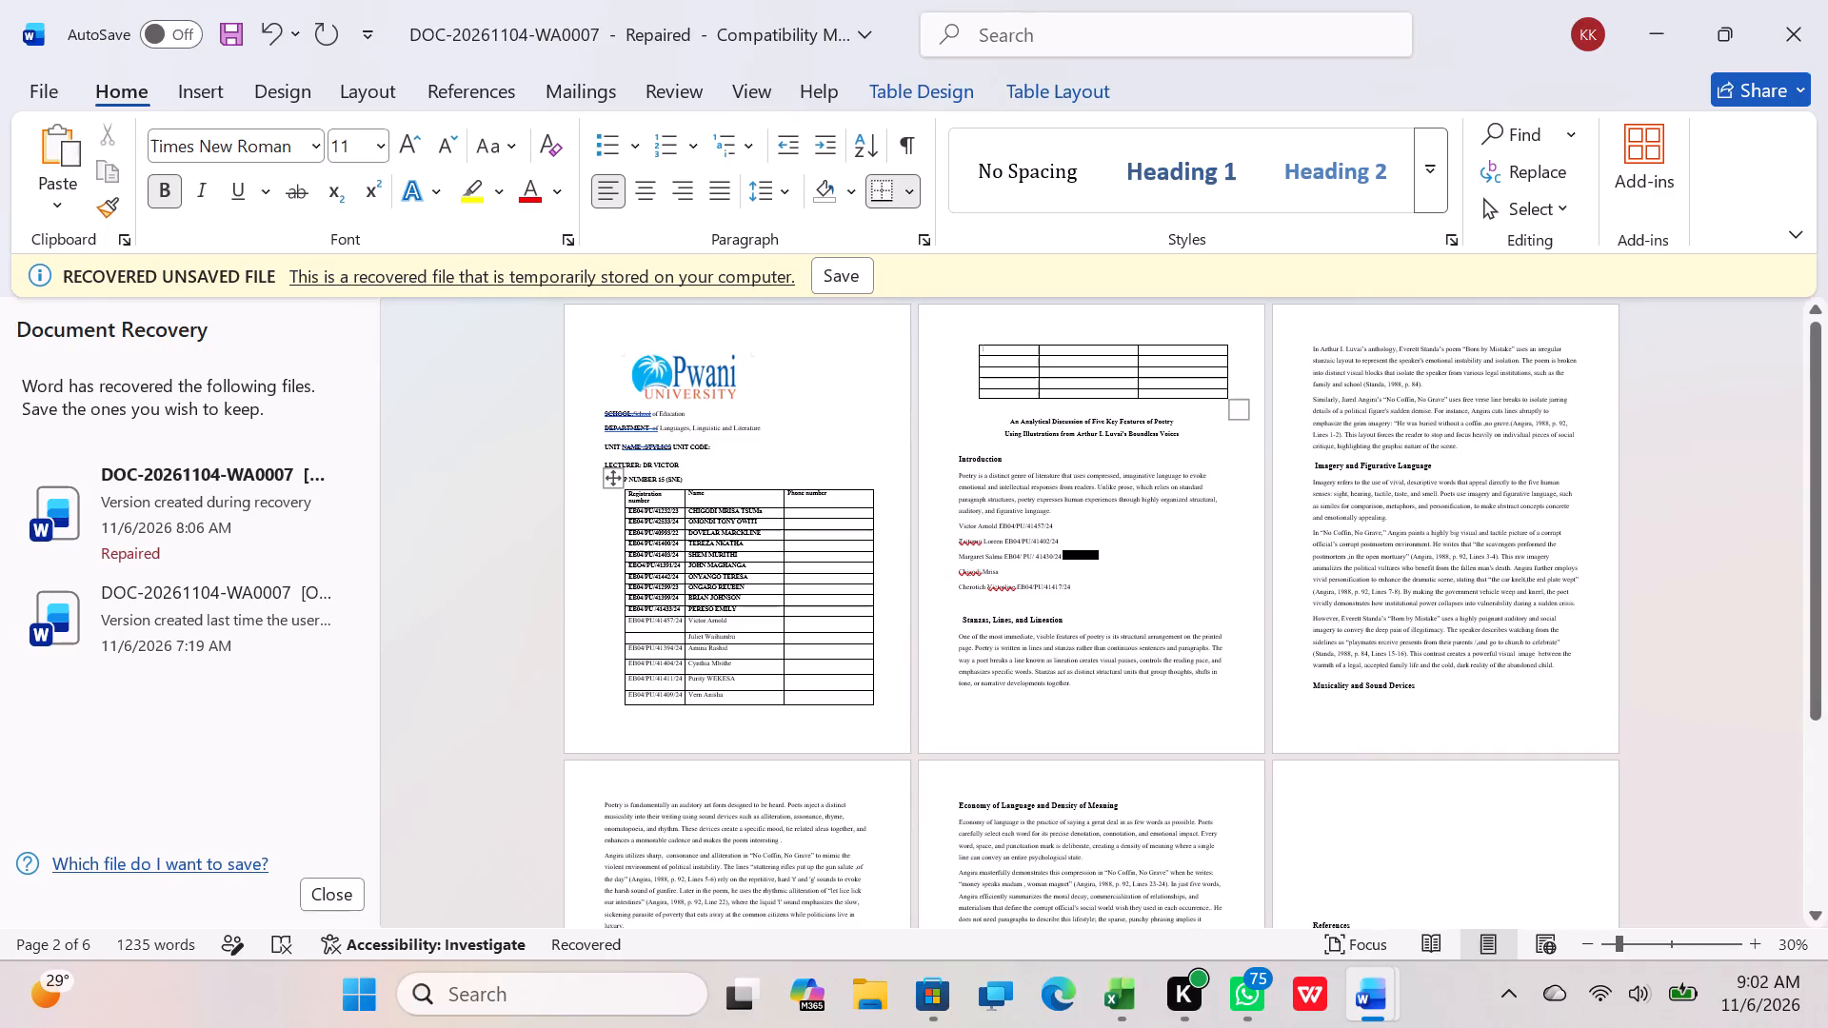
Cut the name from the pasted list's second entry and place the insertion point in the first empty table row on page 2.
left_click(1001, 347)
left_click_drag(953, 538, 998, 541)
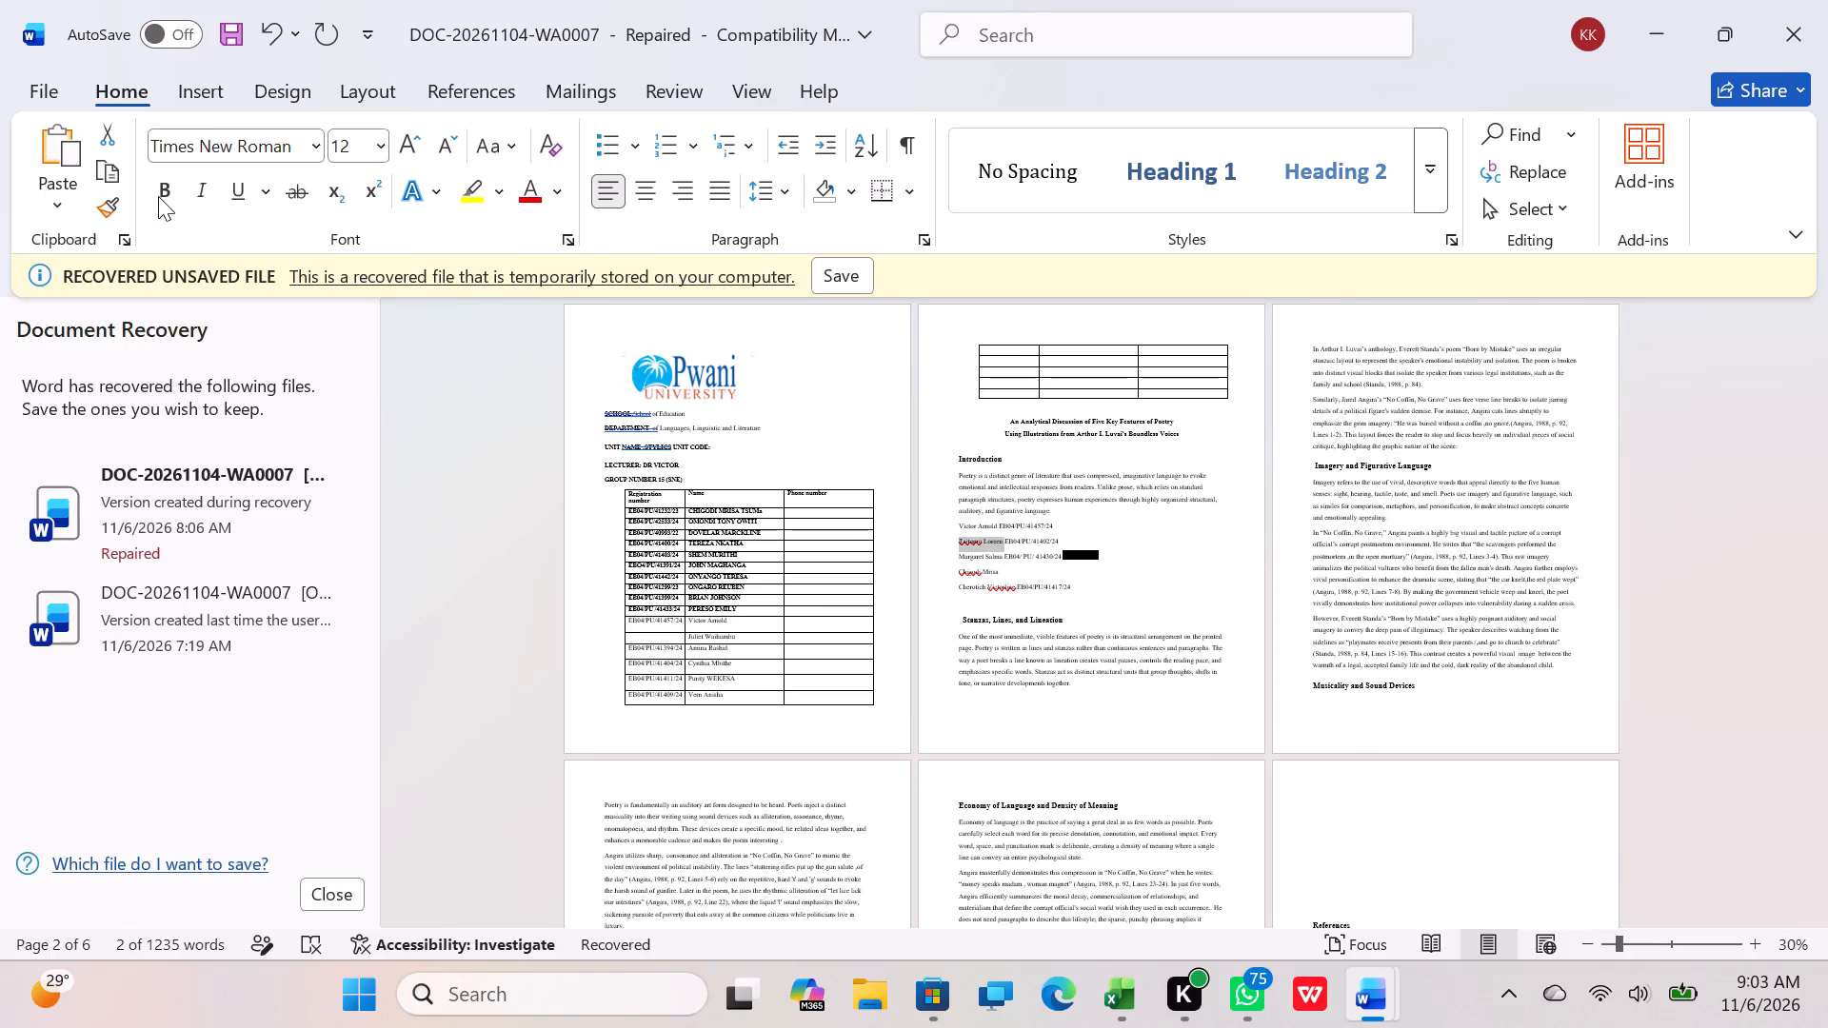
left_click(109, 131)
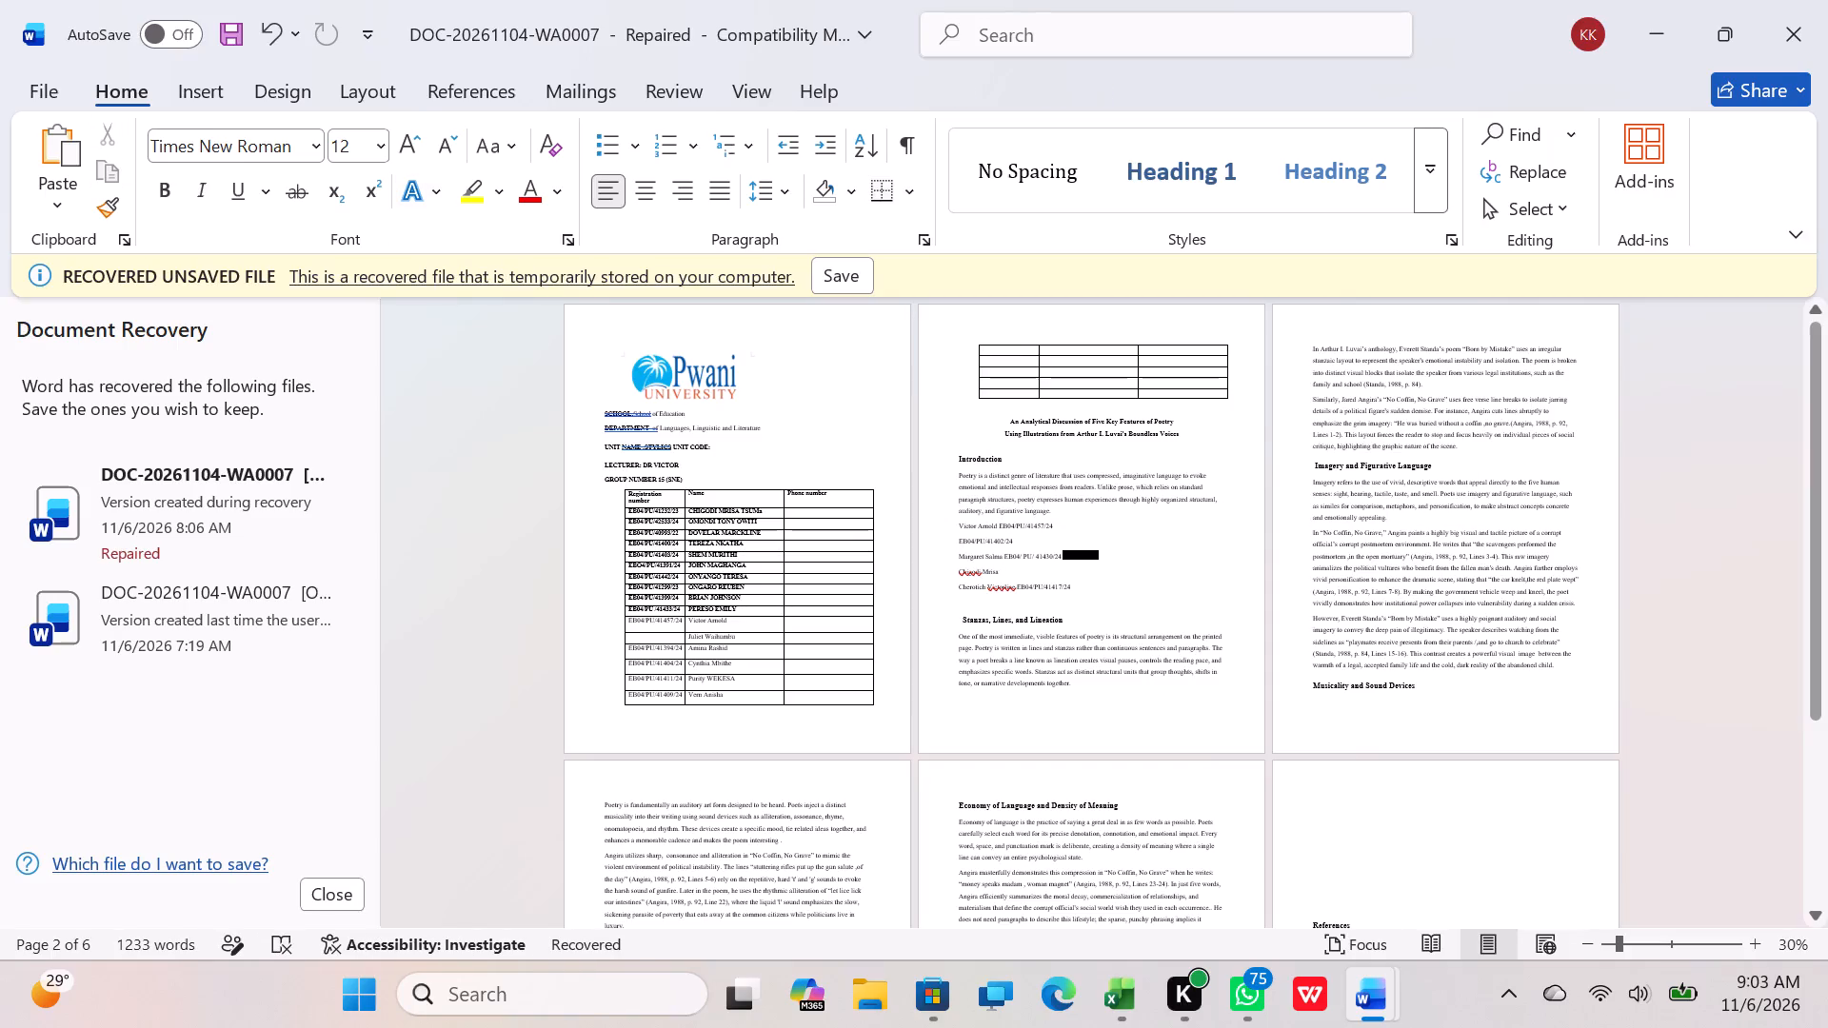
left_click(1000, 344)
left_click(1000, 344)
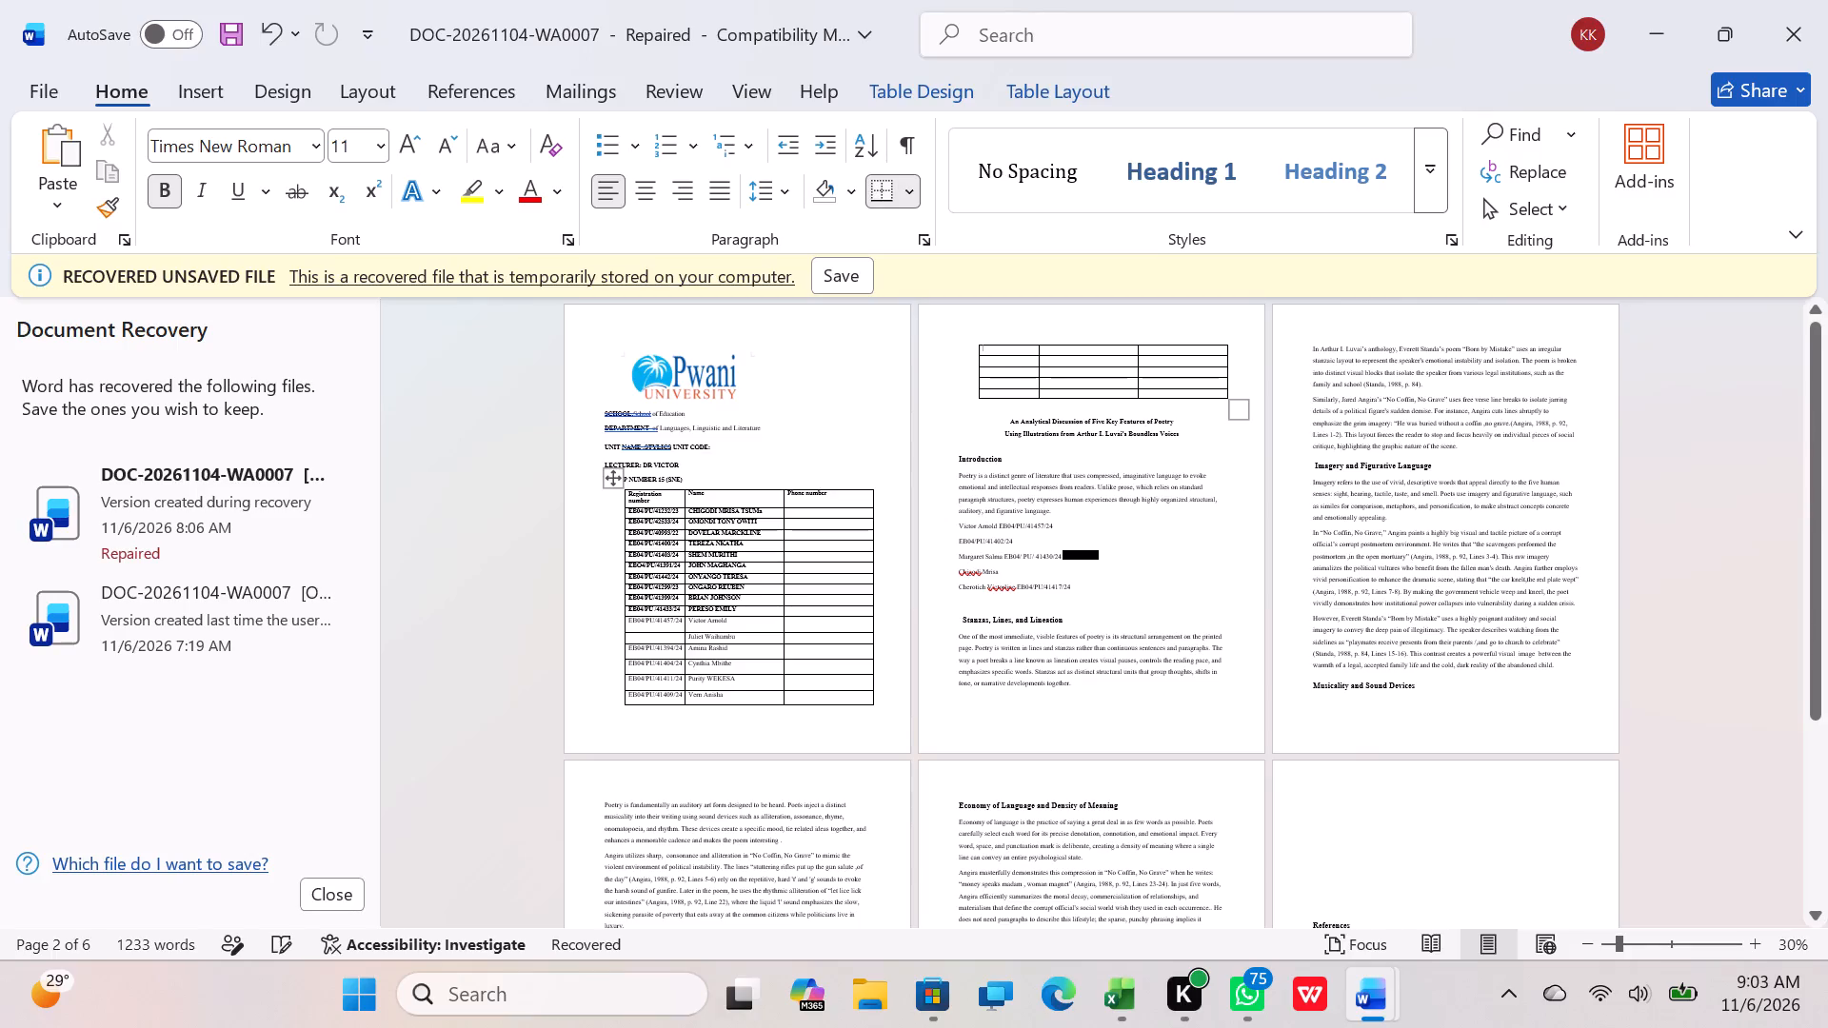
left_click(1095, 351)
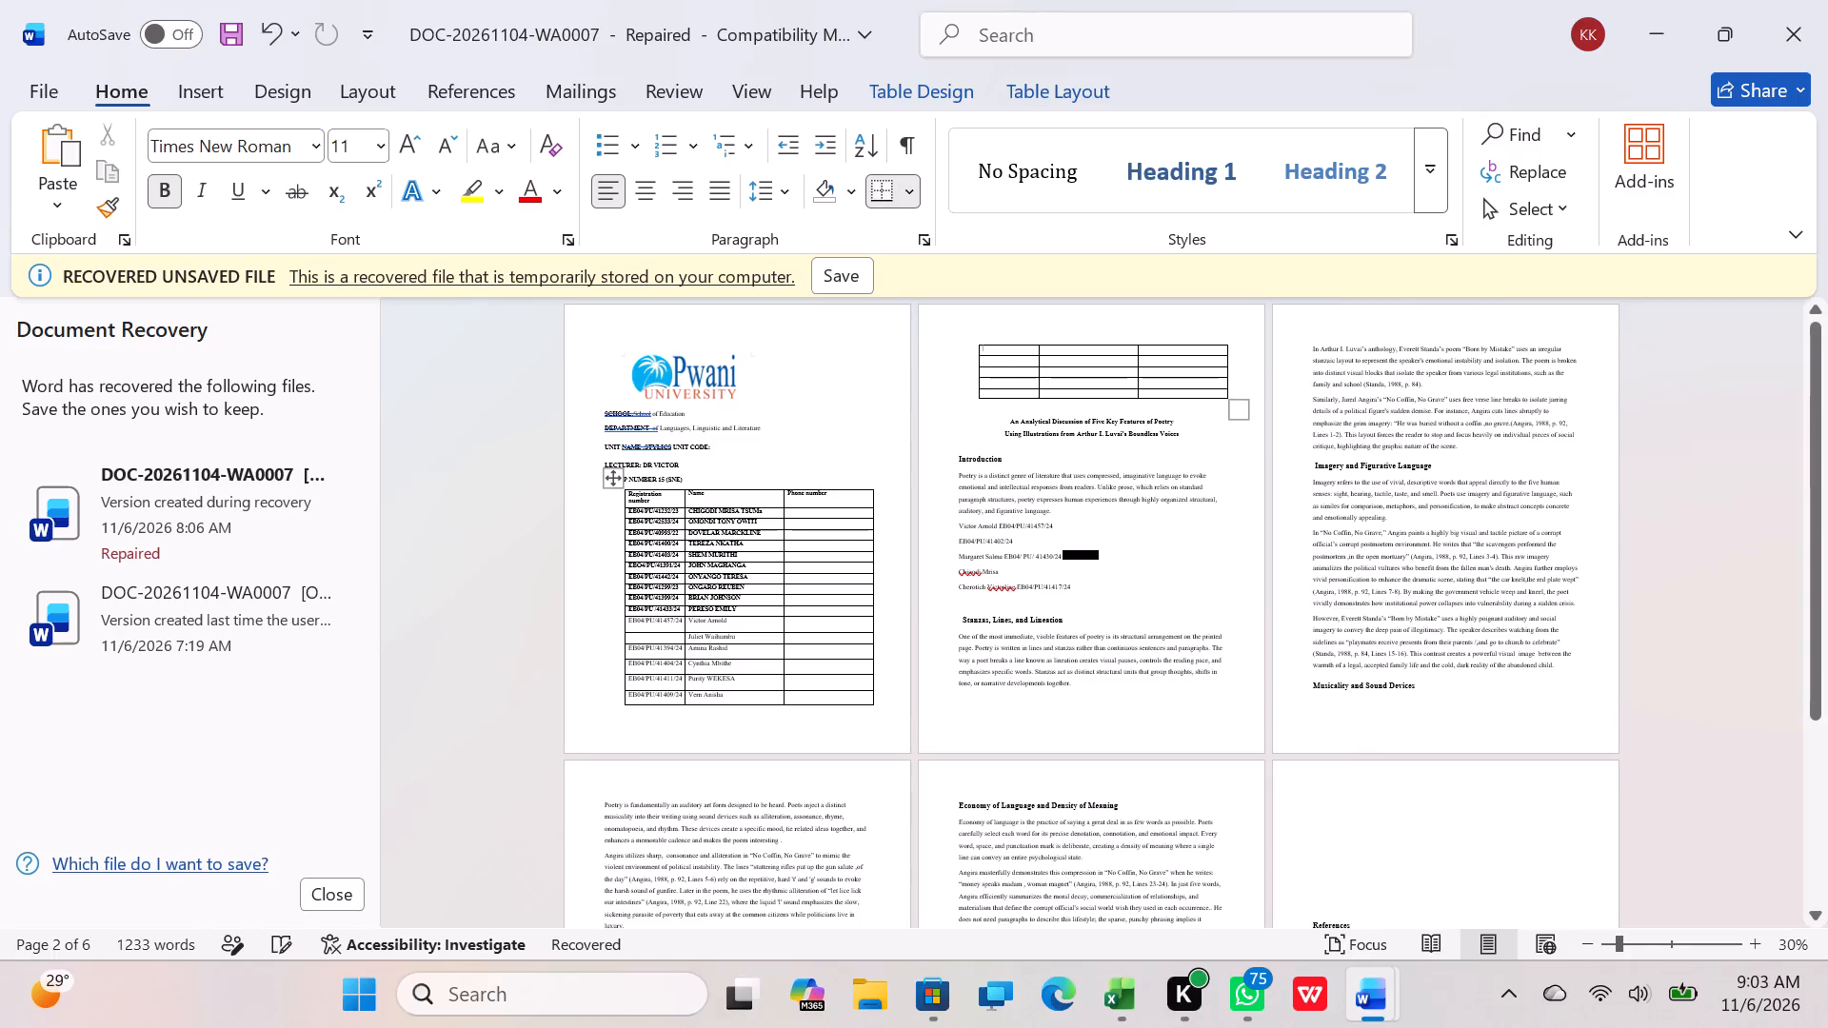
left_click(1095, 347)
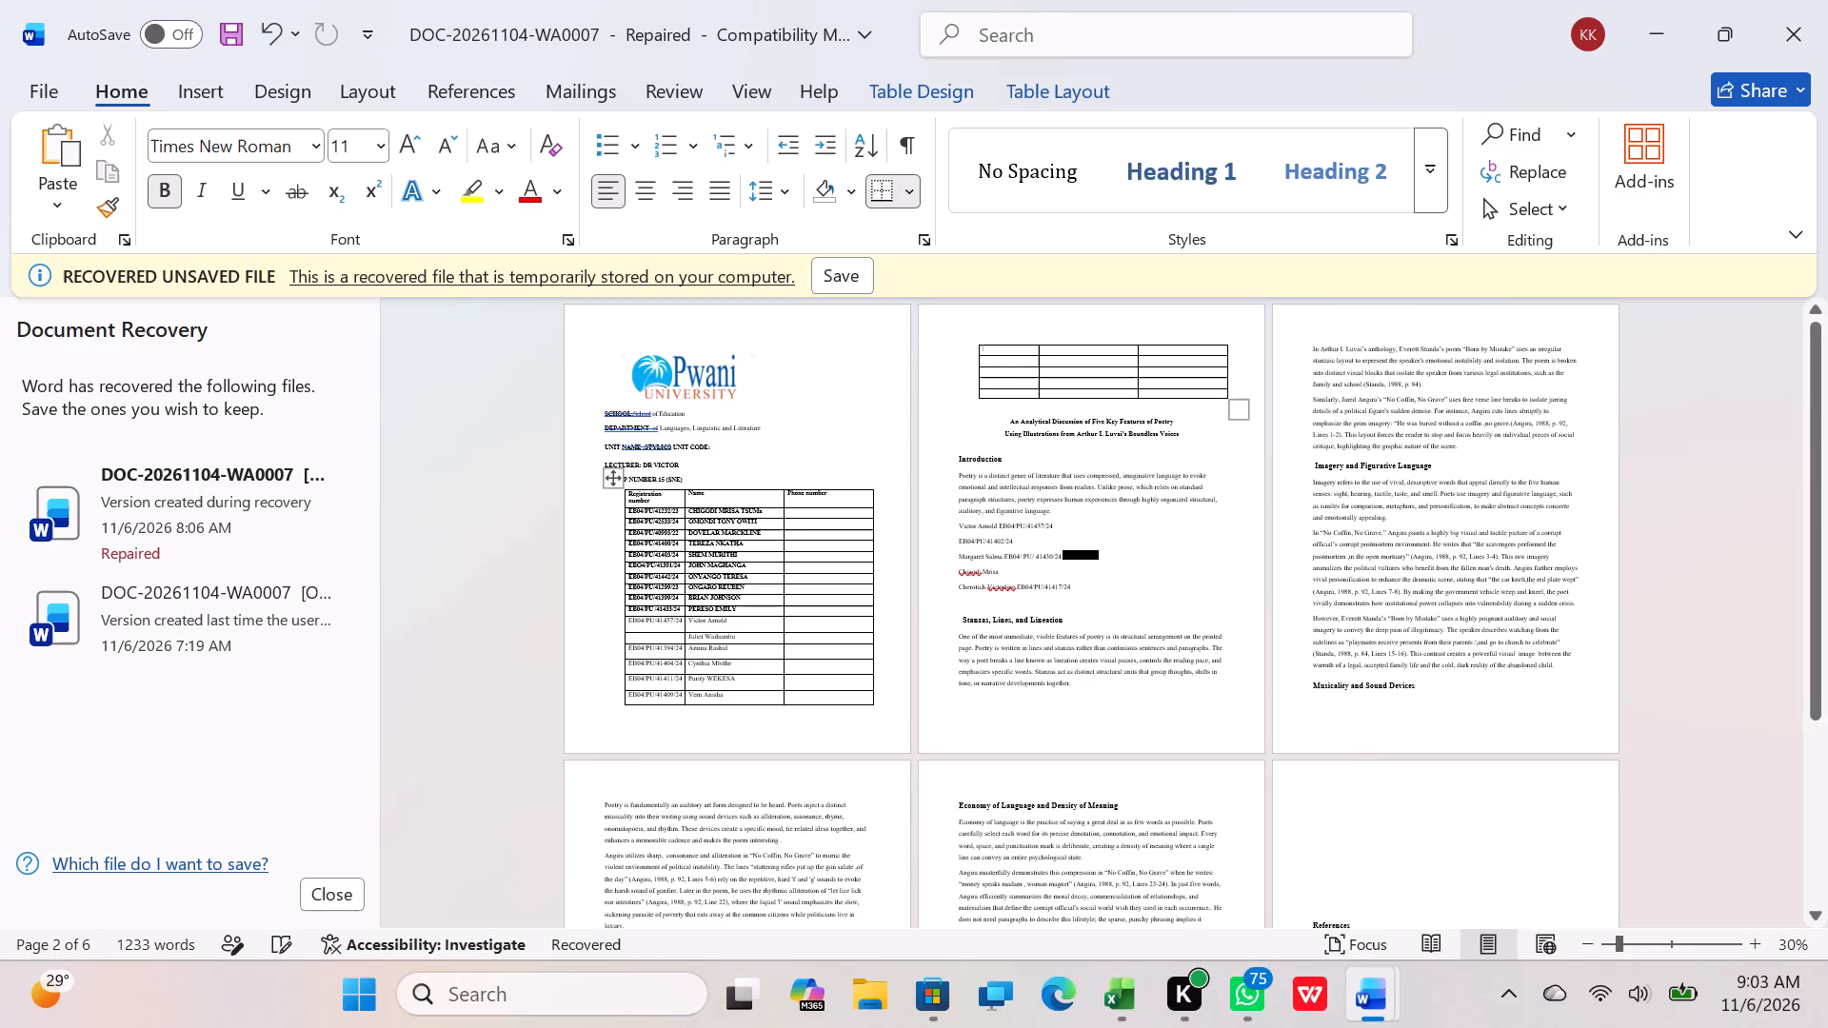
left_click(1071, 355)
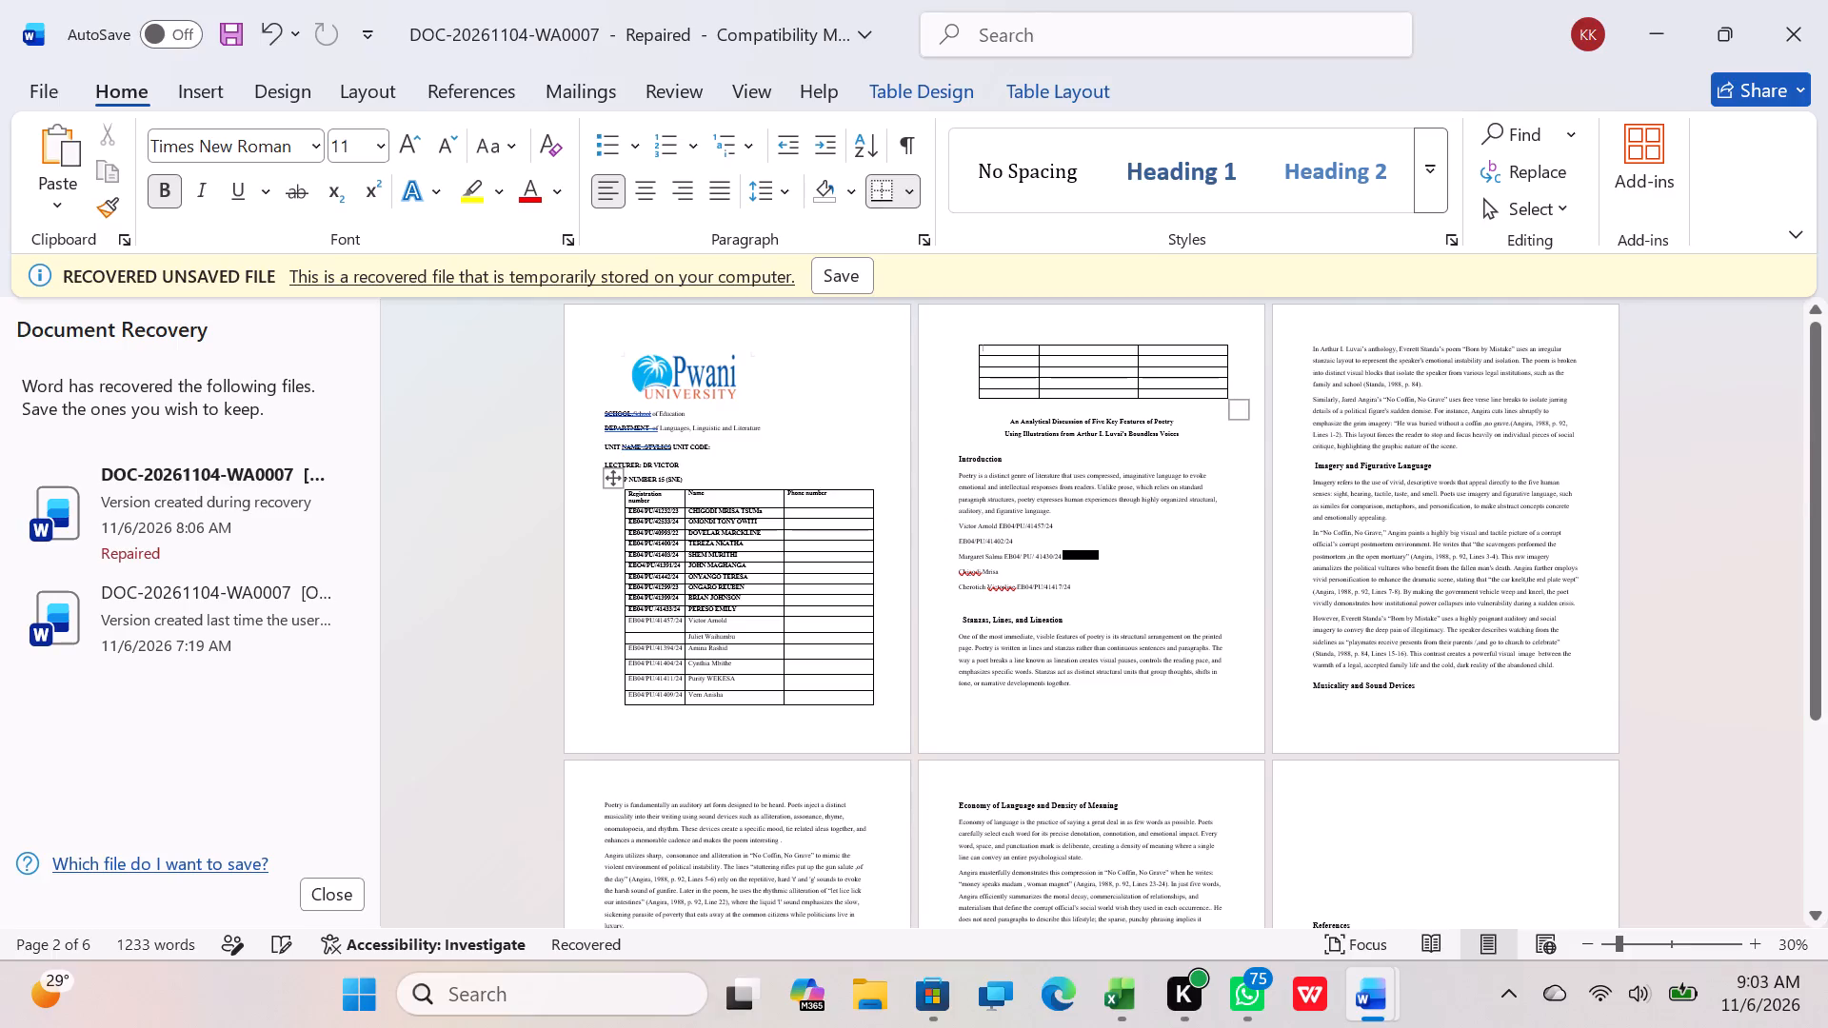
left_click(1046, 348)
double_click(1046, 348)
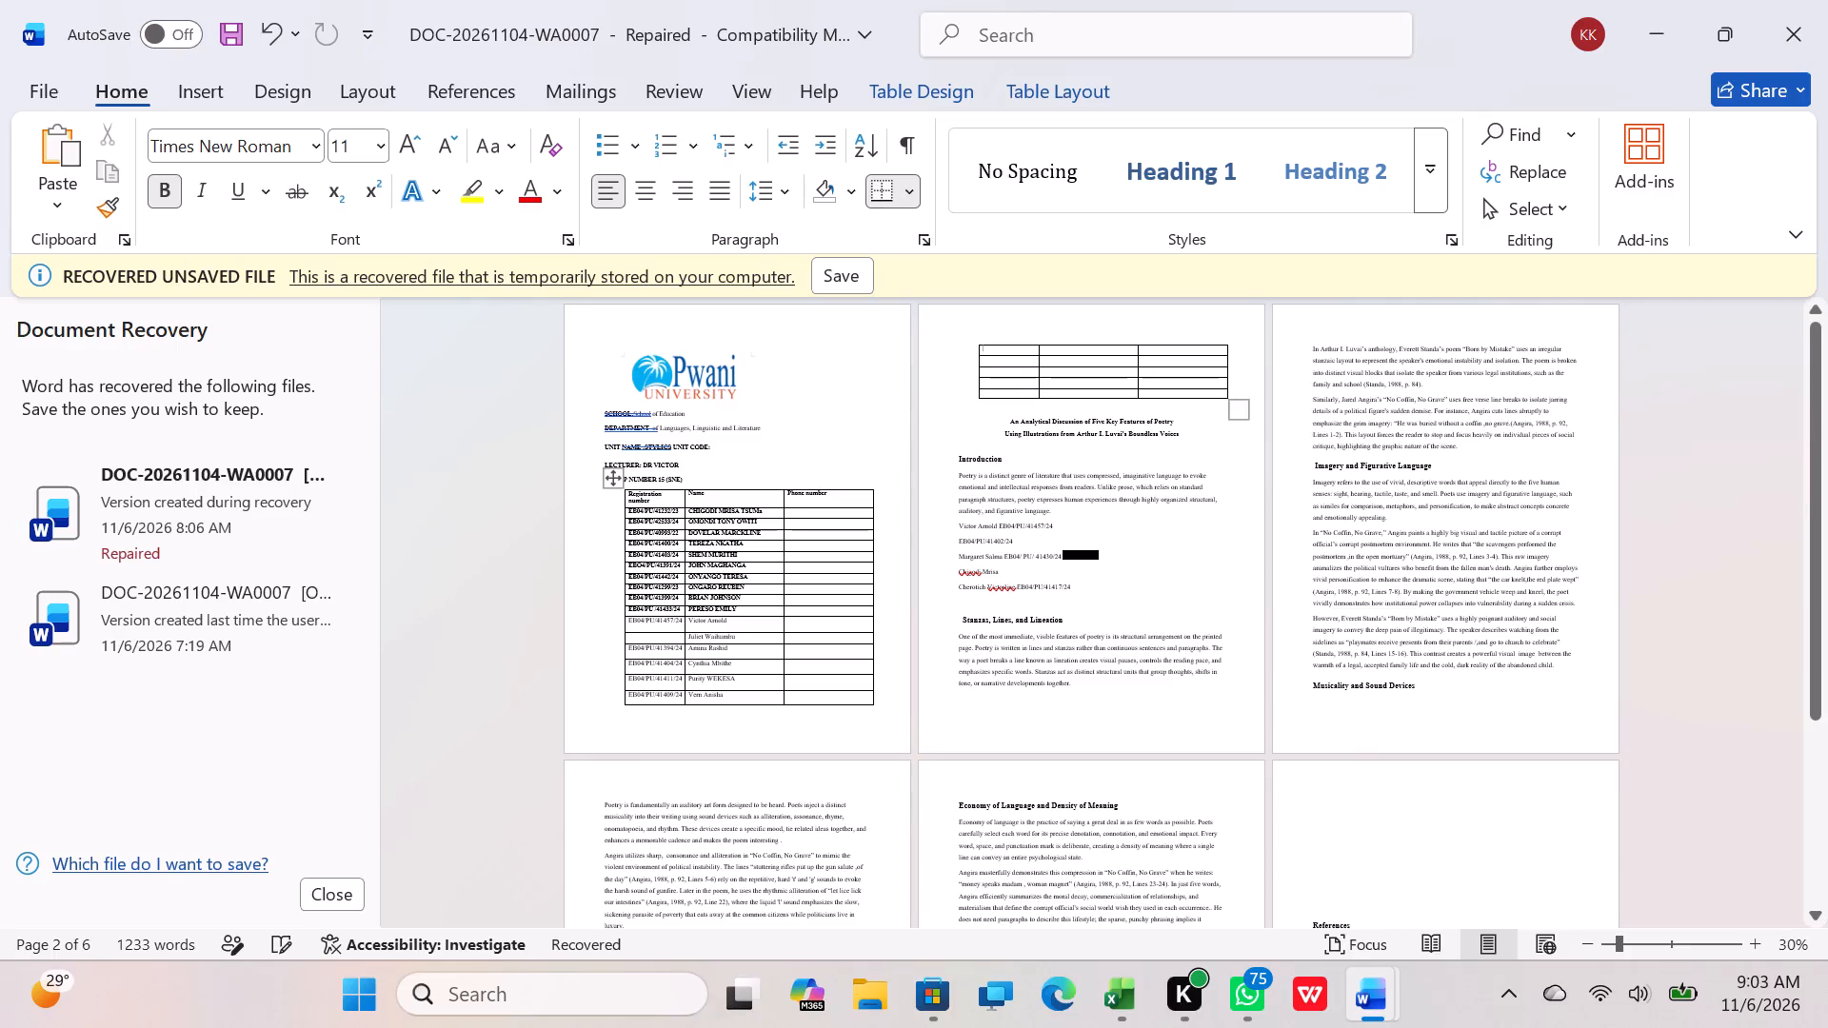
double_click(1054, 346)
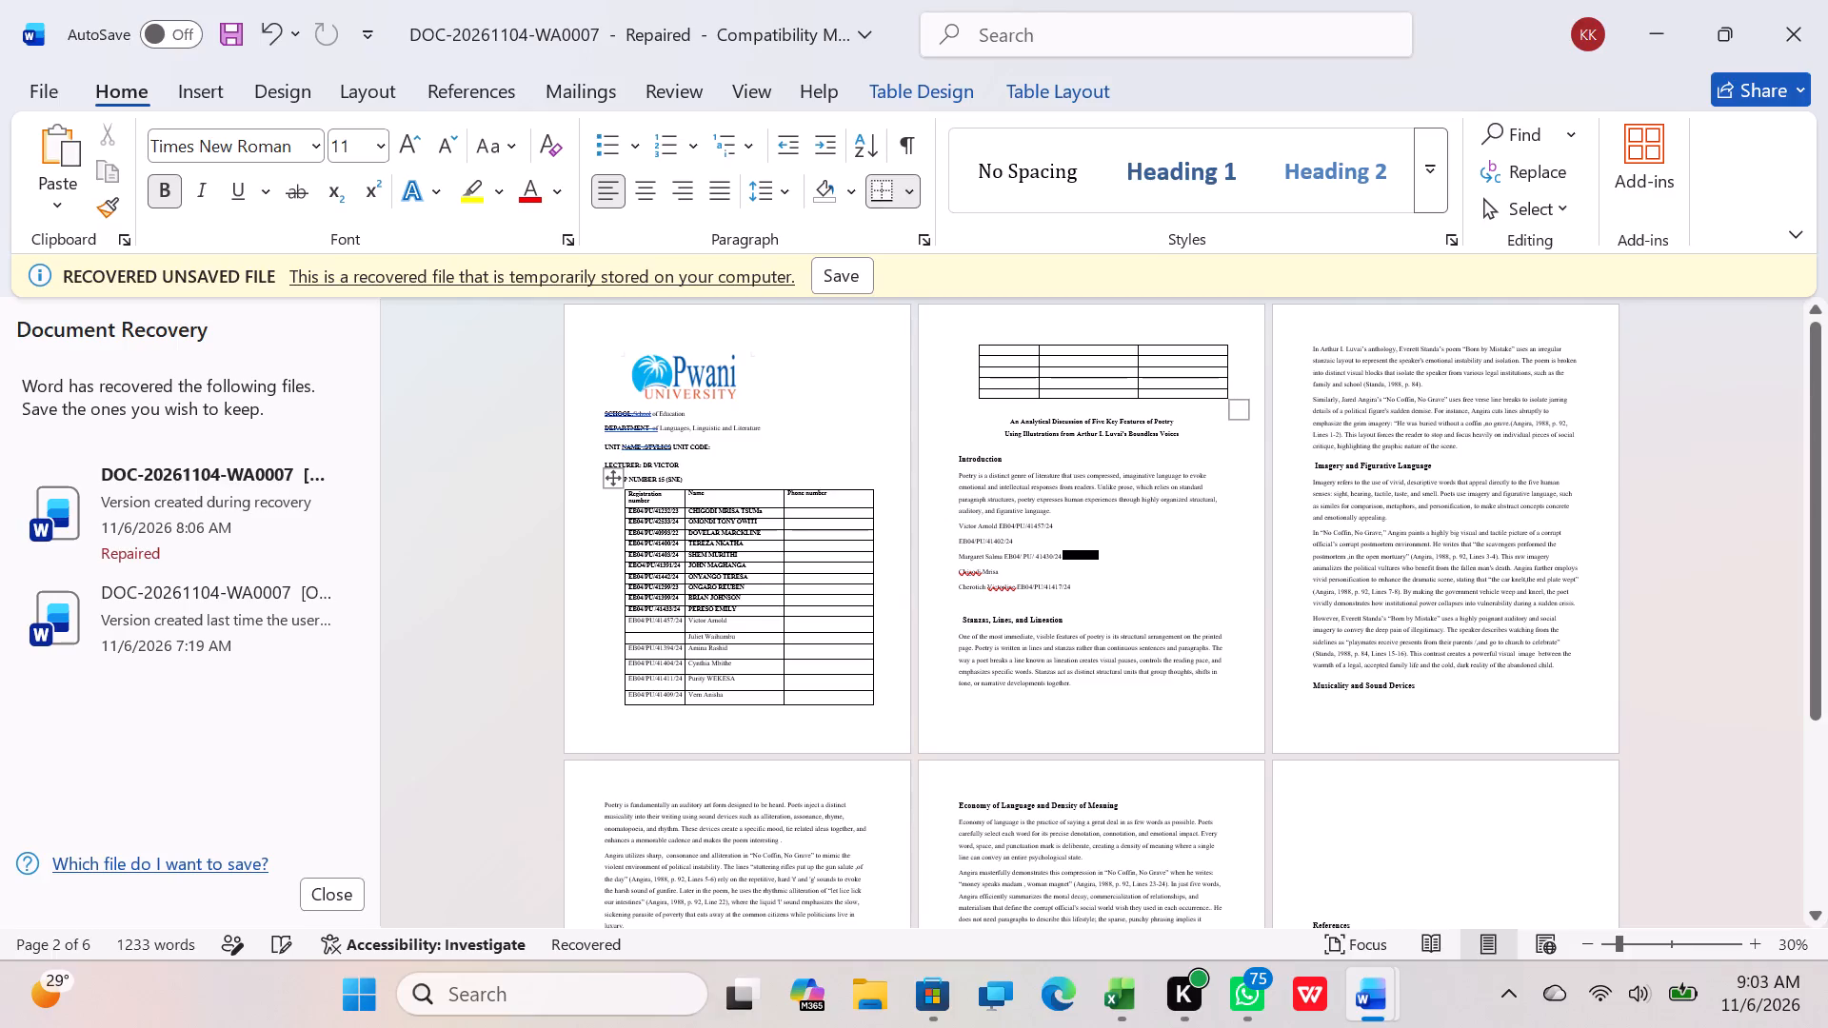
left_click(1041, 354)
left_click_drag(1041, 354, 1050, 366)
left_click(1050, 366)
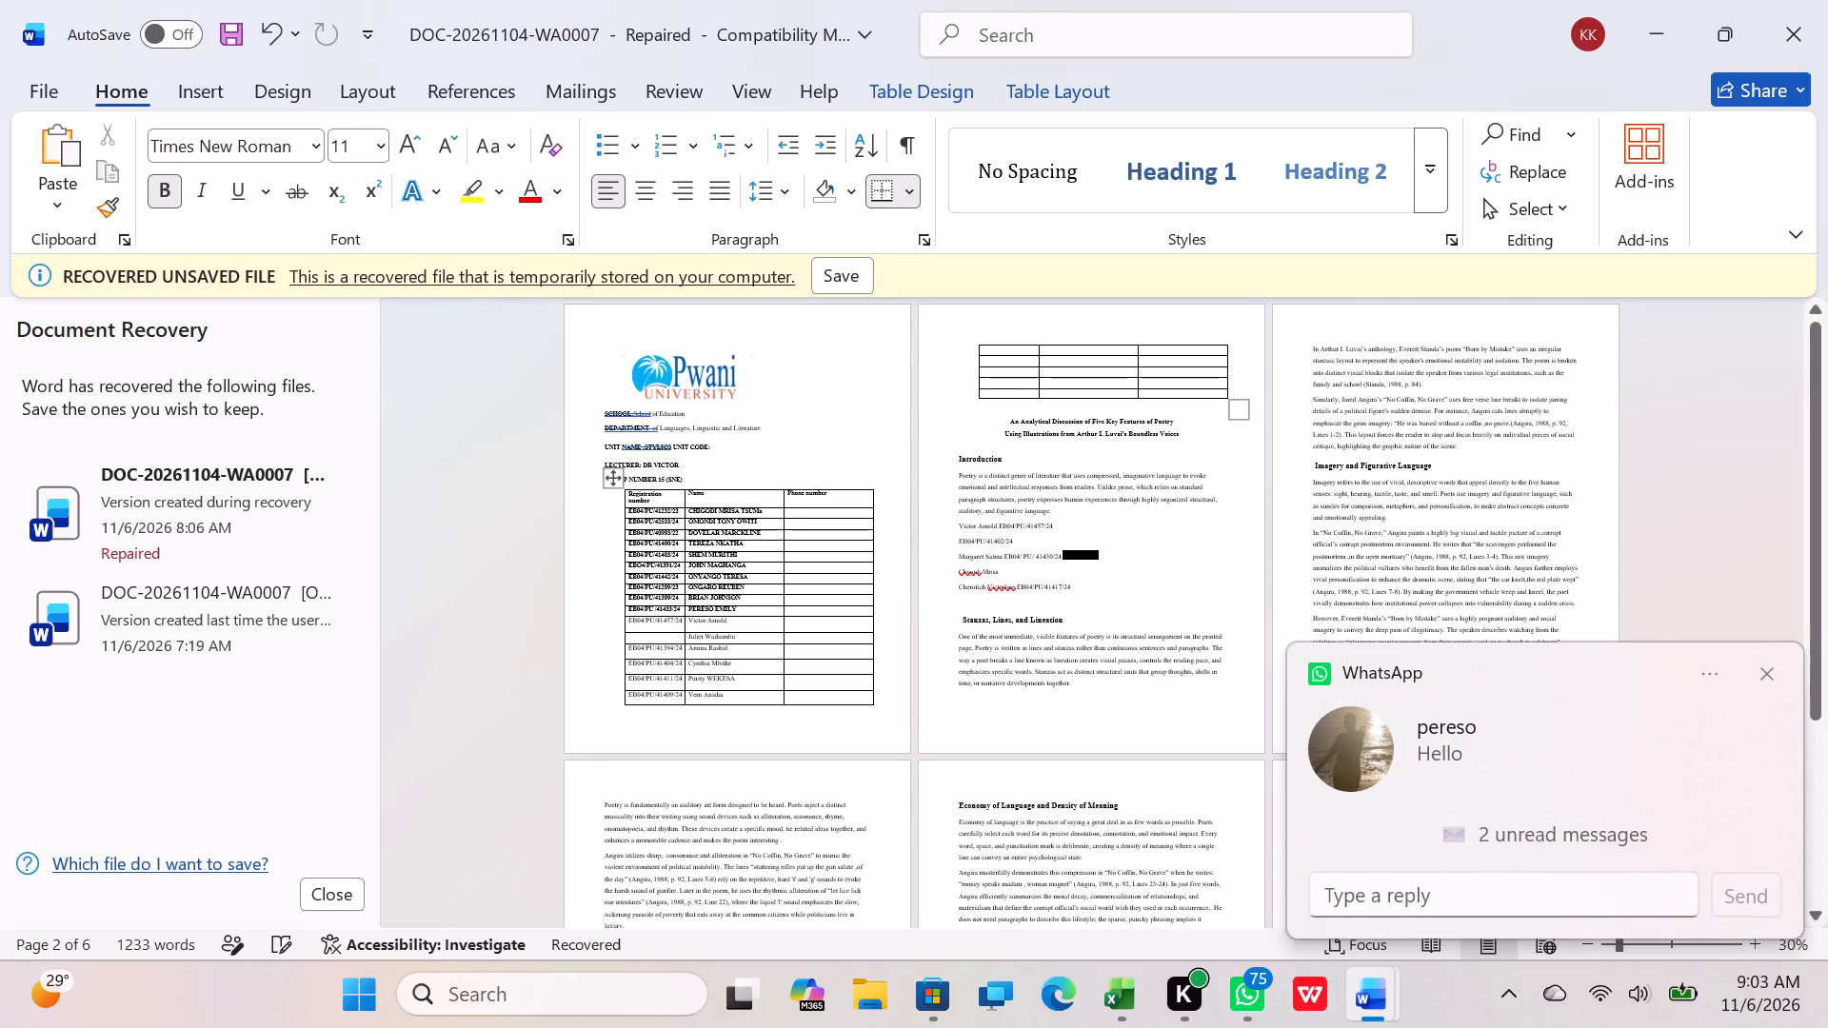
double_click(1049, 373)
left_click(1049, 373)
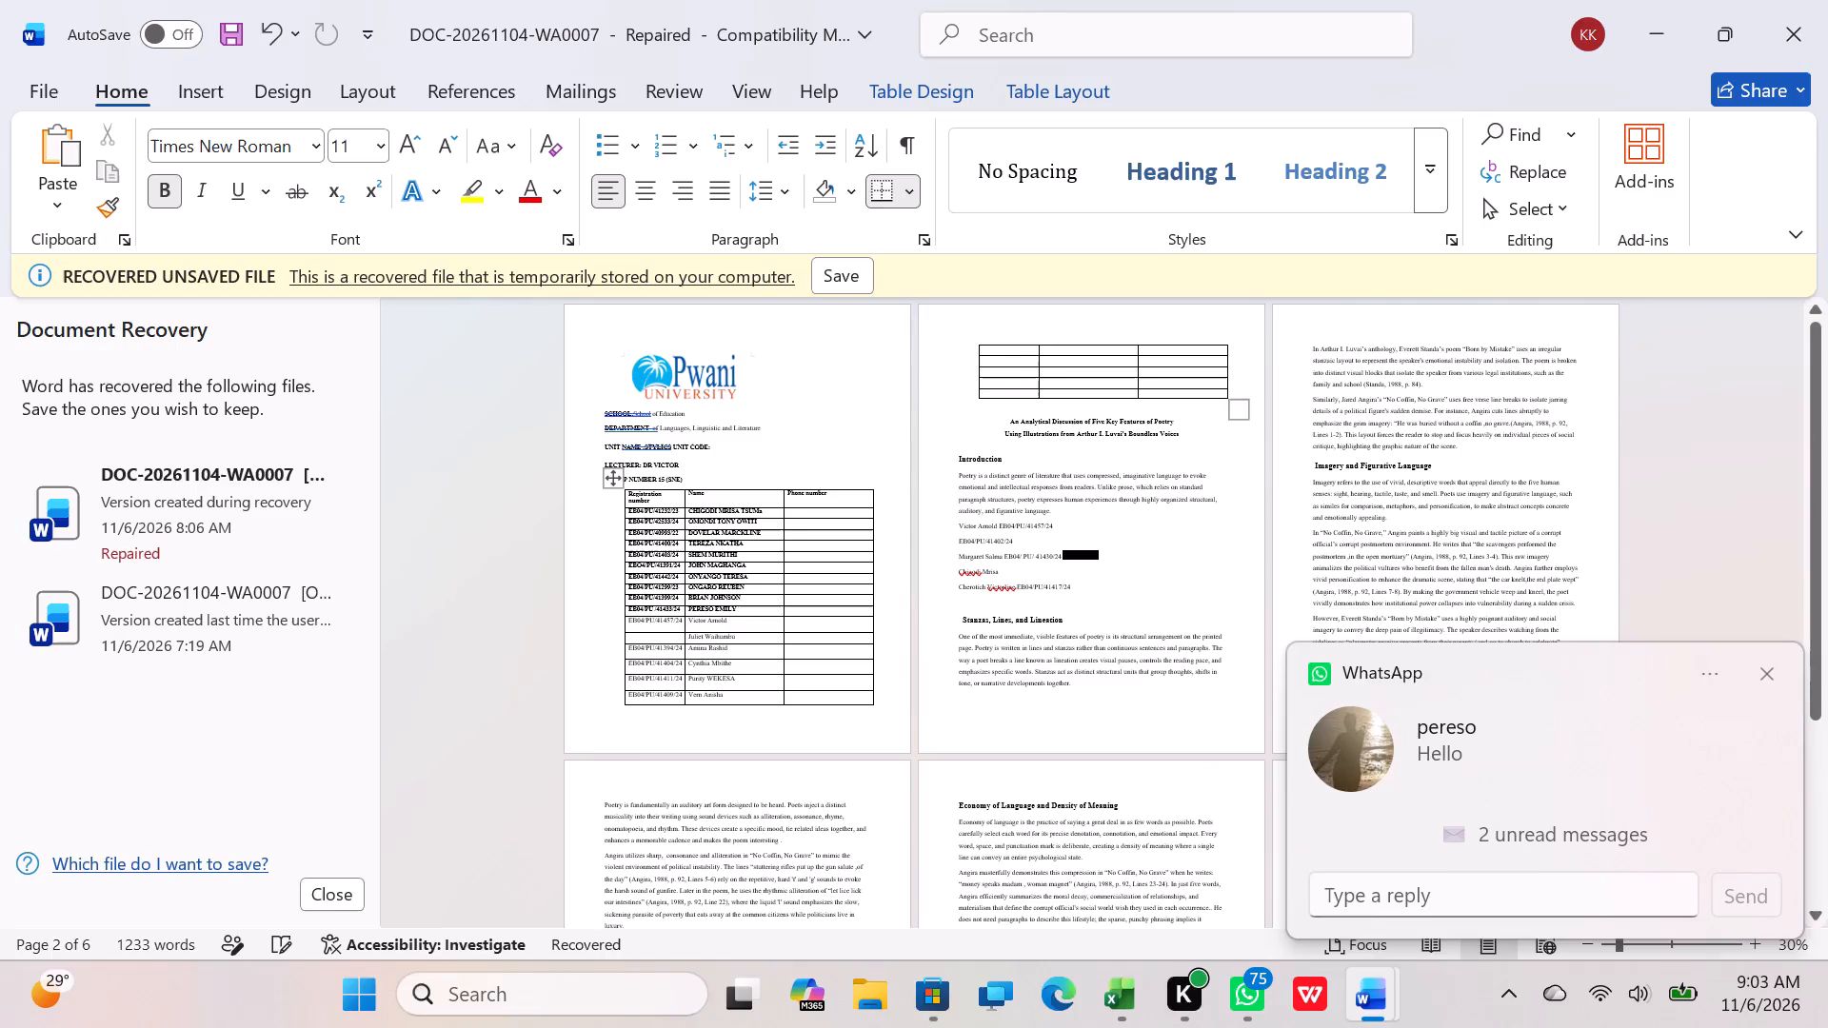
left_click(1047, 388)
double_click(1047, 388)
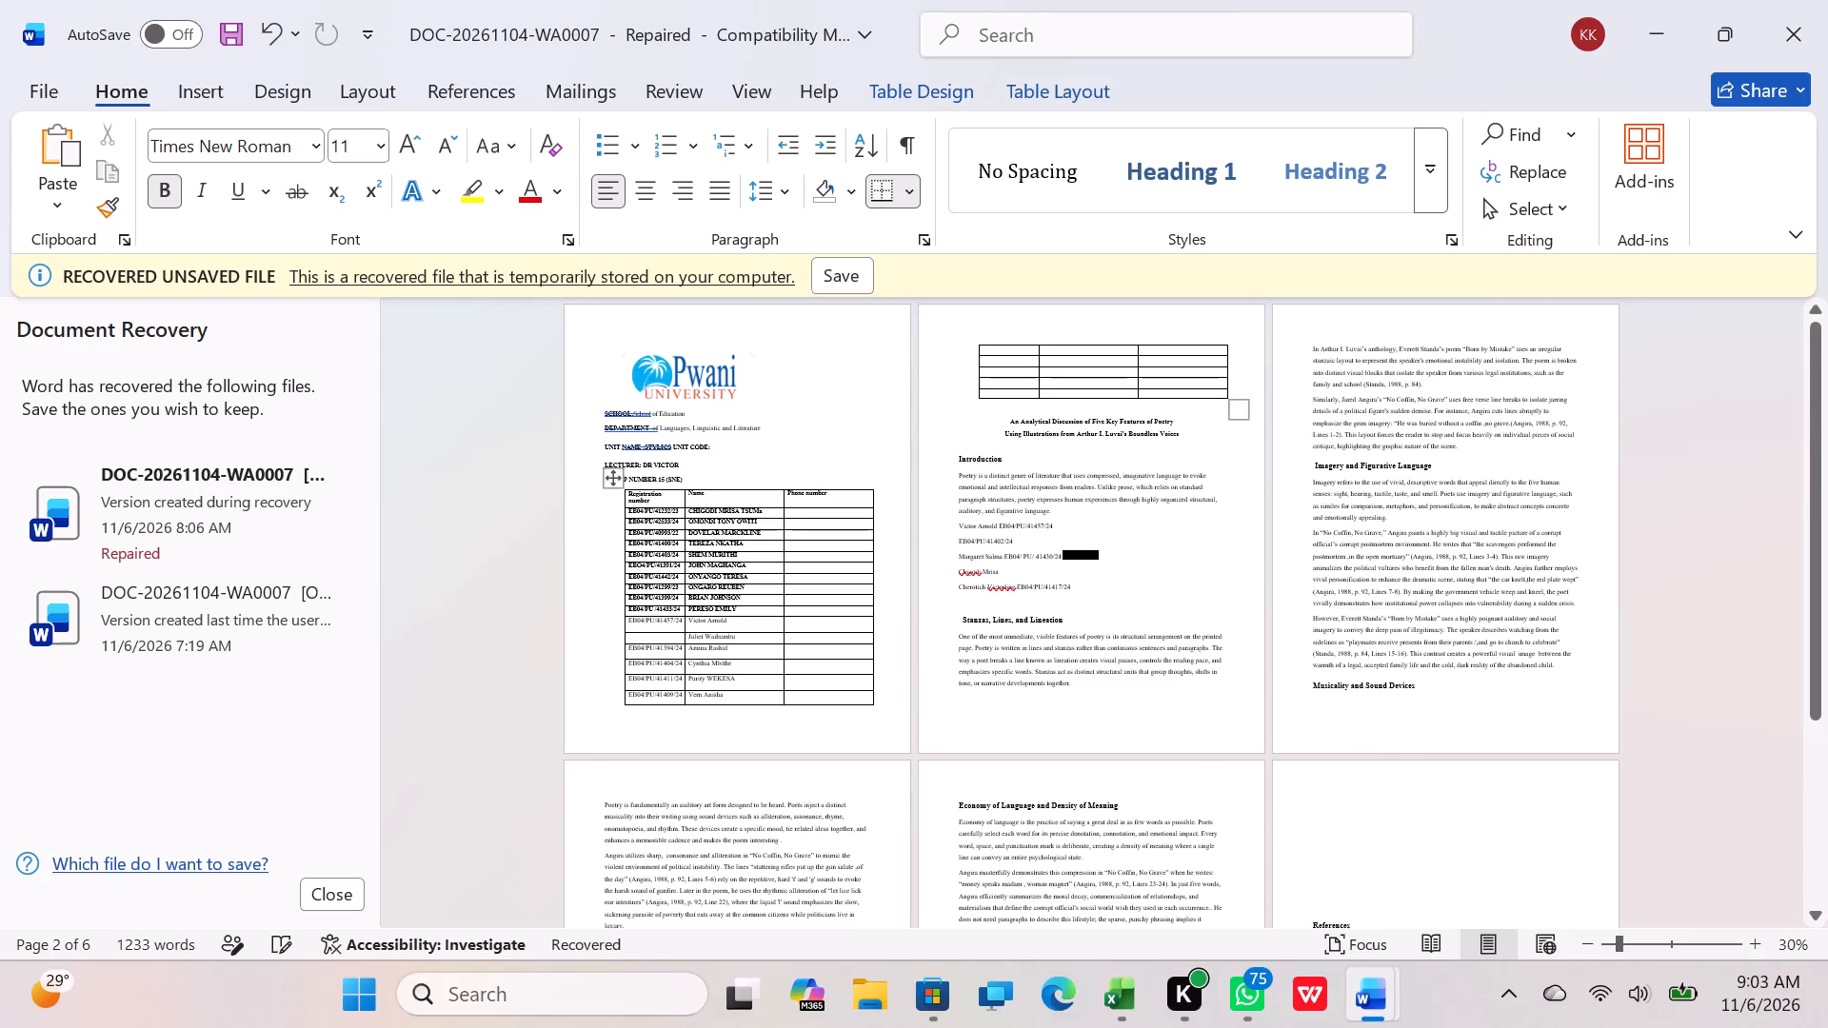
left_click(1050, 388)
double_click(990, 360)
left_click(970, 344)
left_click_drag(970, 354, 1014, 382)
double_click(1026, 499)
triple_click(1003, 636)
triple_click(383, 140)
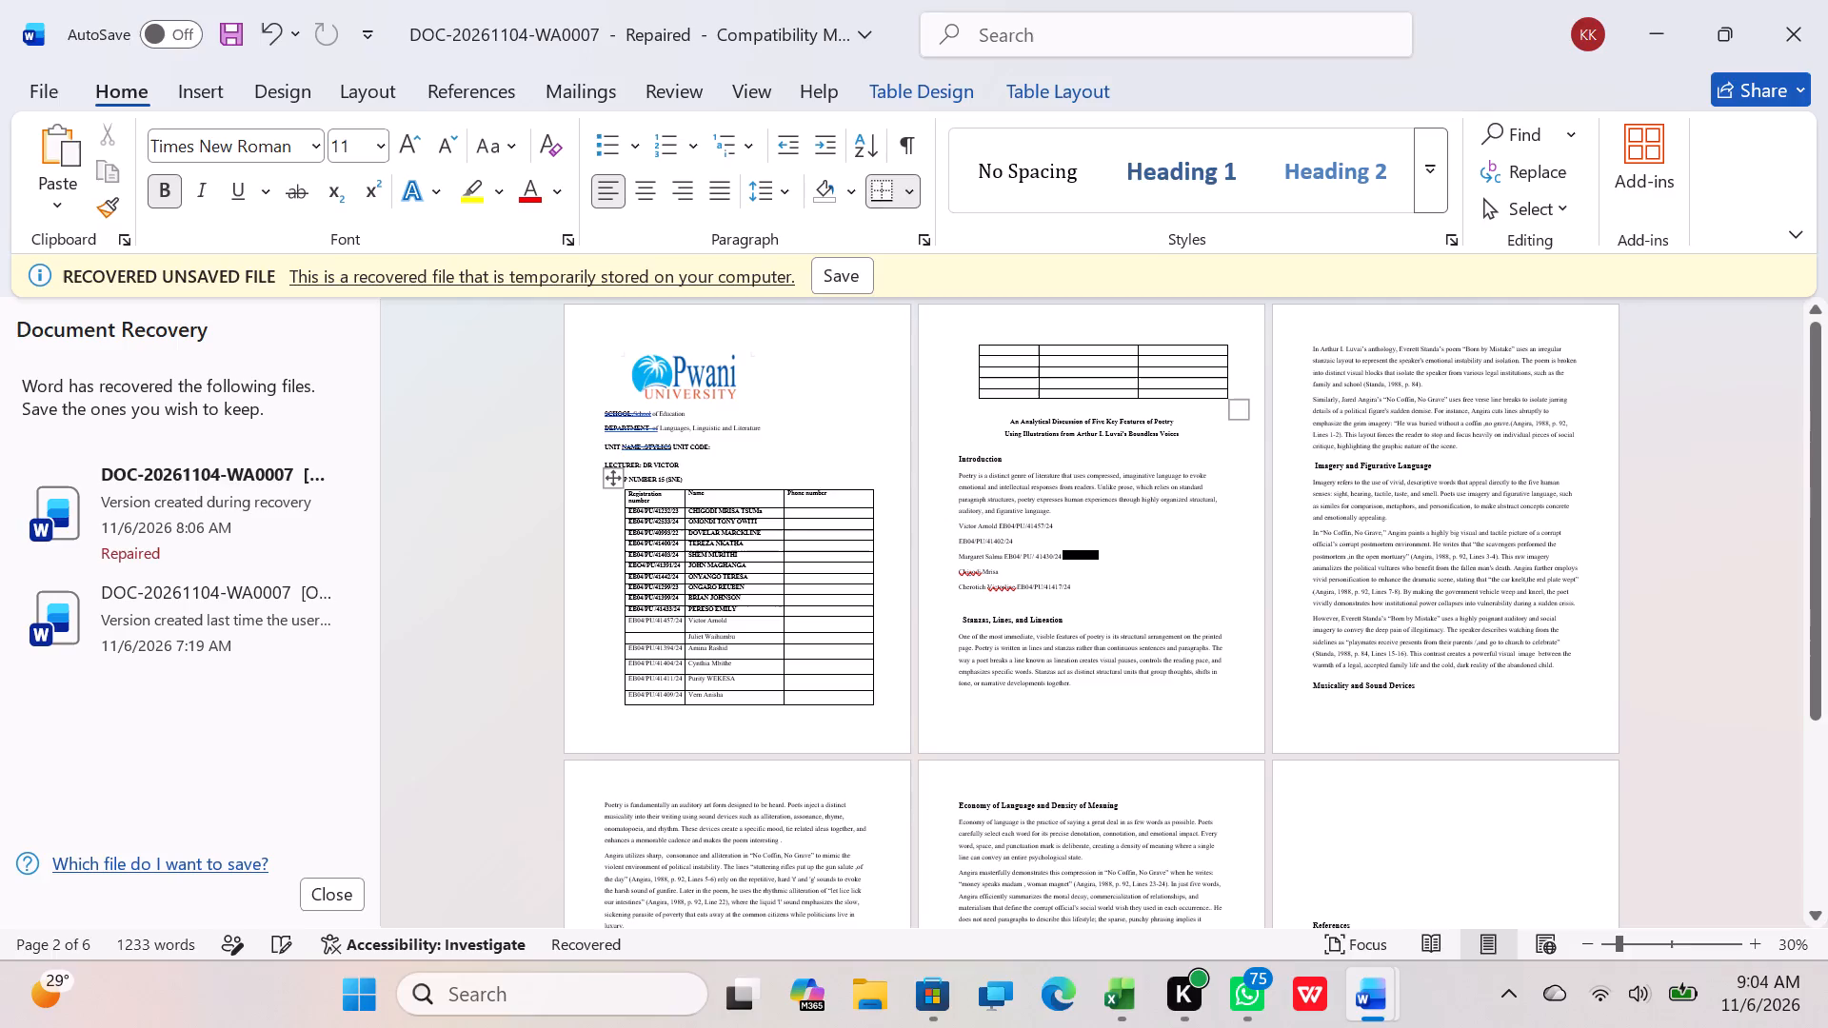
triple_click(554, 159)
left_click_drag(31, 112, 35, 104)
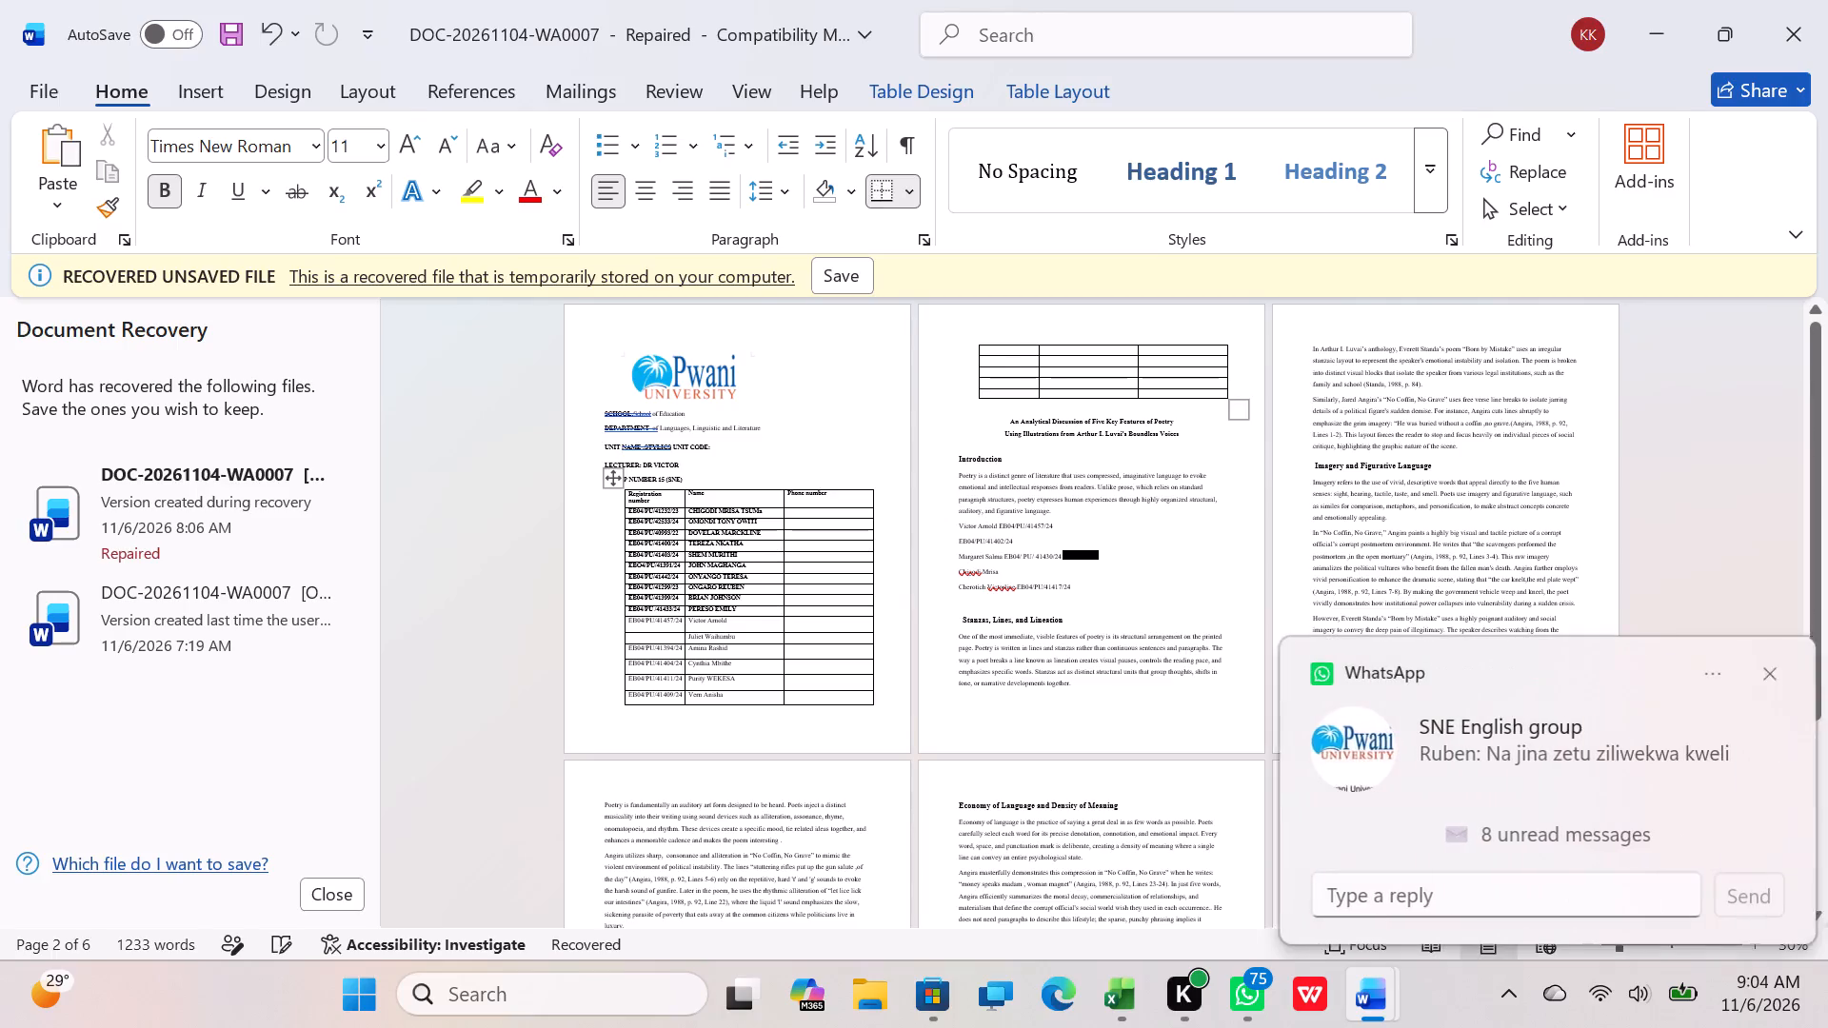
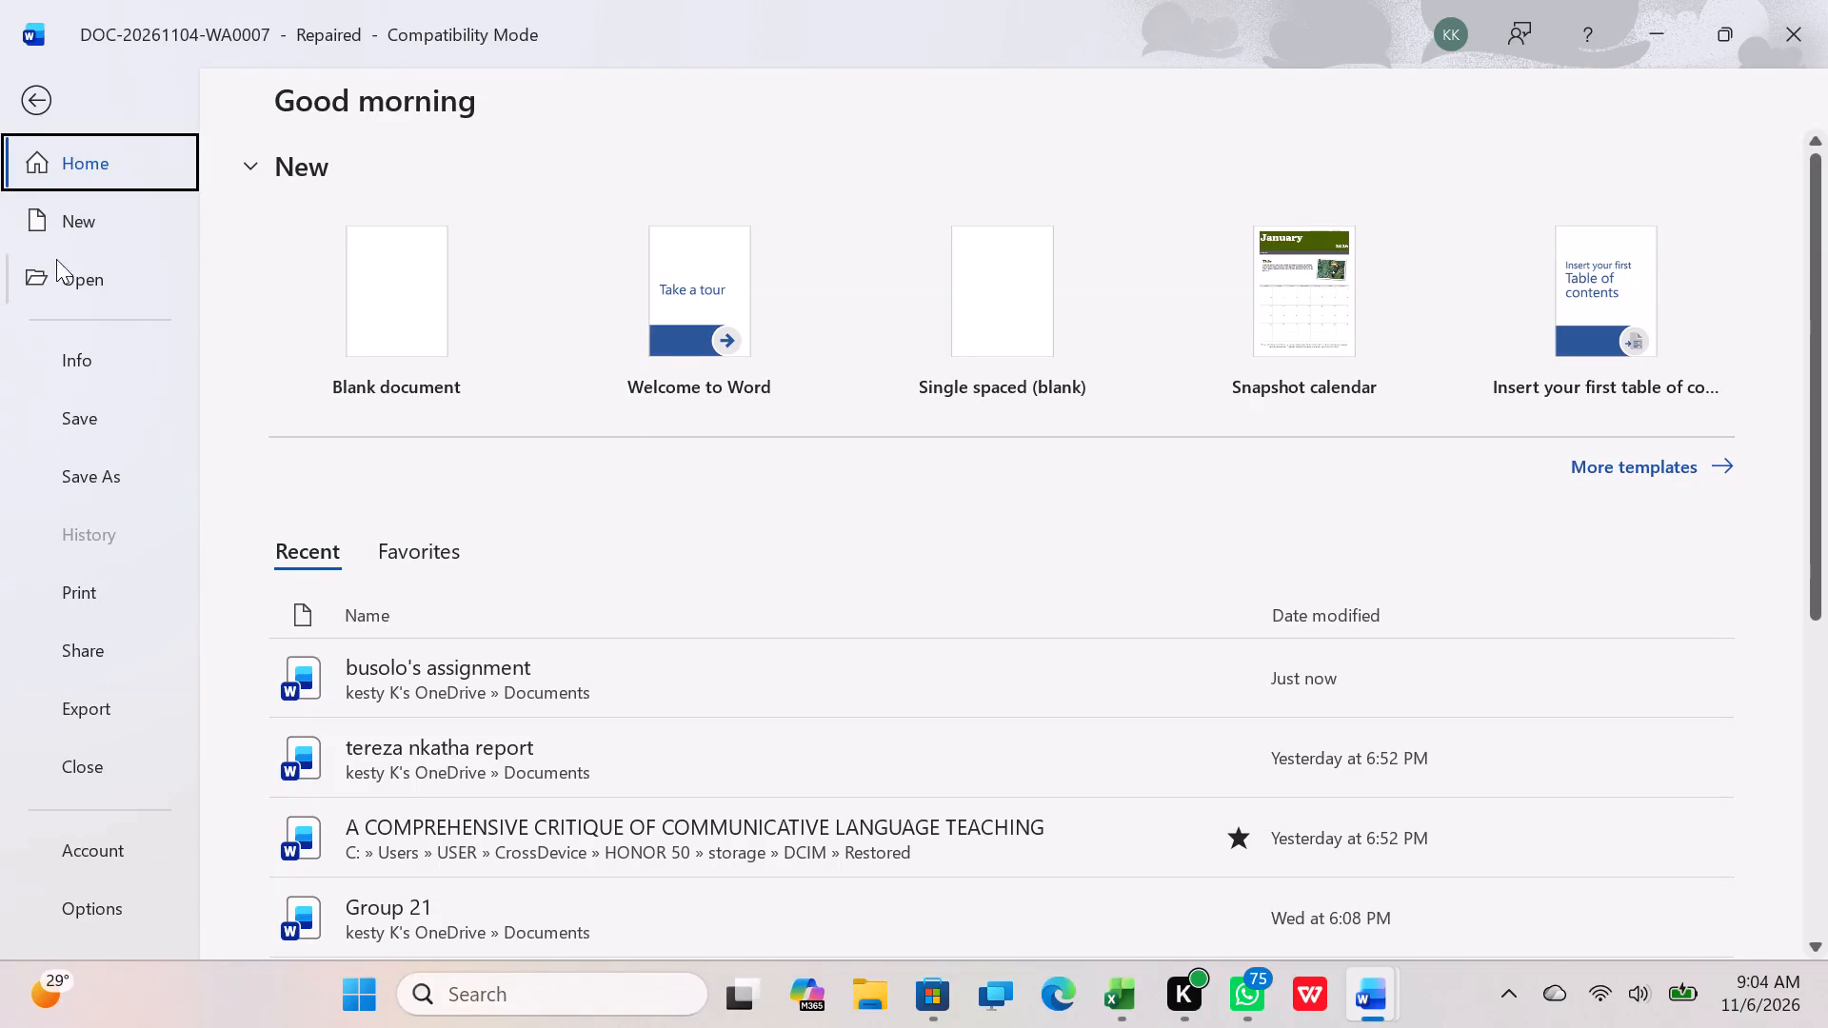
Return from the file page to the recovered DOC-20261104-WA0007 document and bring up the previews of the open Word documents.
left_click(30, 100)
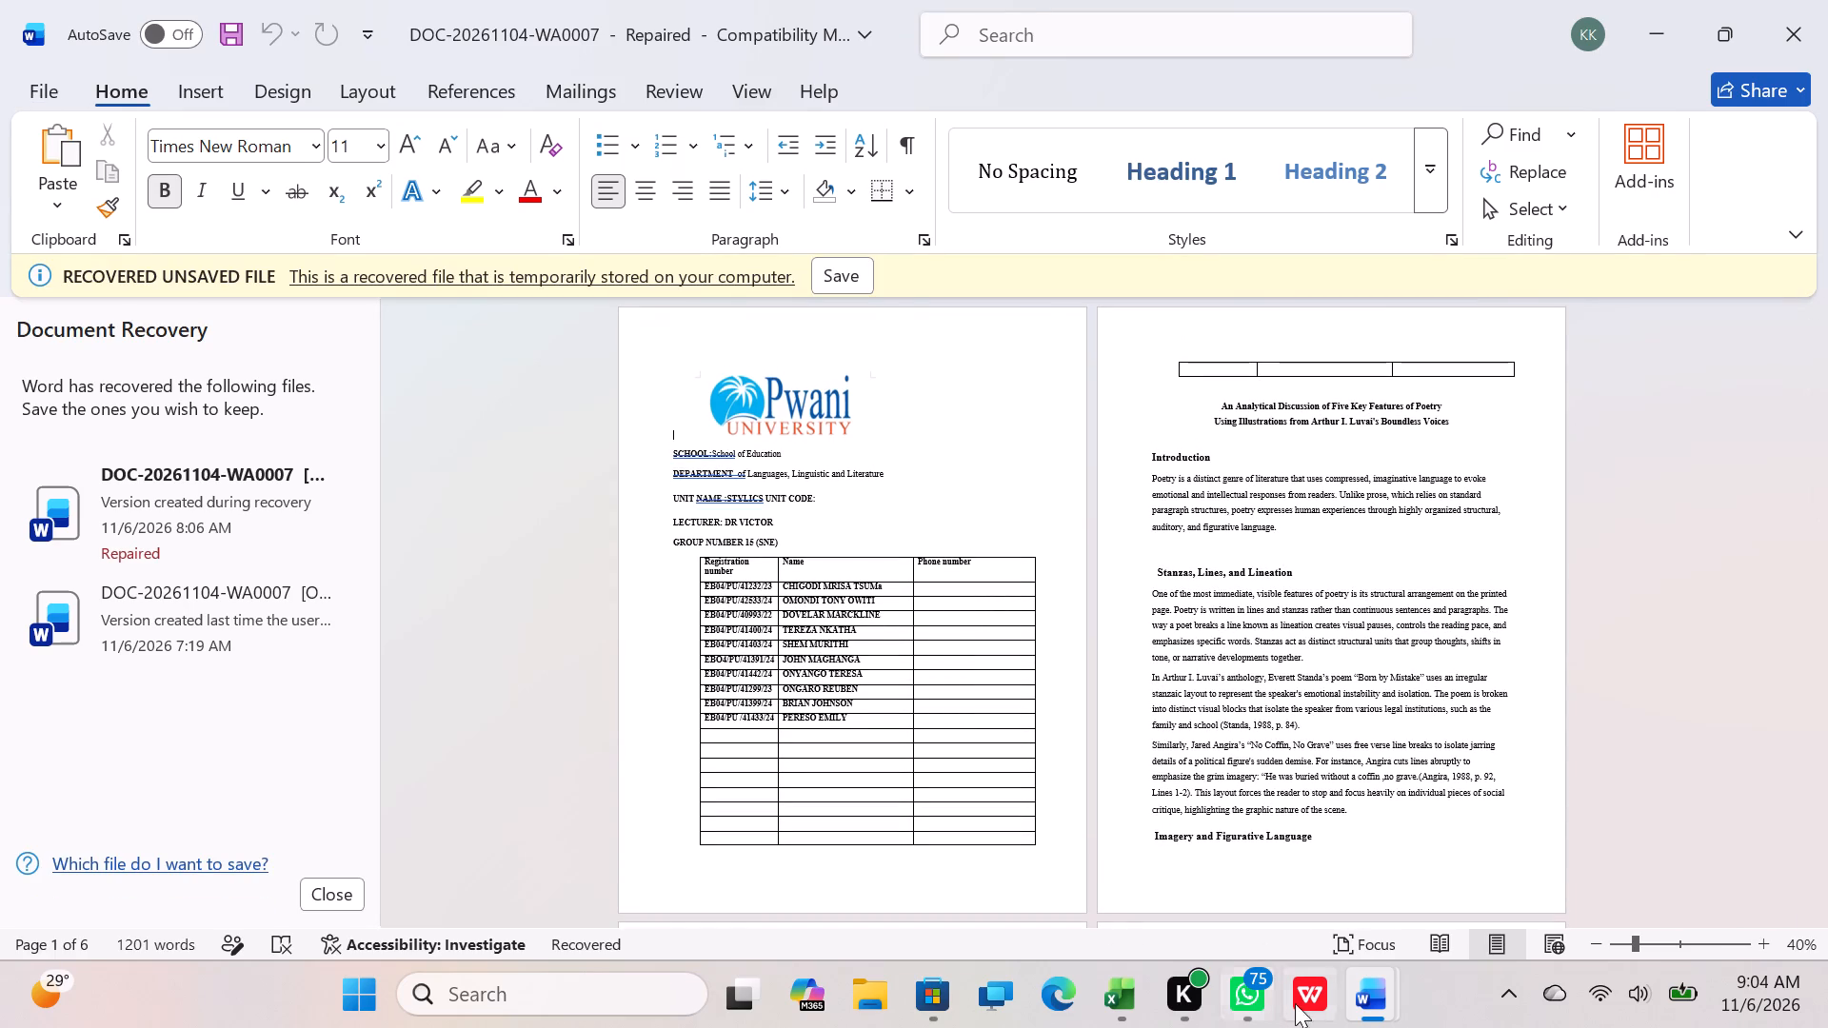
left_click(1364, 988)
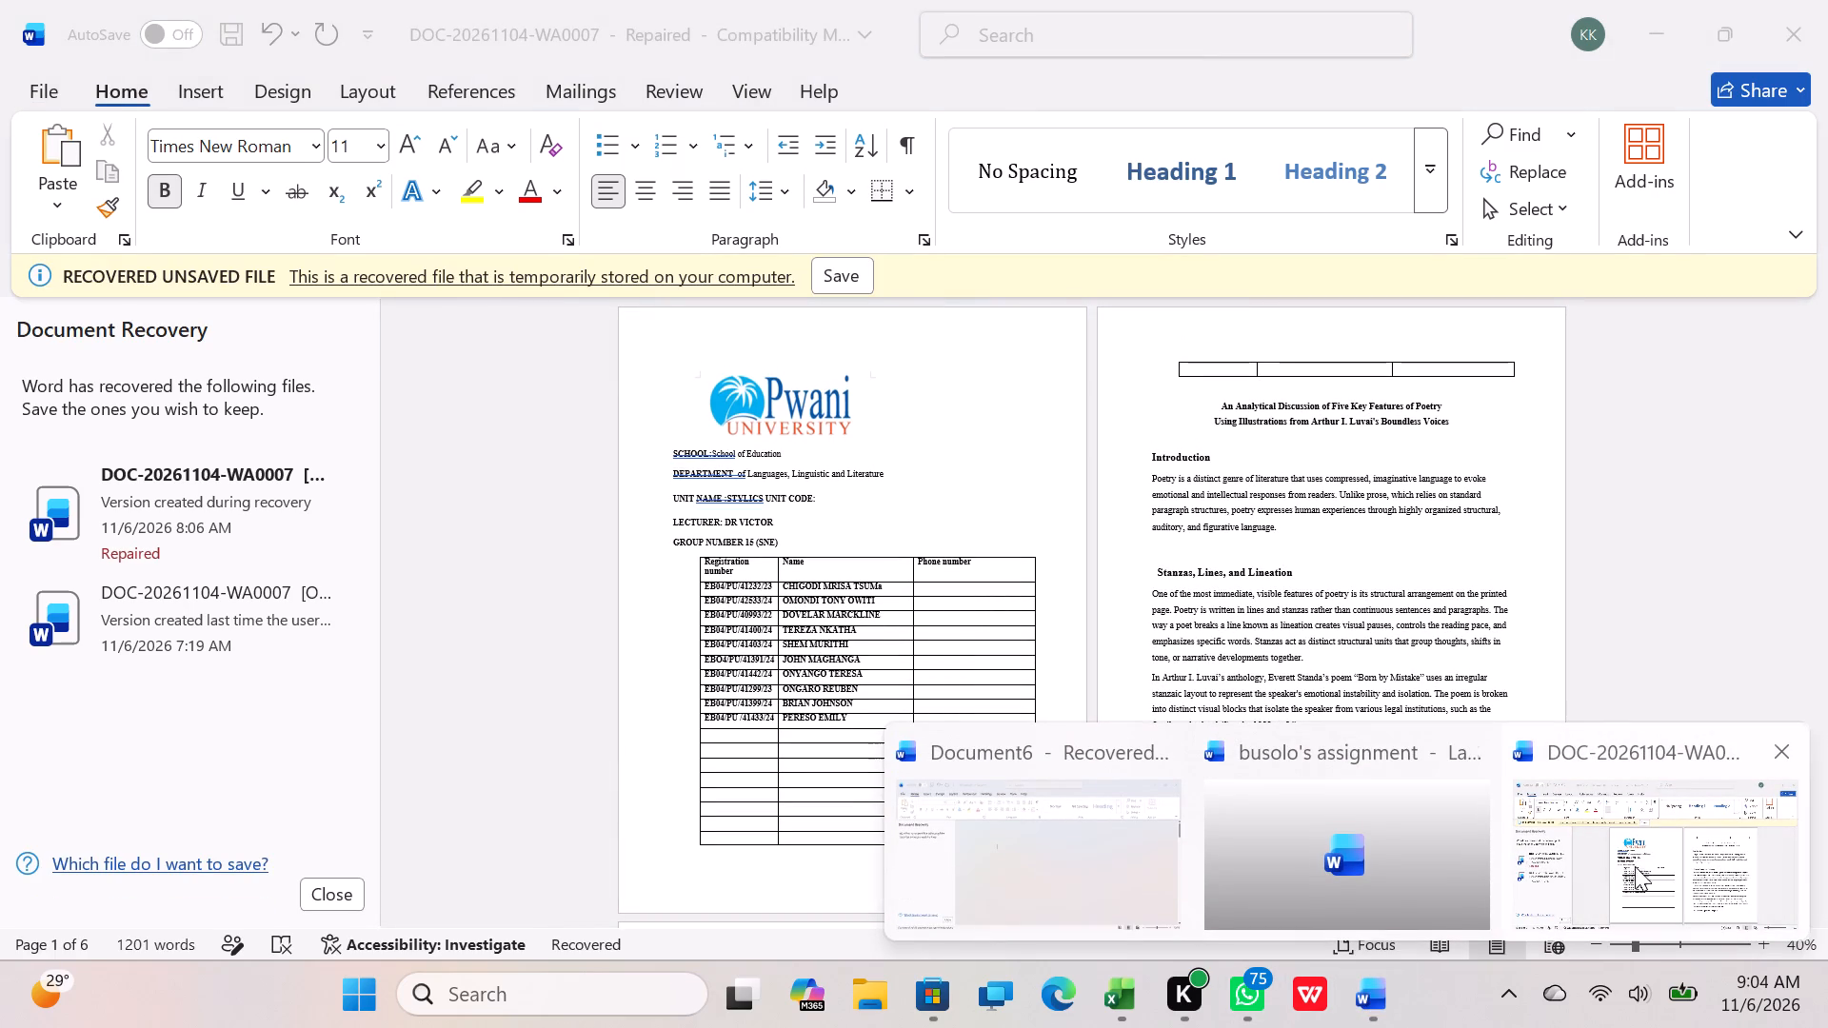
Switch to the repaired document DOC-20261104-WA0007.
left_click(1640, 865)
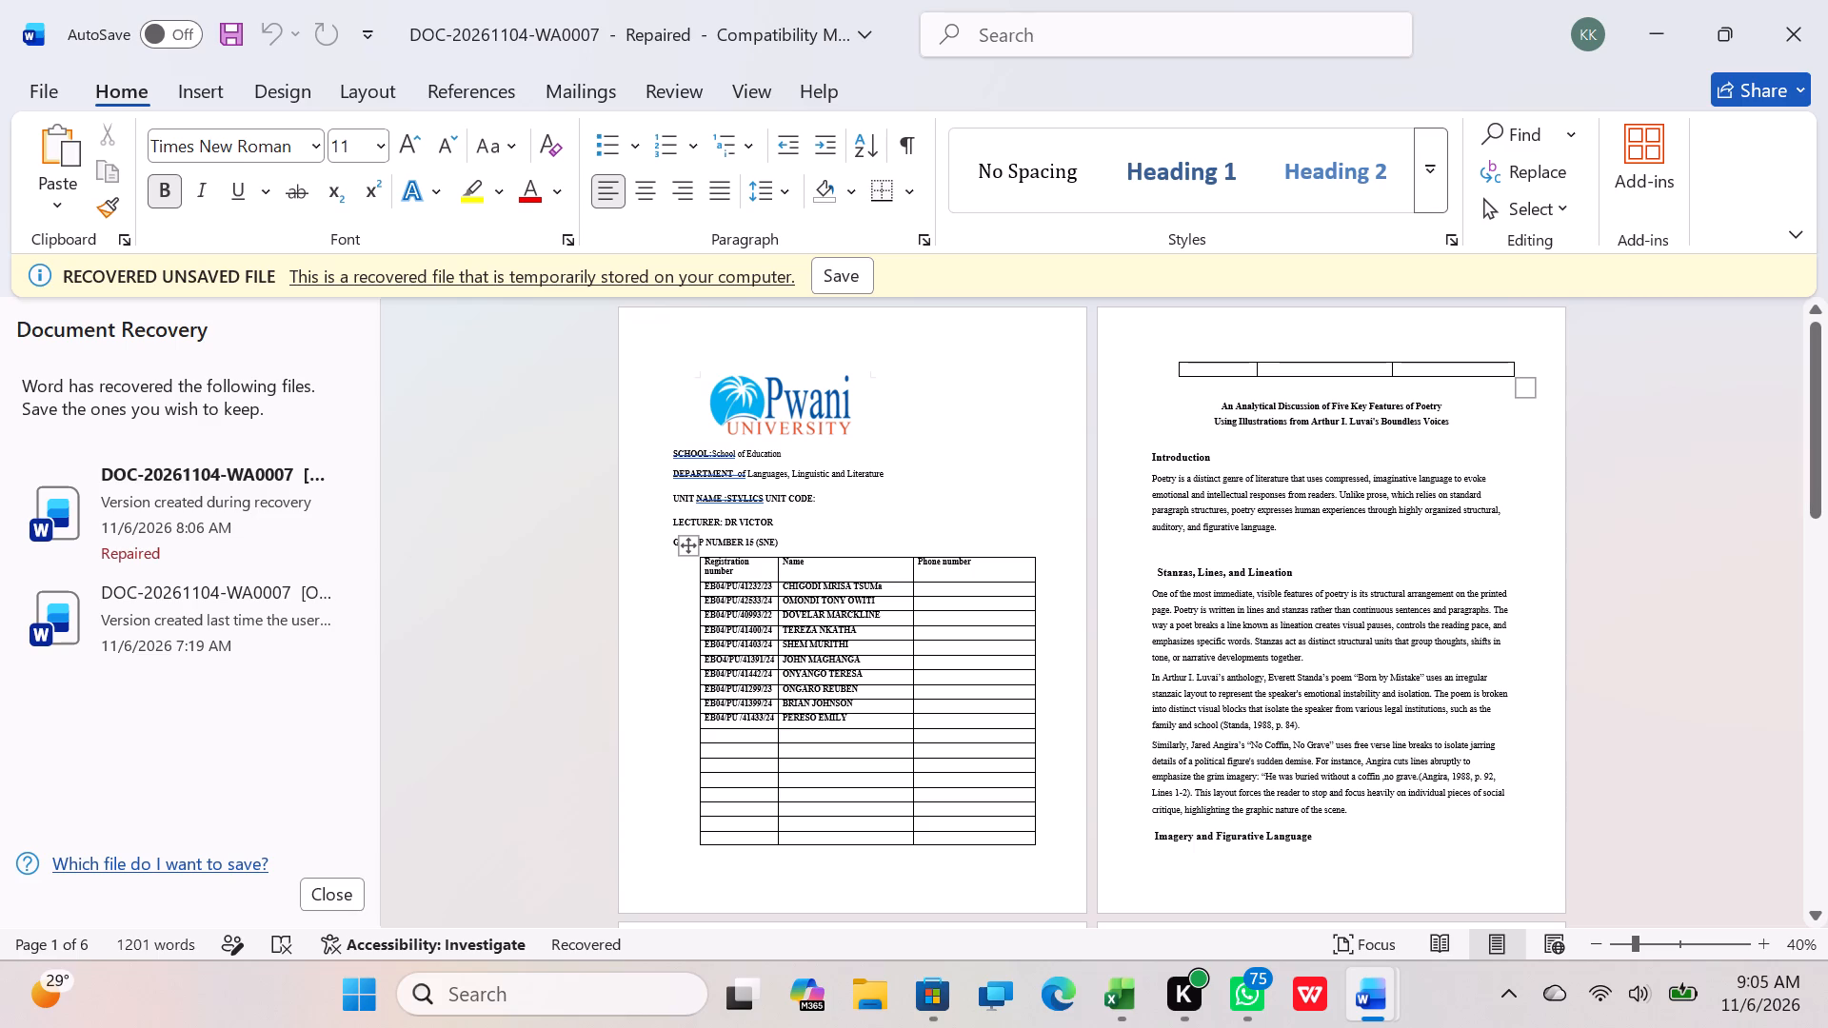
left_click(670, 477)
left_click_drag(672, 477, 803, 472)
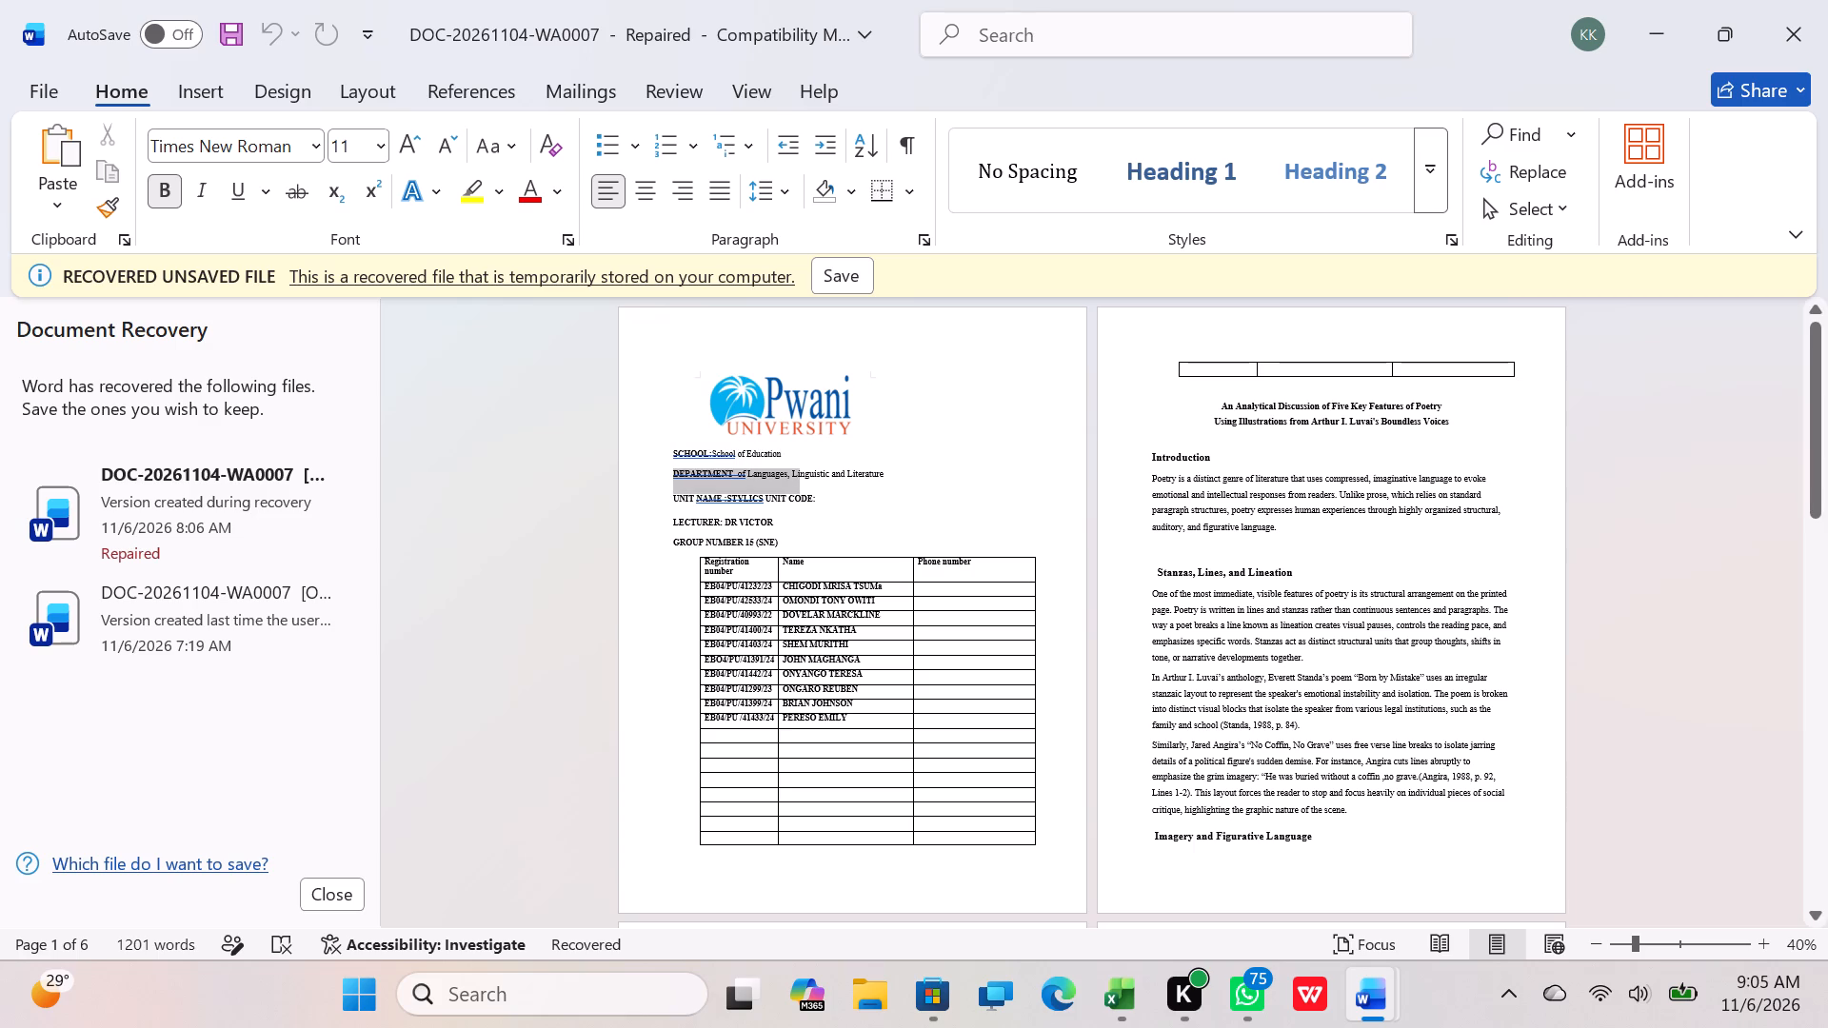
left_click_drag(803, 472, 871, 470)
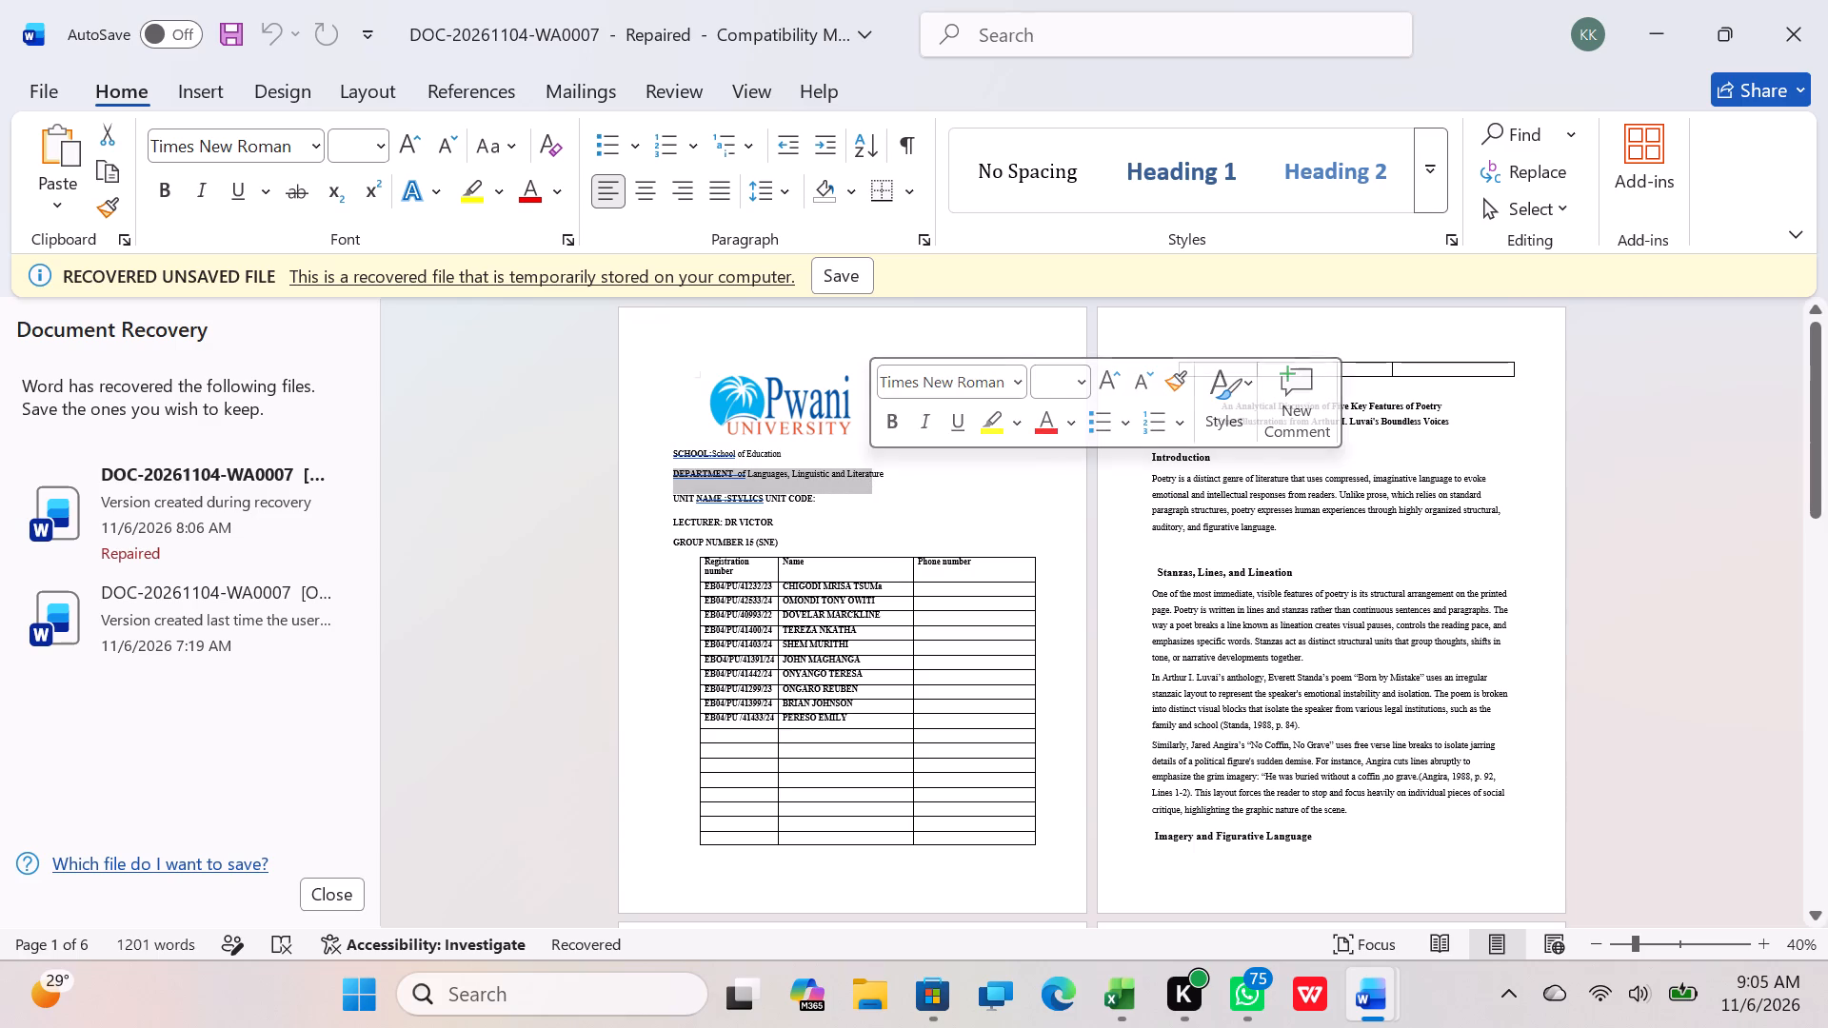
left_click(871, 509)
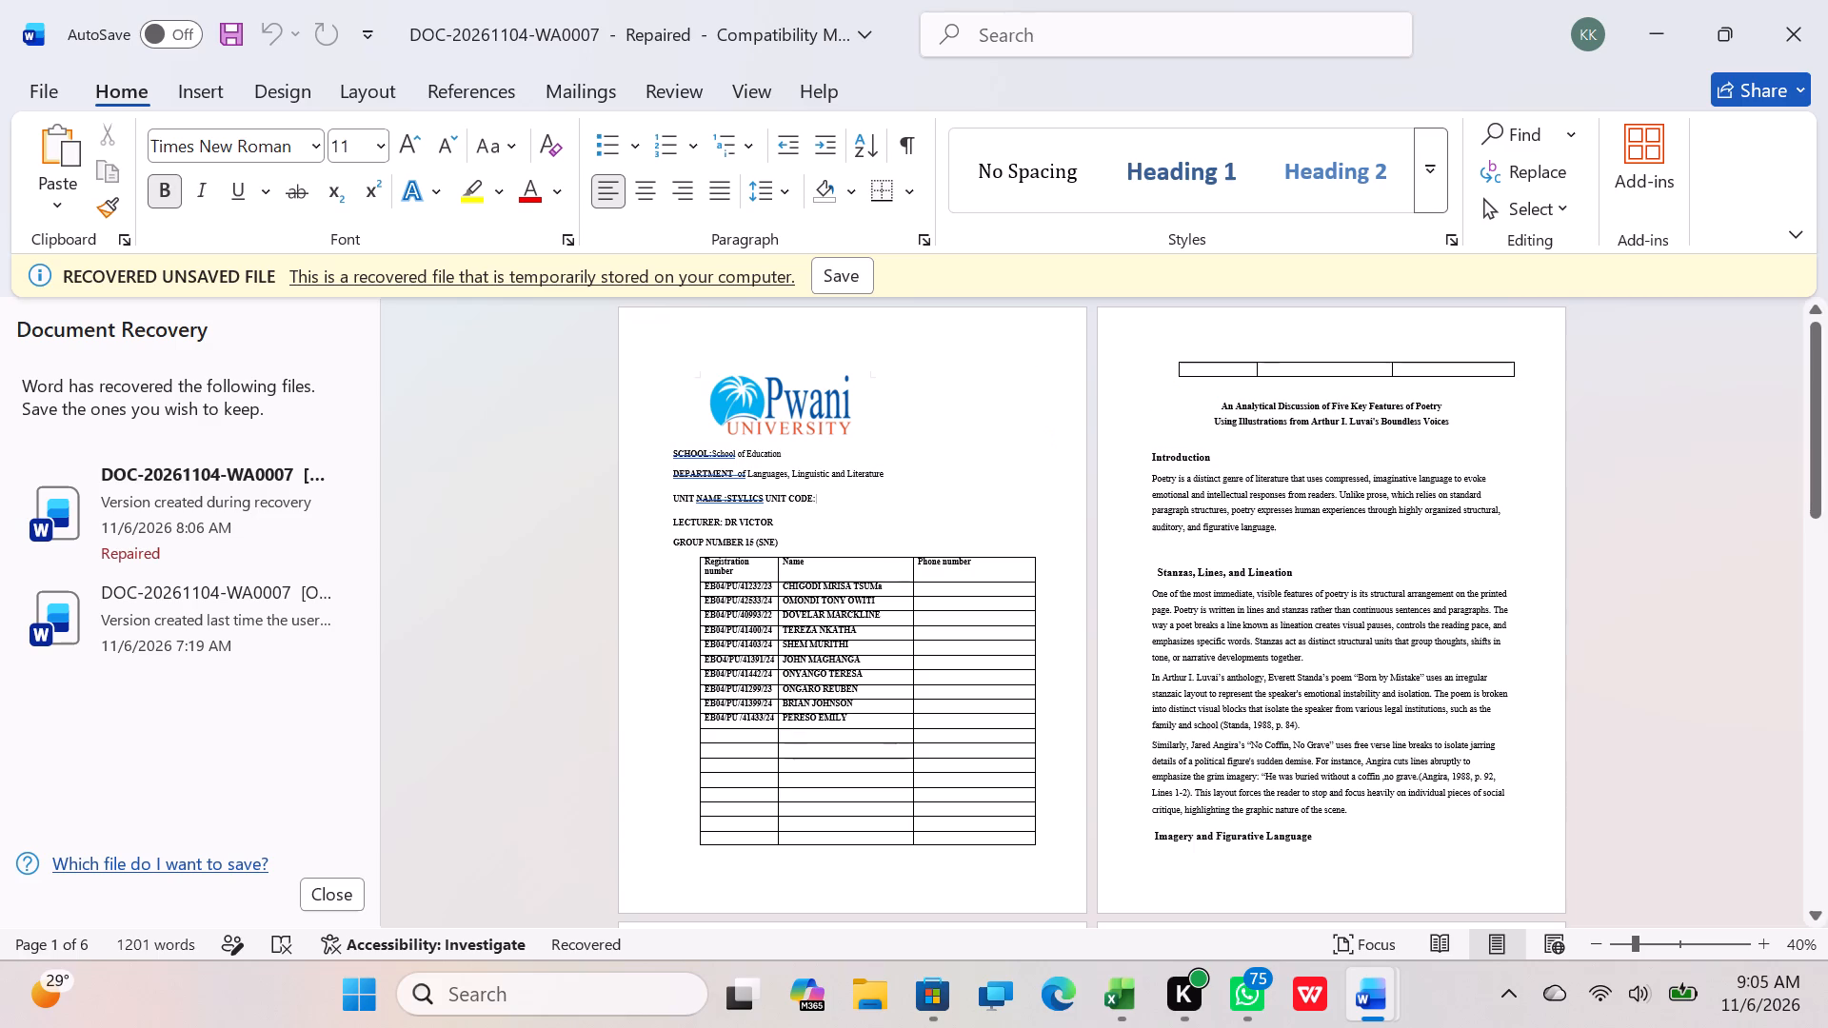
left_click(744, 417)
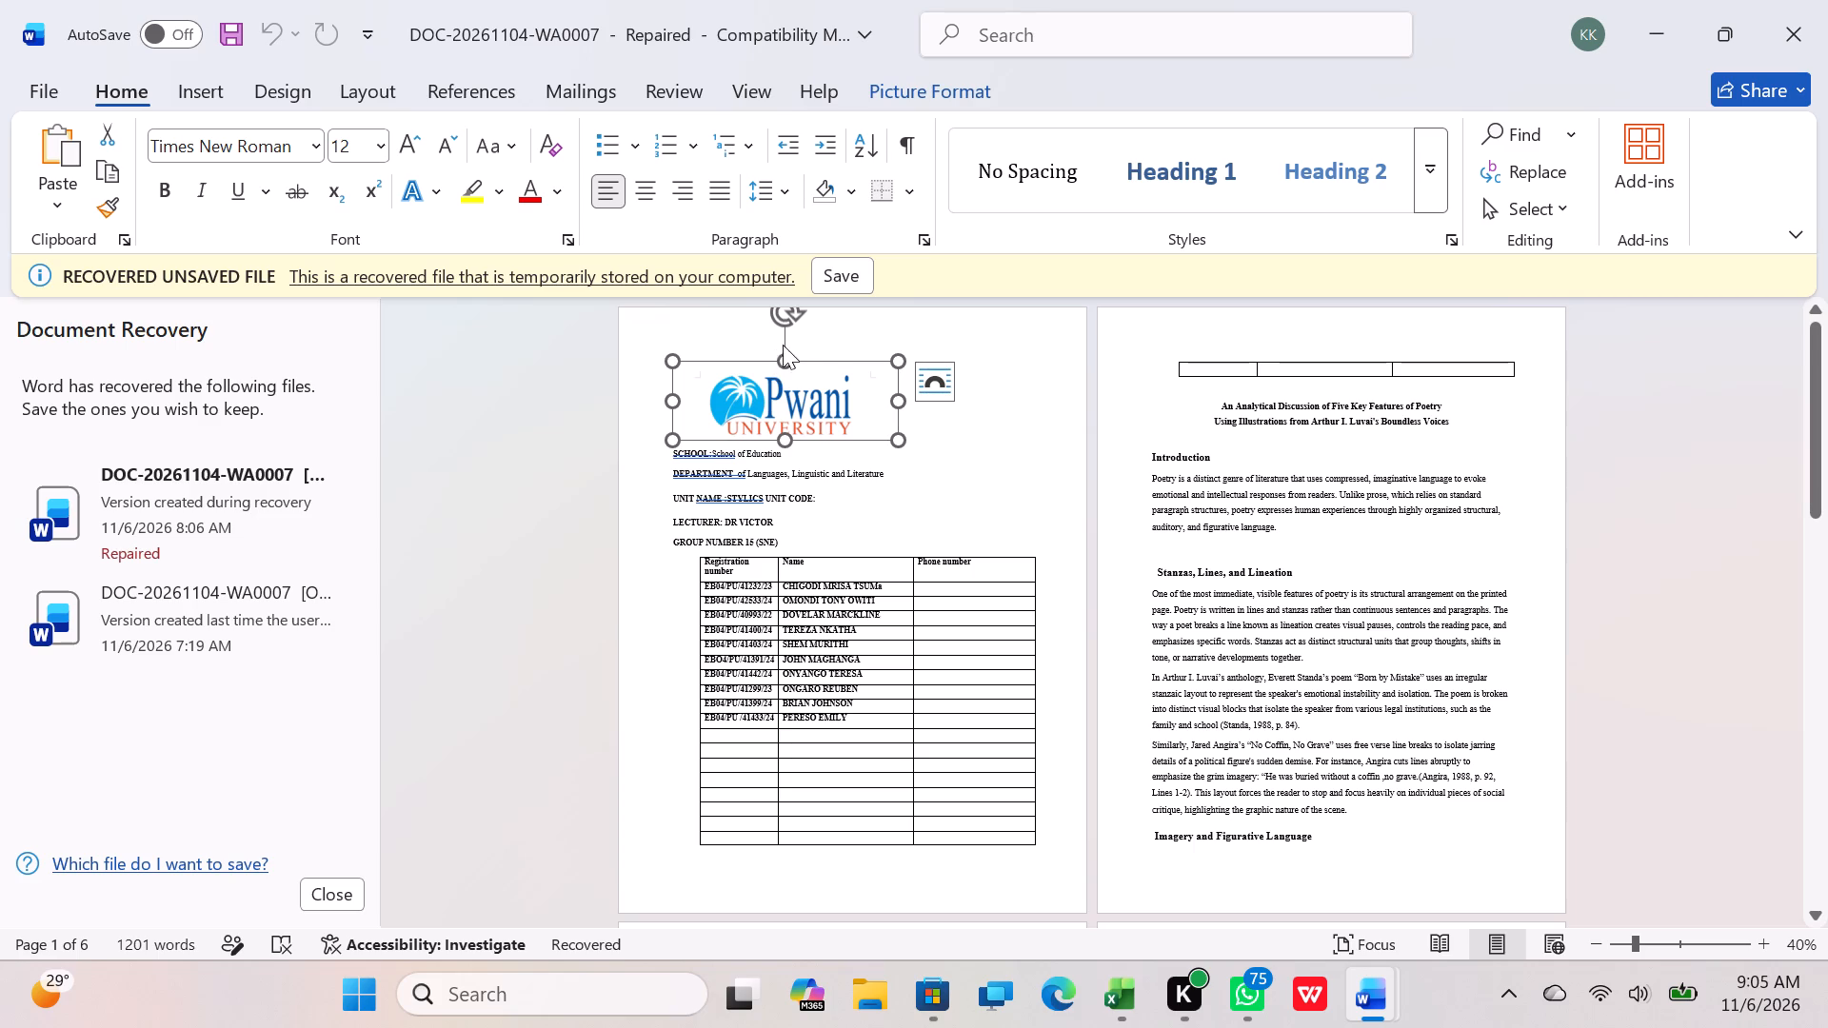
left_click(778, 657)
Enter ALL B301 as the unit code on the cover page's UNIT NAME line.
left_click(824, 480)
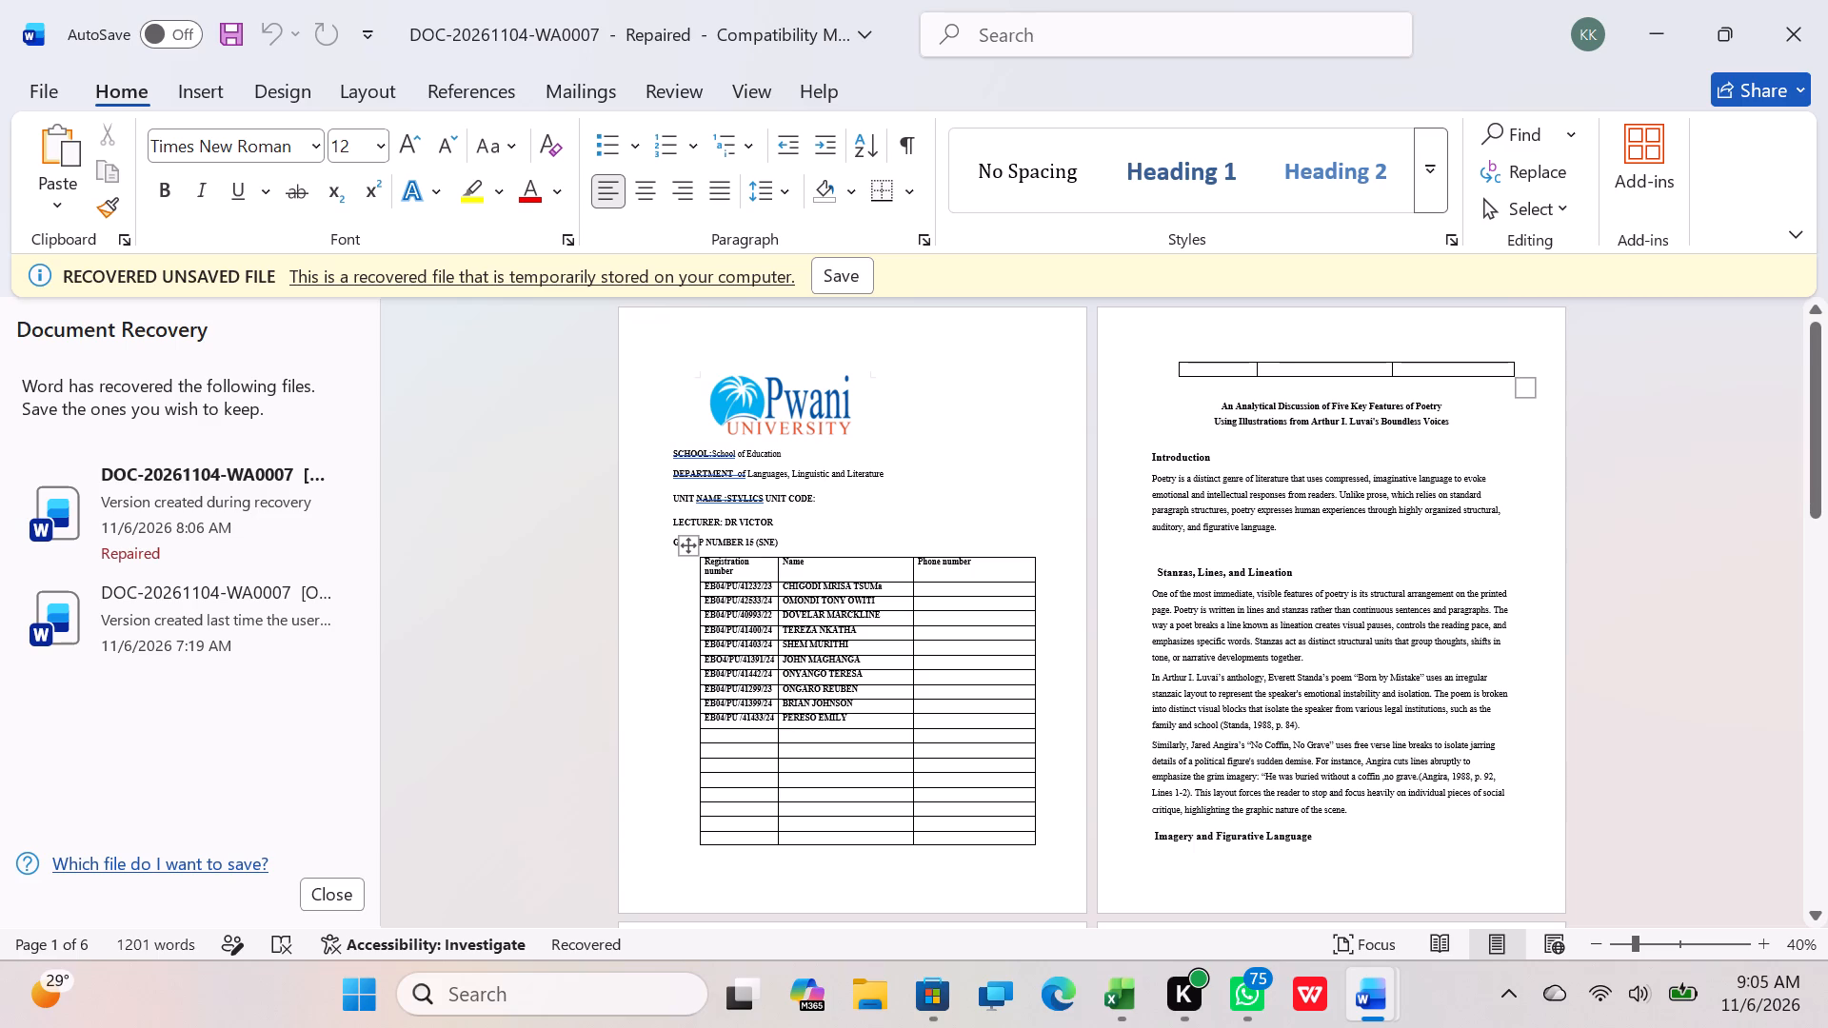
left_click(819, 493)
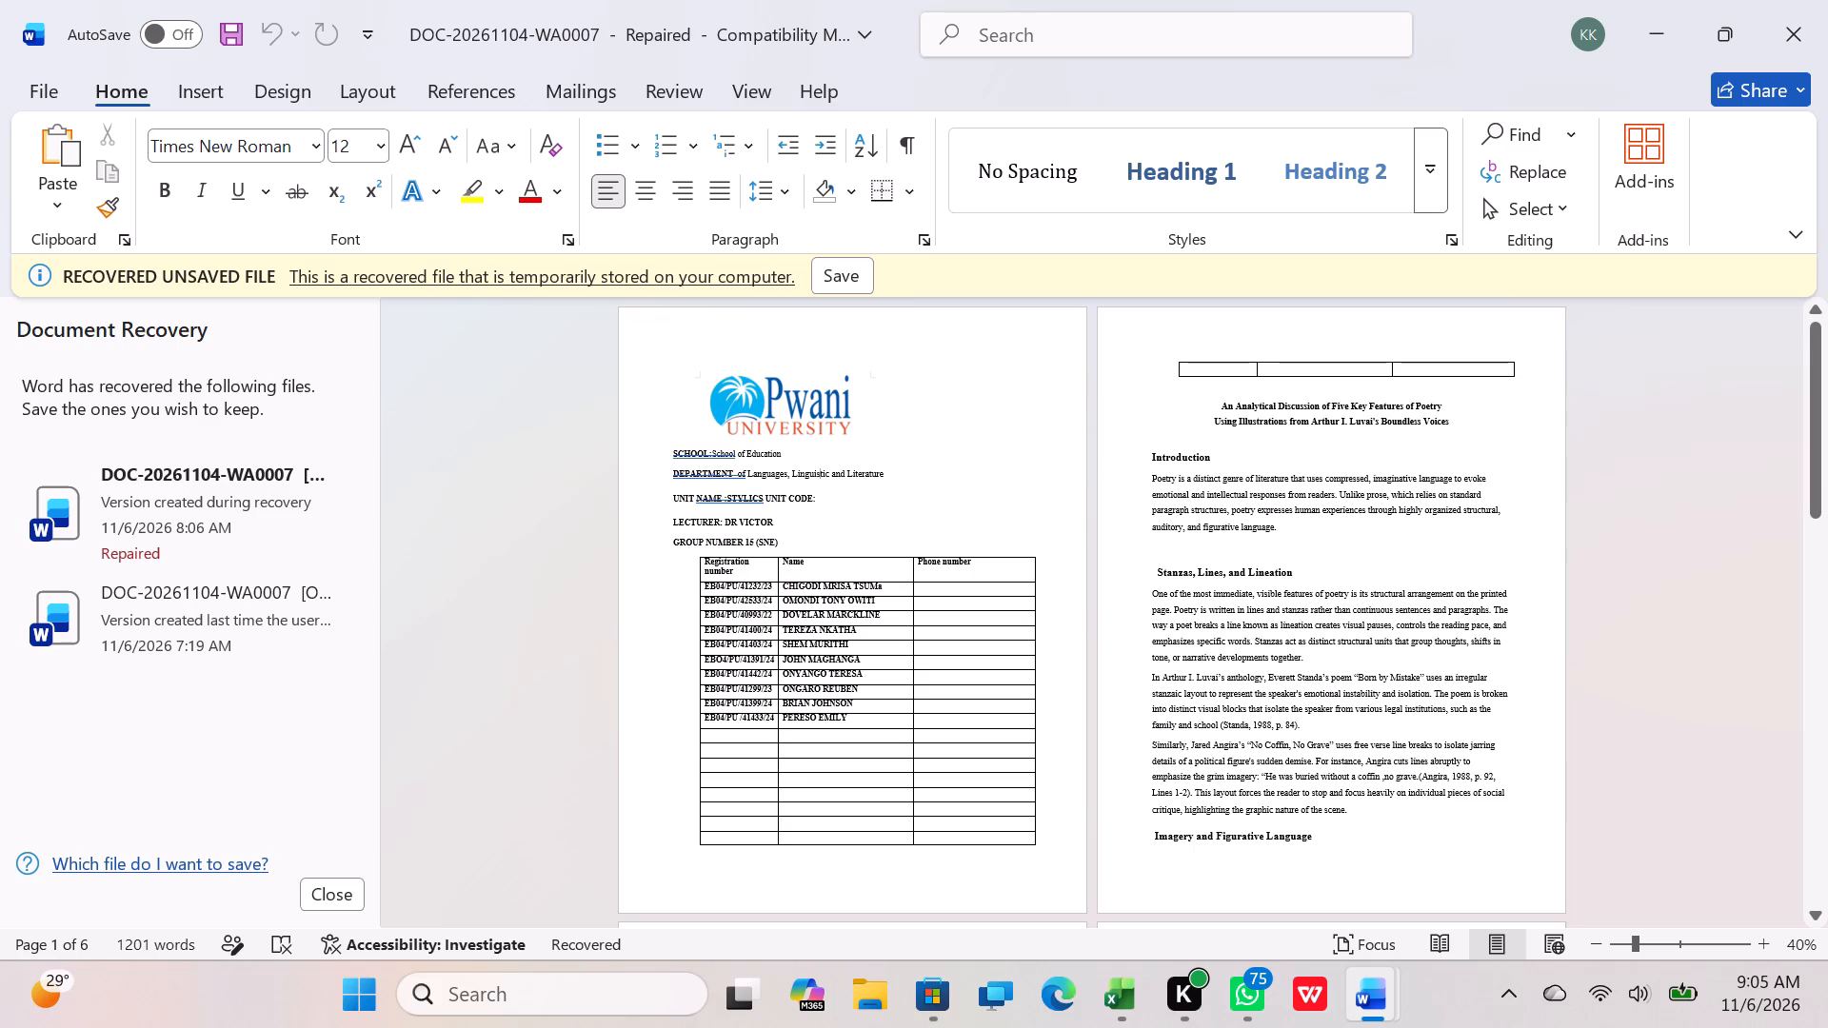
left_click(817, 503)
type("ALL")
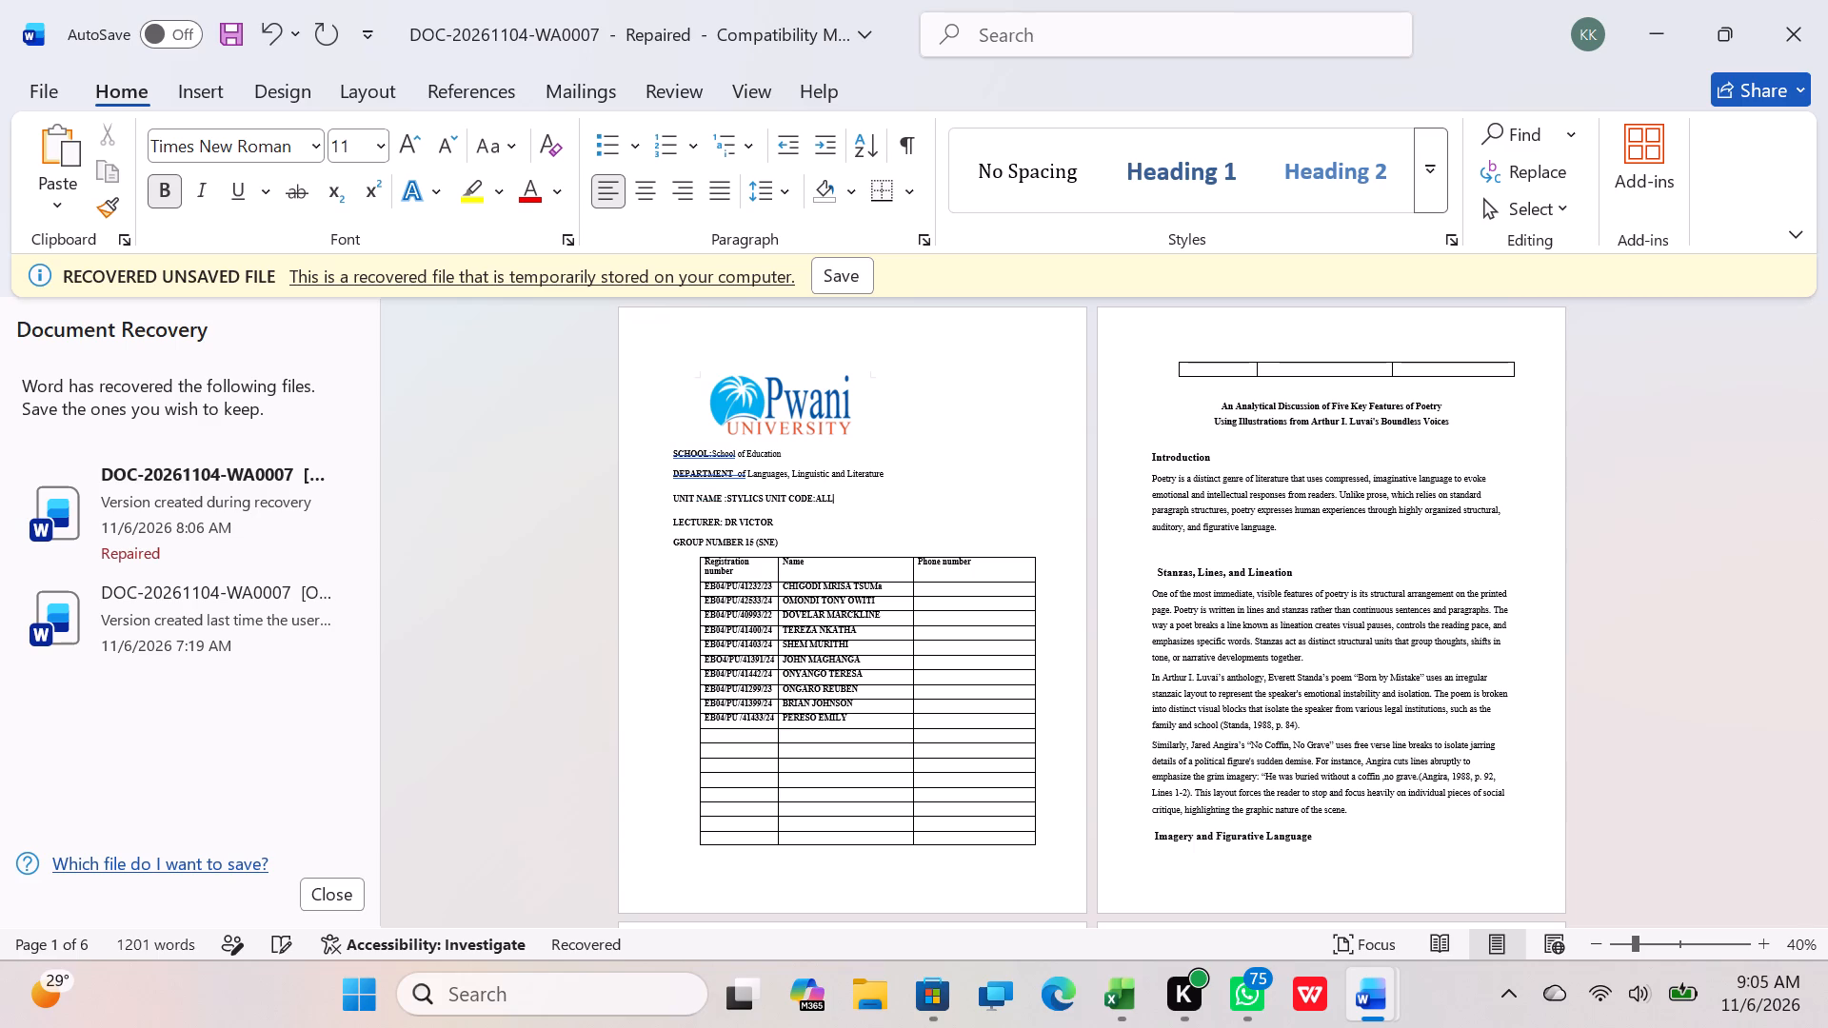
key("space")
type("B")
type("30")
key("1")
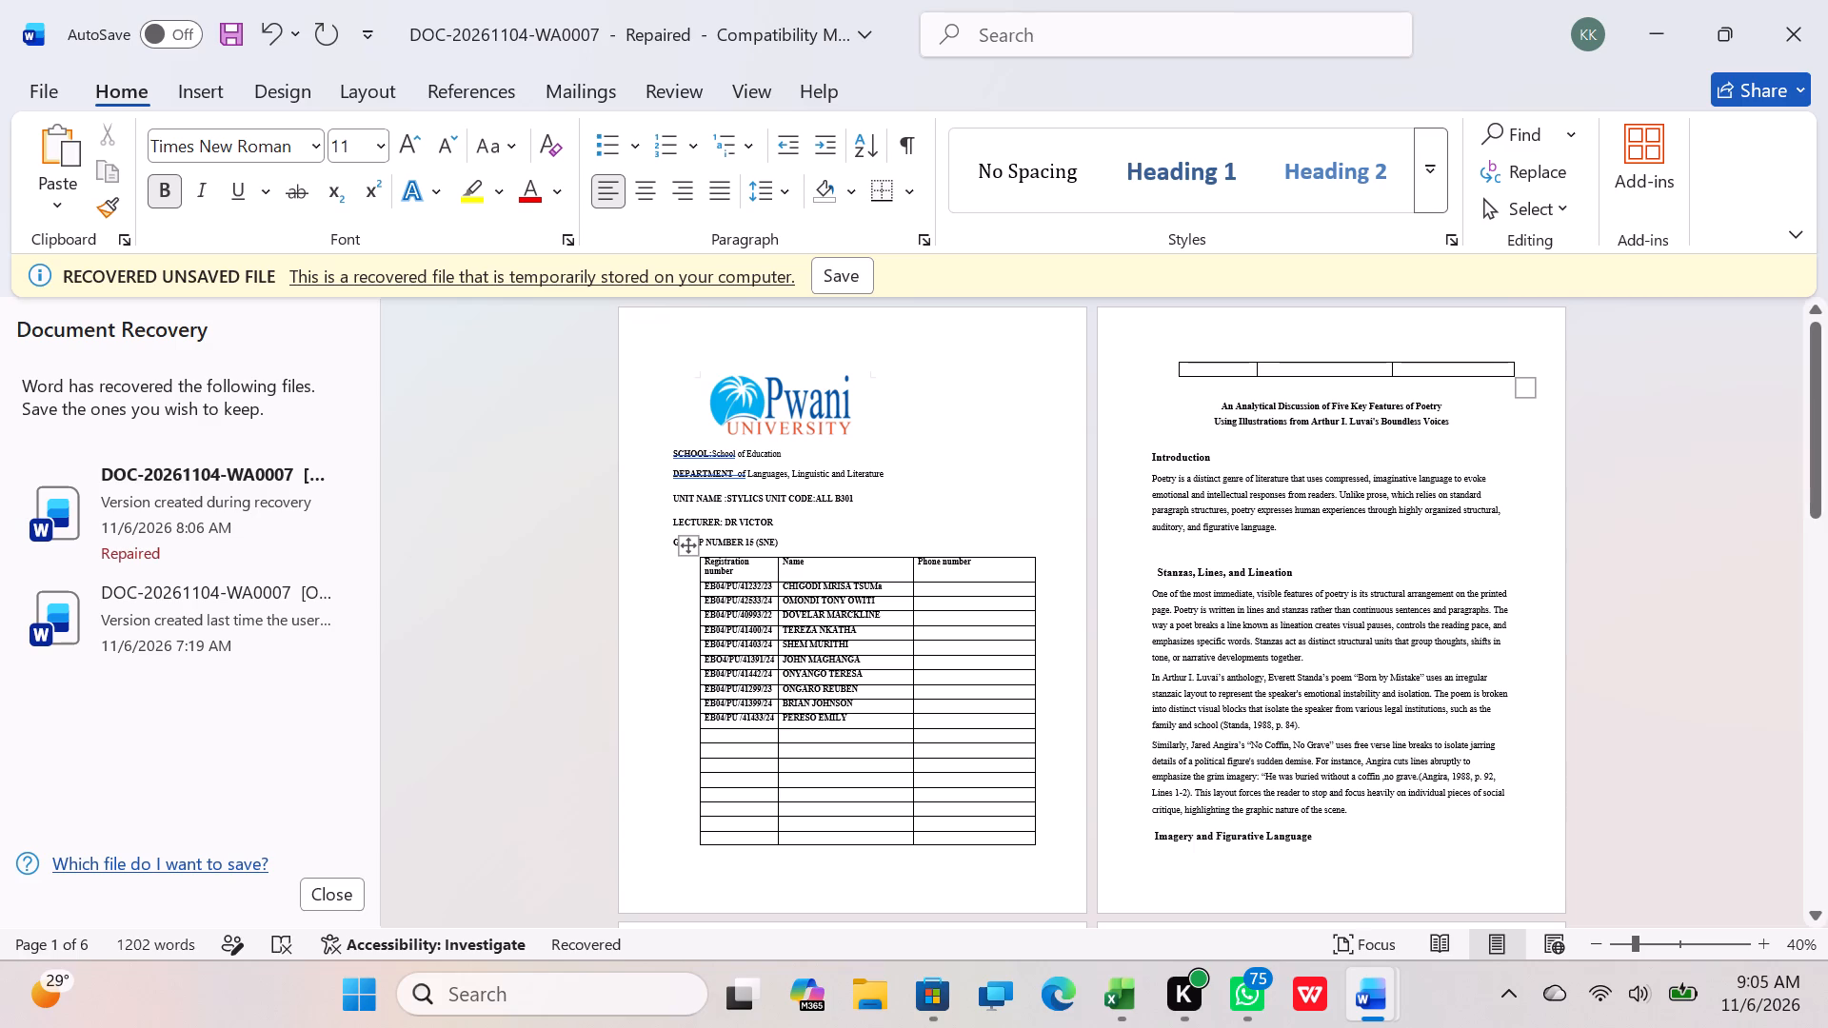
Place the cursor in the Registration number cell of the cover-page table's first empty row.
left_click(715, 732)
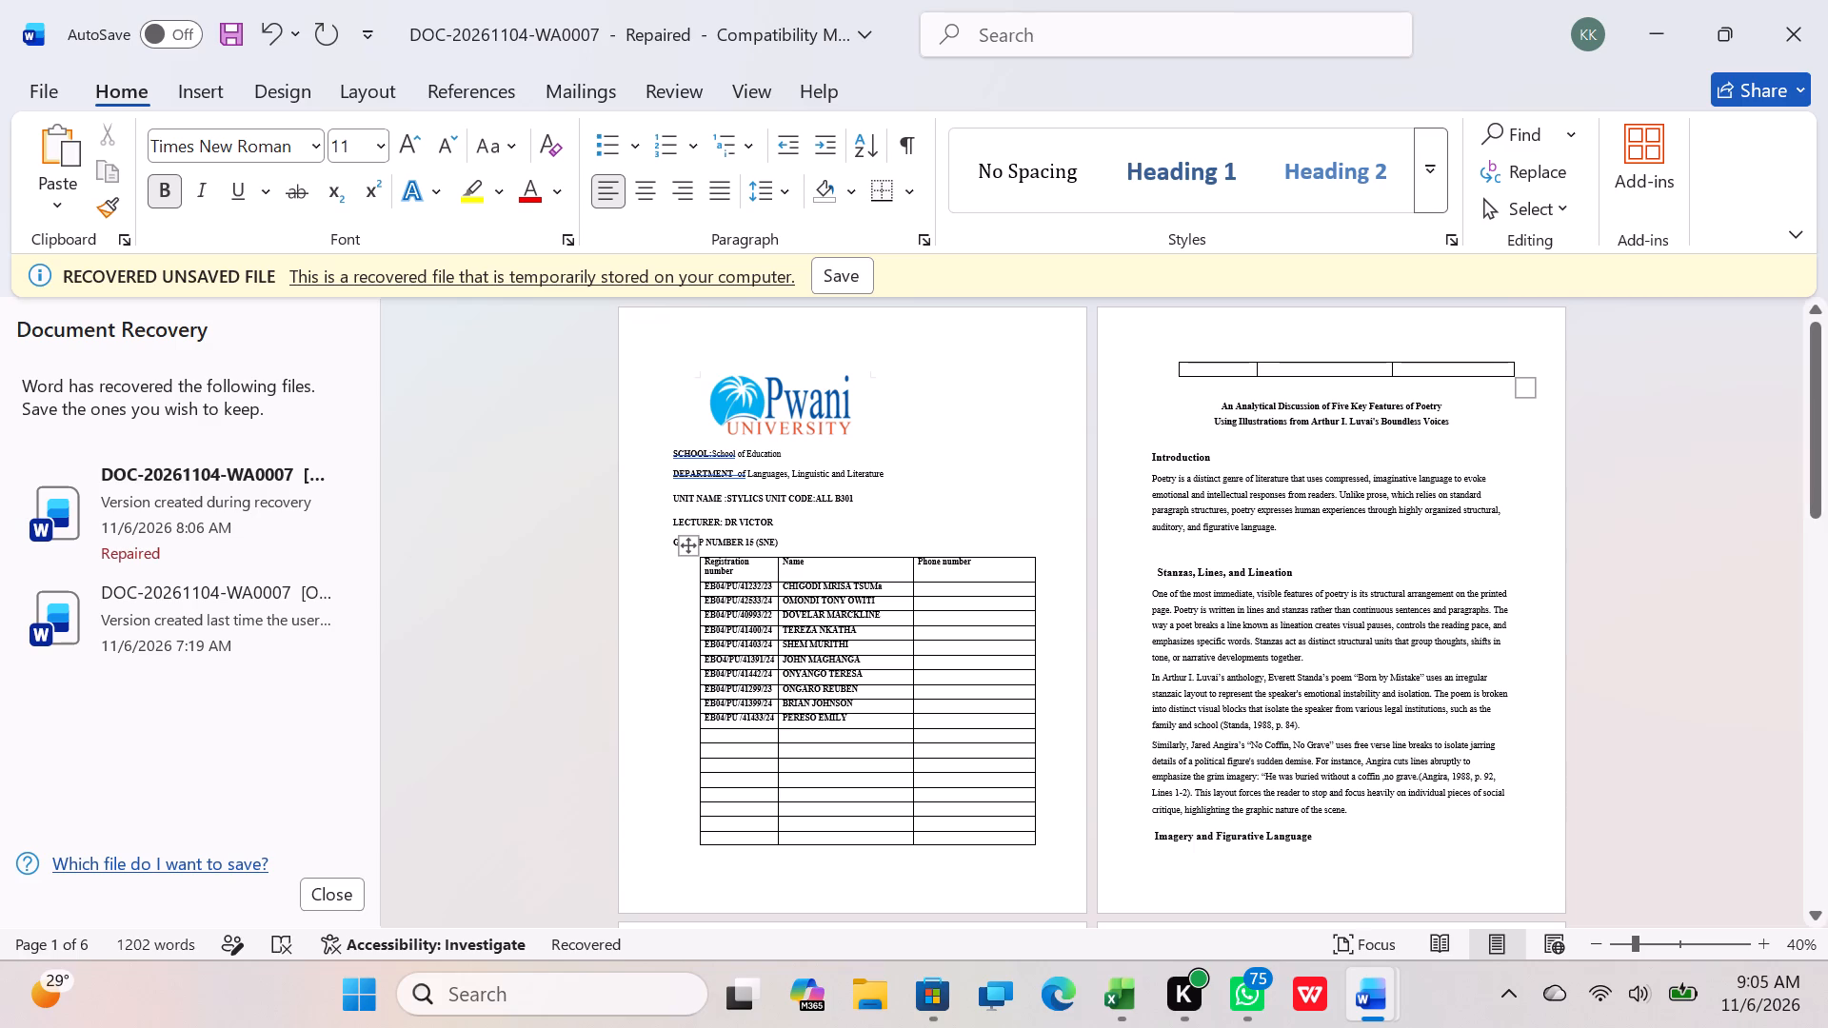
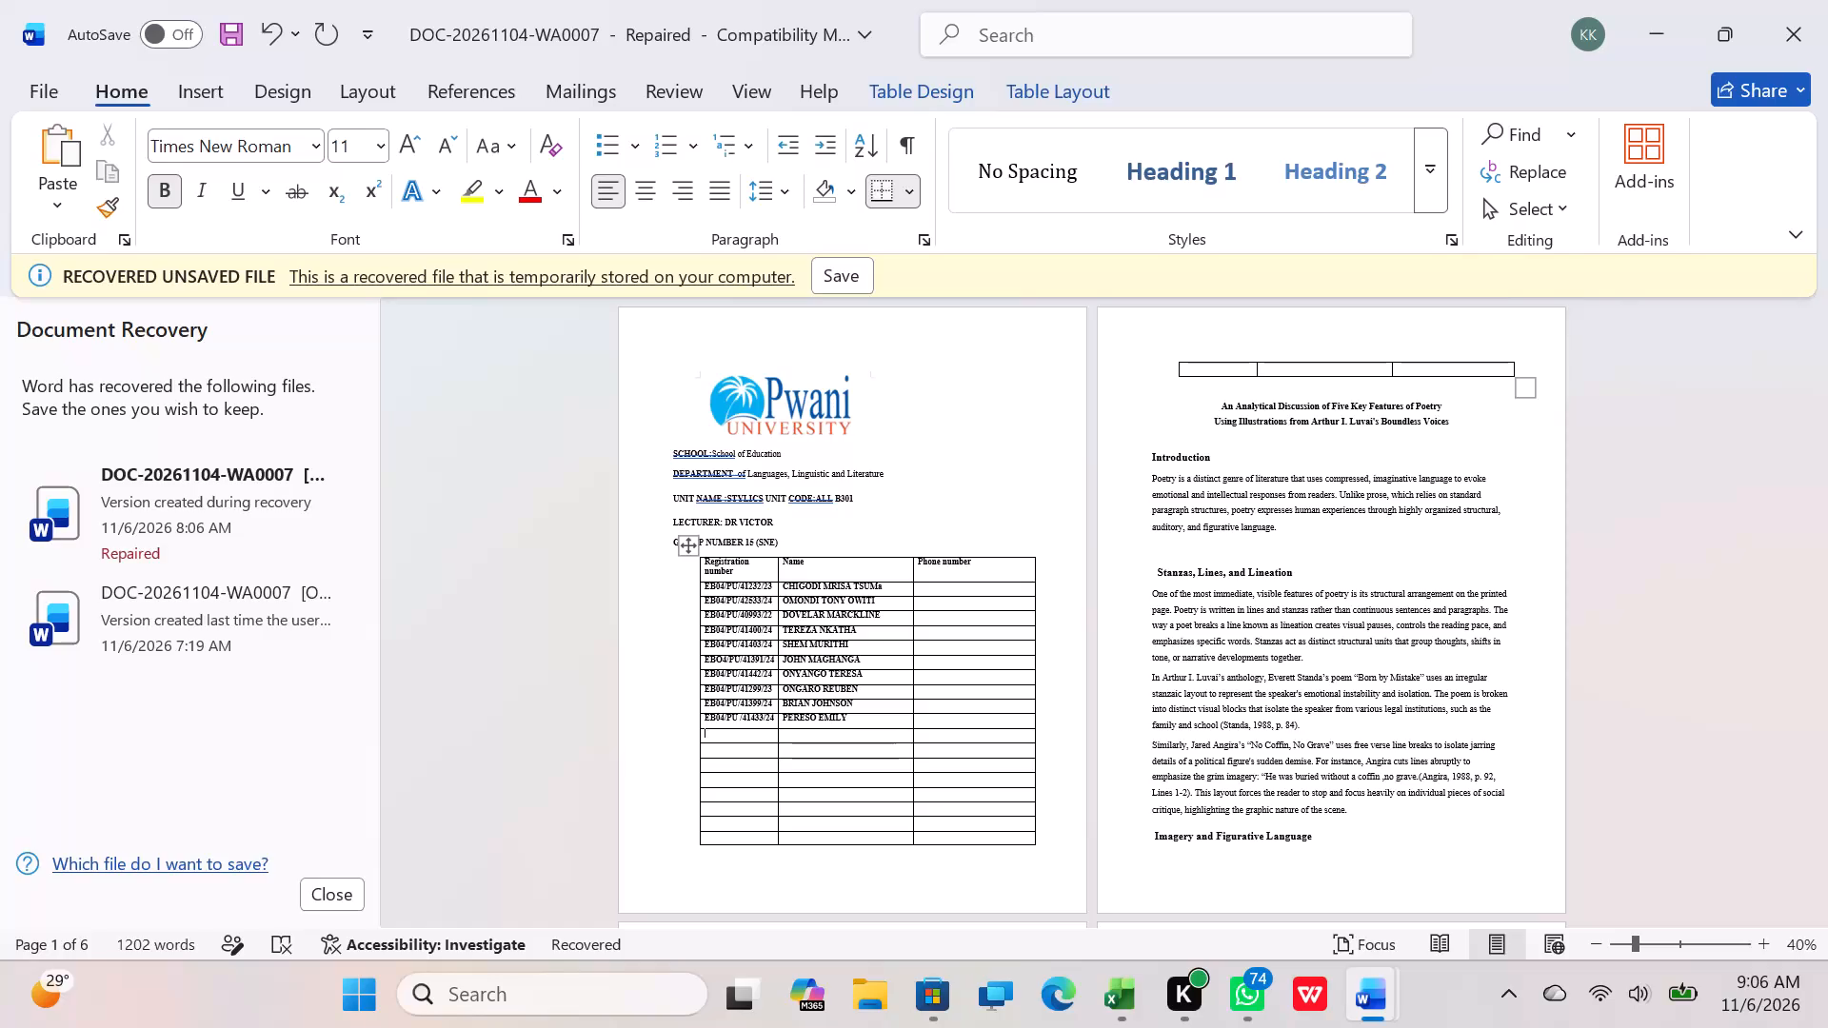
Enter the eleventh member's registration number in the first empty row of the cover-page table.
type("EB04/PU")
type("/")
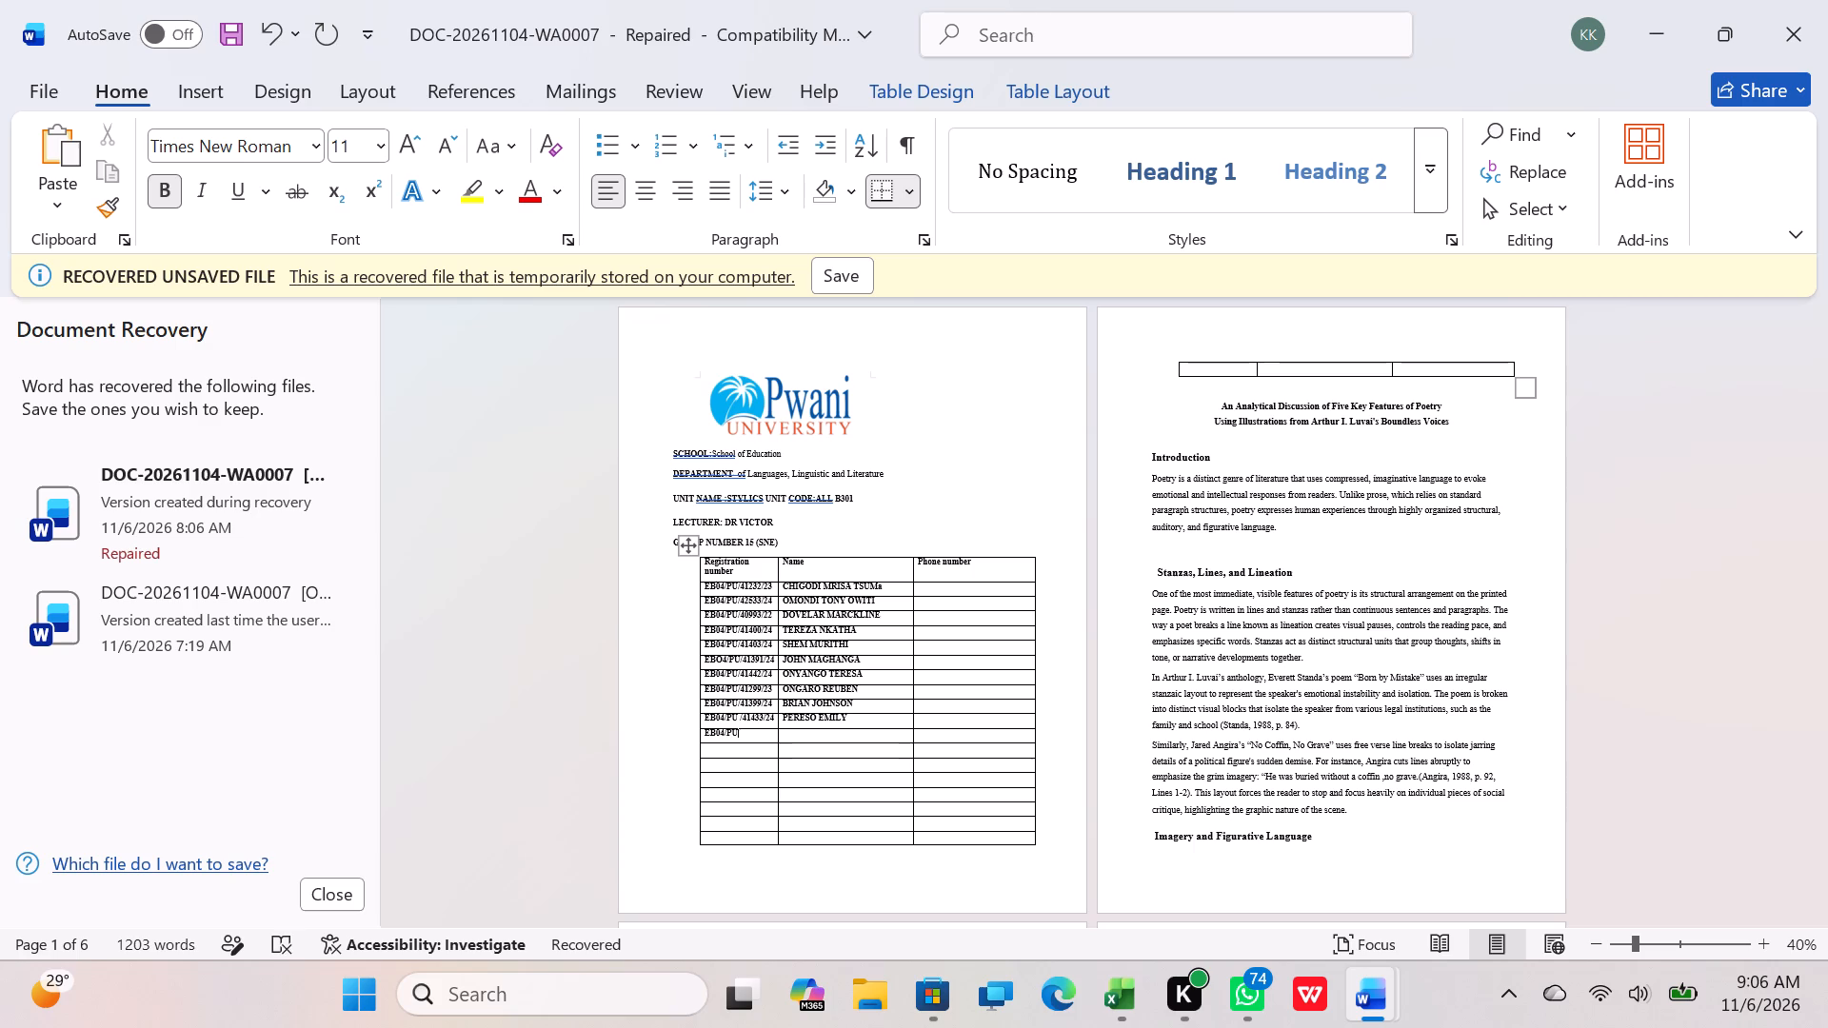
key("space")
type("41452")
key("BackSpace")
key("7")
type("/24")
Enter the eleventh member's name in capitals in the Name cell beside their registration number.
left_click(787, 734)
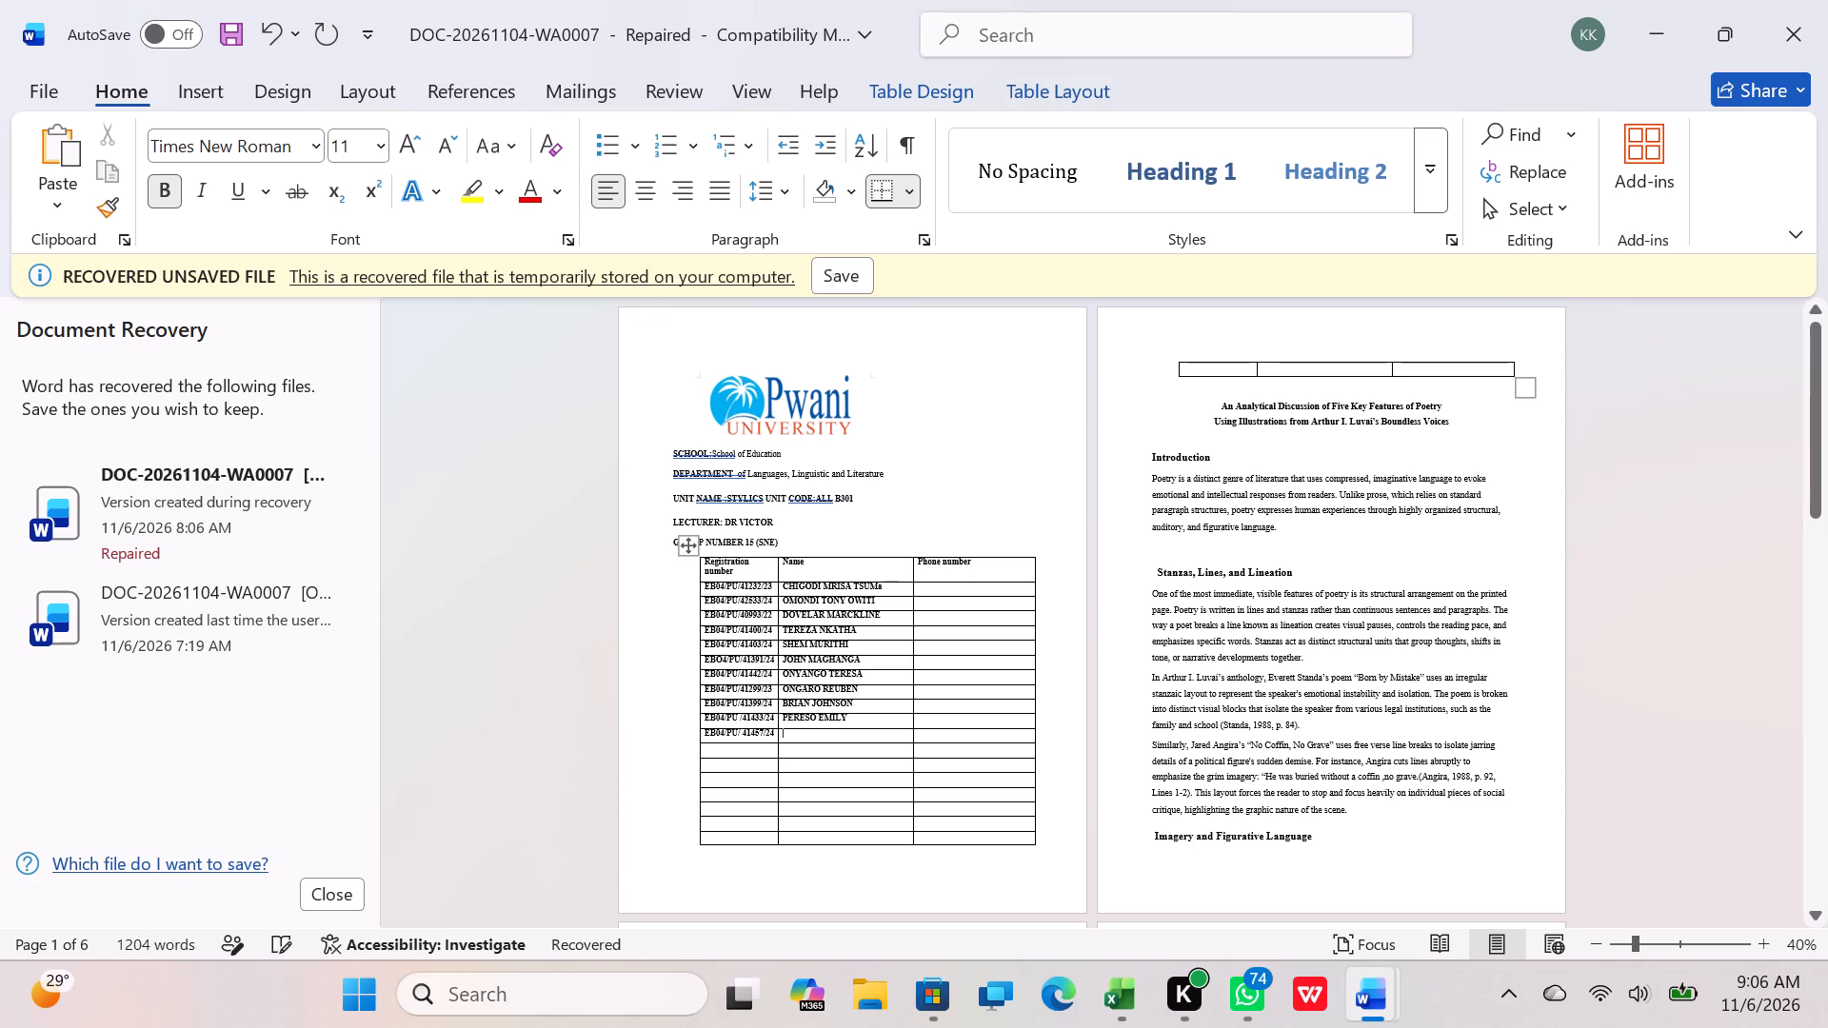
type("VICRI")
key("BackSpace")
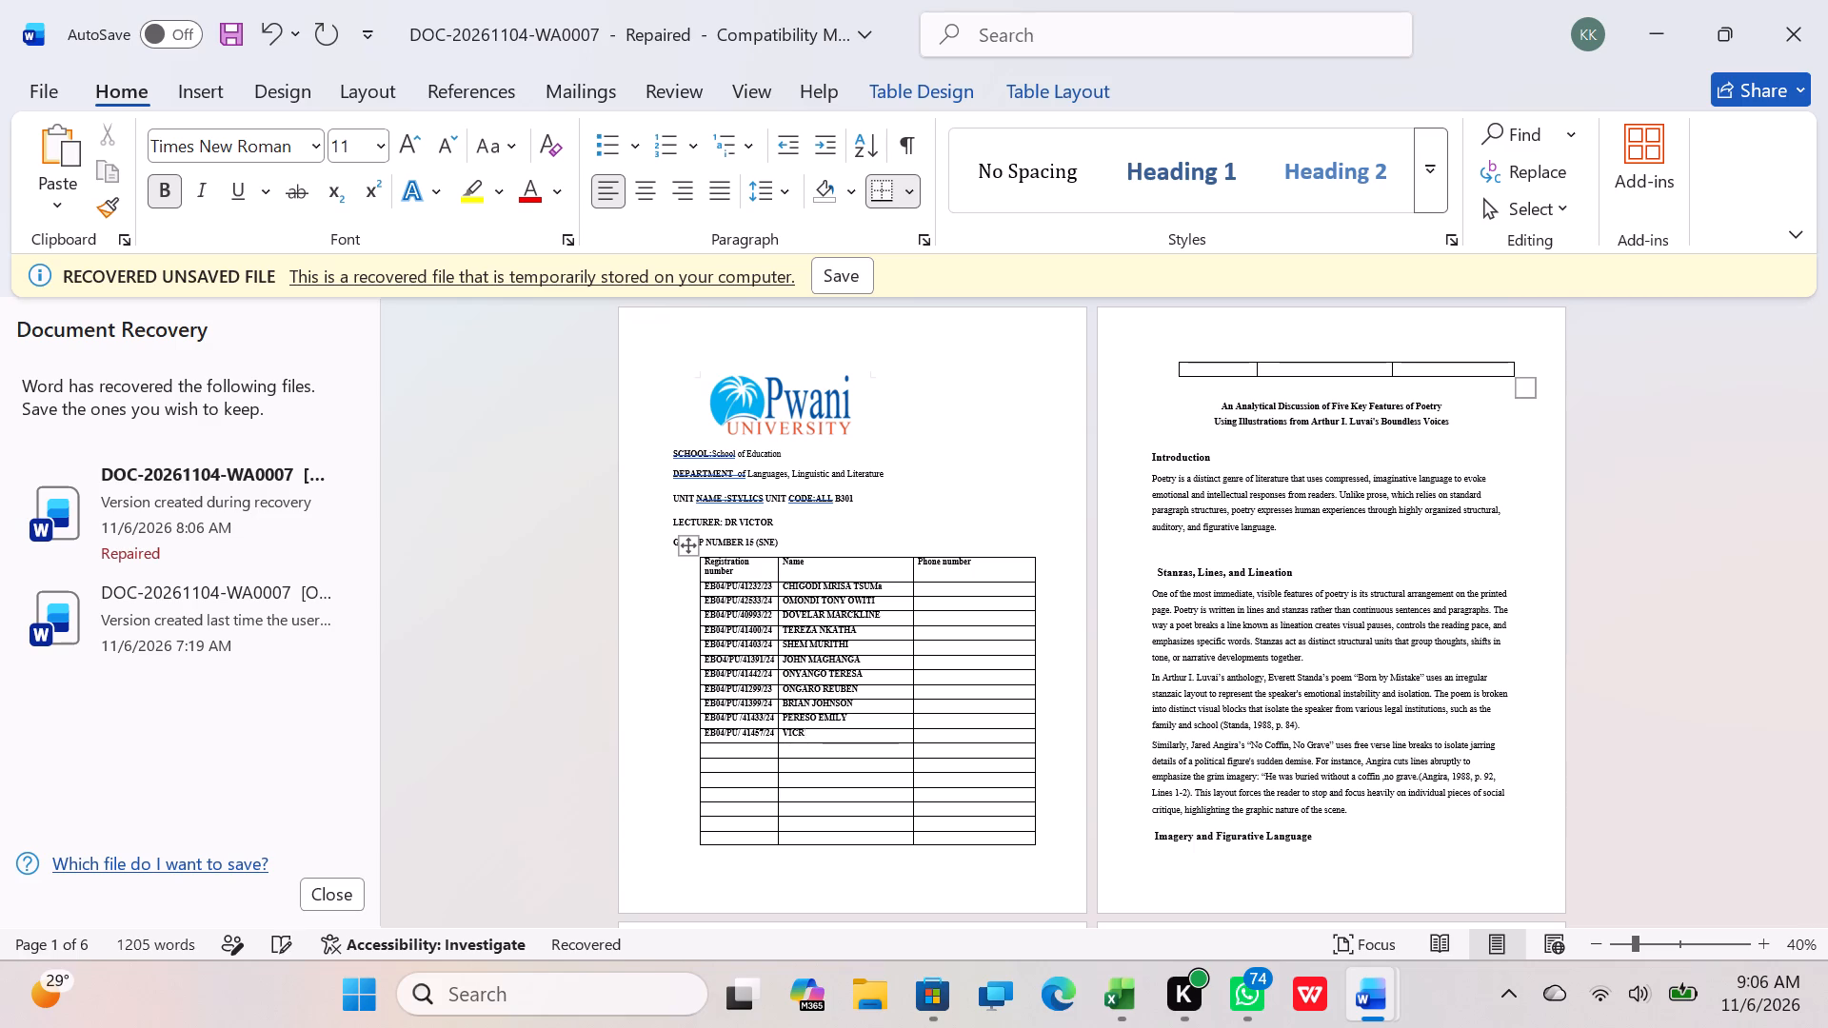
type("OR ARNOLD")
Enter the twelfth member's registration number in the next empty row of the cover-page table.
left_click(754, 747)
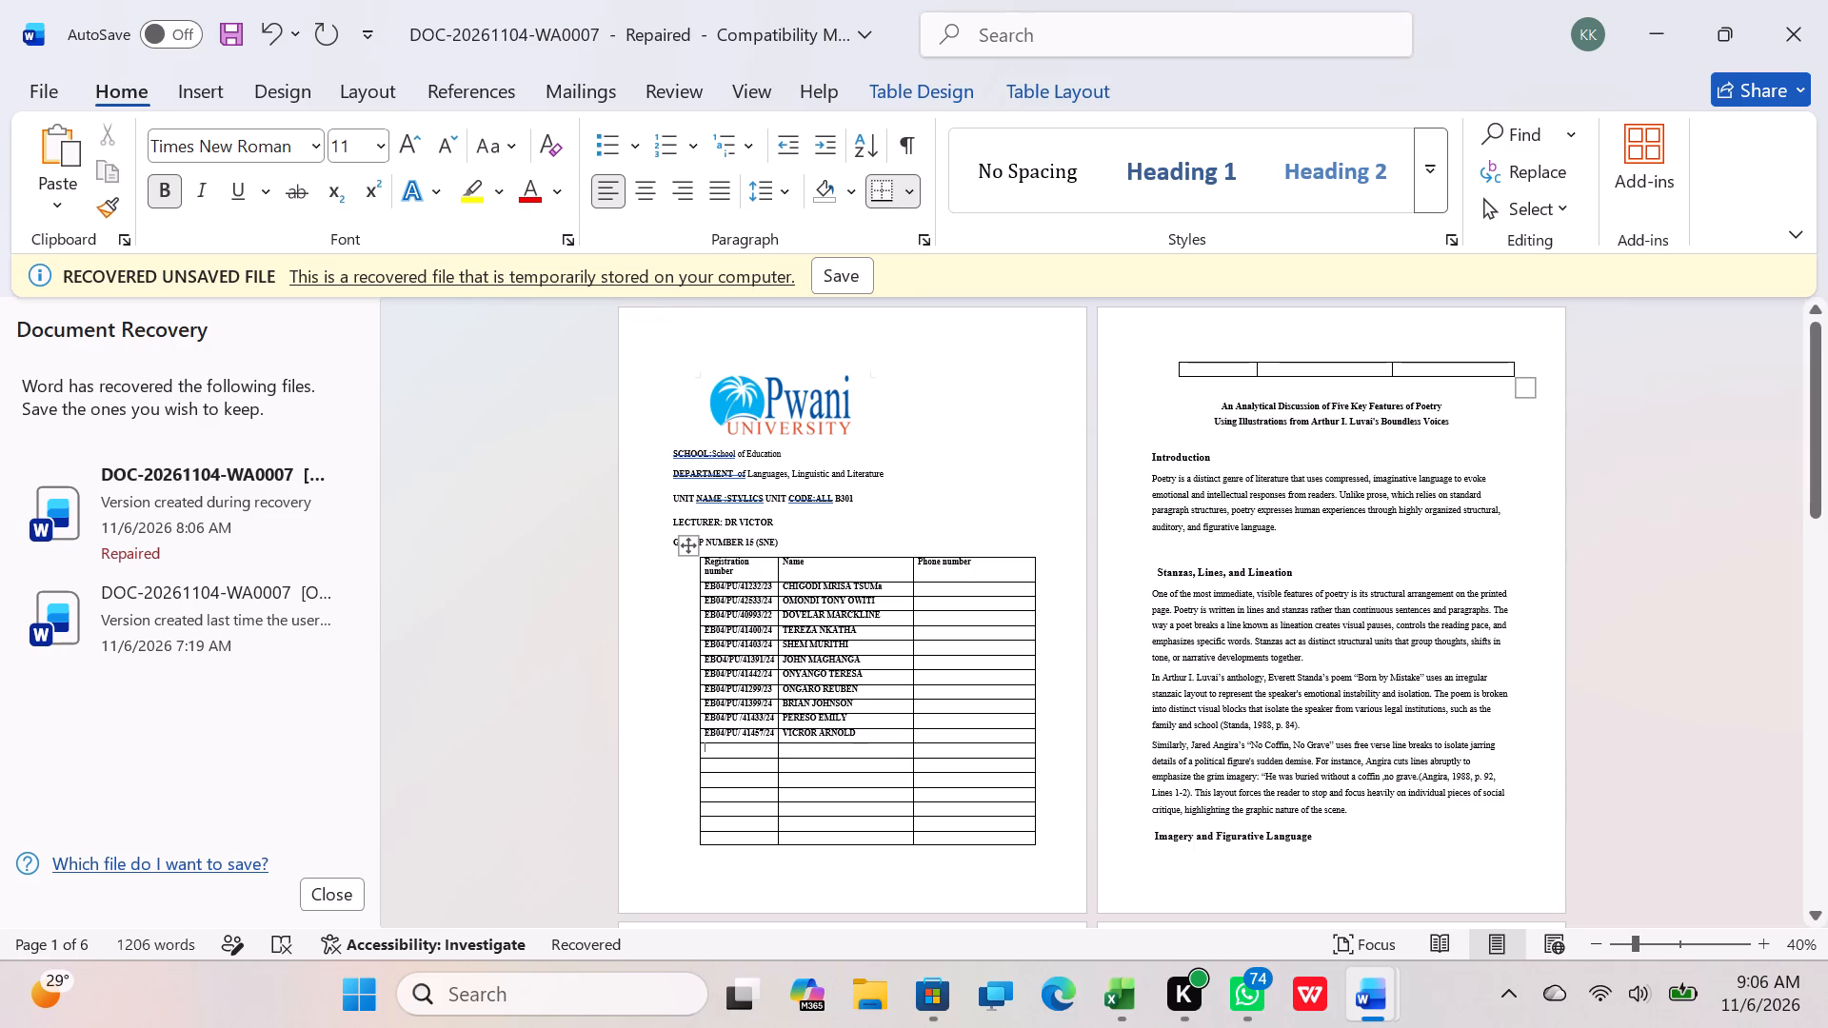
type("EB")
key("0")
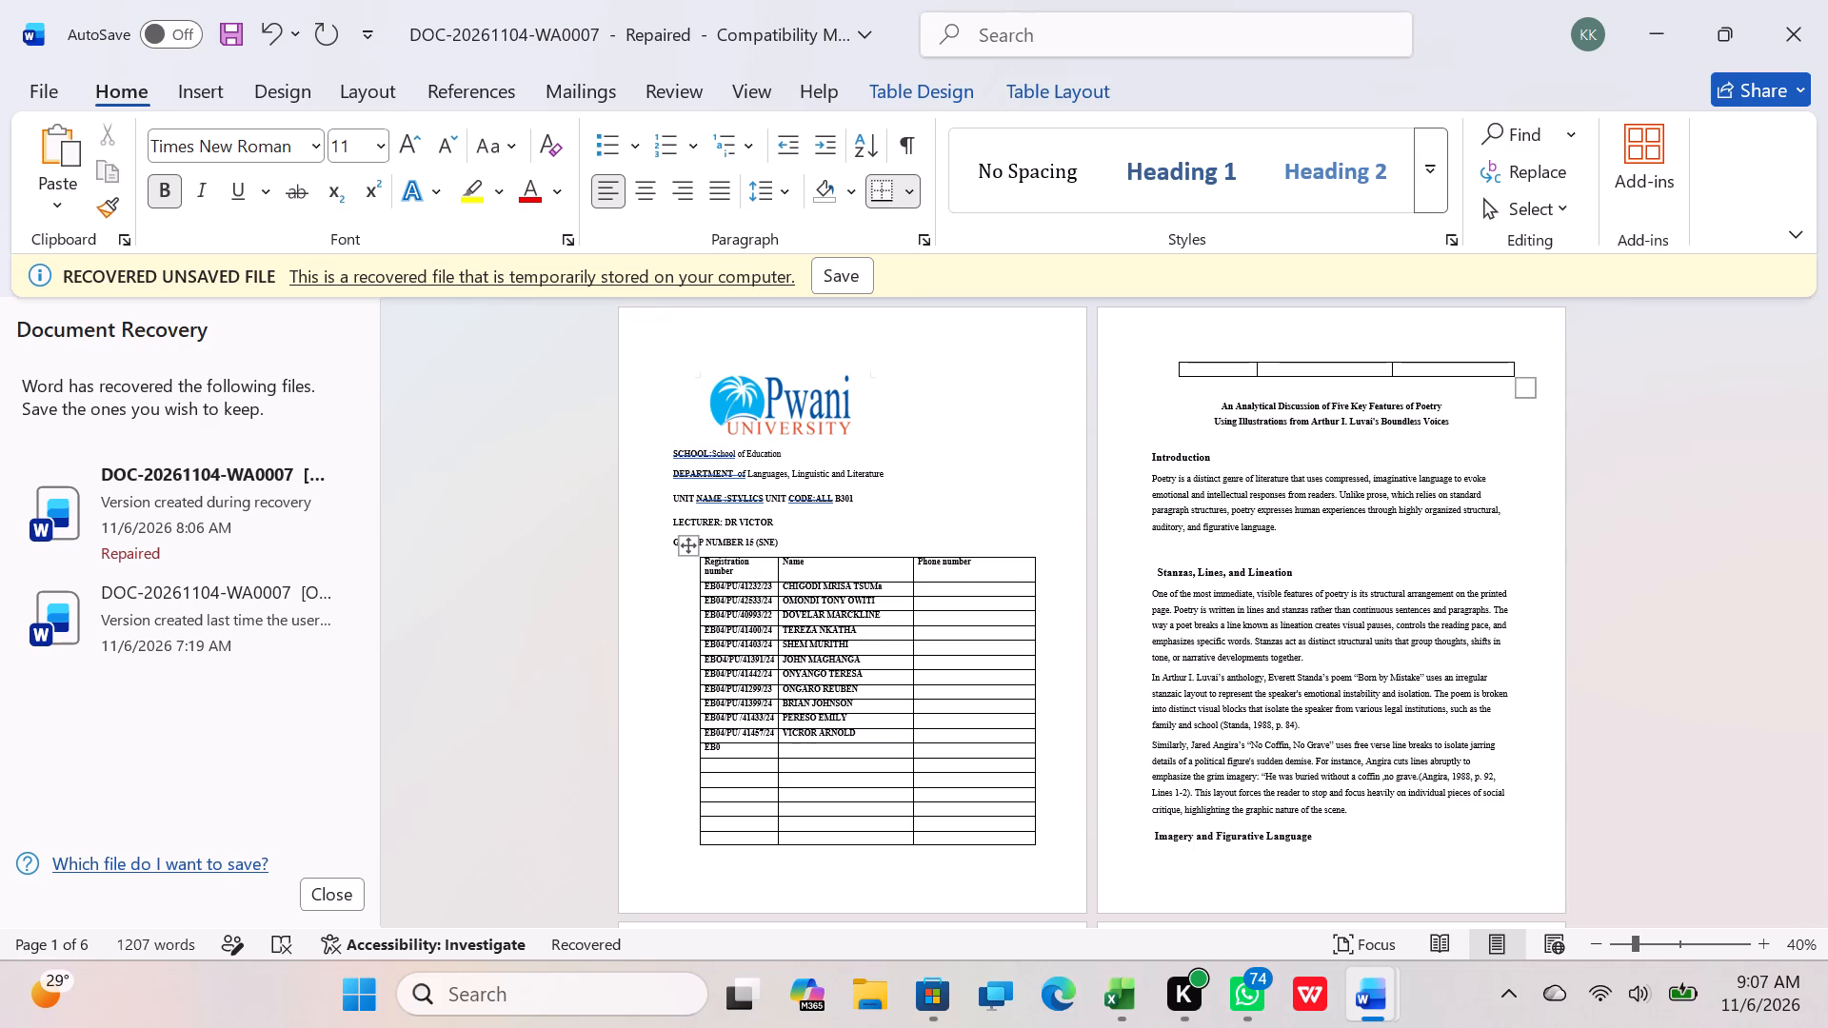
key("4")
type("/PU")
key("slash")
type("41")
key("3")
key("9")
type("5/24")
Enter the twelfth member's name in capitals in the Name cell of the same row, correcting the surname's spelling.
left_click(806, 748)
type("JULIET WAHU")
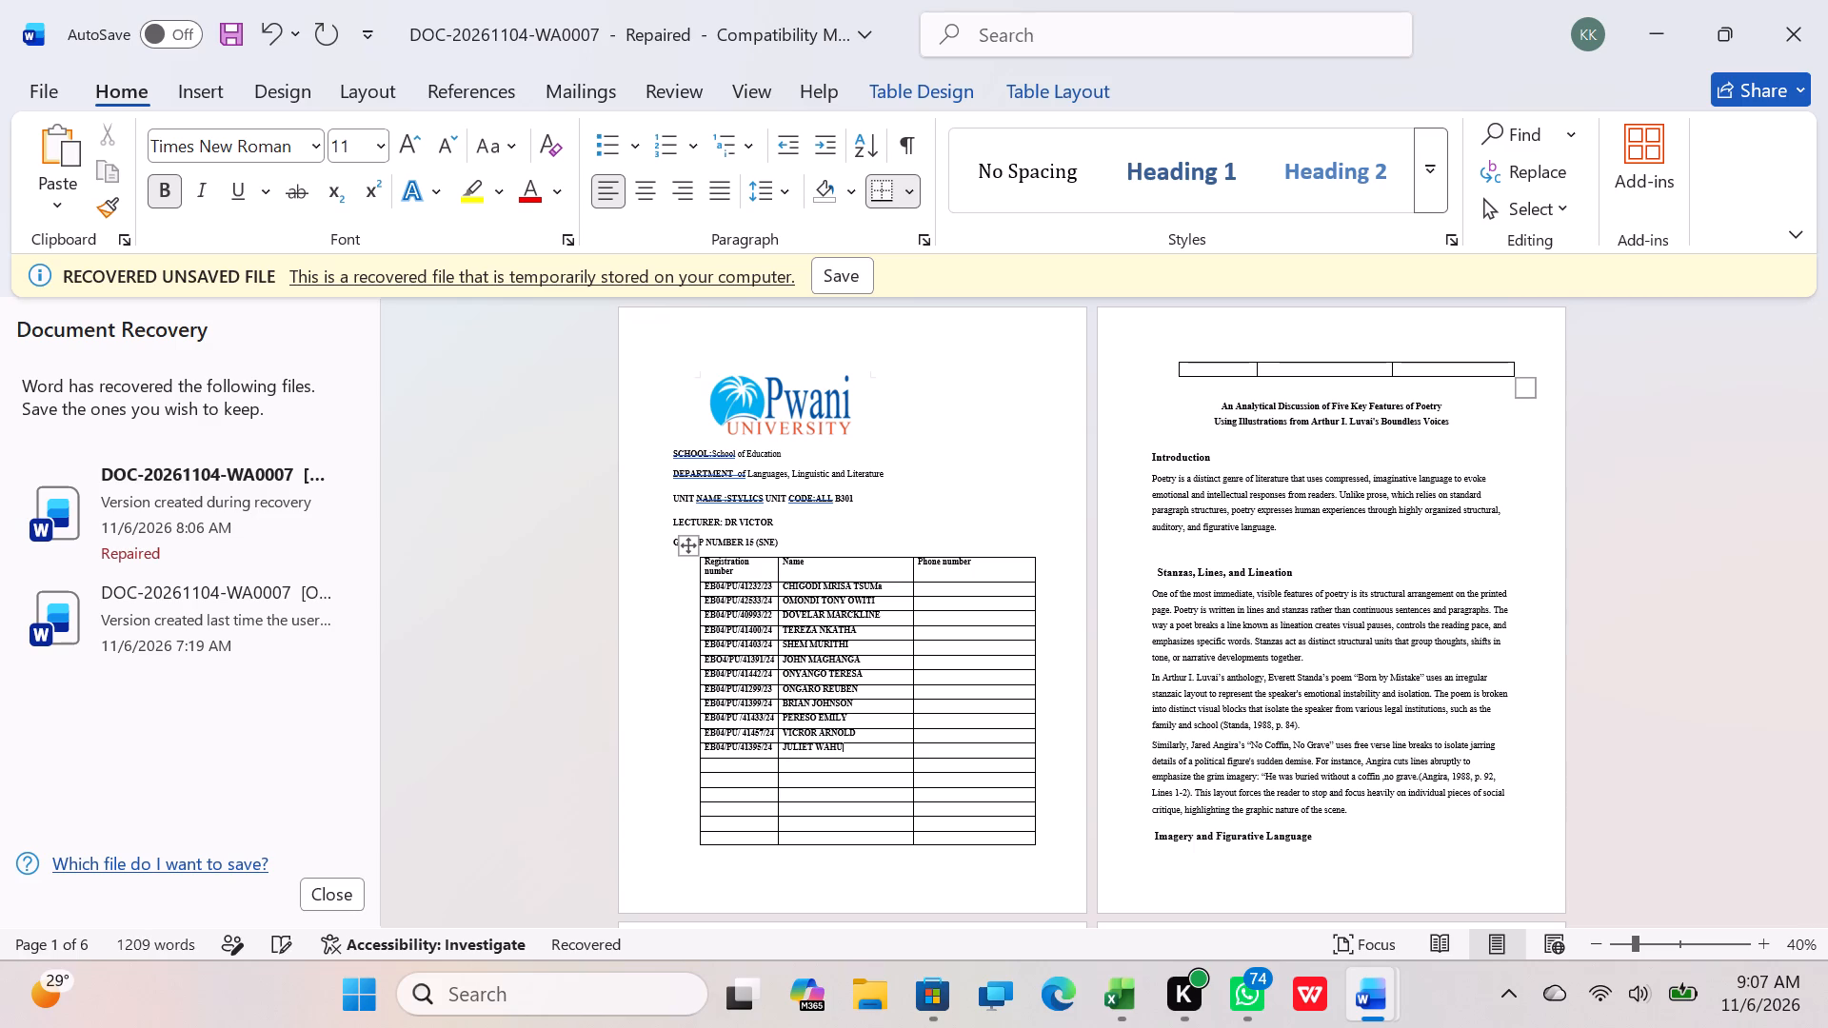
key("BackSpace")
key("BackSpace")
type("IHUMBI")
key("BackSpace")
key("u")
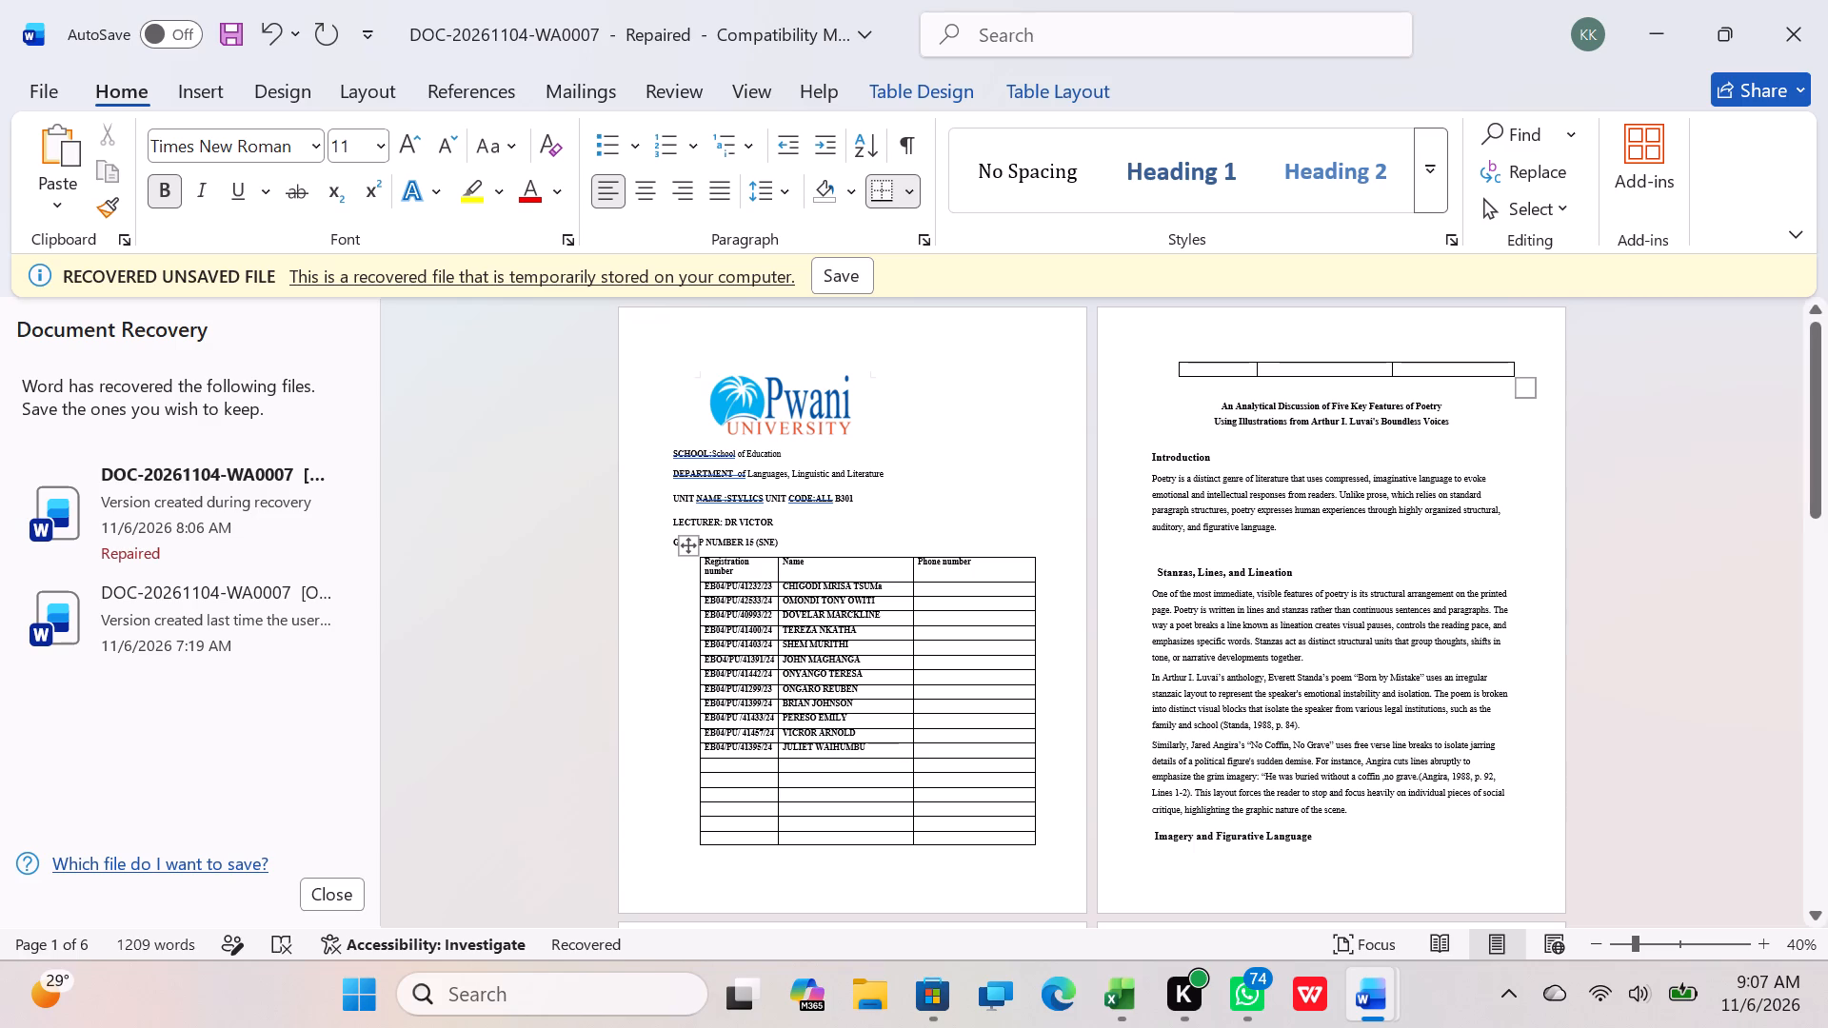
Enter the thirteenth member's registration number in the next empty row of the cover-page table.
left_click(754, 764)
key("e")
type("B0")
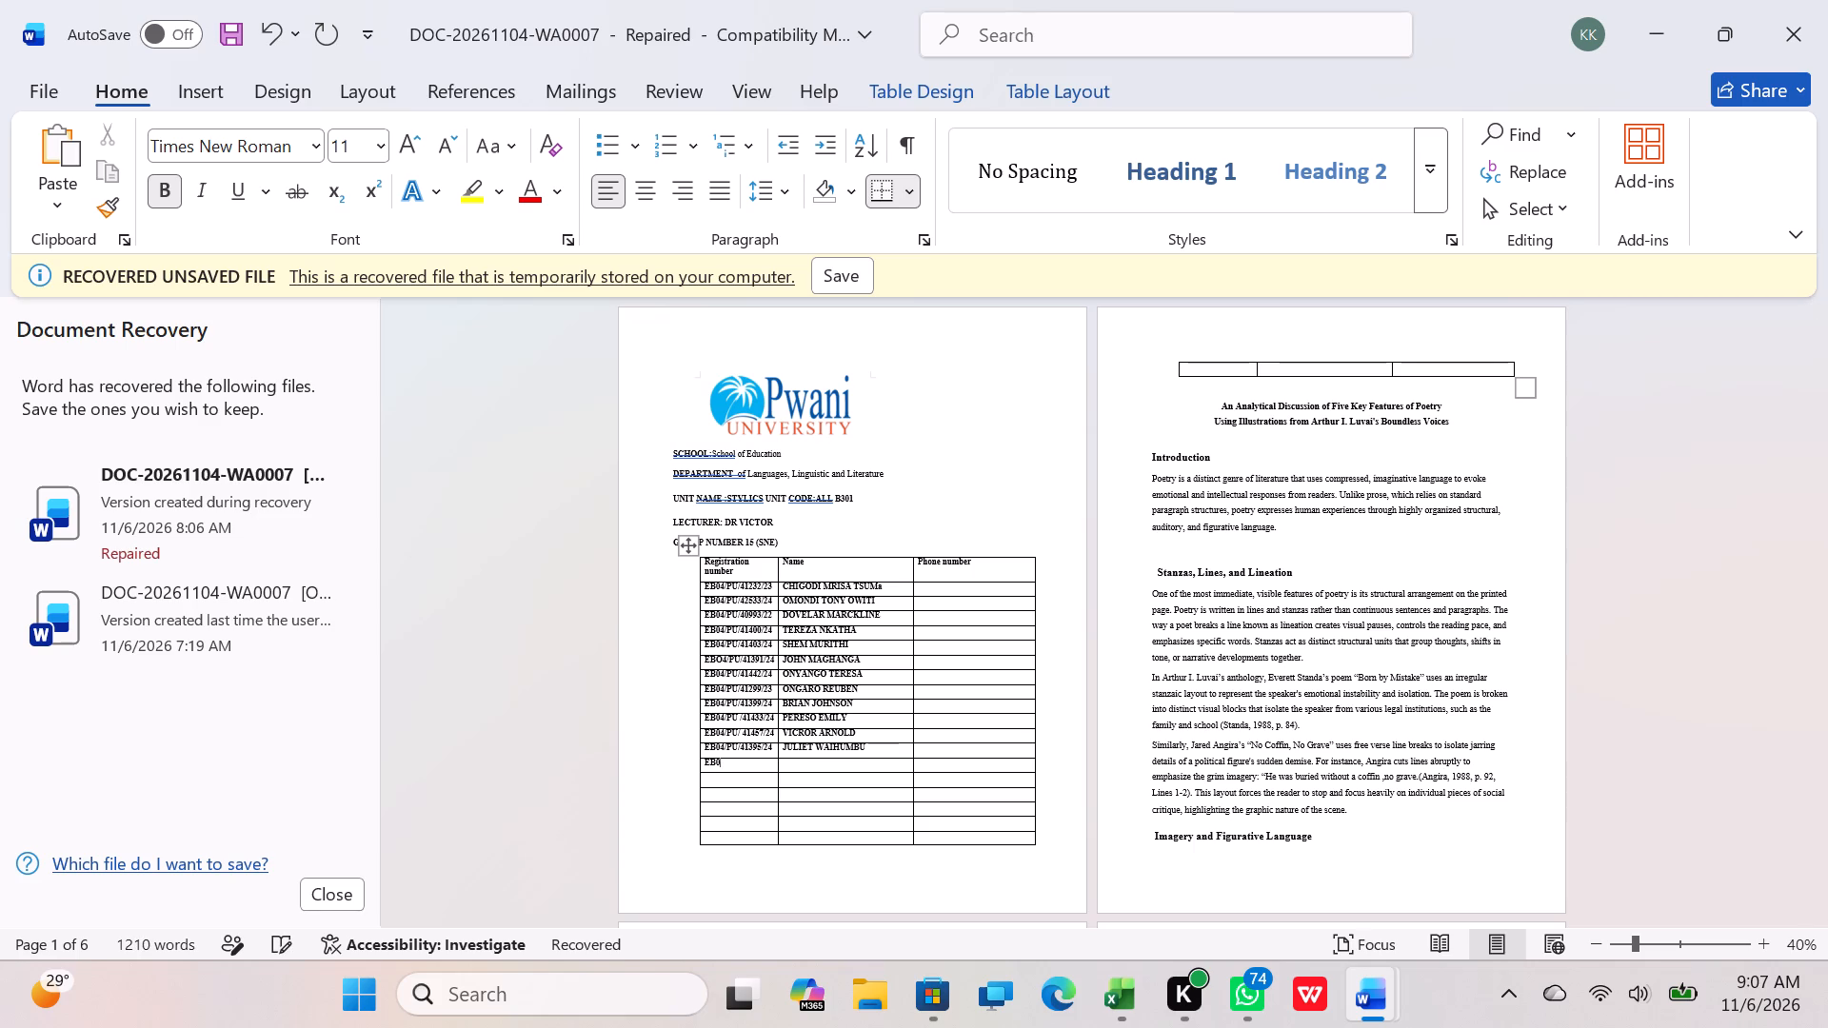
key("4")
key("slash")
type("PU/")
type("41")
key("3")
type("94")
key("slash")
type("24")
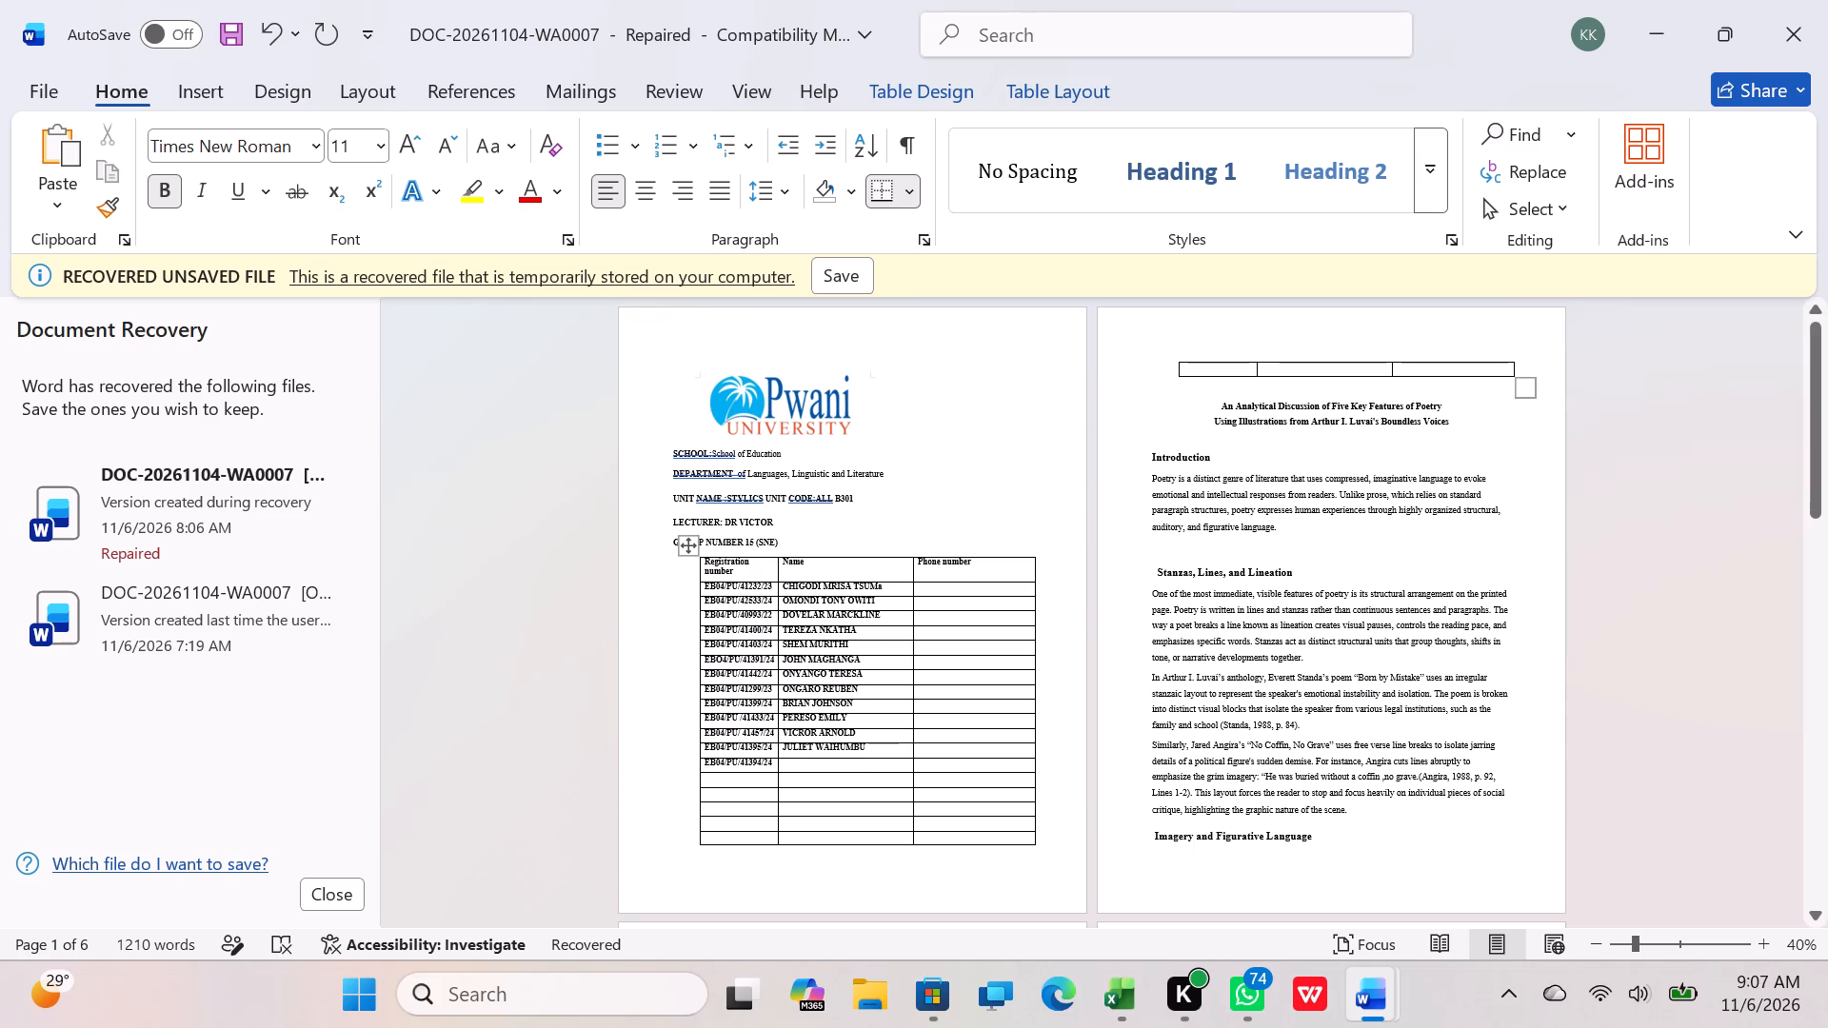
Enter the thirteenth member's name in capitals in the Name cell beside their registration number.
left_click(809, 761)
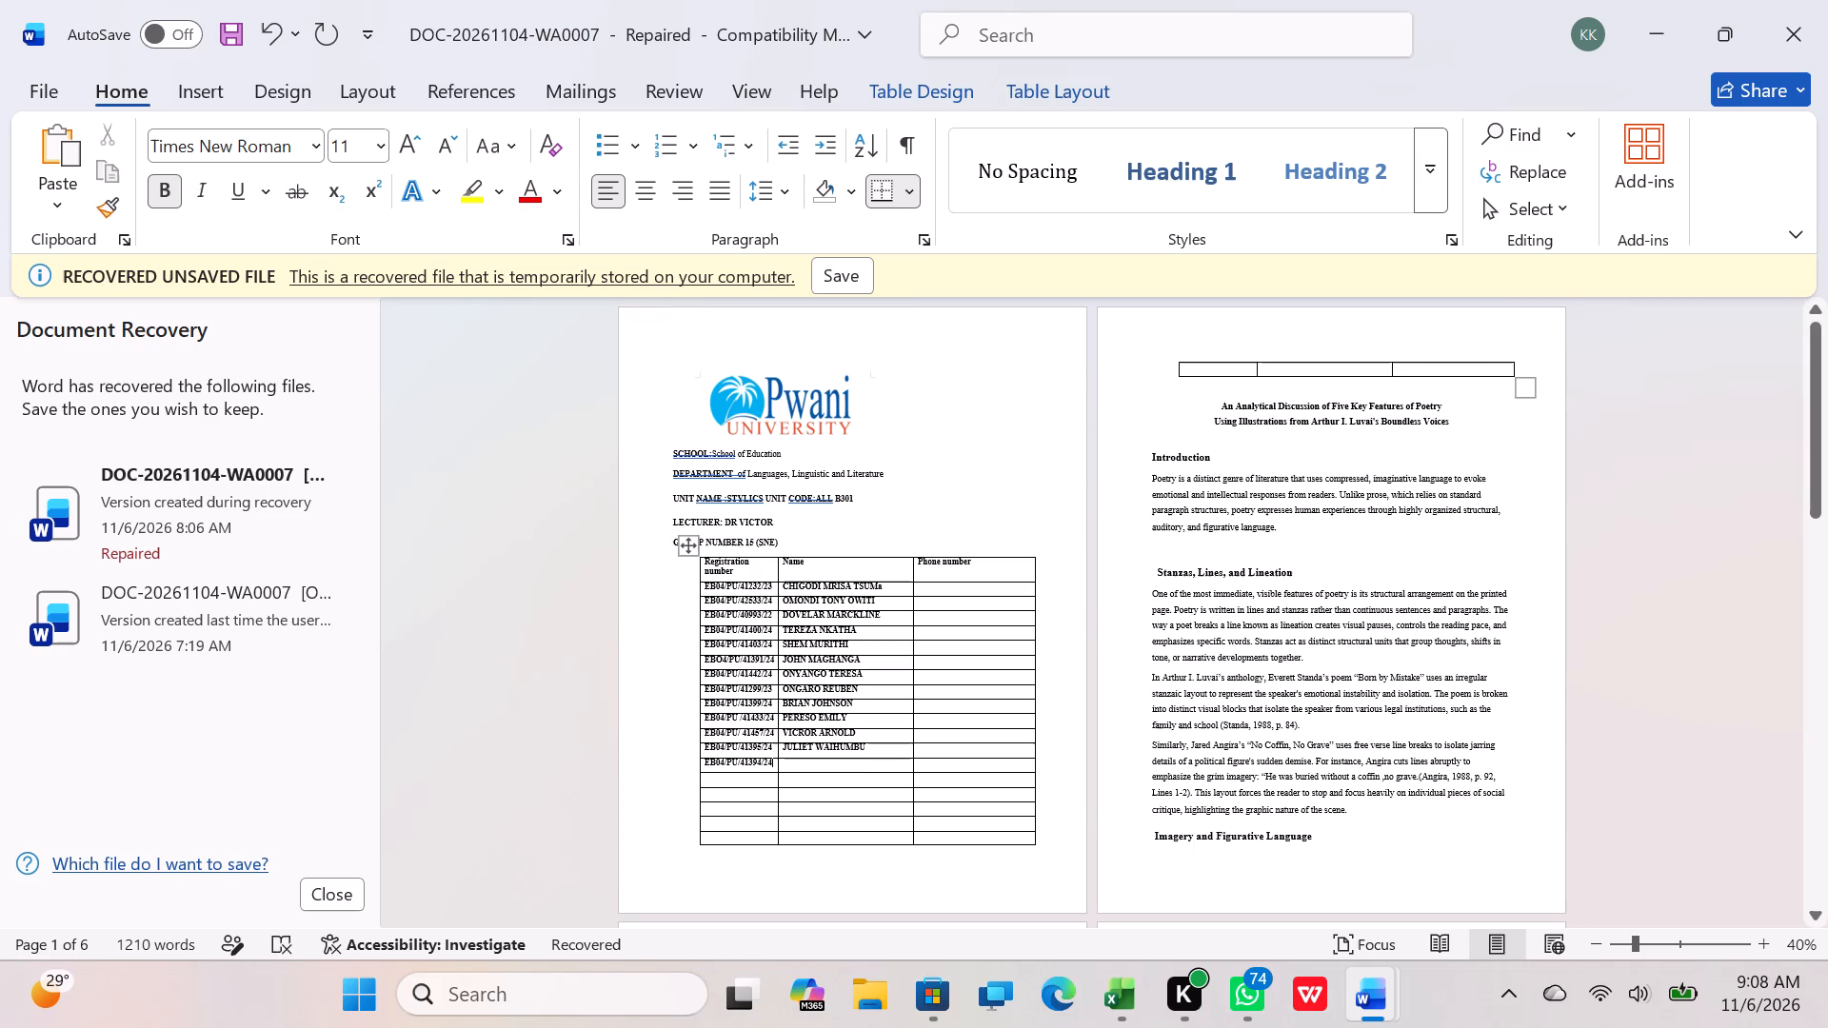
left_click(803, 770)
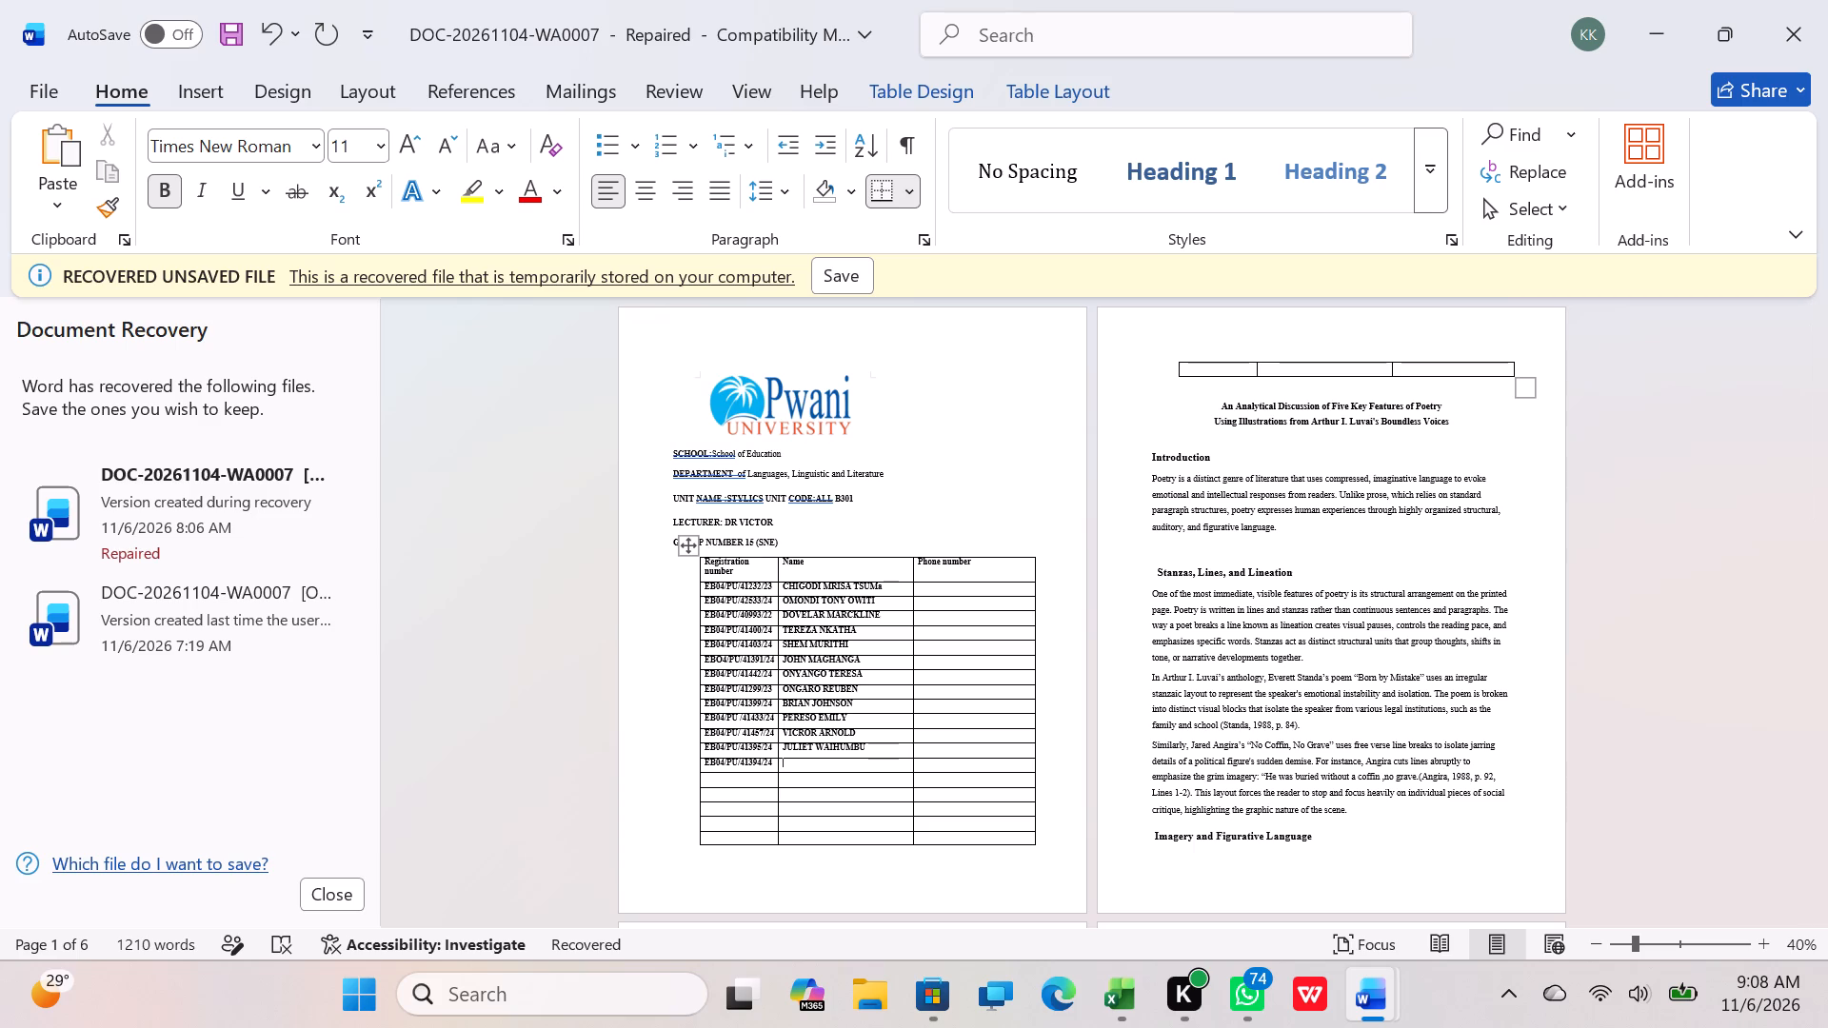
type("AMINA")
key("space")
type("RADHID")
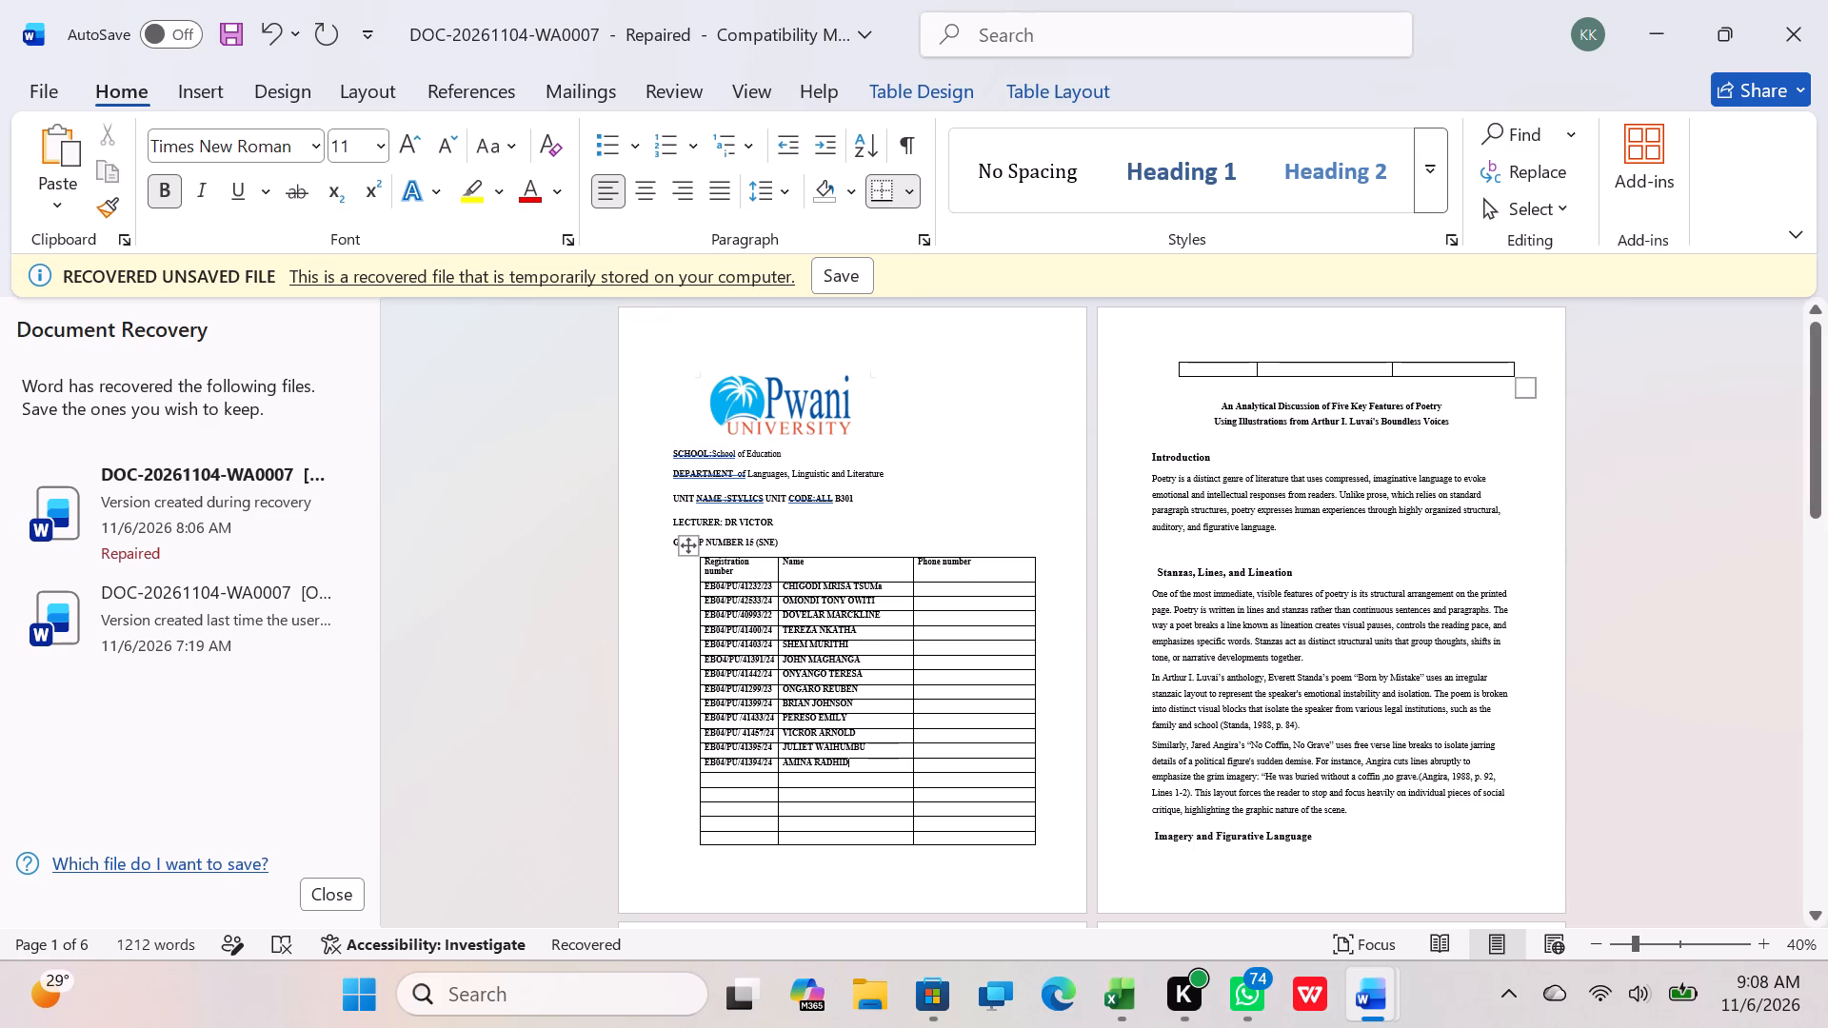
Enter the fourteenth member's registration number in the next empty row of the cover-page table.
left_click(757, 767)
left_click(756, 773)
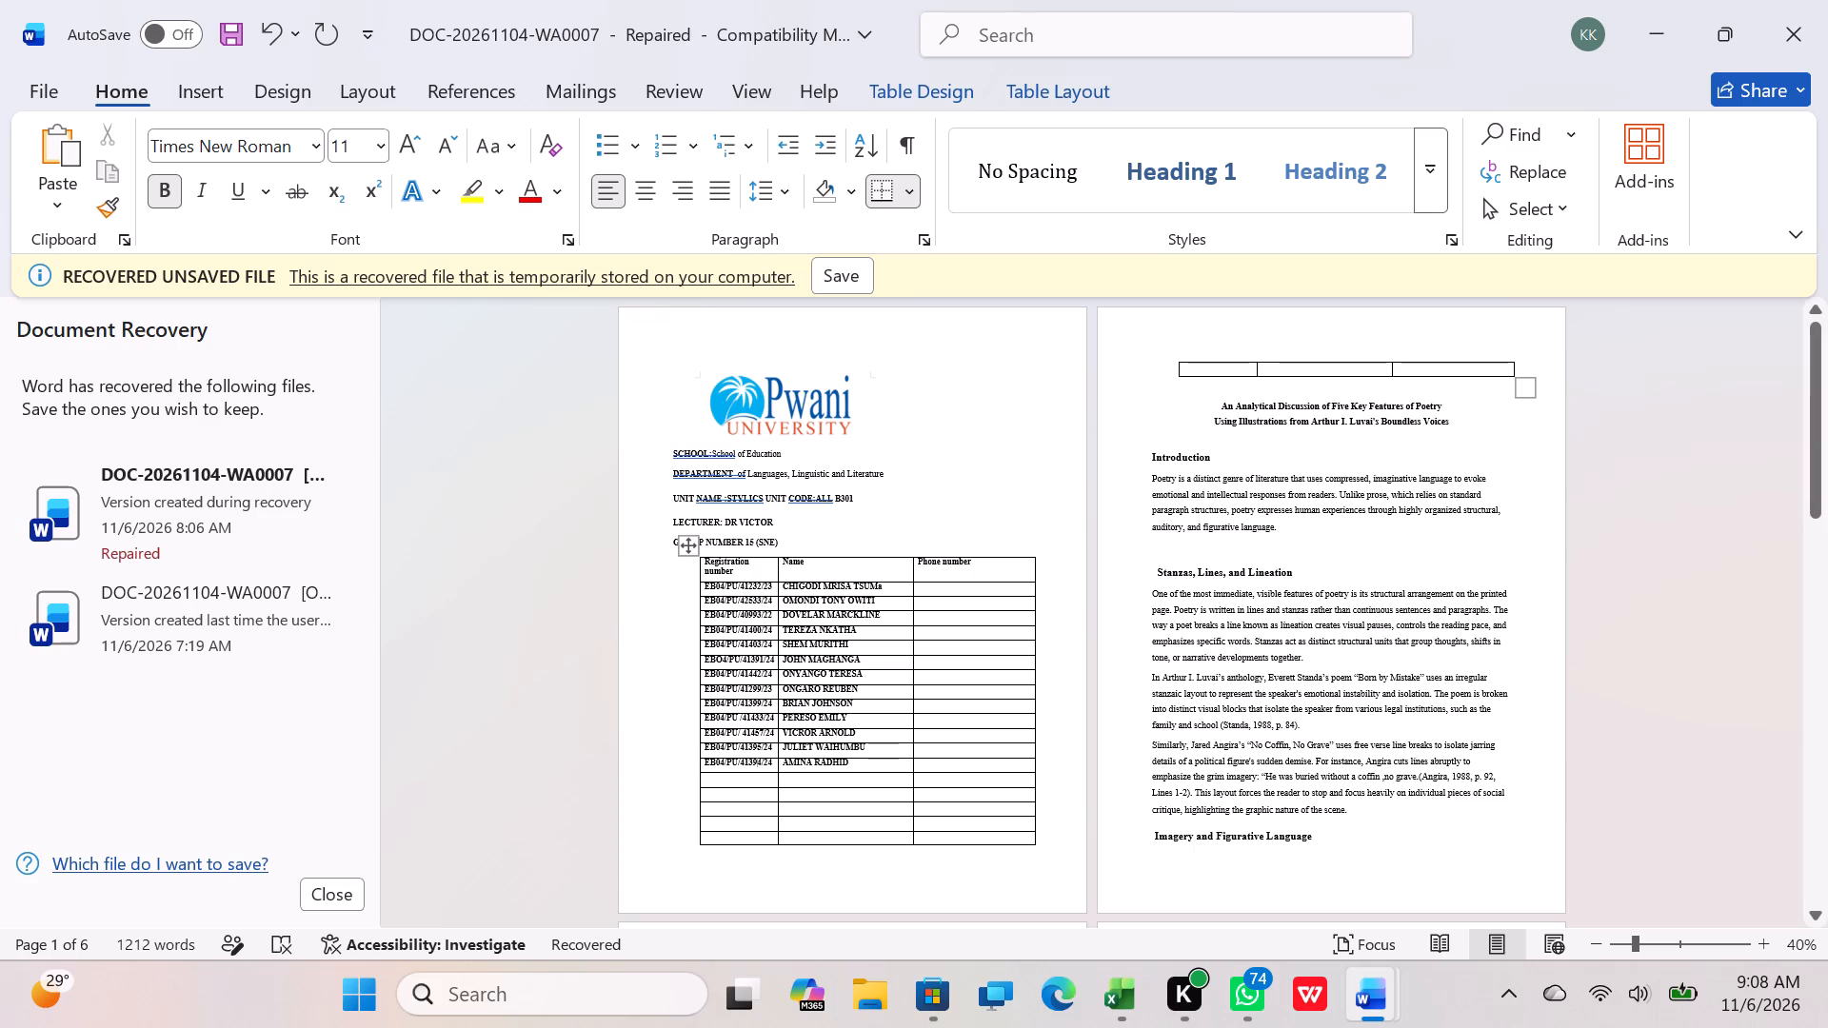
left_click(745, 781)
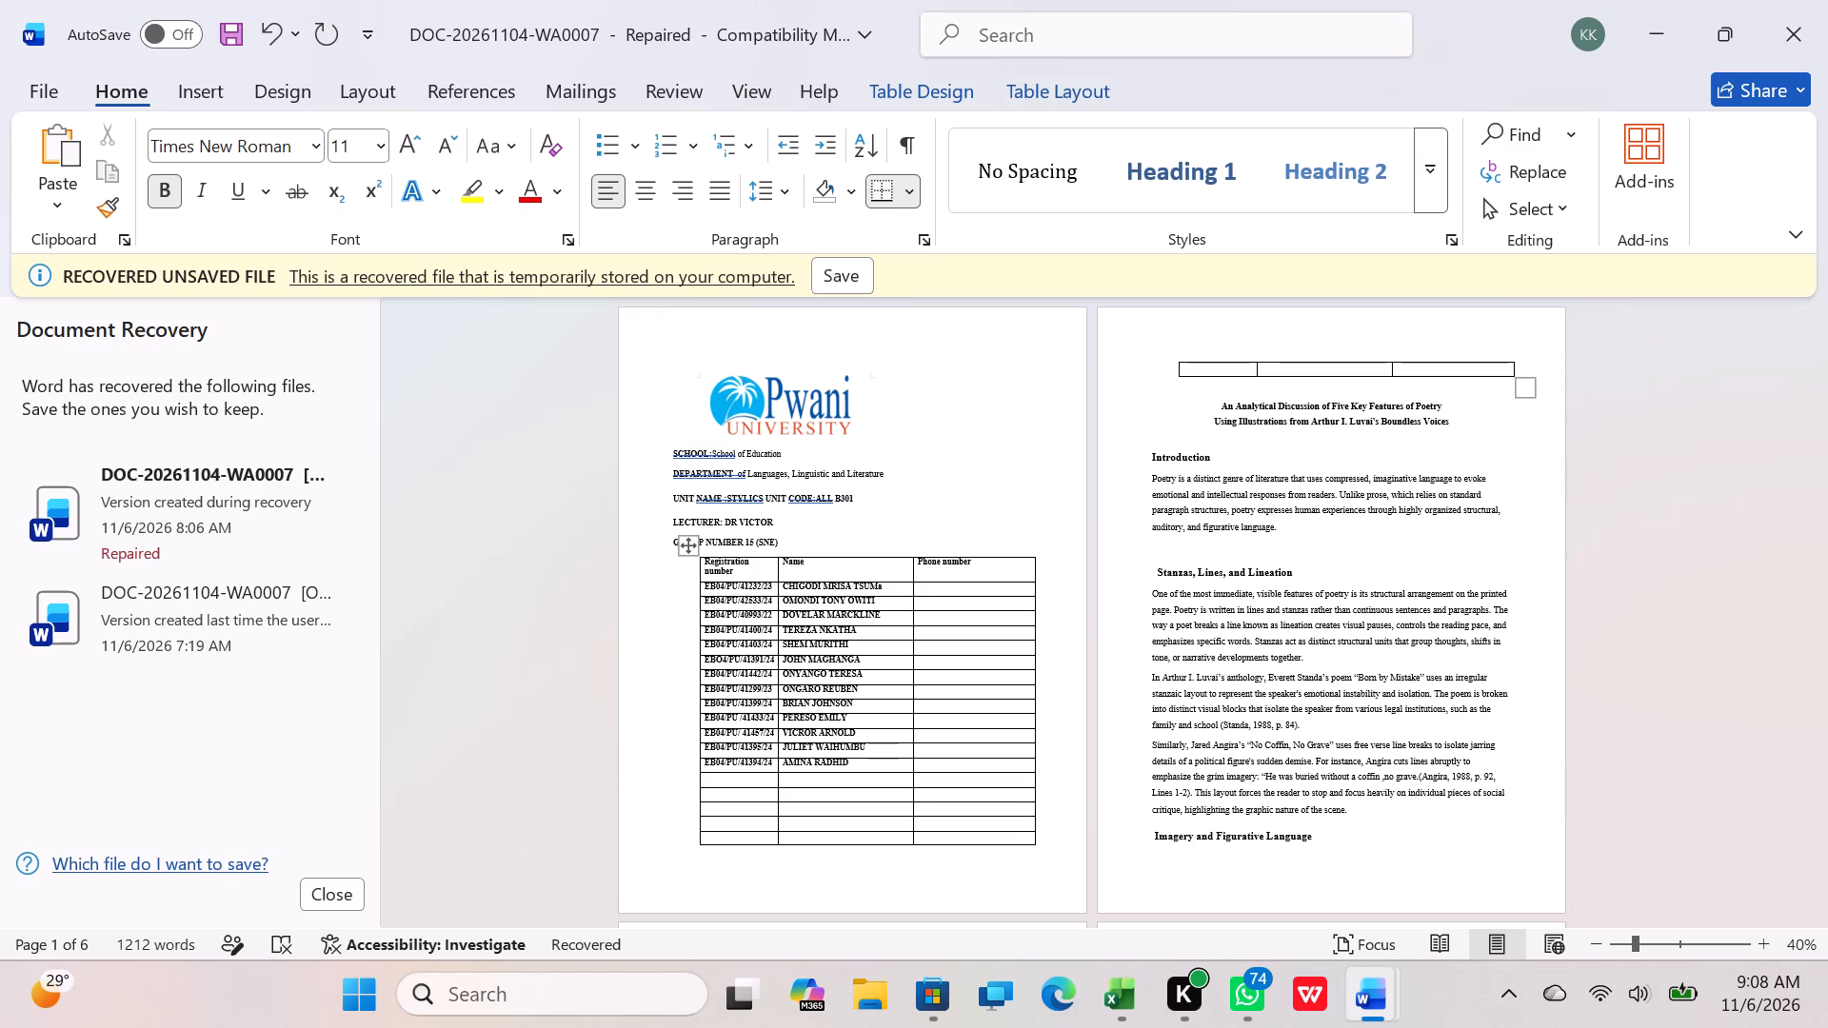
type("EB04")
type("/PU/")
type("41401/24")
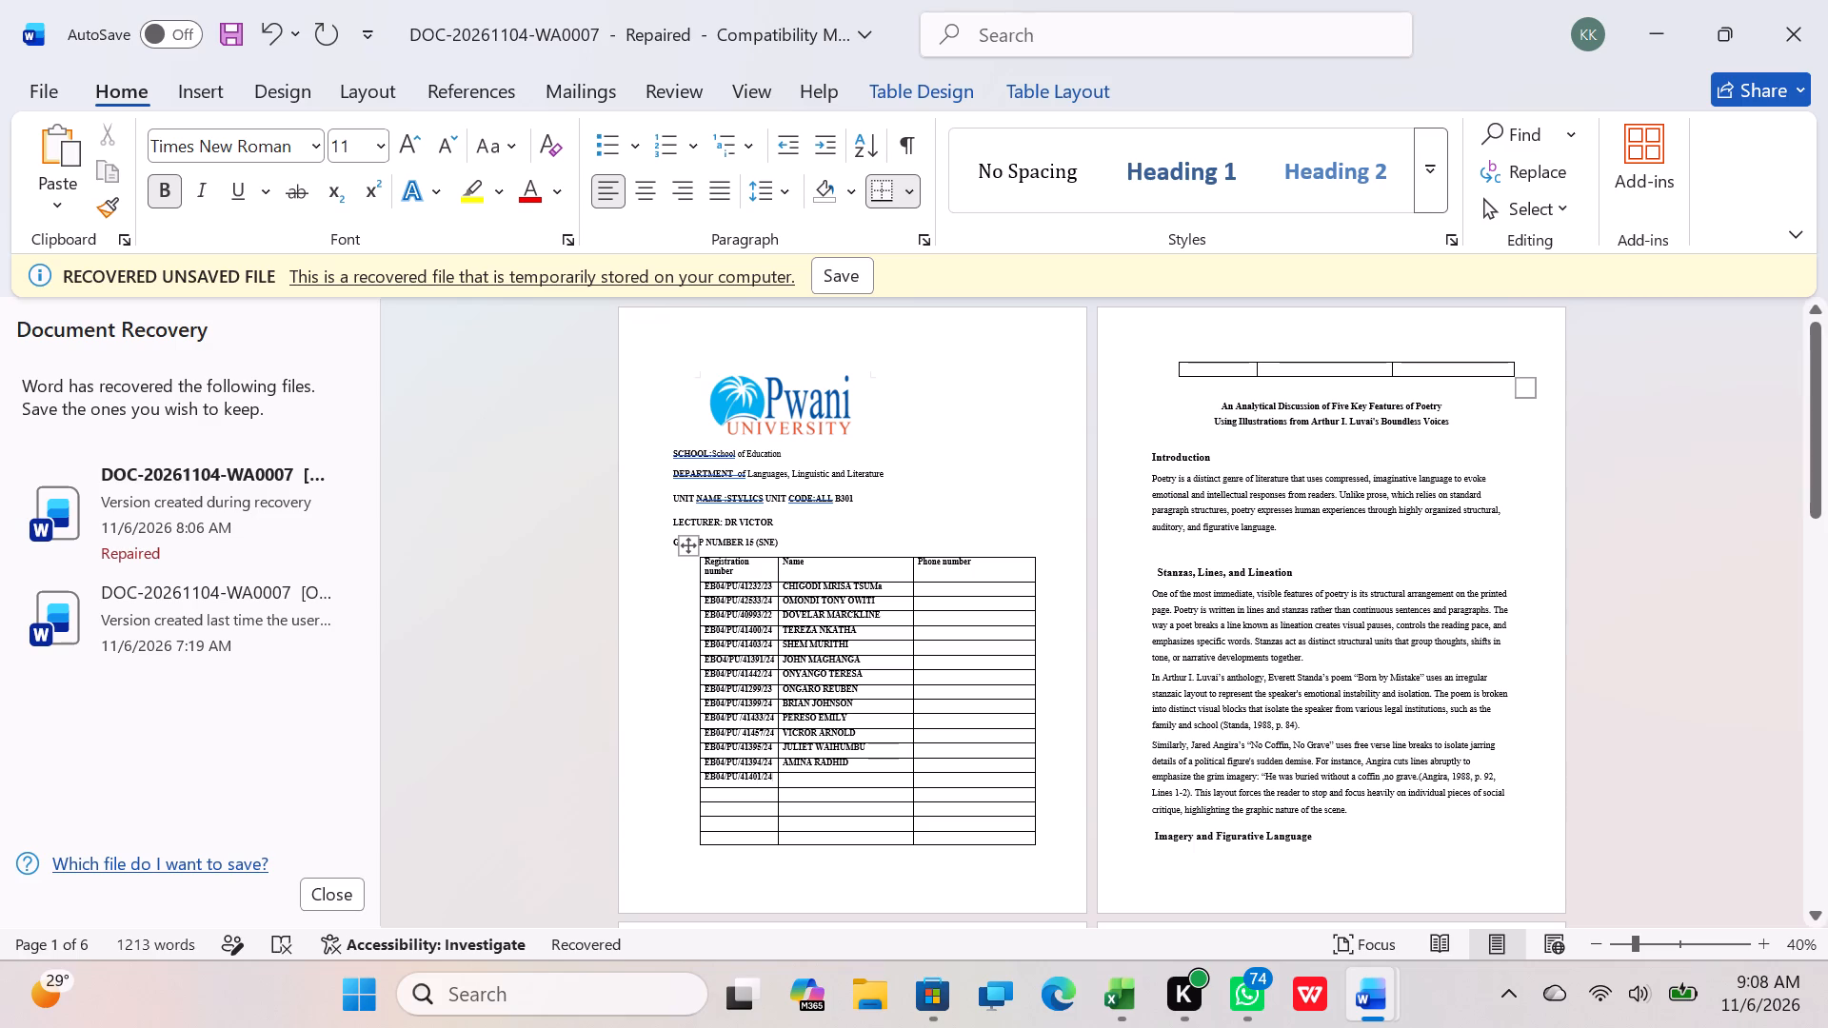
Enter the fourteenth member's name in capitals in the Name cell beside their registration number.
left_click(789, 776)
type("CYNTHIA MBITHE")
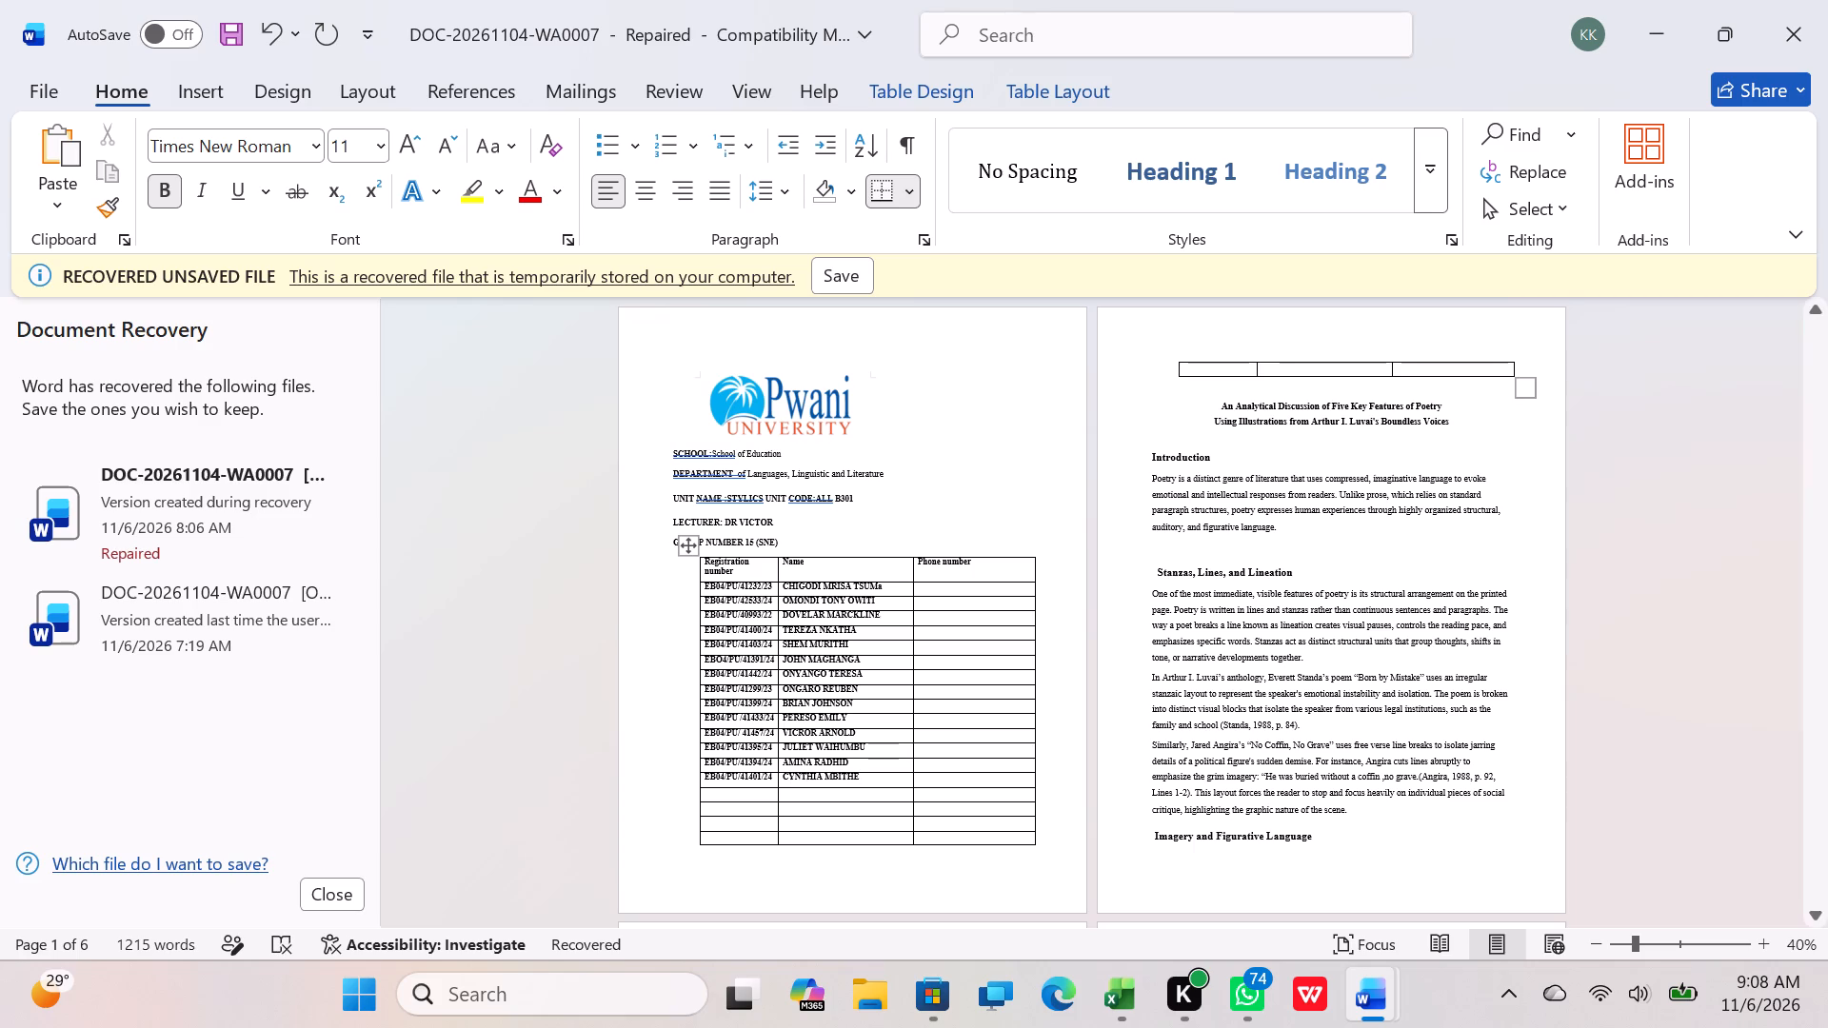
Begin the fifteenth member's registration number in the next empty row, entering the prefix and the first two digits of the serial part.
left_click(749, 792)
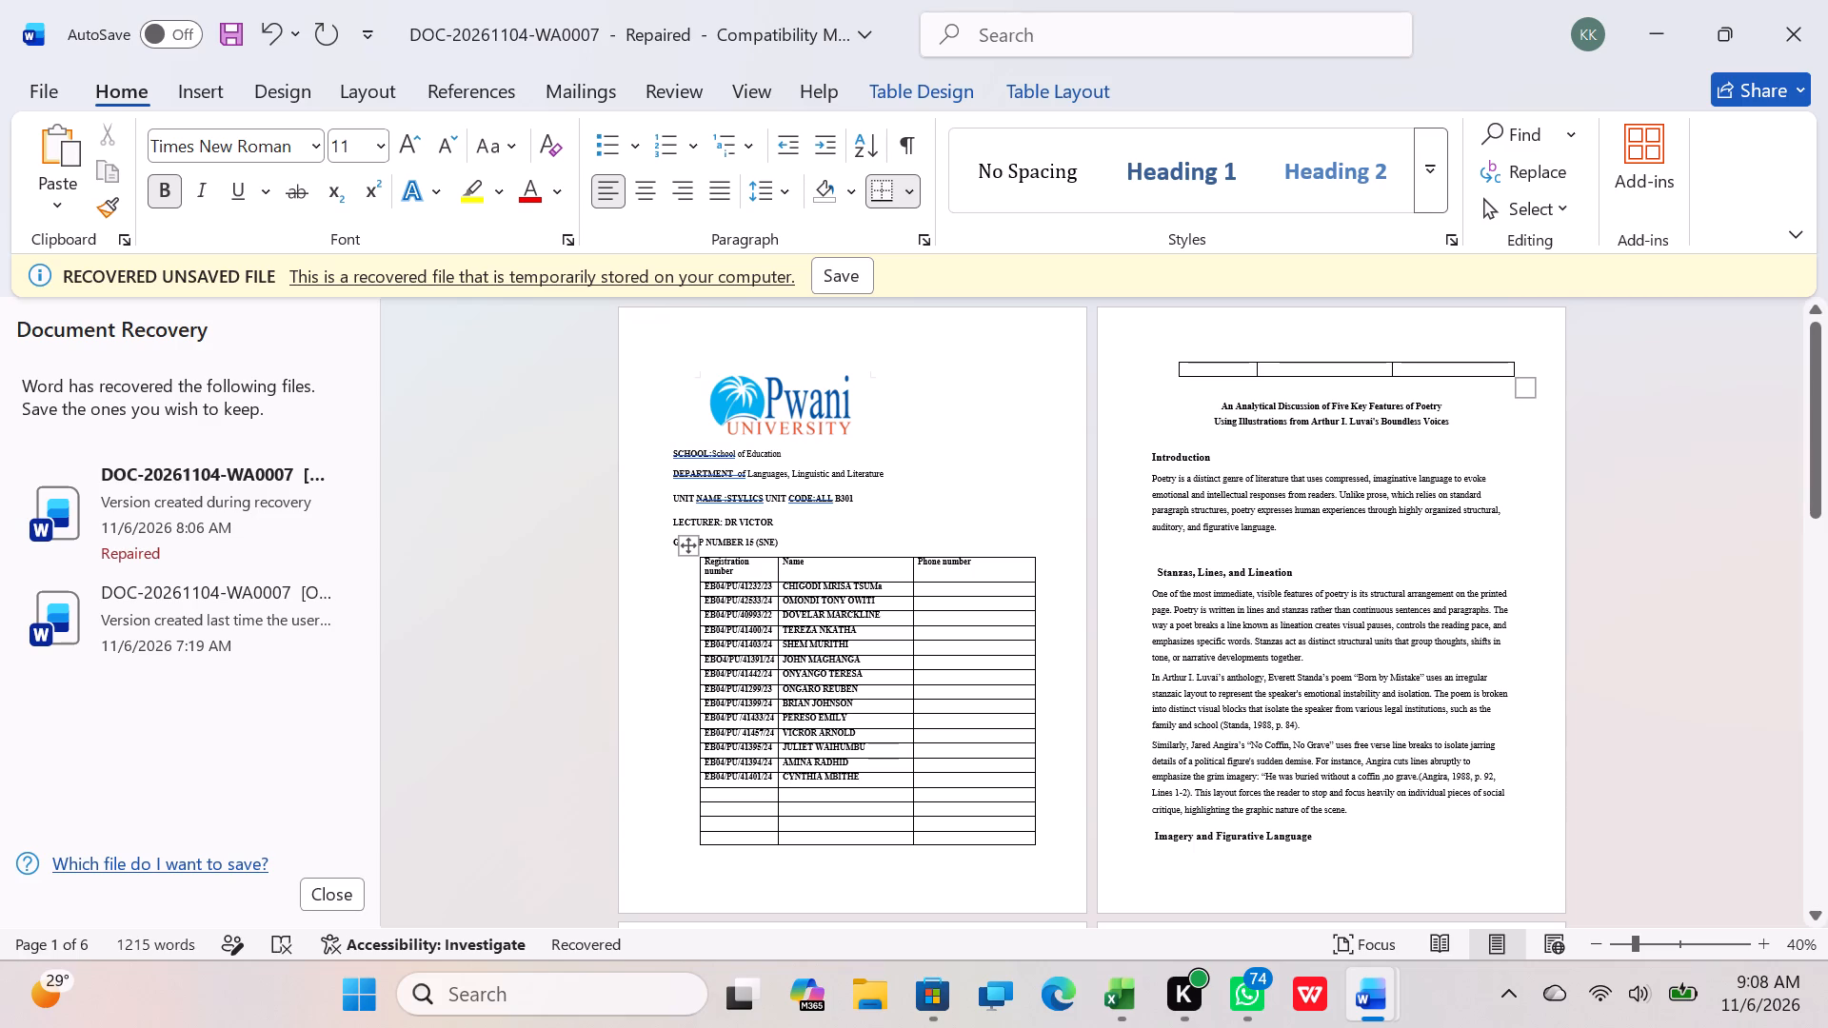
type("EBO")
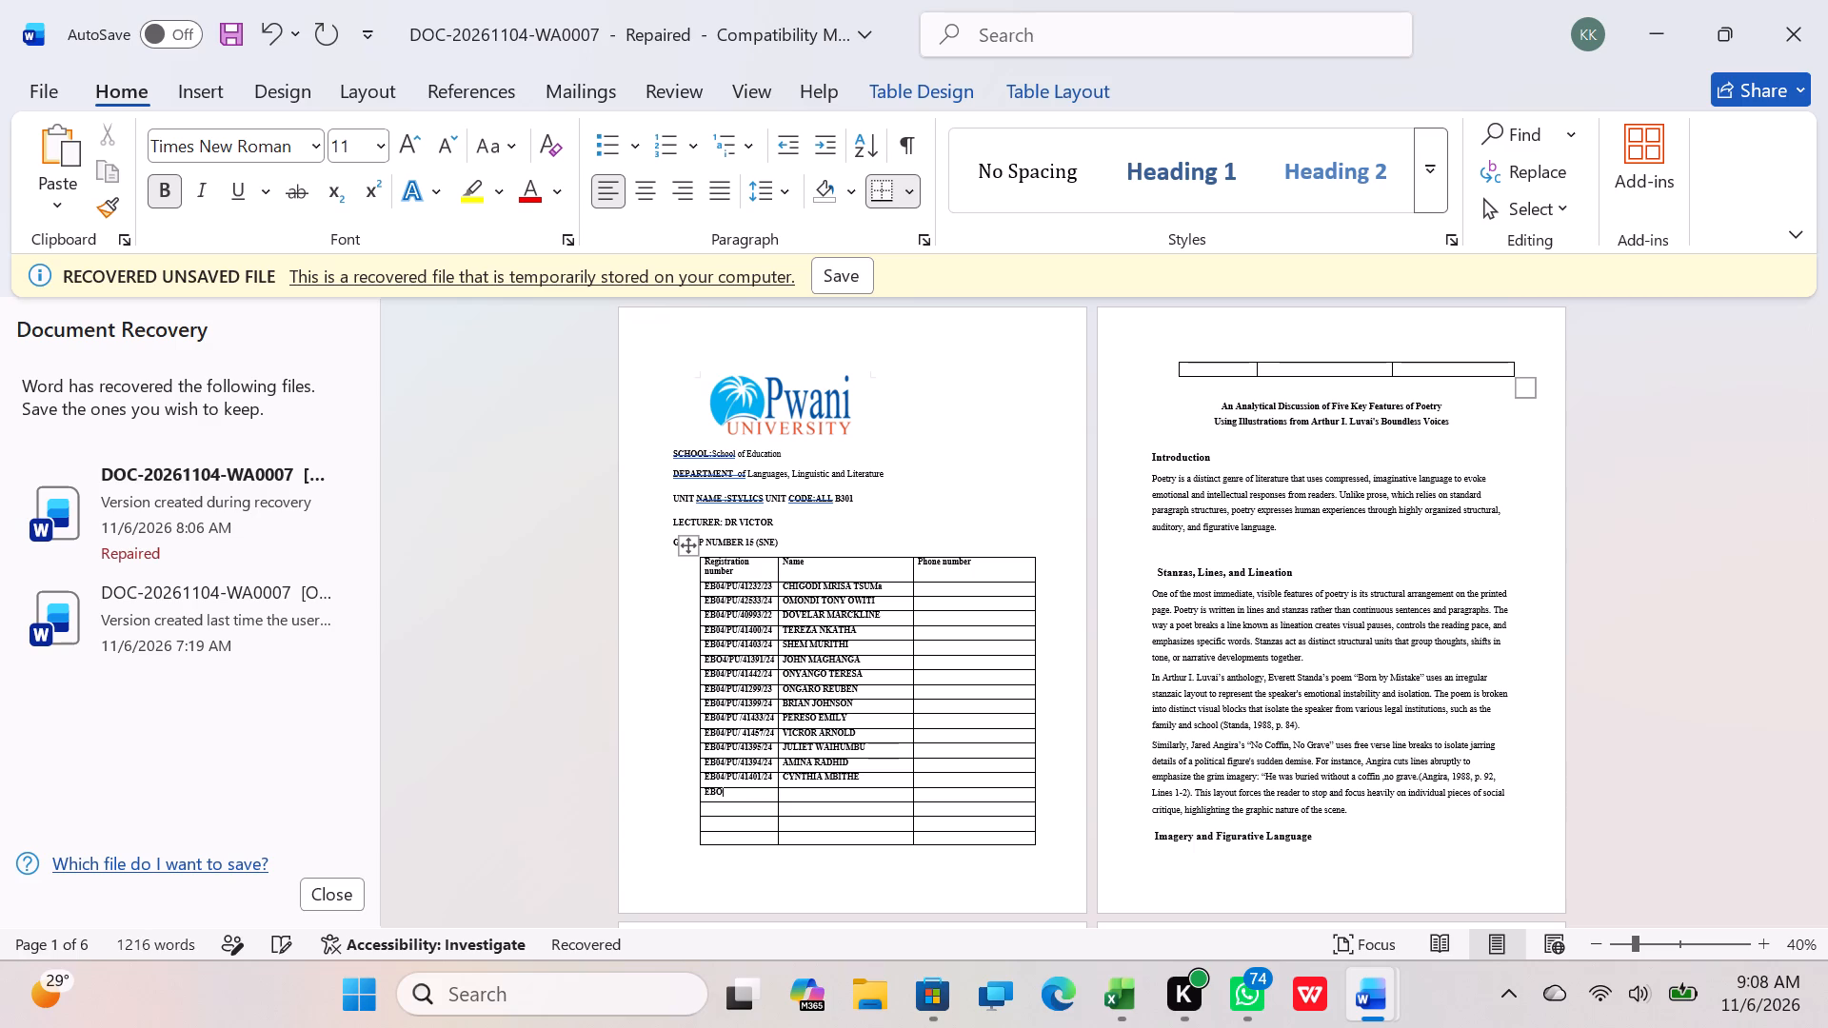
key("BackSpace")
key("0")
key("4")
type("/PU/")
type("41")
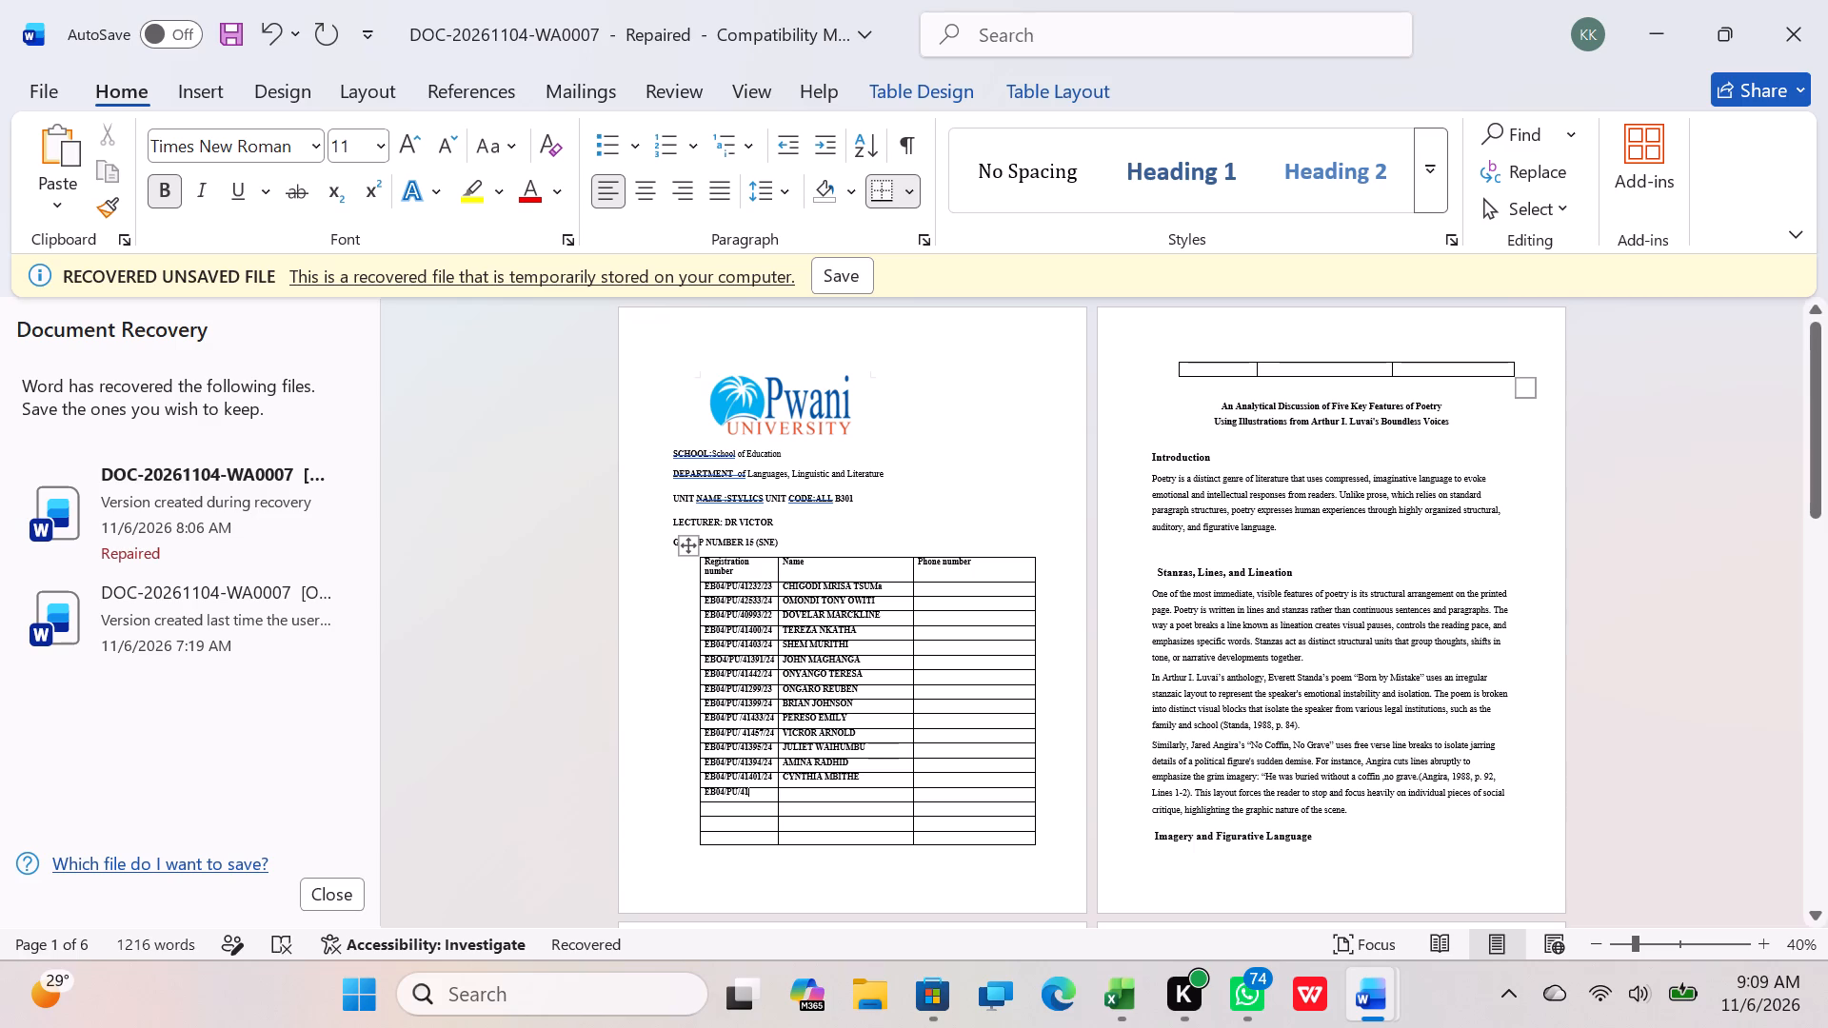
Correct the fourteenth member's registration number by changing the last digit before the year suffix to 4.
left_click(762, 773)
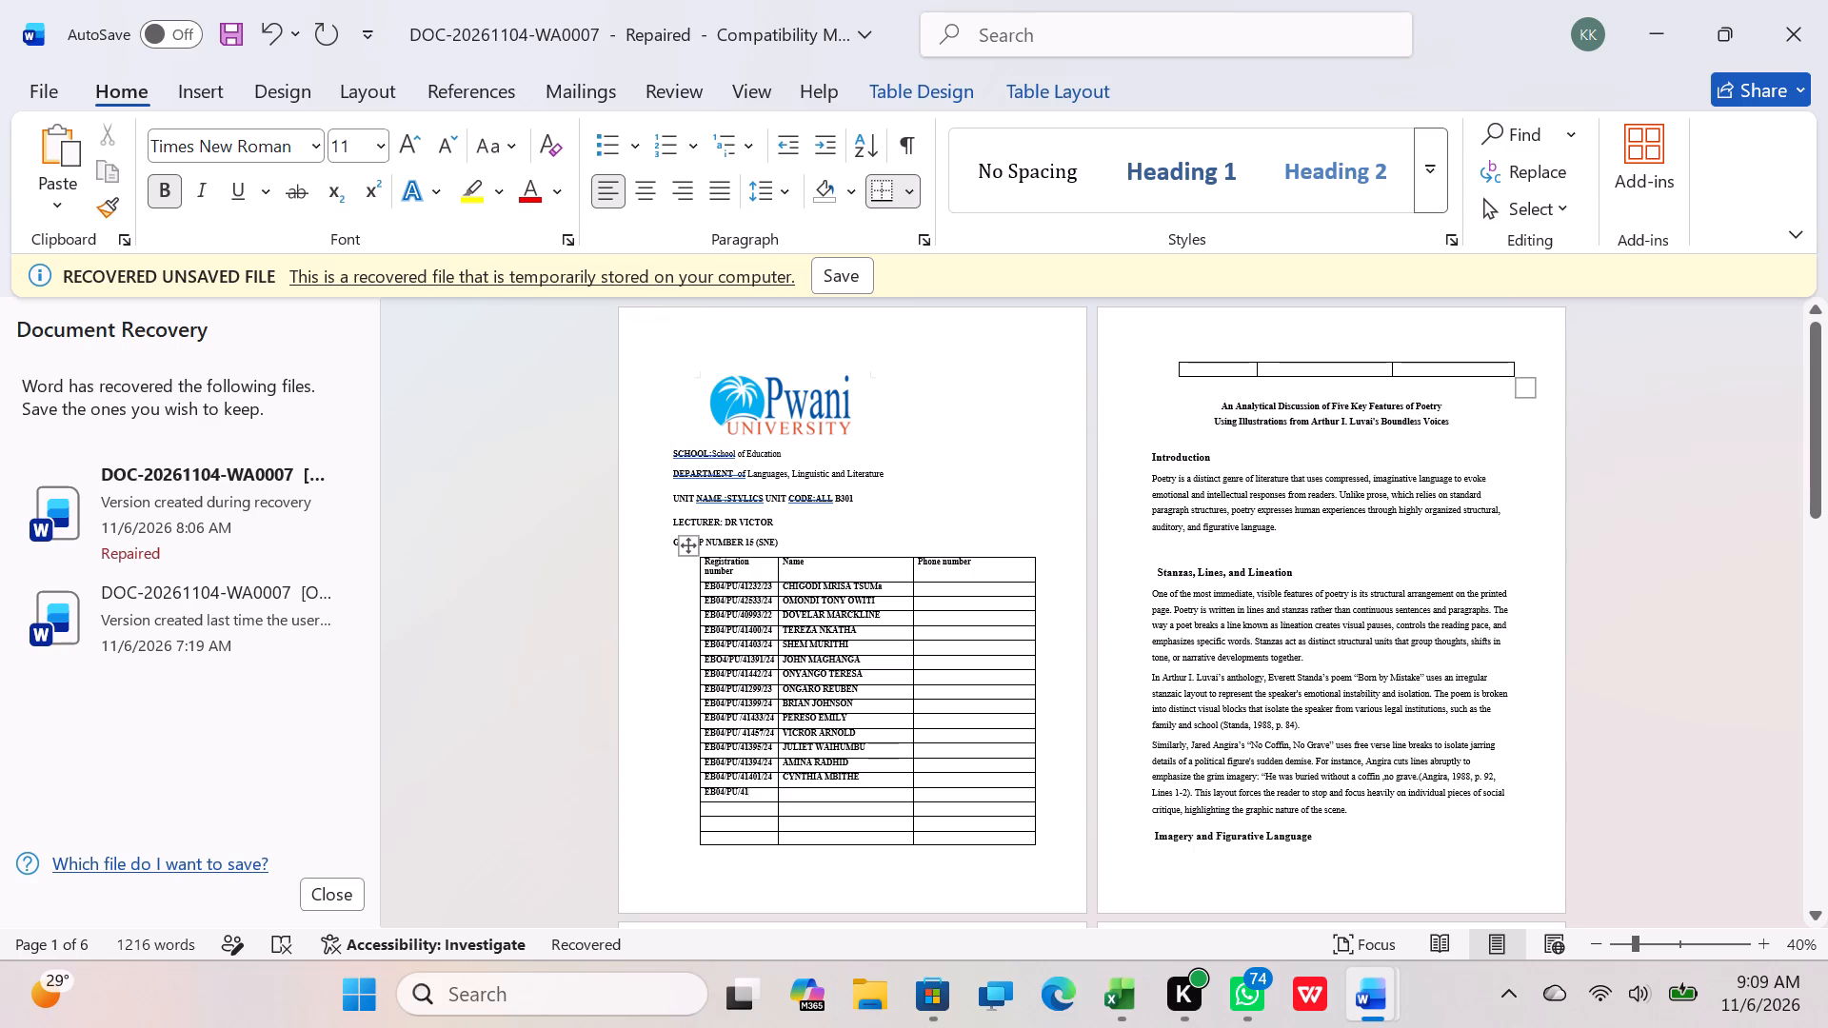
left_click(761, 776)
key("BackSpace")
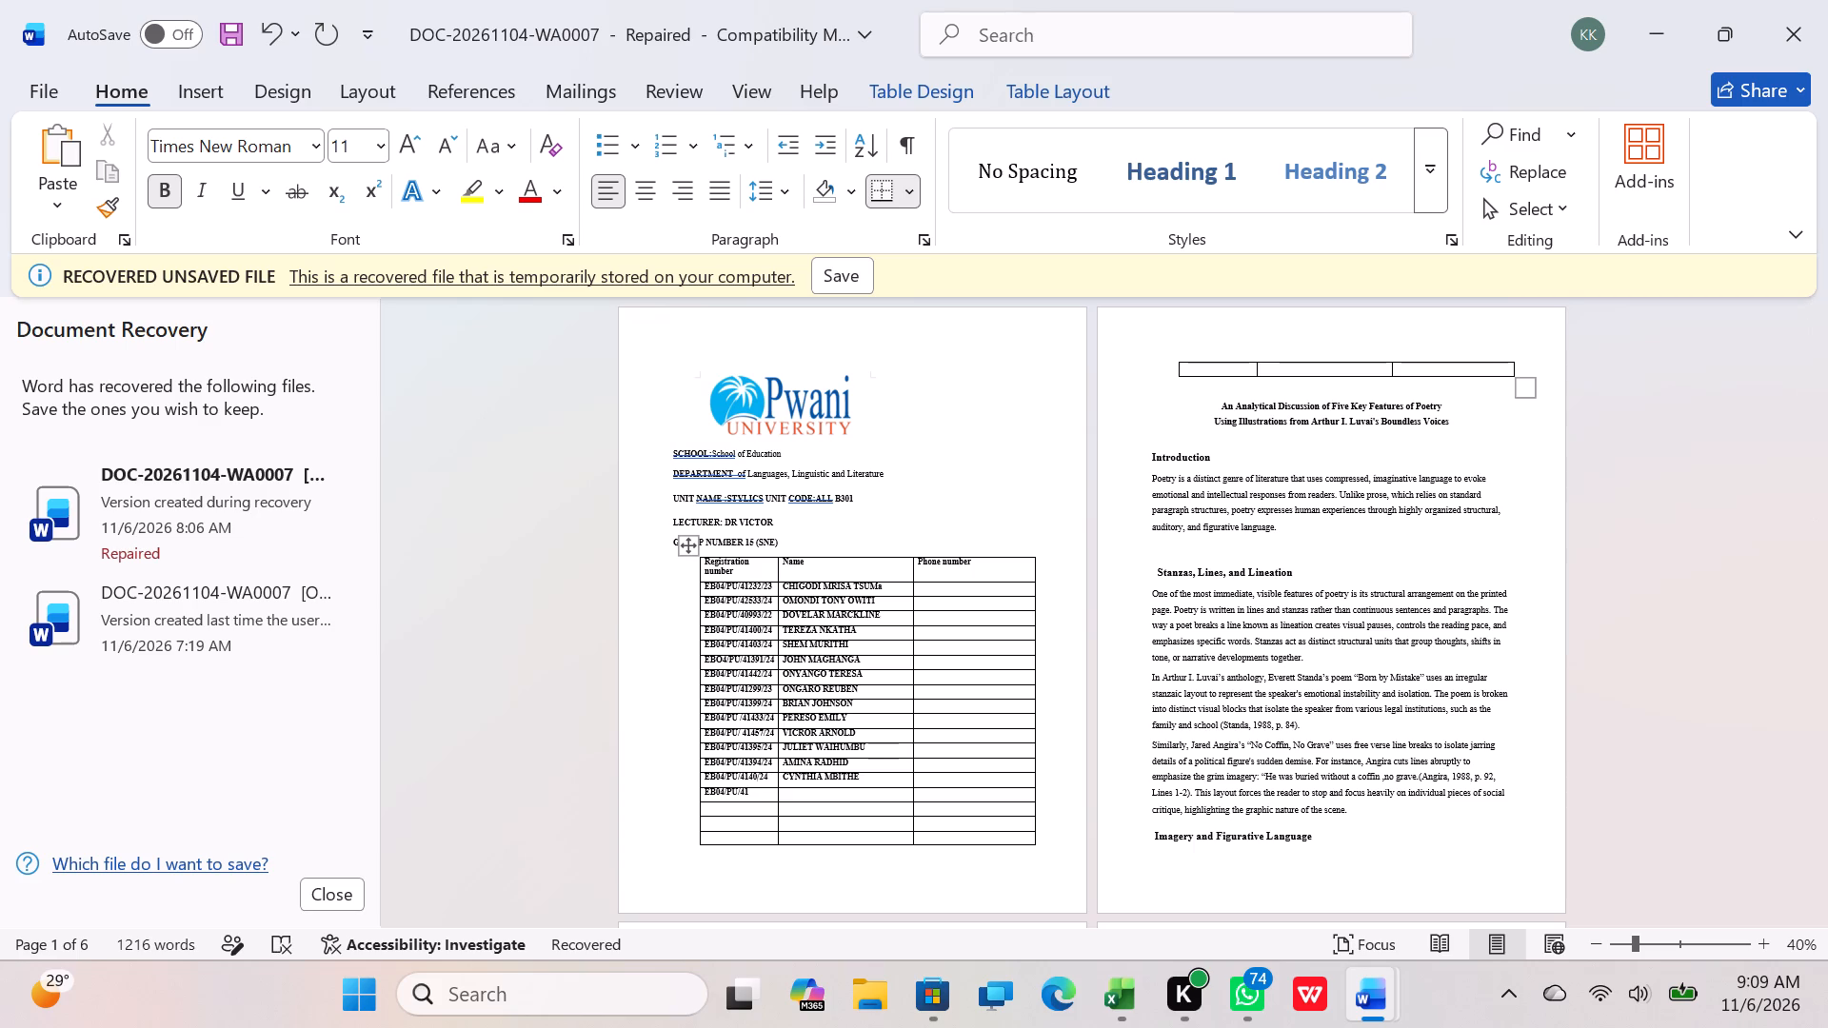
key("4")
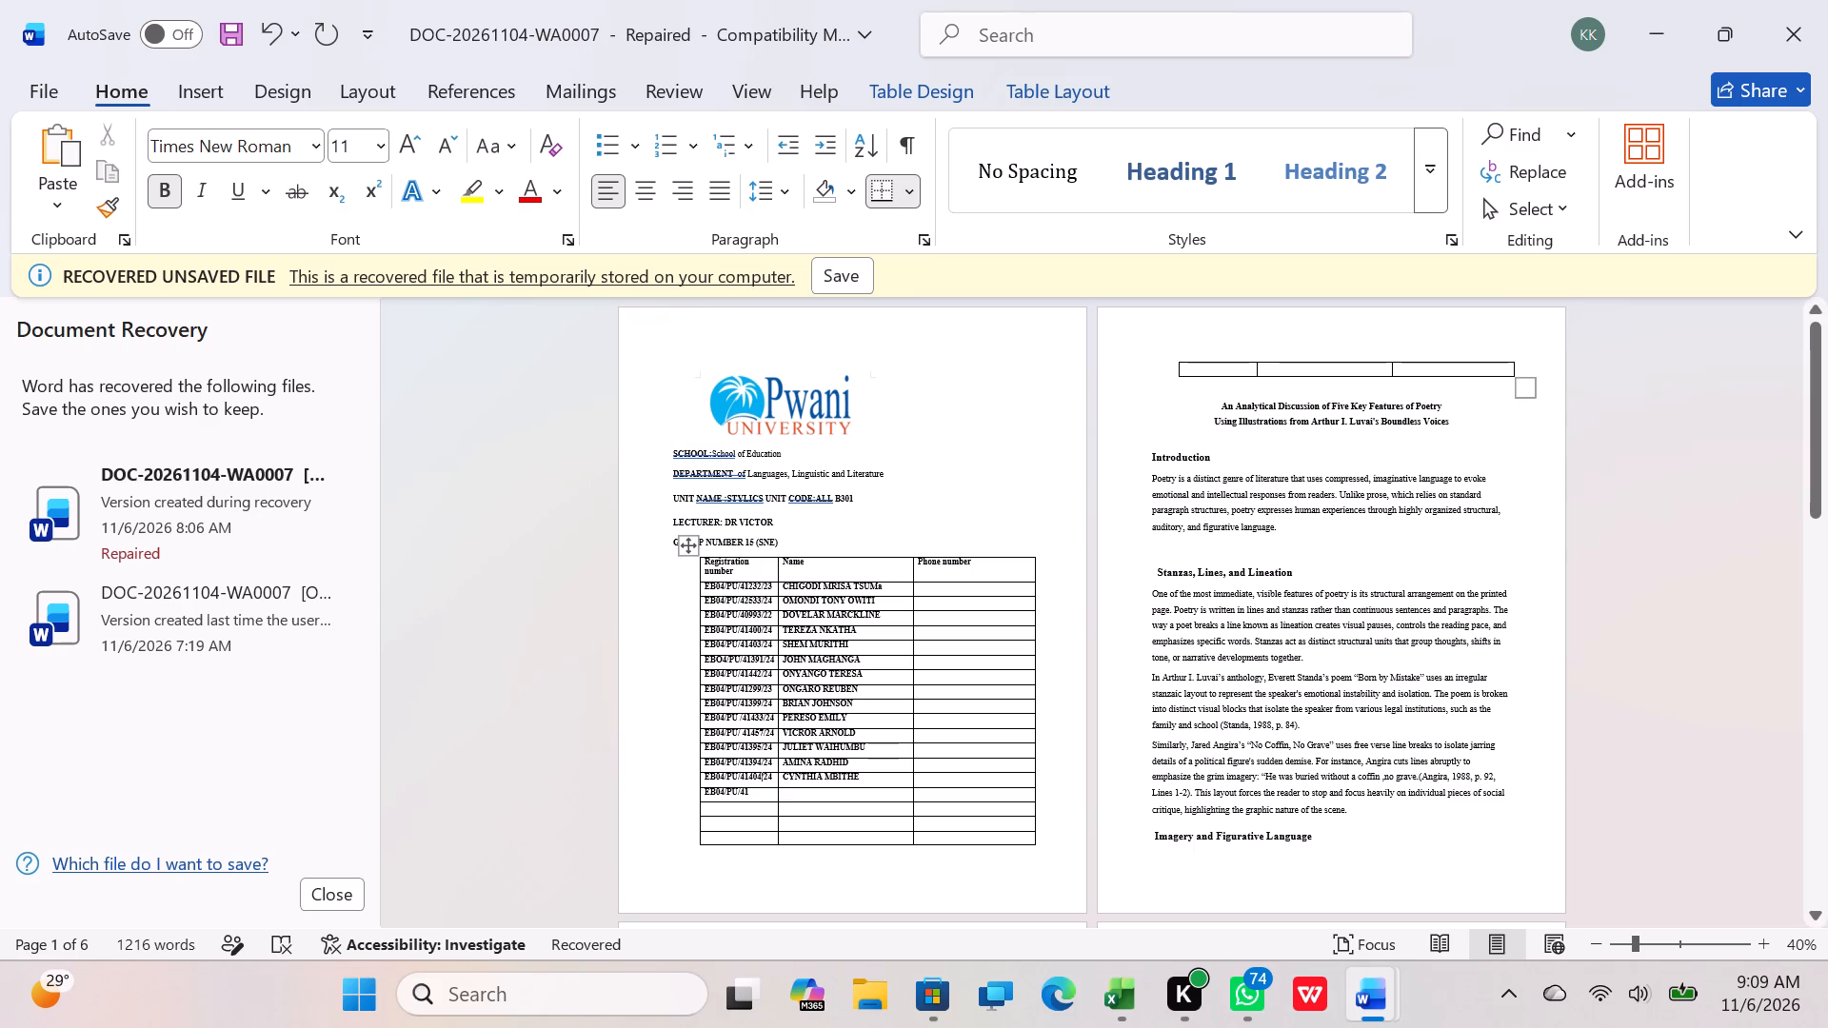
Complete the fifteenth member's registration number with its remaining digits and the /24 year suffix.
left_click(764, 790)
left_click(764, 798)
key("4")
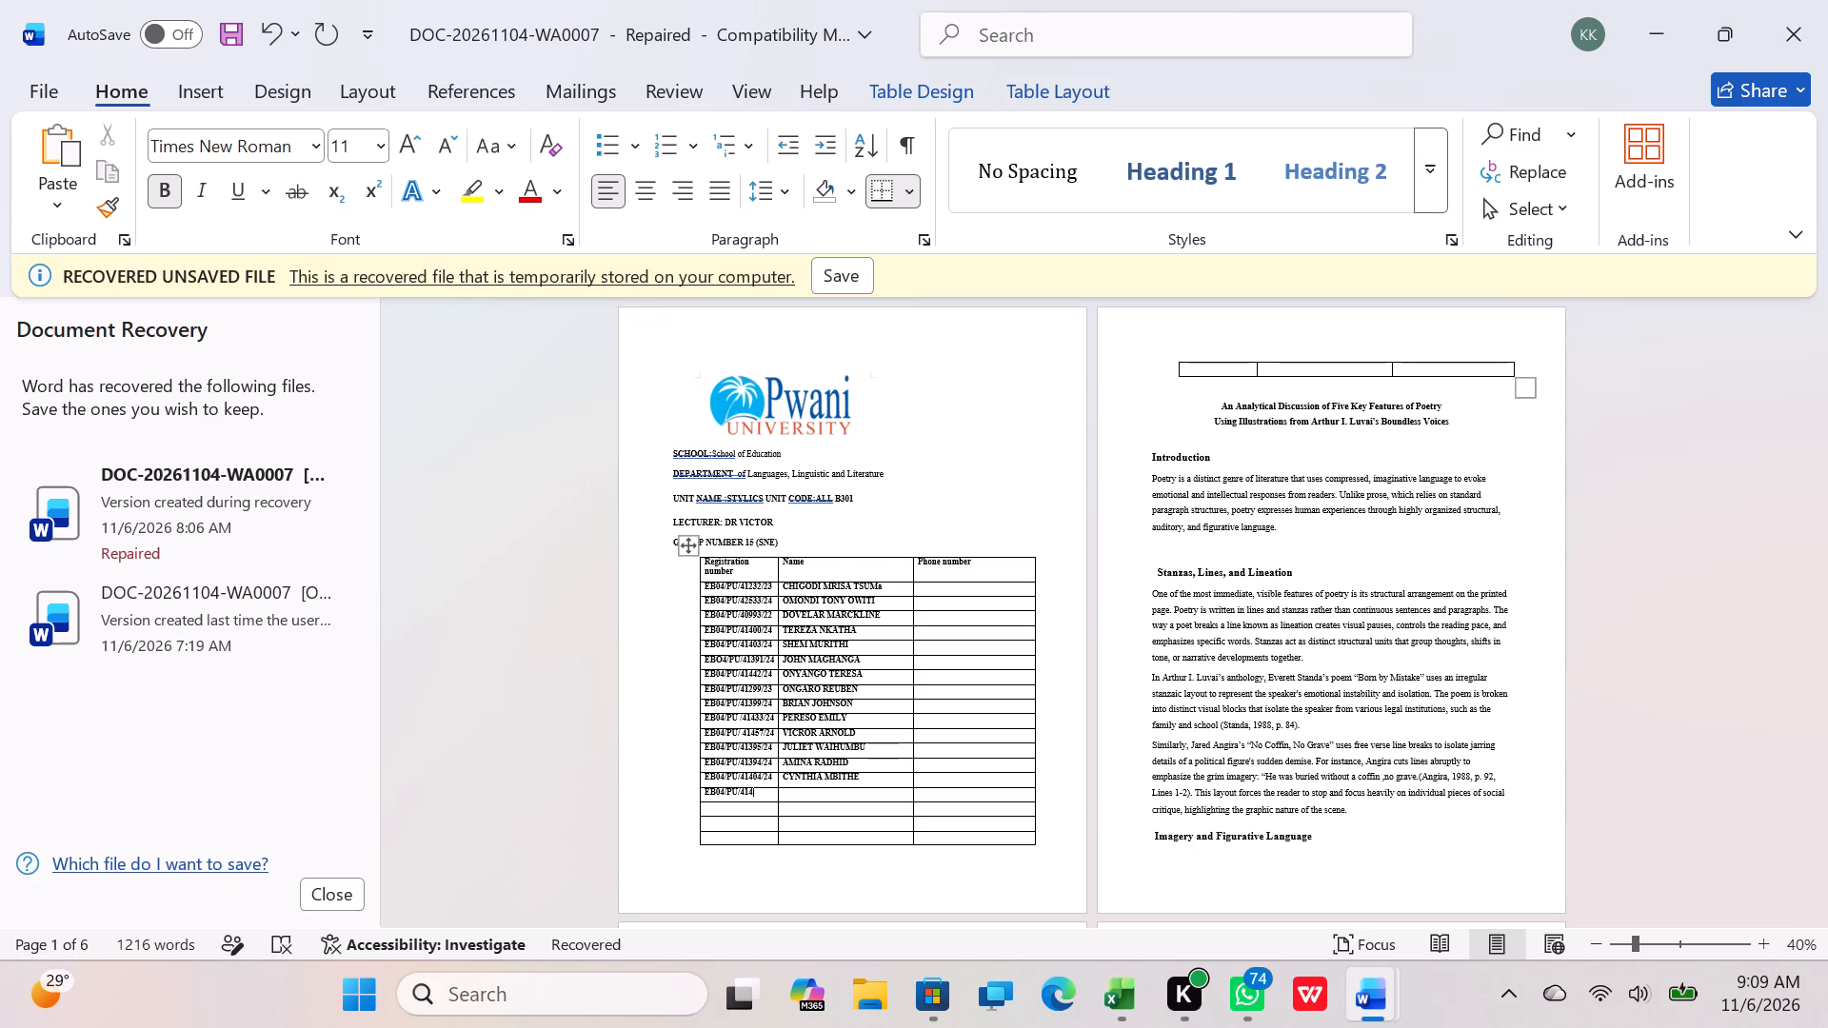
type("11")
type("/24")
Enter the fifteenth member's name in capitals in the Name cell of the same row.
left_click(790, 789)
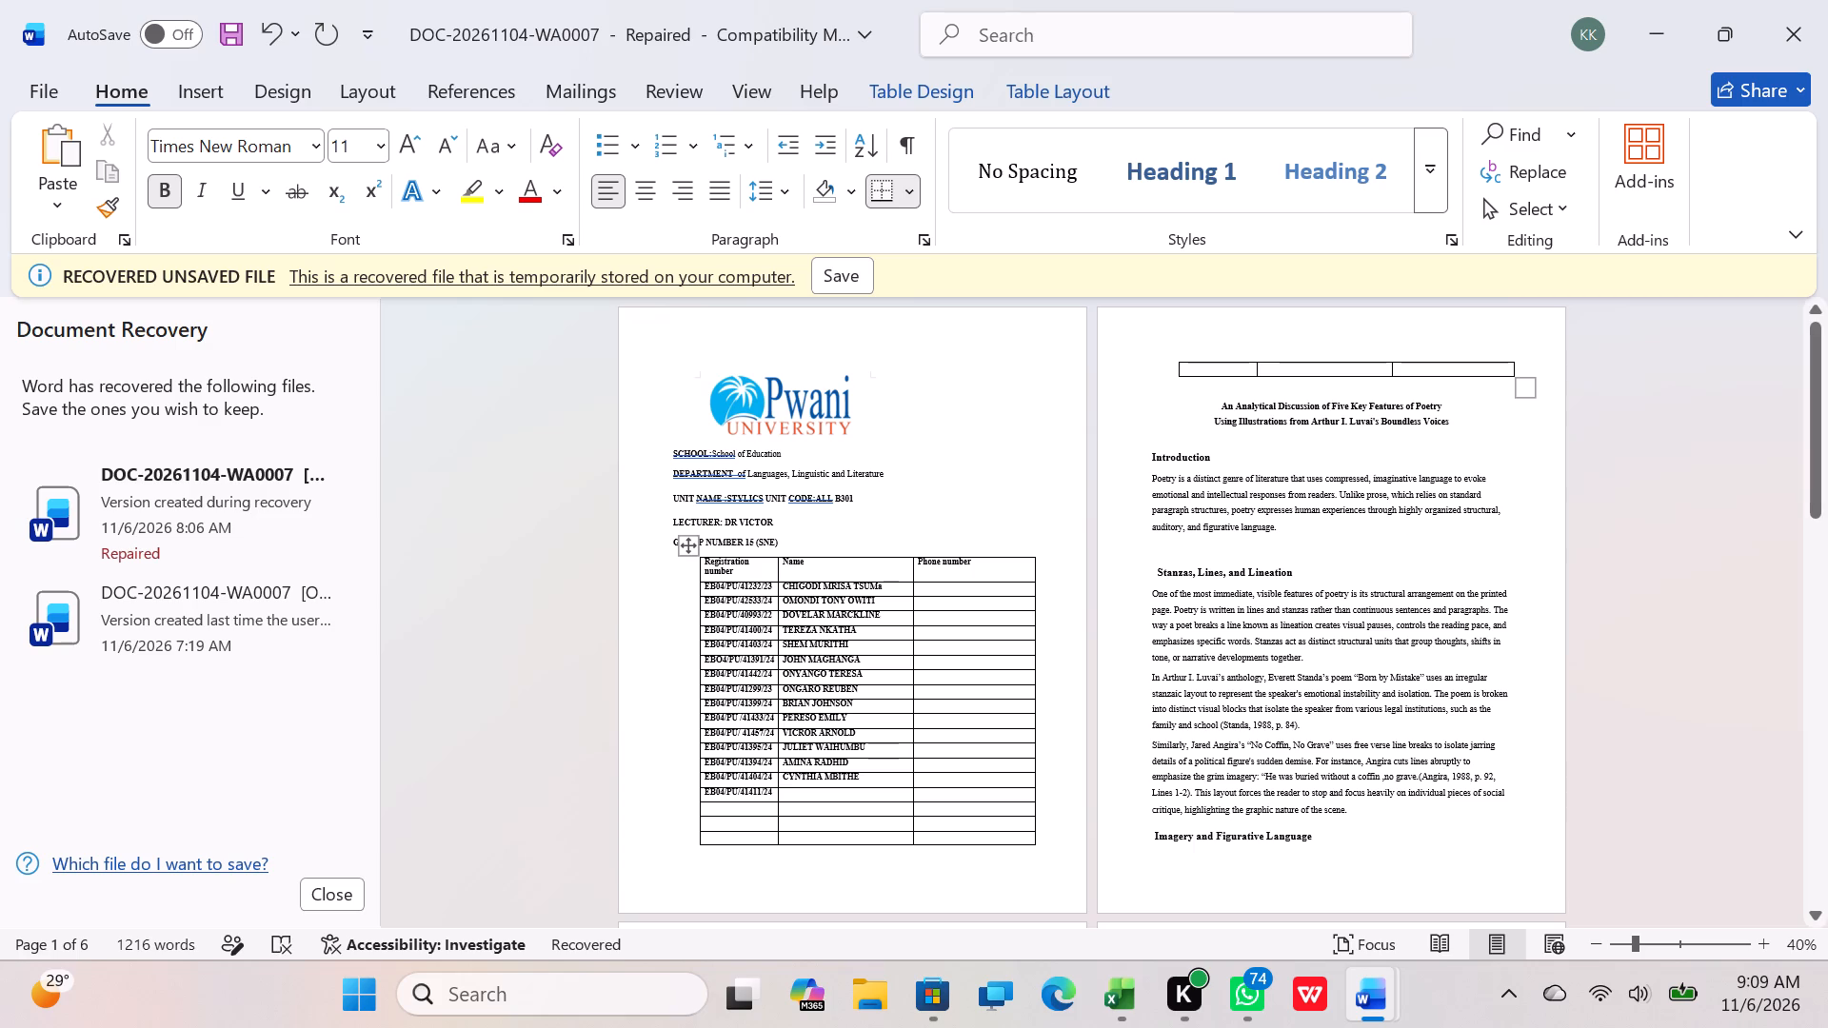
left_click(791, 798)
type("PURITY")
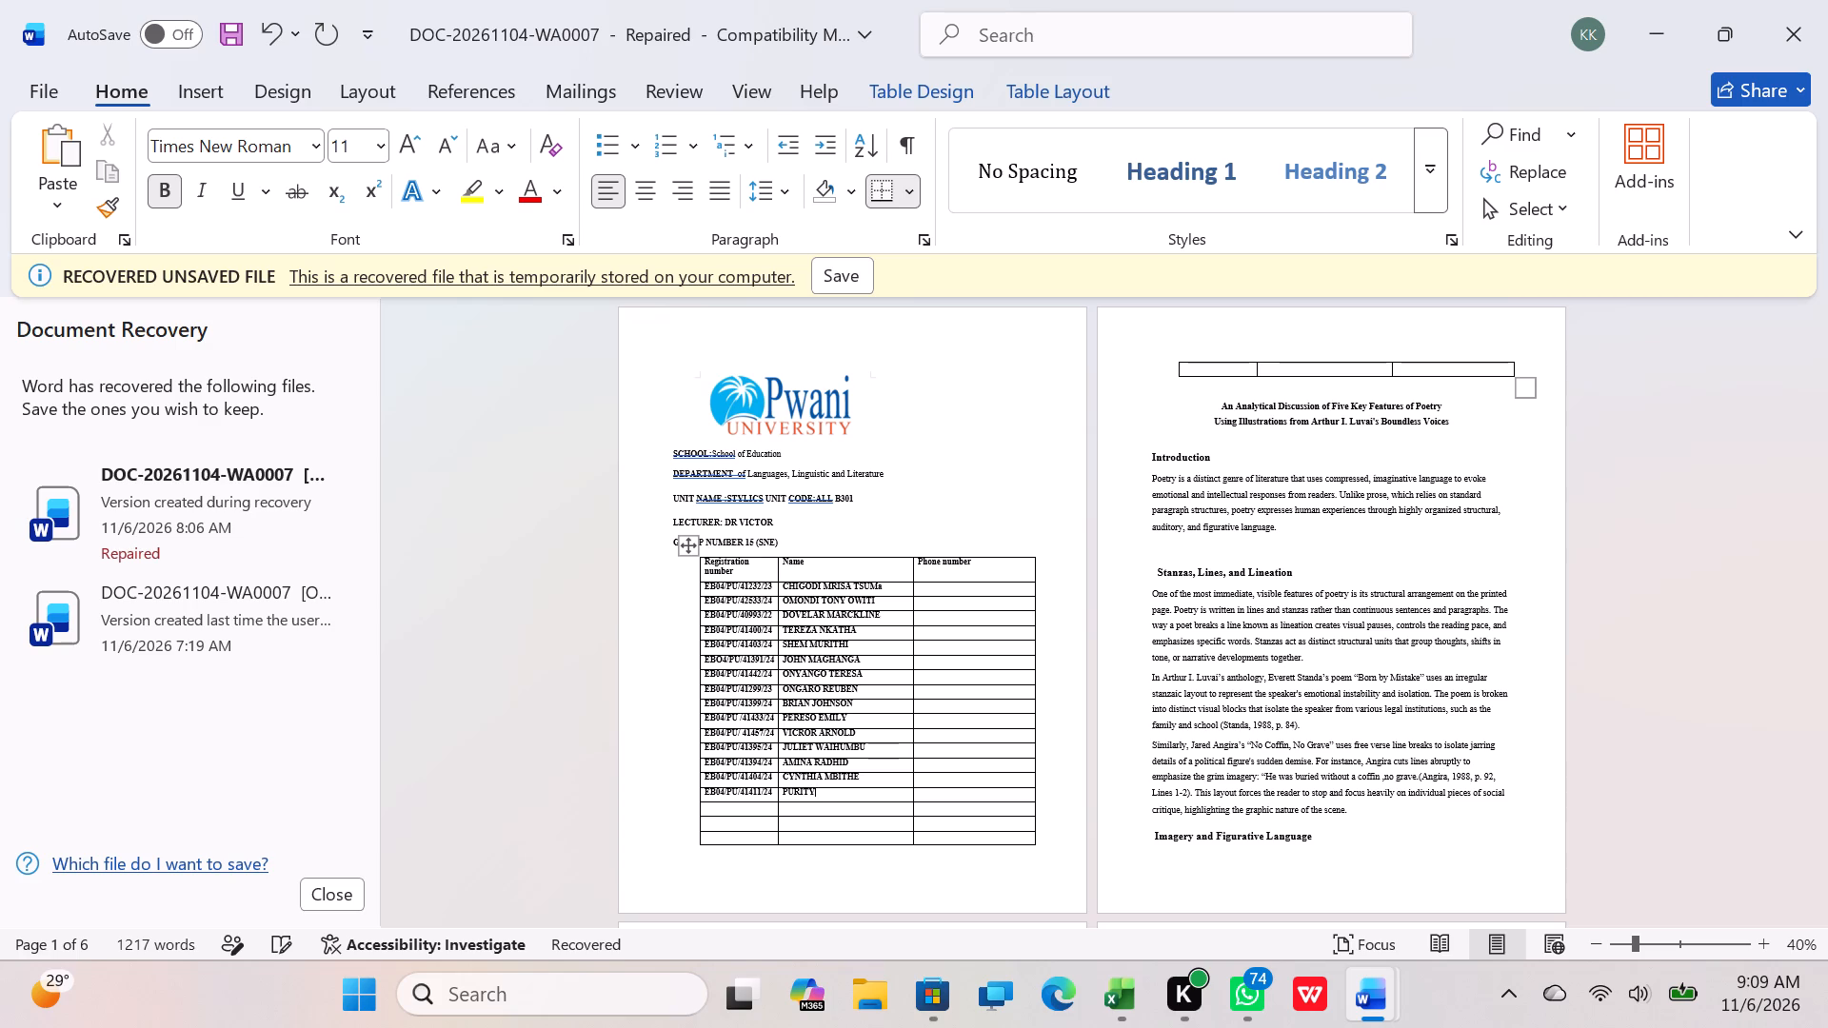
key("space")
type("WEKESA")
Enter the sixteenth member's registration number in the next empty row of the cover-page table.
left_click(745, 801)
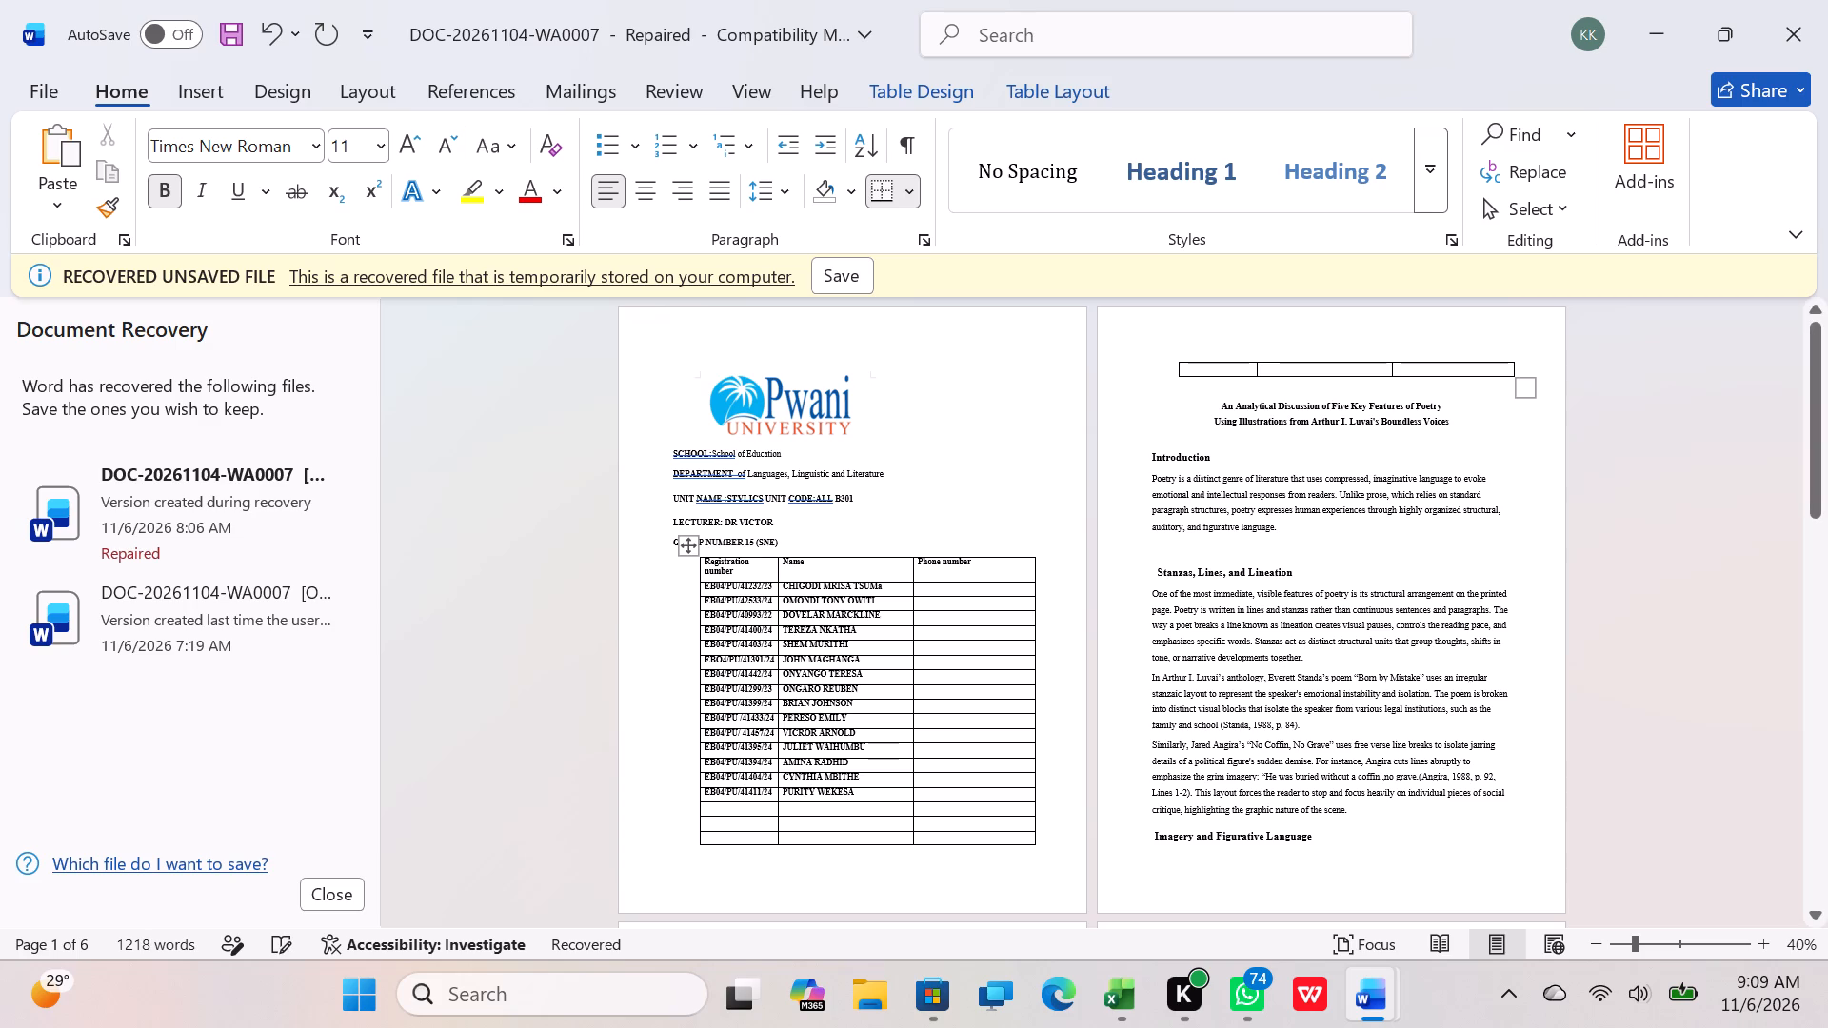
left_click(742, 806)
left_click(742, 806)
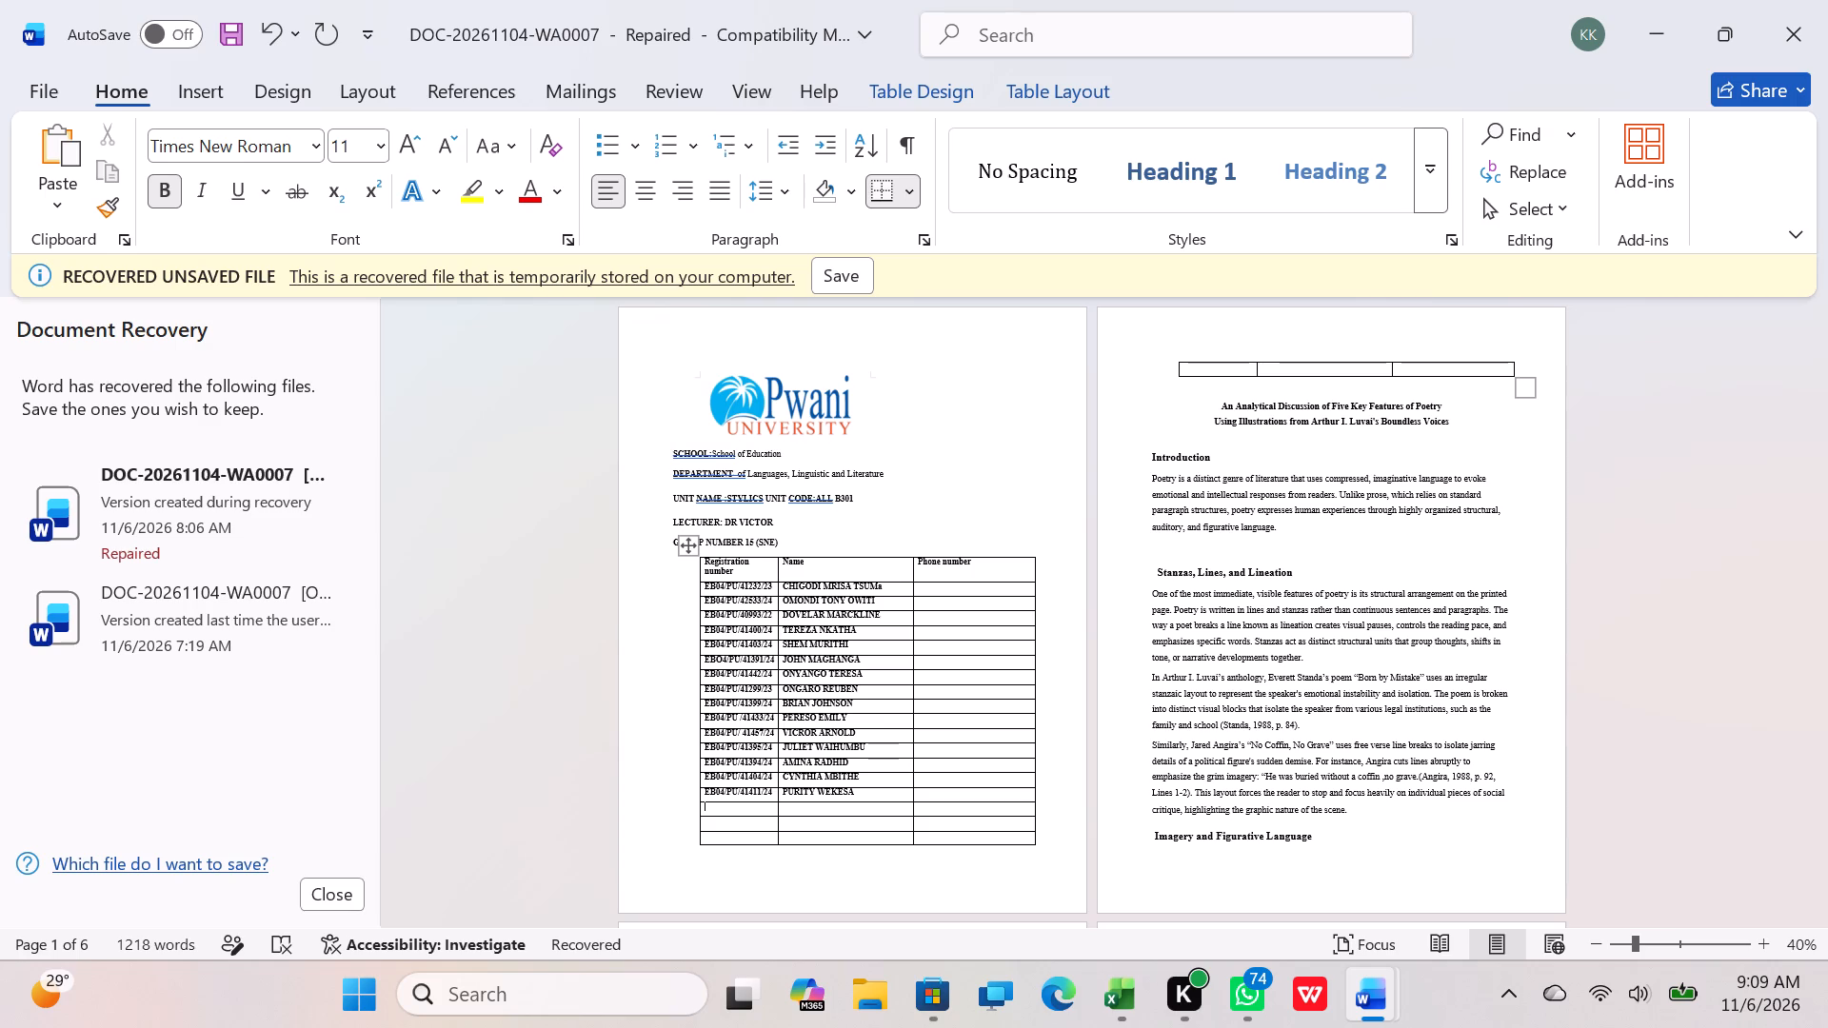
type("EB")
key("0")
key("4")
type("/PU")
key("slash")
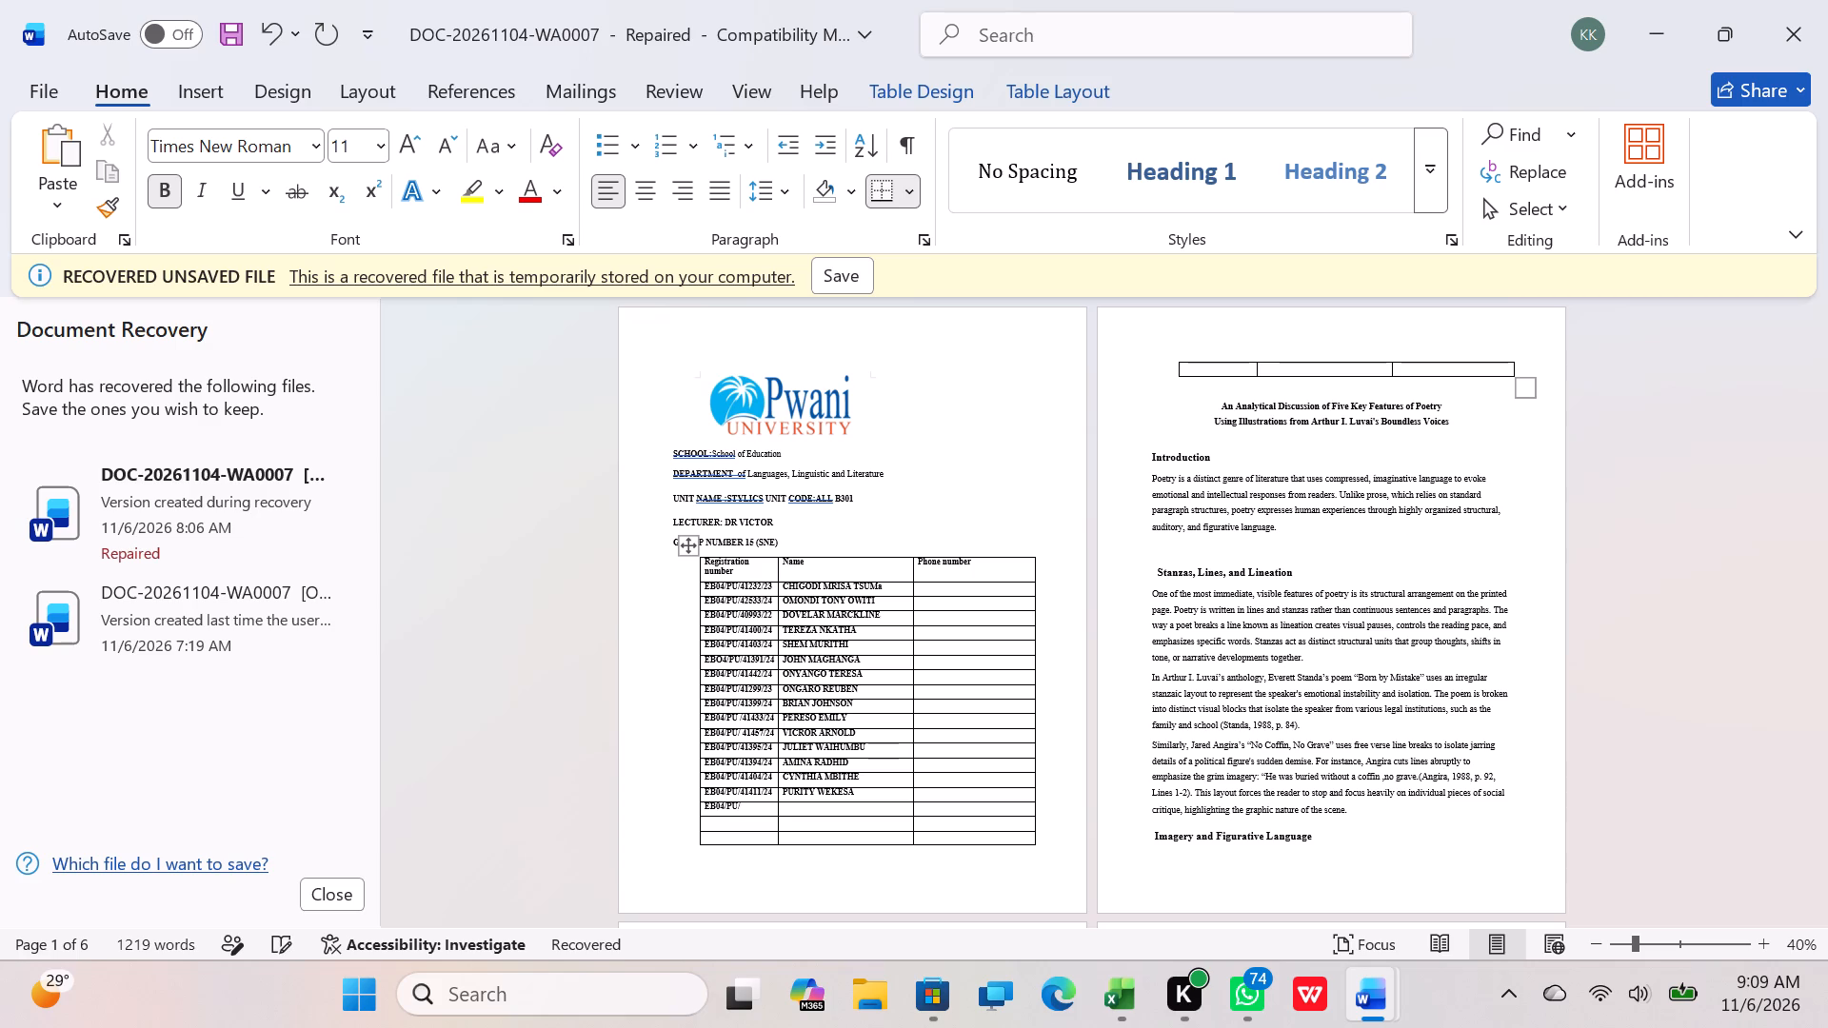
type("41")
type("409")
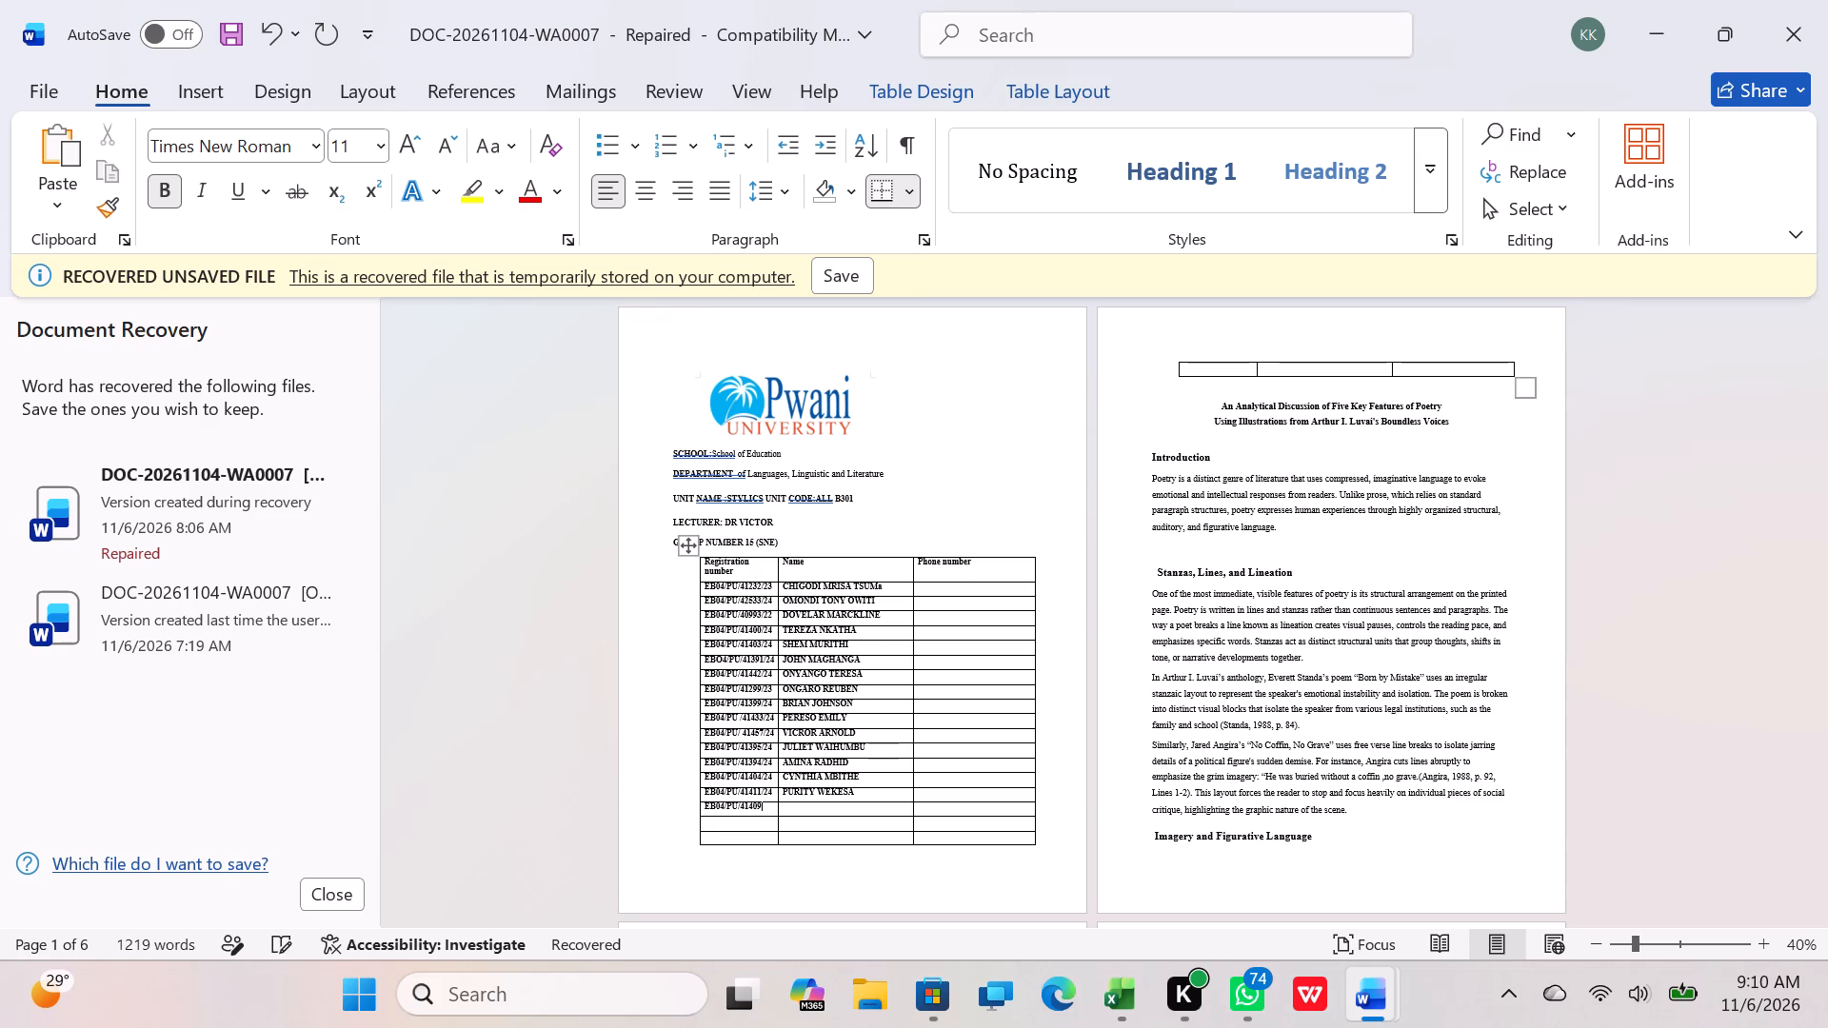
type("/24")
Enter the sixteenth member's name in capitals in the Name cell beside their registration number.
left_click(788, 802)
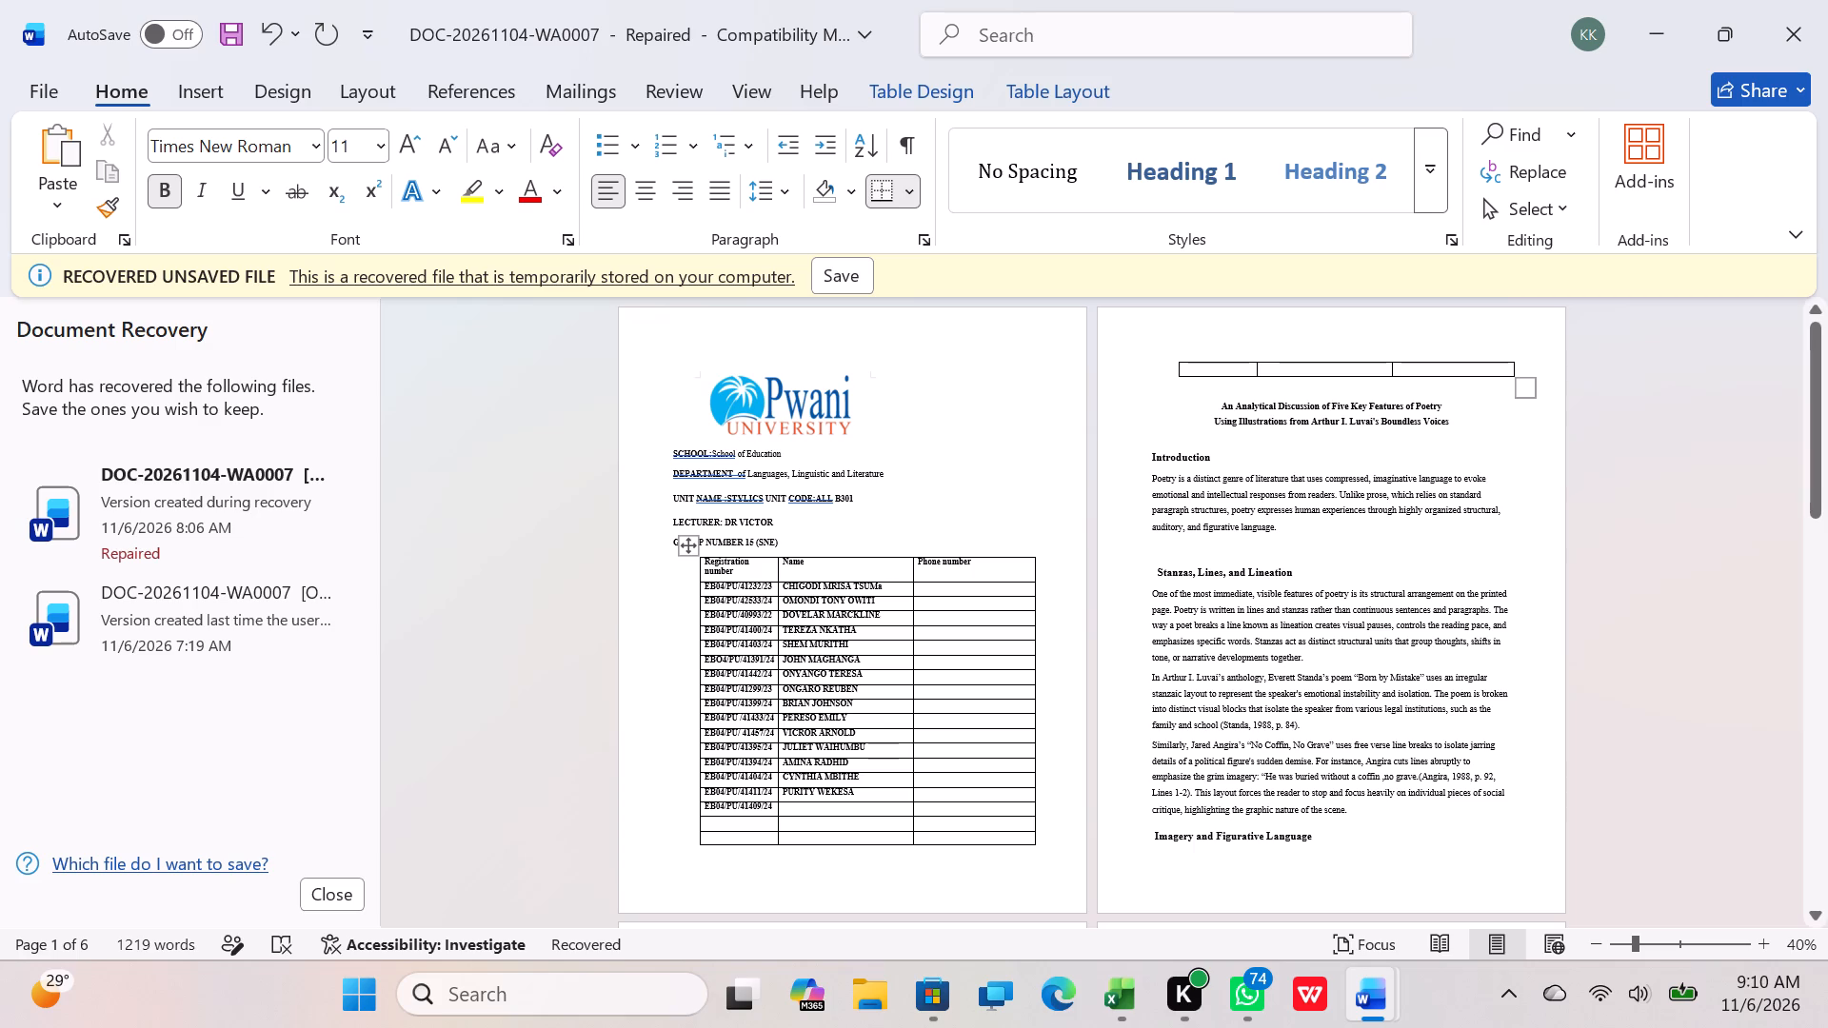
left_click(788, 802)
left_click(789, 814)
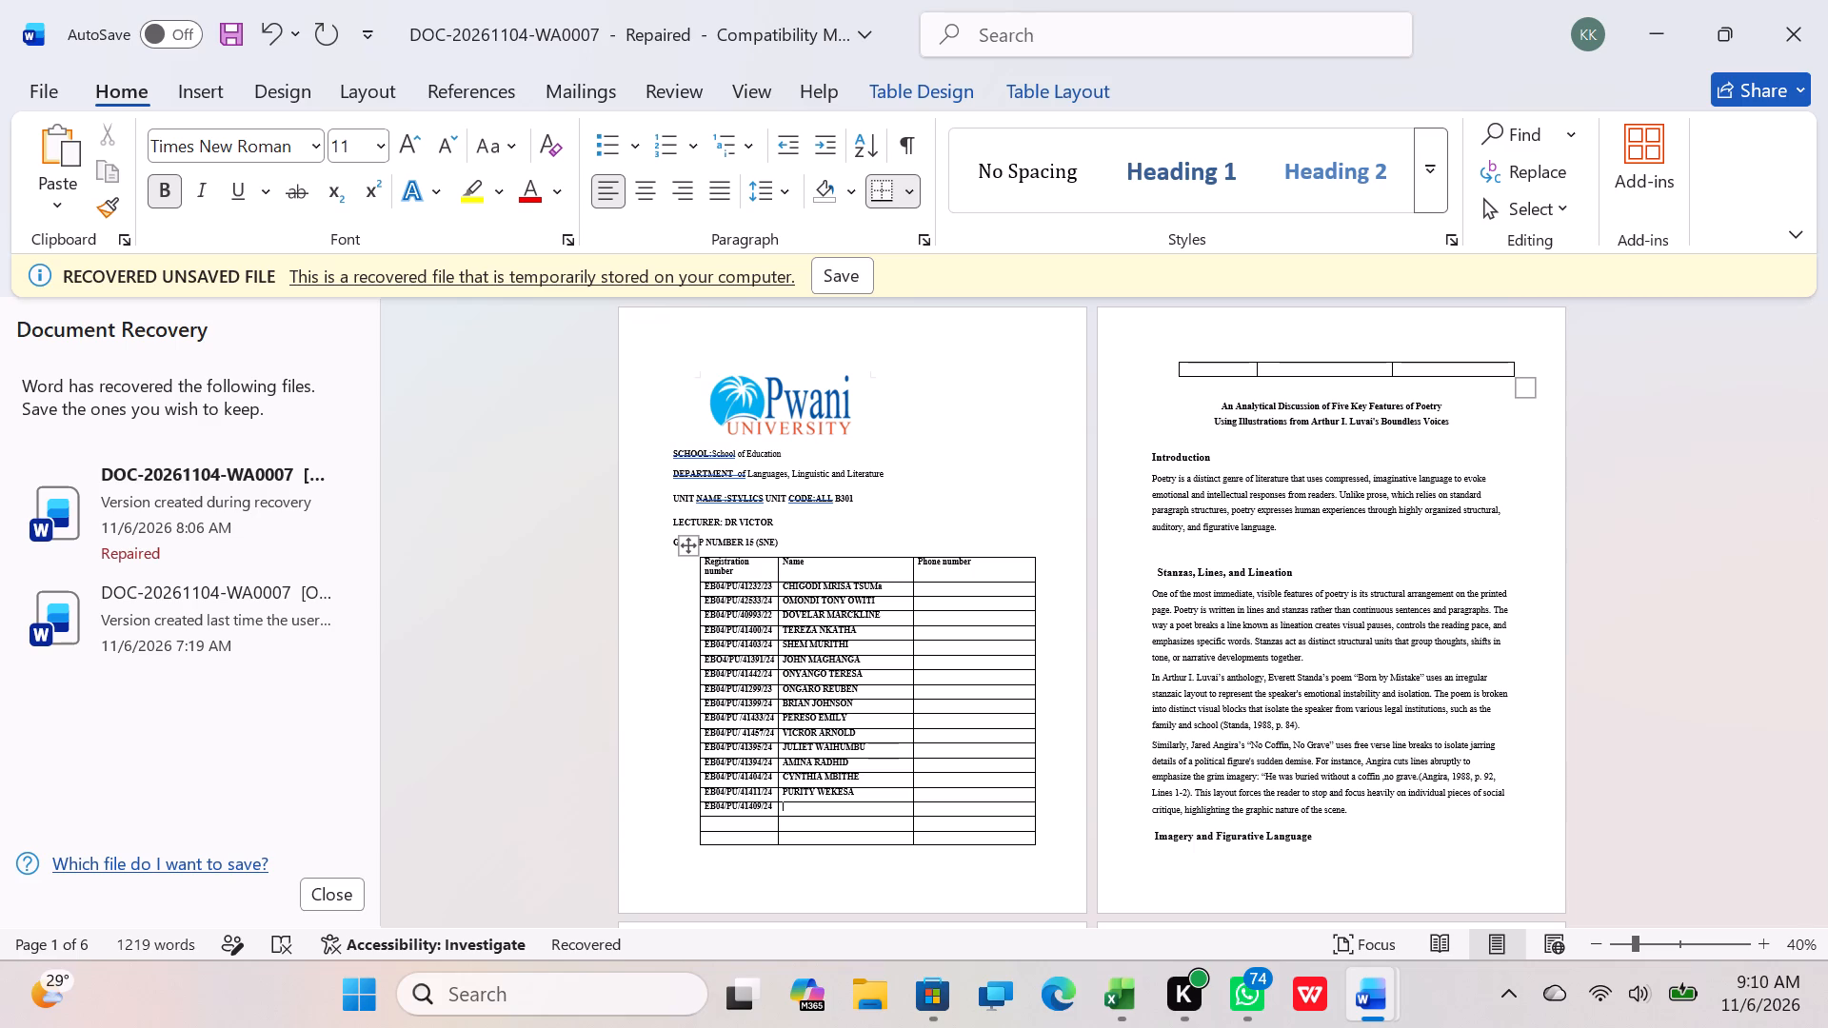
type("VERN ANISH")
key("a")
Enter the seventeenth member's registration number, ending in the /24 year suffix, in the next empty row of the cover-page table.
left_click(756, 827)
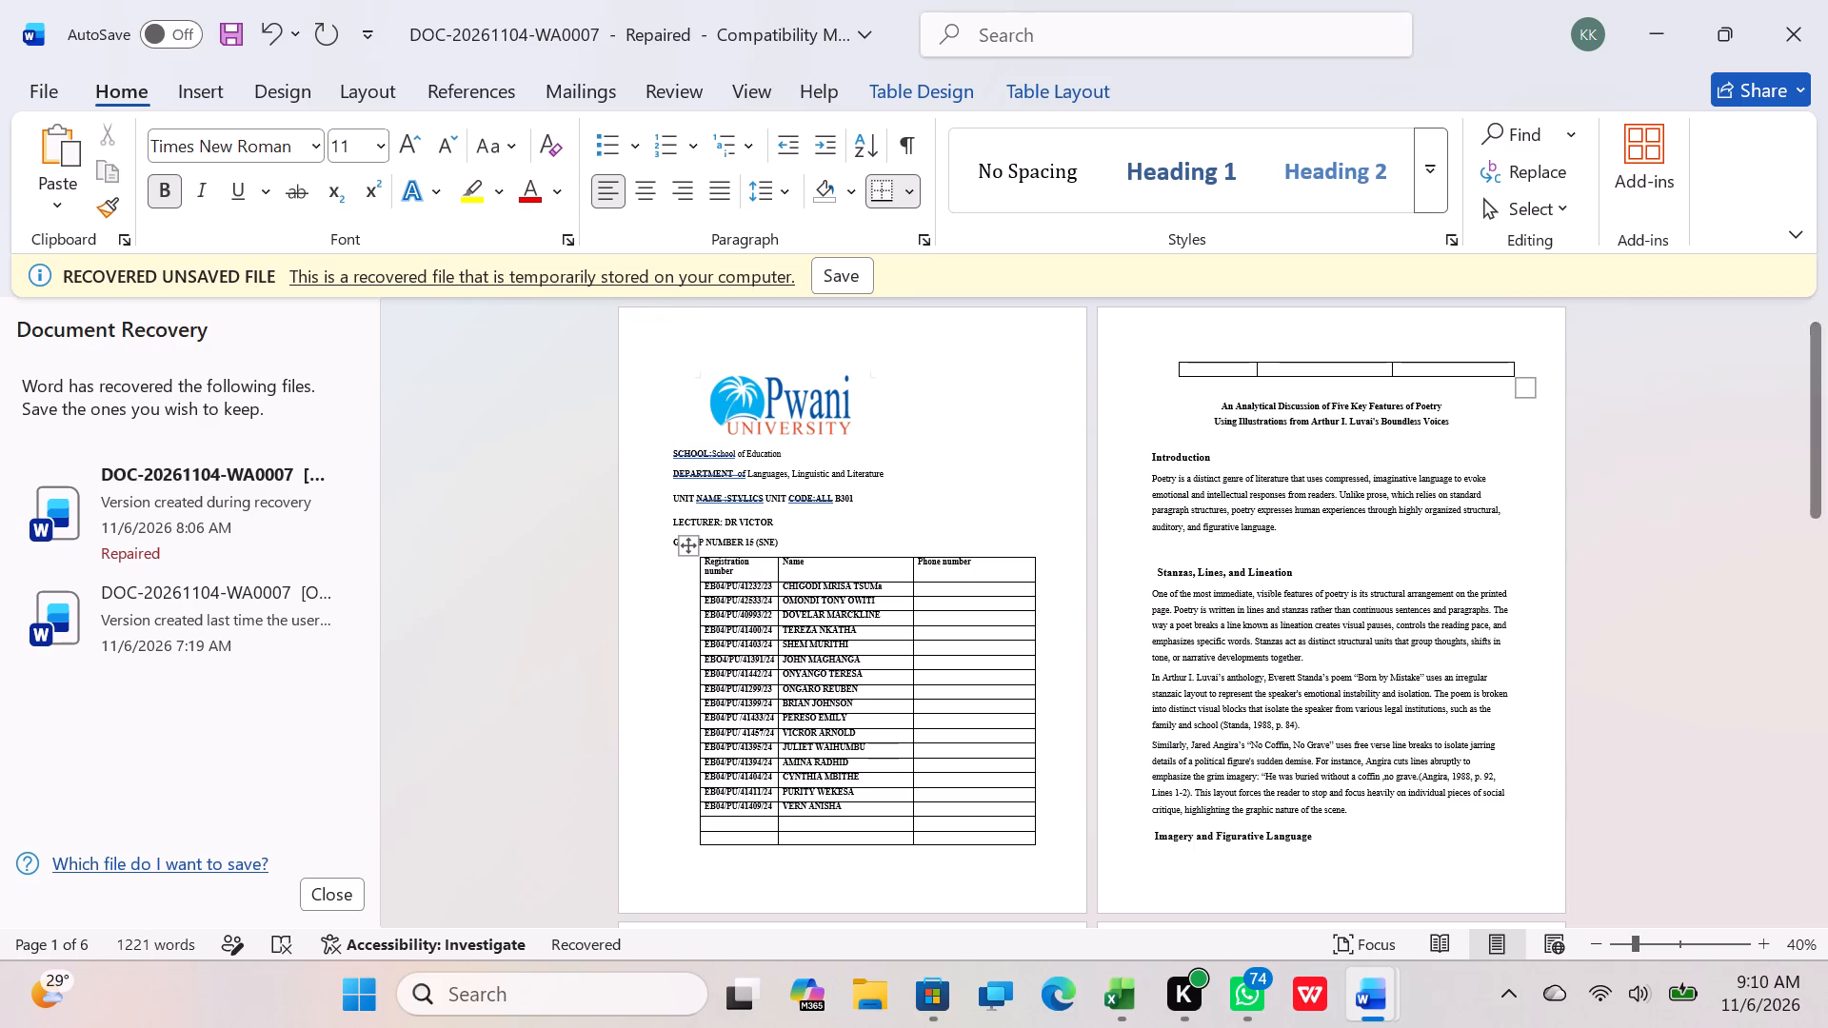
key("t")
key("BackSpace")
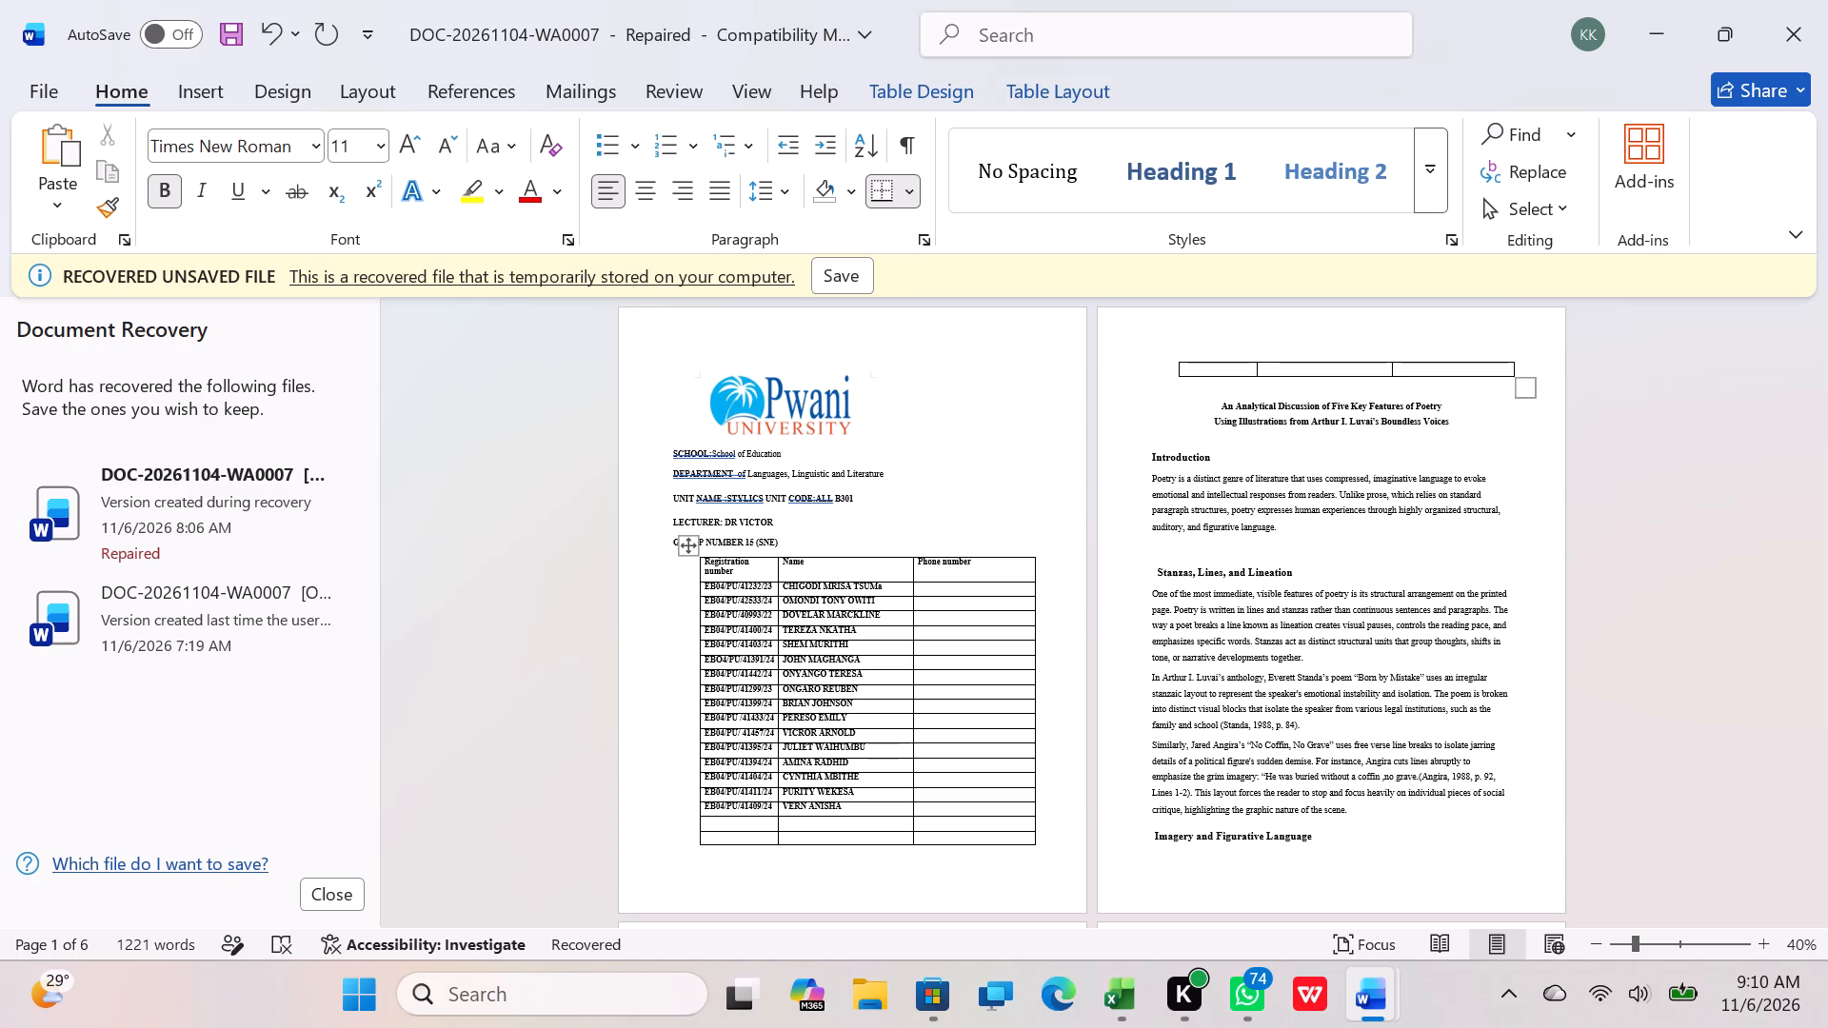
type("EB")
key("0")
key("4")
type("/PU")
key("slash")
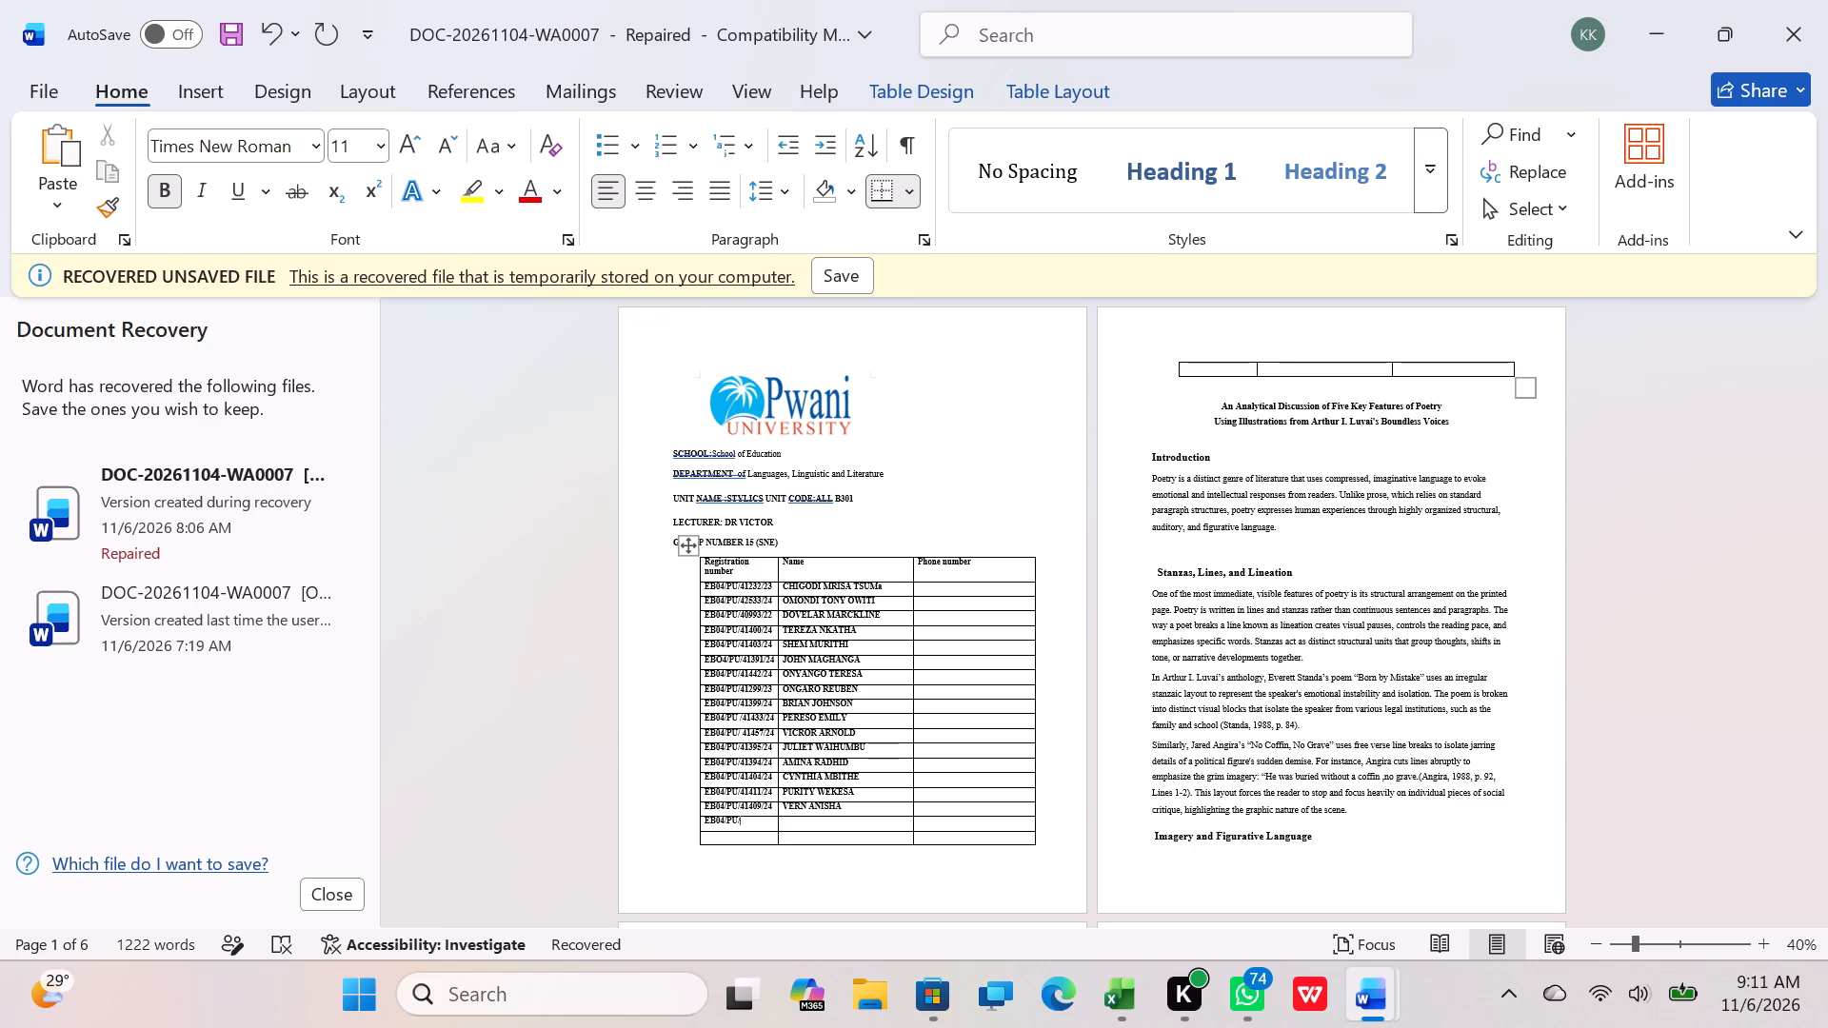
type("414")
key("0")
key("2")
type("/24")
Enter the seventeenth member's name in capitals in the Name cell beside their registration number.
left_click(790, 817)
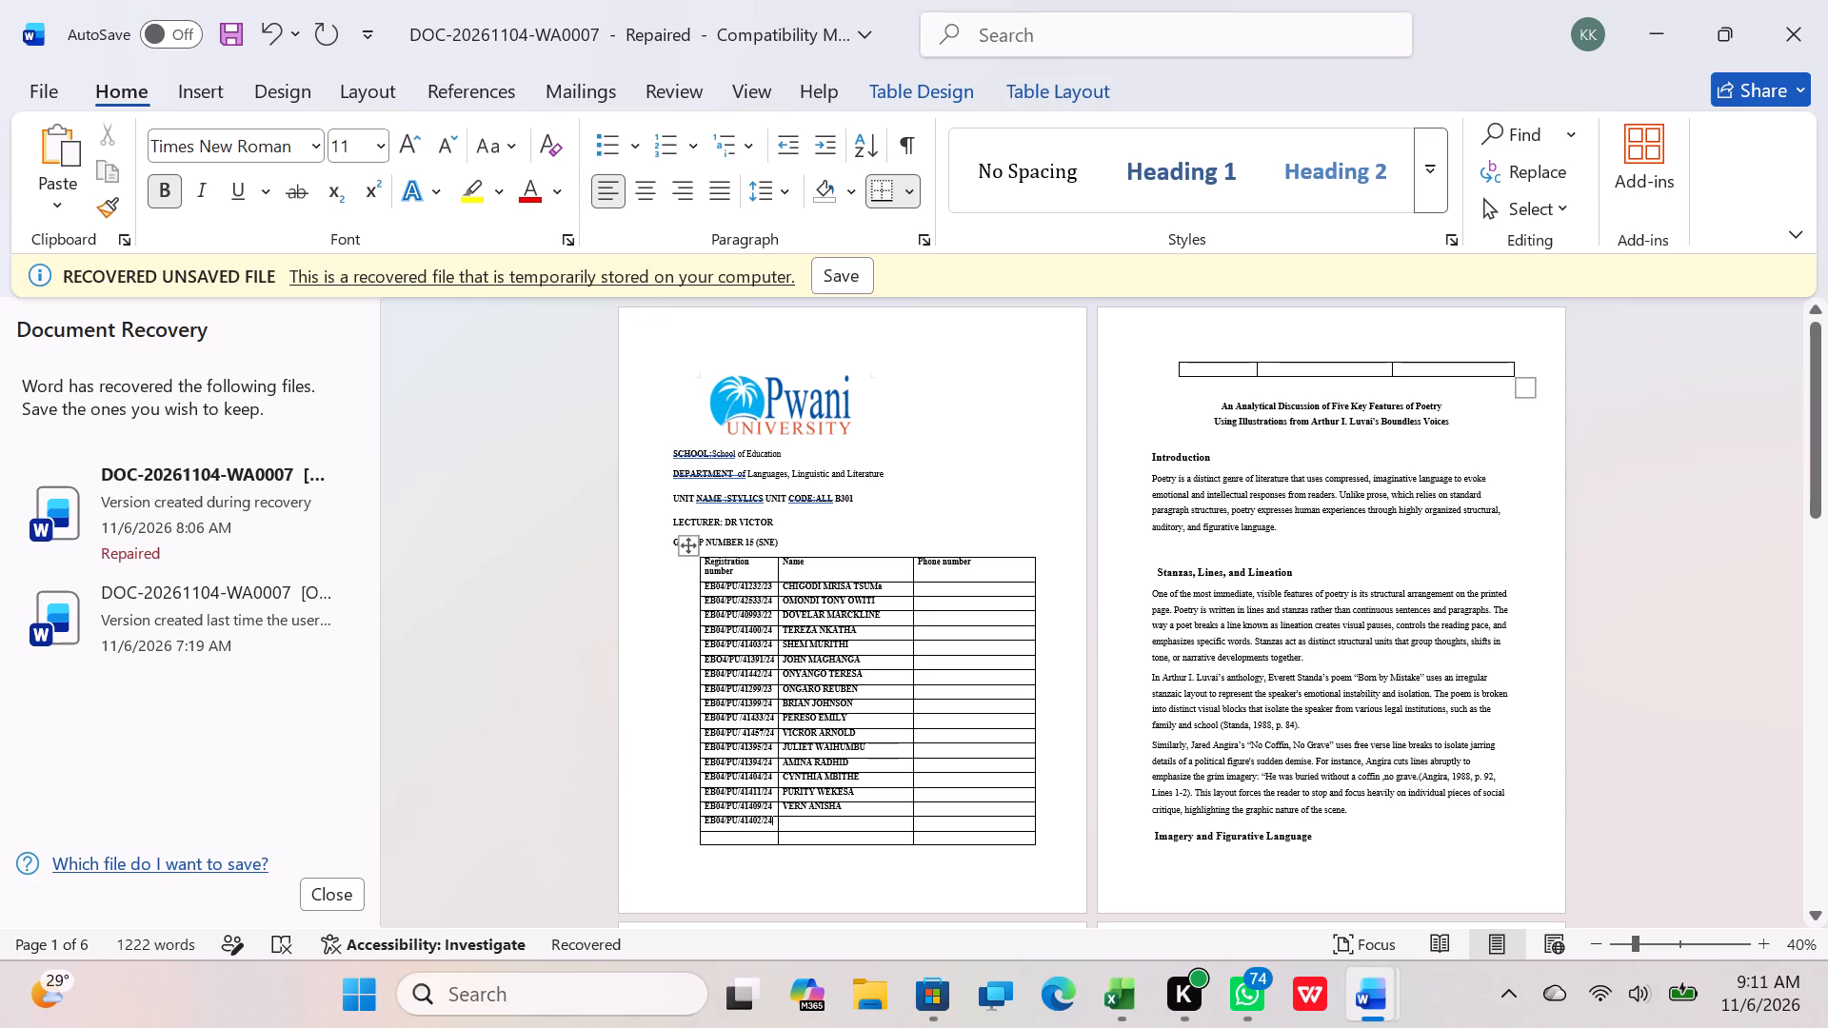
left_click(790, 827)
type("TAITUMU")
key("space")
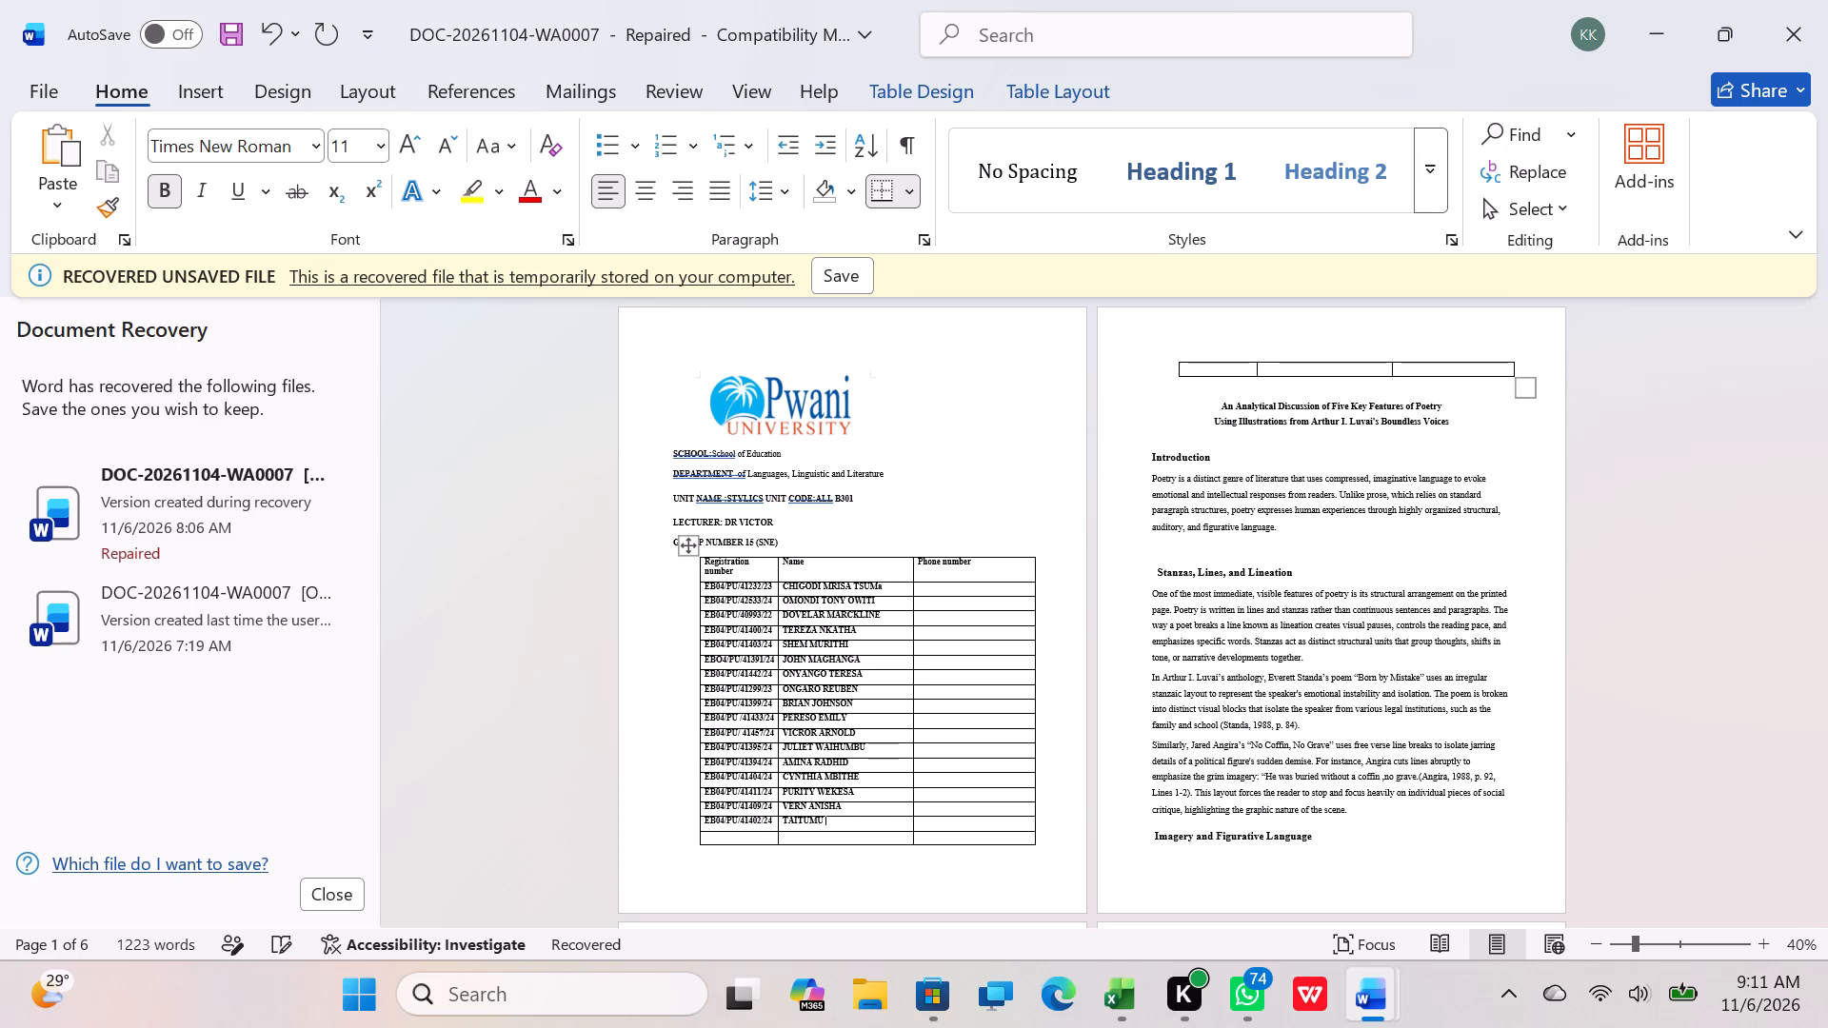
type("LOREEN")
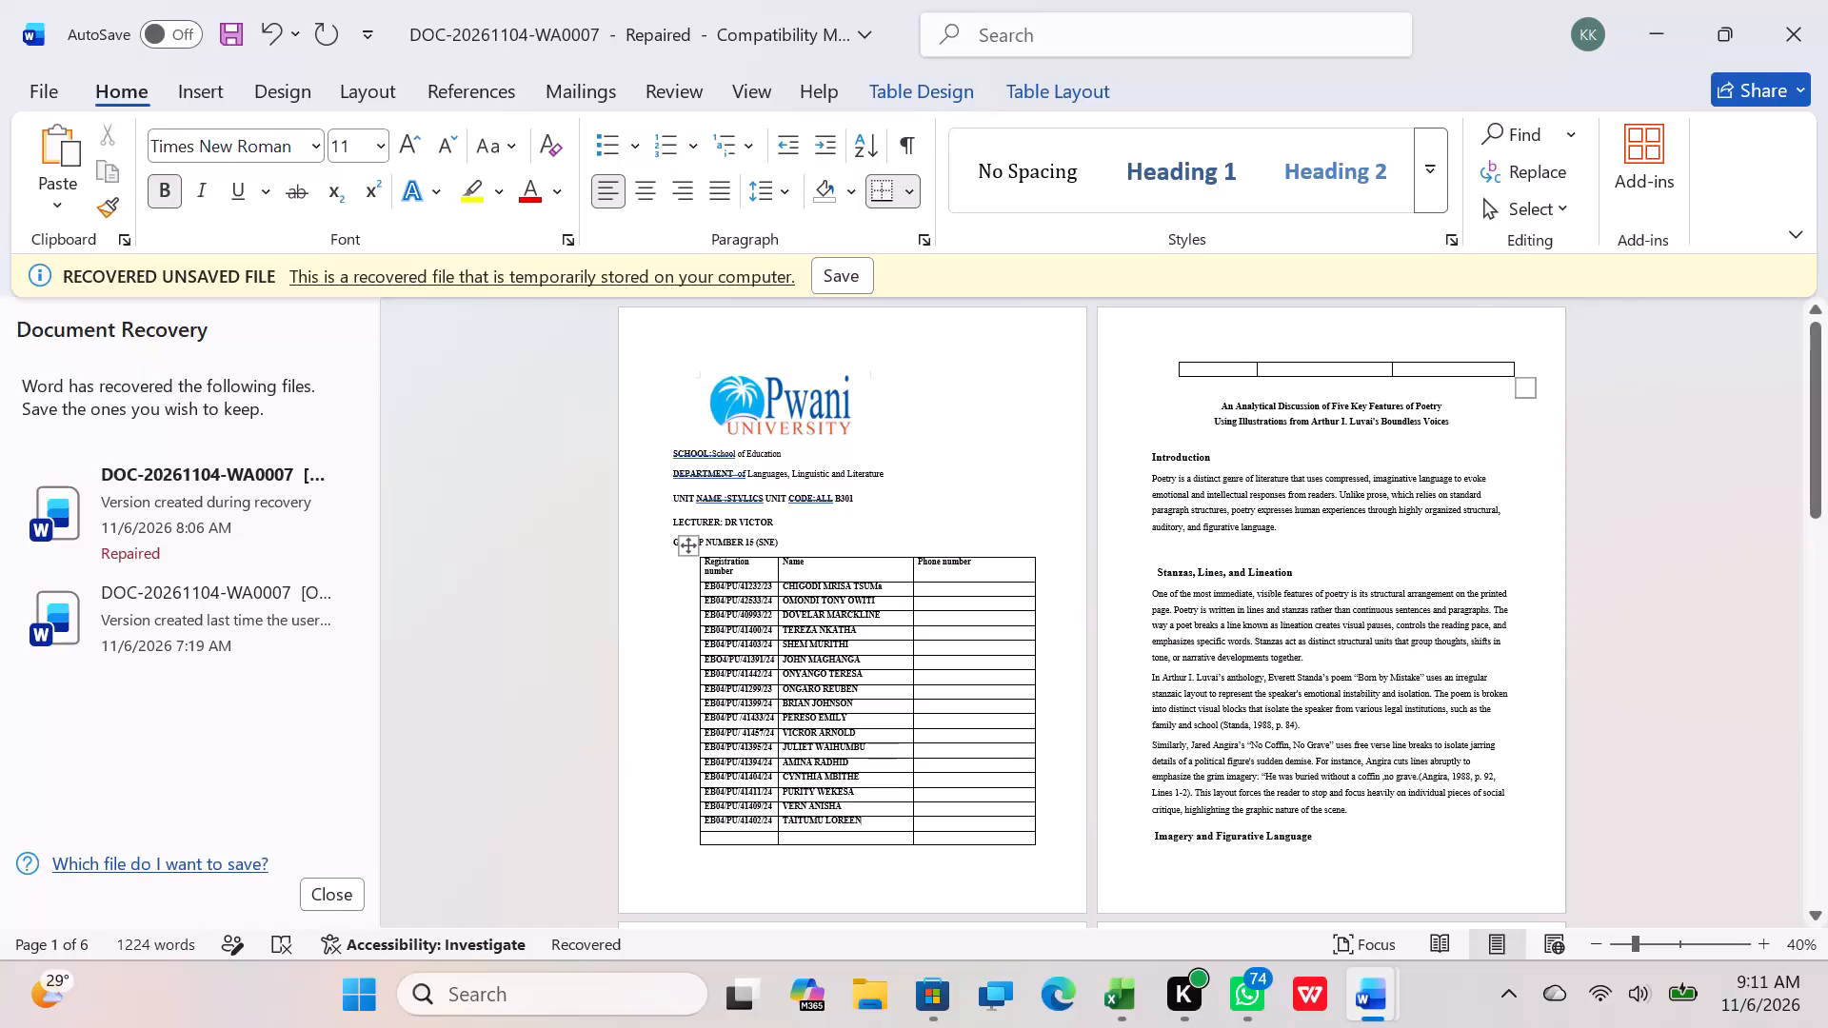
Enter the eighteenth member's name in capitals in the Name cell of the last table row on the cover page.
left_click(820, 838)
left_click(820, 838)
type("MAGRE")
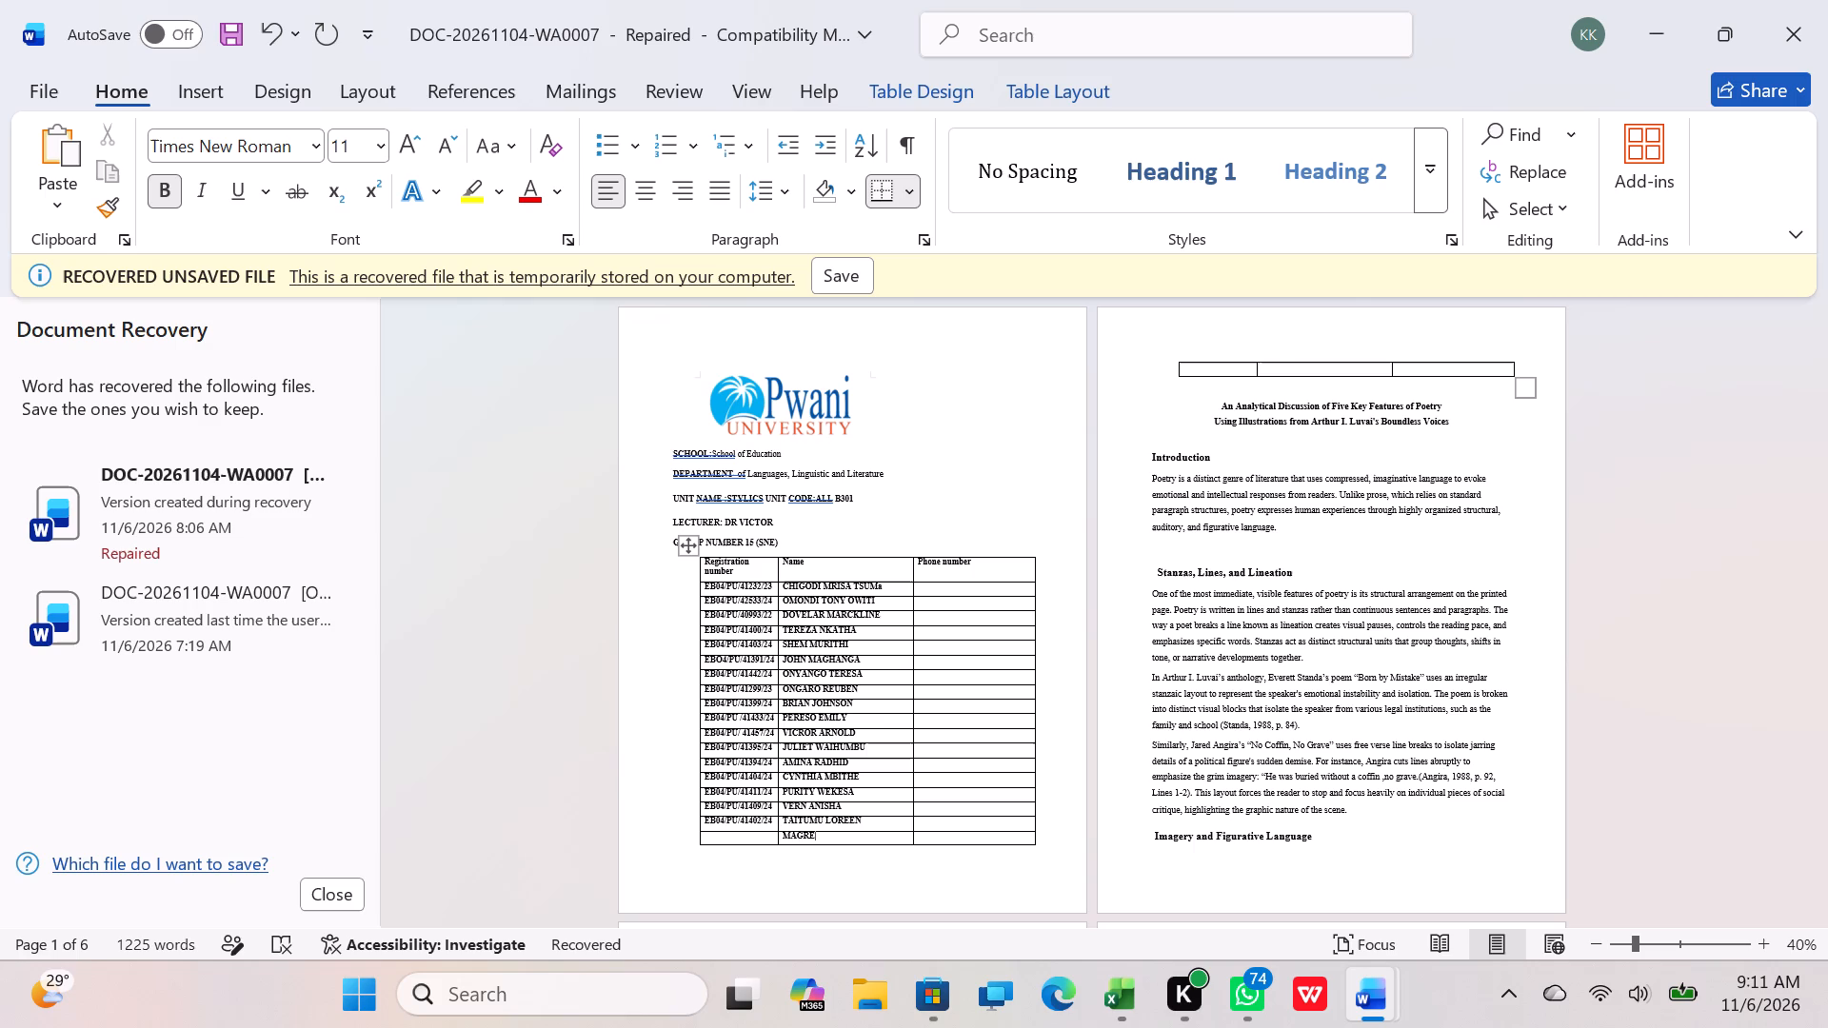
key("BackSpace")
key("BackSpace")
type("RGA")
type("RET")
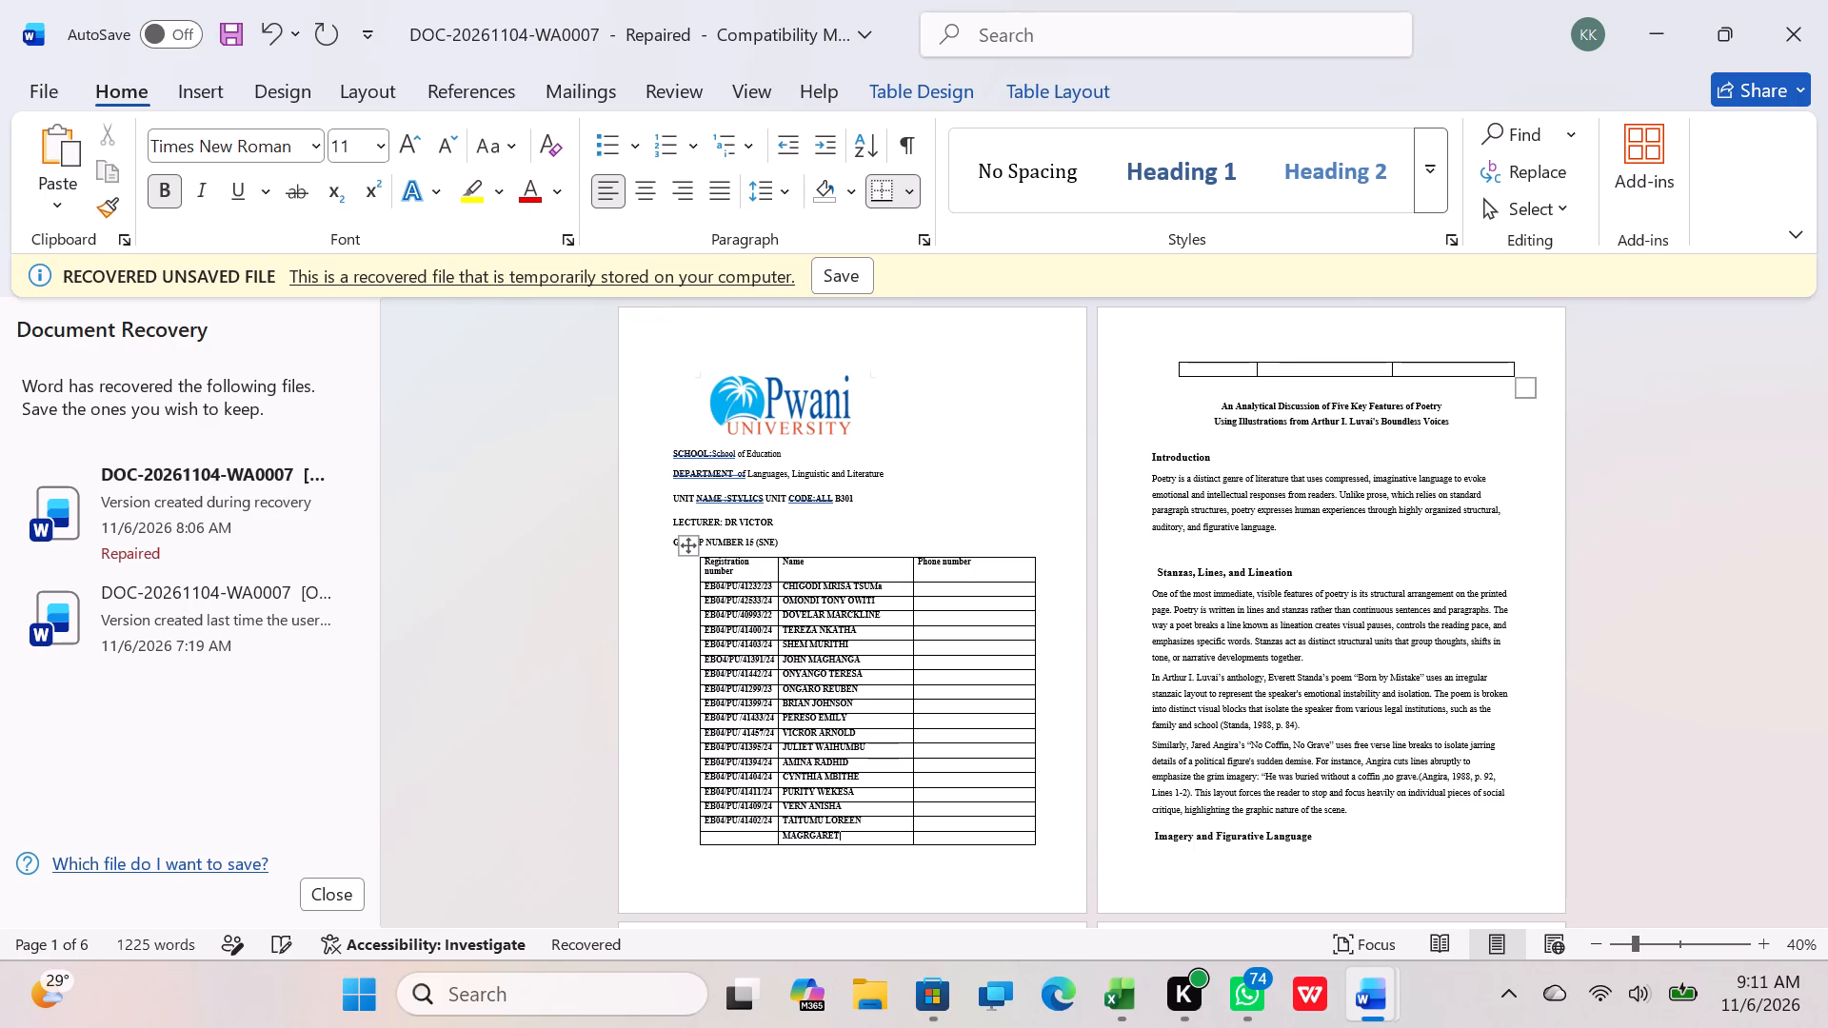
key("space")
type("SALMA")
Enter the eighteenth member's registration number with the /24 year suffix in the Registration number cell beside their name.
left_click(744, 834)
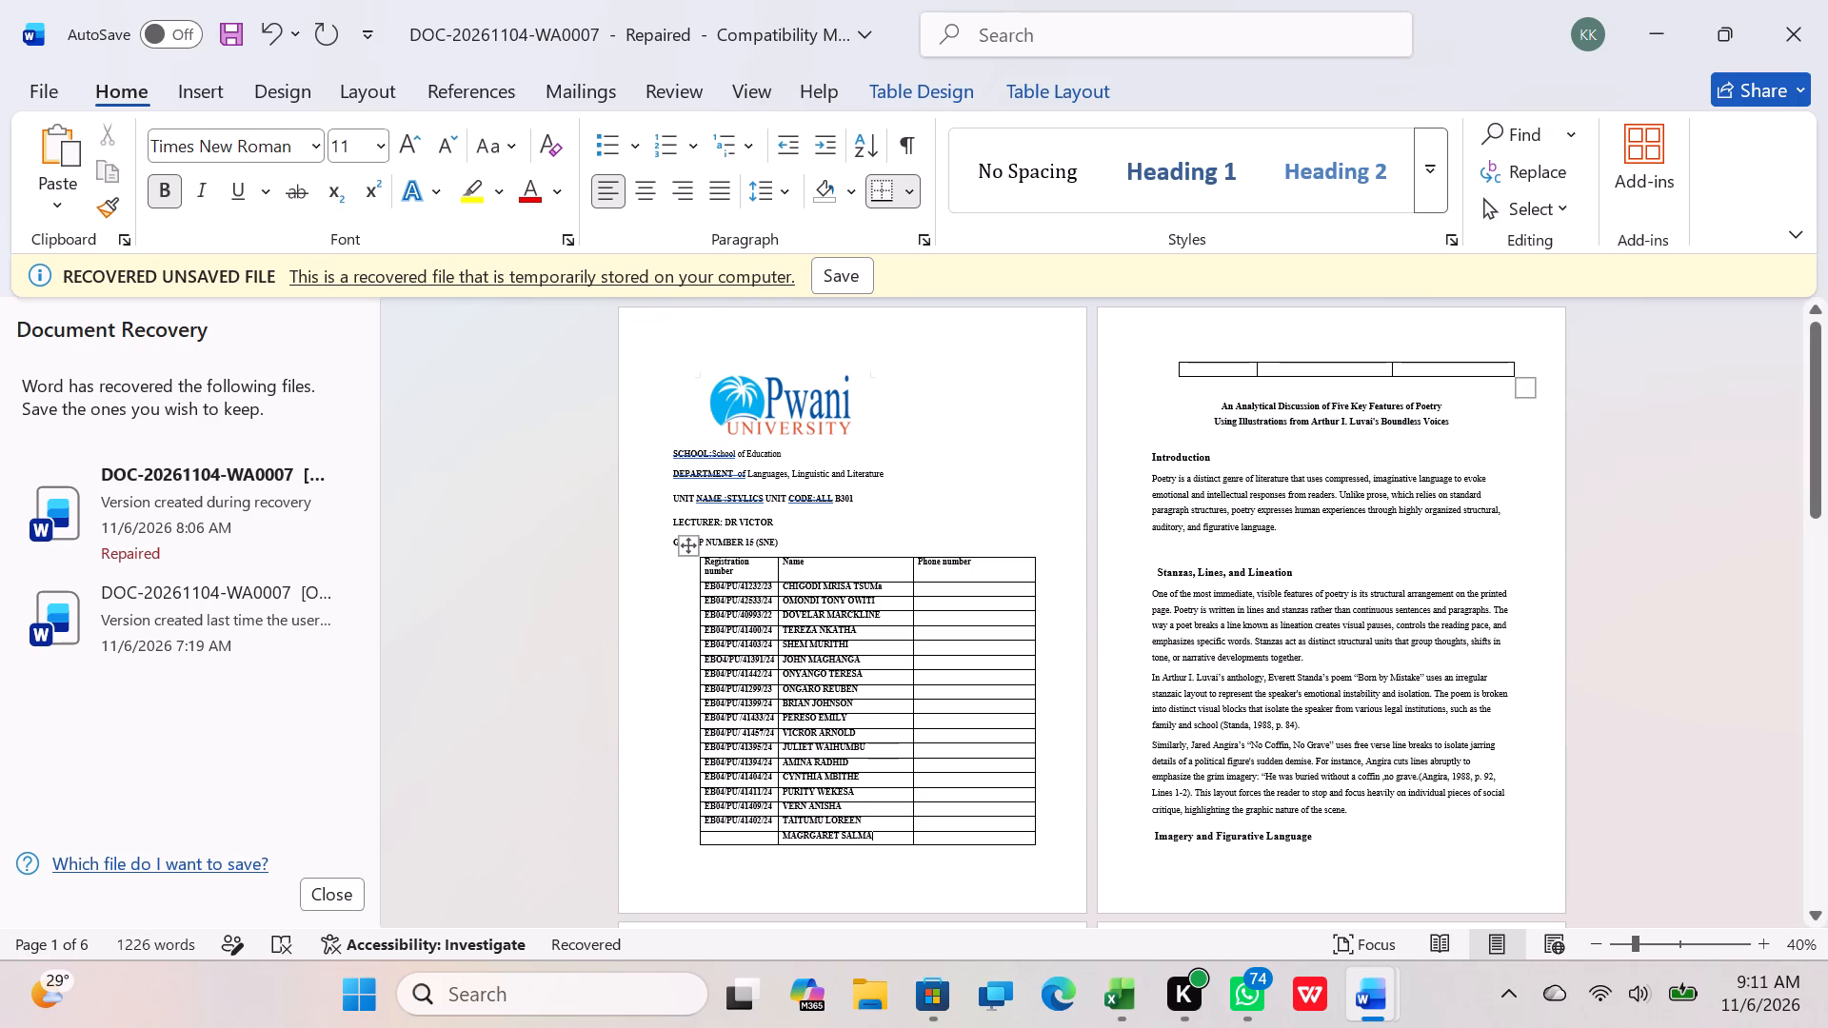
left_click(741, 842)
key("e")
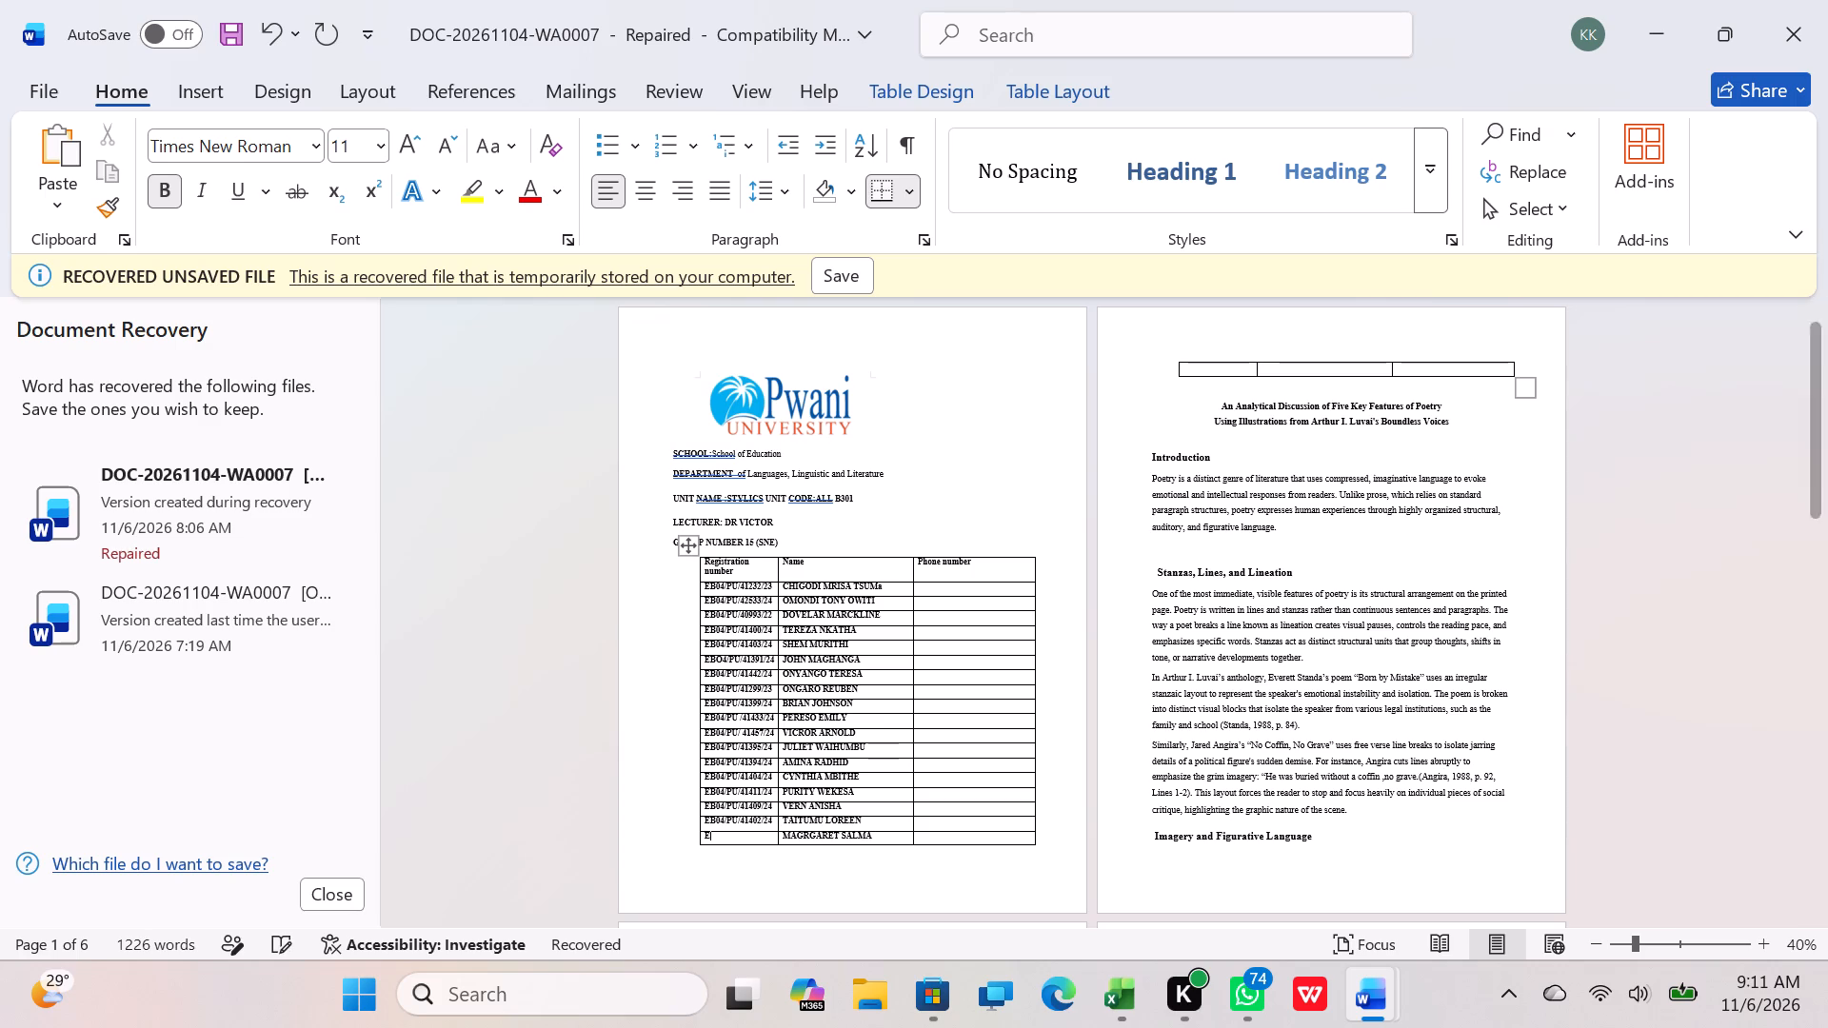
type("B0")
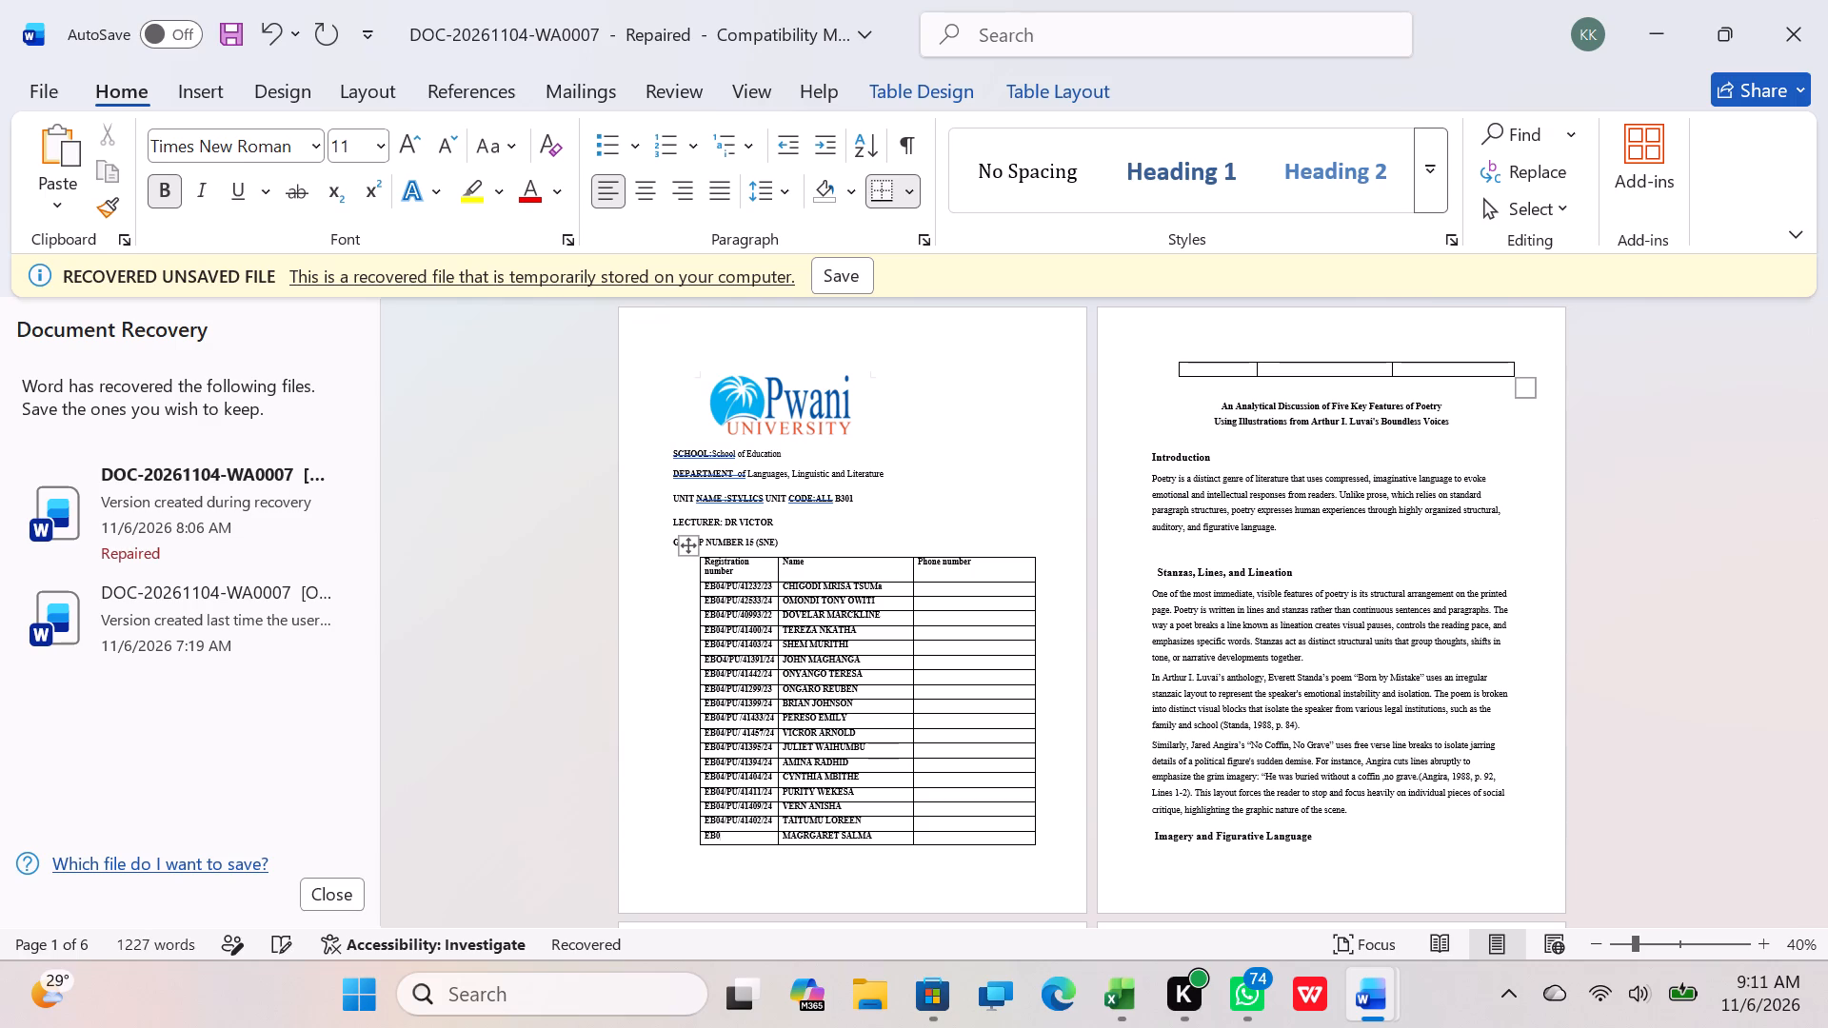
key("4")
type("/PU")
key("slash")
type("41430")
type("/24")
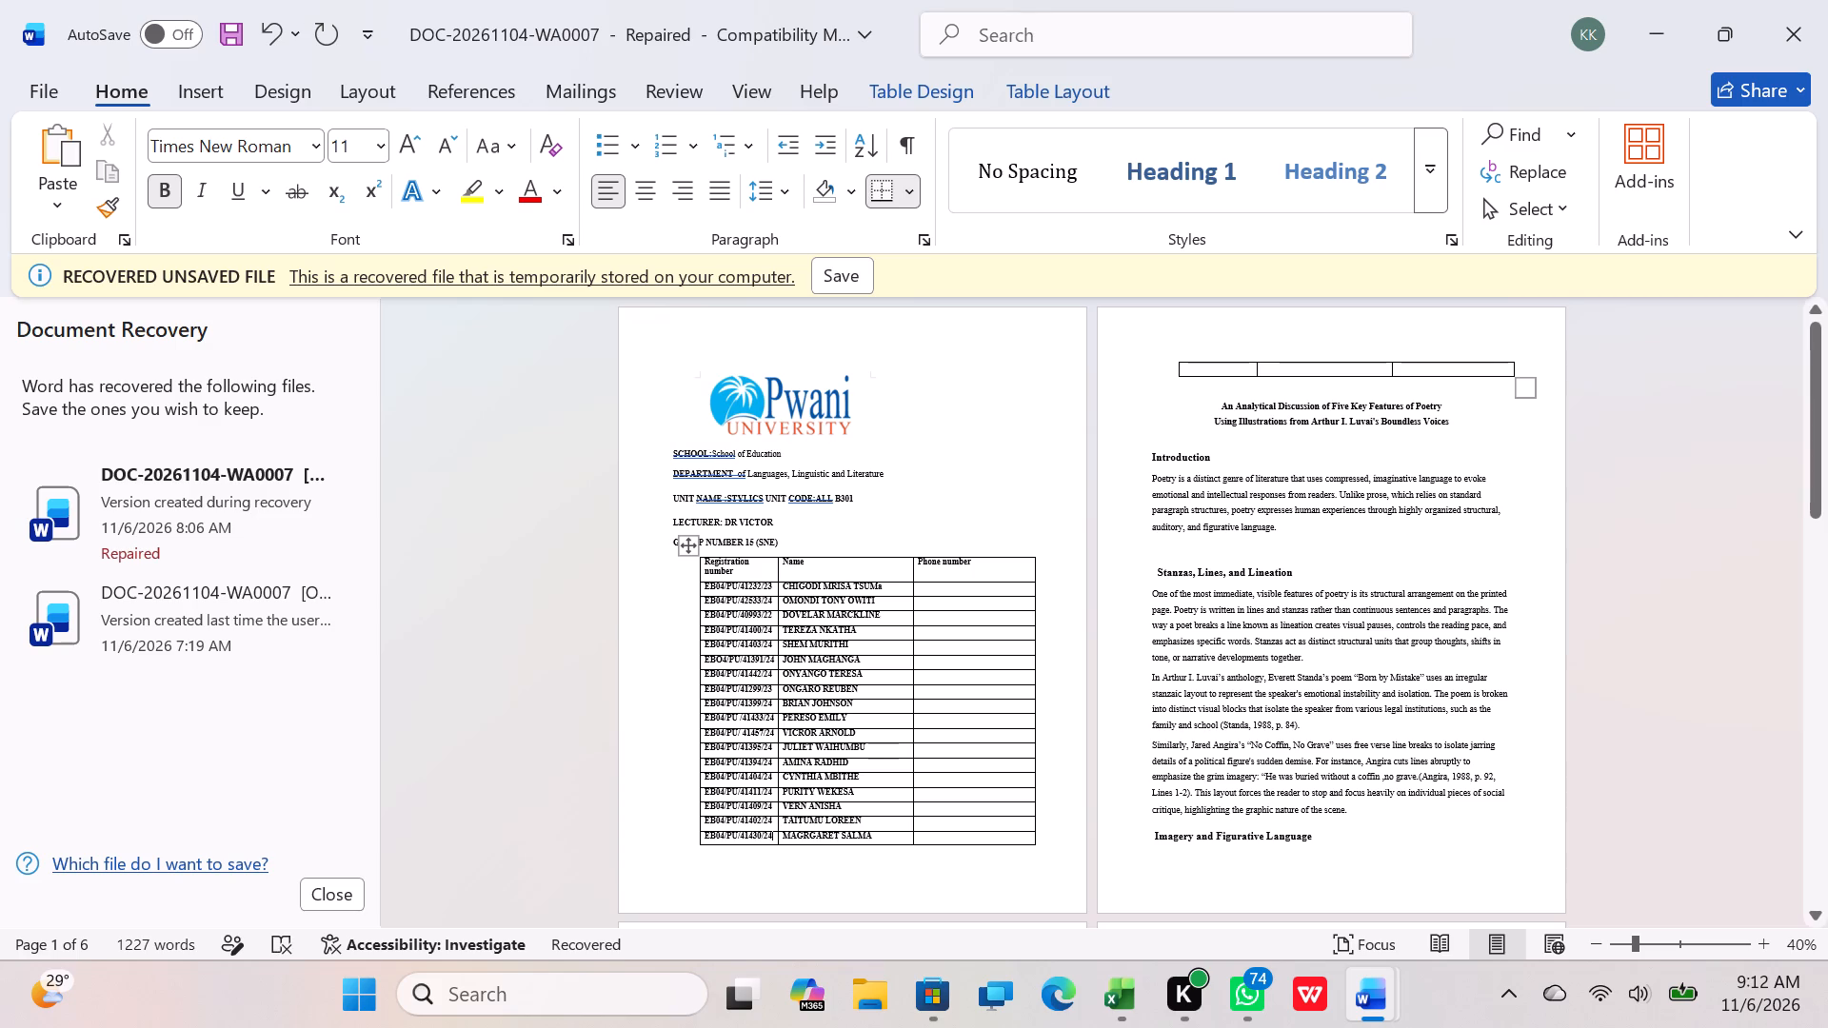
Enter the nineteenth member's registration number with the /24 year suffix in the table row that continues on page 2.
left_click(1226, 368)
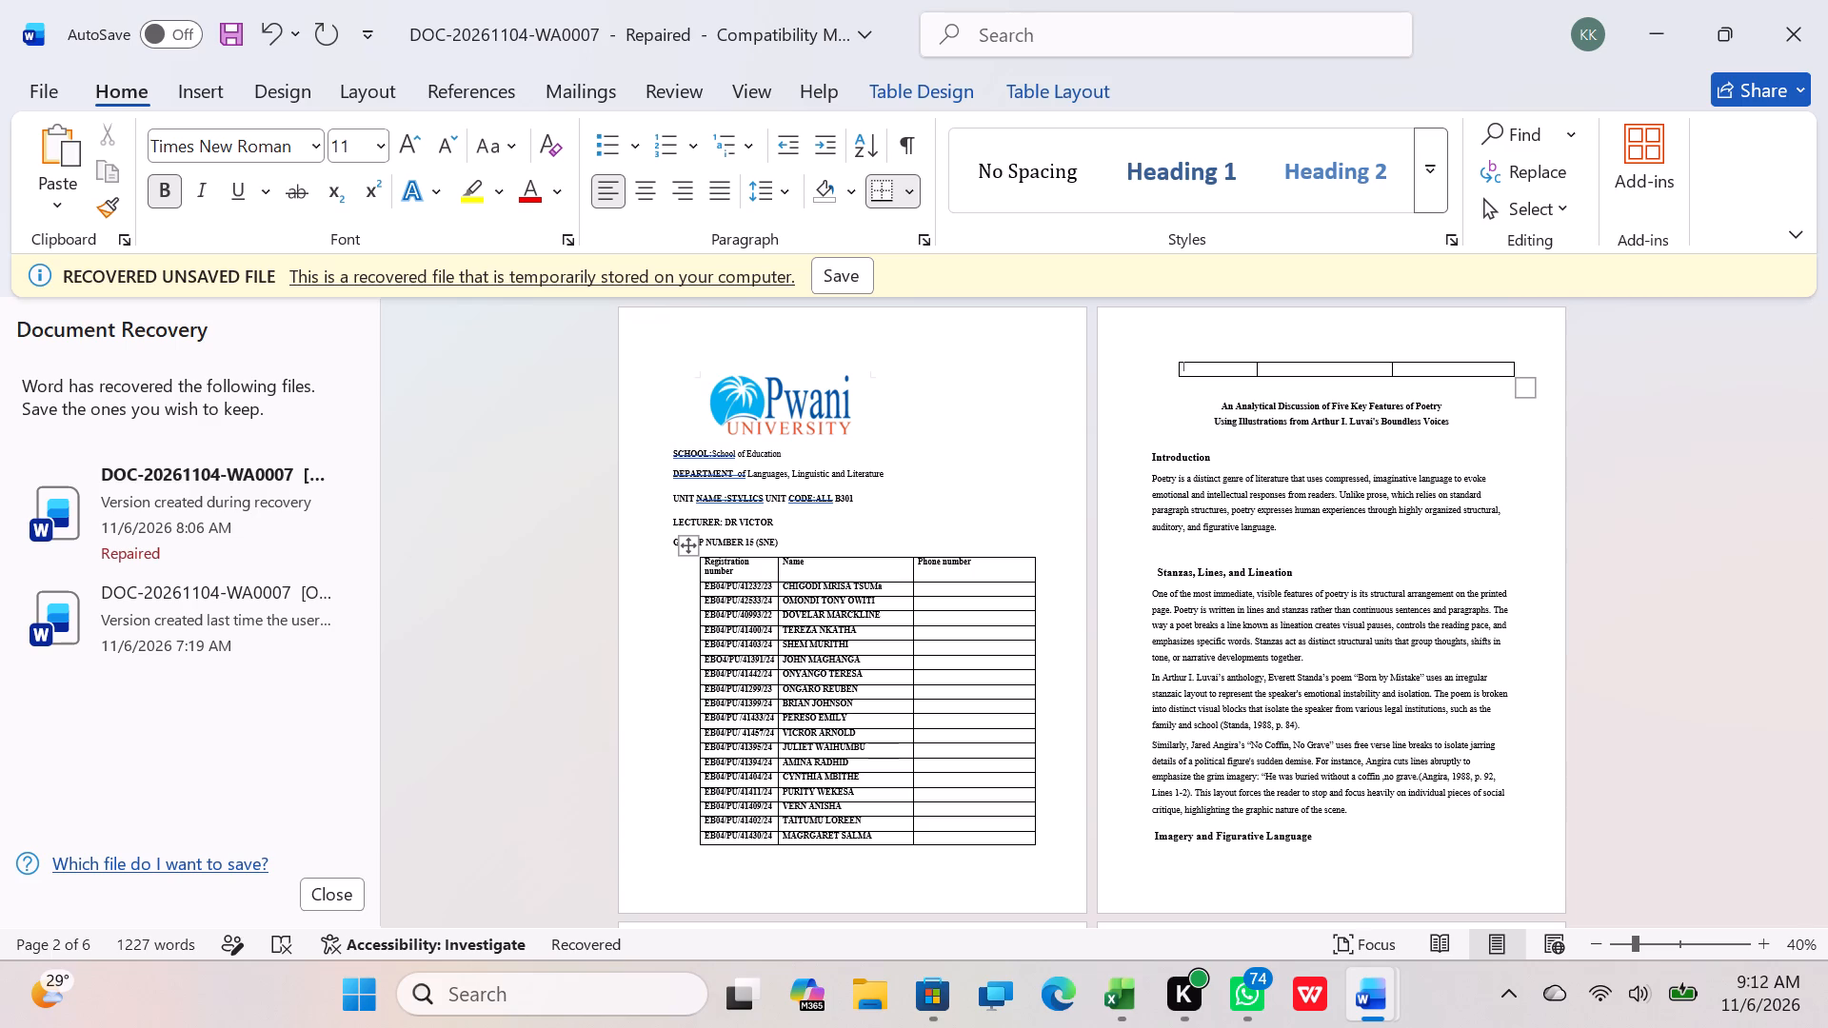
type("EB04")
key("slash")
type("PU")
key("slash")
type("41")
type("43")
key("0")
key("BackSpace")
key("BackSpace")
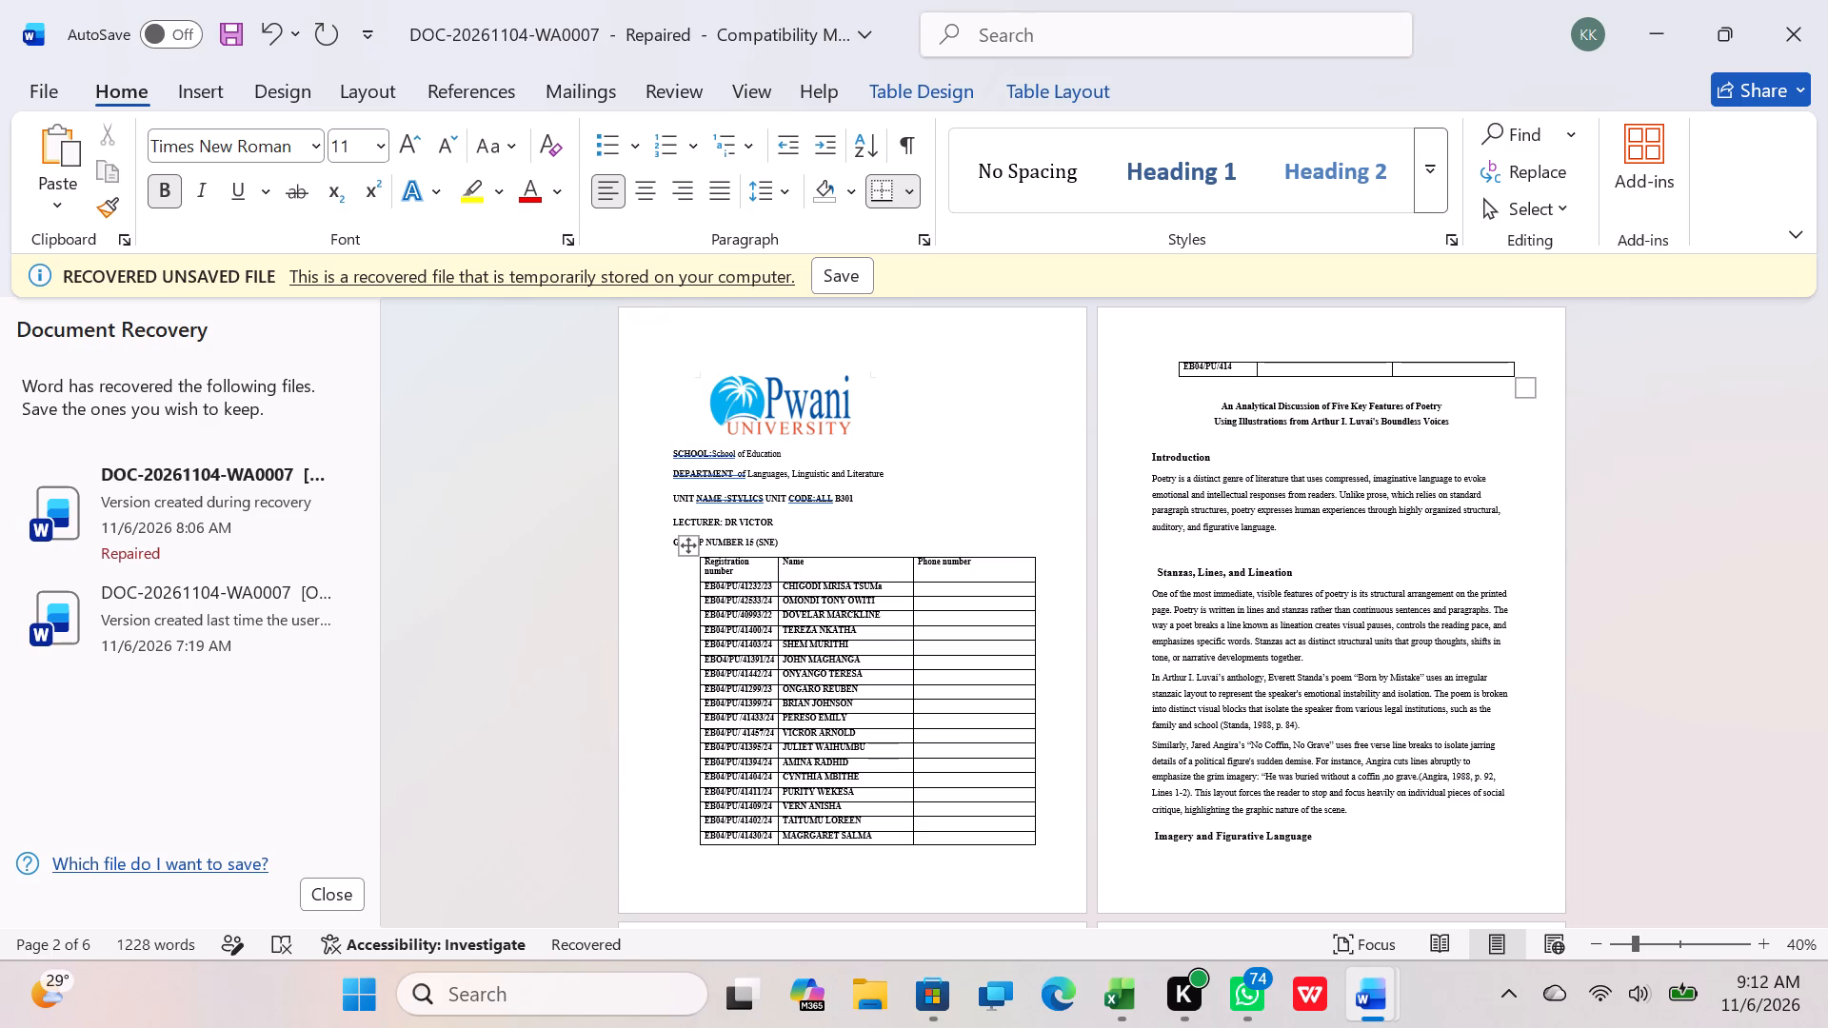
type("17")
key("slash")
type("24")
Enter the nineteenth member's name in capitals in the Name cell of the table row that continues on page 2.
left_click(1278, 367)
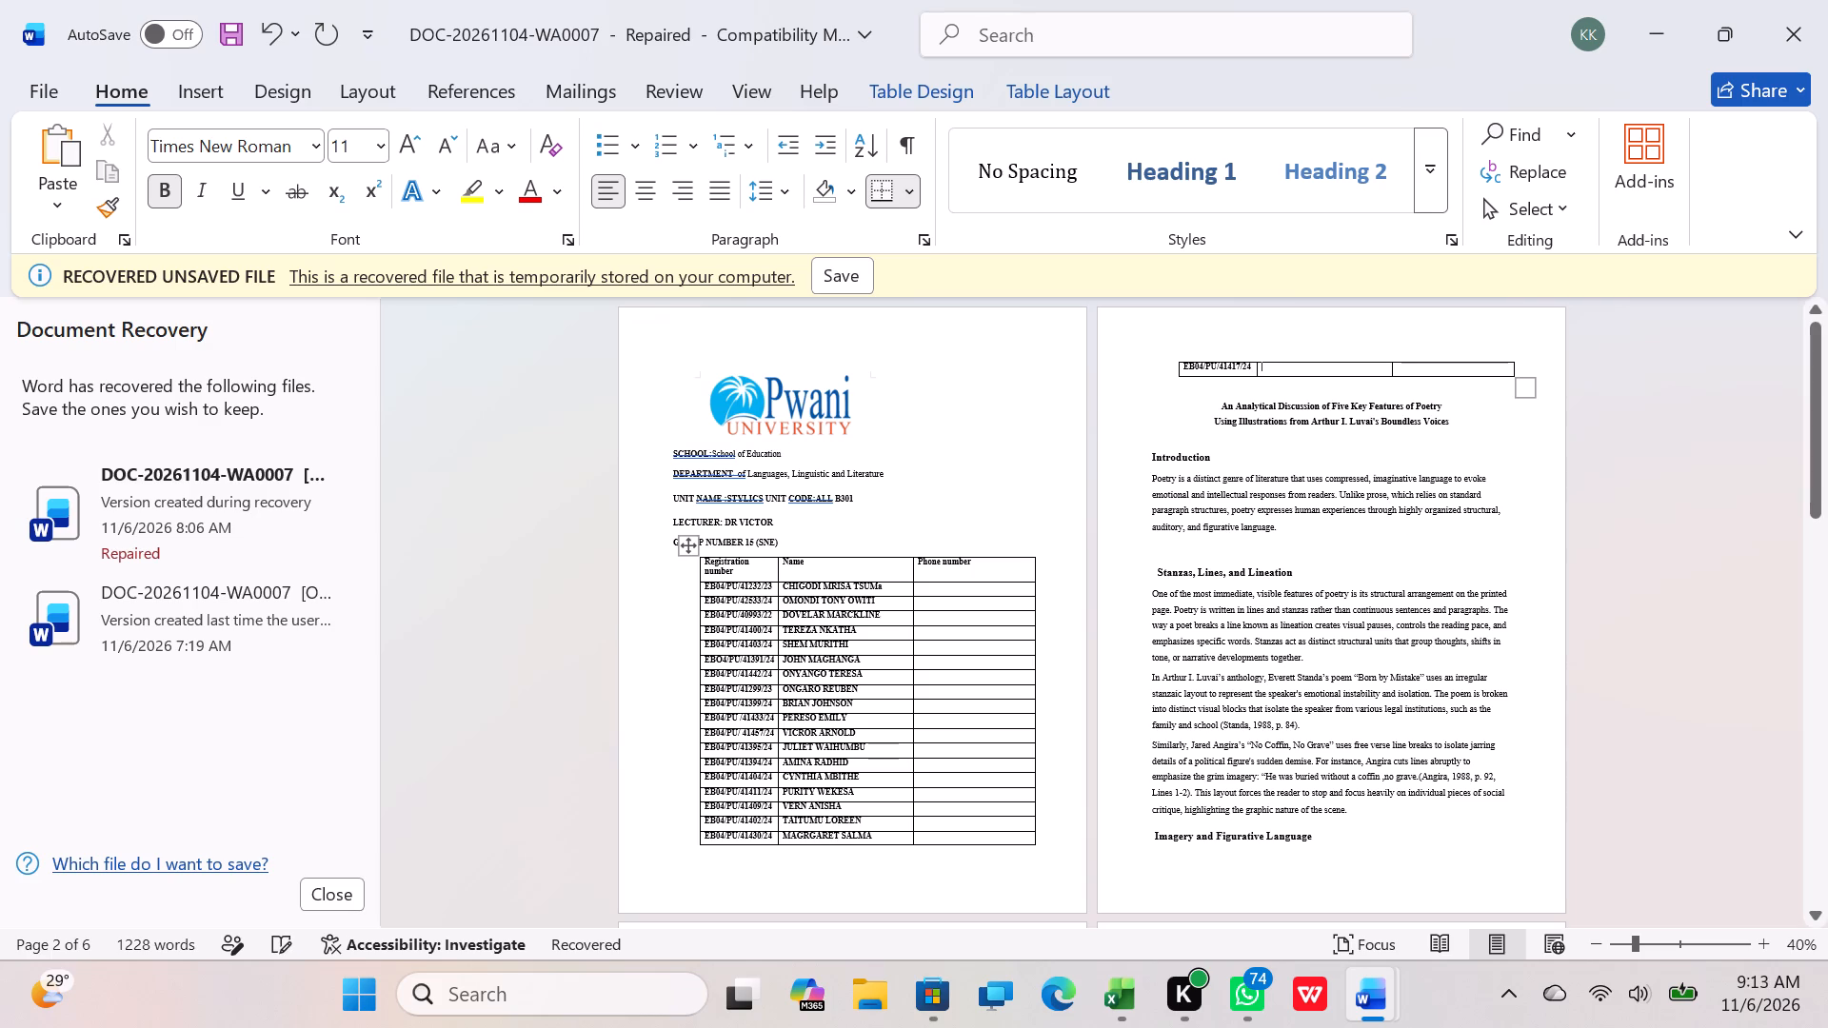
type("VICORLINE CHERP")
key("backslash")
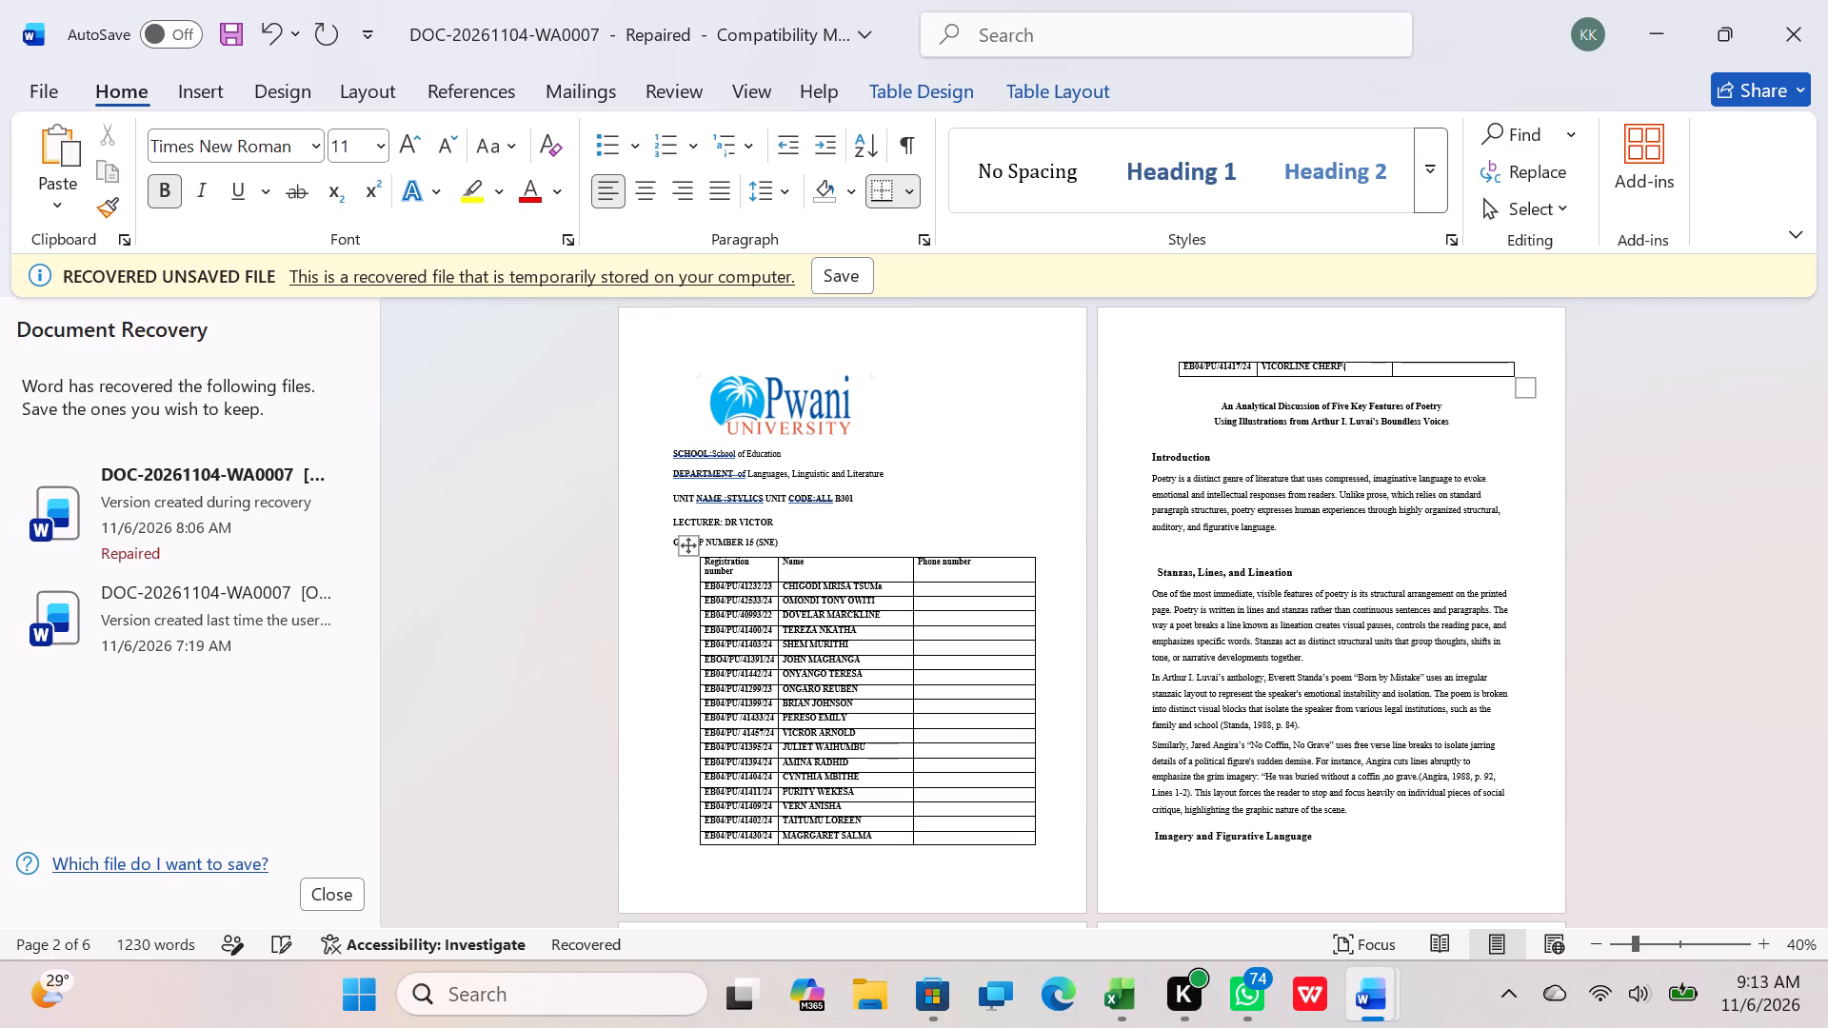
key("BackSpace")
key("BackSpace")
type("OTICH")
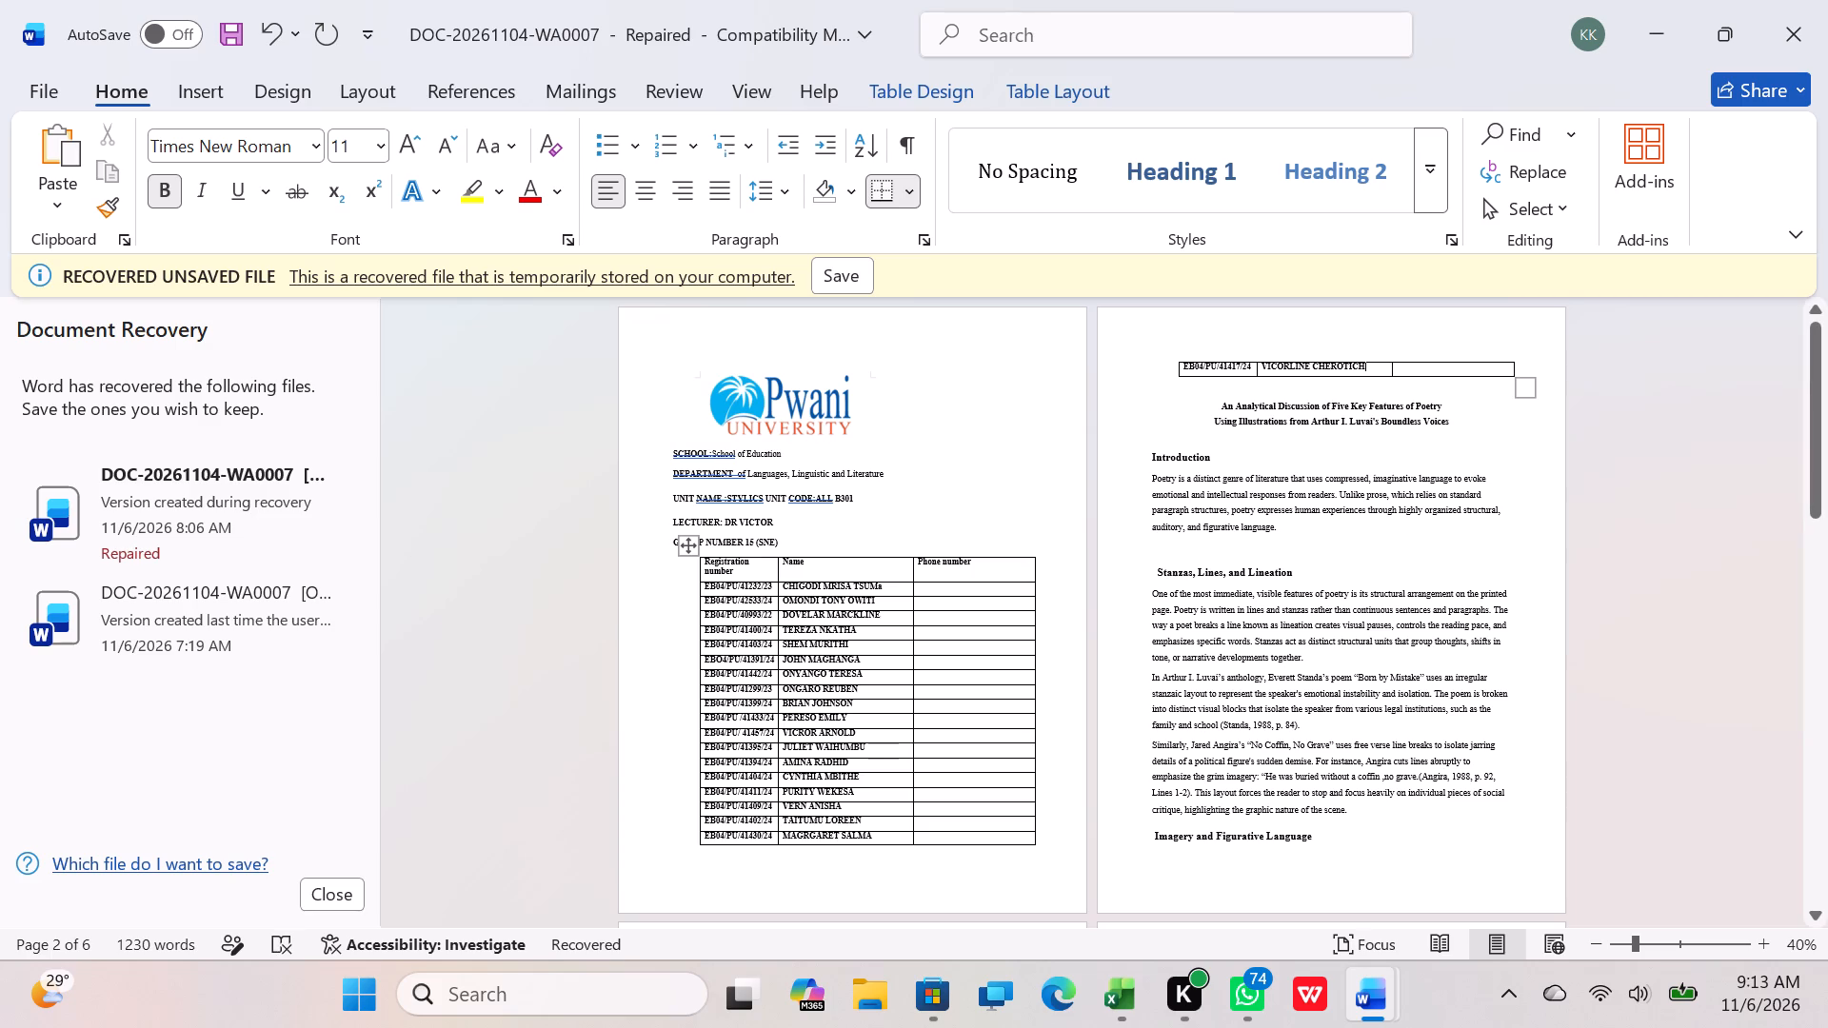
Review all six pages of the assignment, from the cover page and member table through to the References.
left_click(1547, 800)
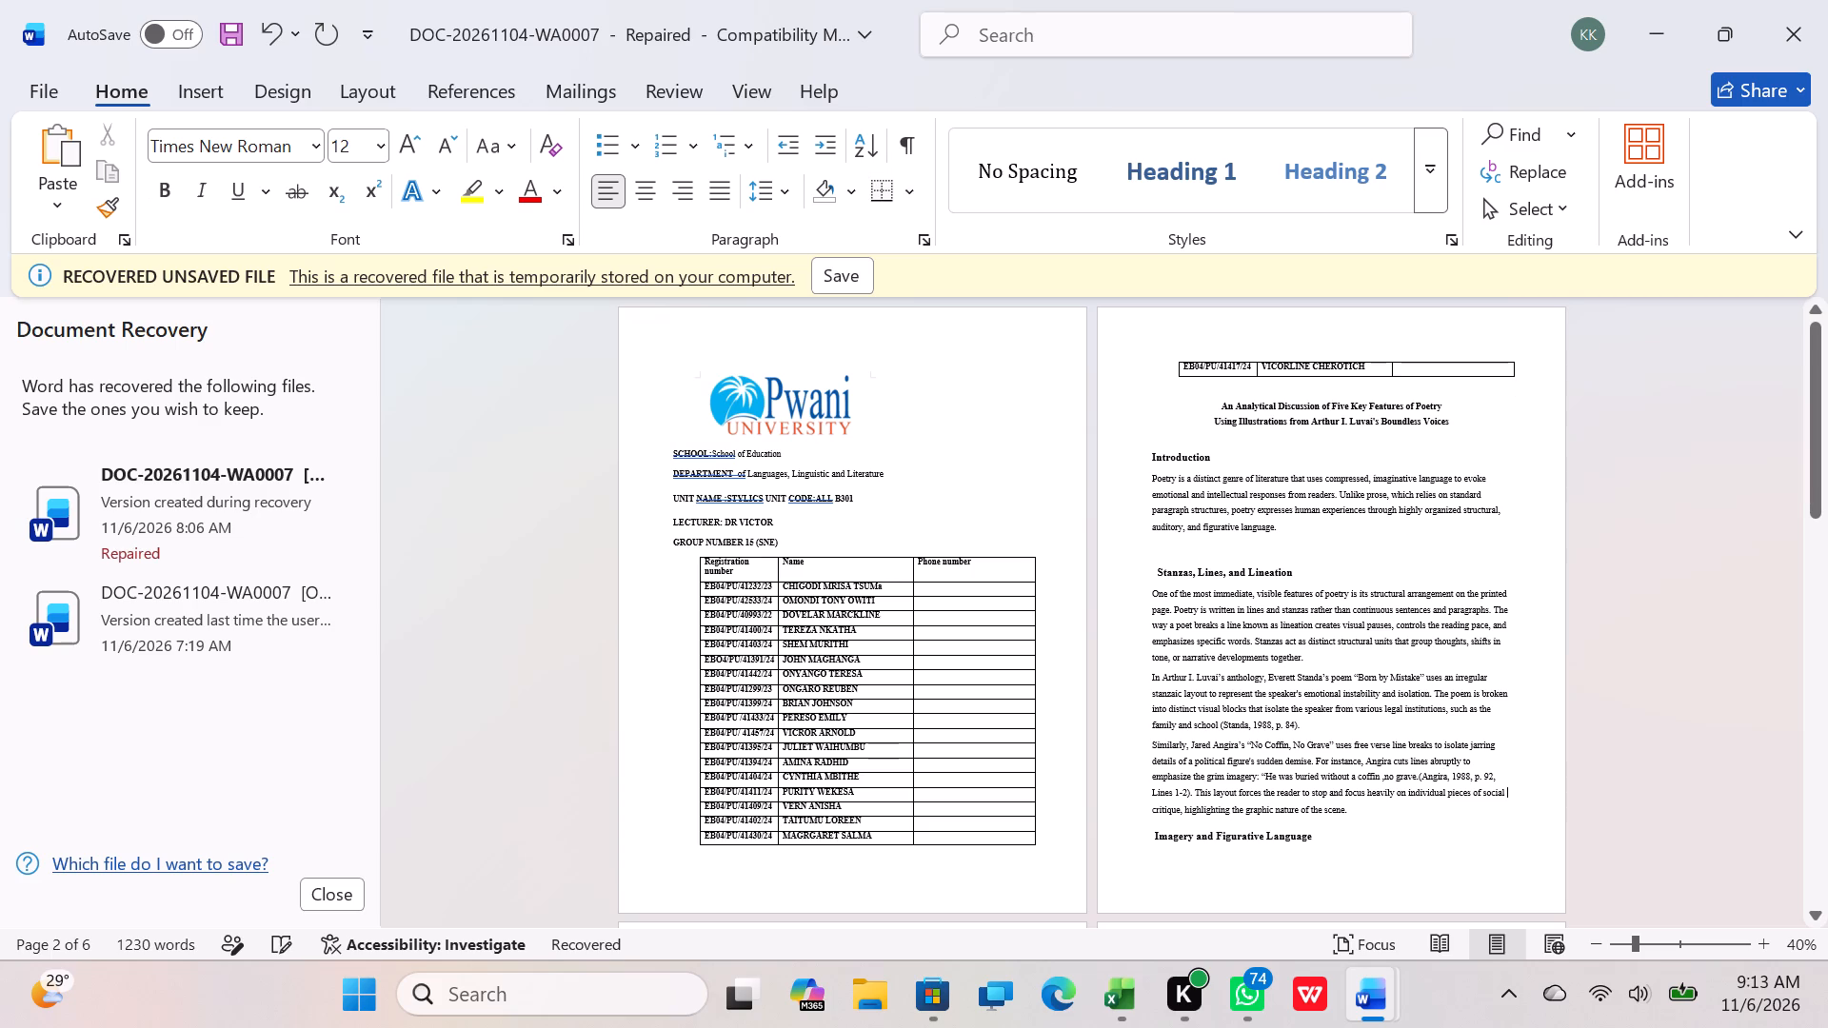
left_click(1827, 659)
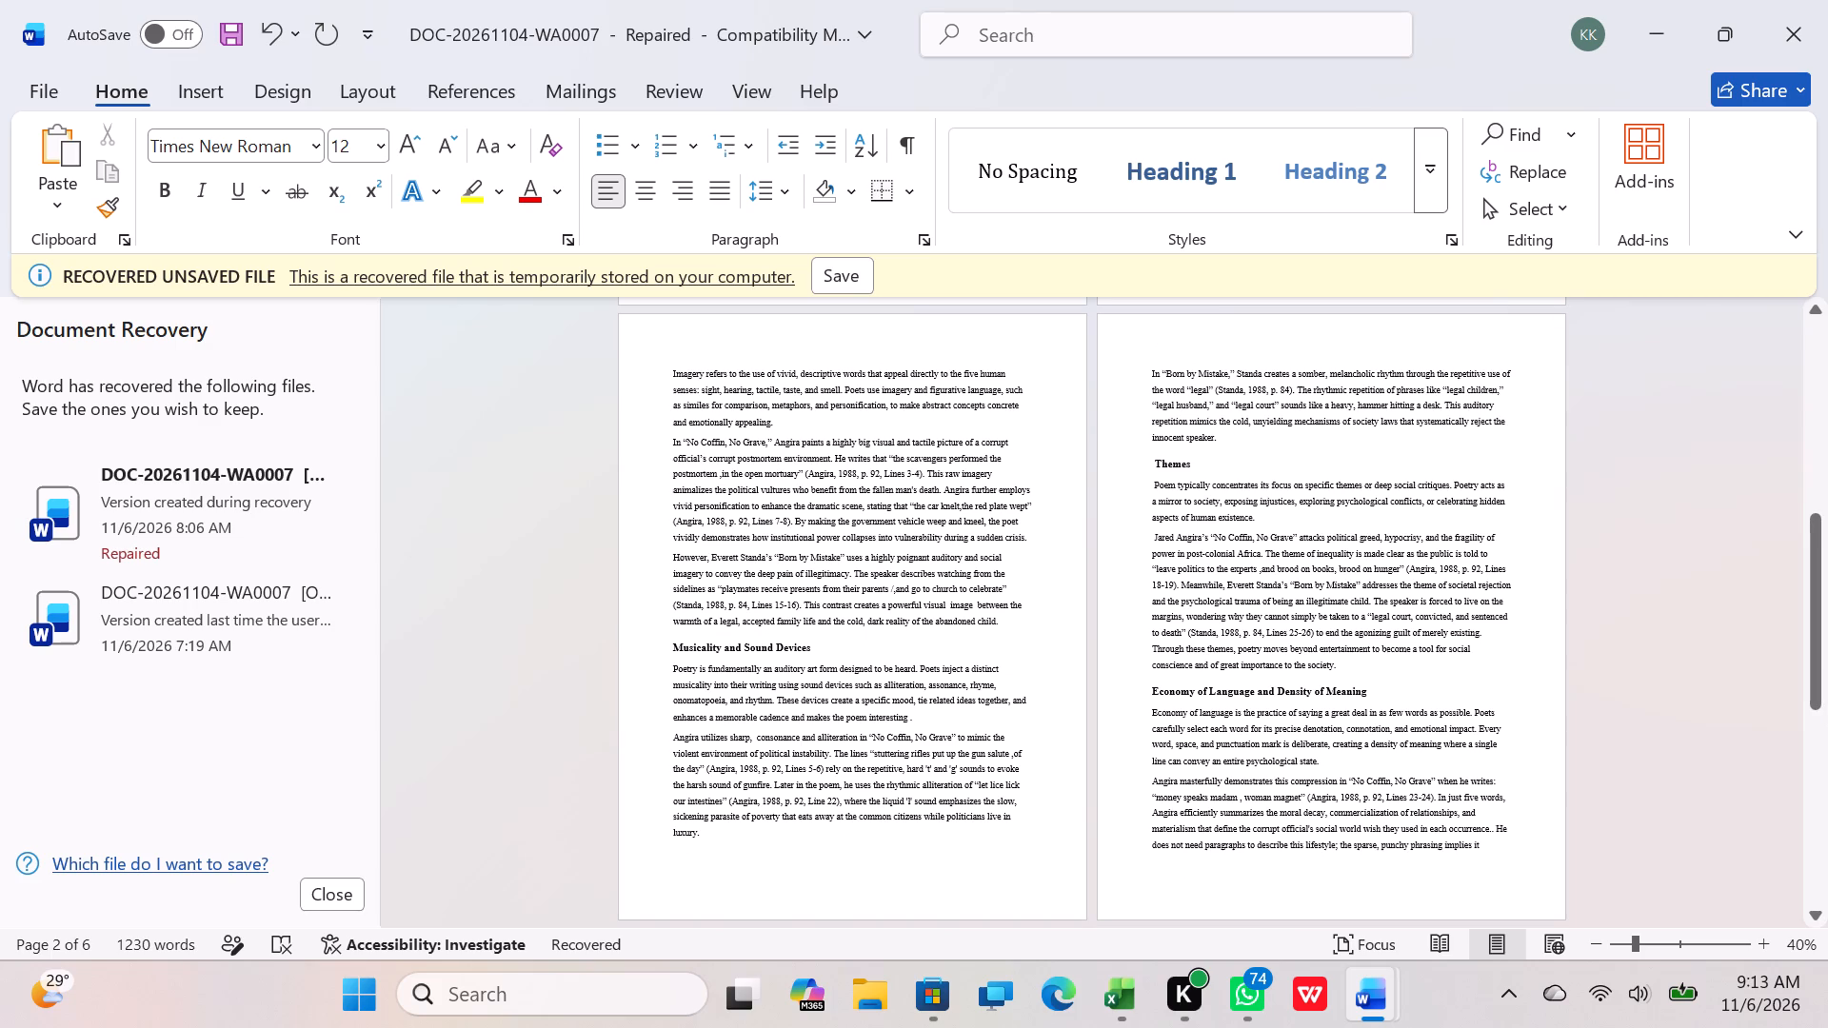
left_click(1819, 760)
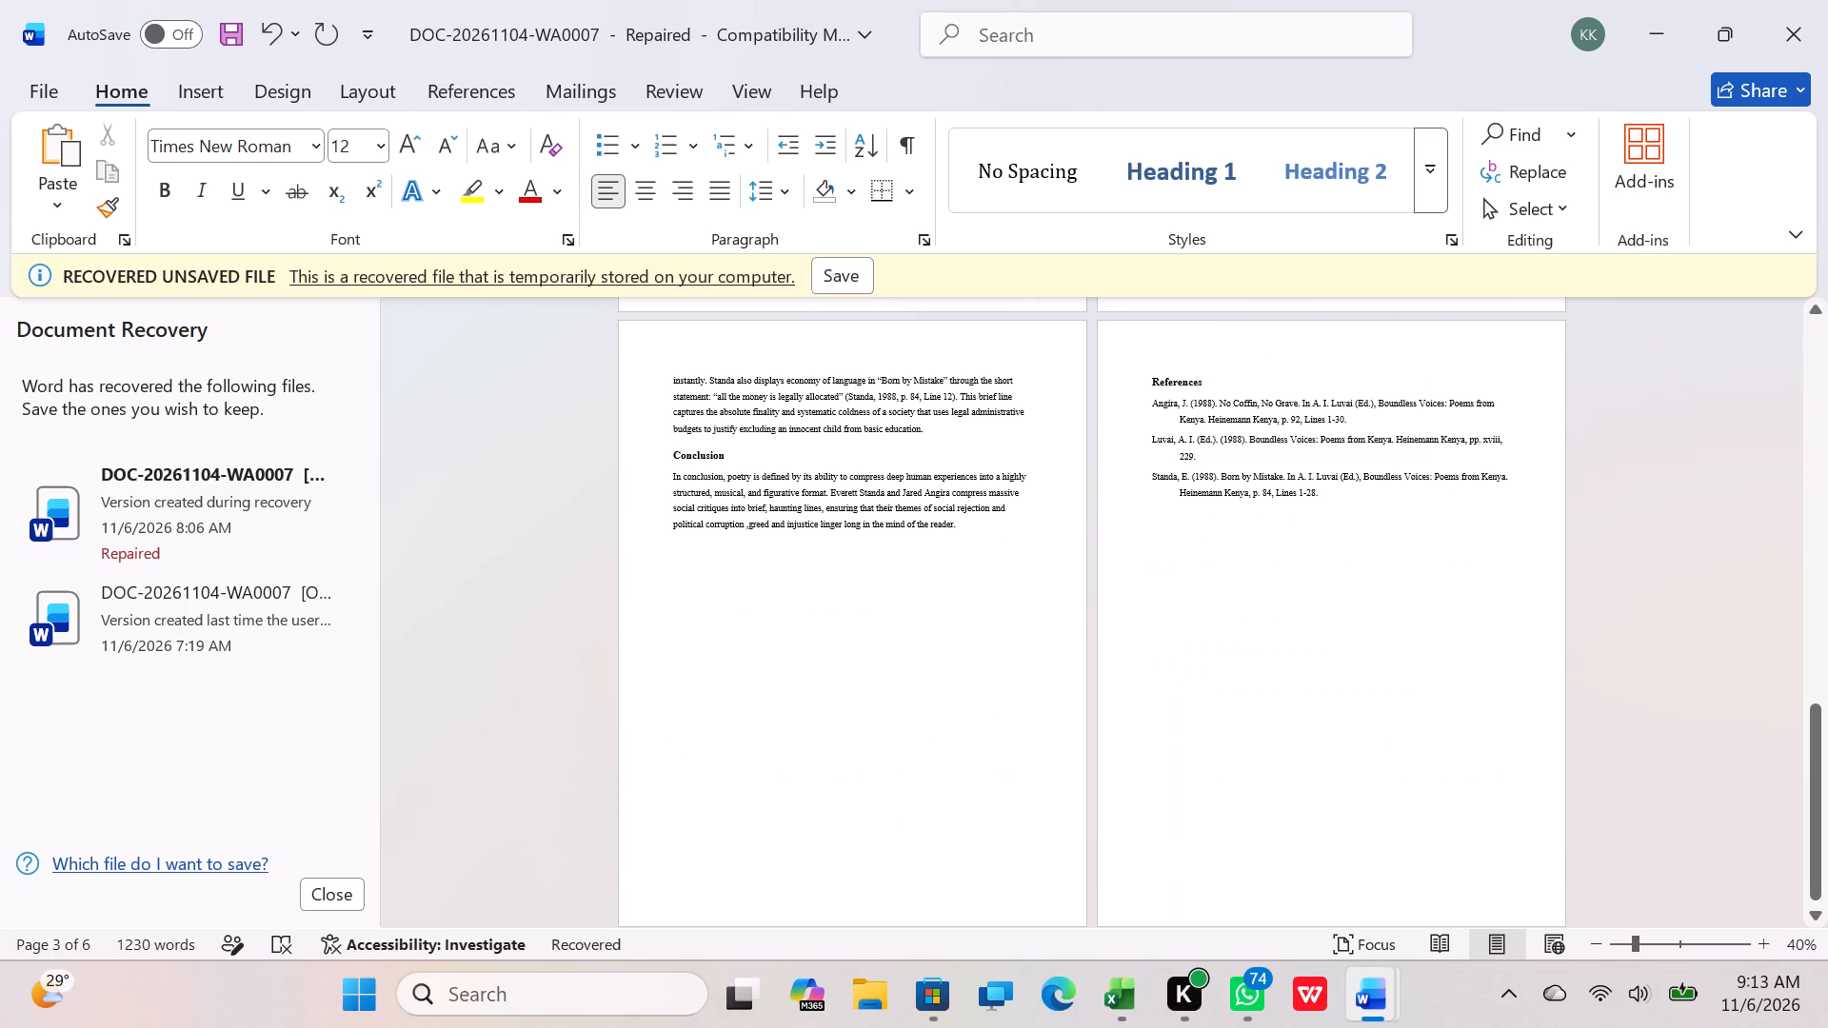
left_click(1819, 656)
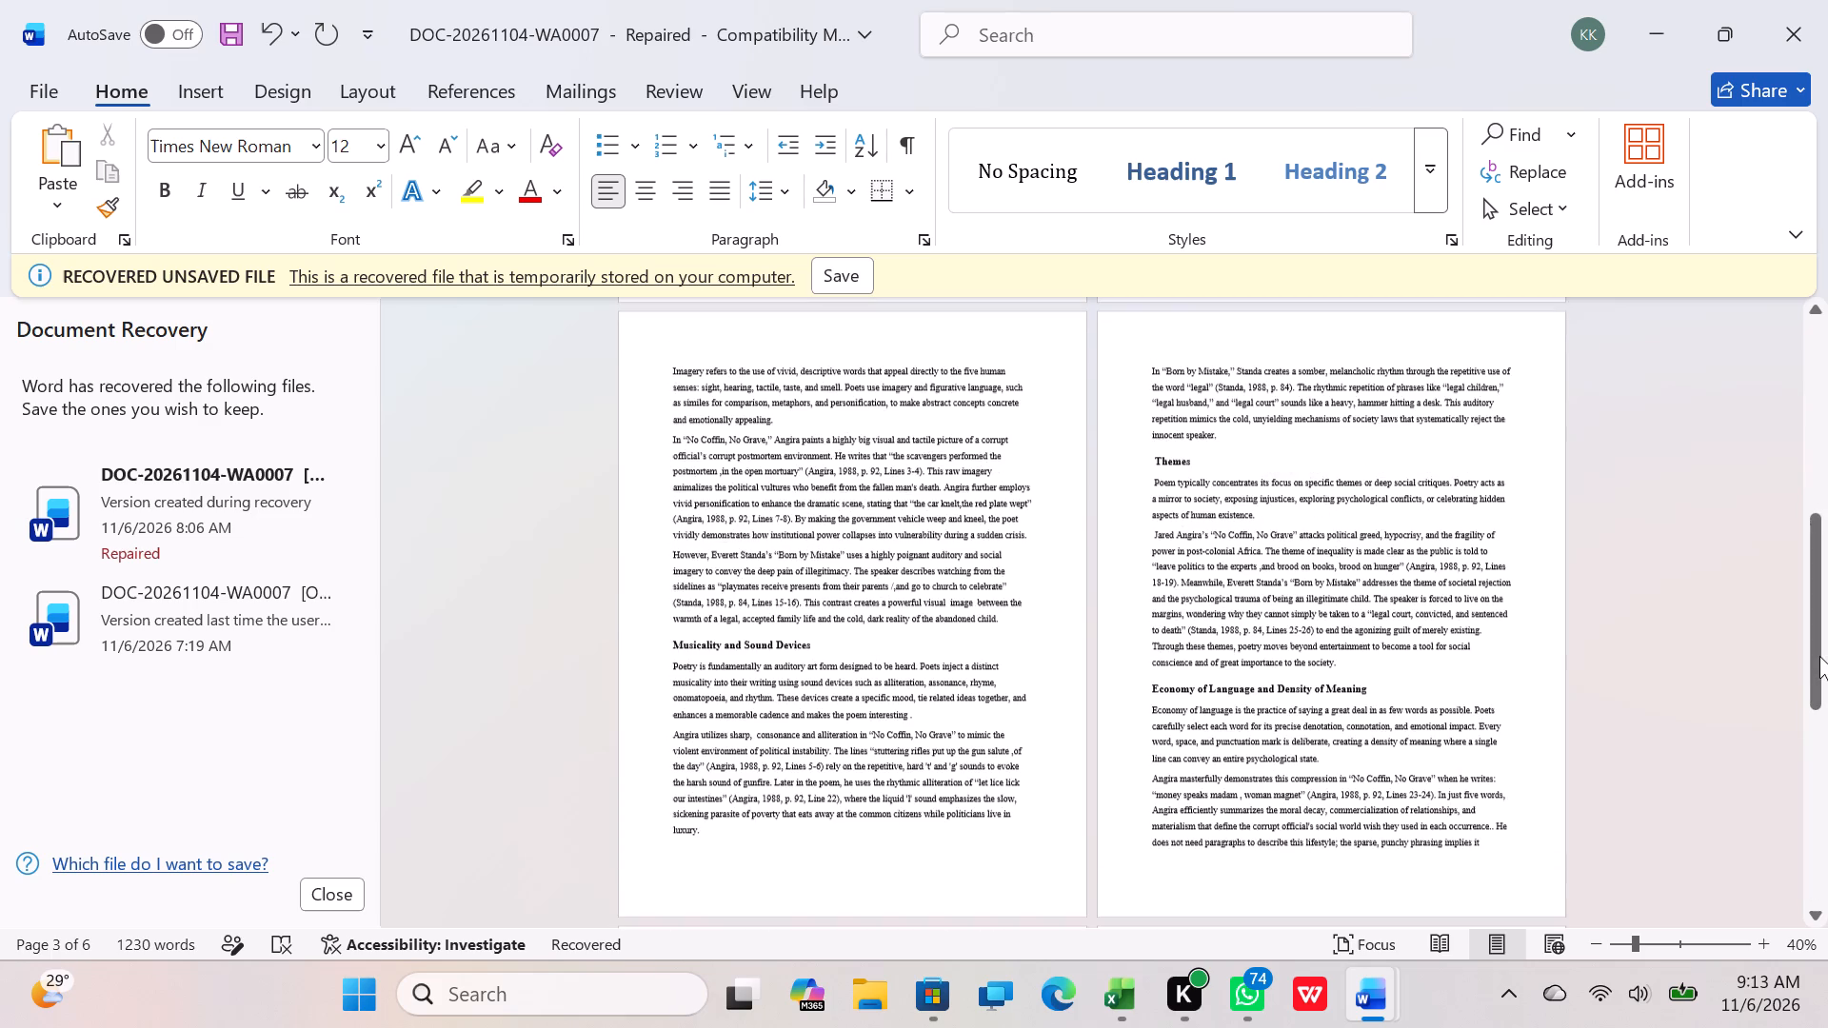
left_click(1813, 496)
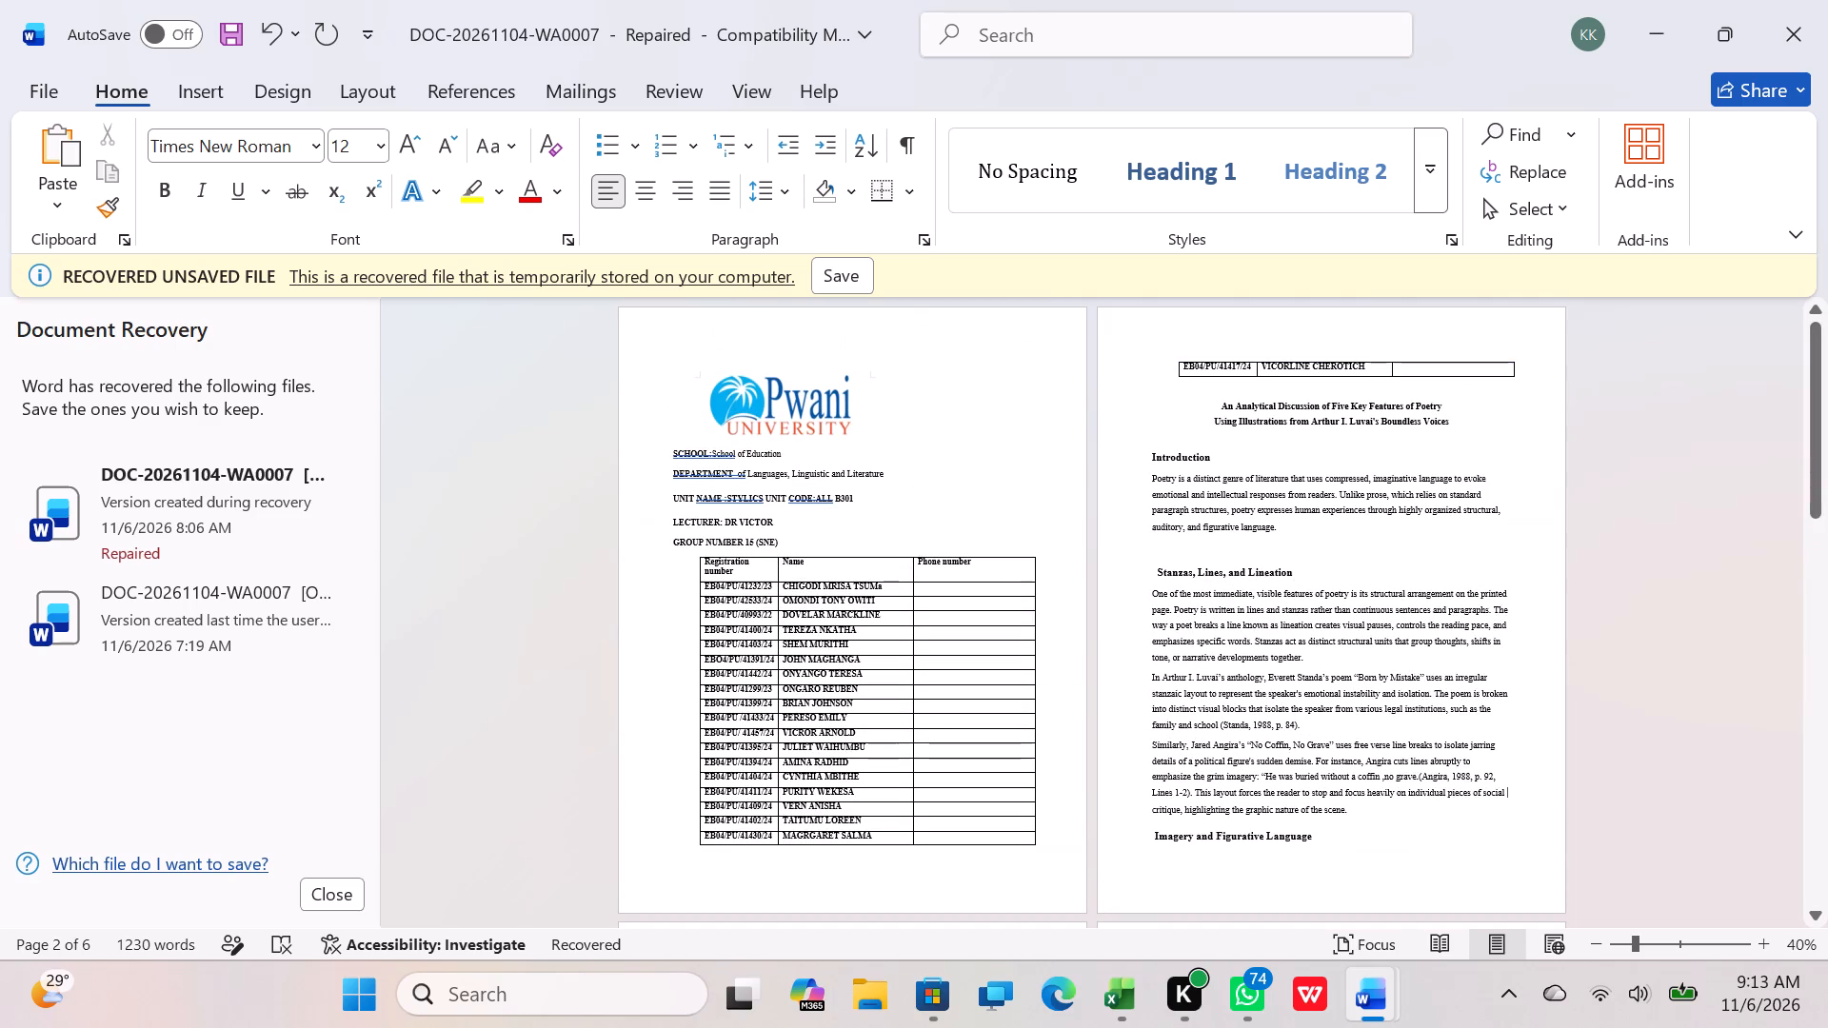
left_click(1821, 548)
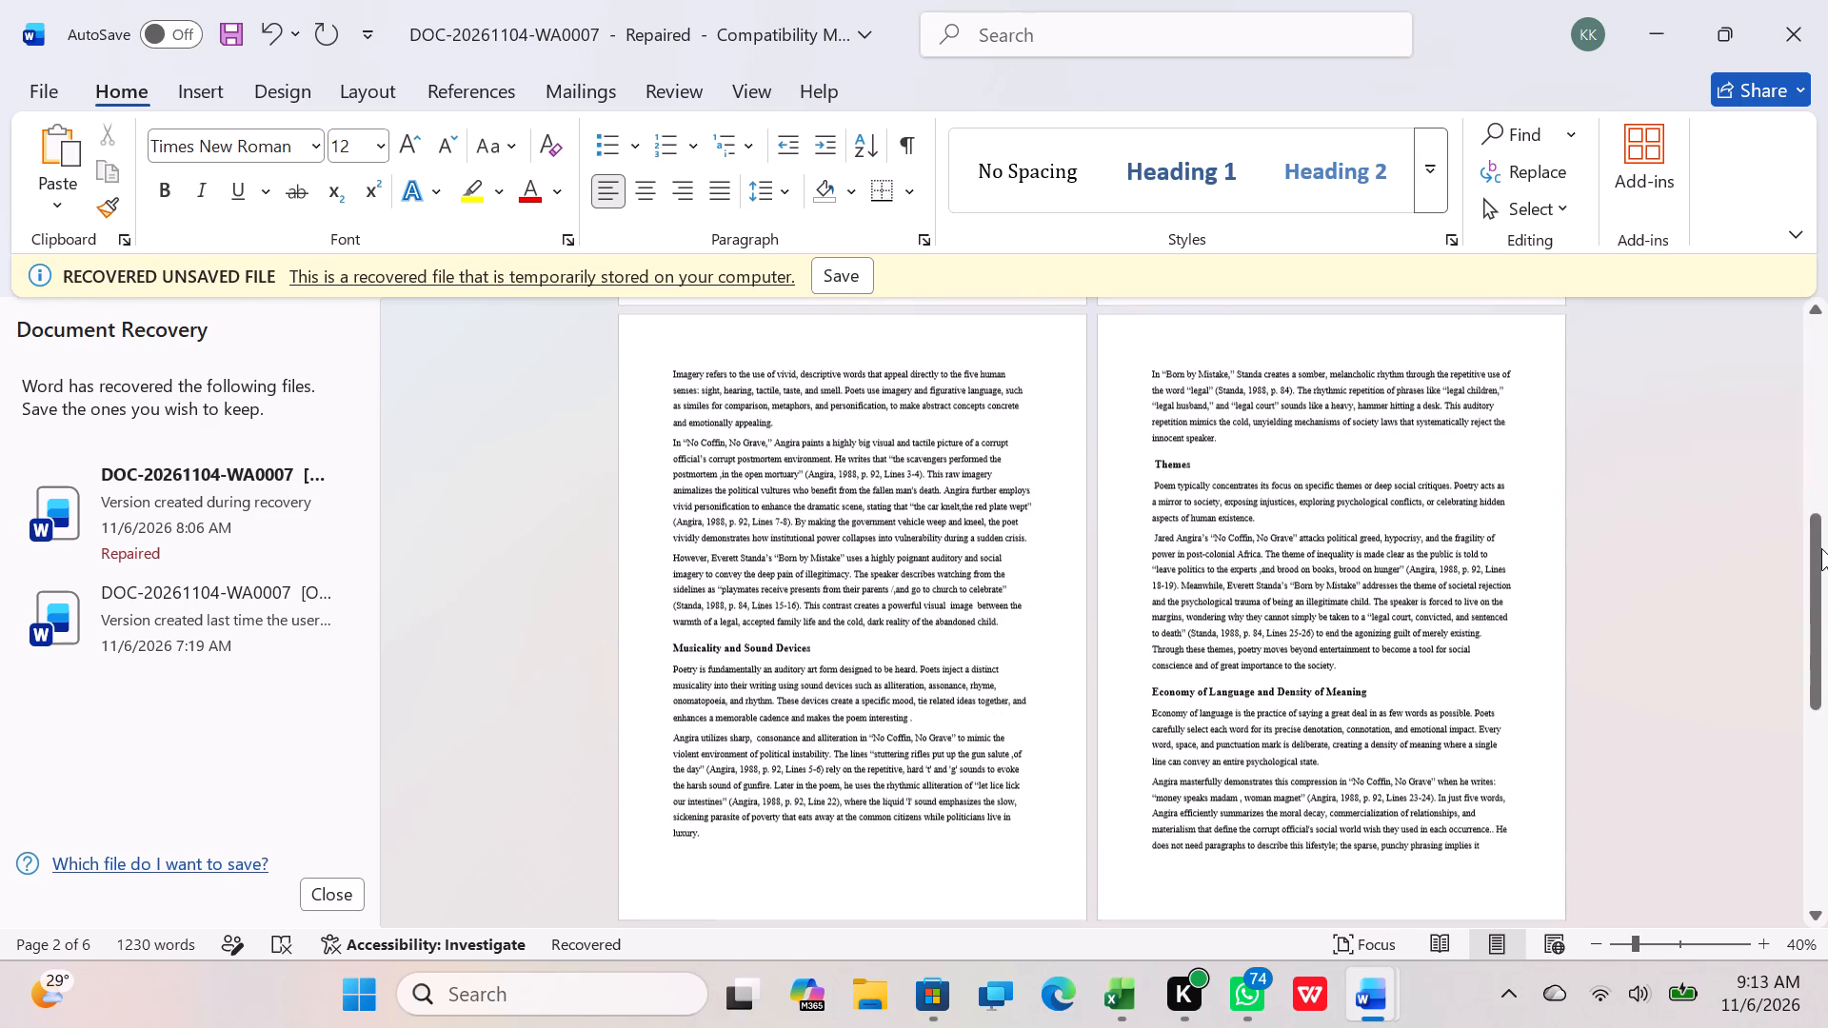
left_click(1811, 495)
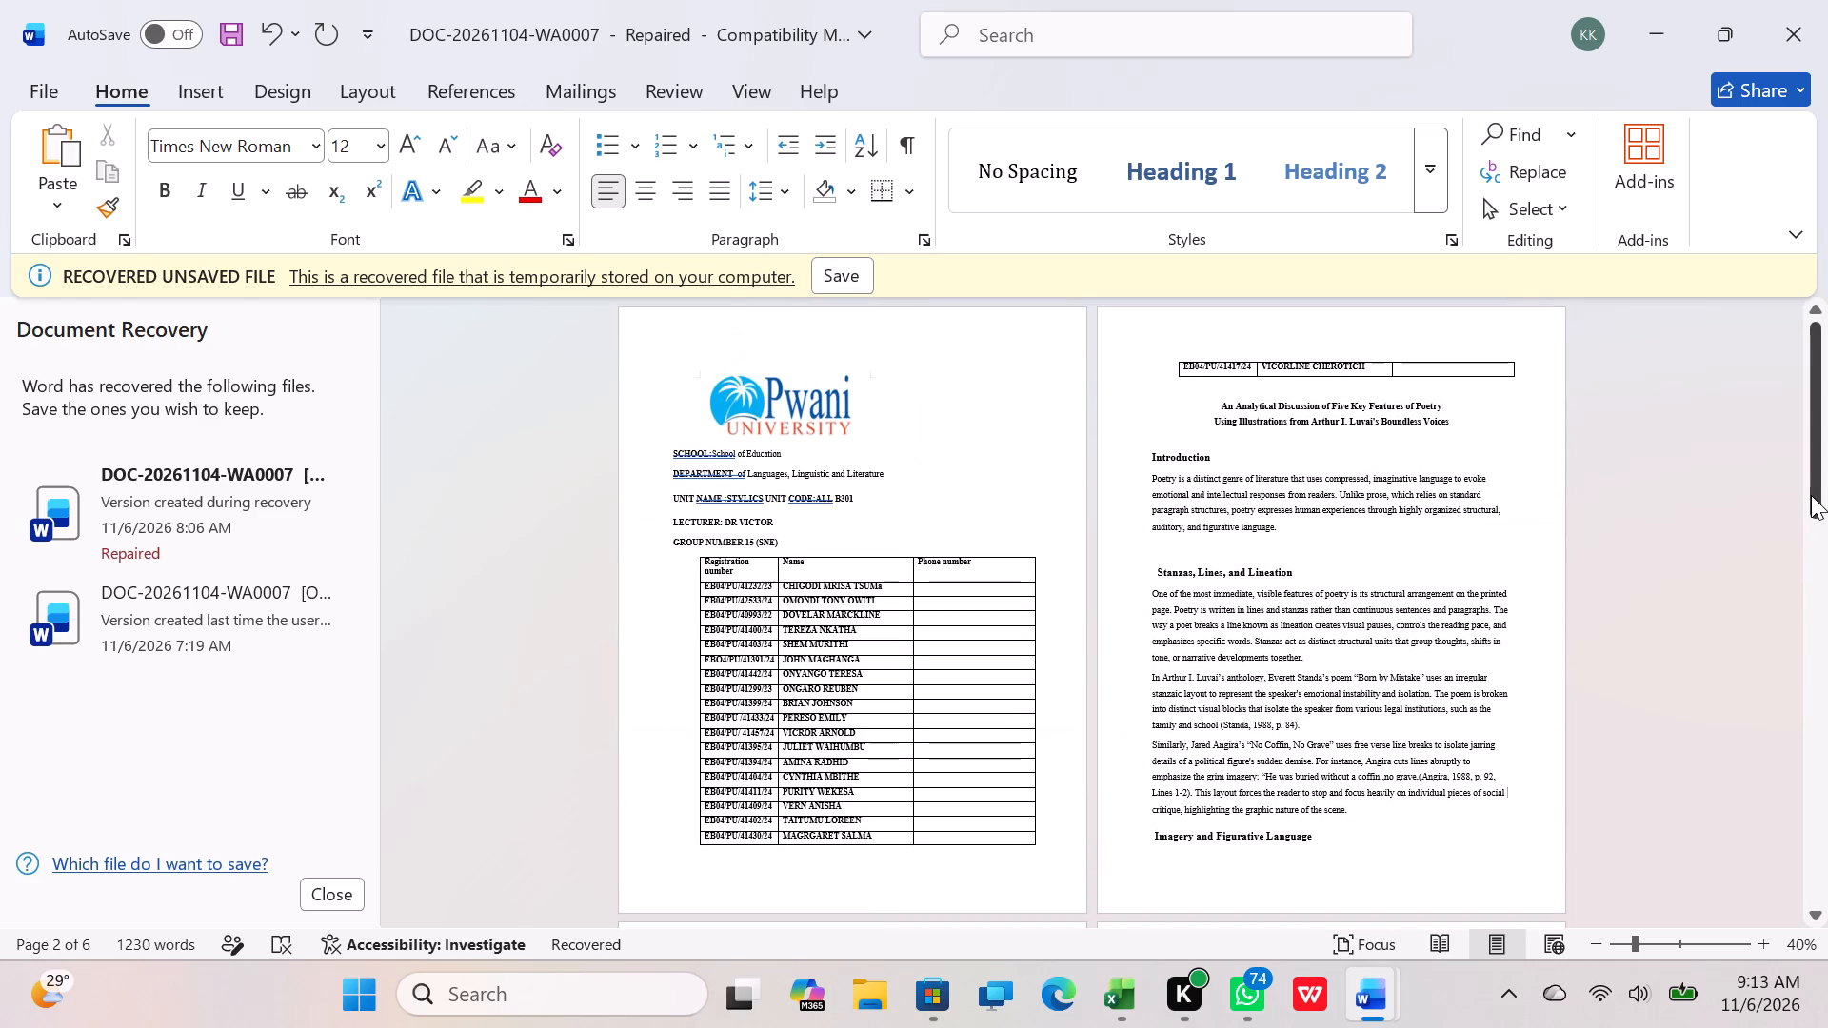
left_click(1815, 527)
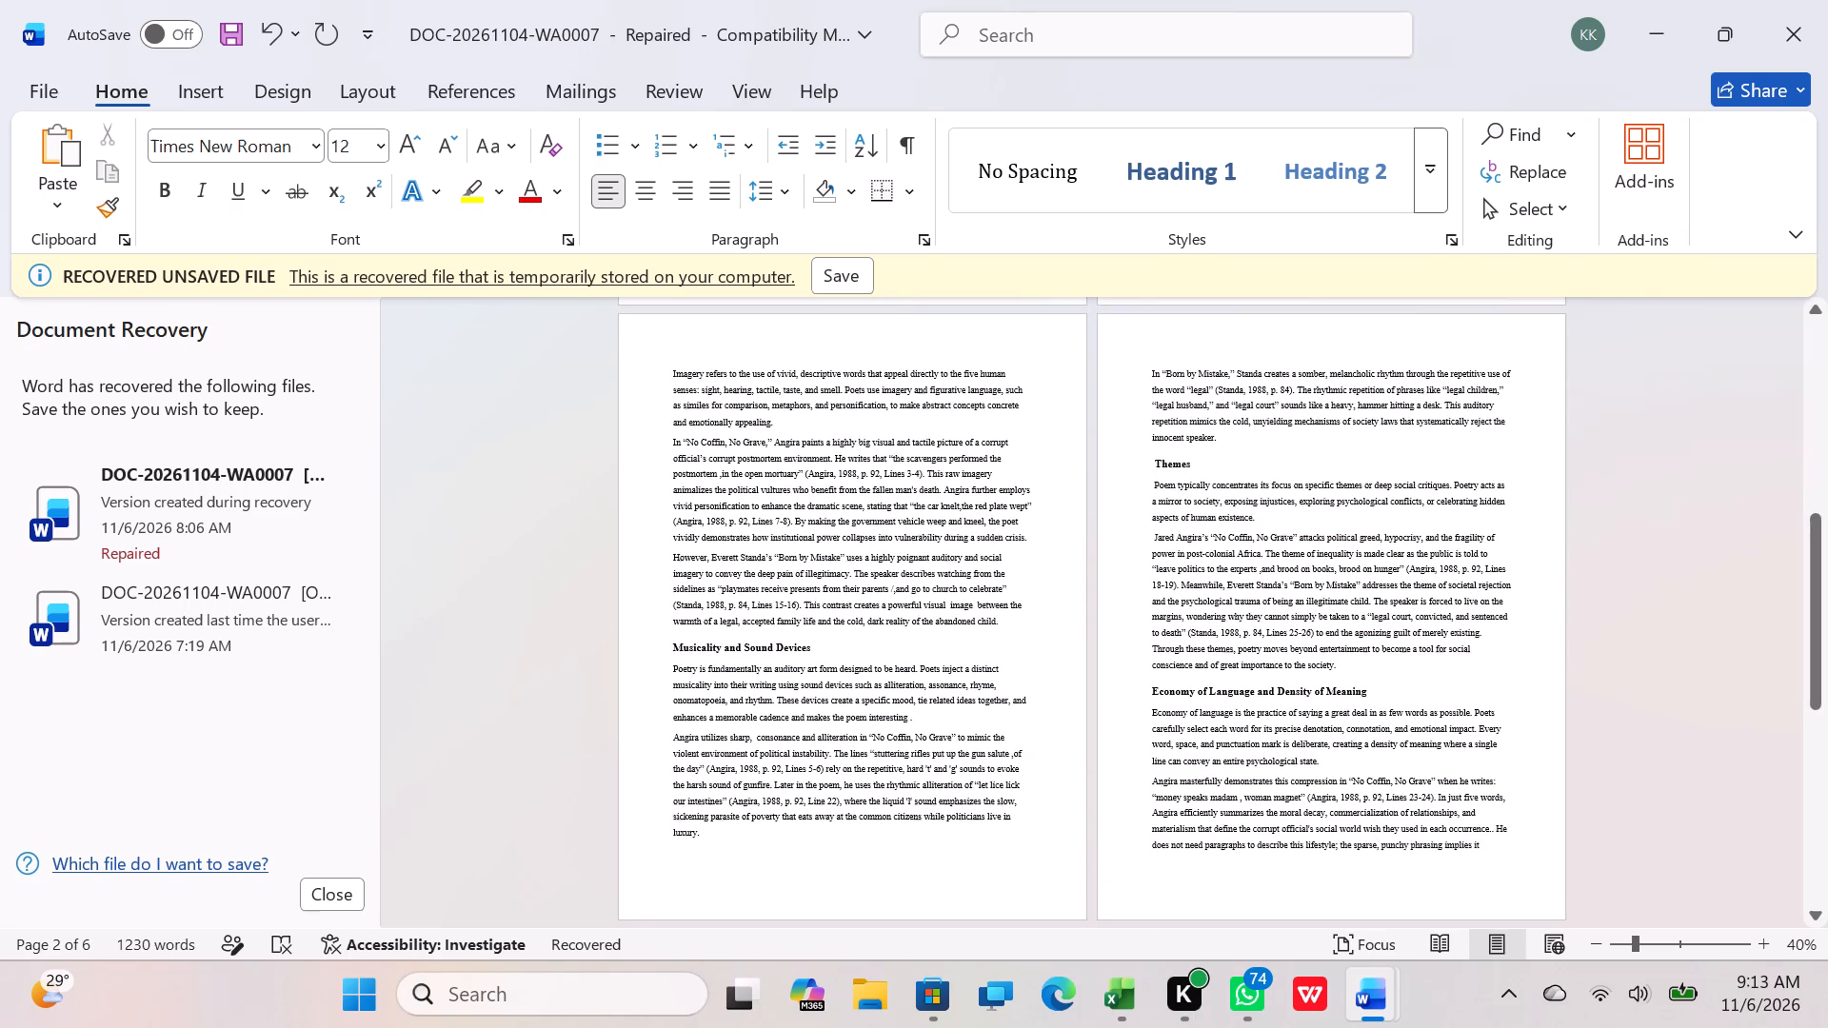
left_click(1430, 575)
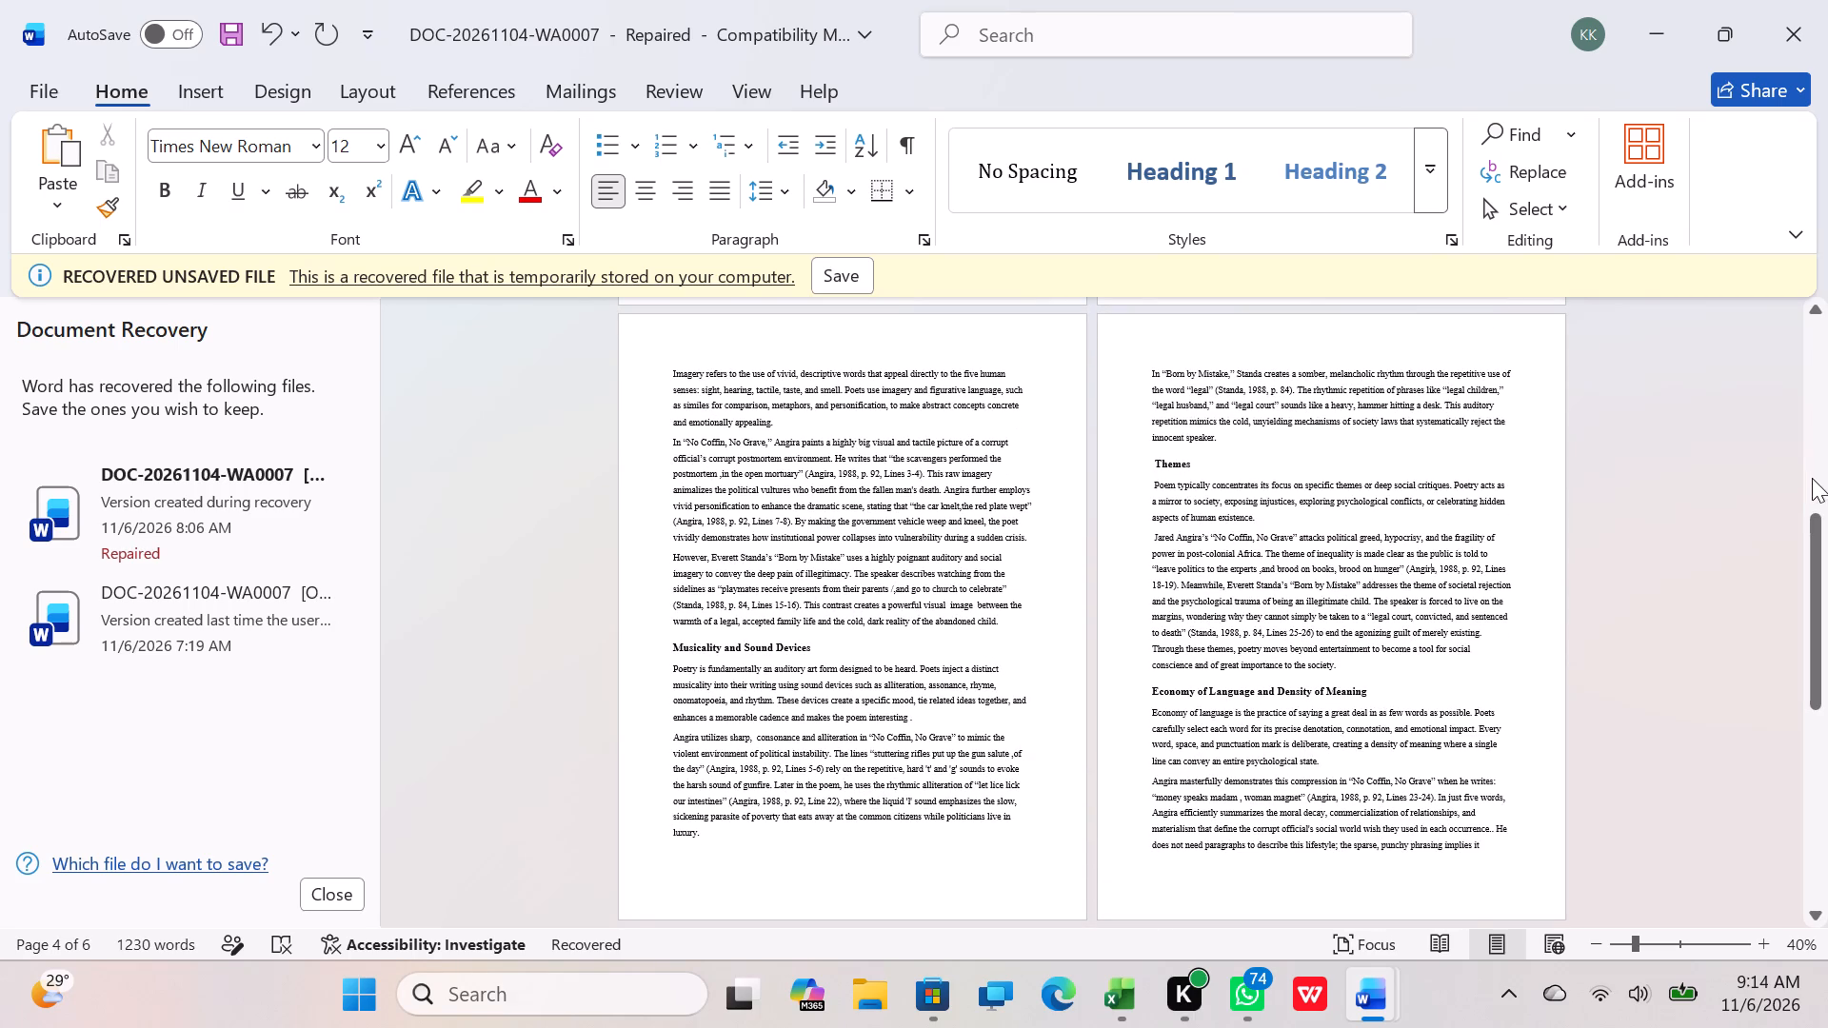
left_click(1812, 478)
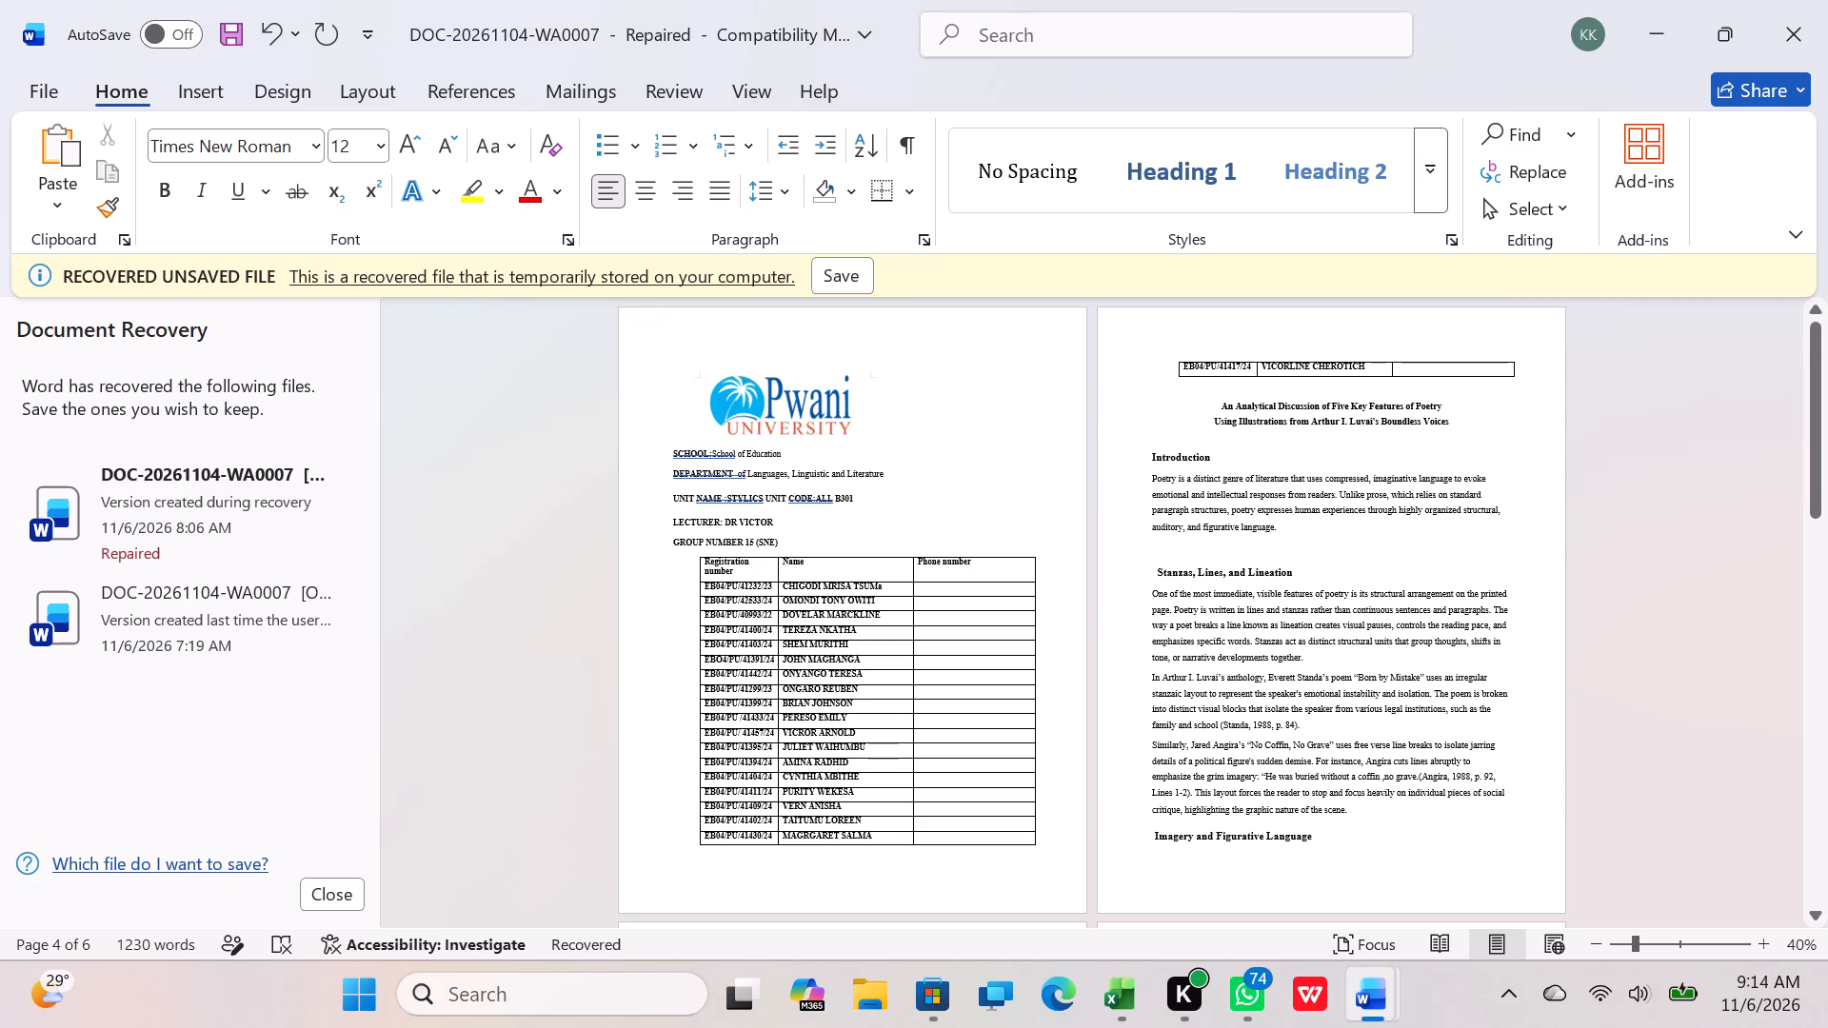
left_click(1169, 657)
left_click(1220, 423)
left_click(834, 662)
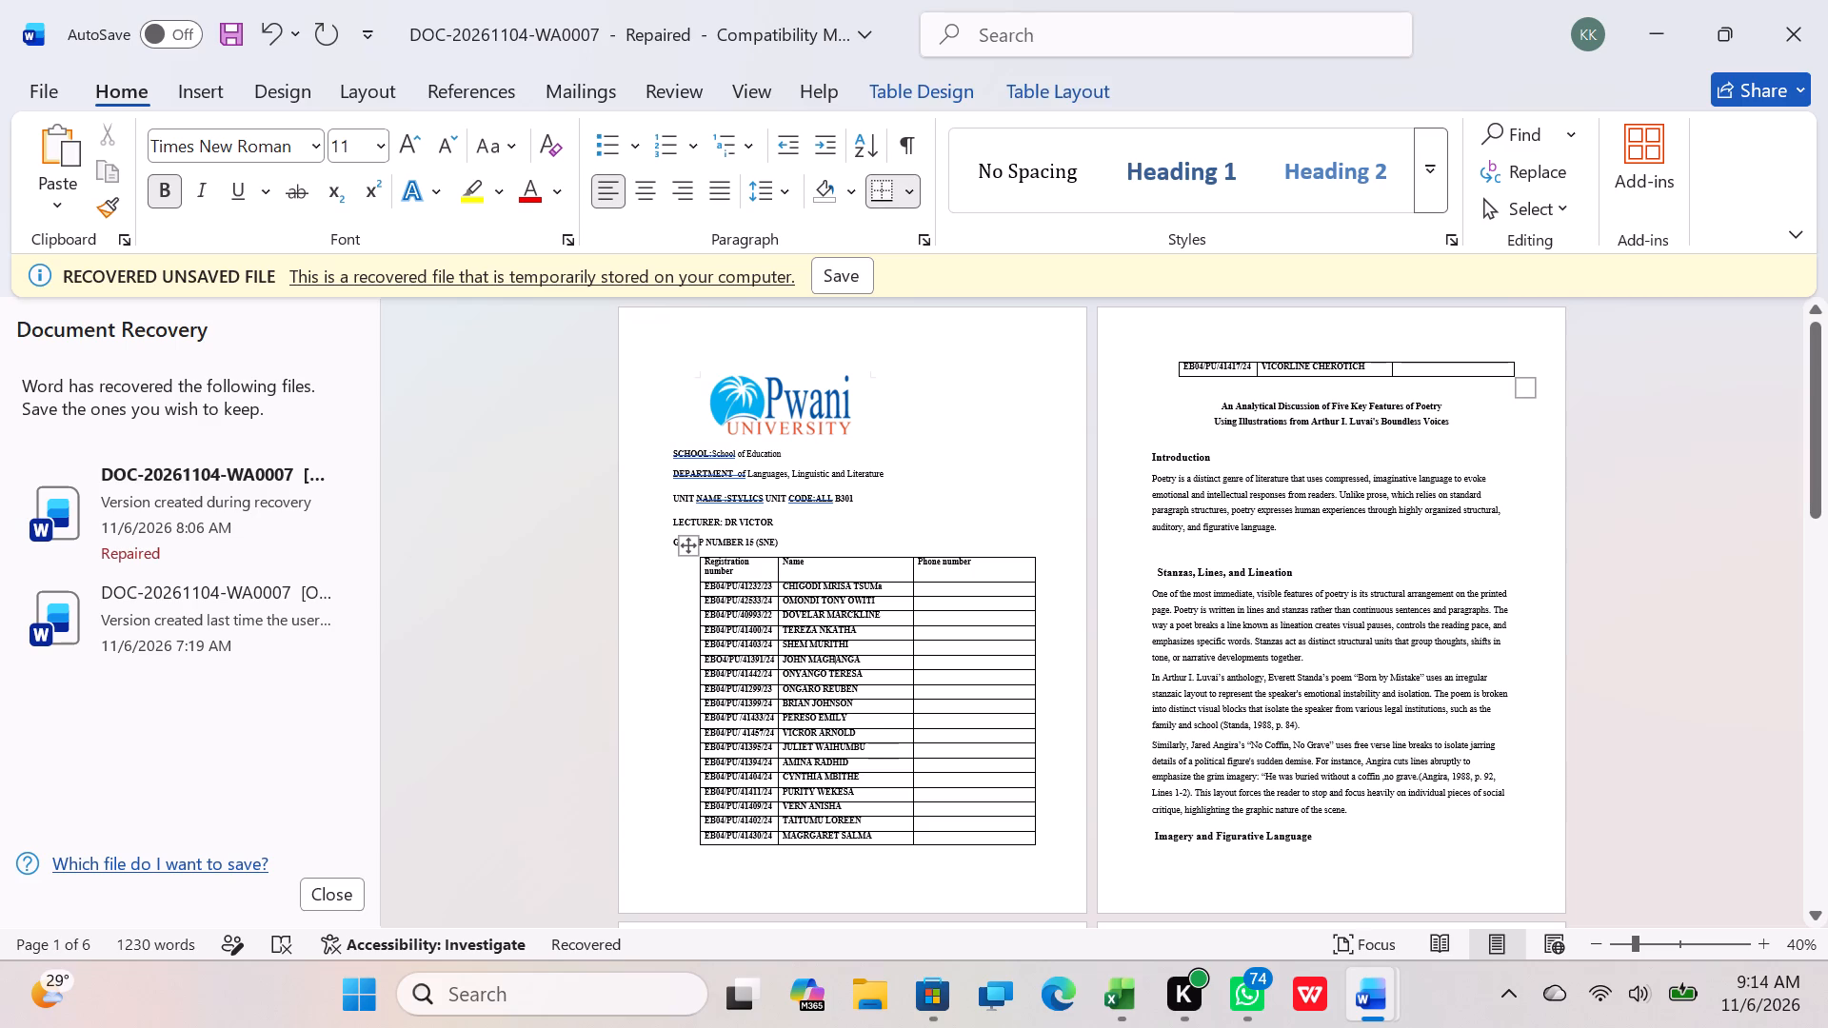
left_click(735, 476)
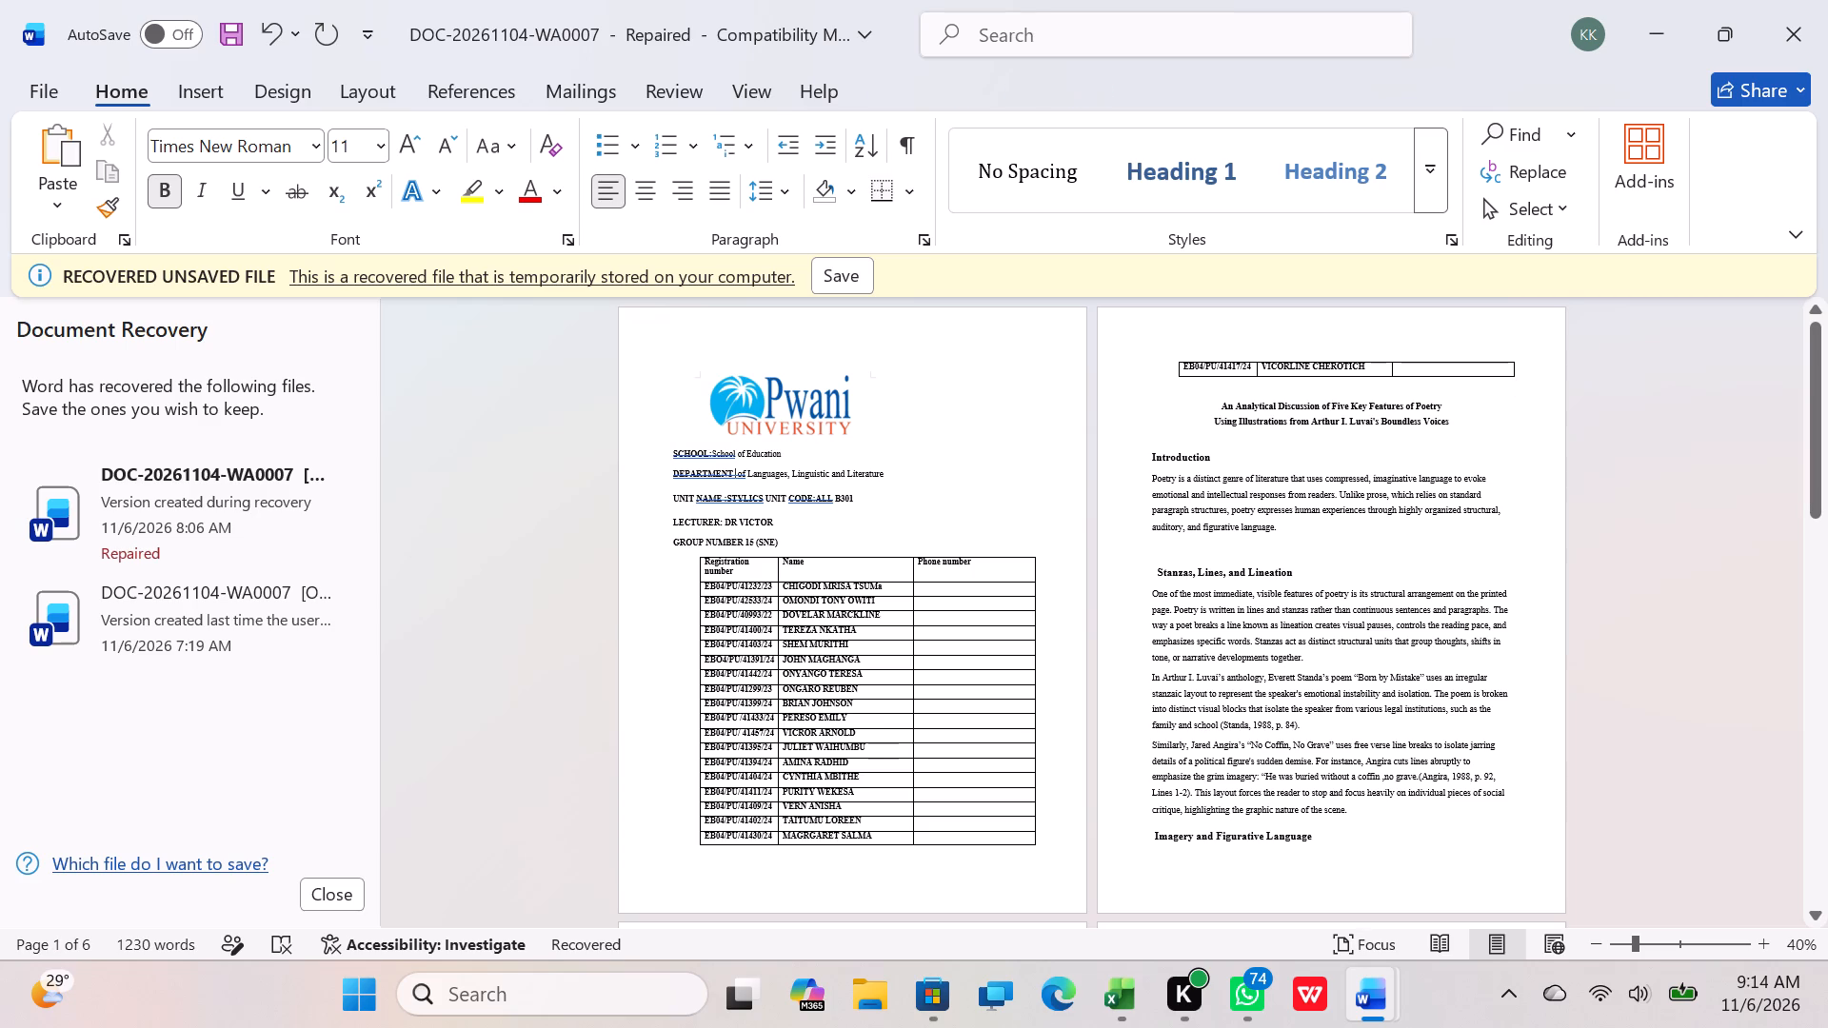
left_click(705, 464)
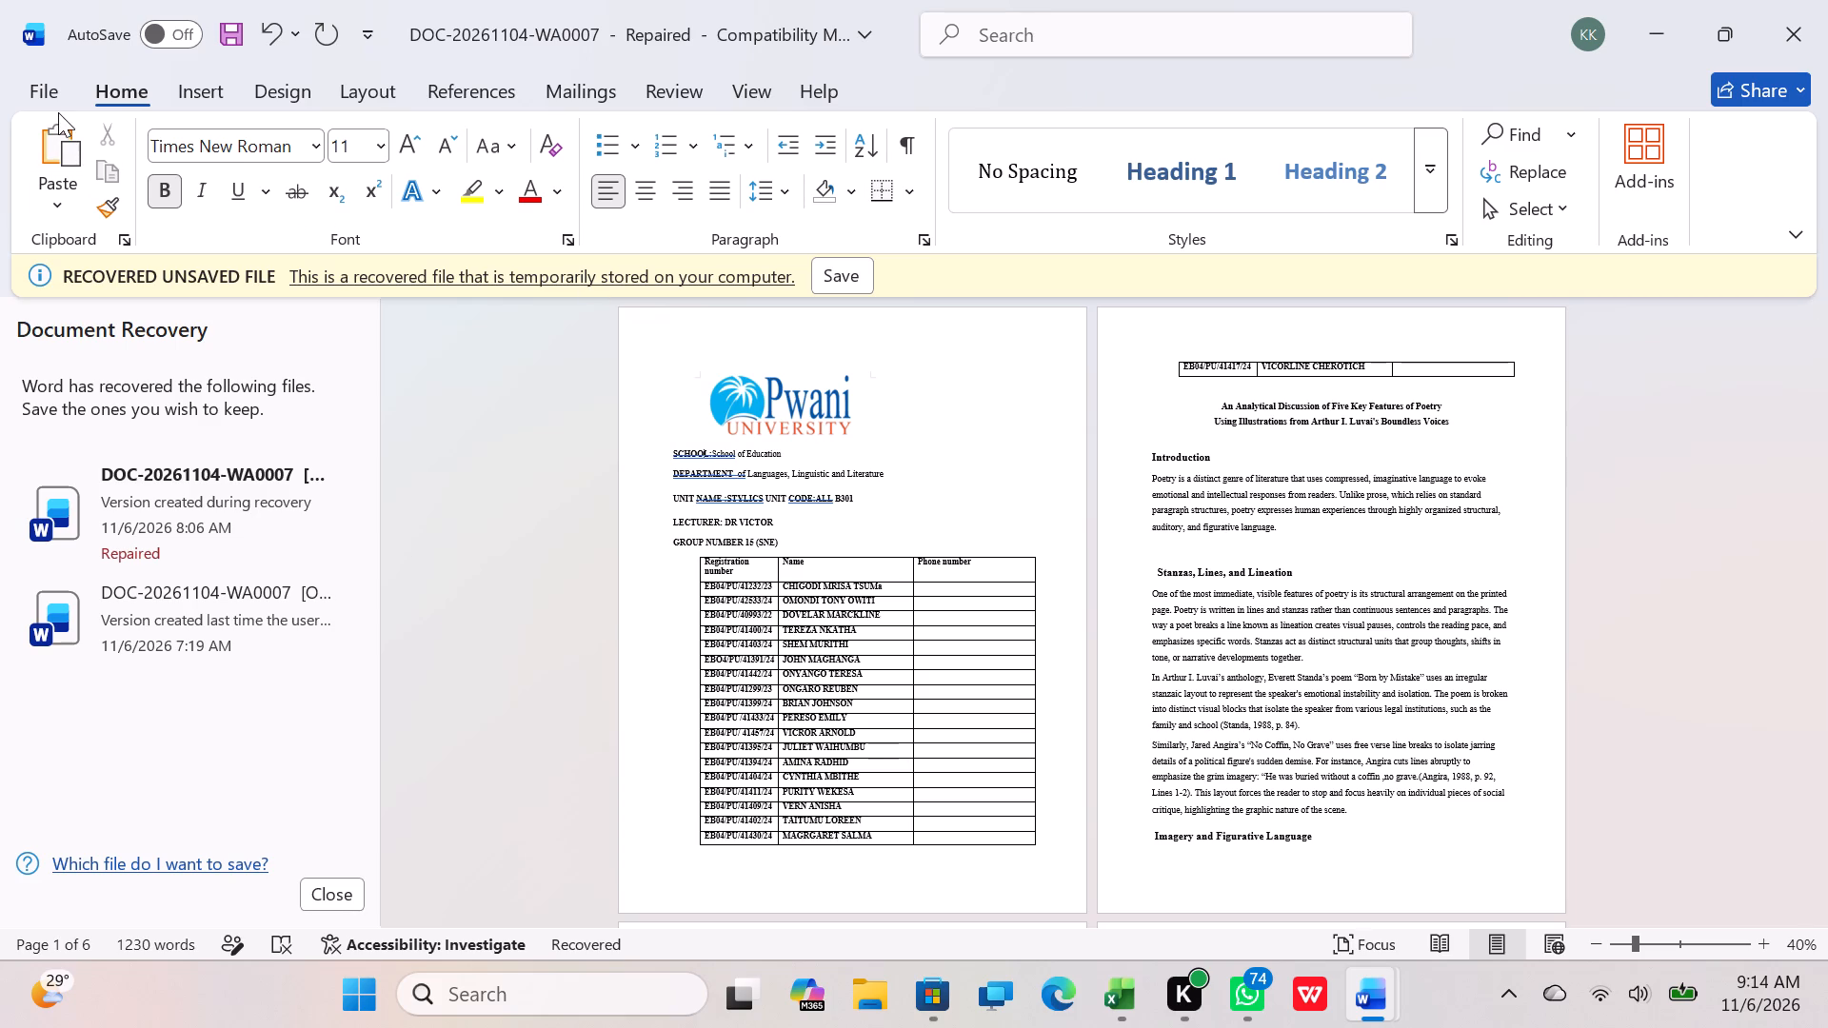
Save the repaired assignment as a Word Document named DR VICTOR FINAL WORK, accepting the repairs and the upgrade to the newest file format.
left_click(45, 88)
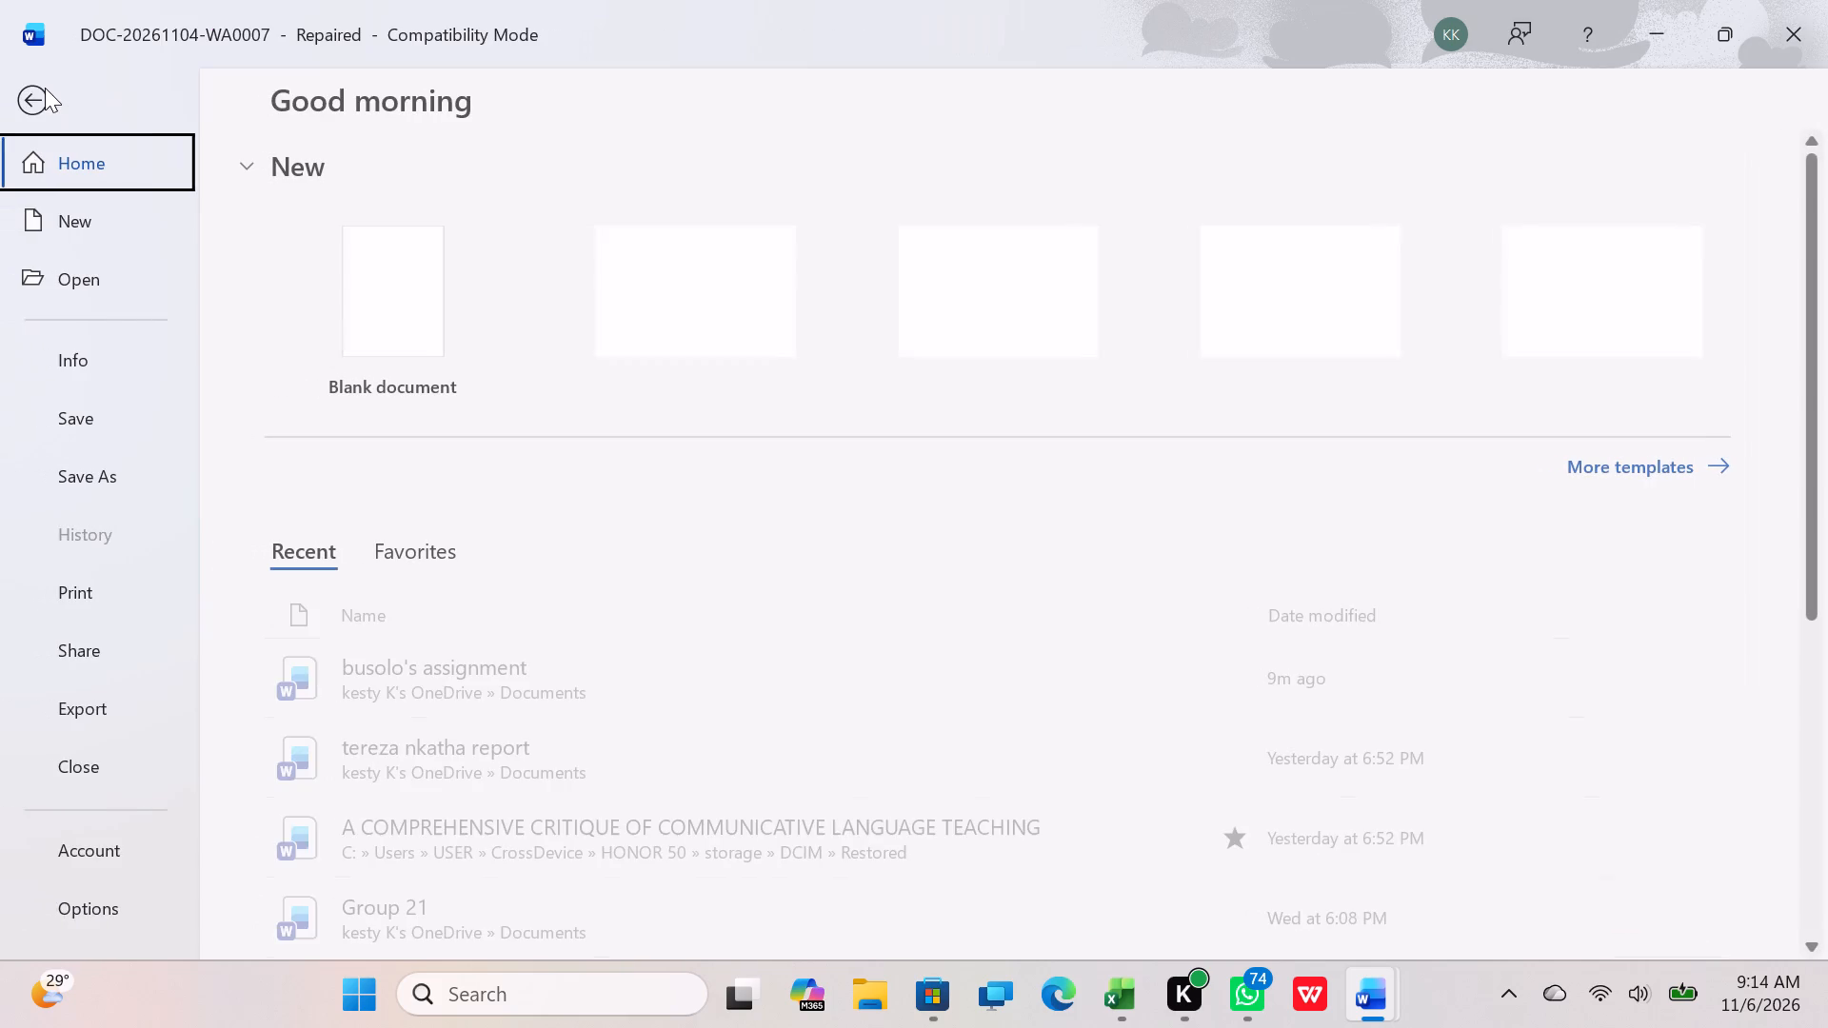
left_click(80, 427)
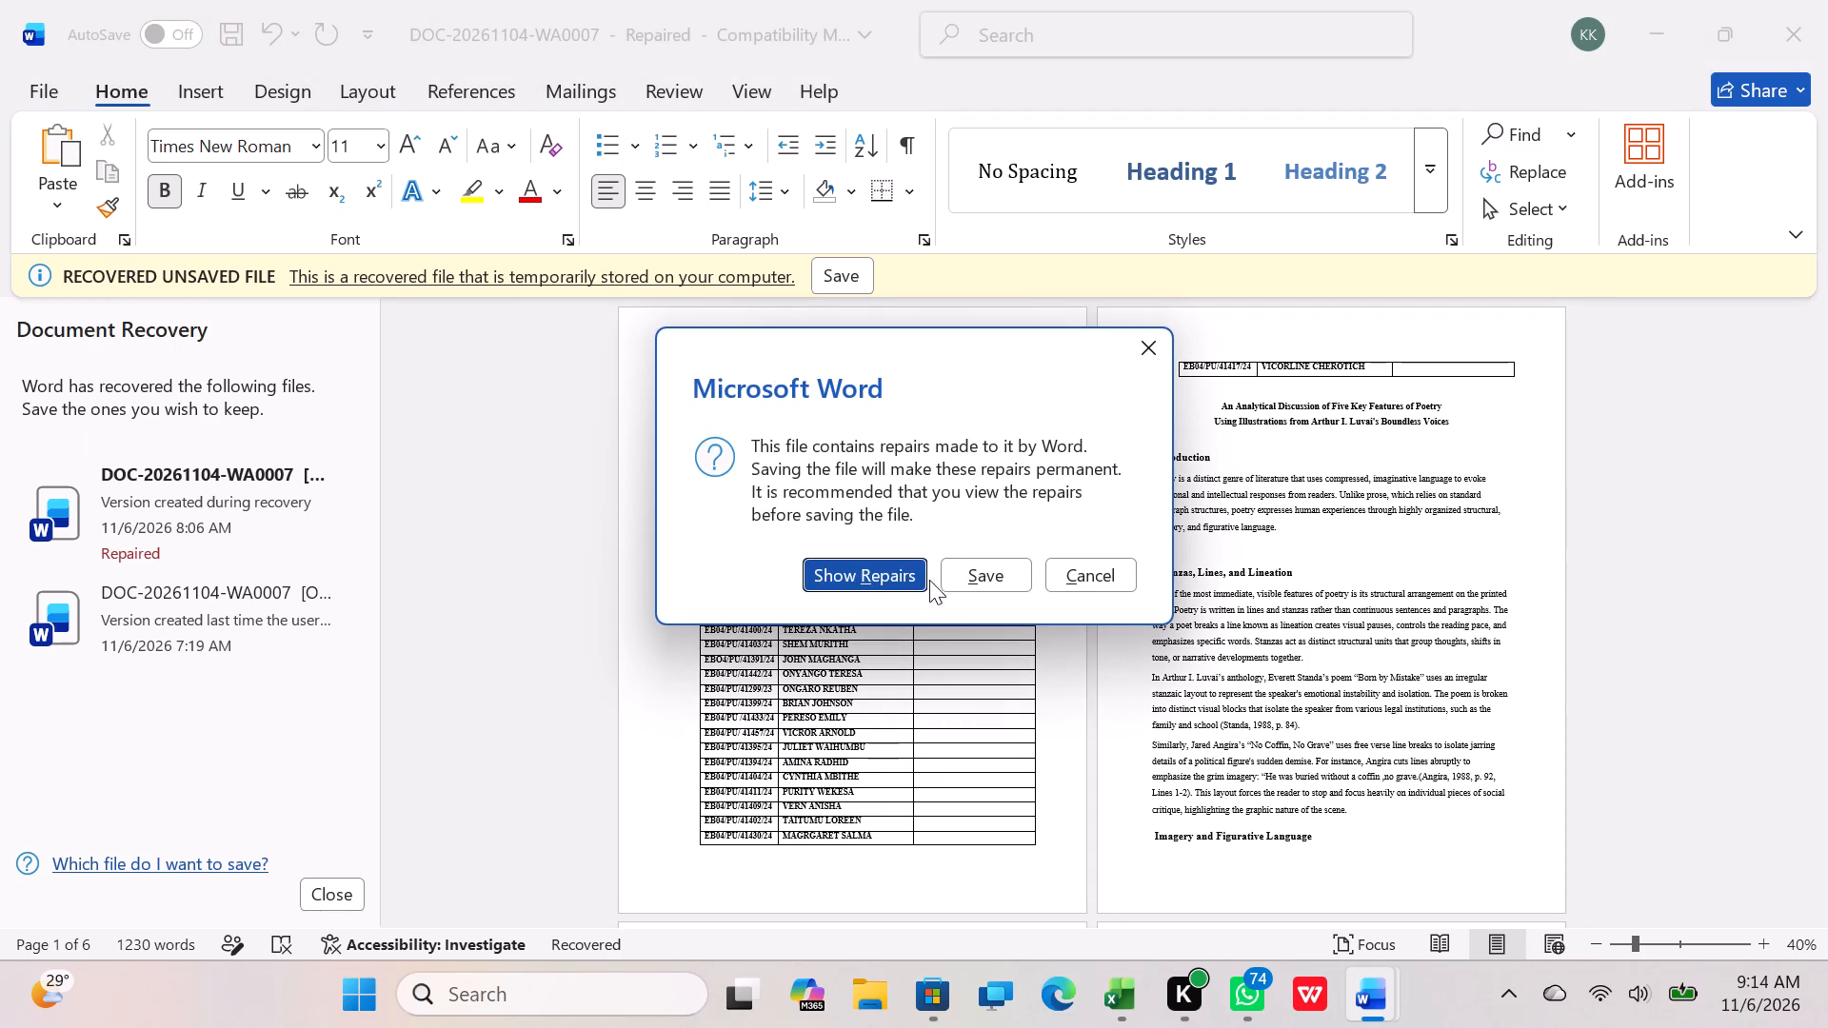
left_click(964, 573)
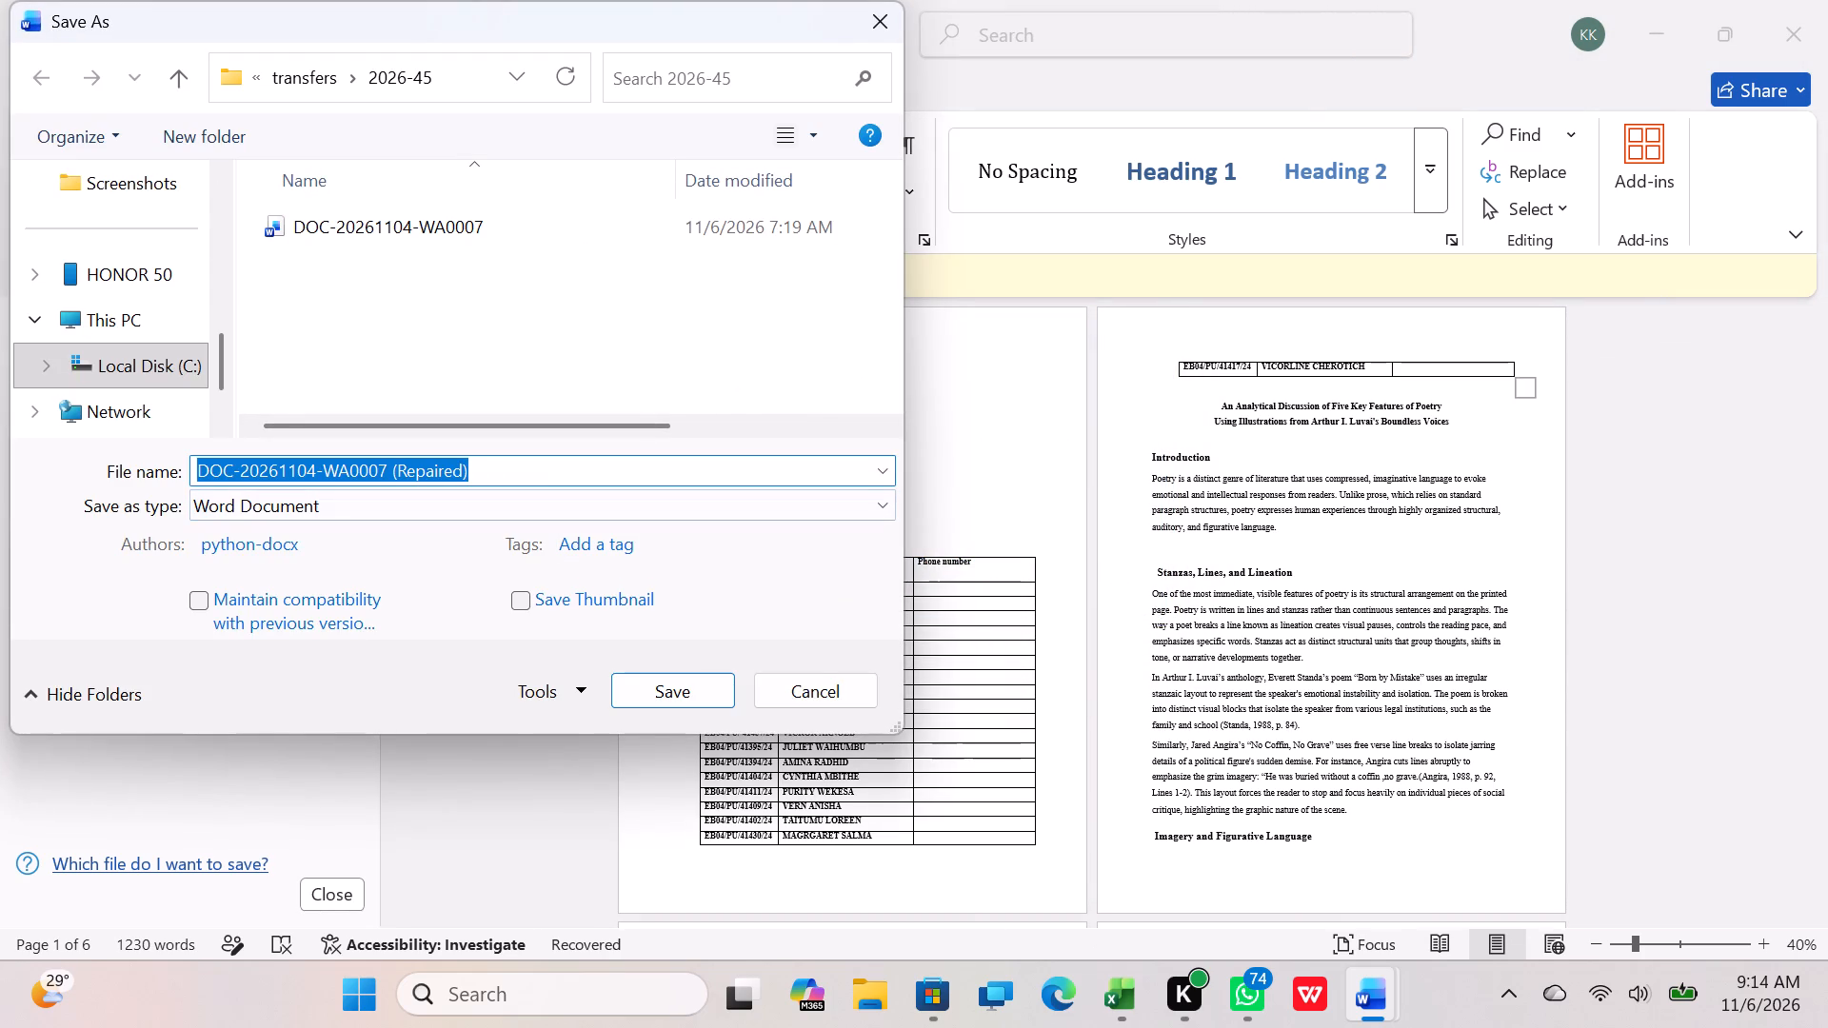
left_click(523, 464)
key("BackSpace")
key("BackSpace")
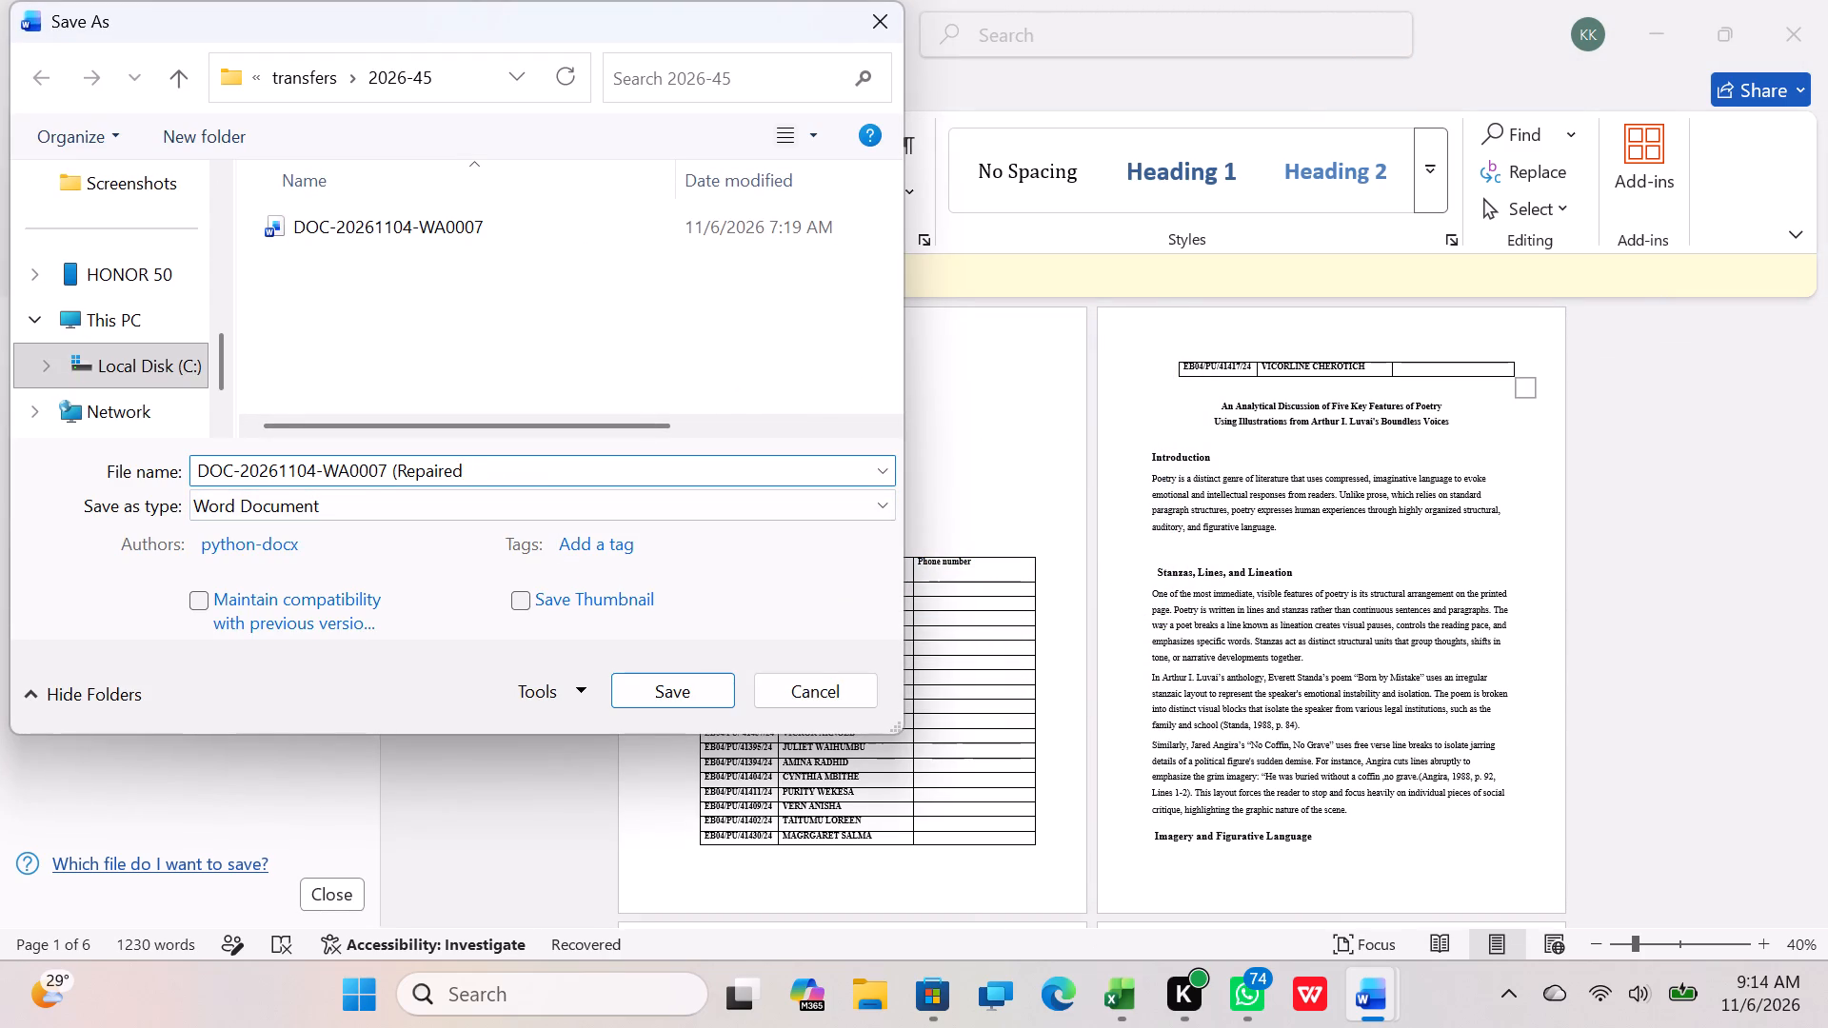
key("BackSpace")
key("BackSpace")
key("BackSpace")
key("BackSpace")
key("BackSpace")
key("BackSpace")
key("BackSpace")
key("BackSpace")
key("BackSpace")
key("BackSpace")
key("BackSpace")
key("BackSpace")
key("BackSpace")
key("BackSpace")
key("BackSpace")
key("BackSpace")
key("BackSpace")
key("BackSpace")
key("BackSpace")
key("BackSpace")
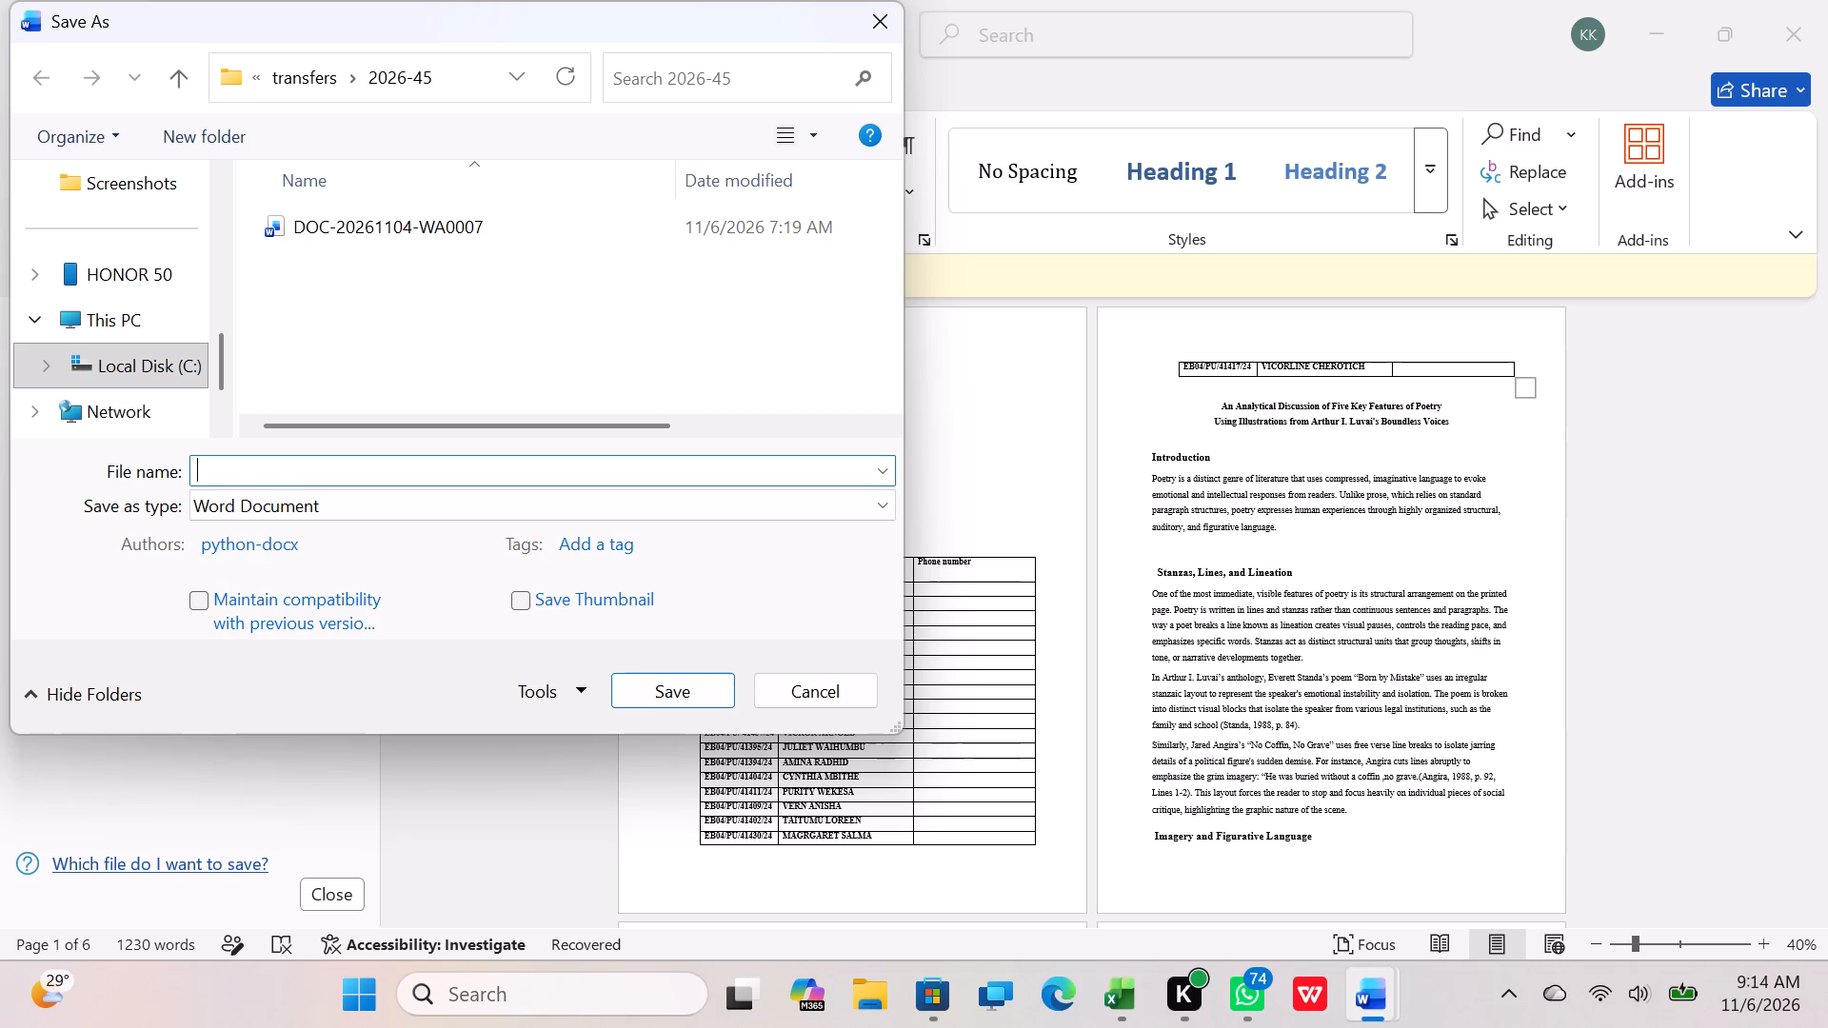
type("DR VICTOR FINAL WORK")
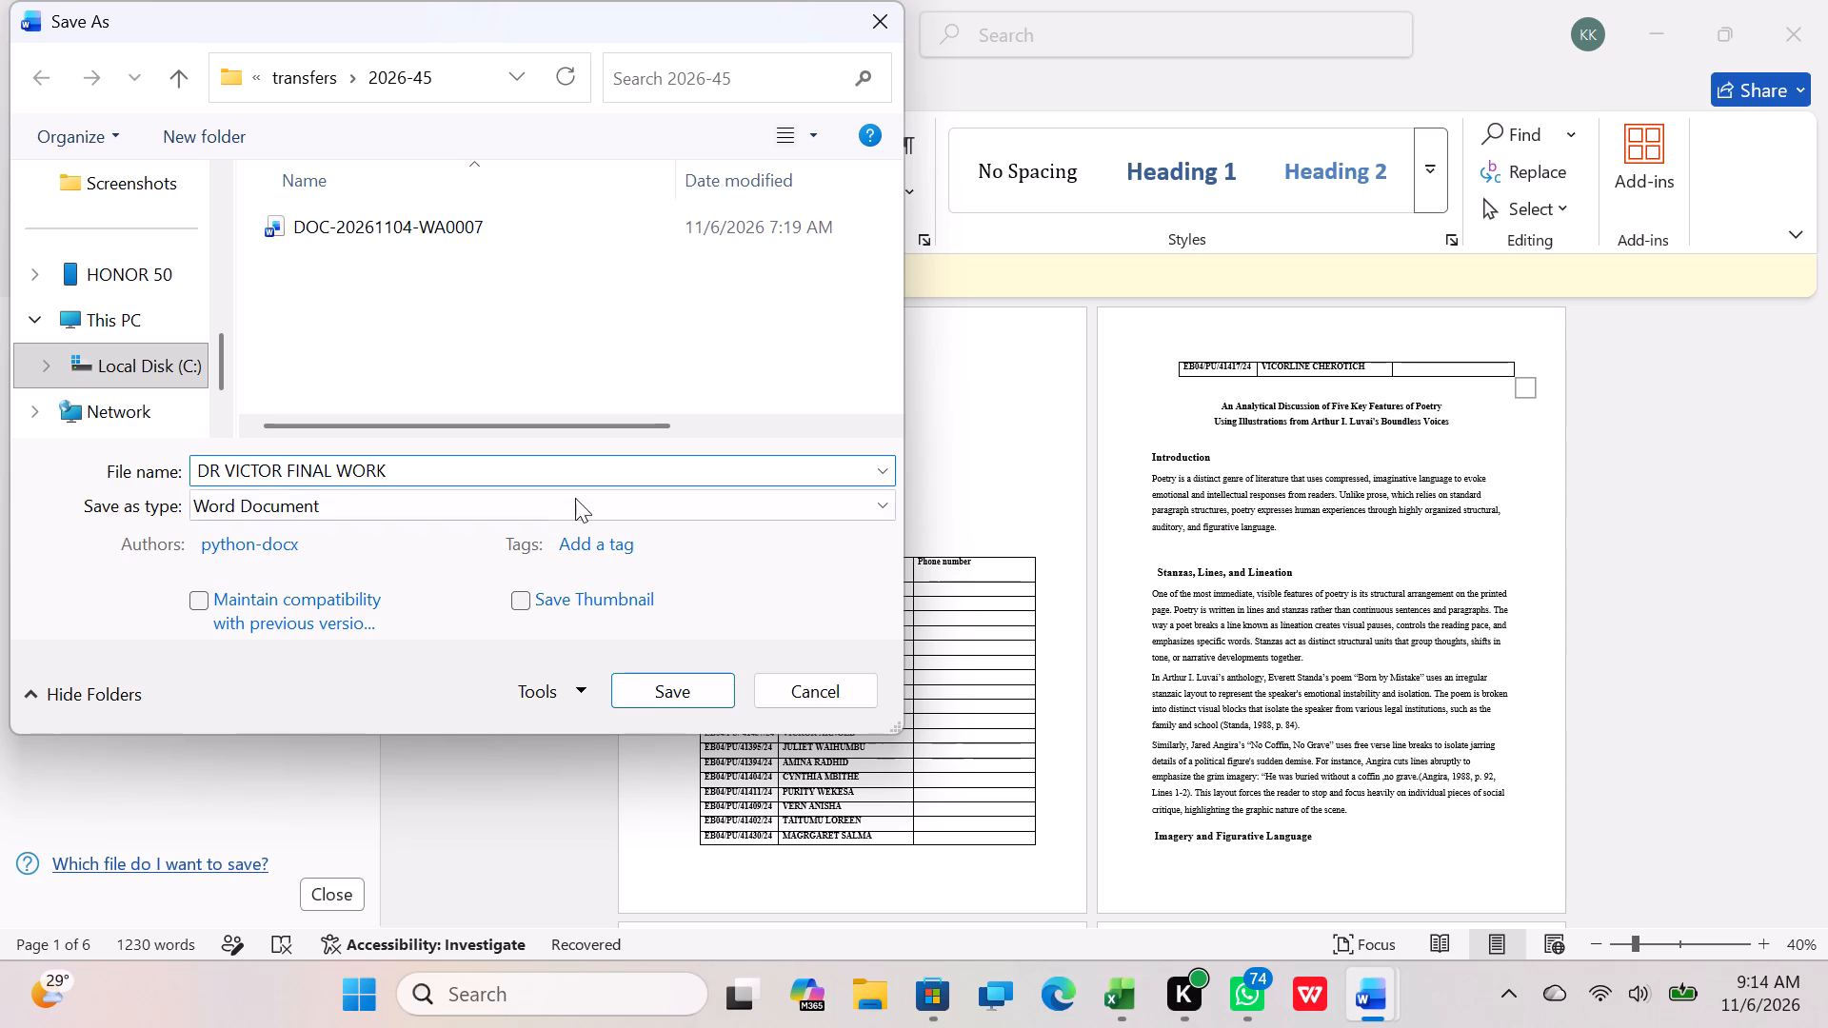
left_click(654, 678)
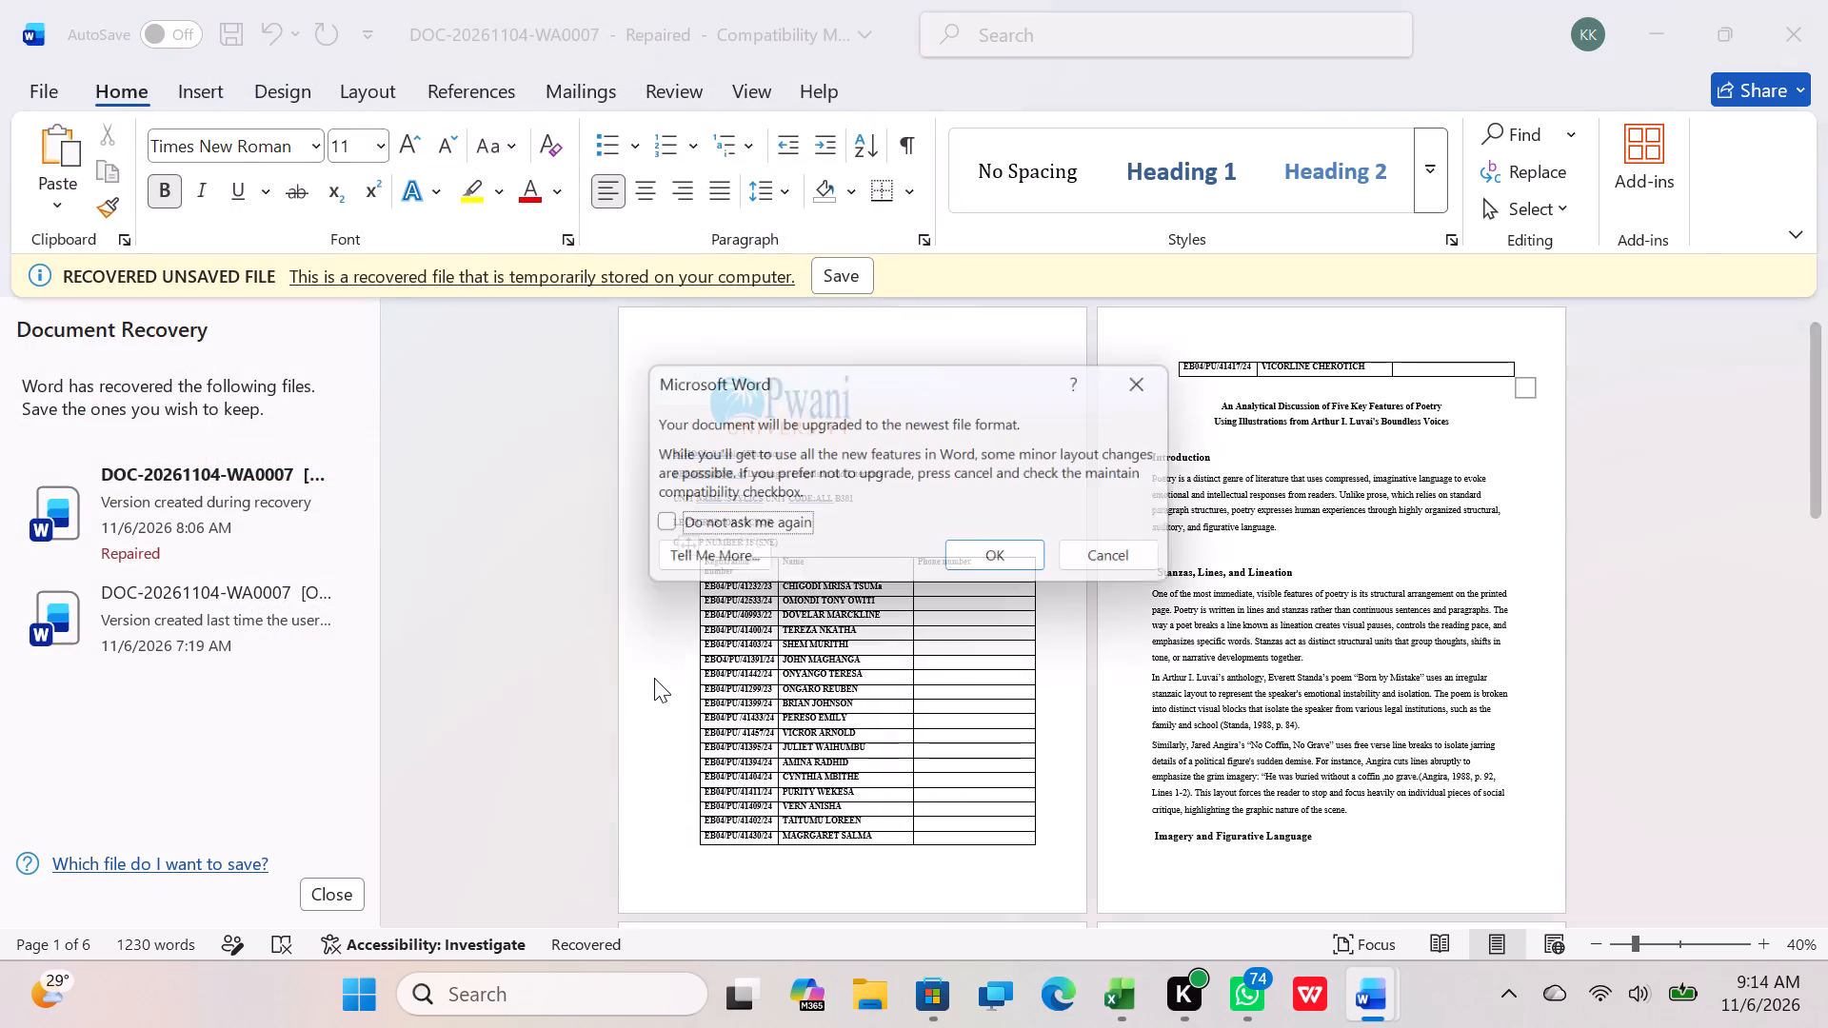
left_click(1026, 571)
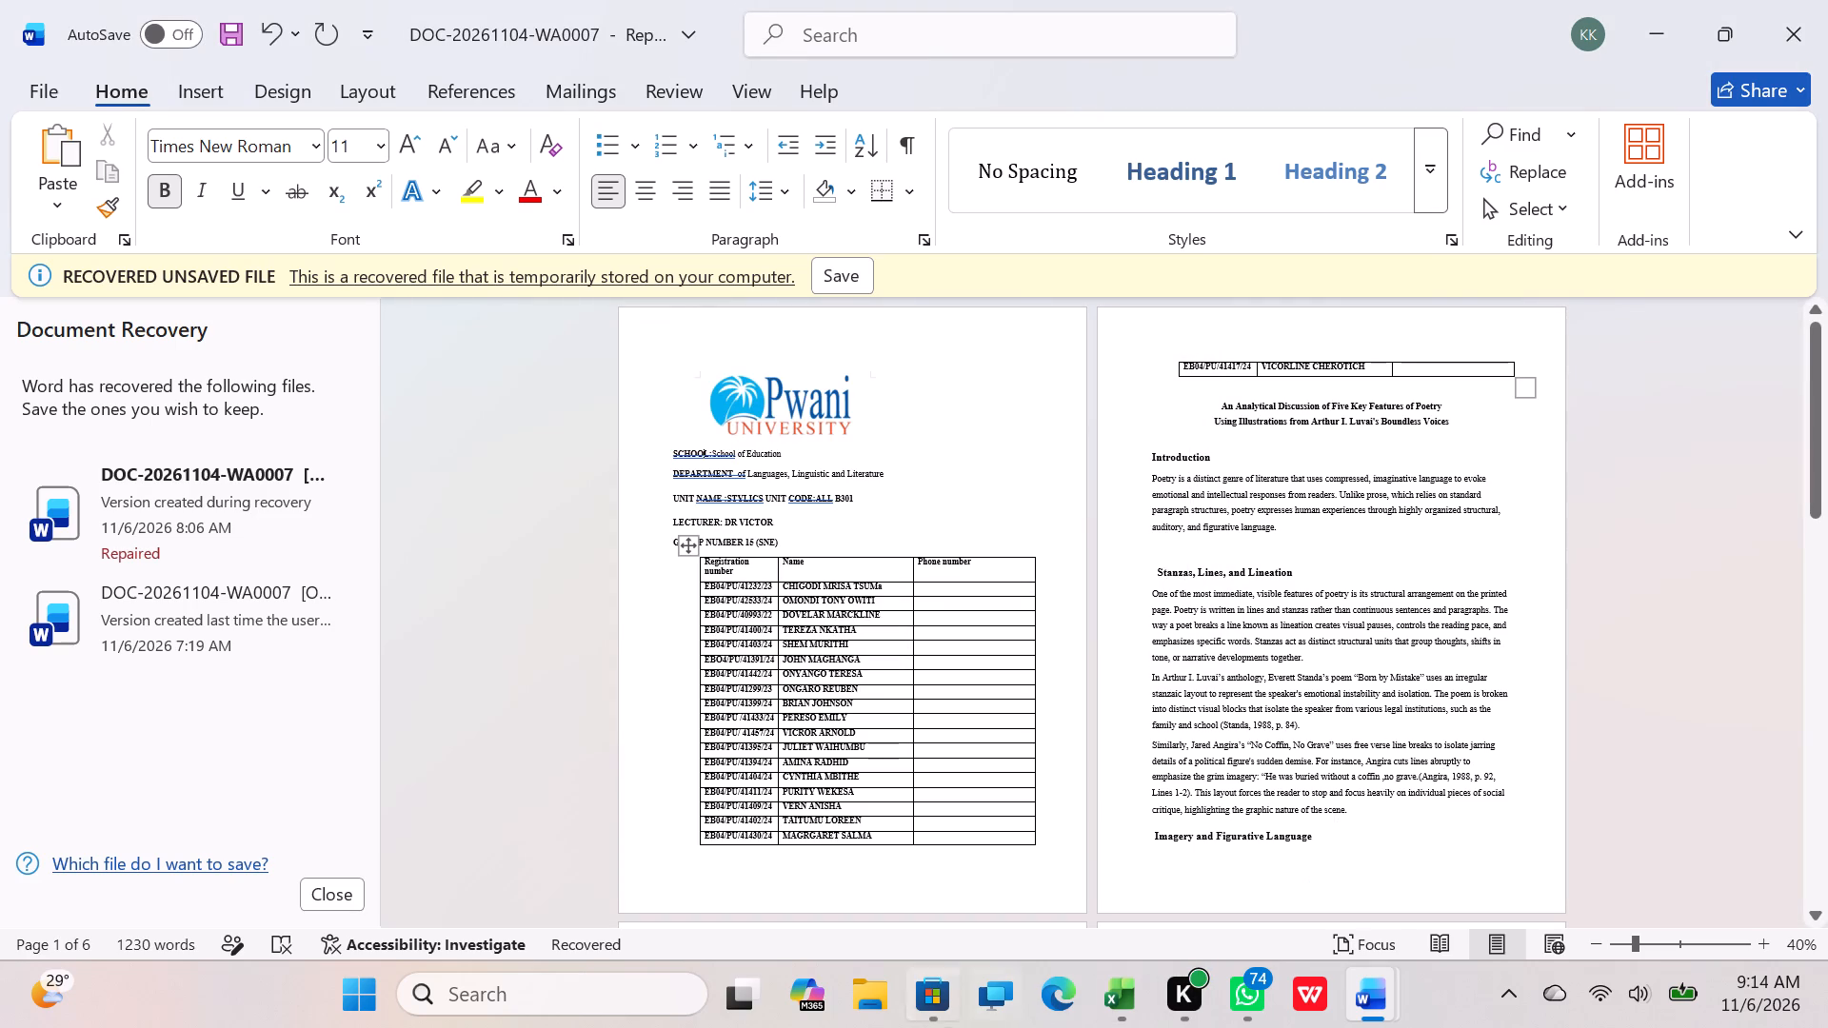
Look for the saved assignment file in the Documents, Downloads and Desktop folders in File Explorer.
left_click(850, 1024)
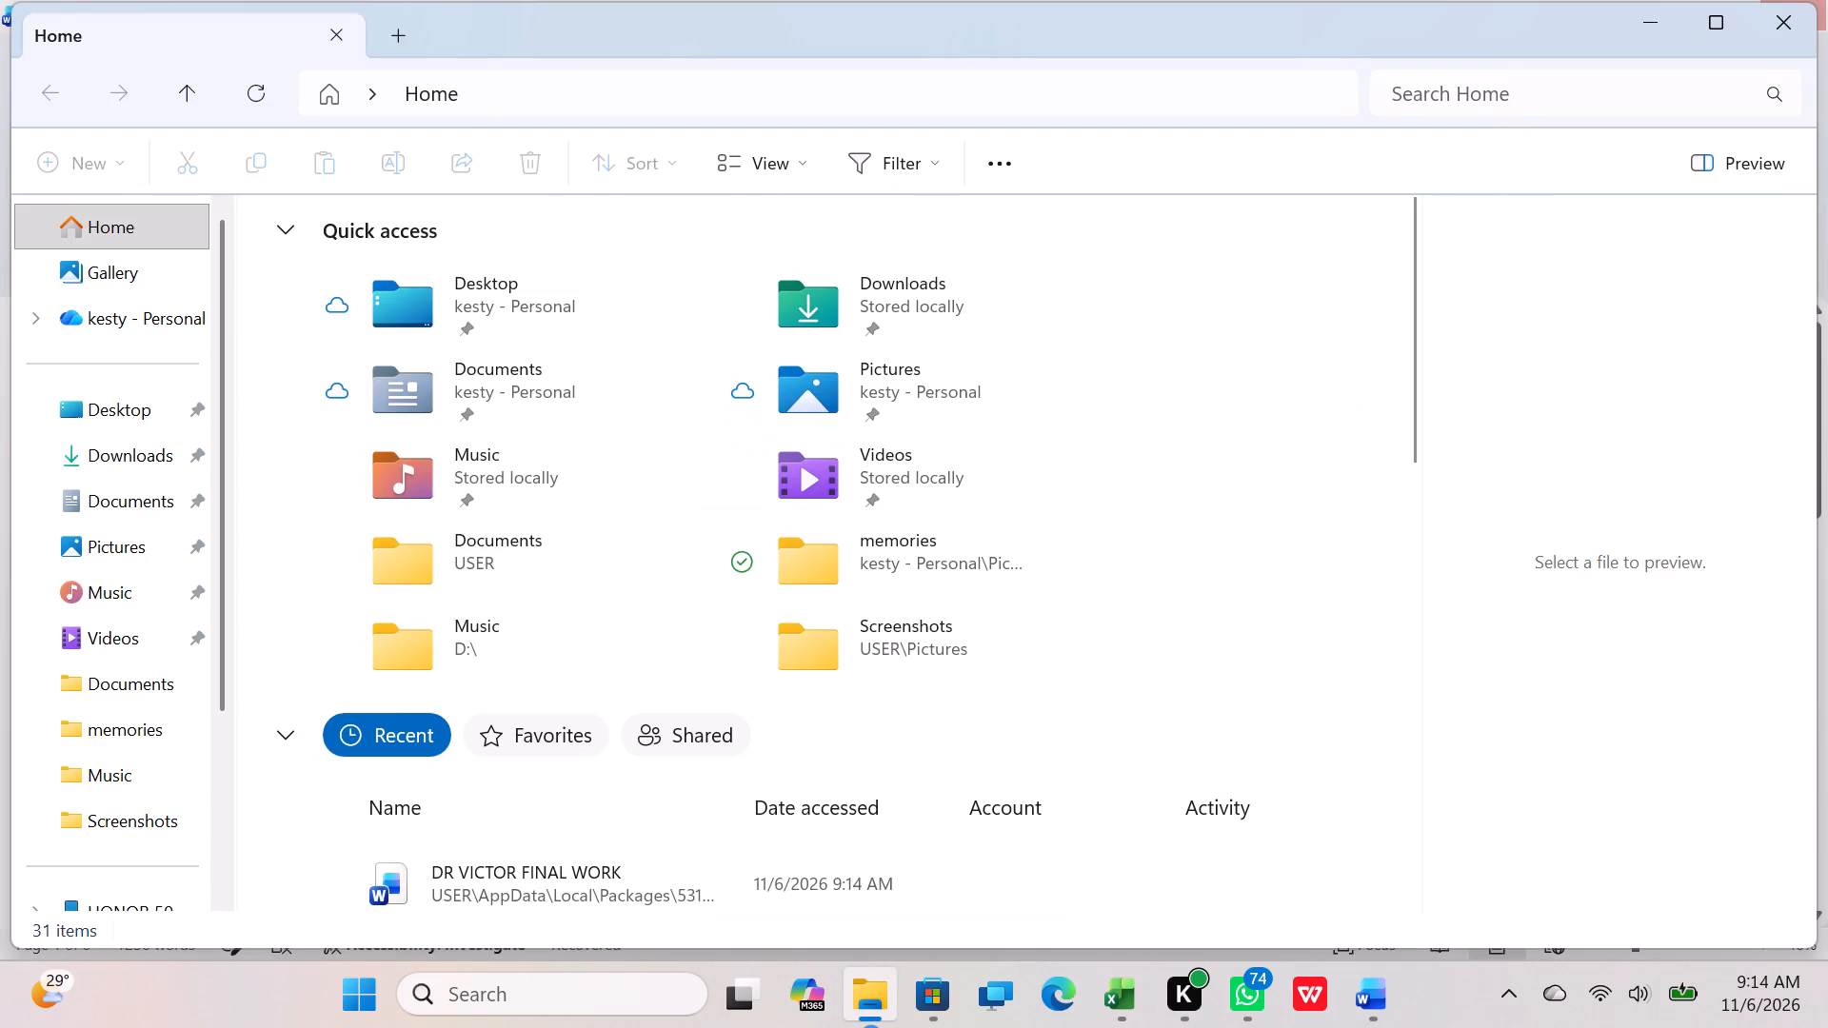
left_click(502, 421)
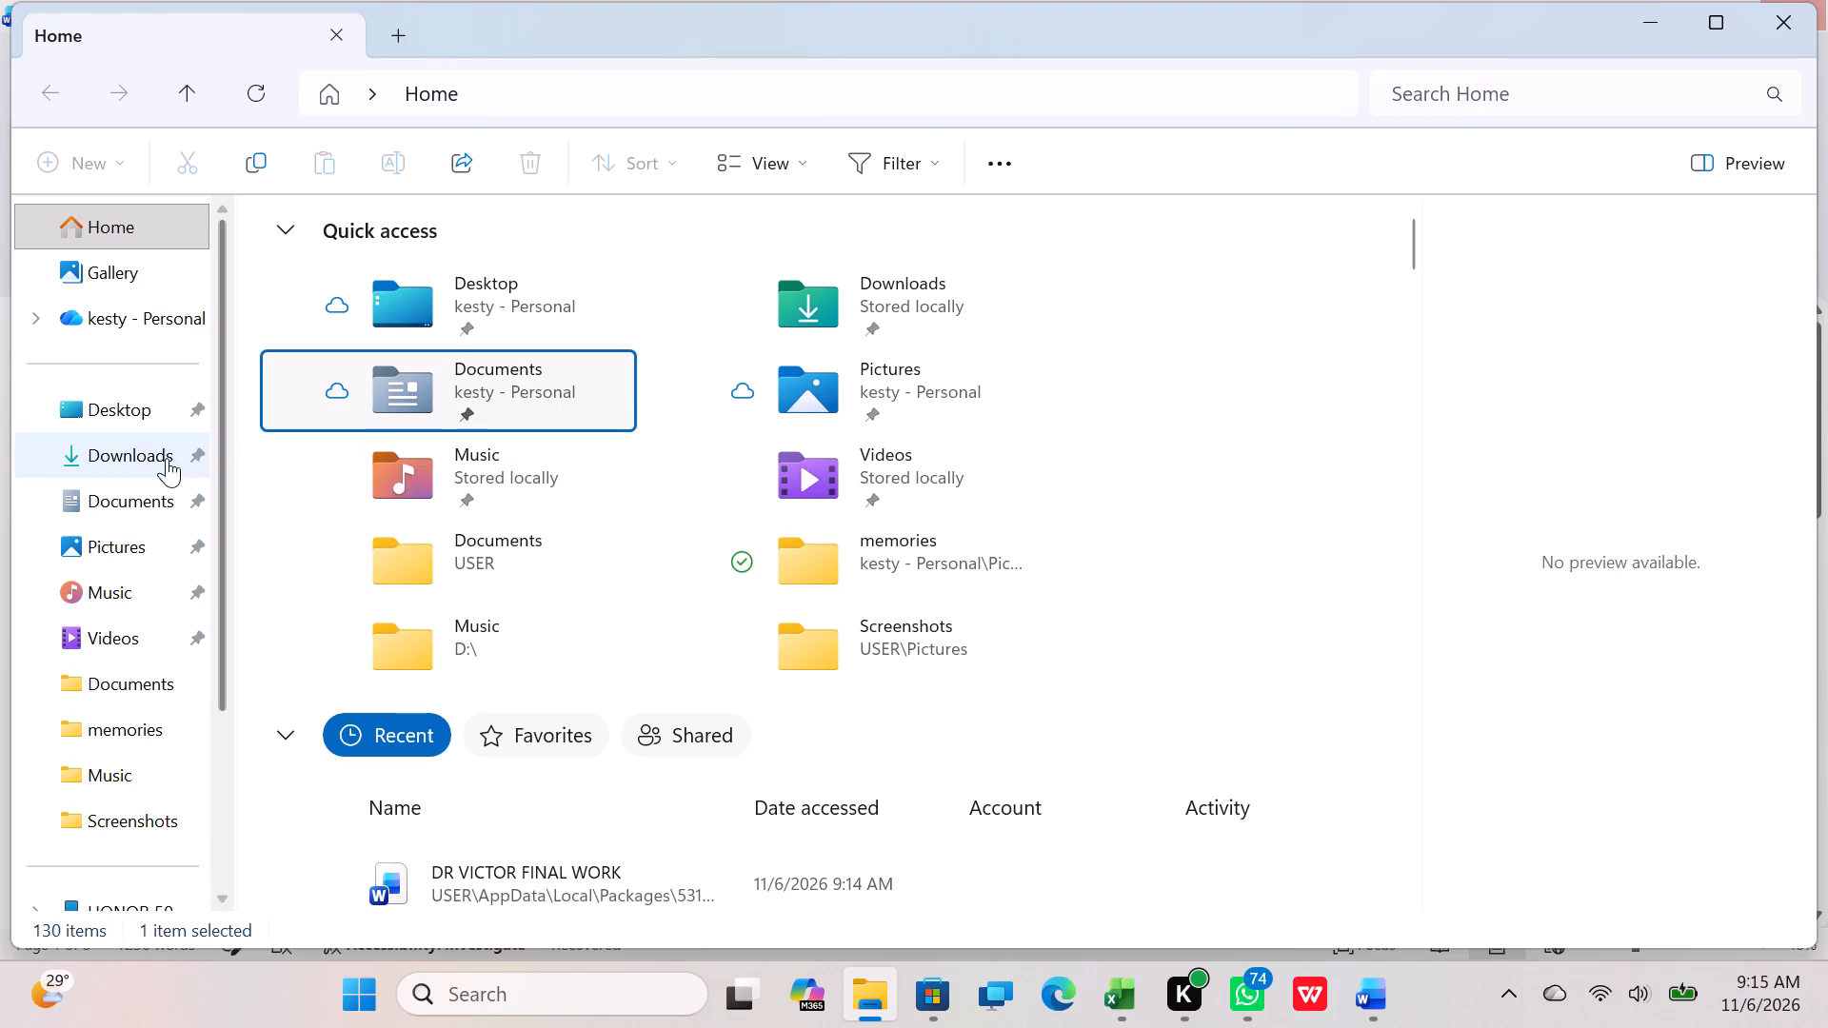
left_click(130, 498)
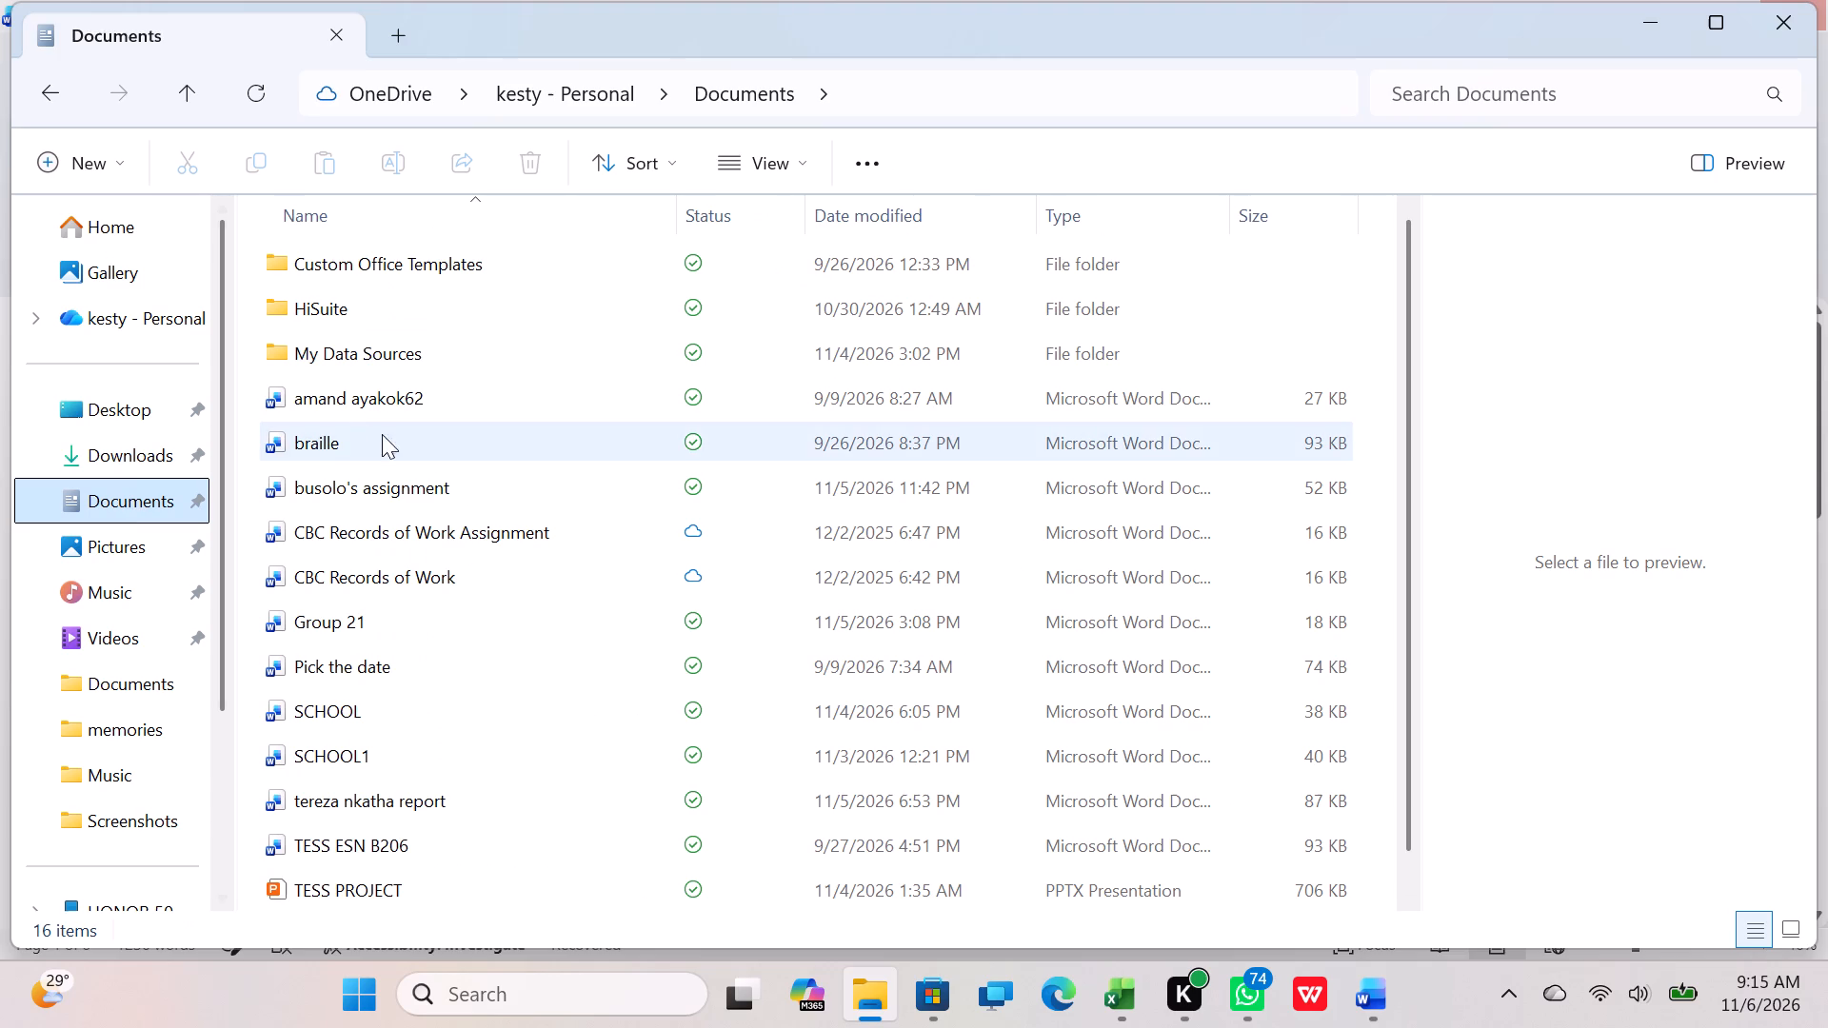
left_click(1407, 622)
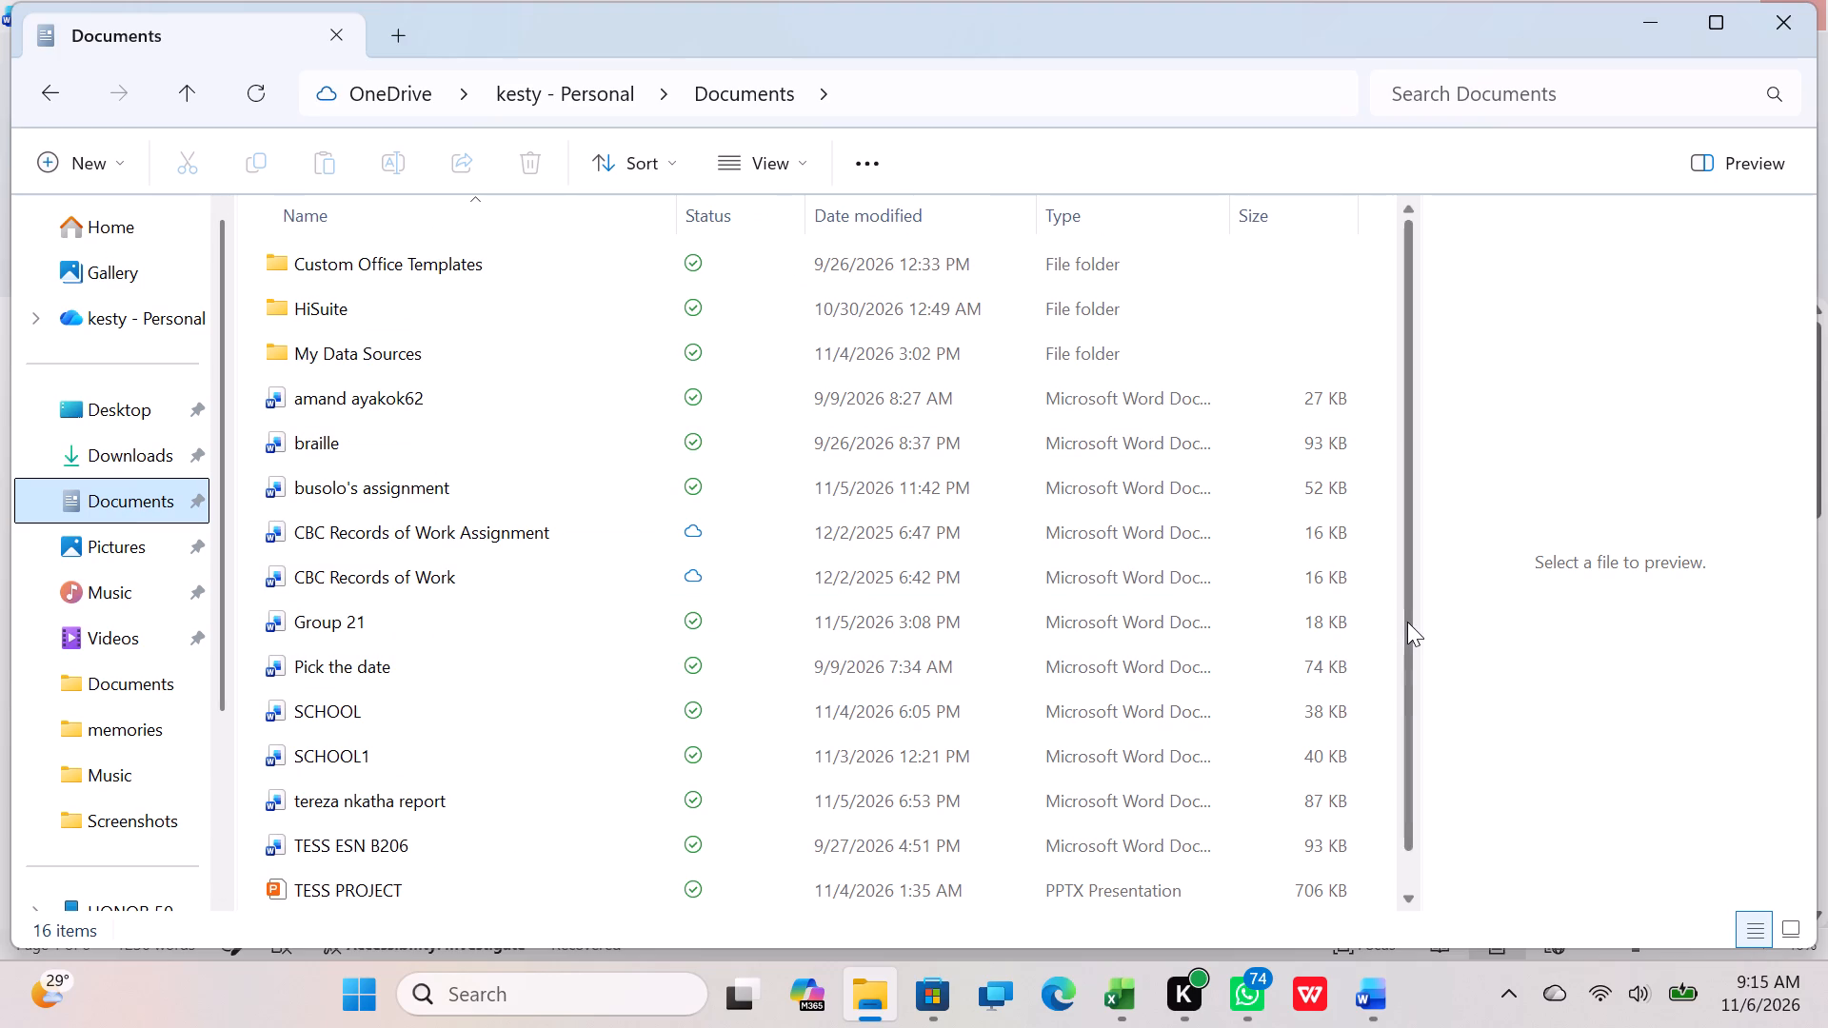
left_click(1410, 667)
left_click(1405, 867)
left_click(1405, 867)
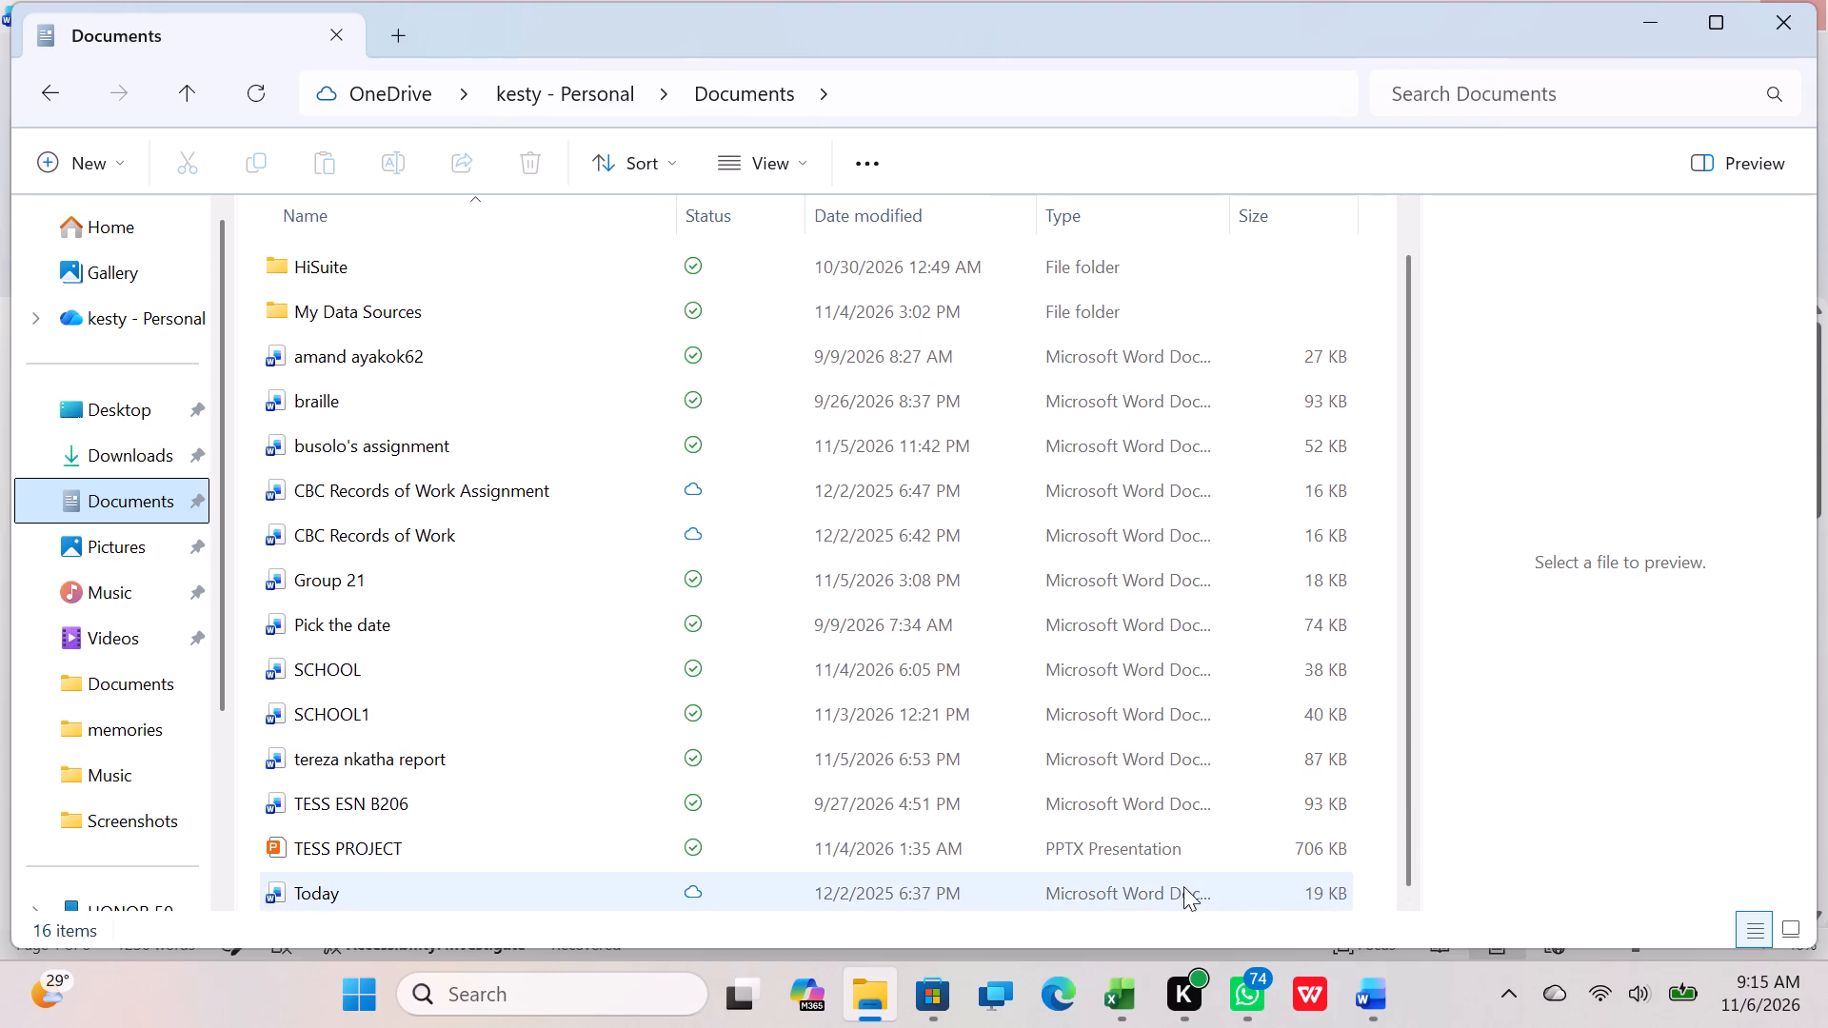
left_click(822, 897)
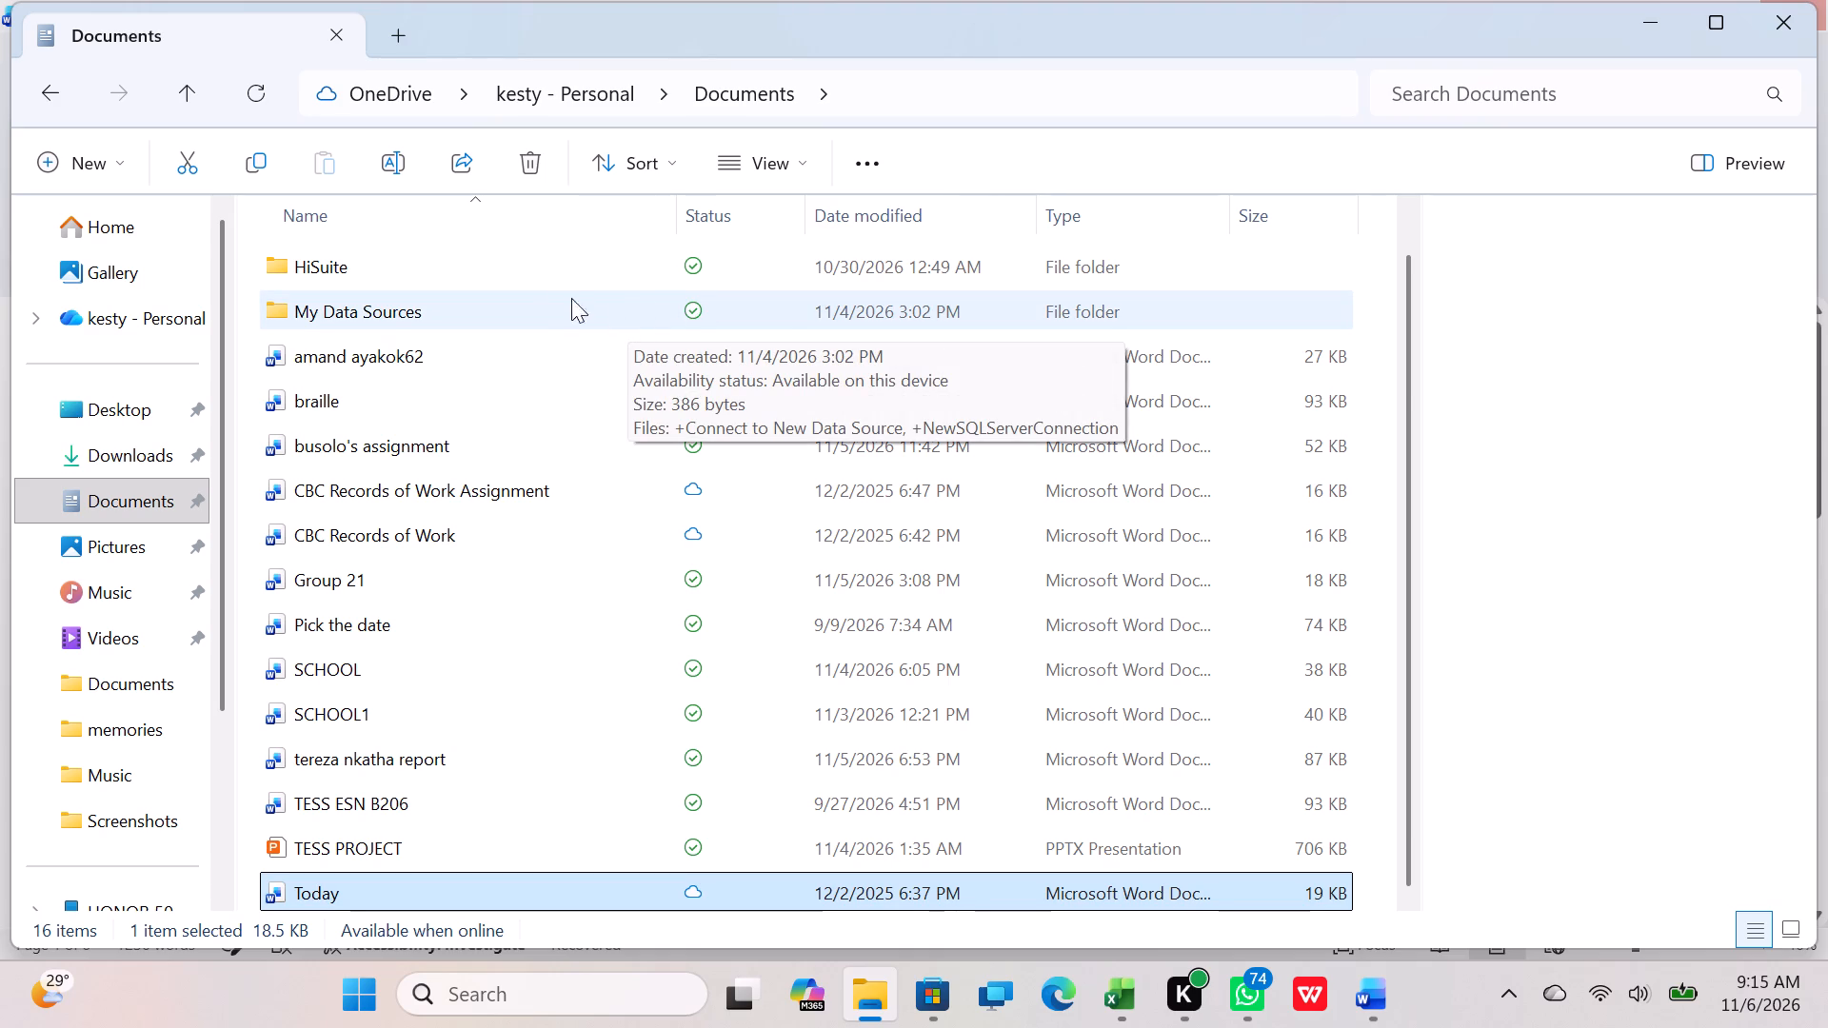
left_click(76, 413)
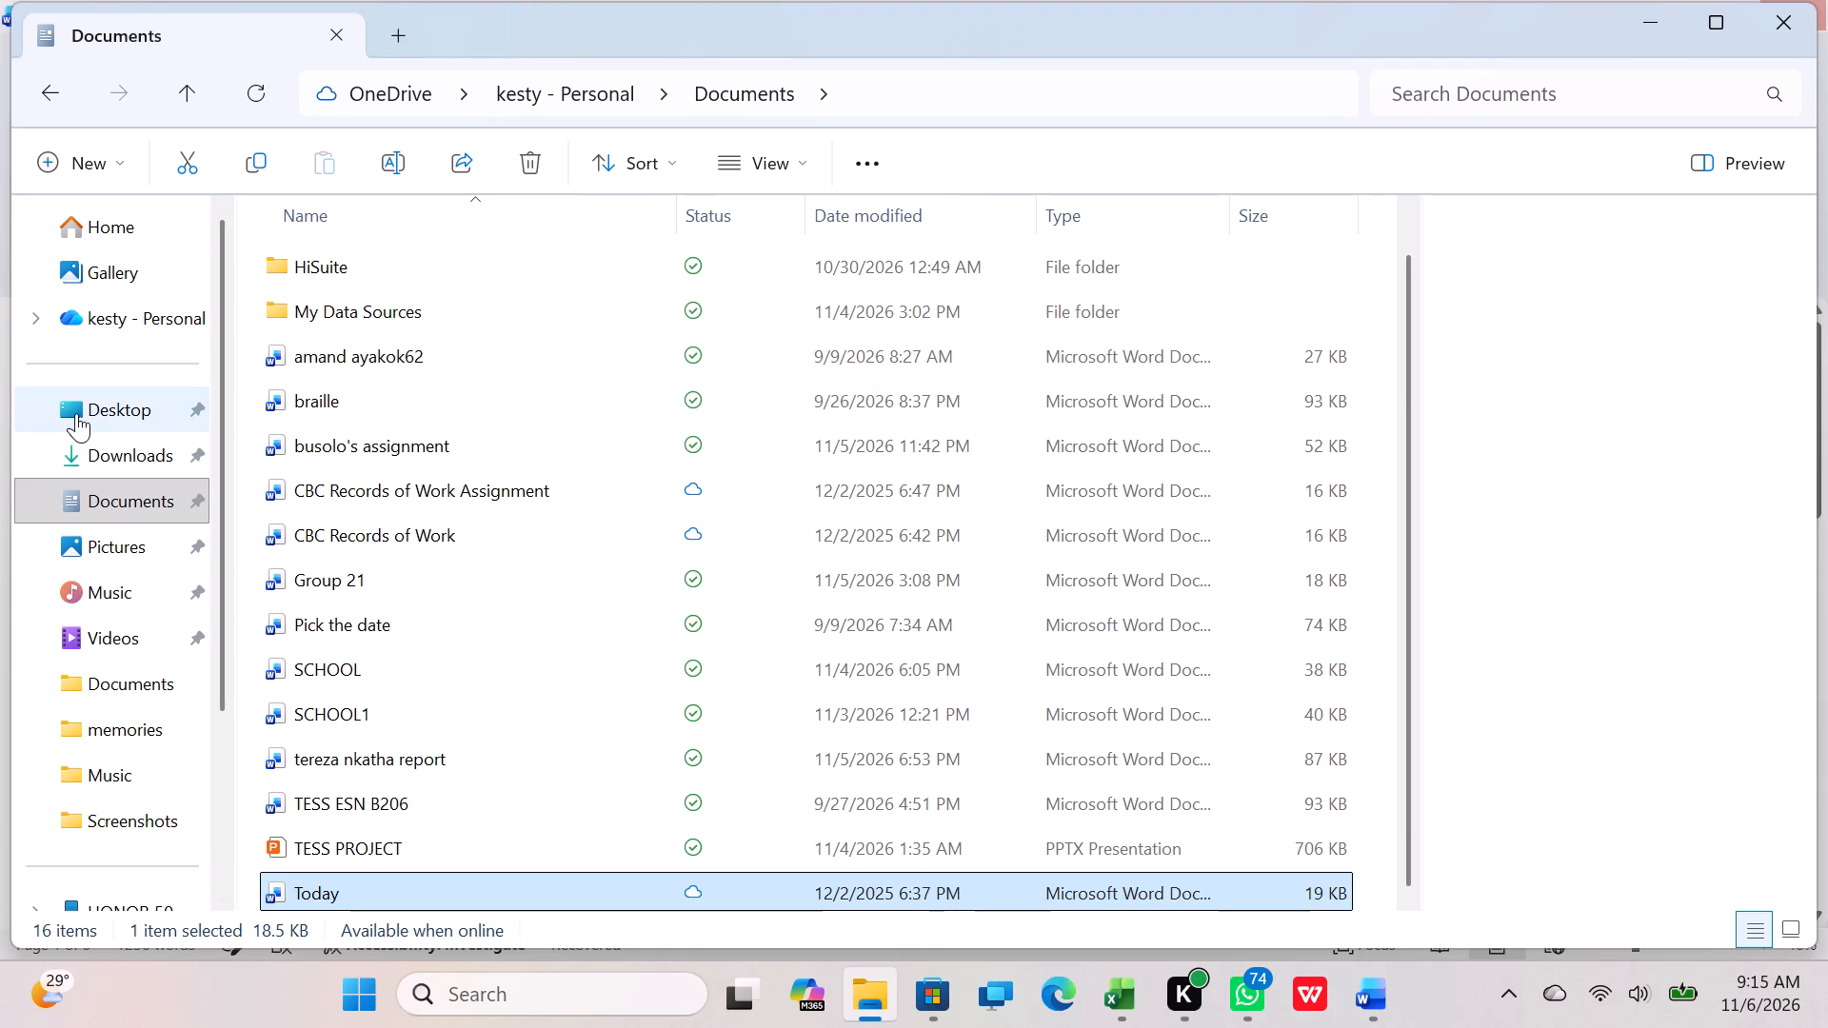
left_click(126, 456)
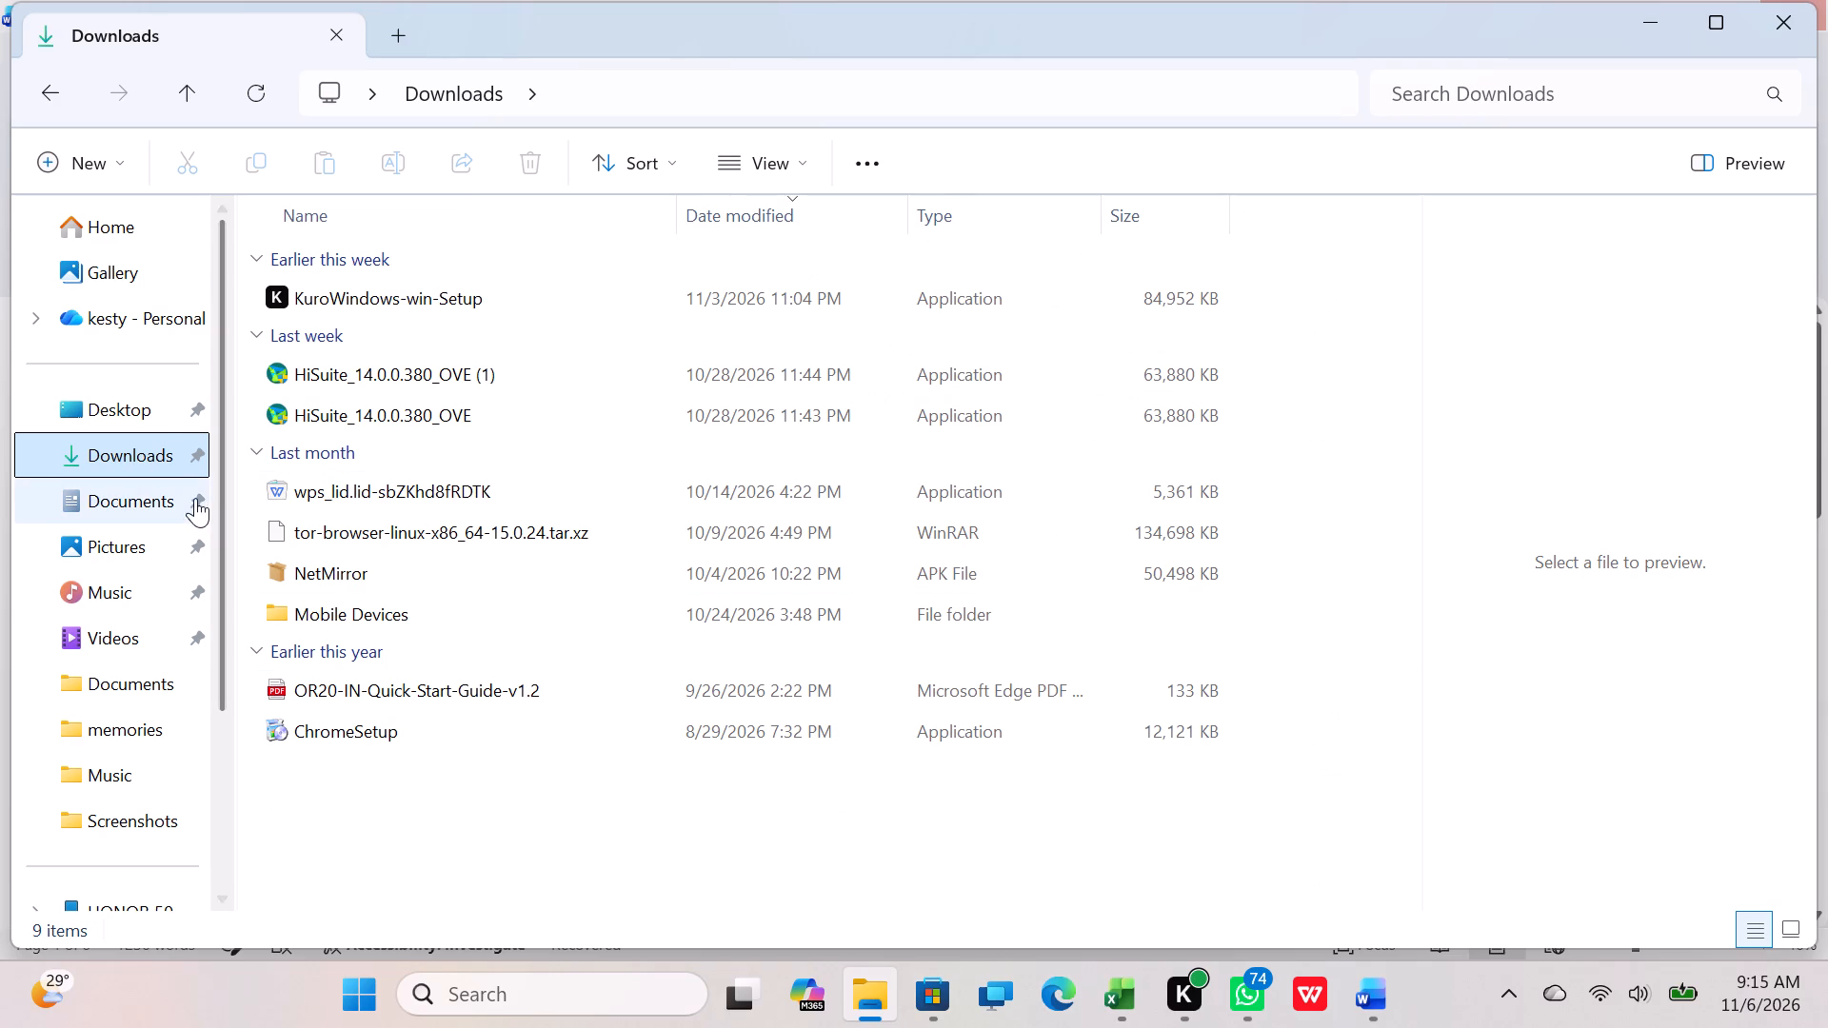
left_click(155, 421)
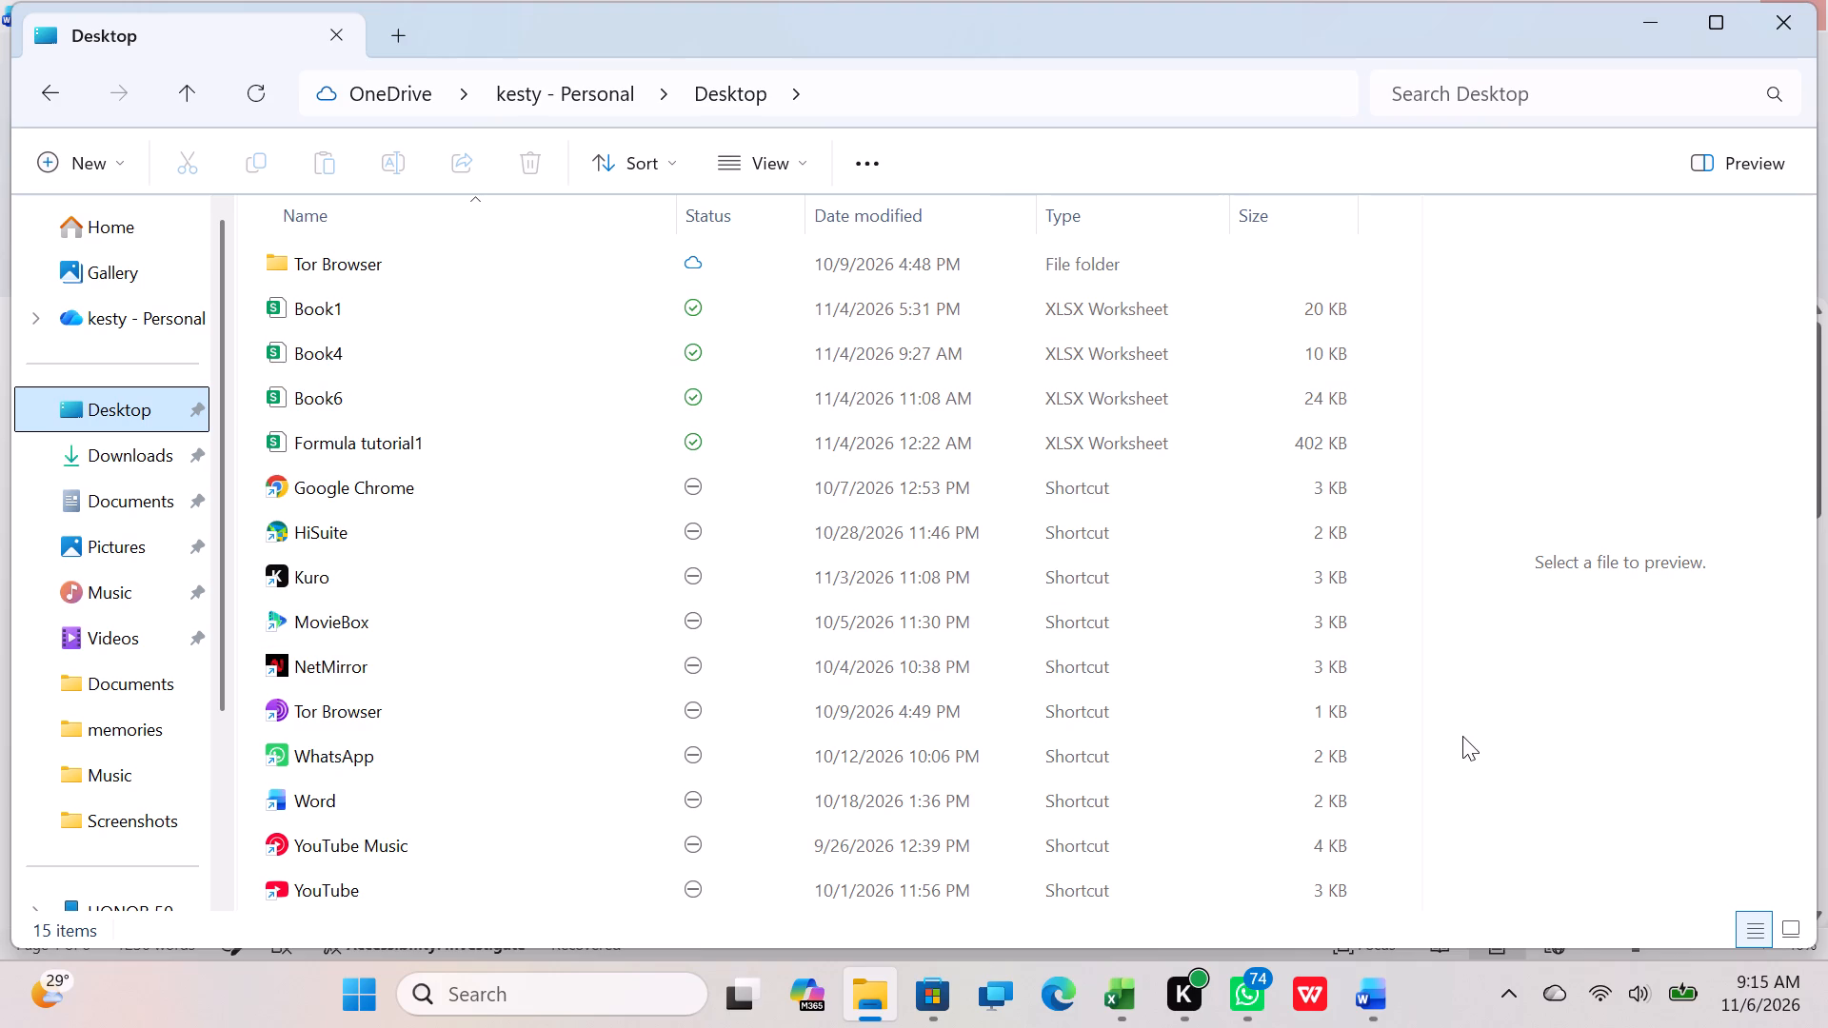
Minimize File Explorer and return to the assignment document in Word.
left_click(1360, 989)
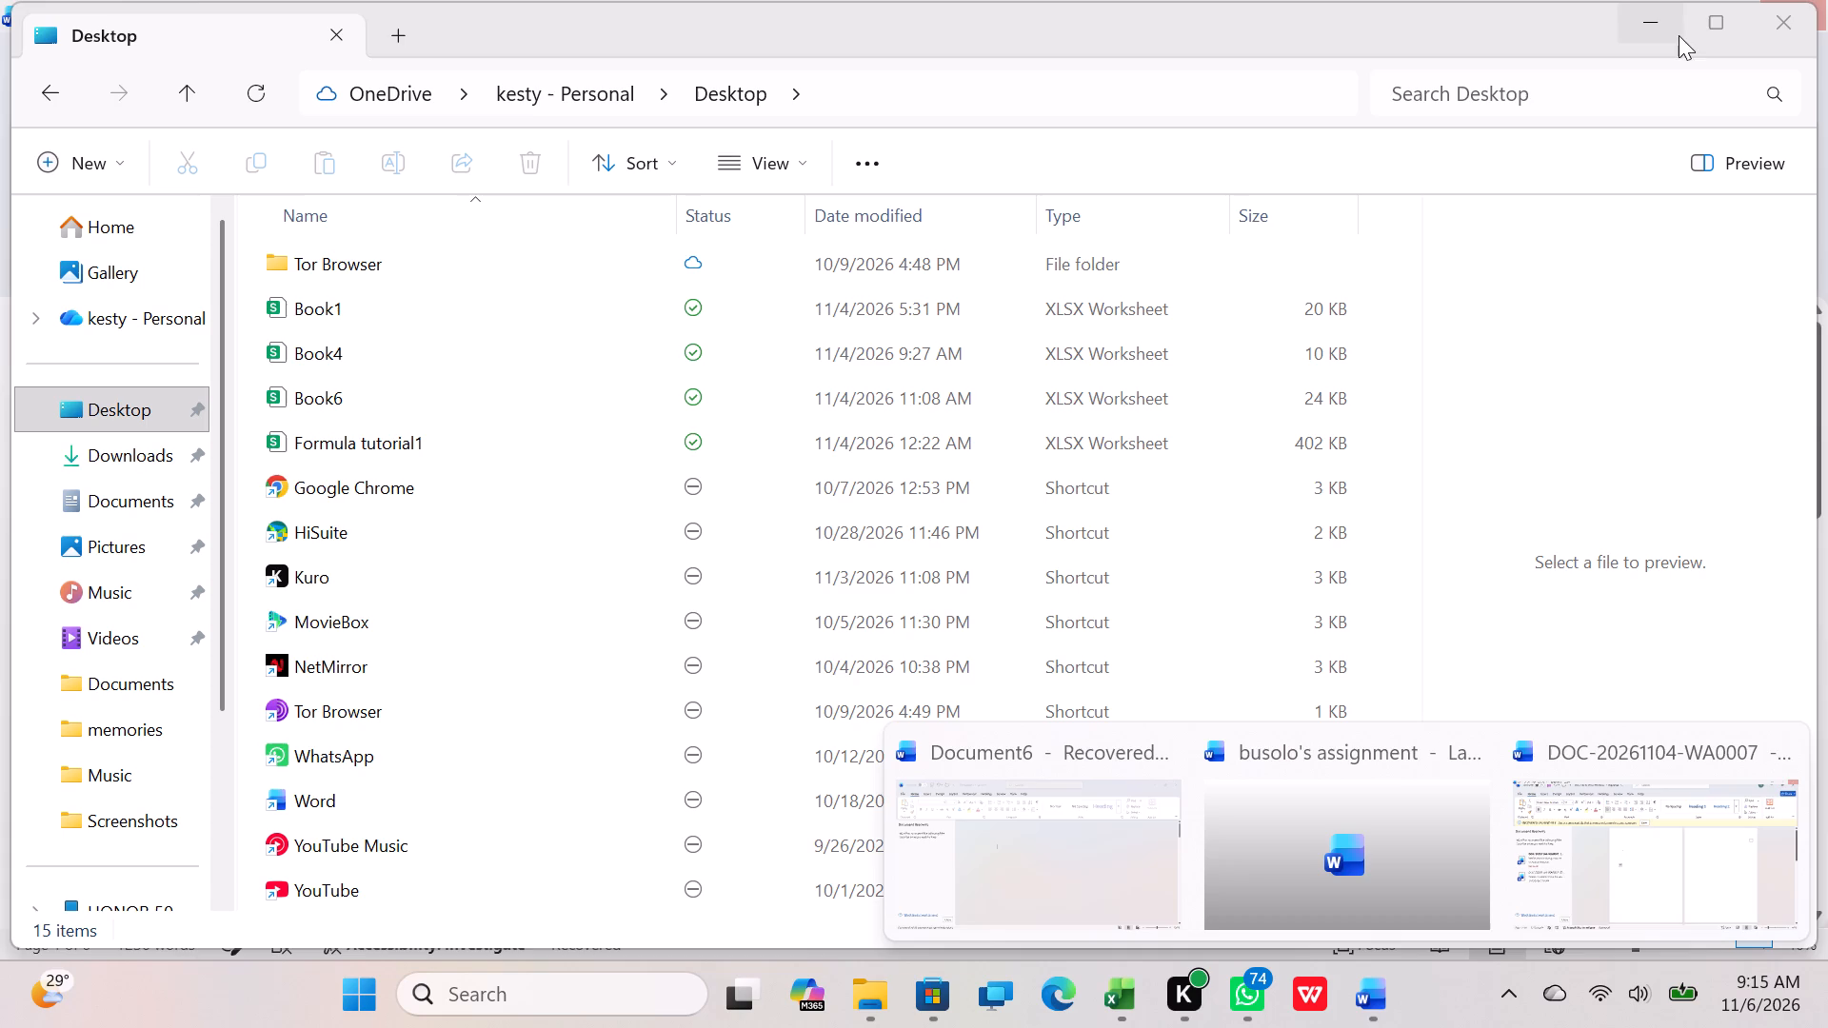
left_click(1652, 18)
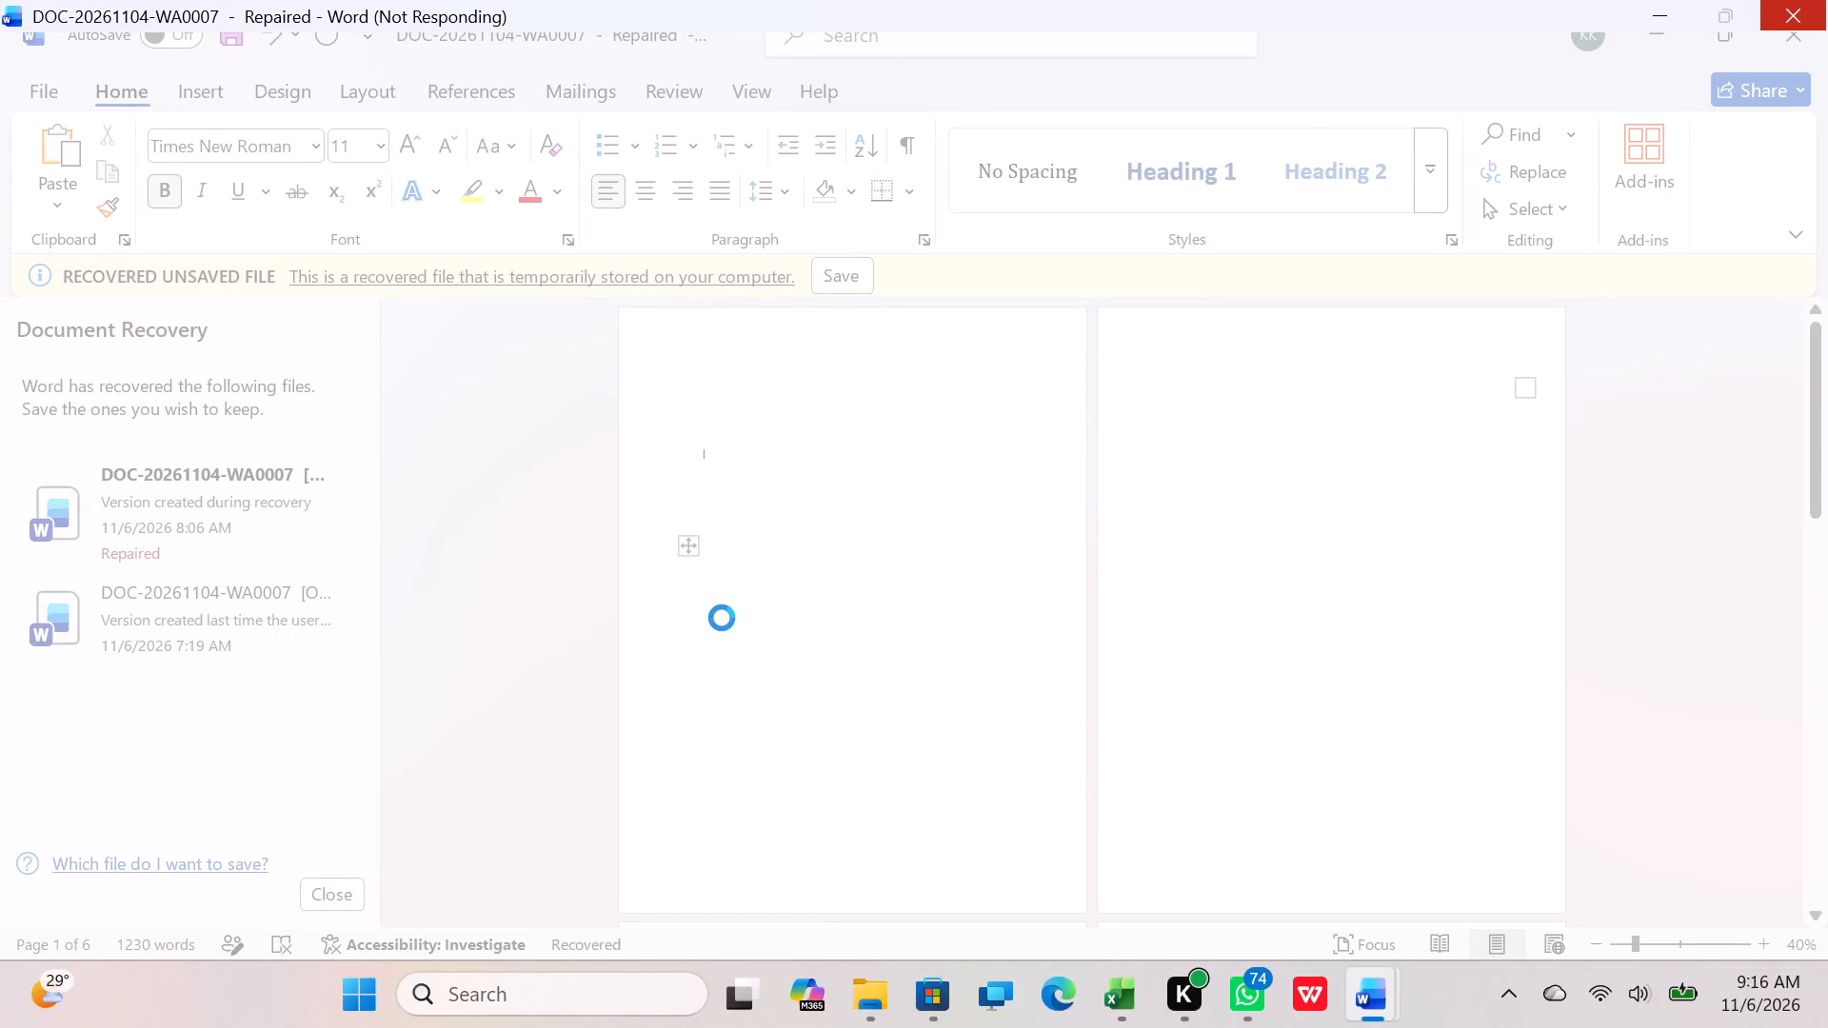
left_click(1367, 1013)
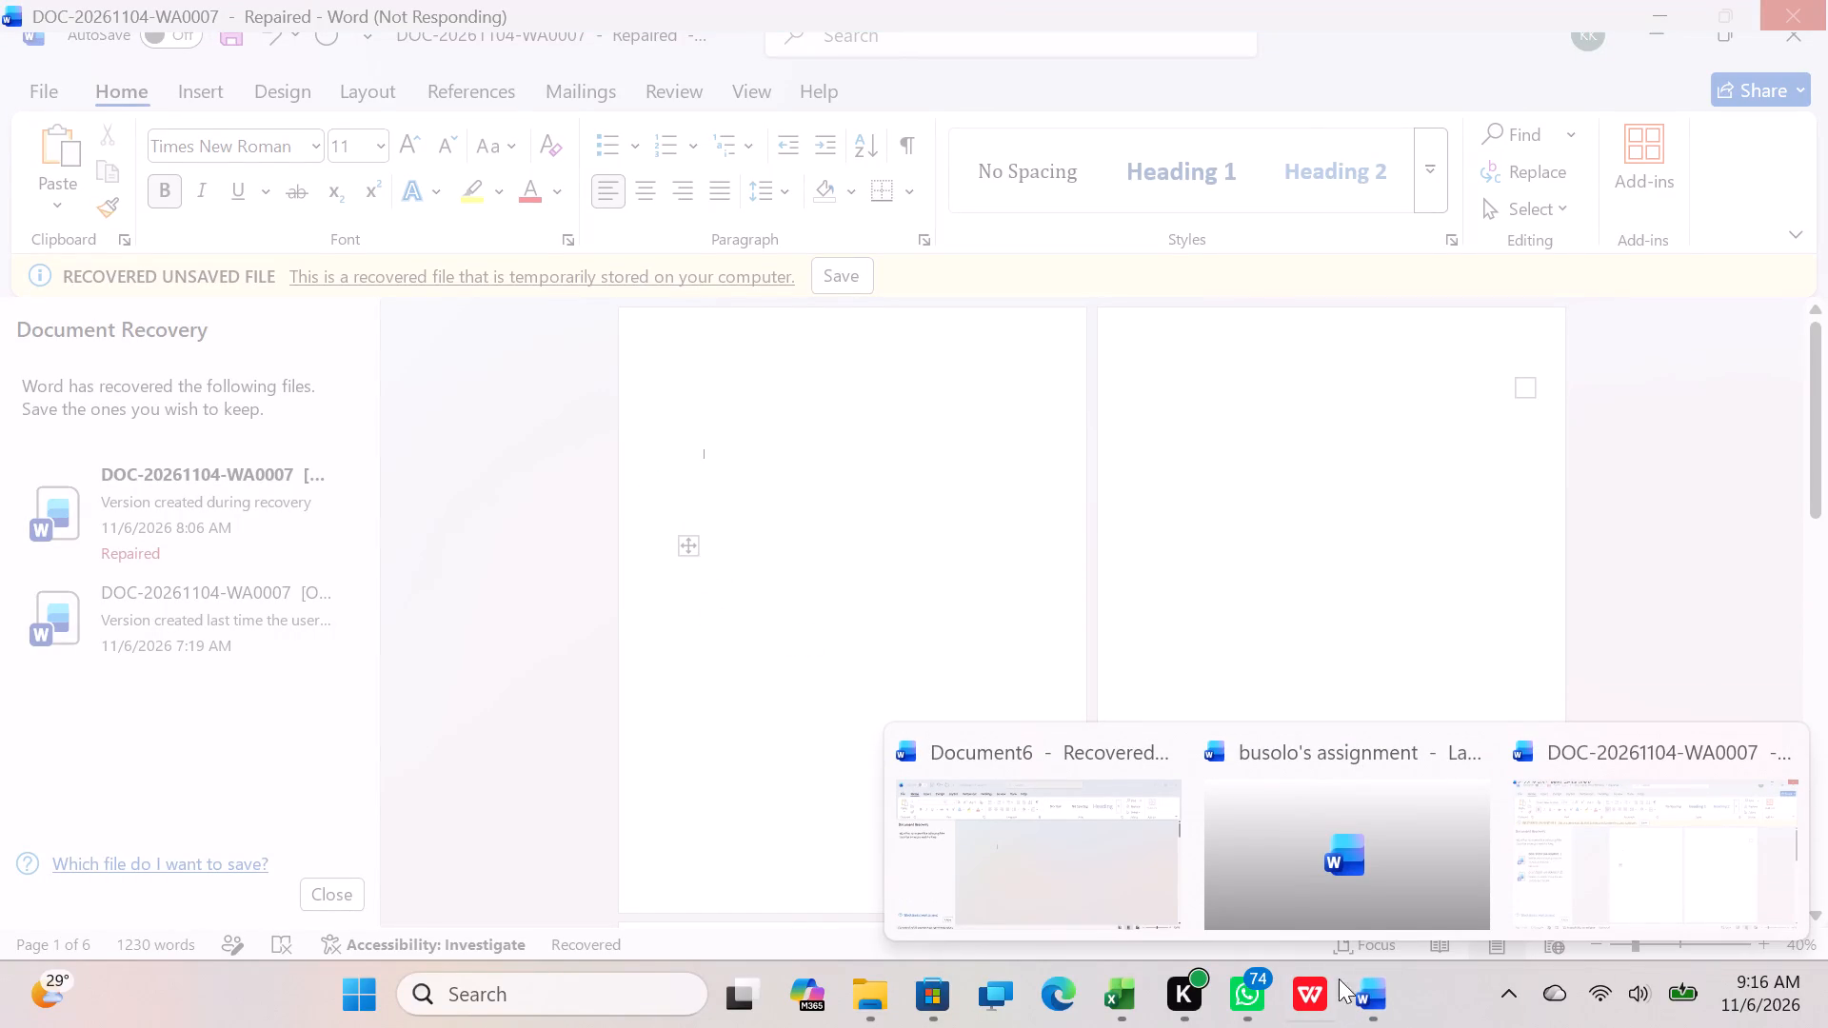
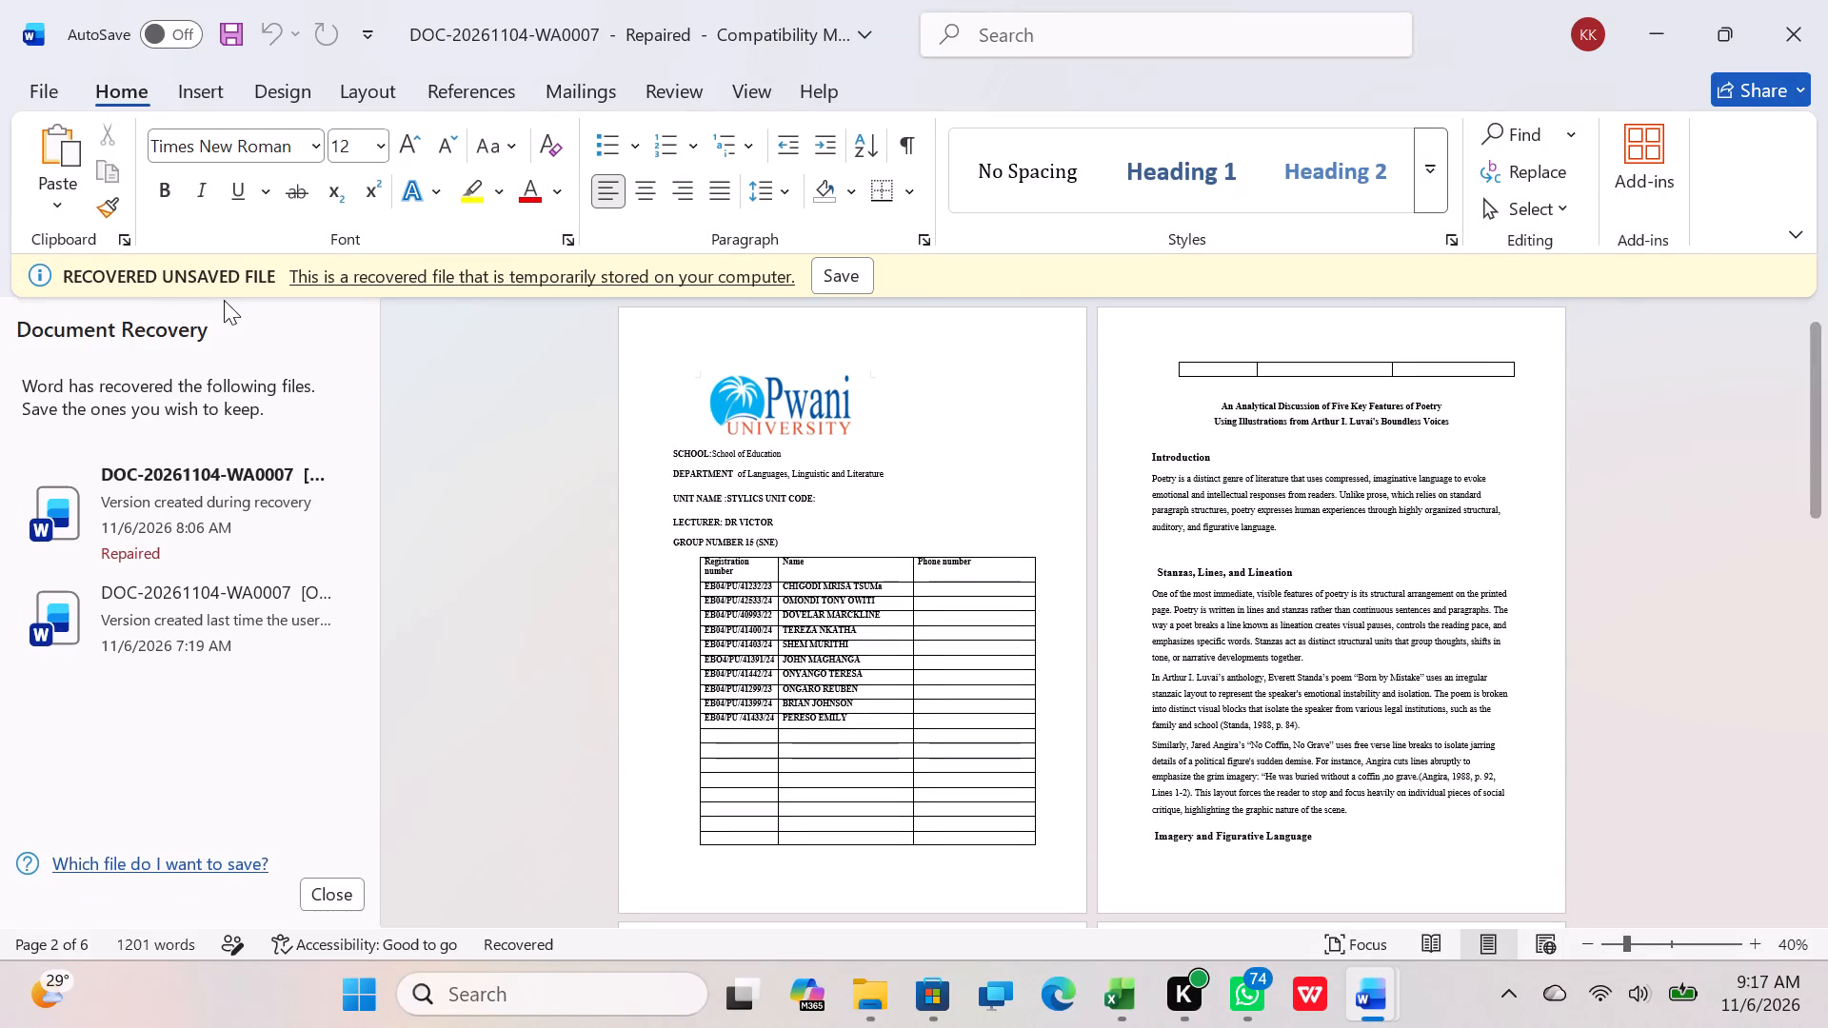
Look through the list of recent documents for the saved assignment file and return to the document.
left_click(36, 92)
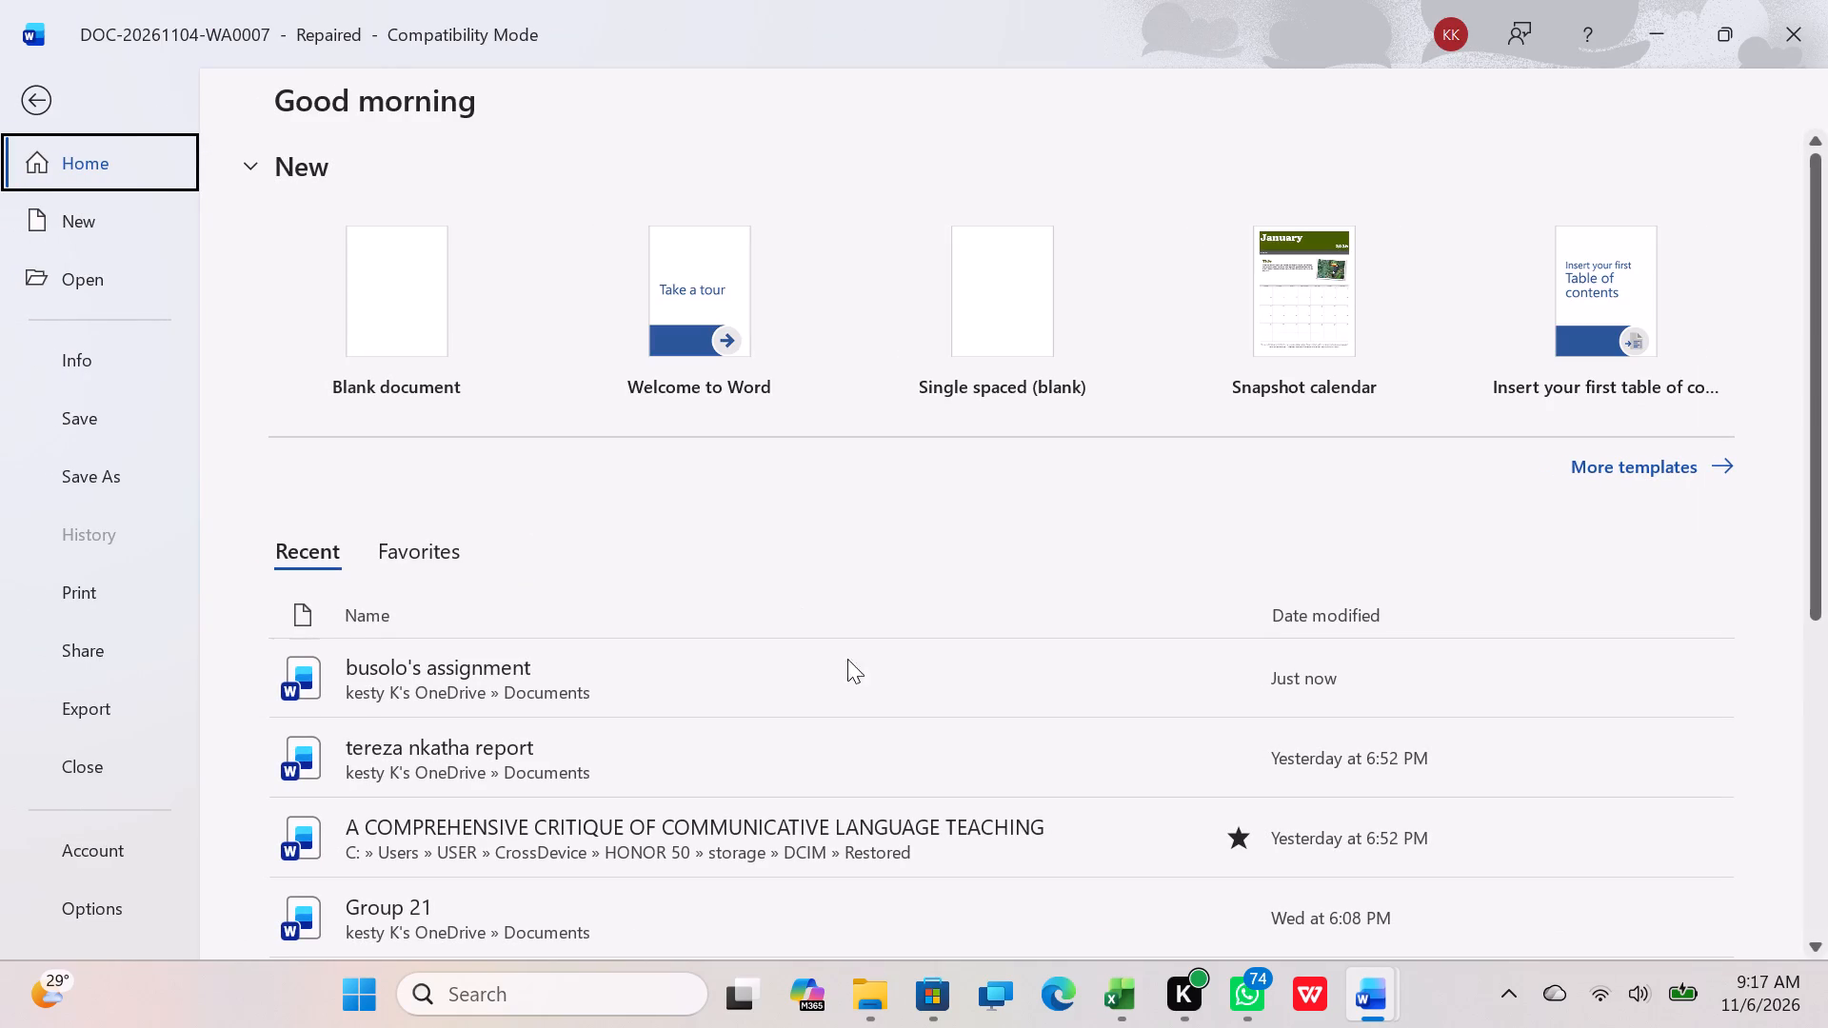
left_click(1813, 641)
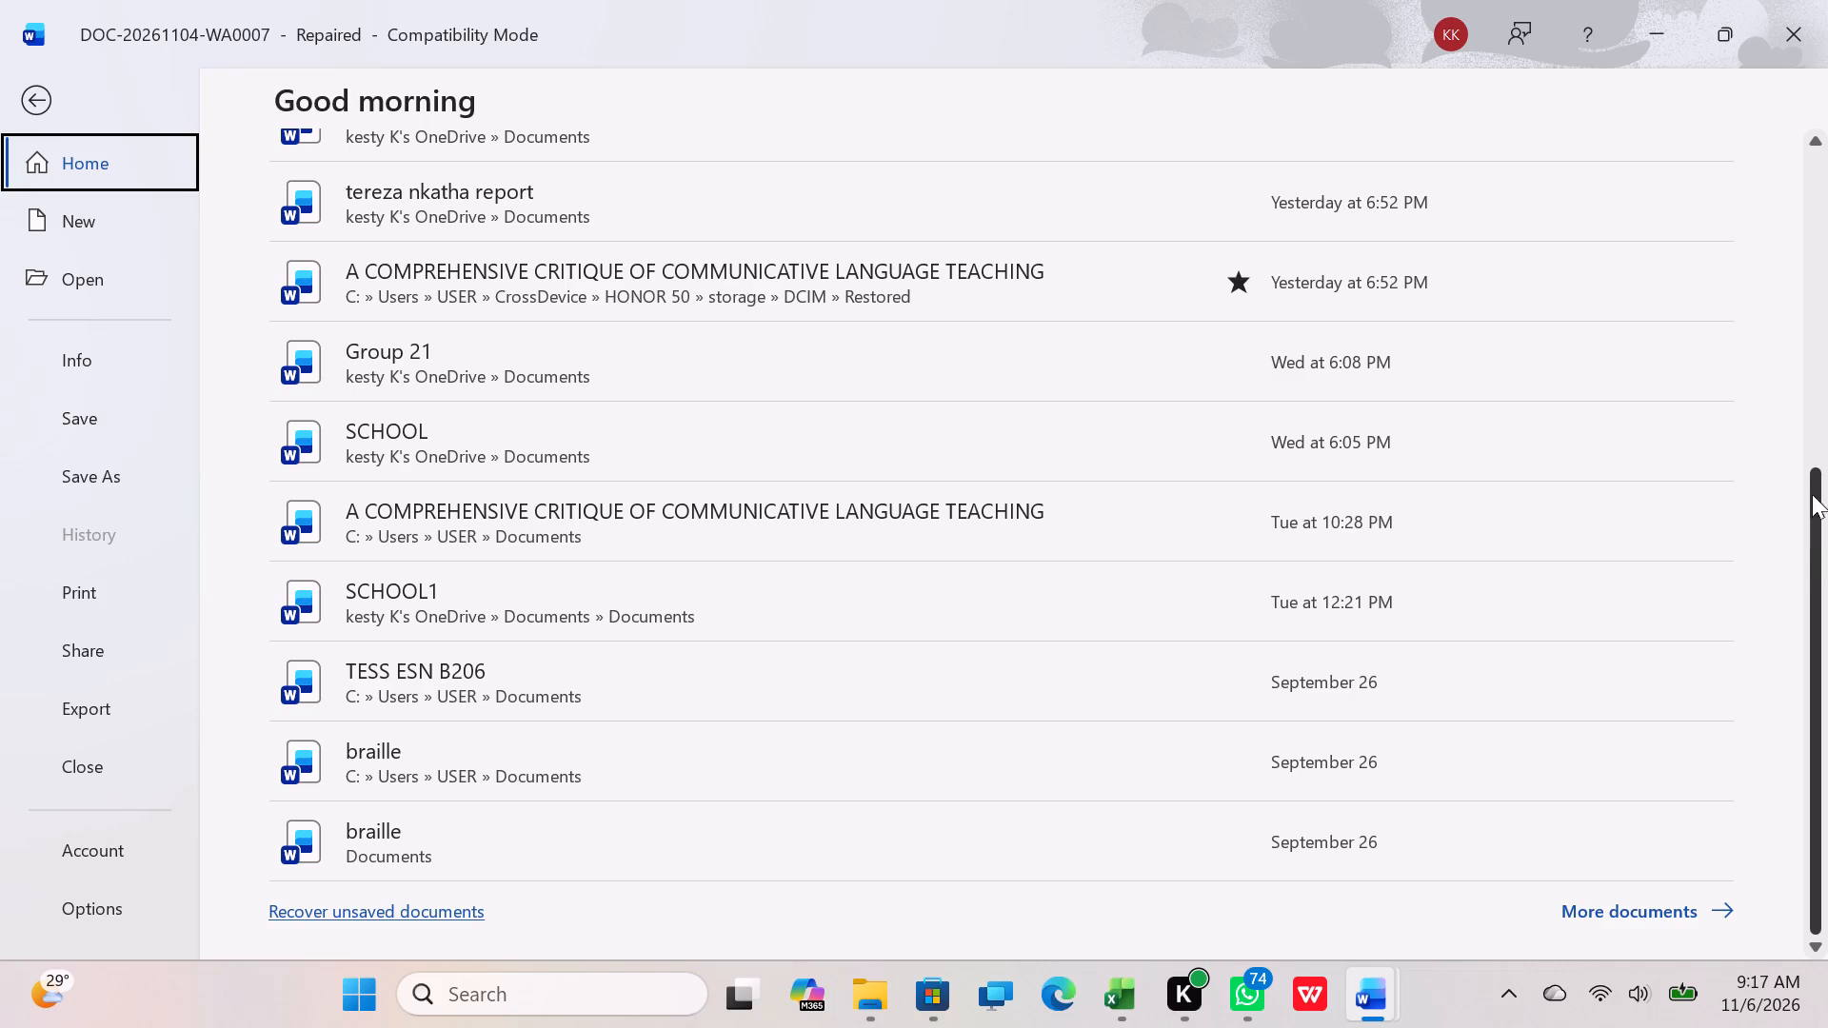
left_click(1827, 432)
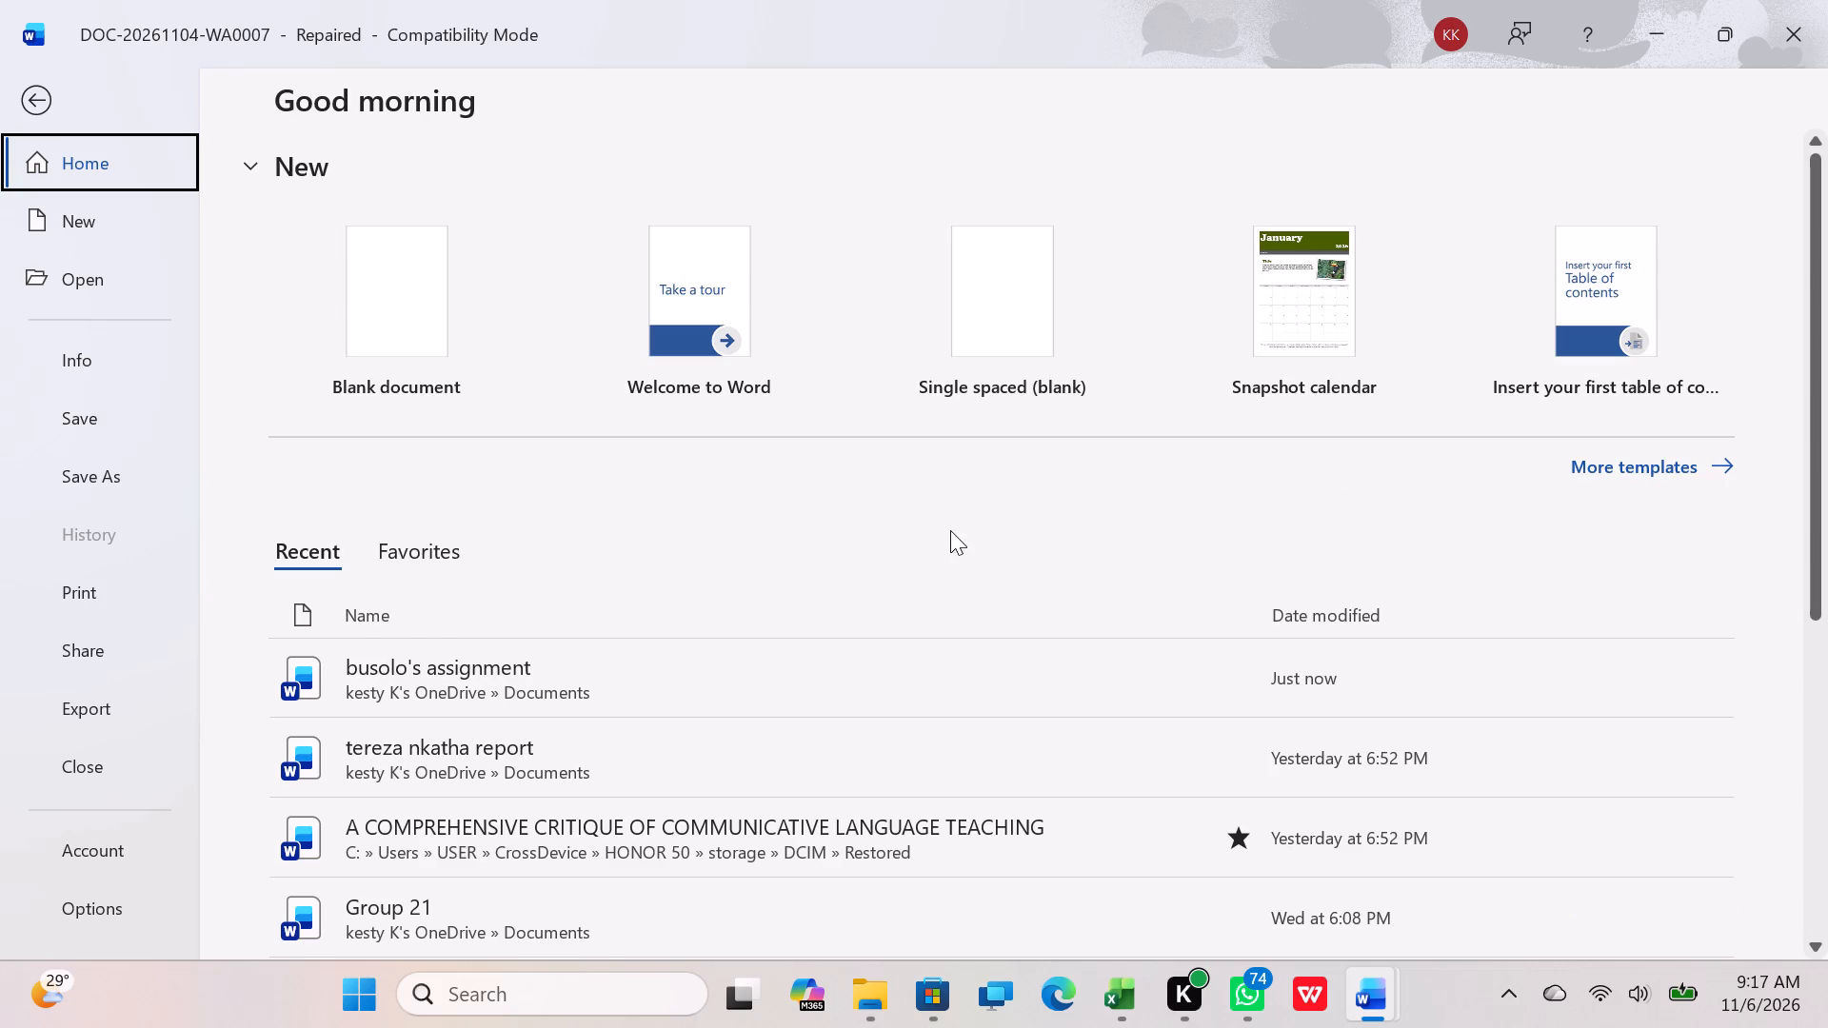
left_click(20, 79)
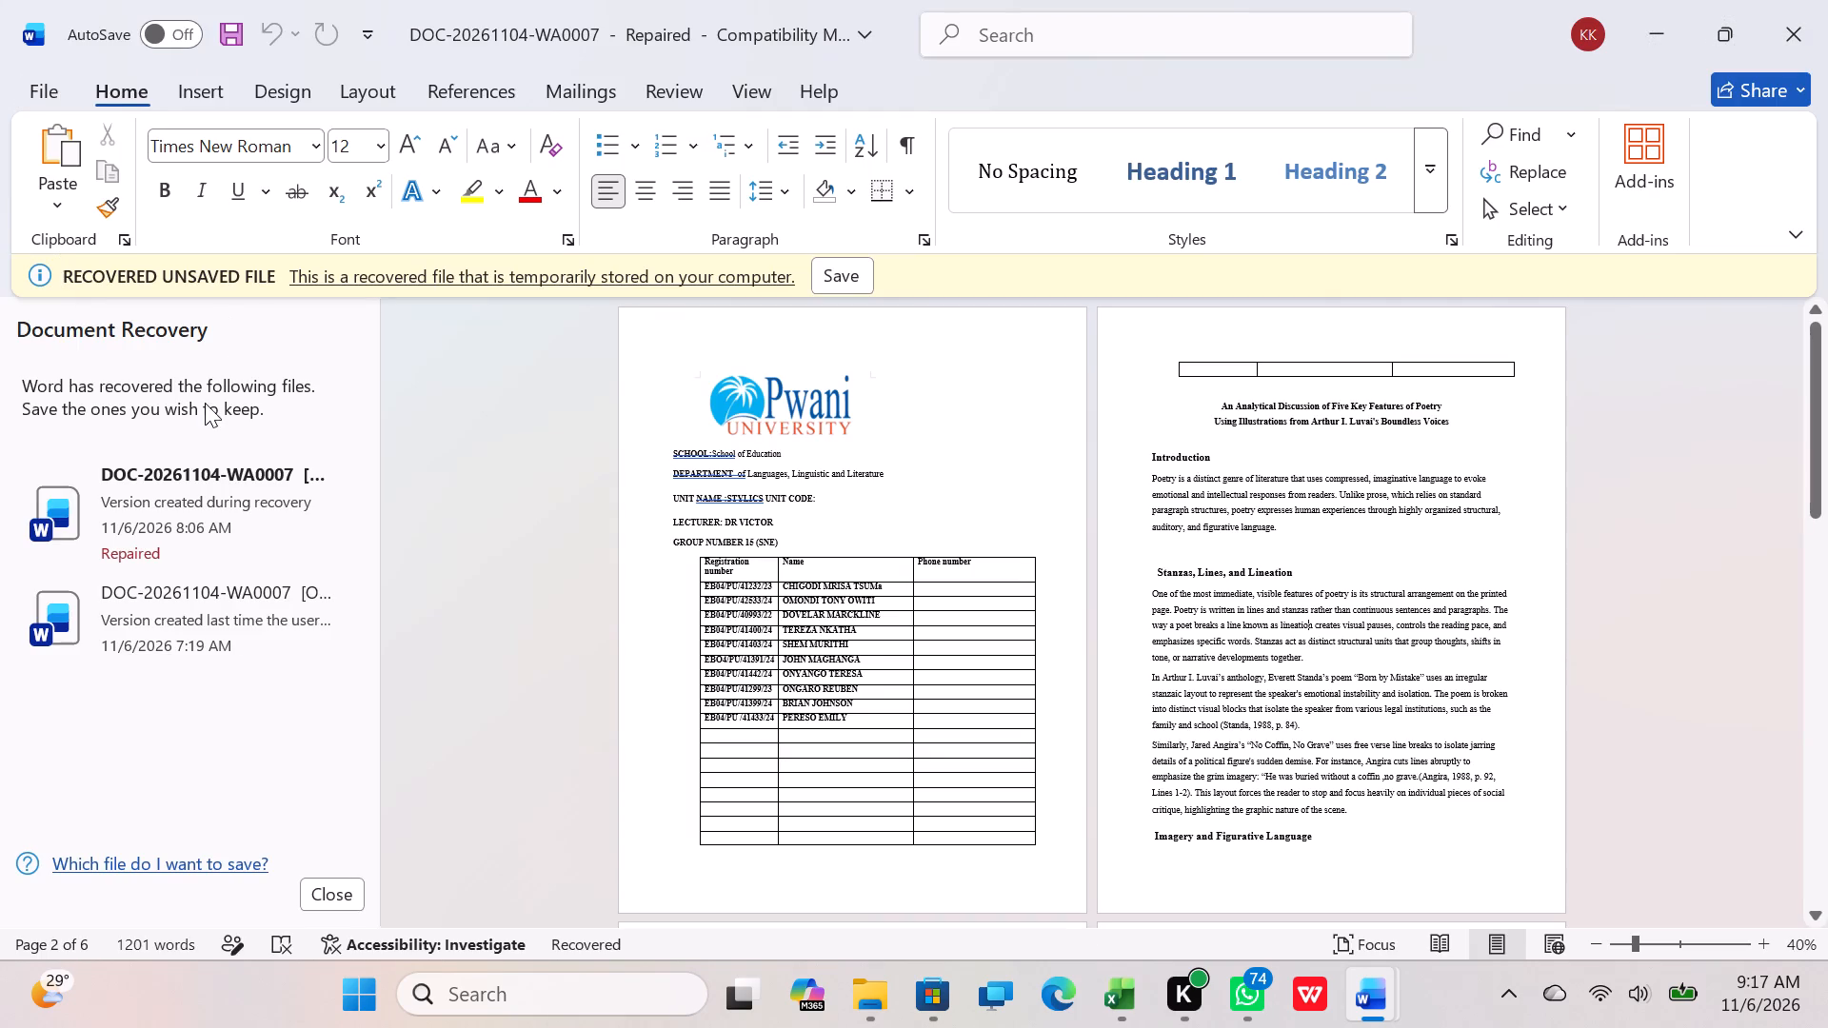
Start saving the repaired version of the assignment to the OneDrive Documents folder and view the list of repairs made to it.
left_click(270, 492)
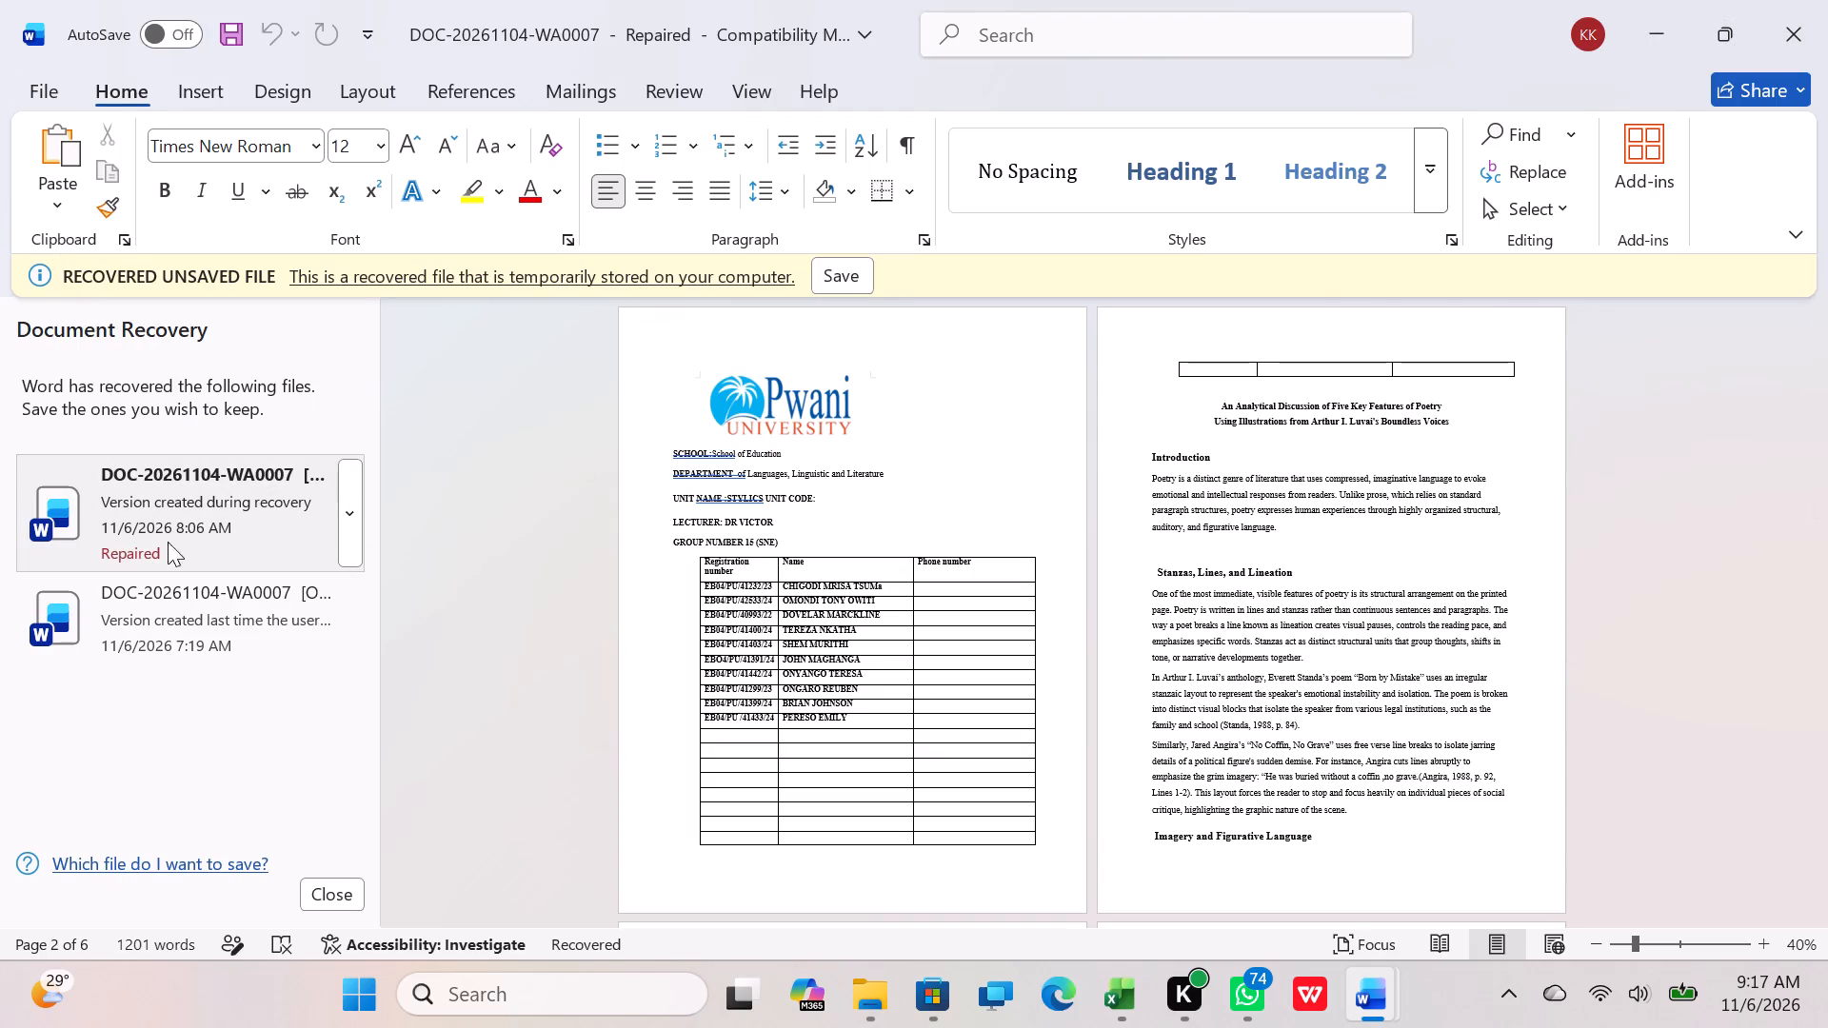
left_click(826, 266)
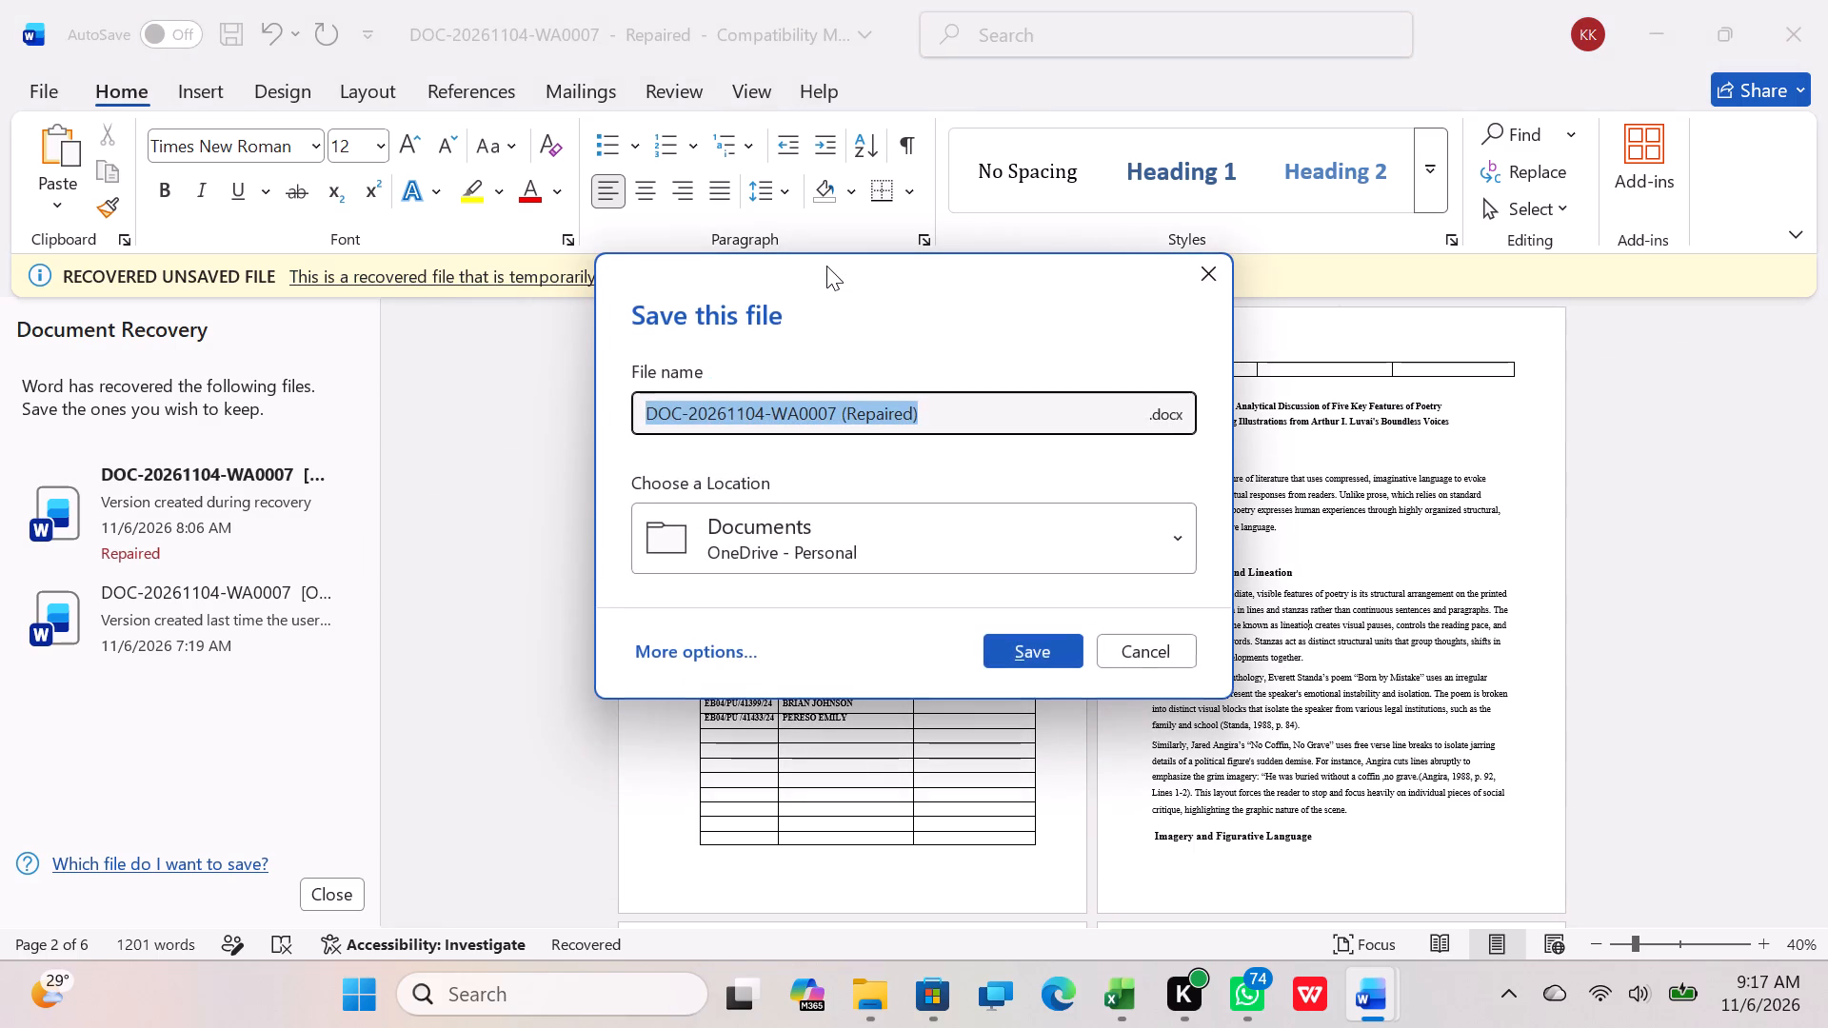
left_click(1036, 654)
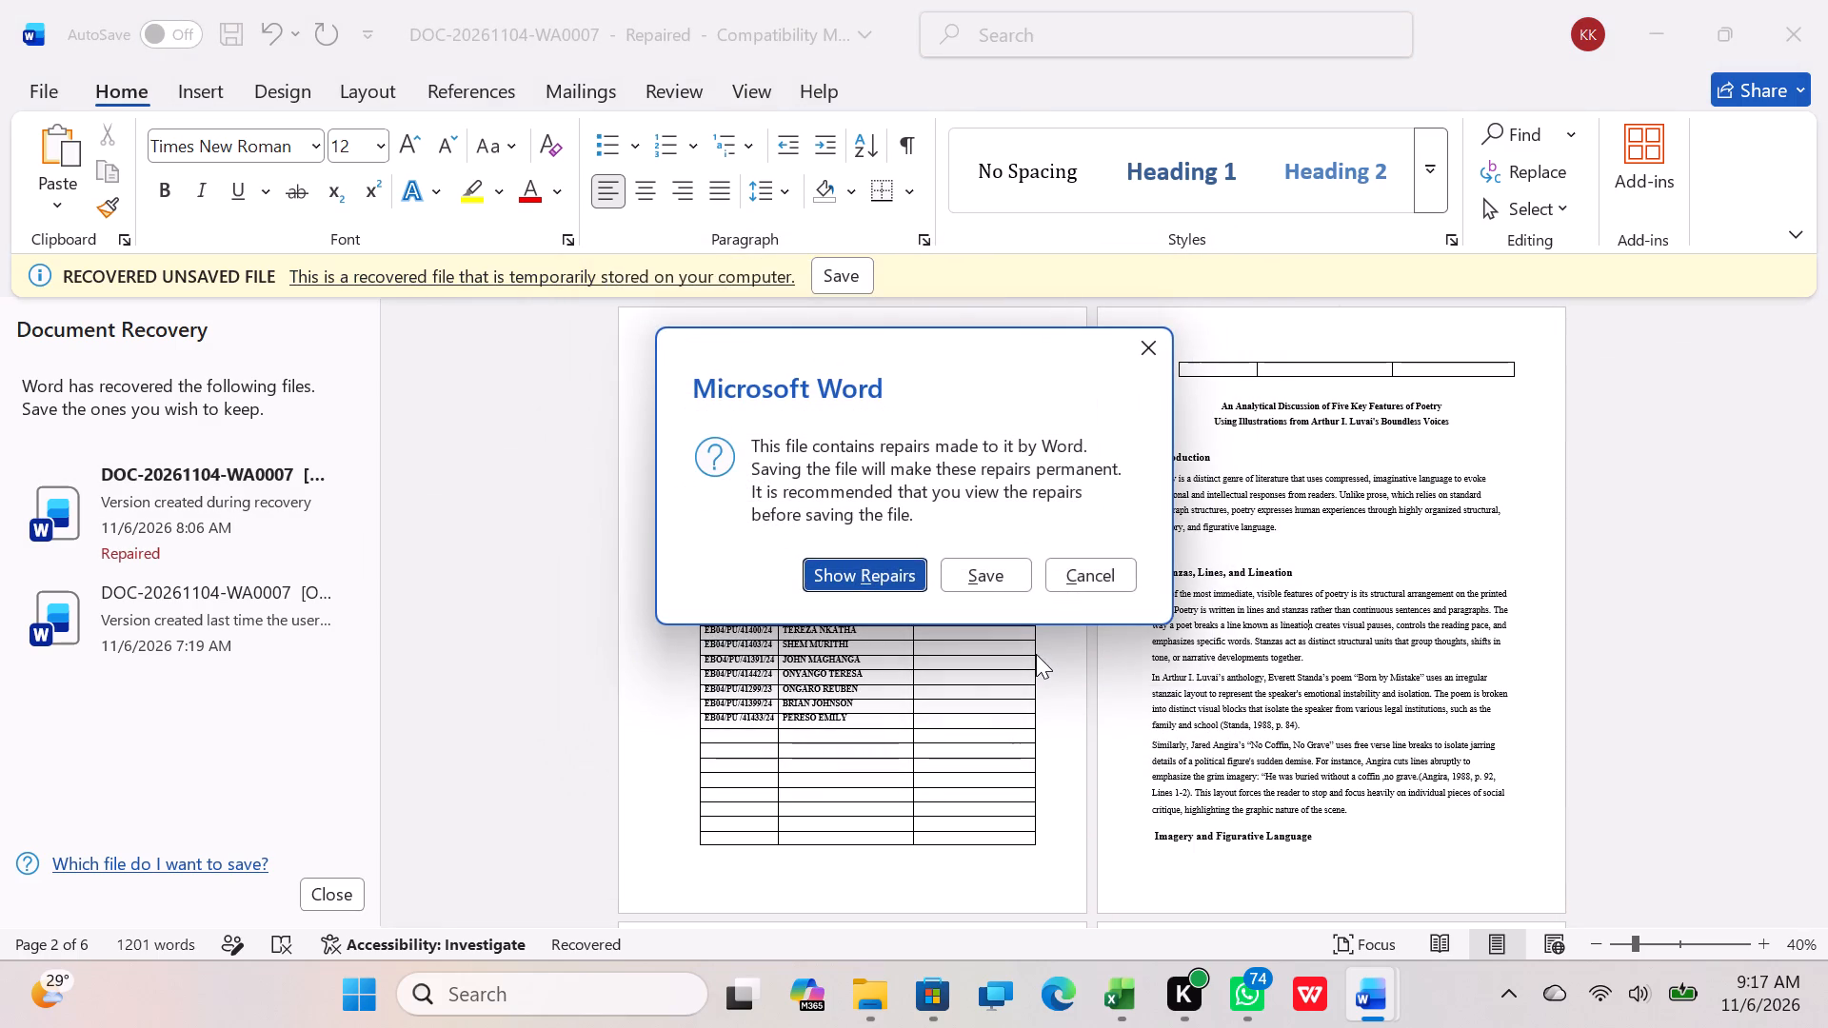
left_click(857, 563)
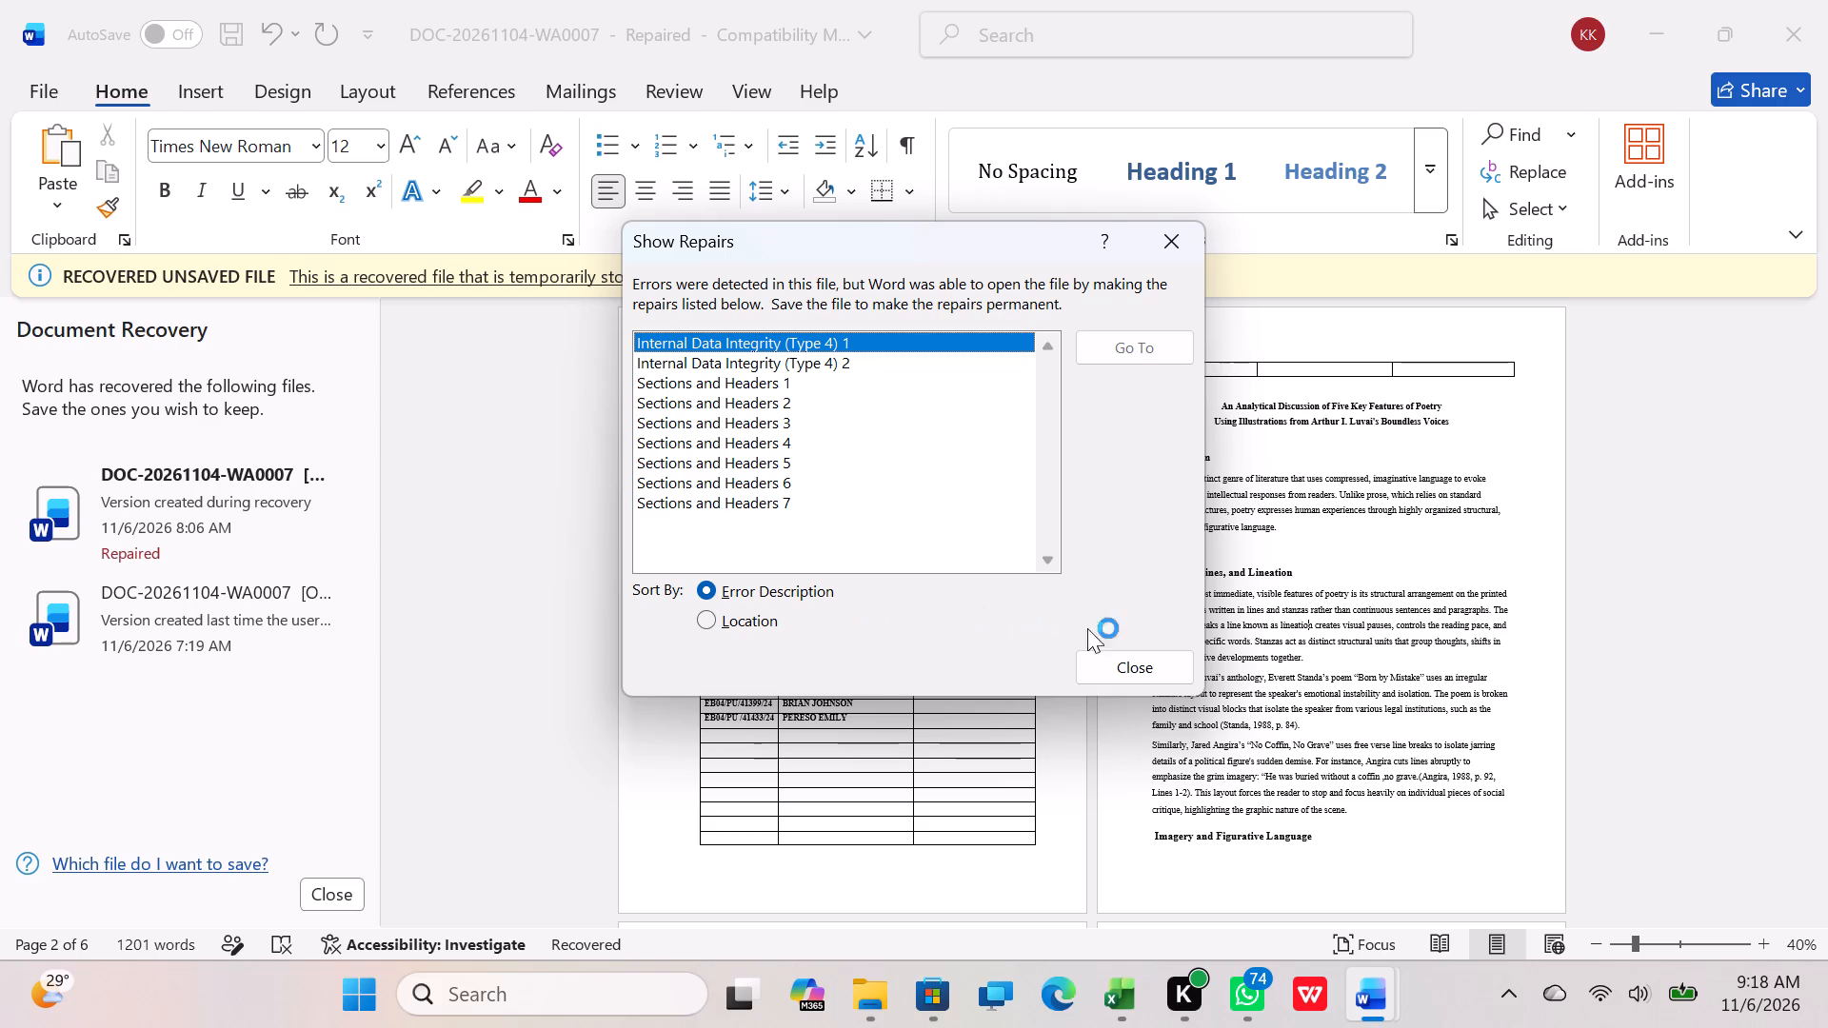
left_click(1141, 666)
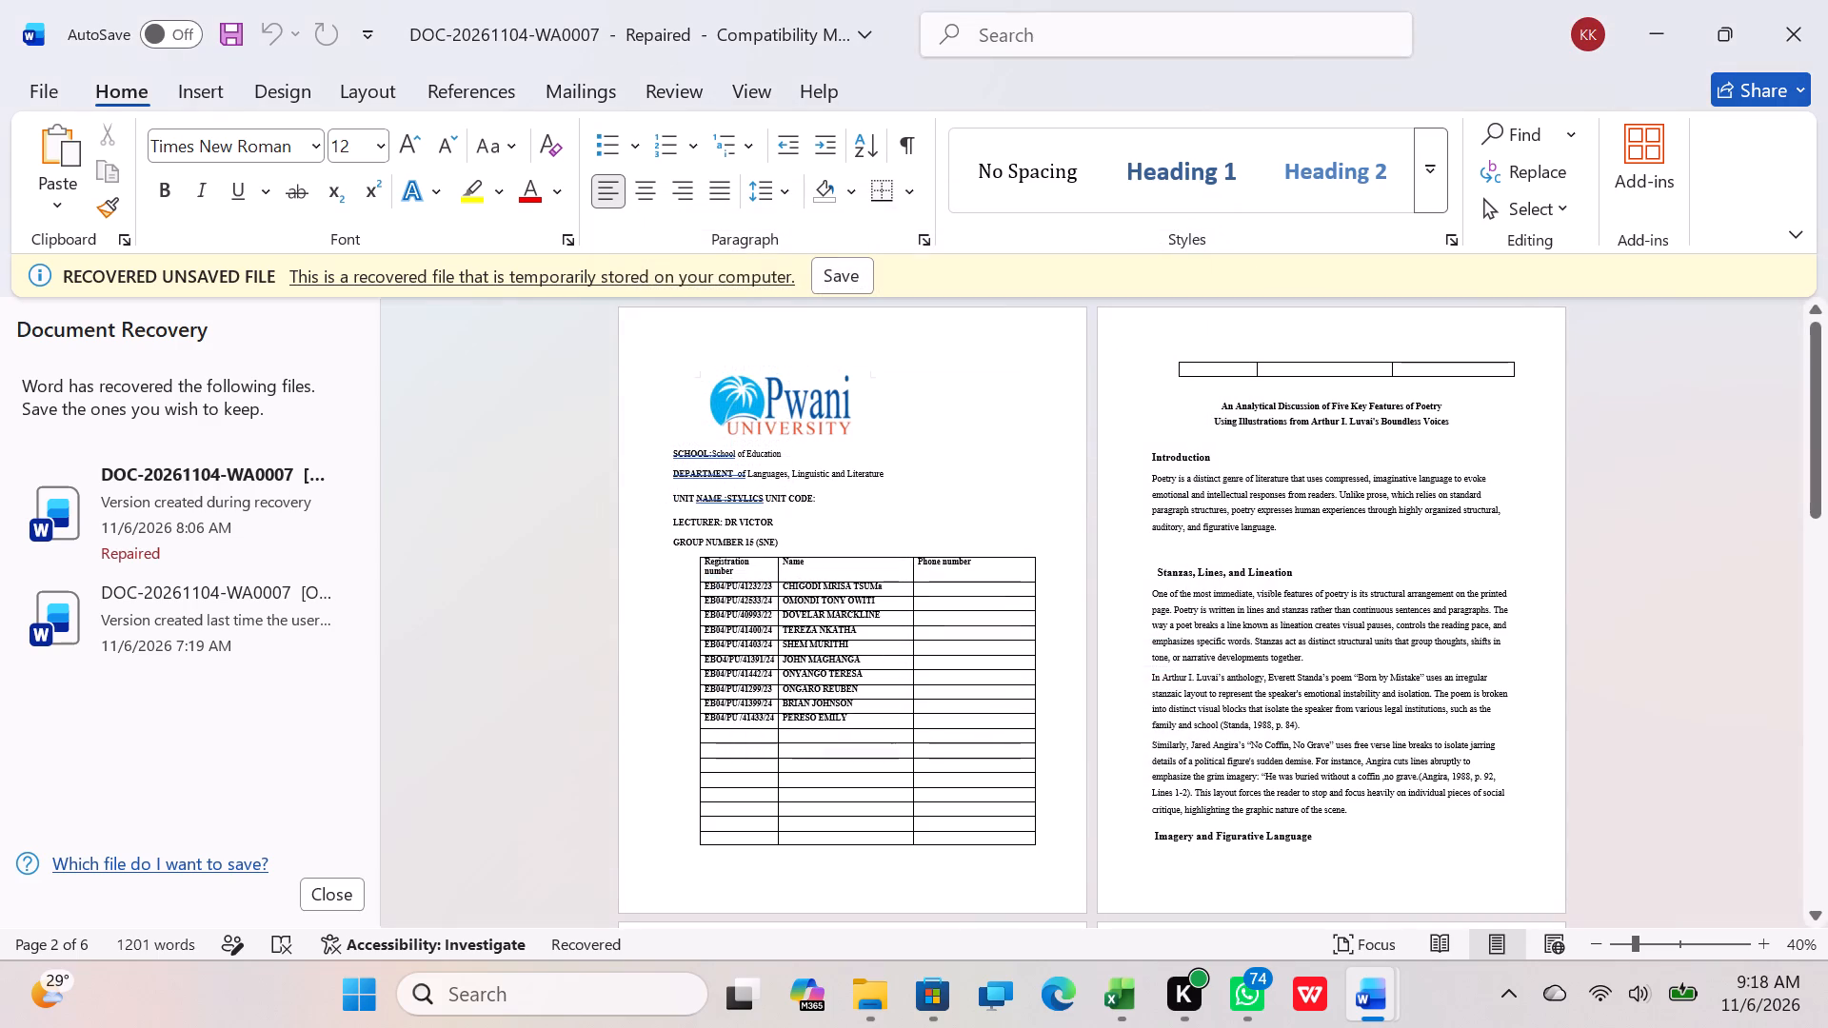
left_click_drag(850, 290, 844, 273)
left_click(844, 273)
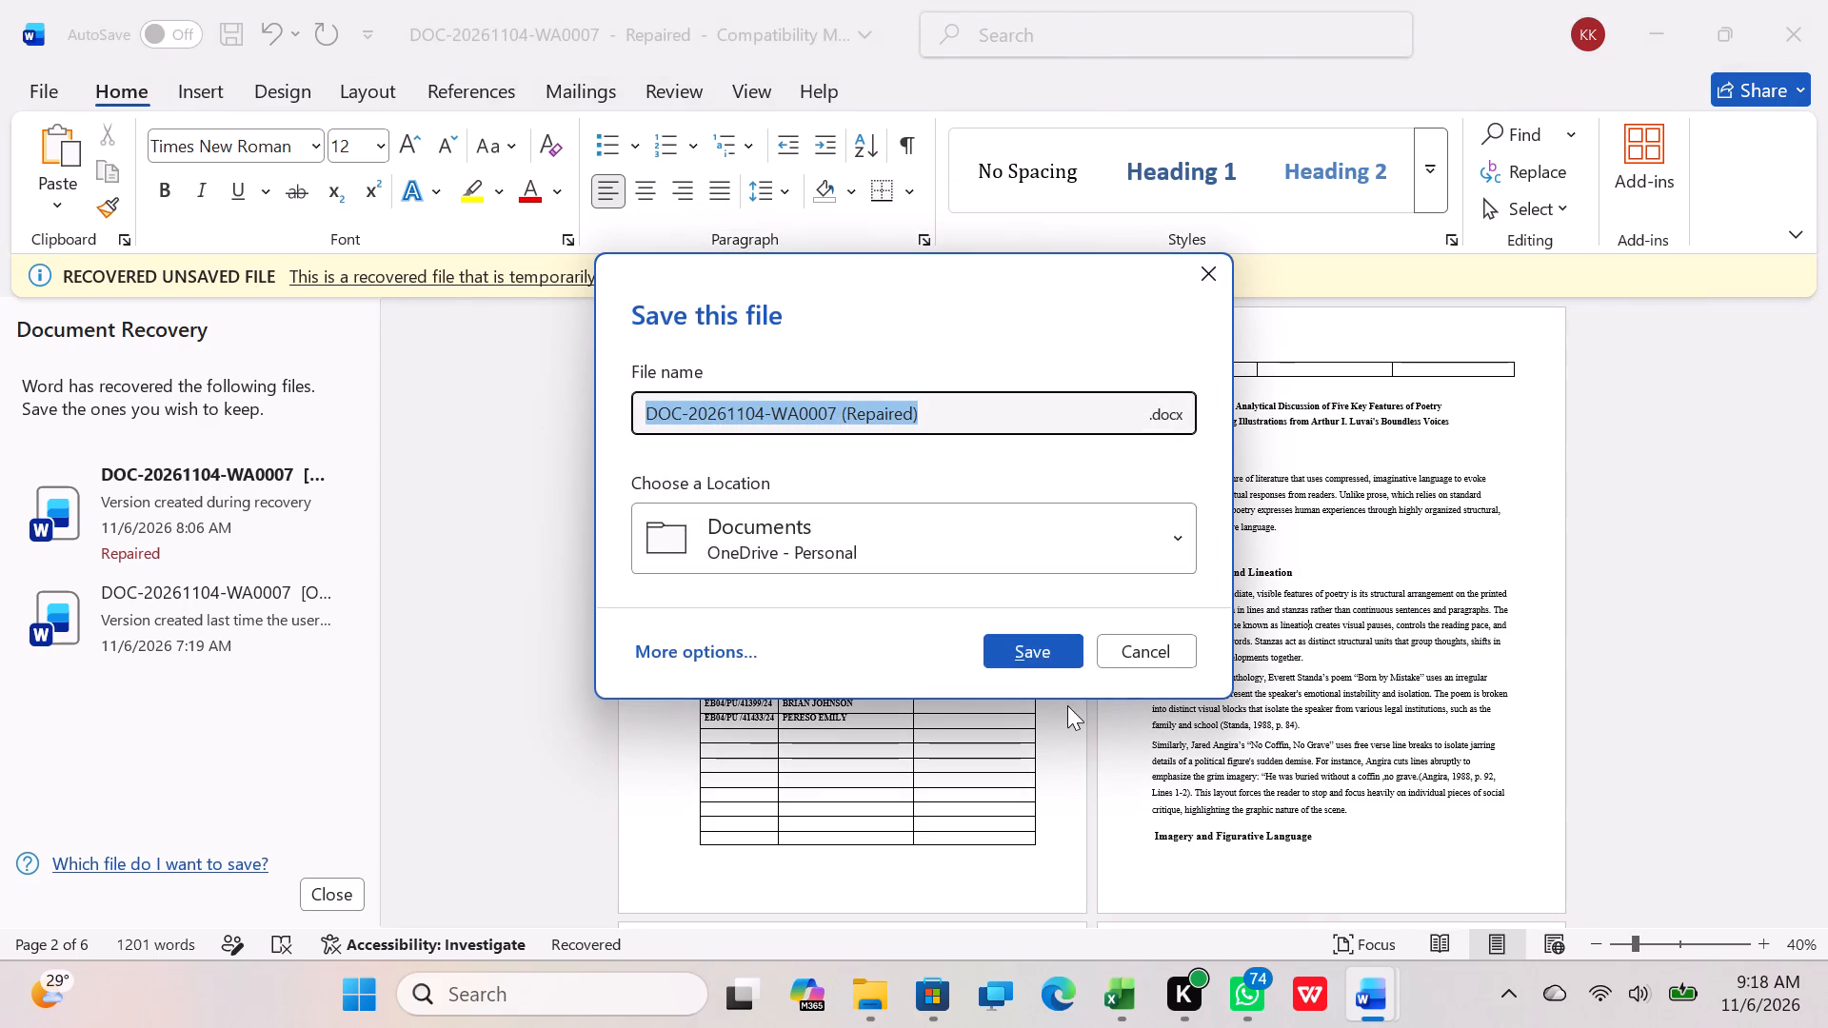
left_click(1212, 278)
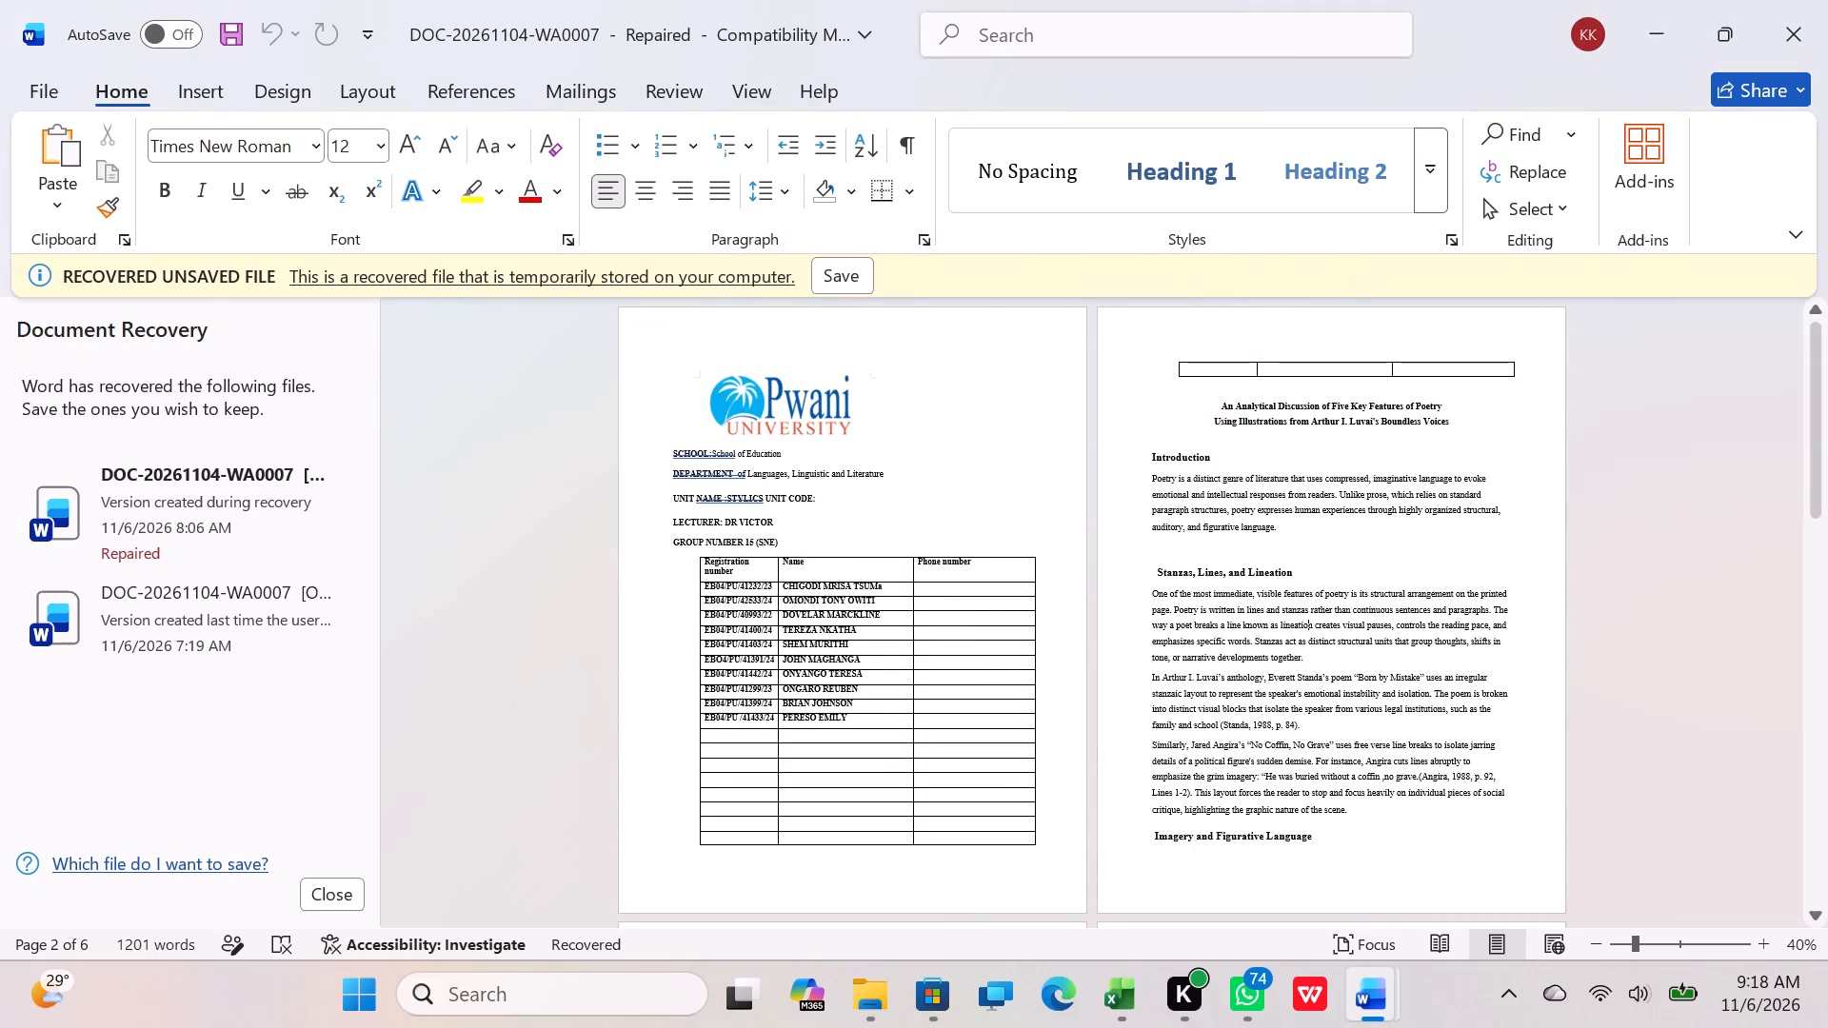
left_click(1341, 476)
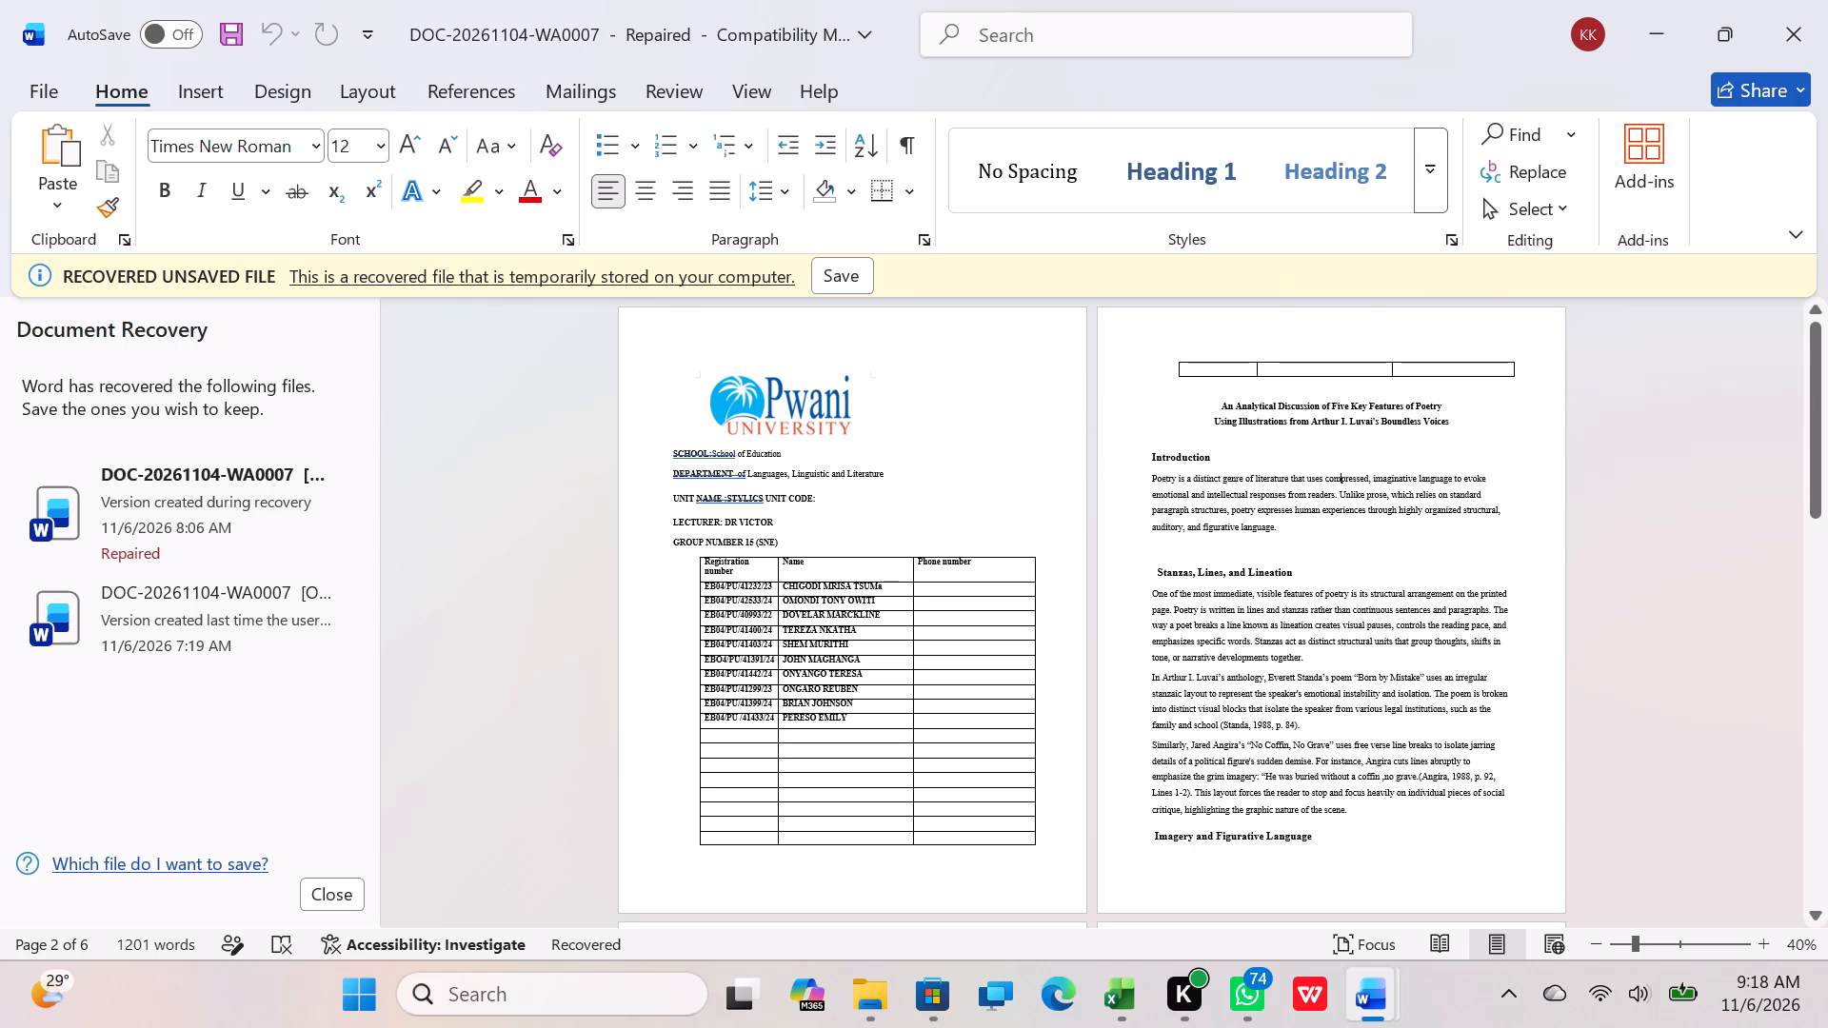
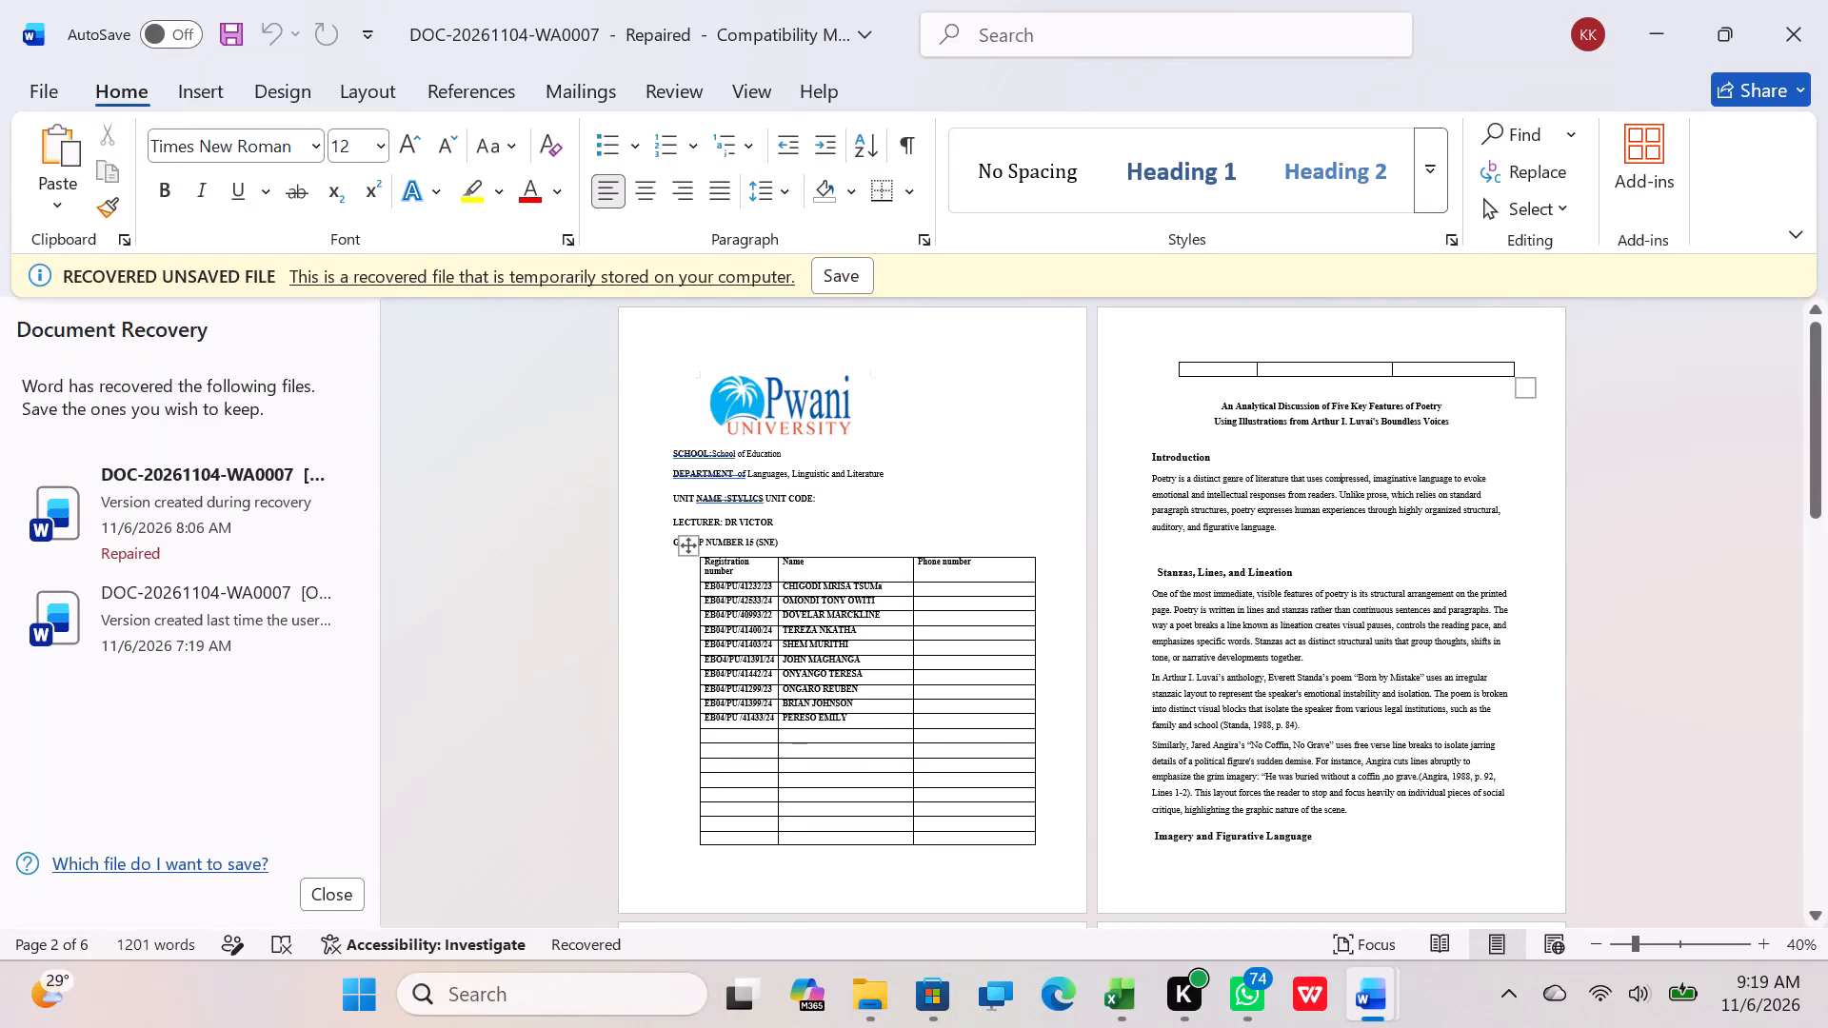
Save the recovered document as DOC-20261104-WA0007 (Repaired) in the OneDrive - Personal Documents folder.
left_click(850, 274)
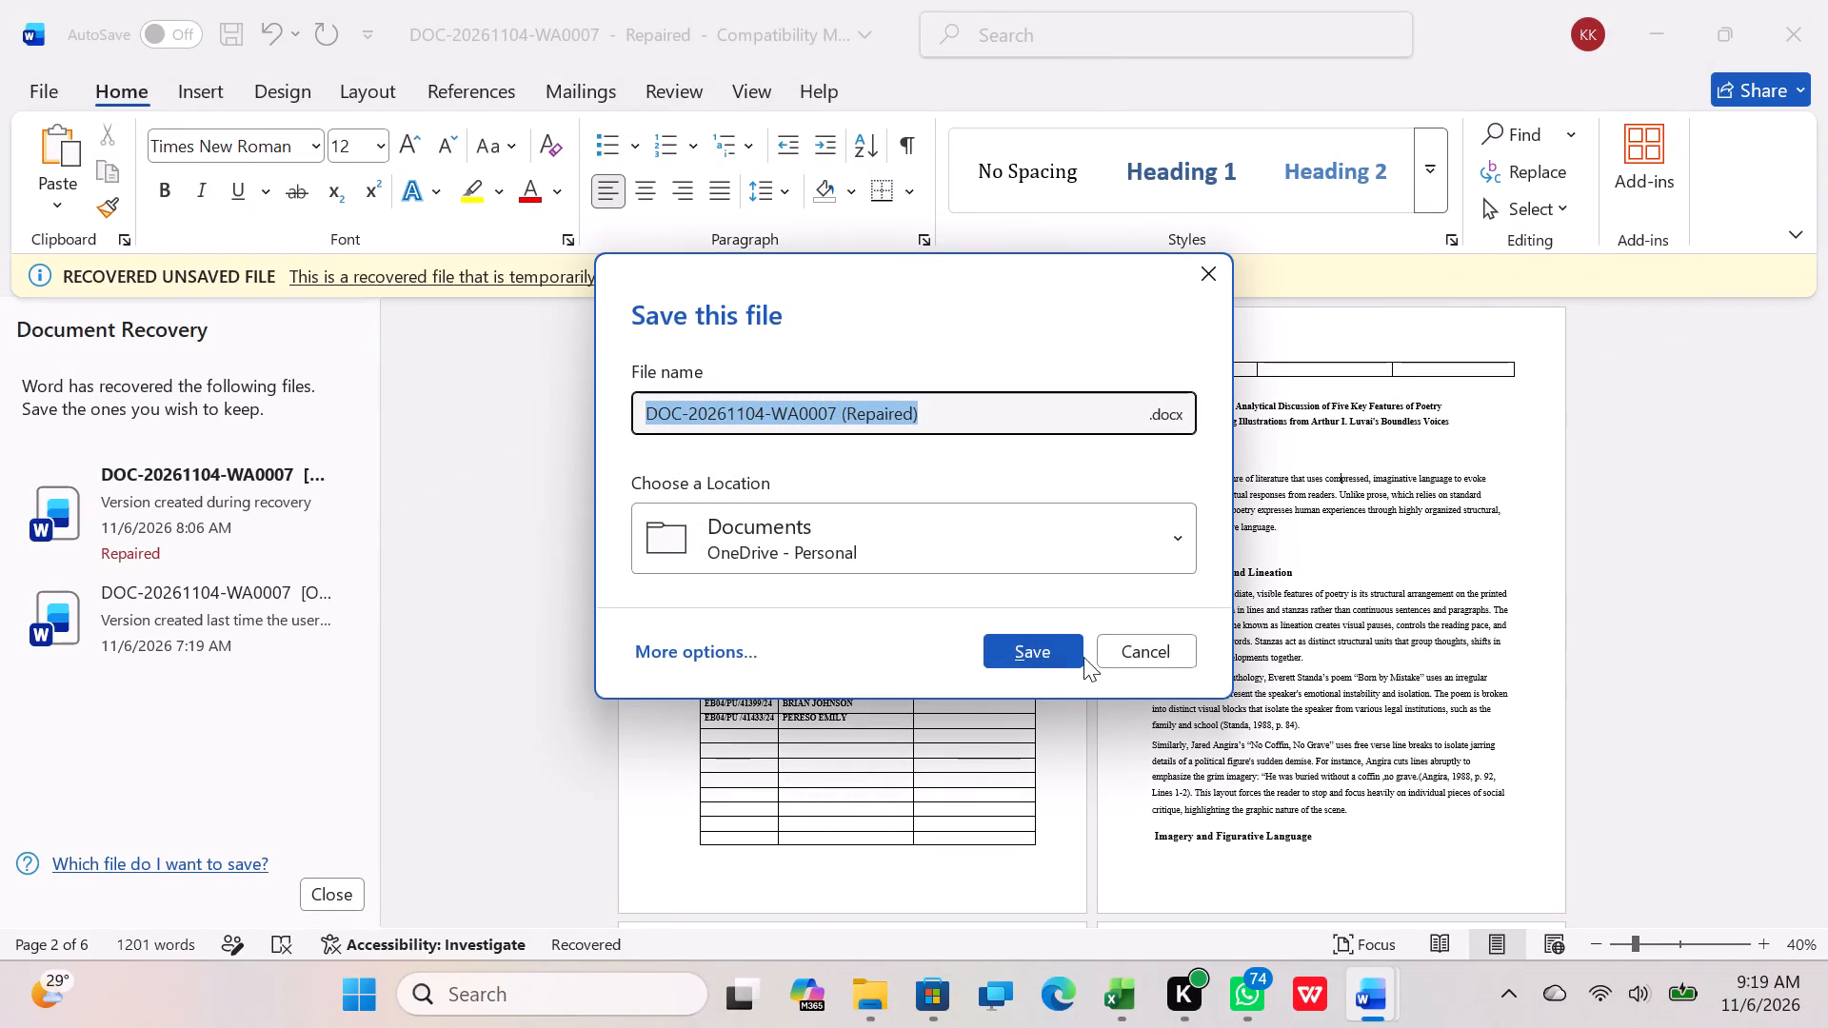
left_click(993, 550)
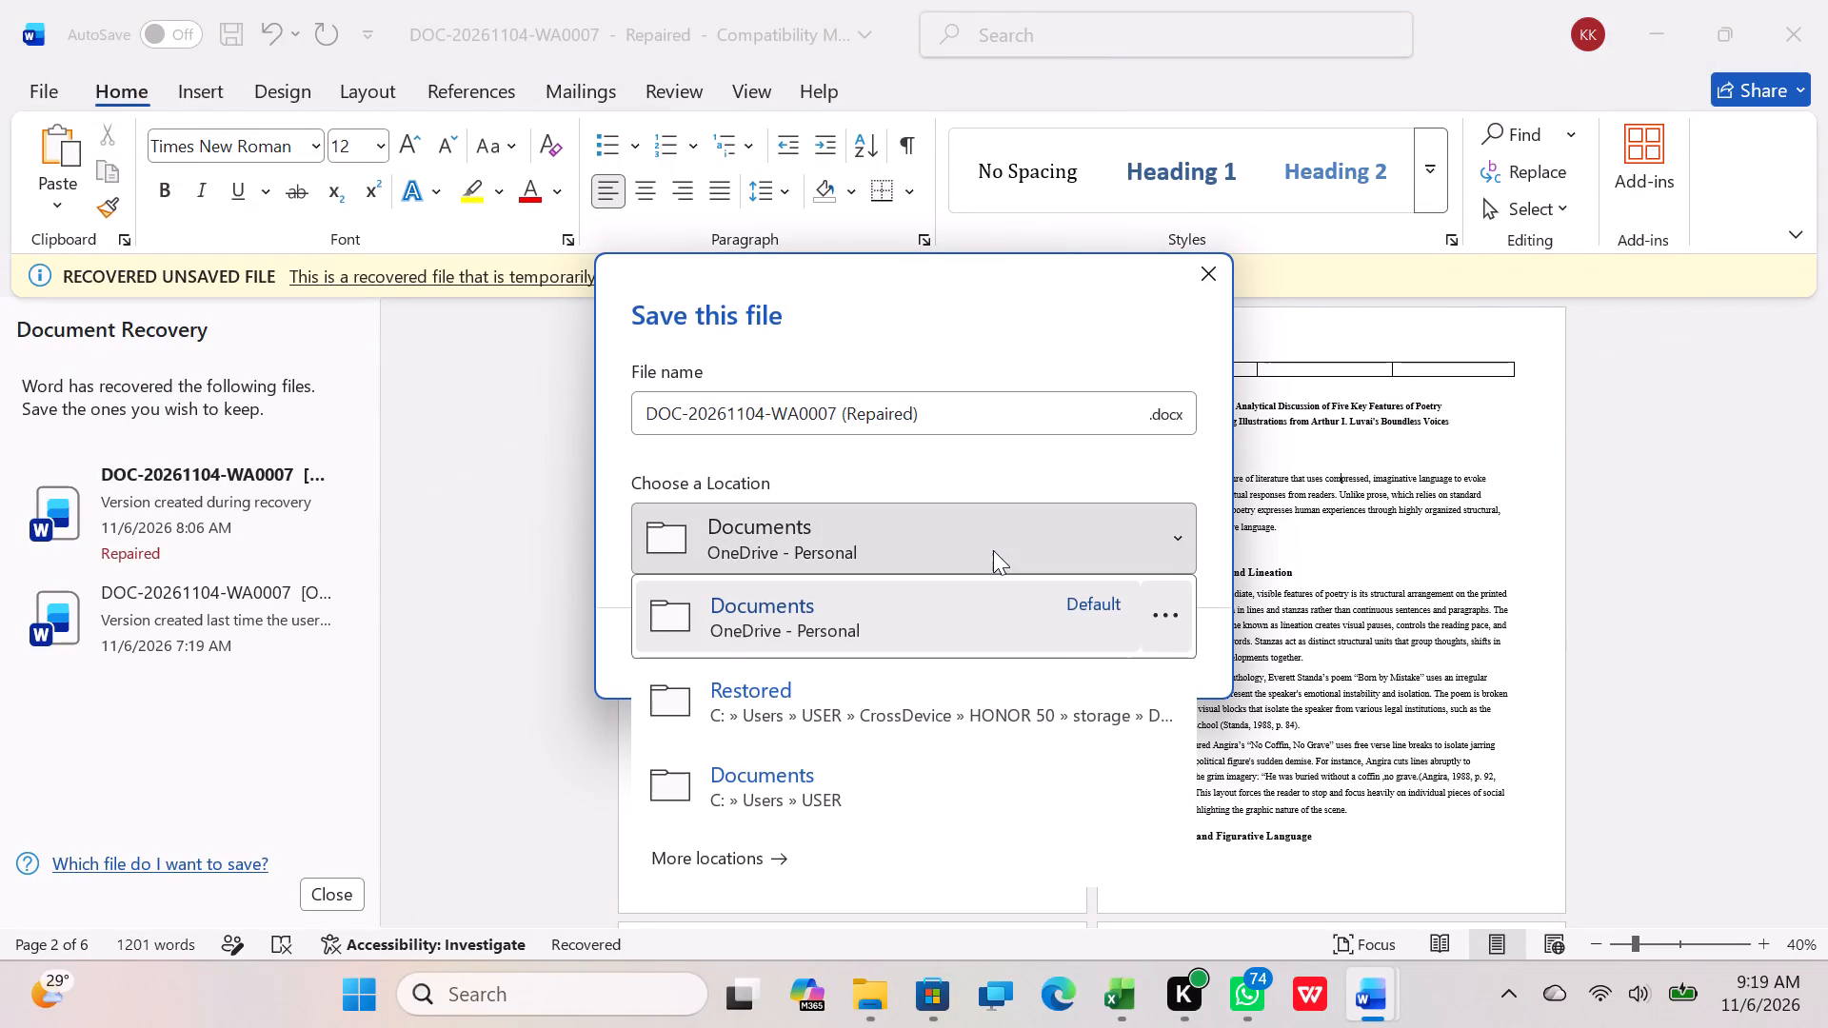
left_click(993, 553)
left_click(993, 553)
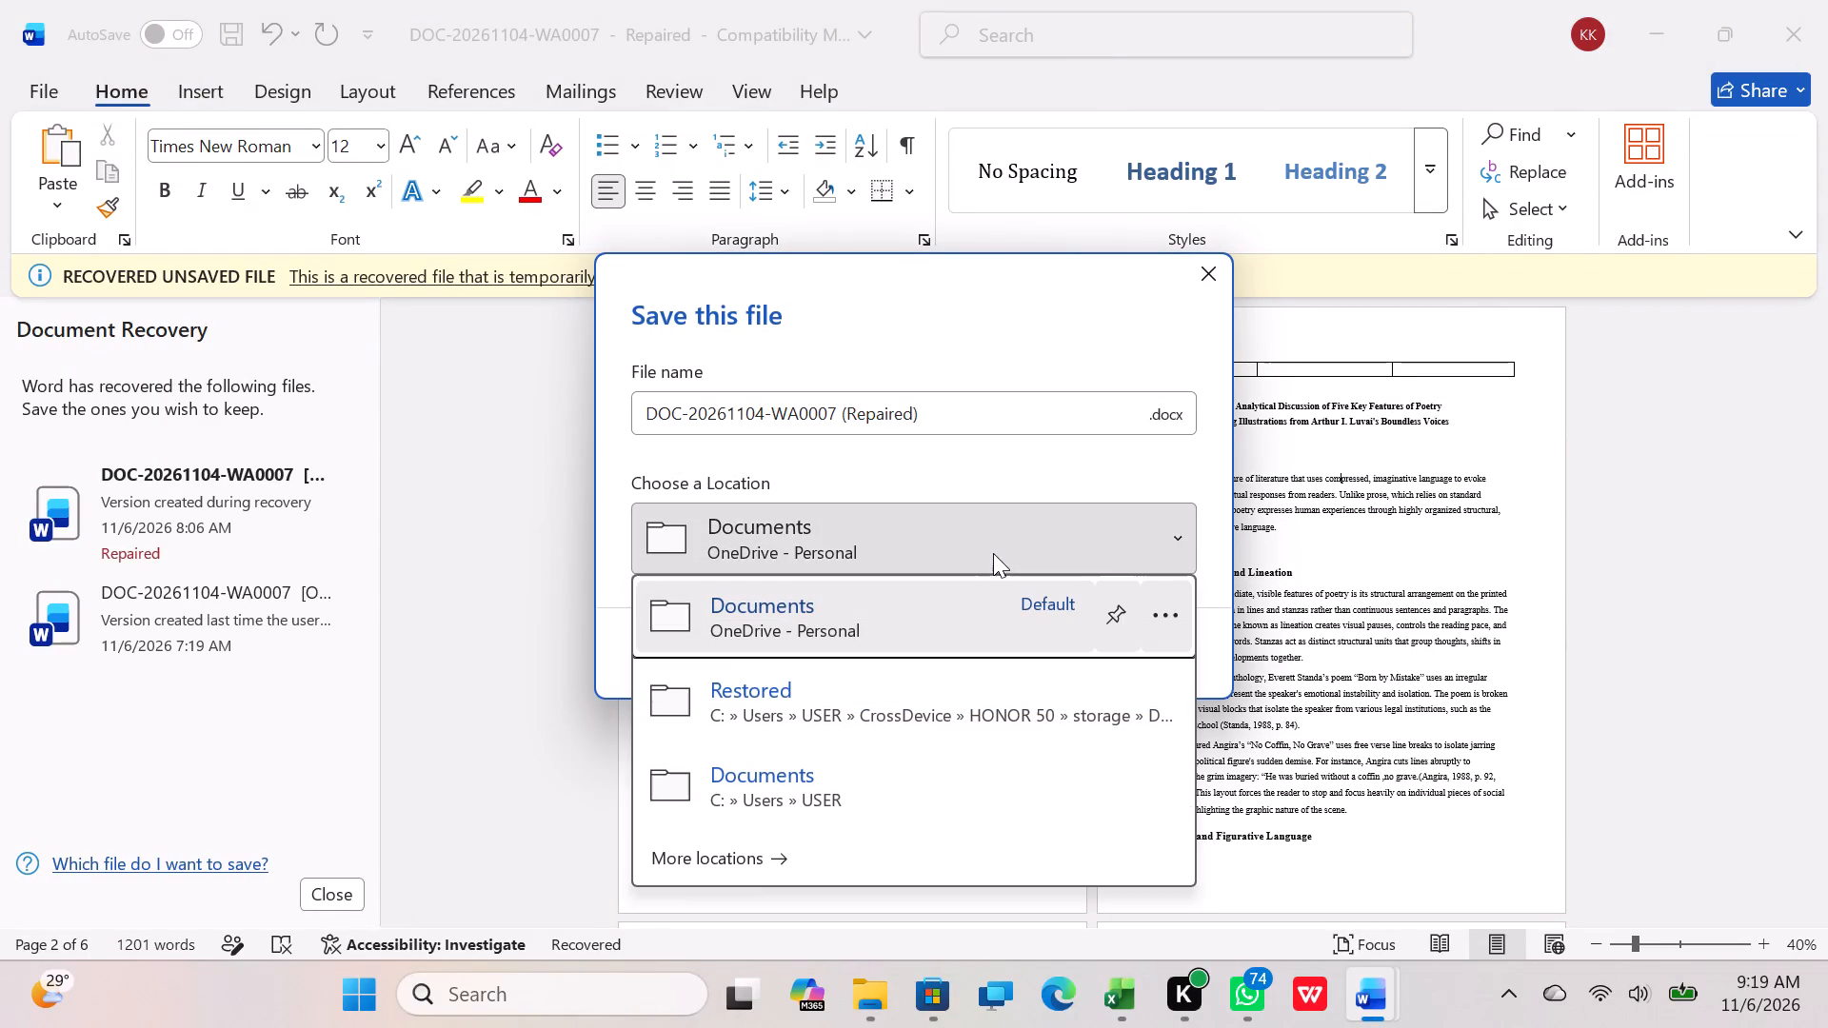
left_click(969, 604)
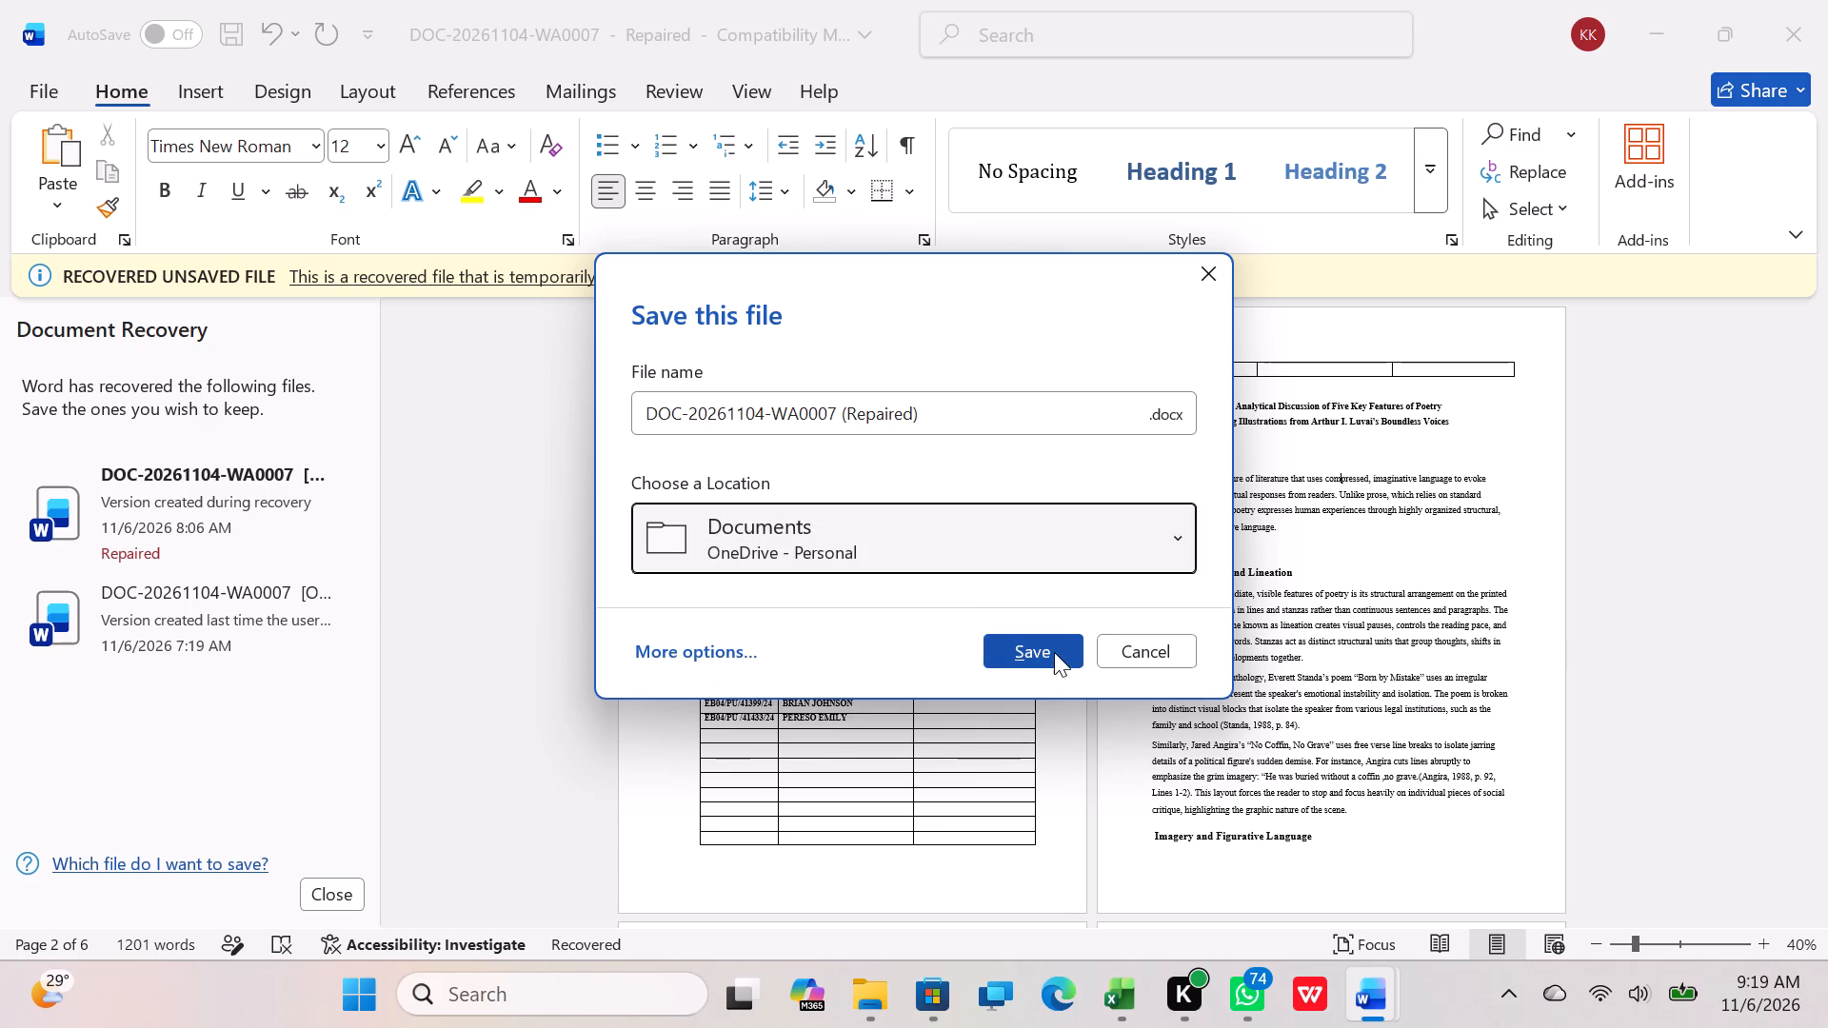
left_click(1049, 654)
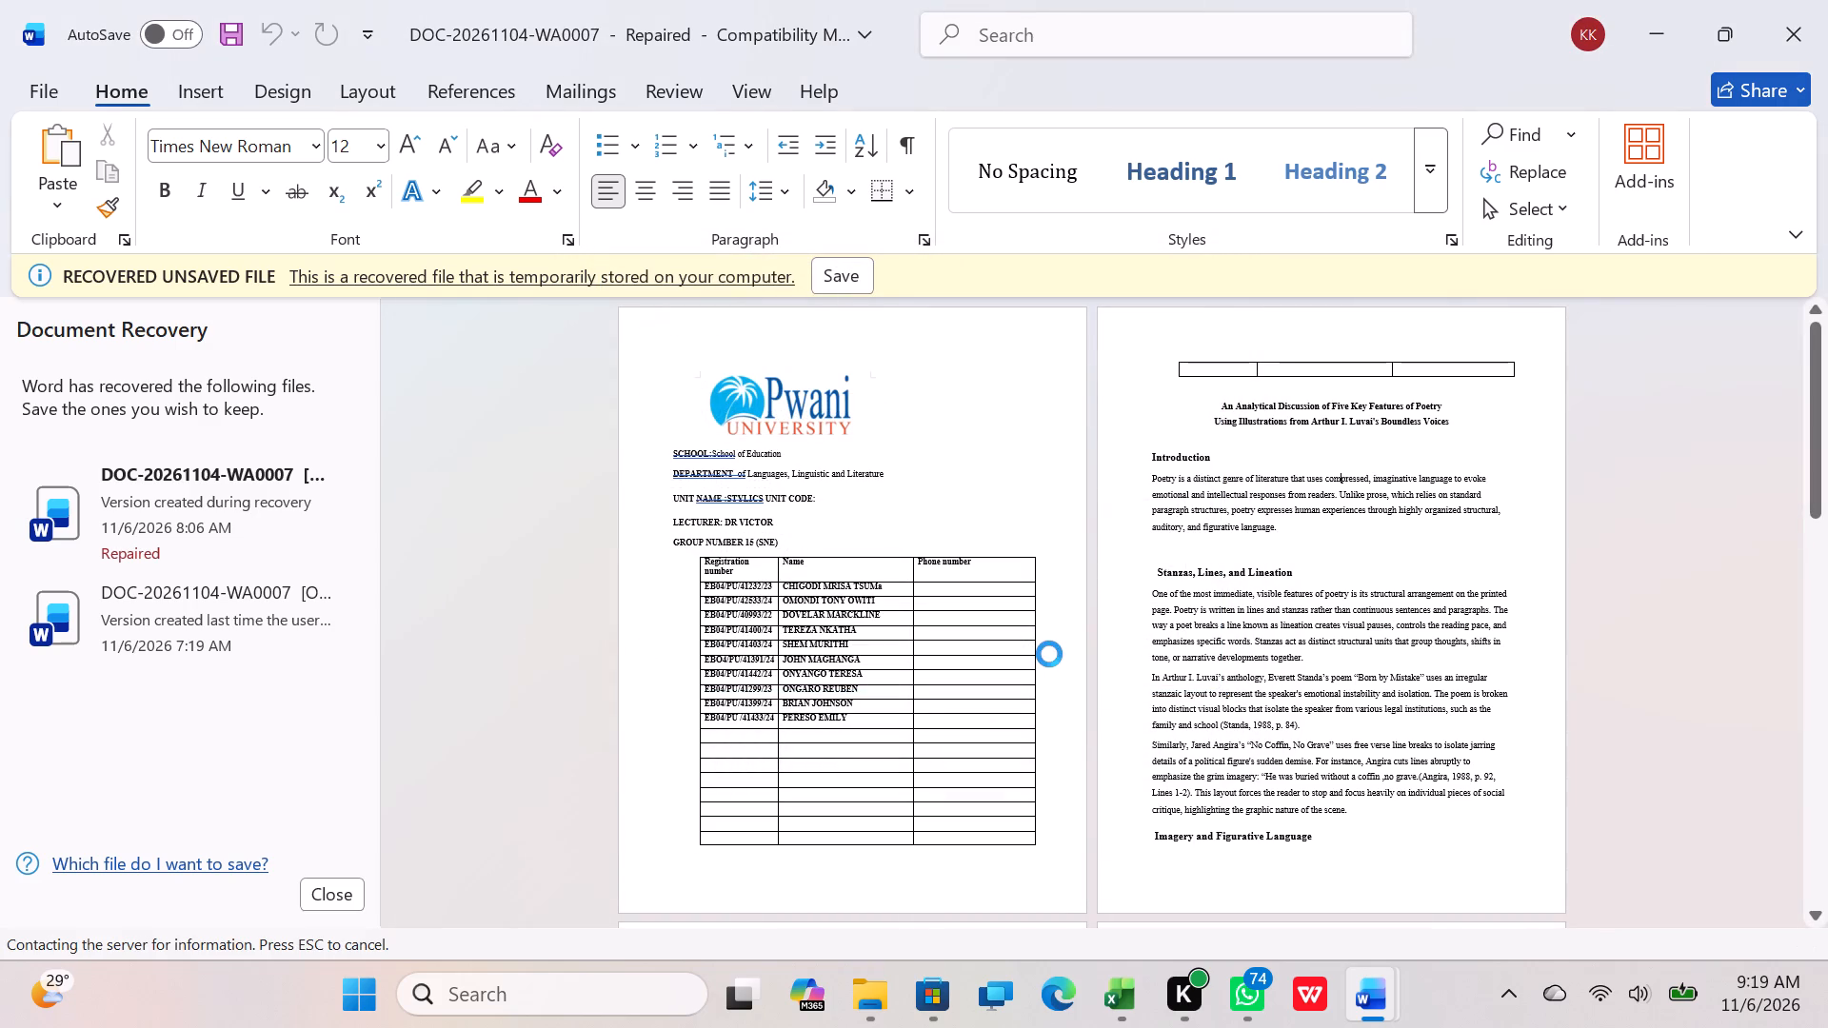
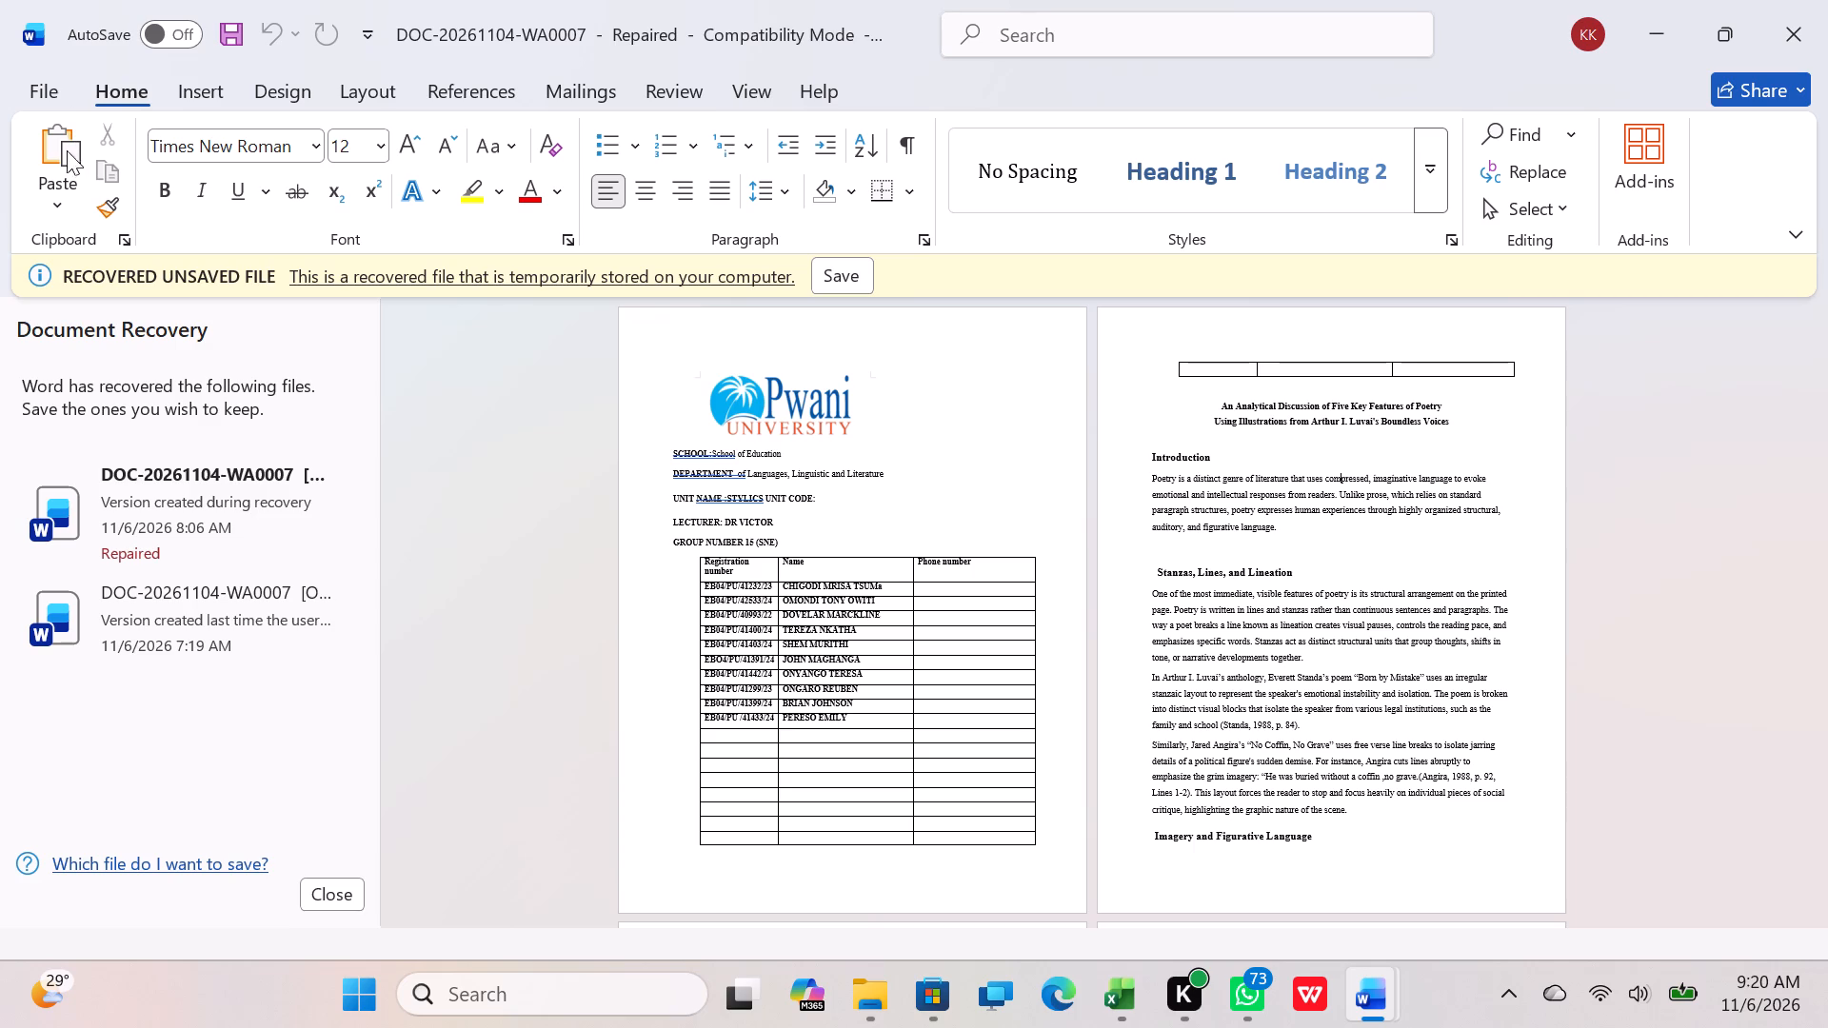
Open the file management view for the repaired DOC-20261104-WA0007 document.
left_click(27, 97)
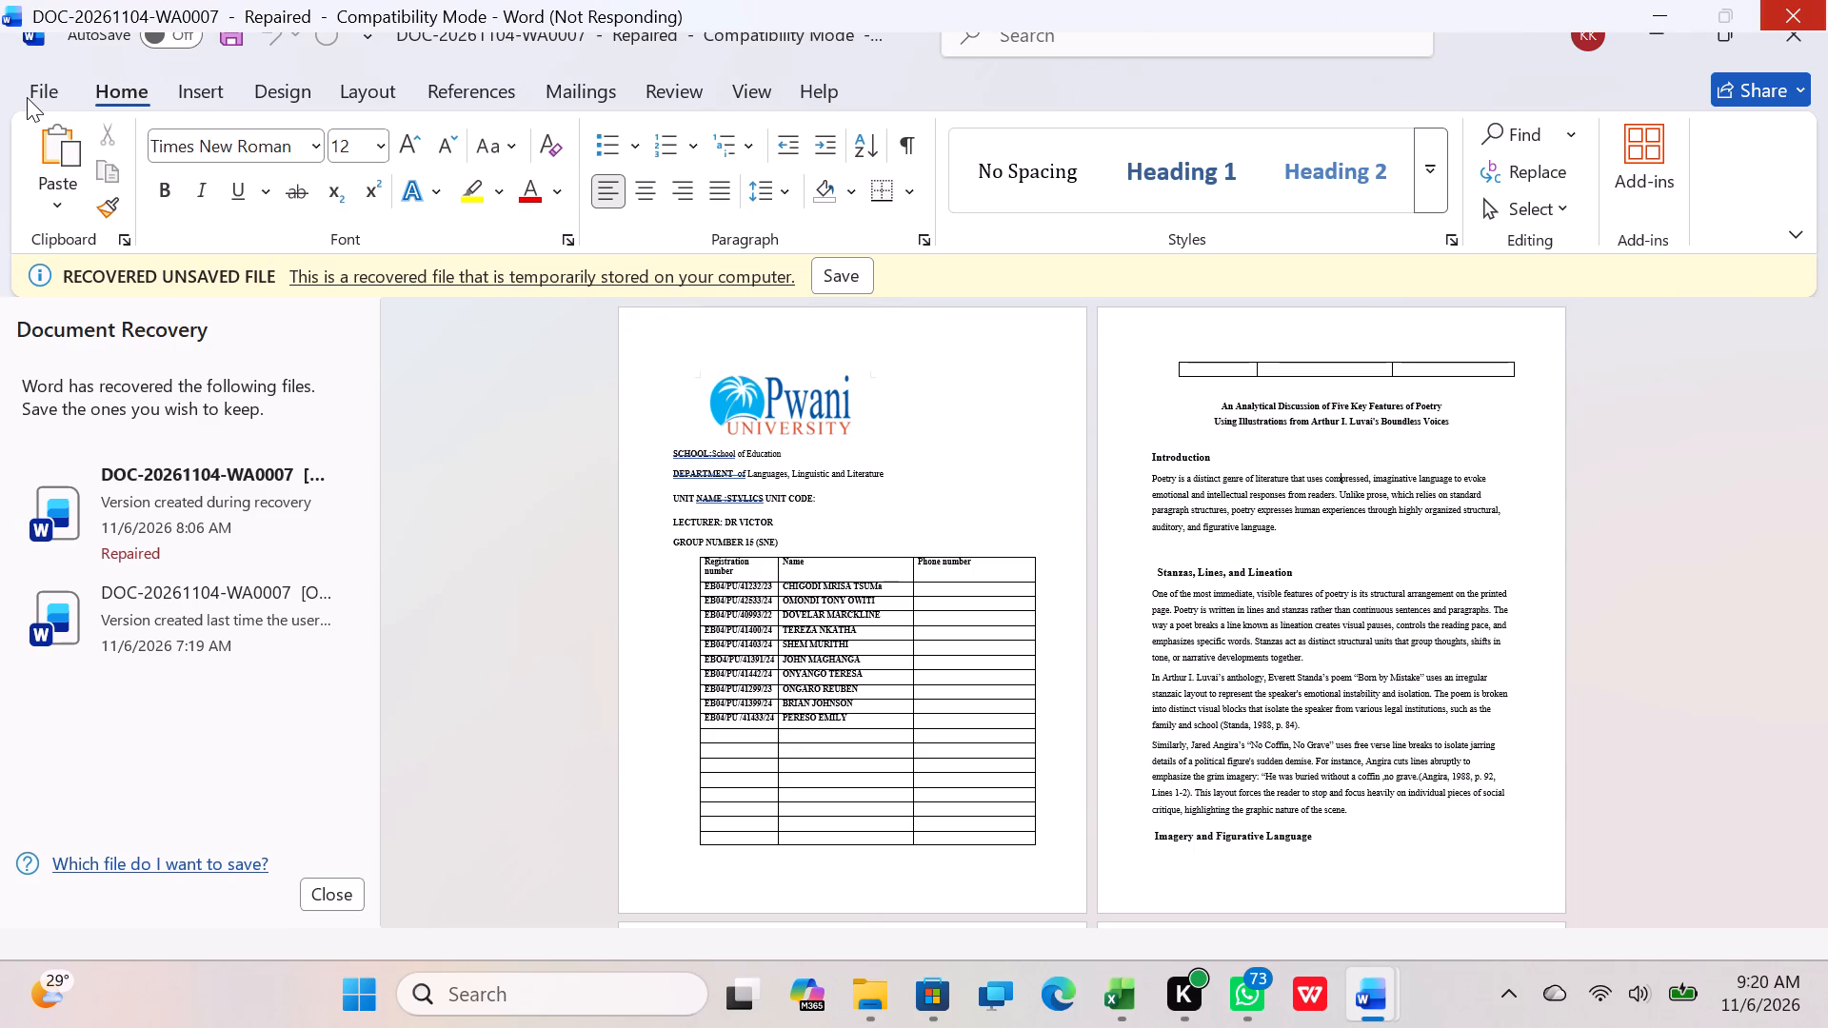
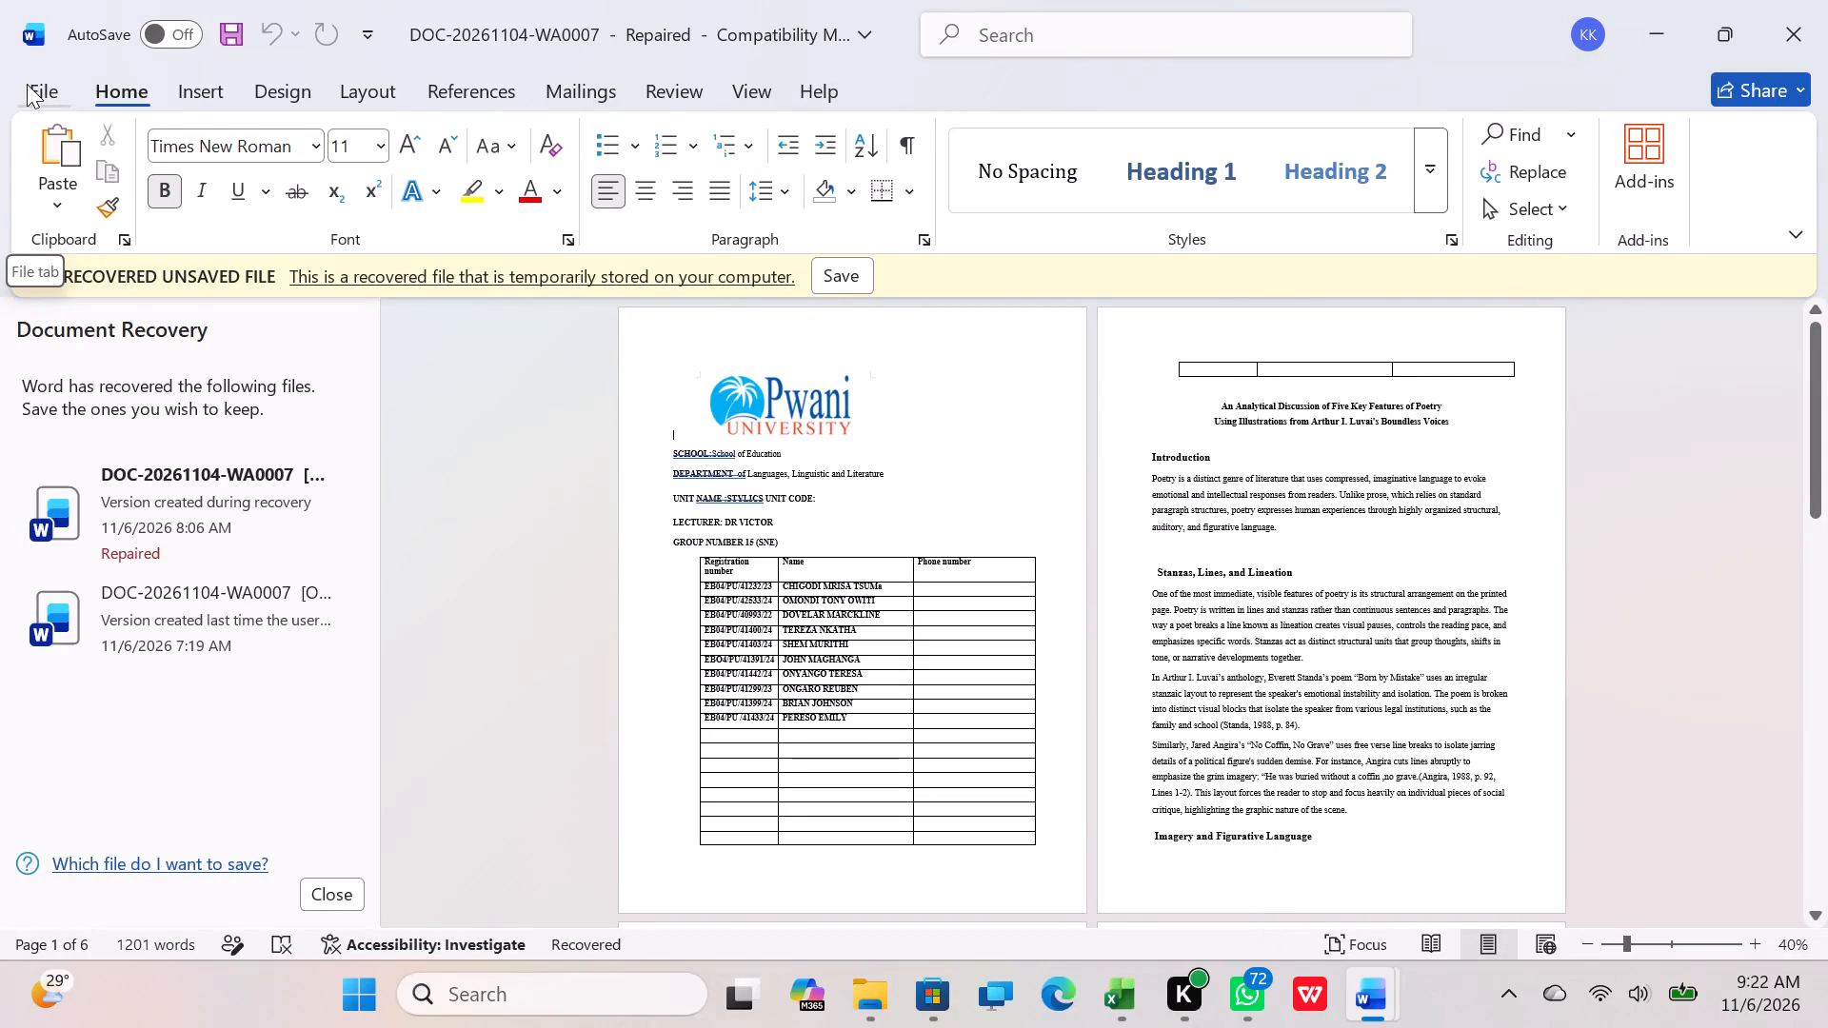
Start saving the recovered document with its repairs made permanent, and clear the suggested file name DOC-20261104-WA0007 (Repaired) for a new one.
left_click(27, 84)
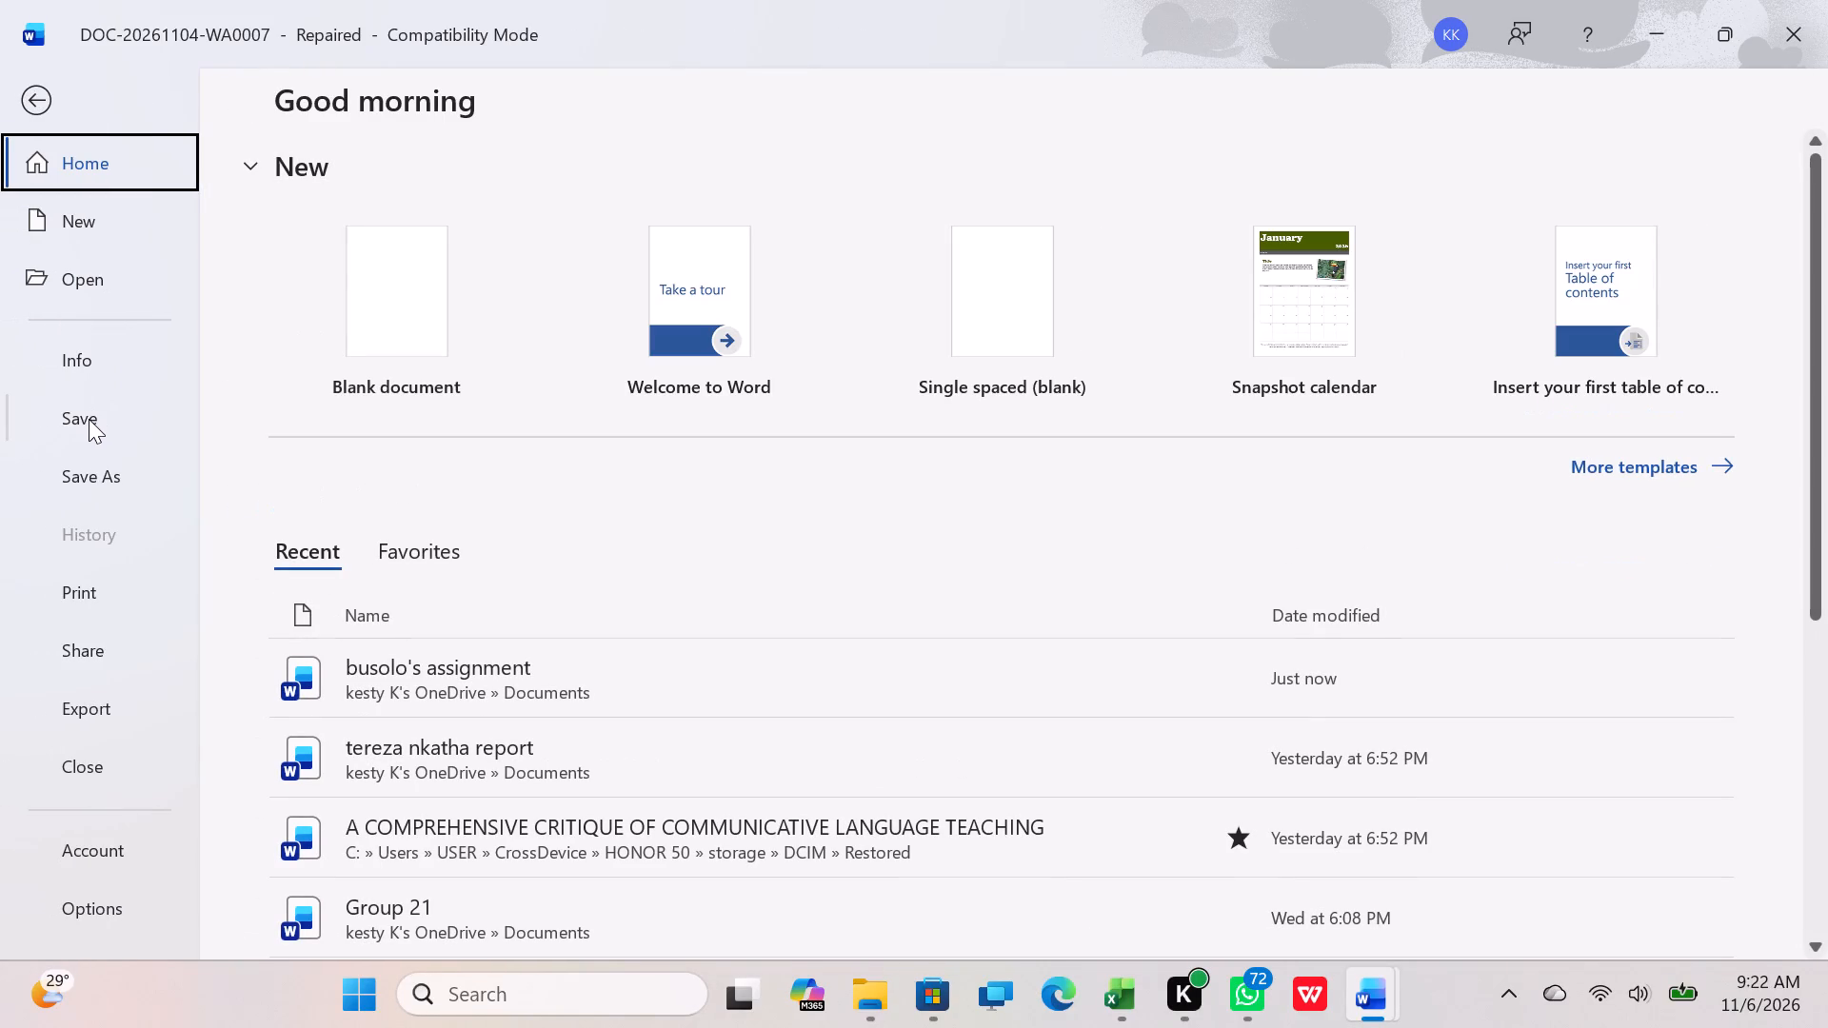
left_click(89, 419)
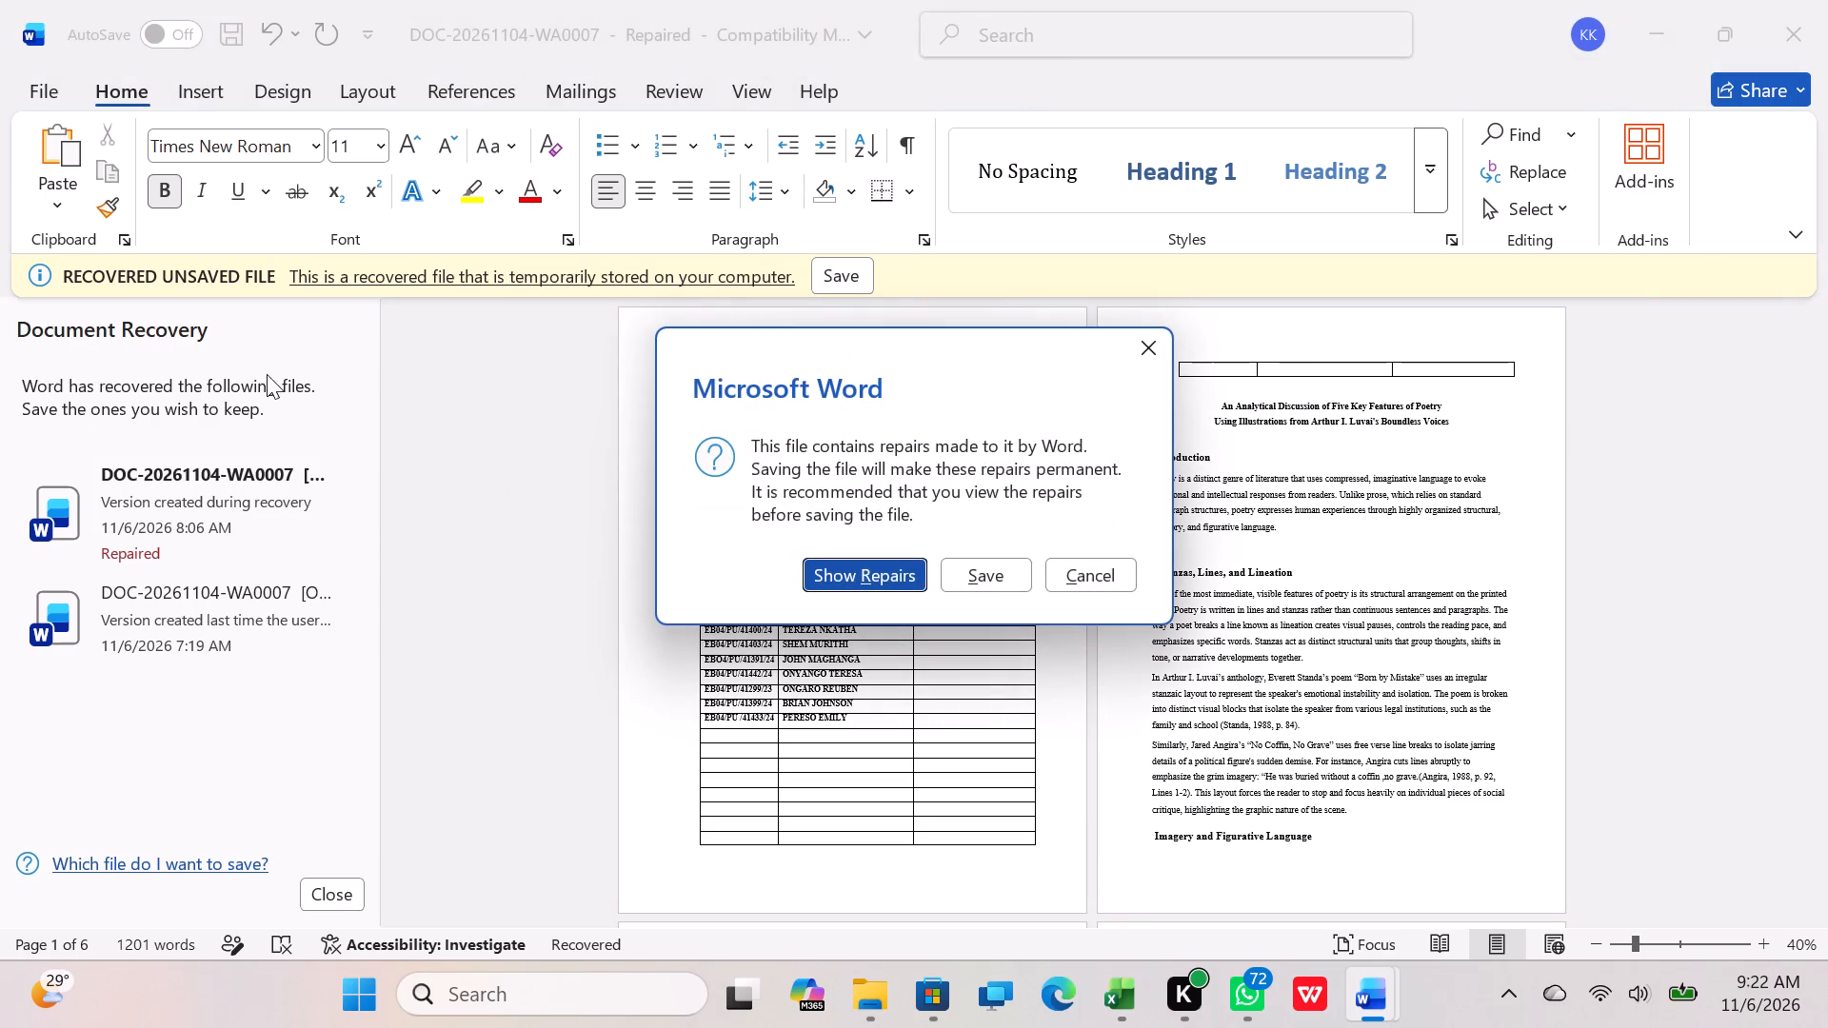
left_click(989, 574)
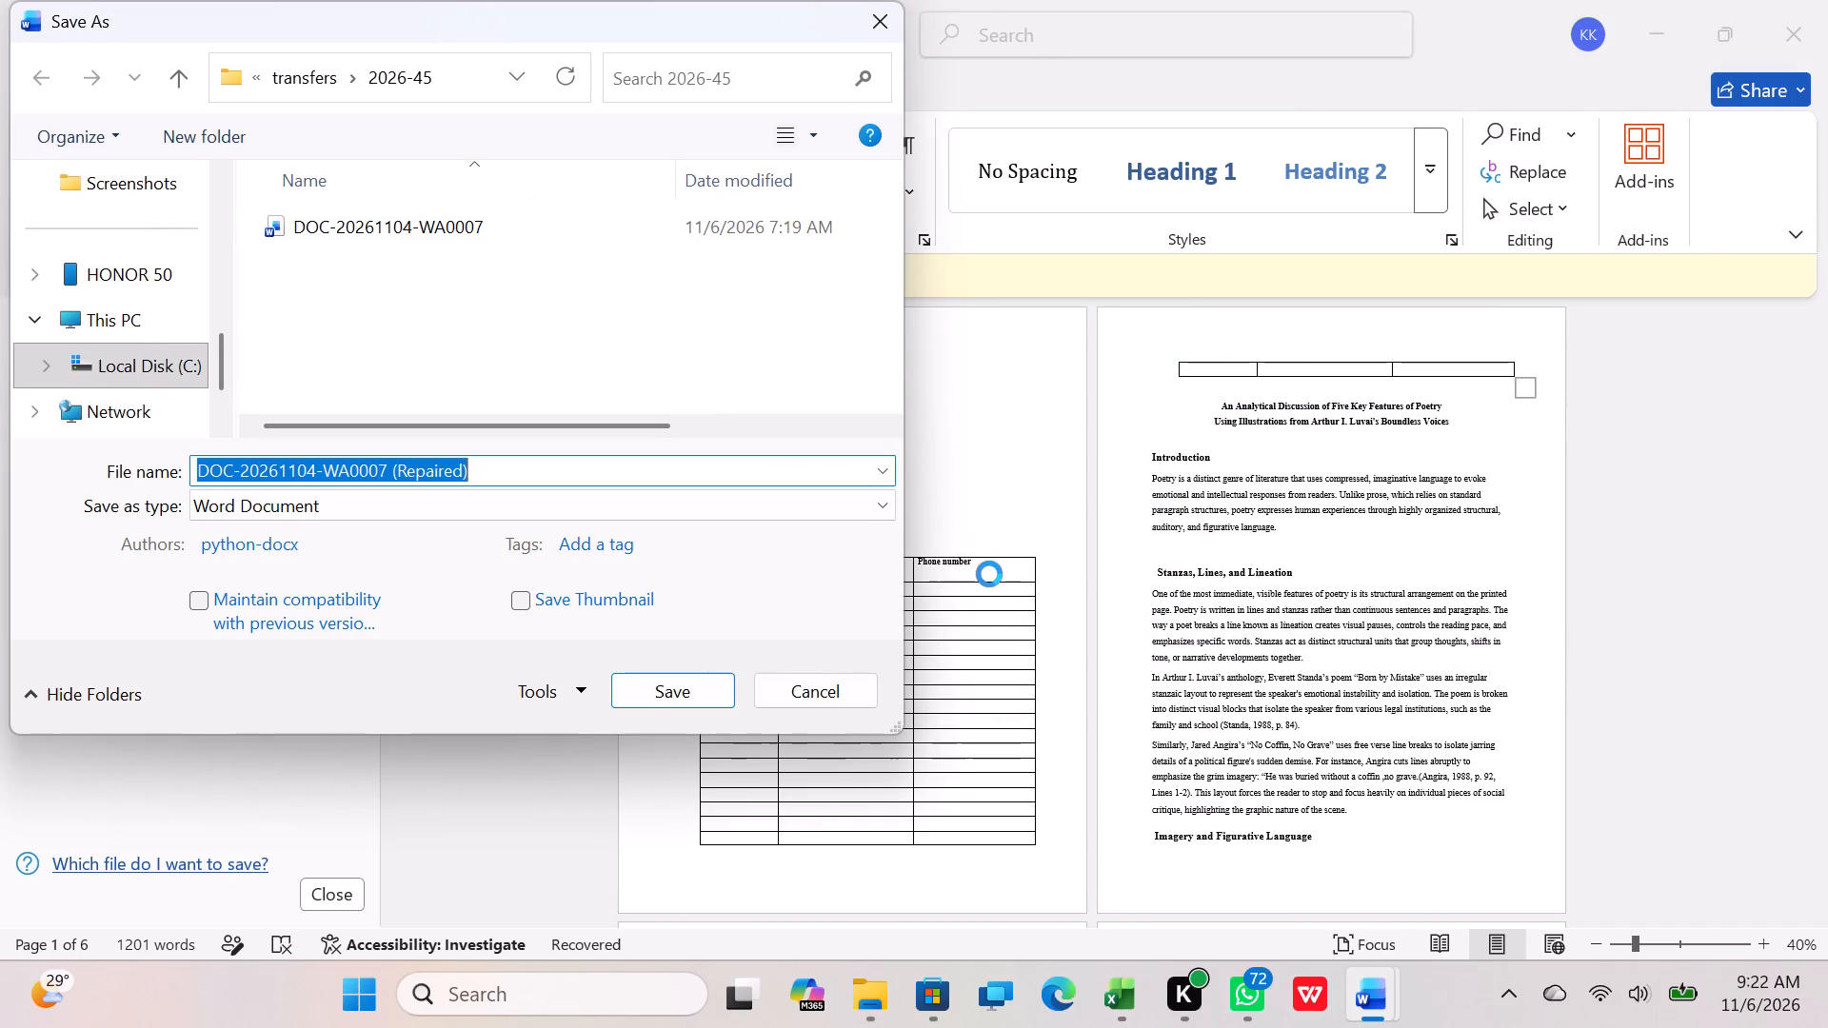
left_click(571, 467)
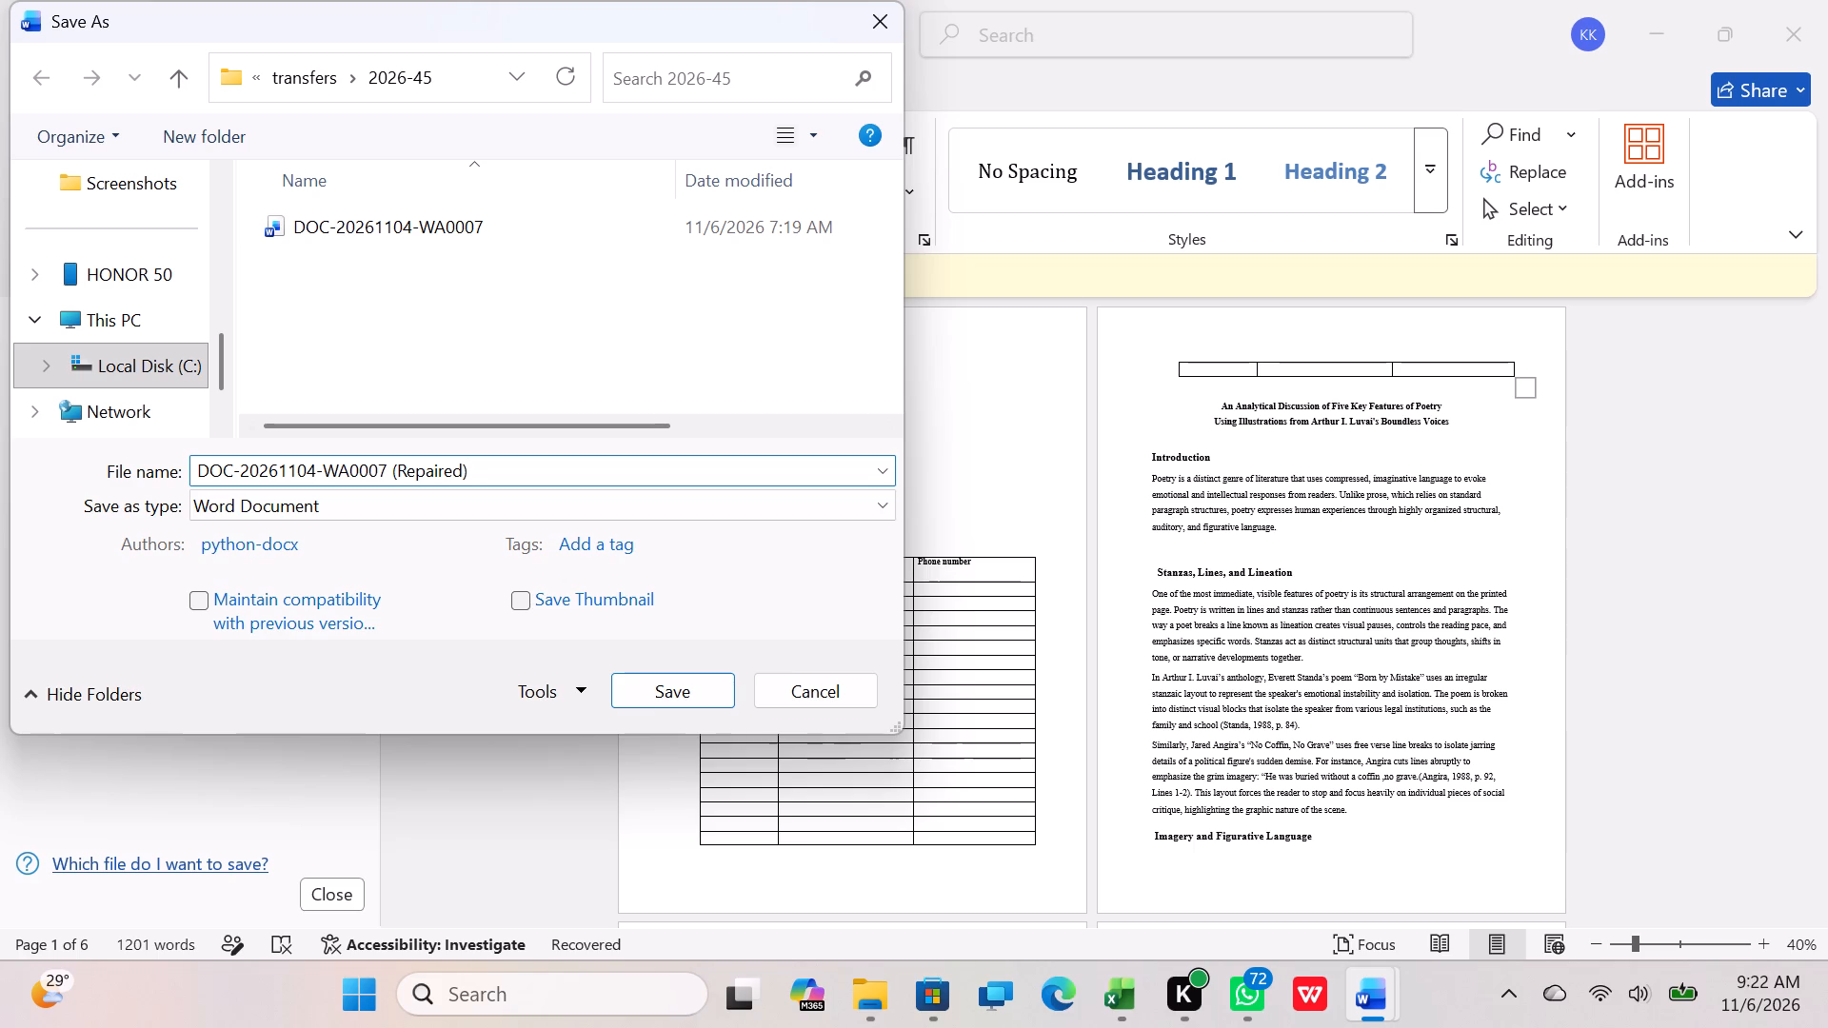
key("BackSpace")
key("BackSpace")
key("BackSpace")
key("BackSpace")
key("BackSpace")
key("BackSpace")
Replace the proposed file name of the repaired document with DR VICTOR.
key("BackSpace")
key("BackSpace")
key("BackSpace")
key("BackSpace")
key("BackSpace")
key("BackSpace")
key("BackSpace")
key("BackSpace")
key("BackSpace")
key("BackSpace")
key("BackSpace")
key("BackSpace")
key("BackSpace")
key("BackSpace")
key("BackSpace")
key("BackSpace")
key("BackSpace")
key("BackSpace")
key("BackSpace")
key("BackSpace")
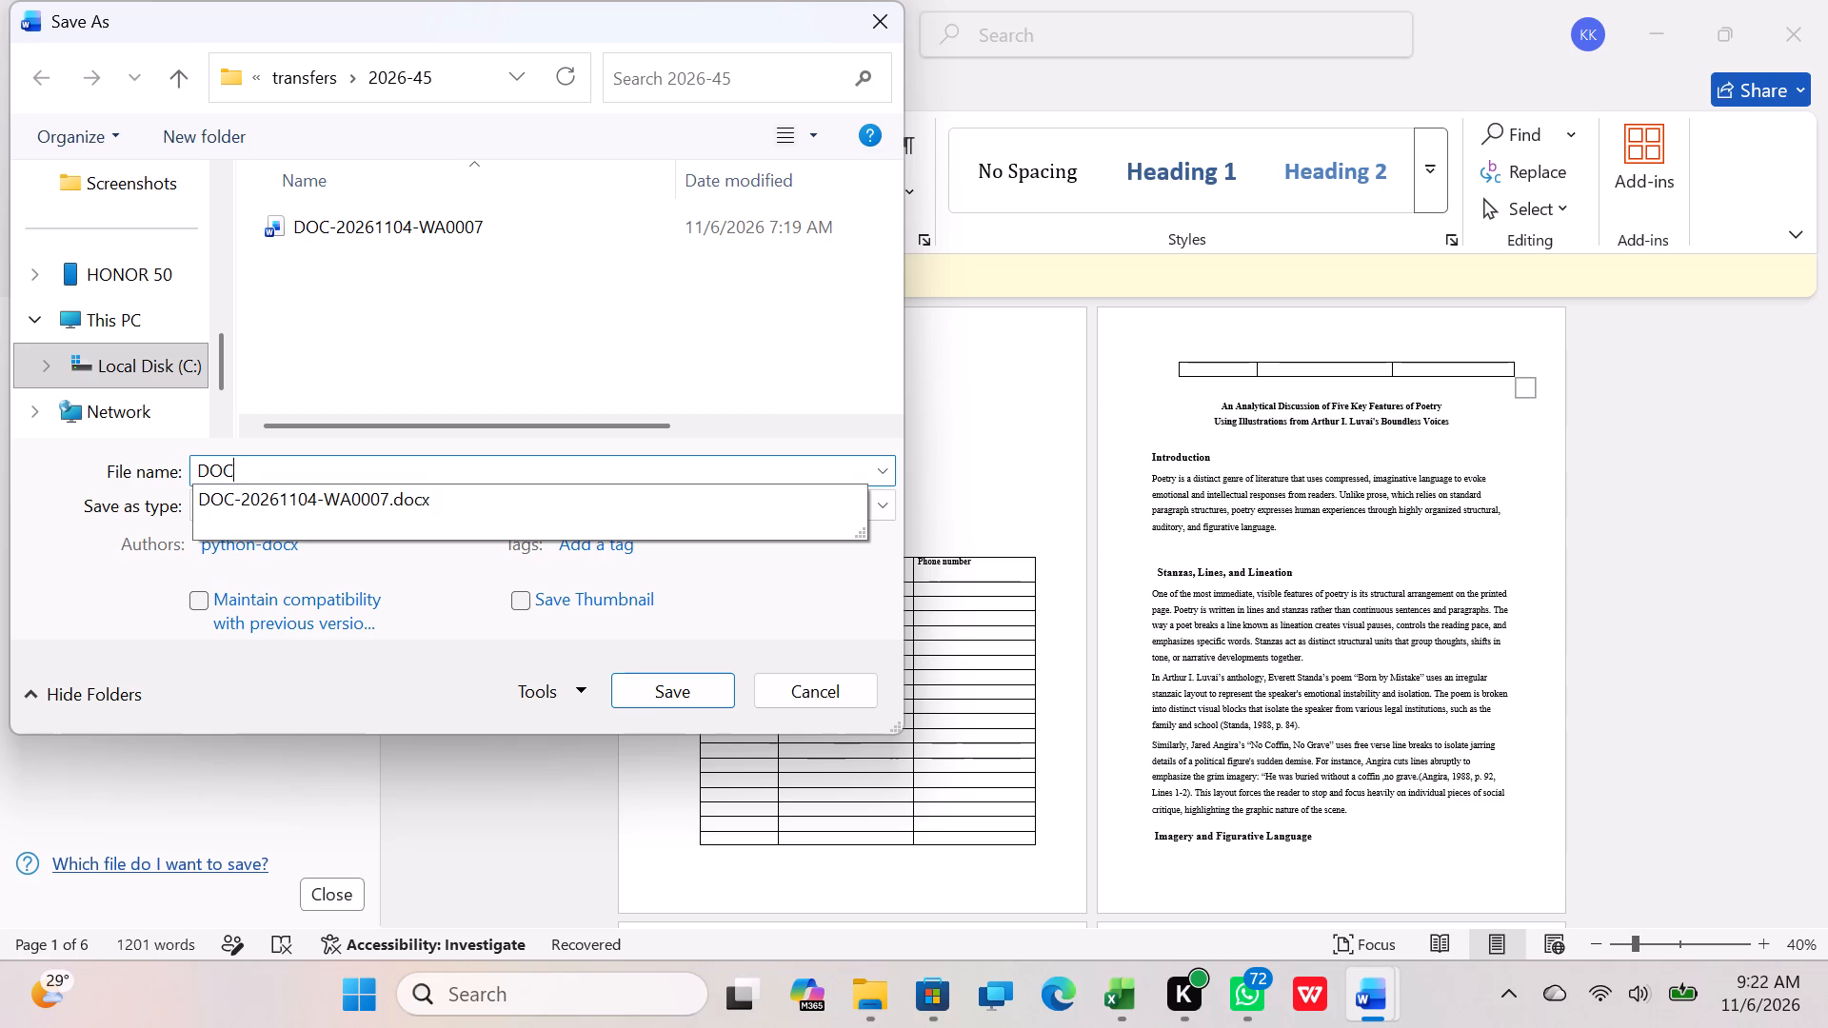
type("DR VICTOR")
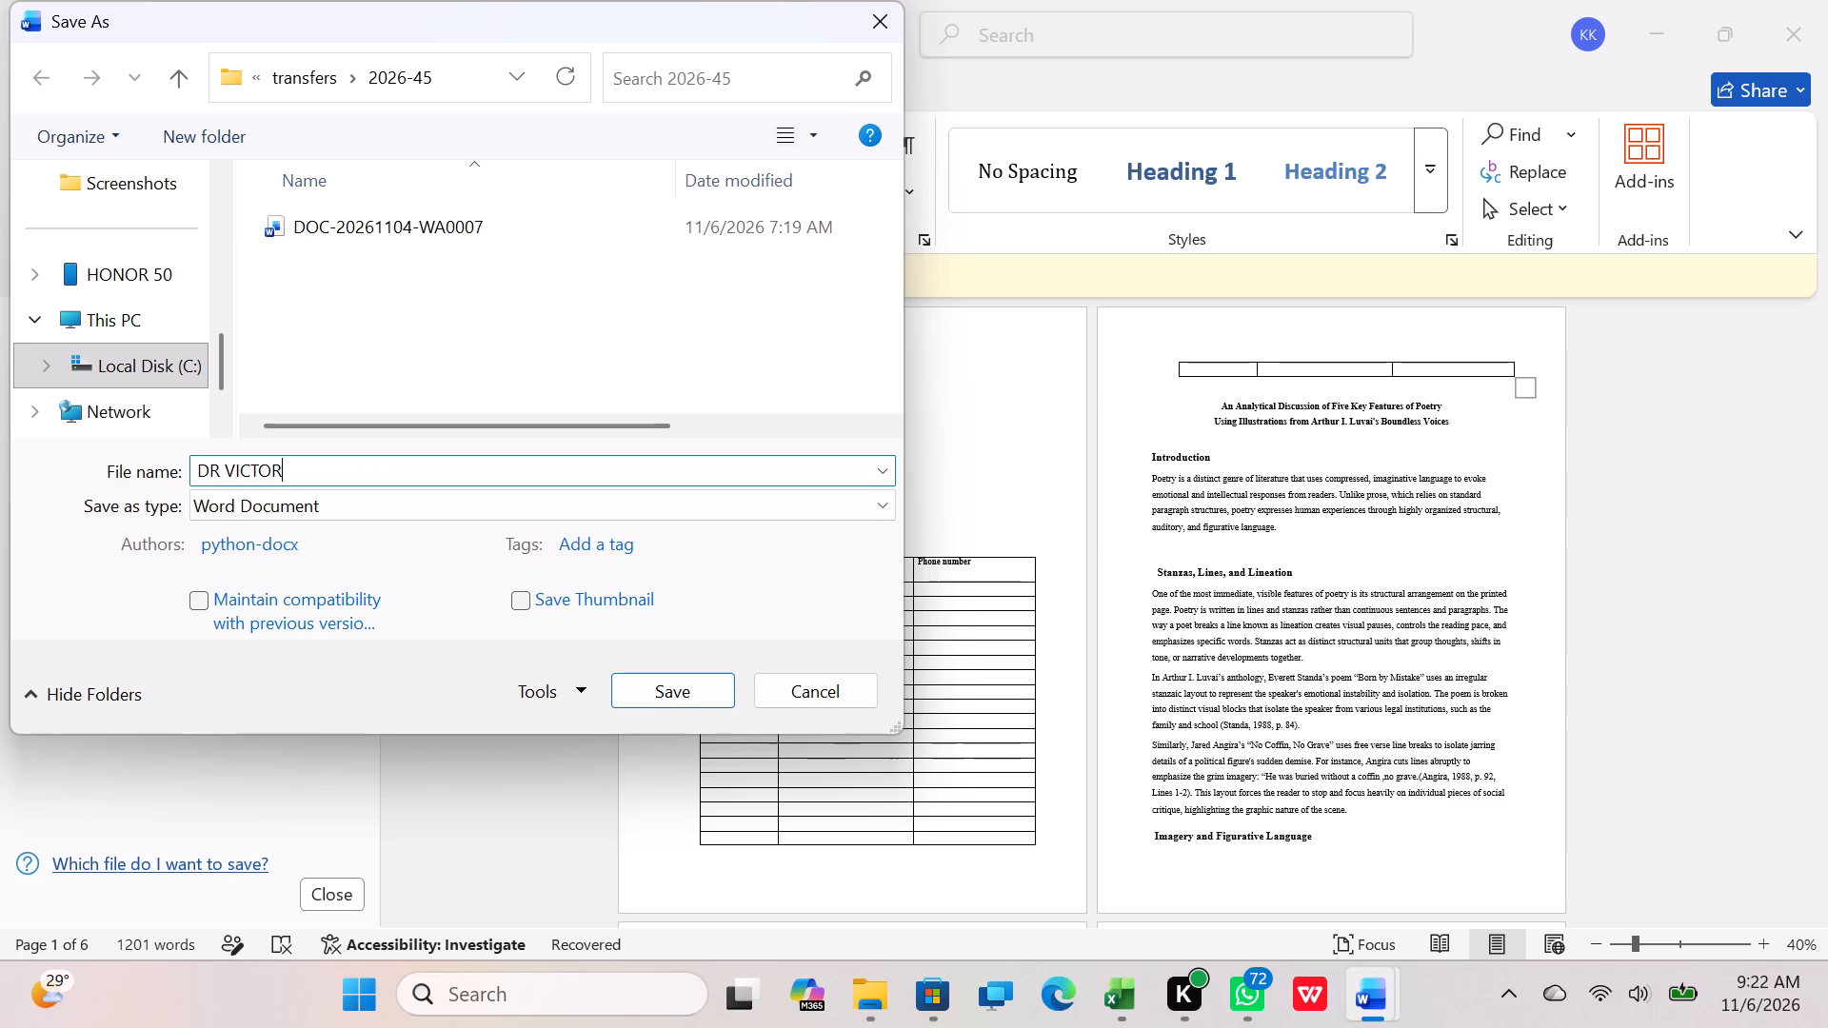
Save the document as a Word Document in the 2026-45 folder, accepting the newest-format upgrade and opting out of being asked again.
left_click(658, 692)
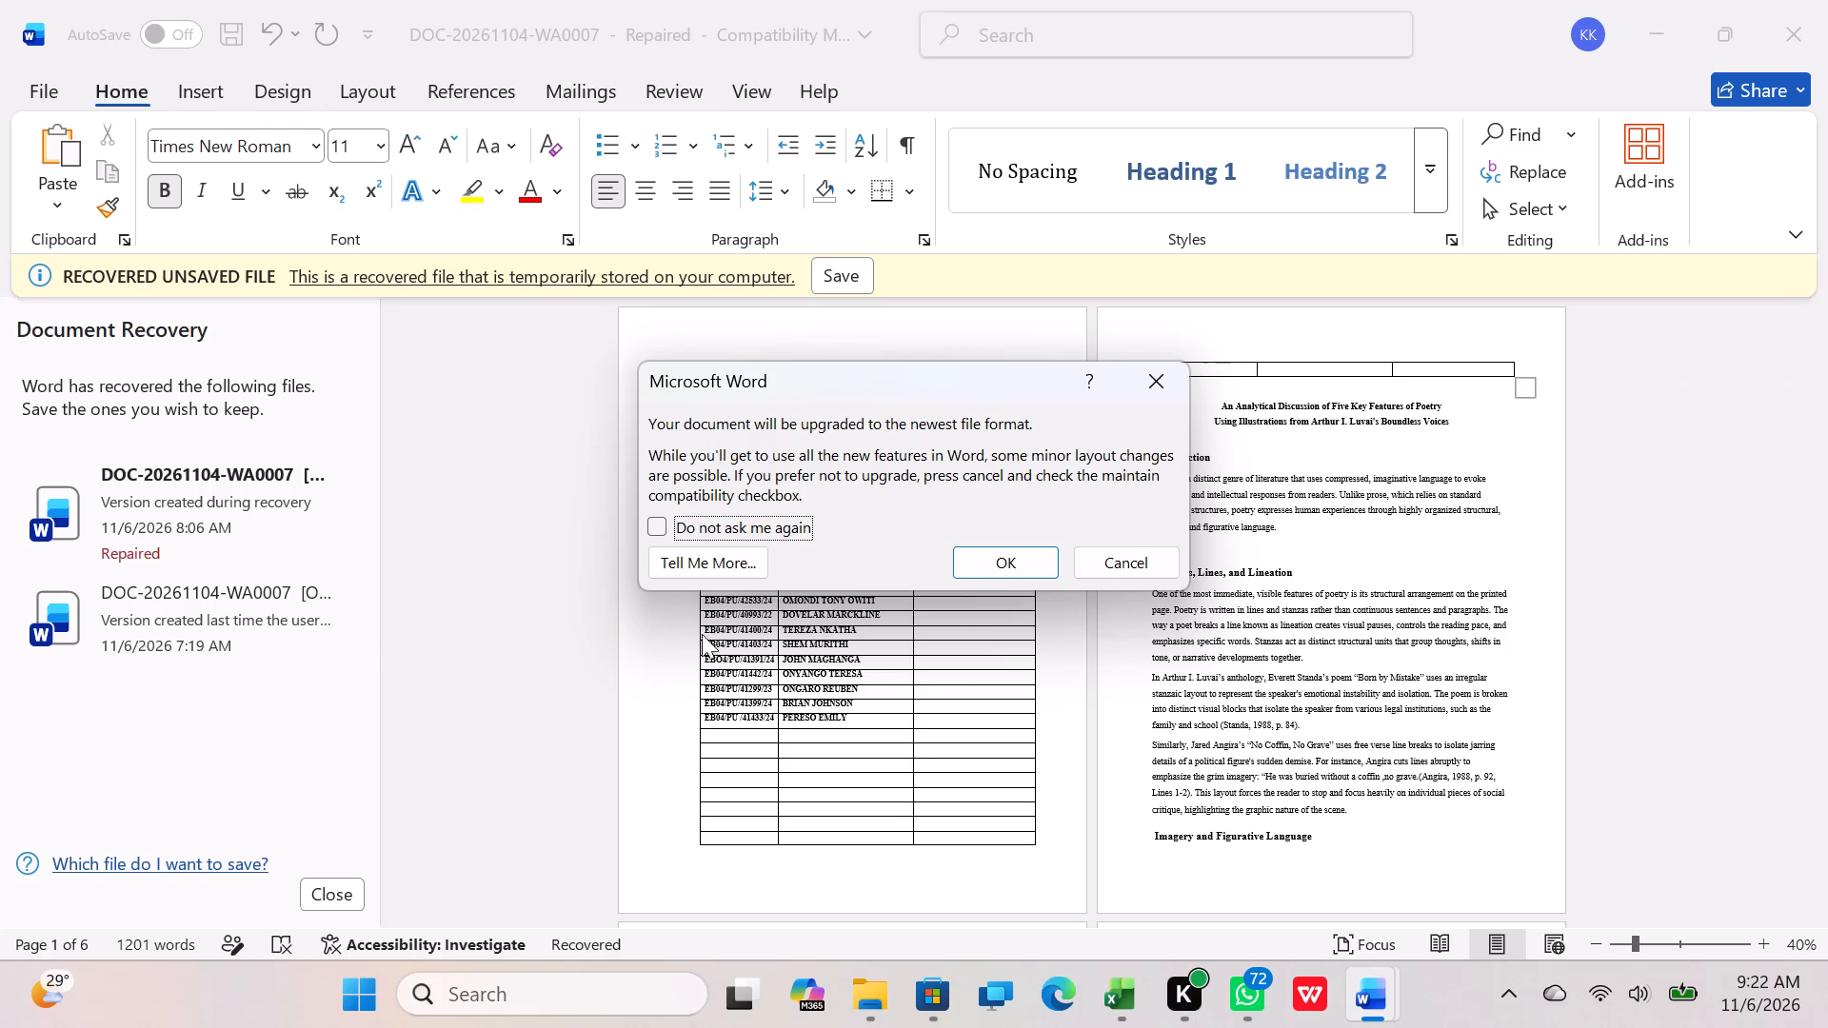
left_click(646, 518)
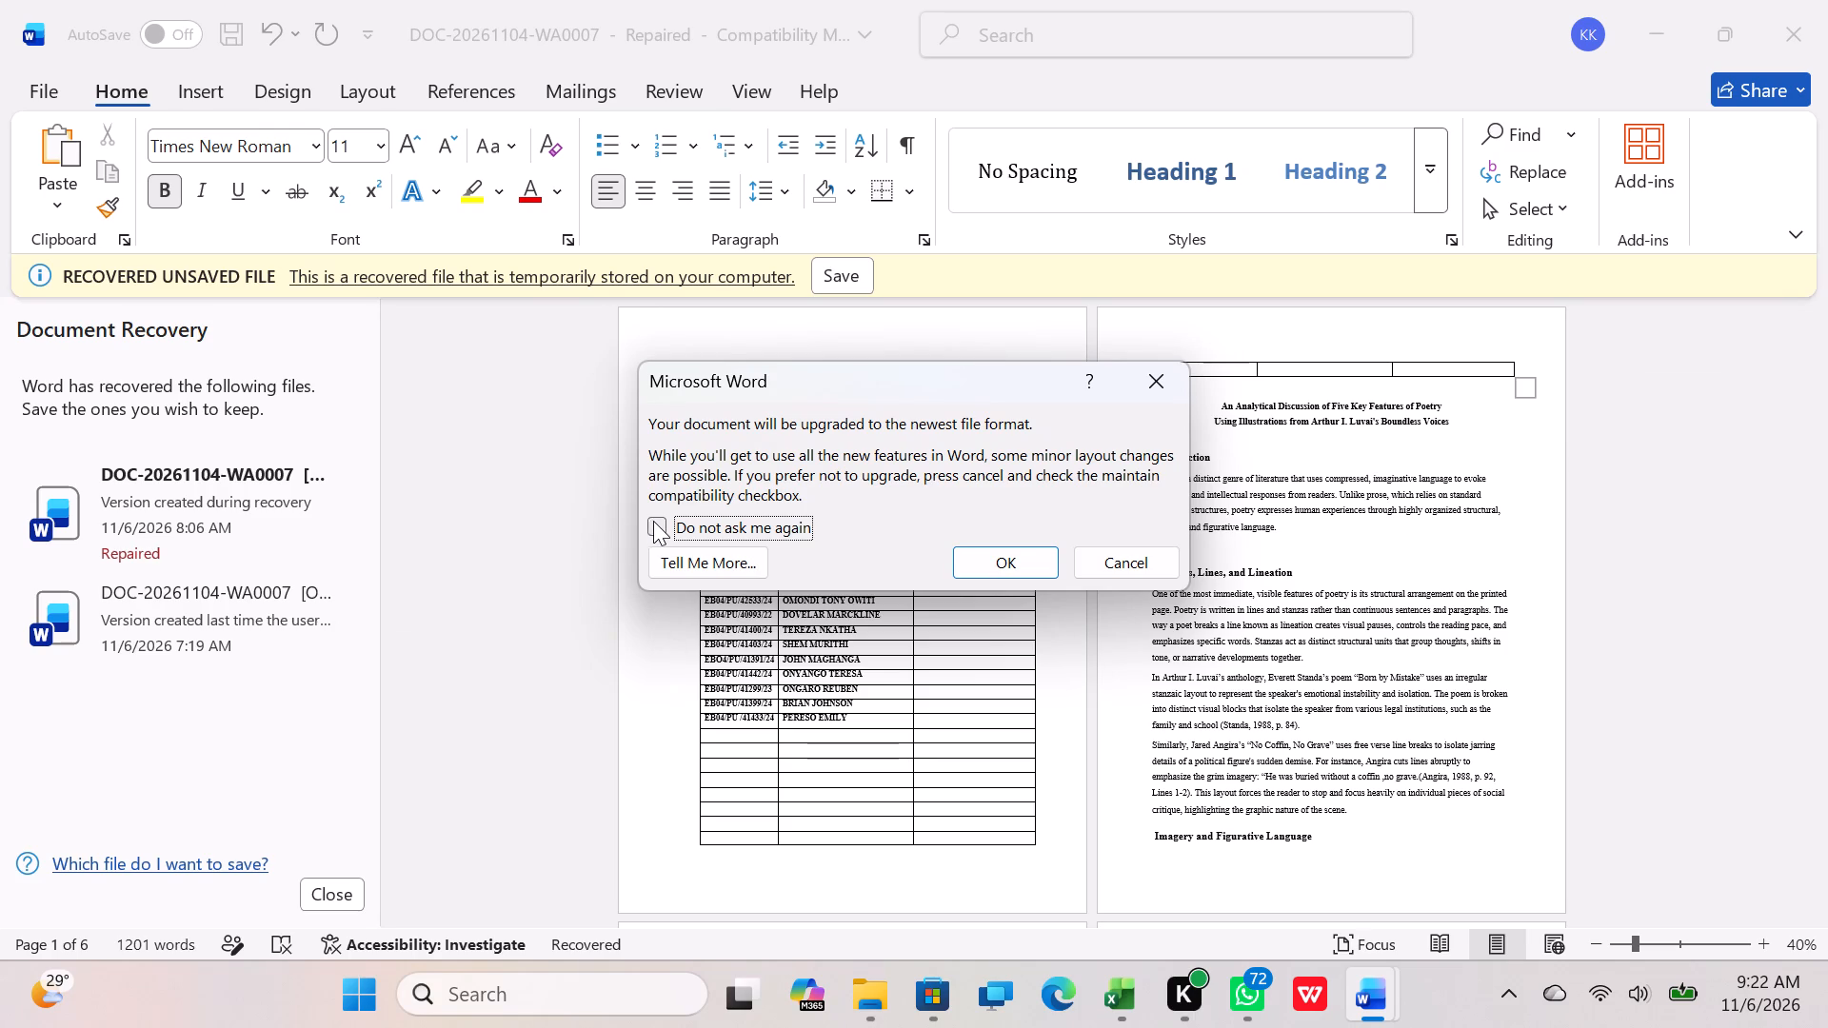
left_click(658, 521)
left_click(1001, 570)
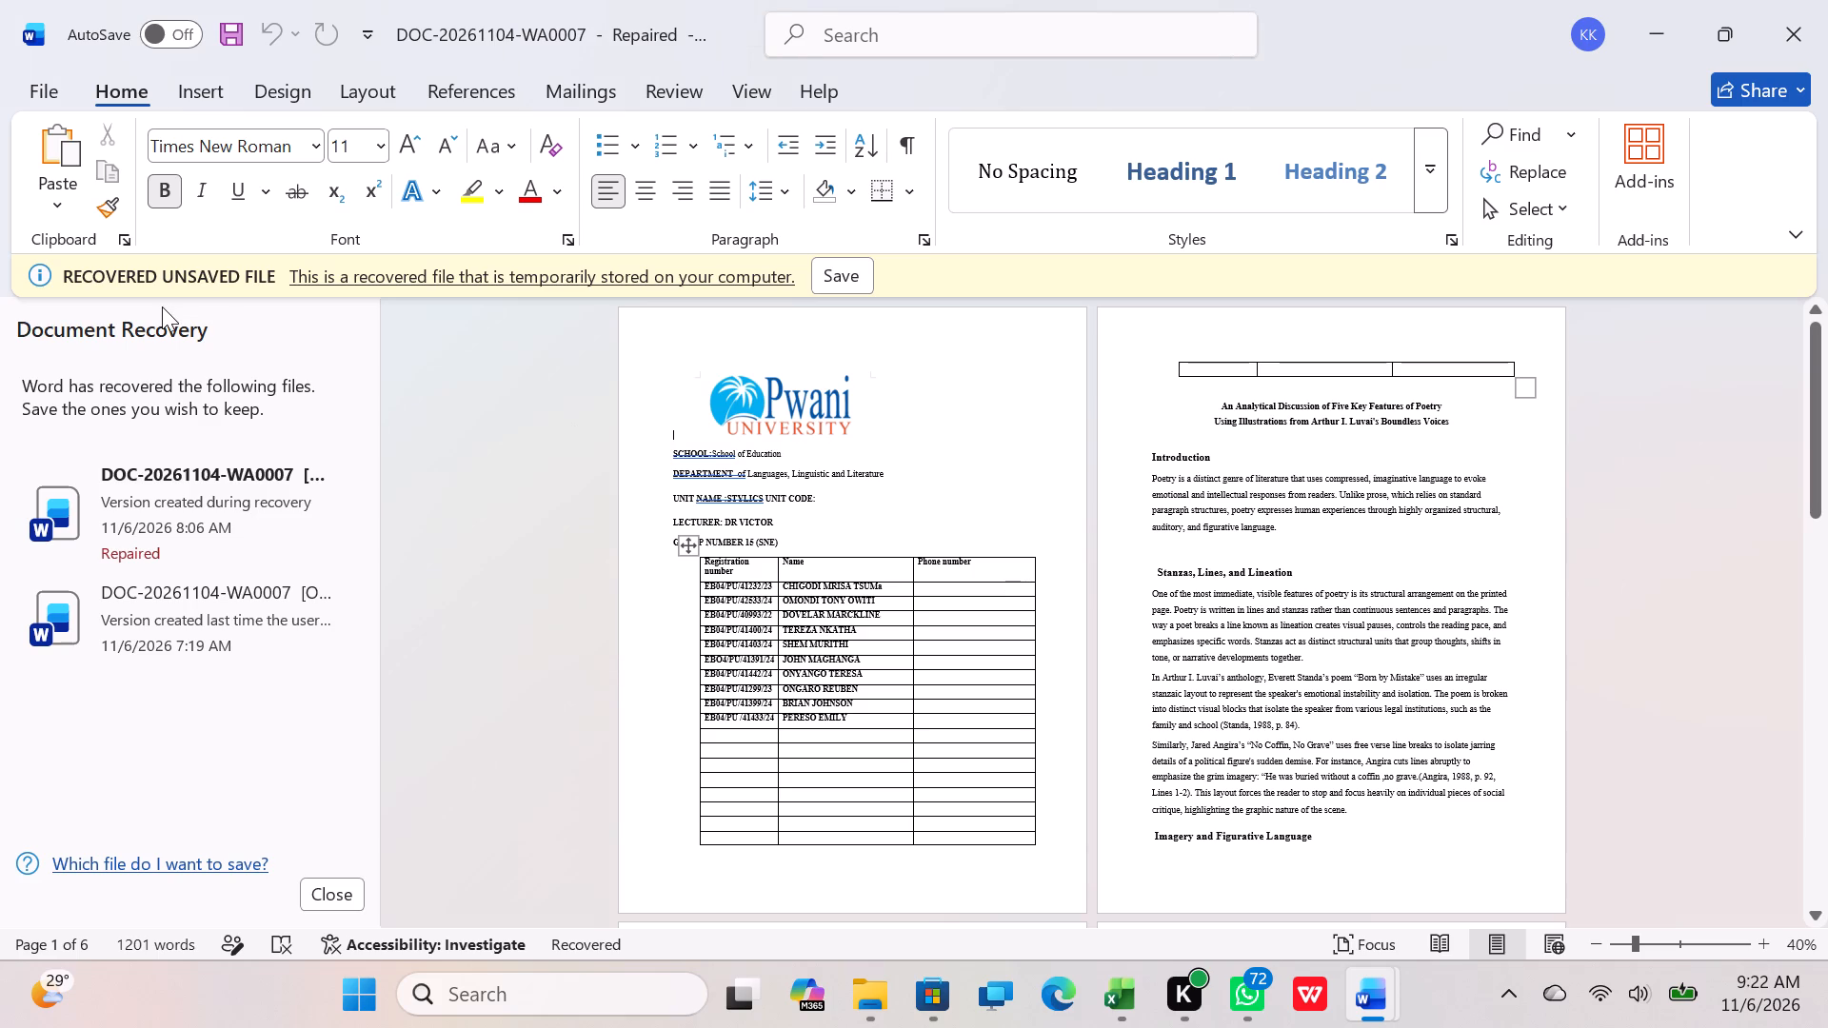
Open the file management view for the repaired document.
left_click(42, 100)
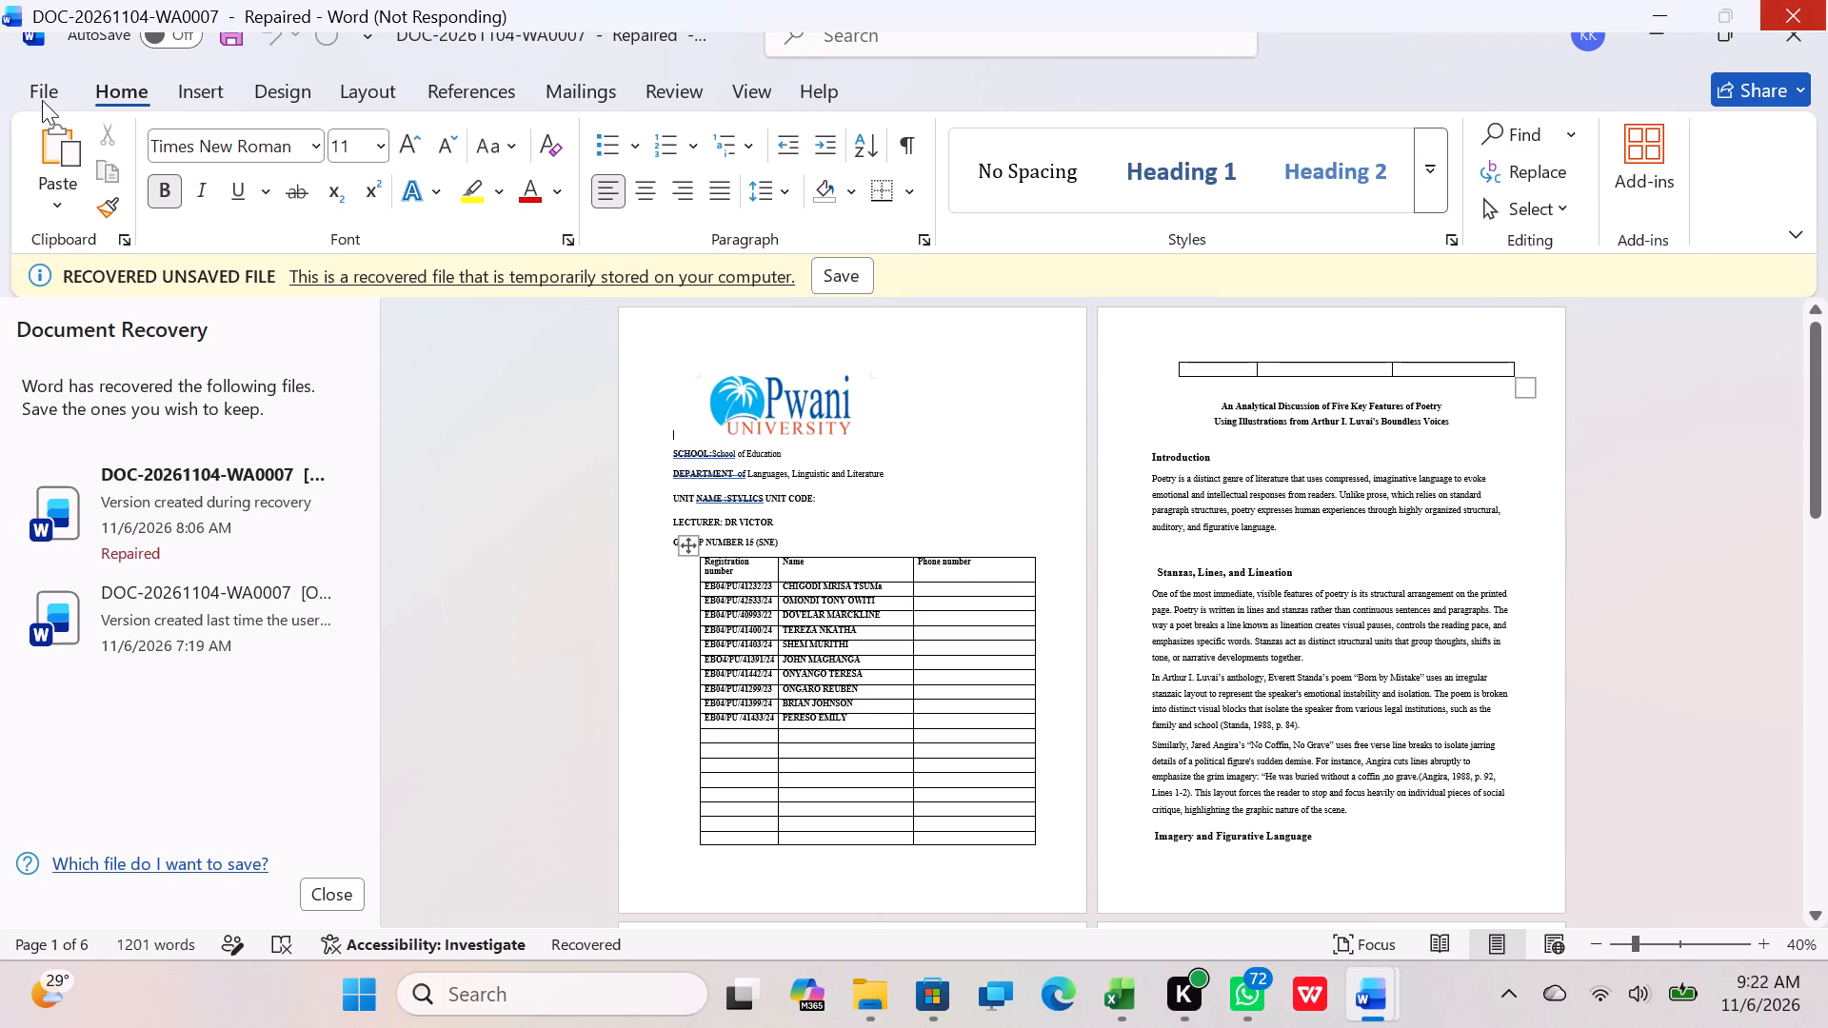
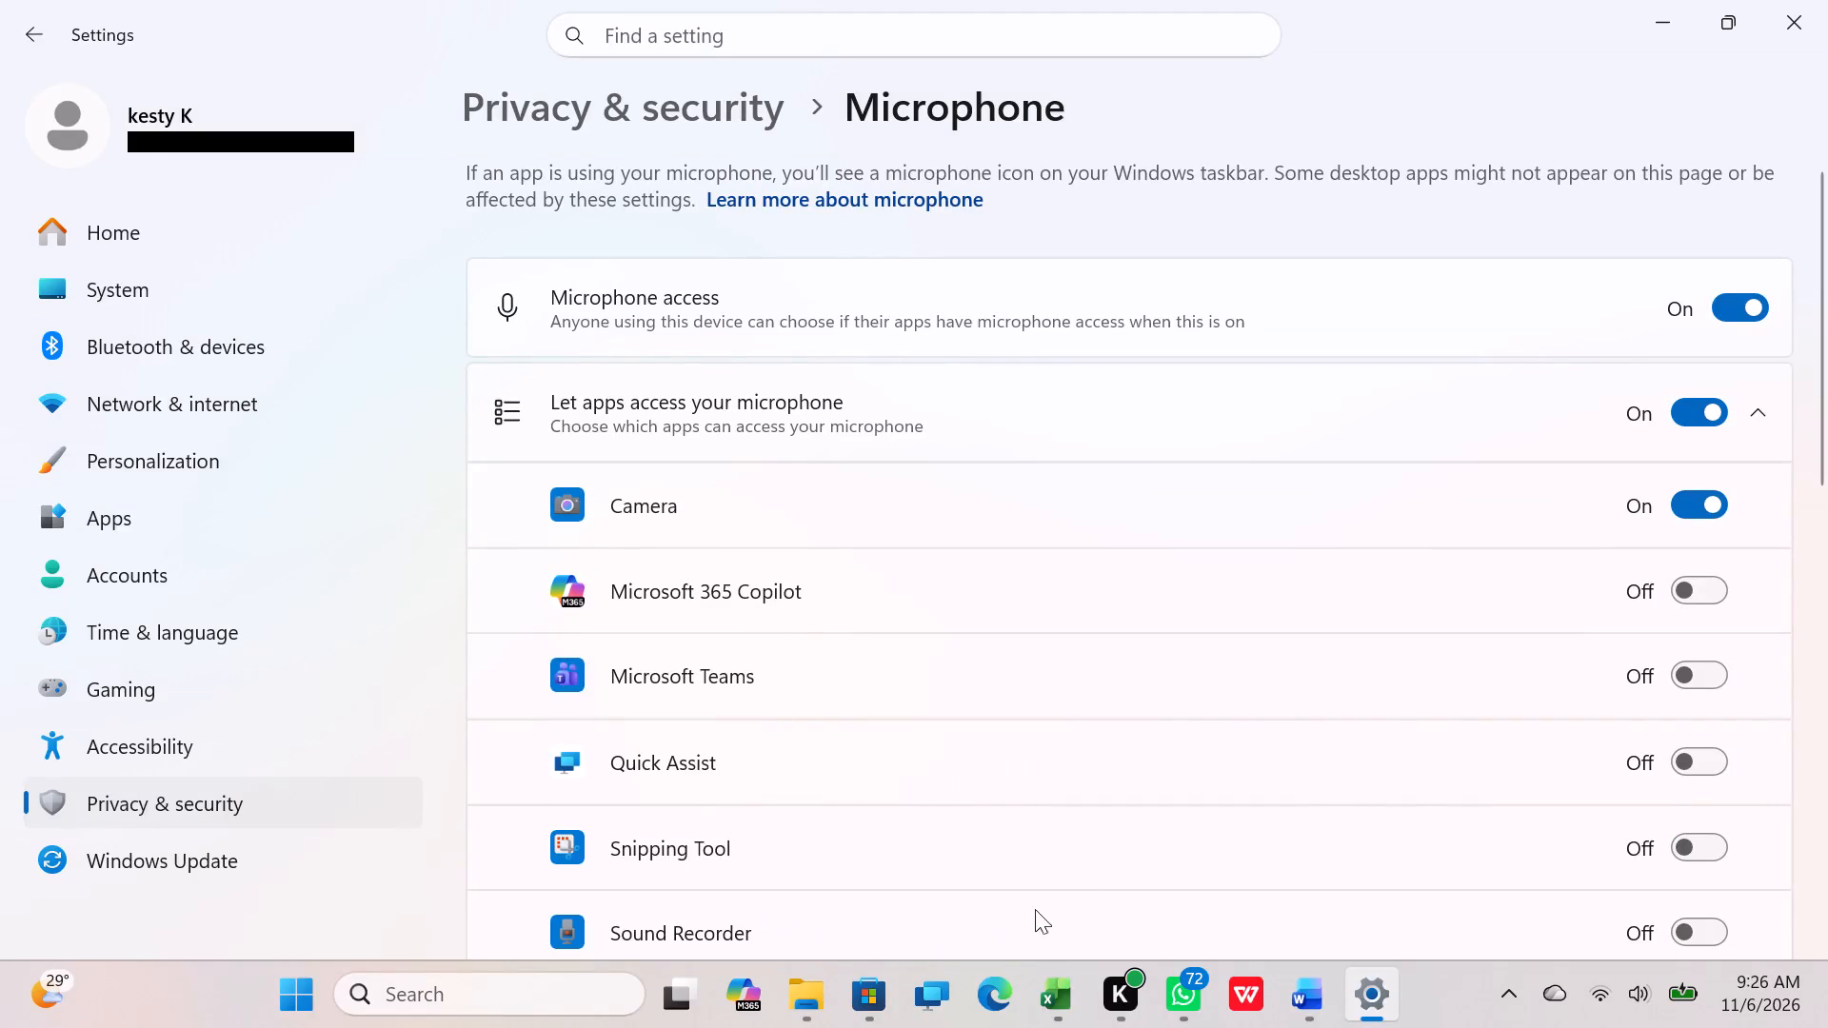
Allow Sound Recorder to access the microphone in the Windows privacy settings.
left_click(1810, 517)
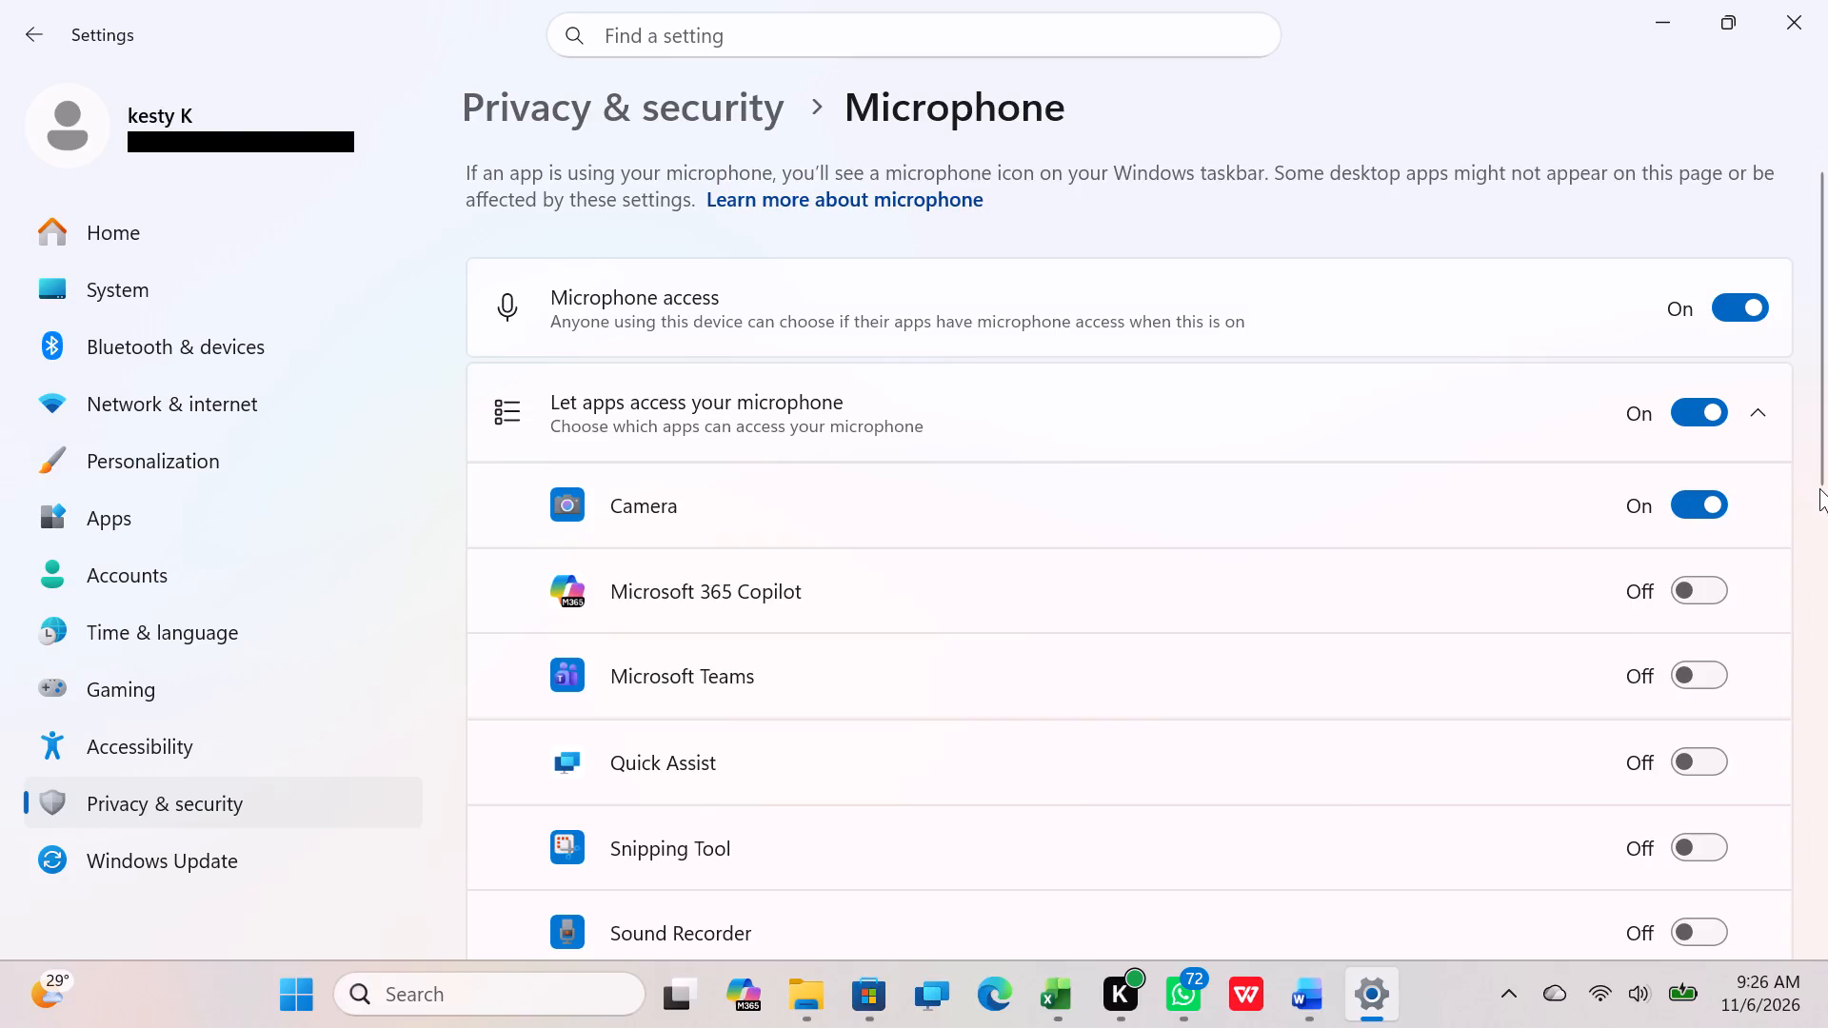
left_click(1819, 488)
left_click(1819, 496)
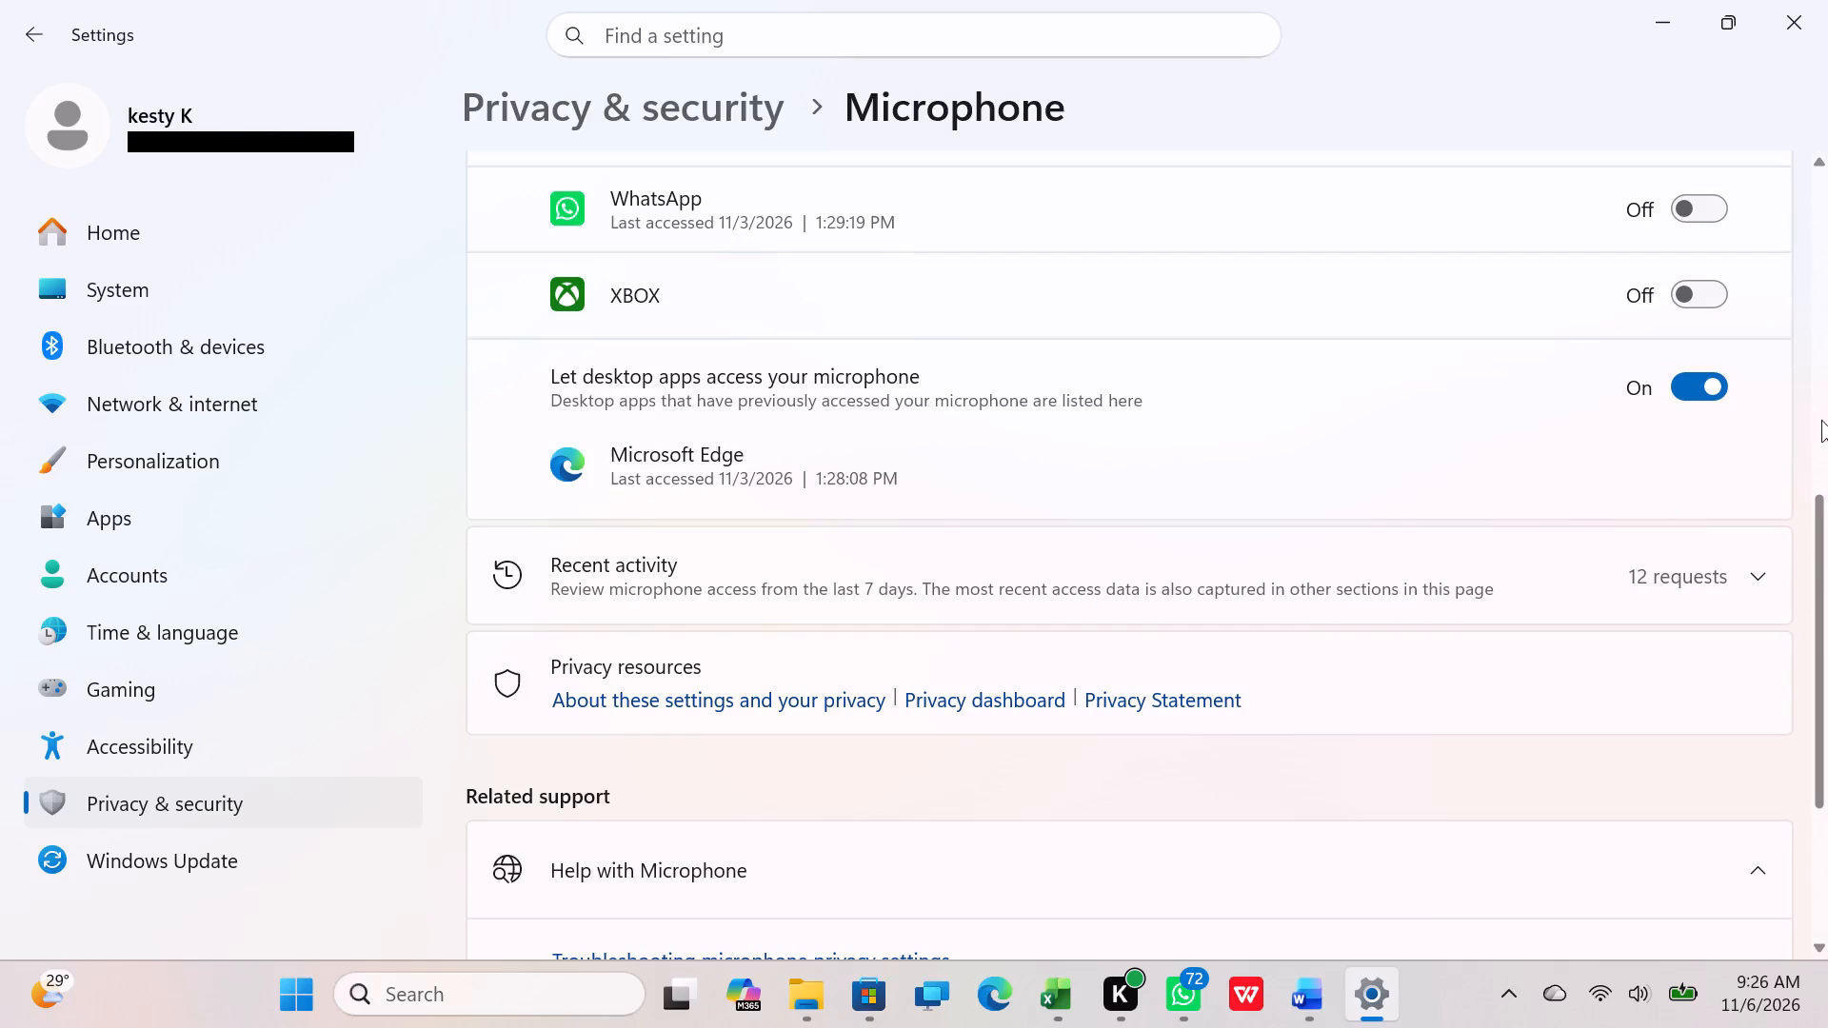
left_click(1823, 458)
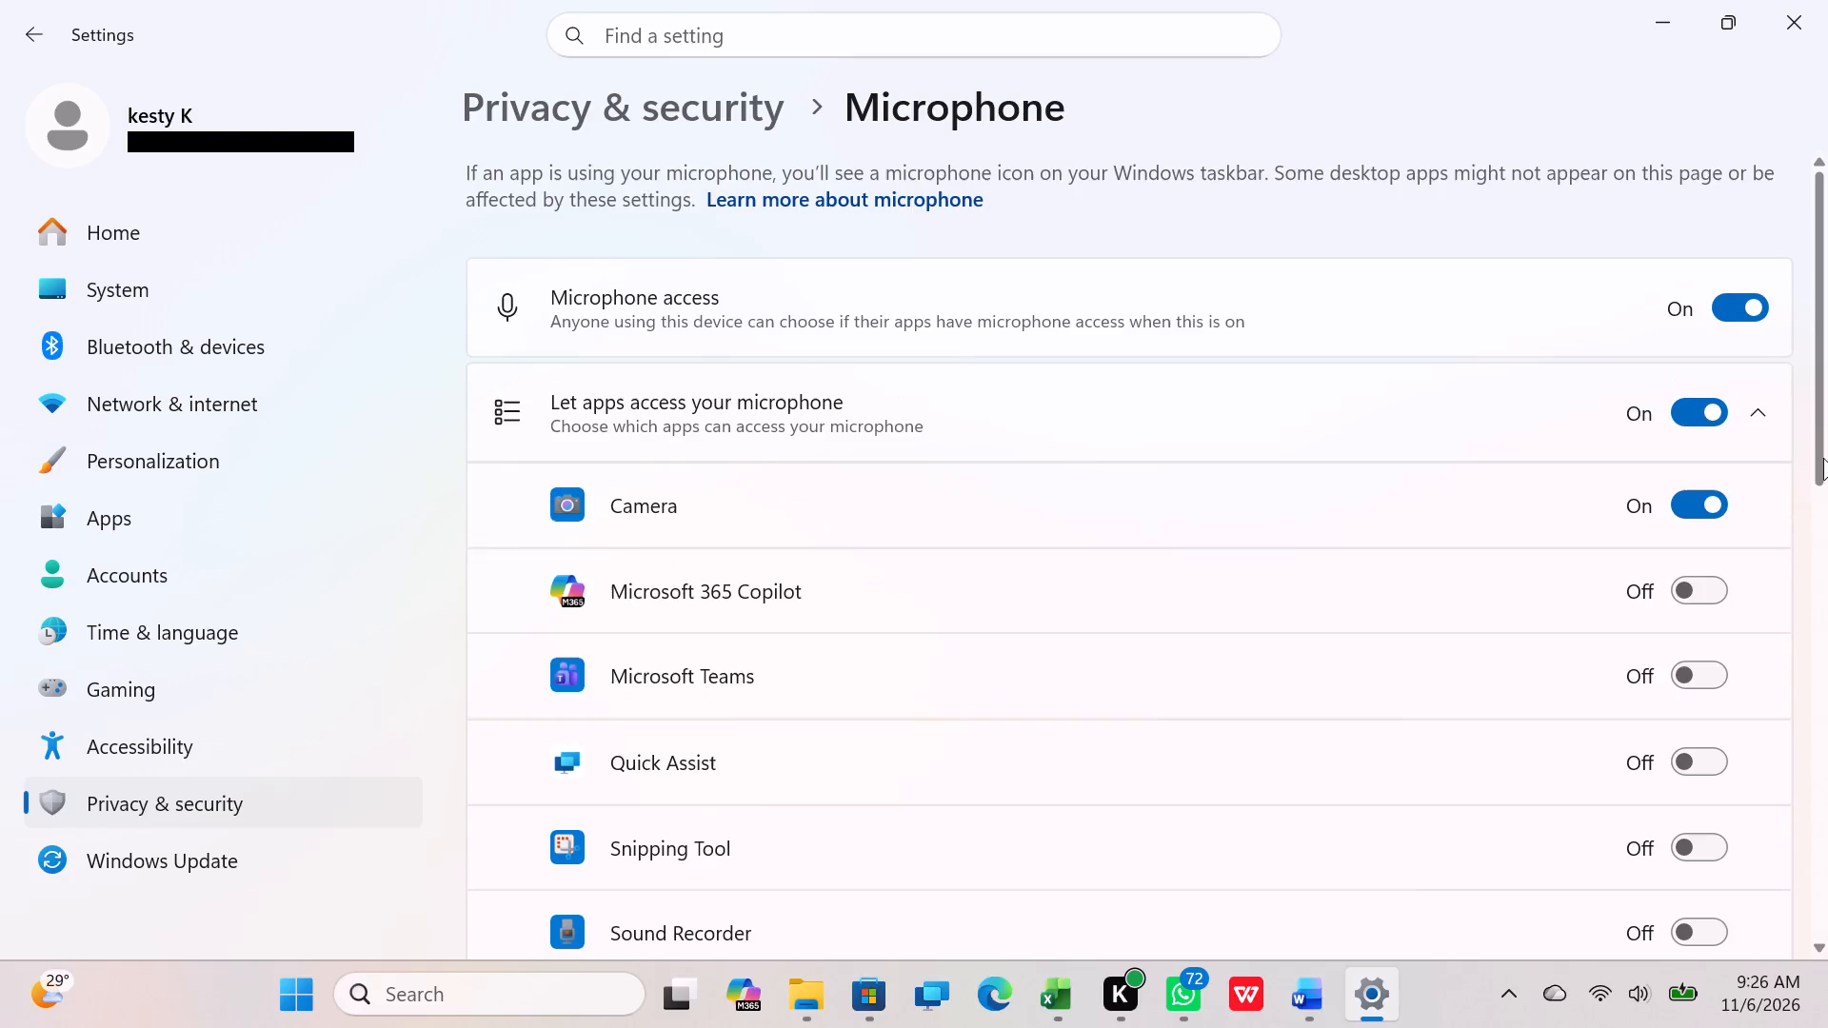
left_click(1690, 948)
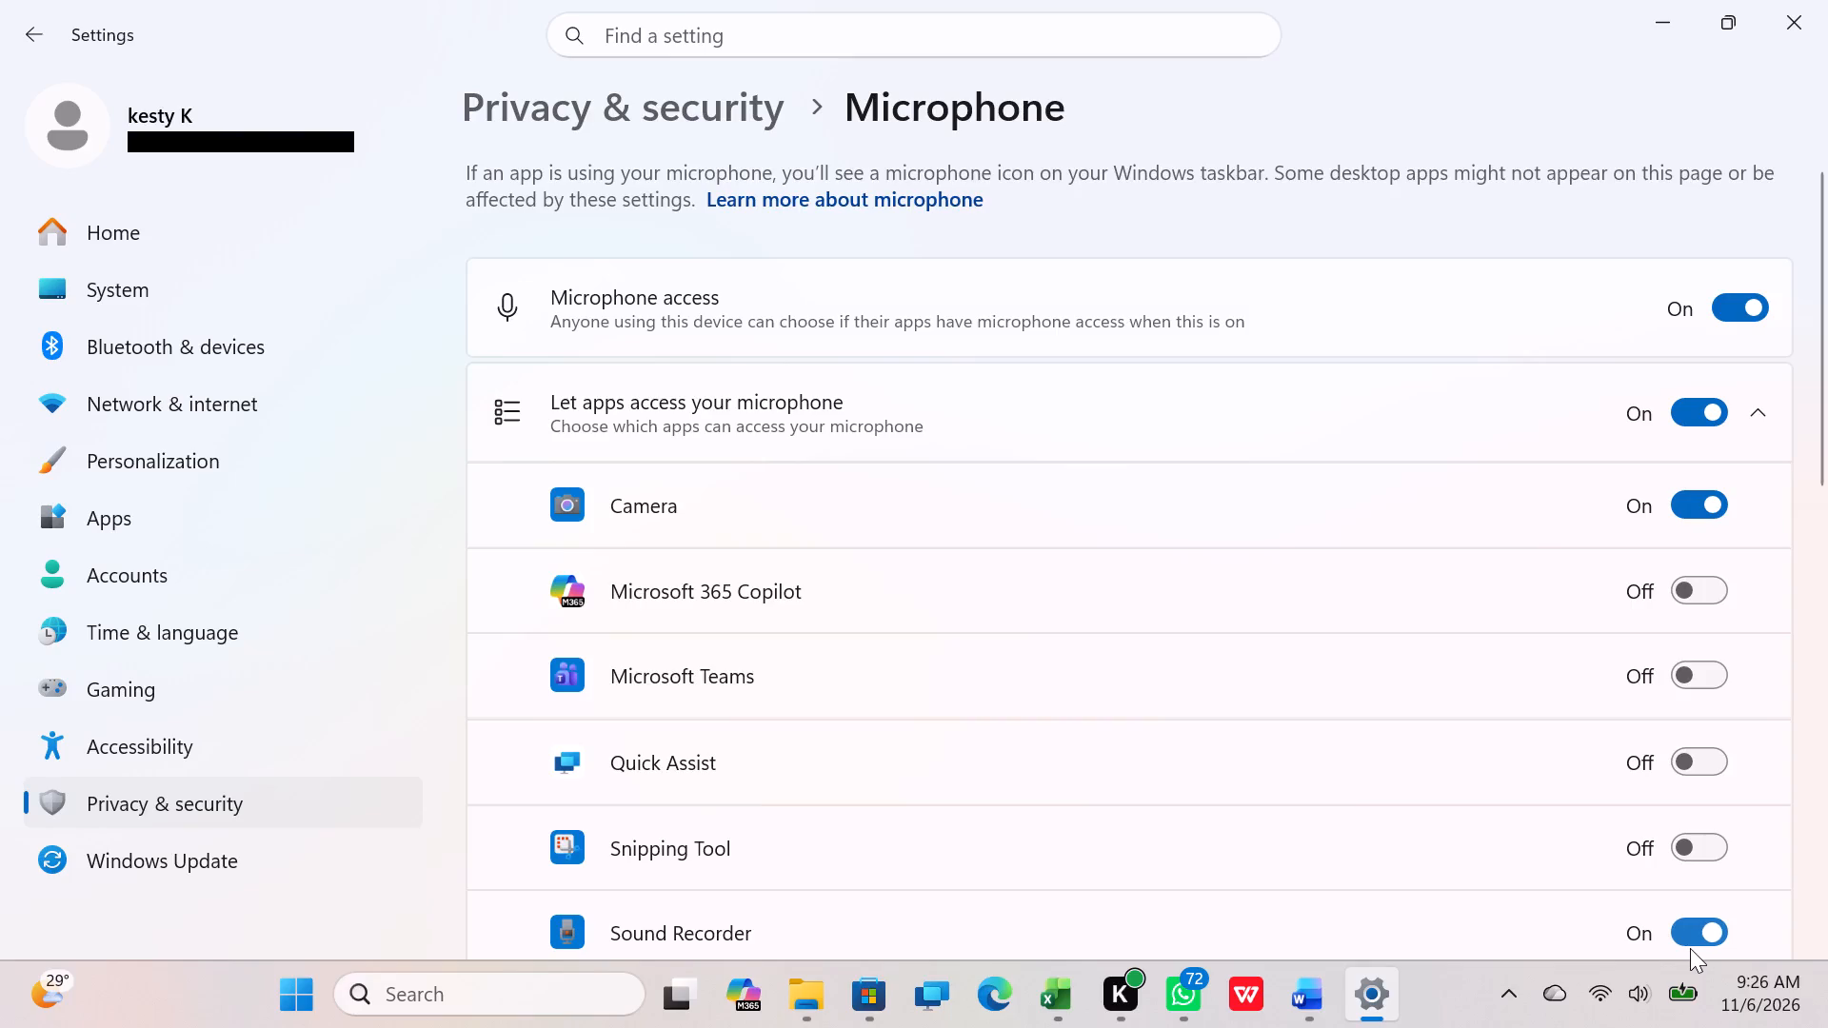
left_click(1645, 320)
Leave the microphone privacy page and return to the Settings home page.
left_click(21, 31)
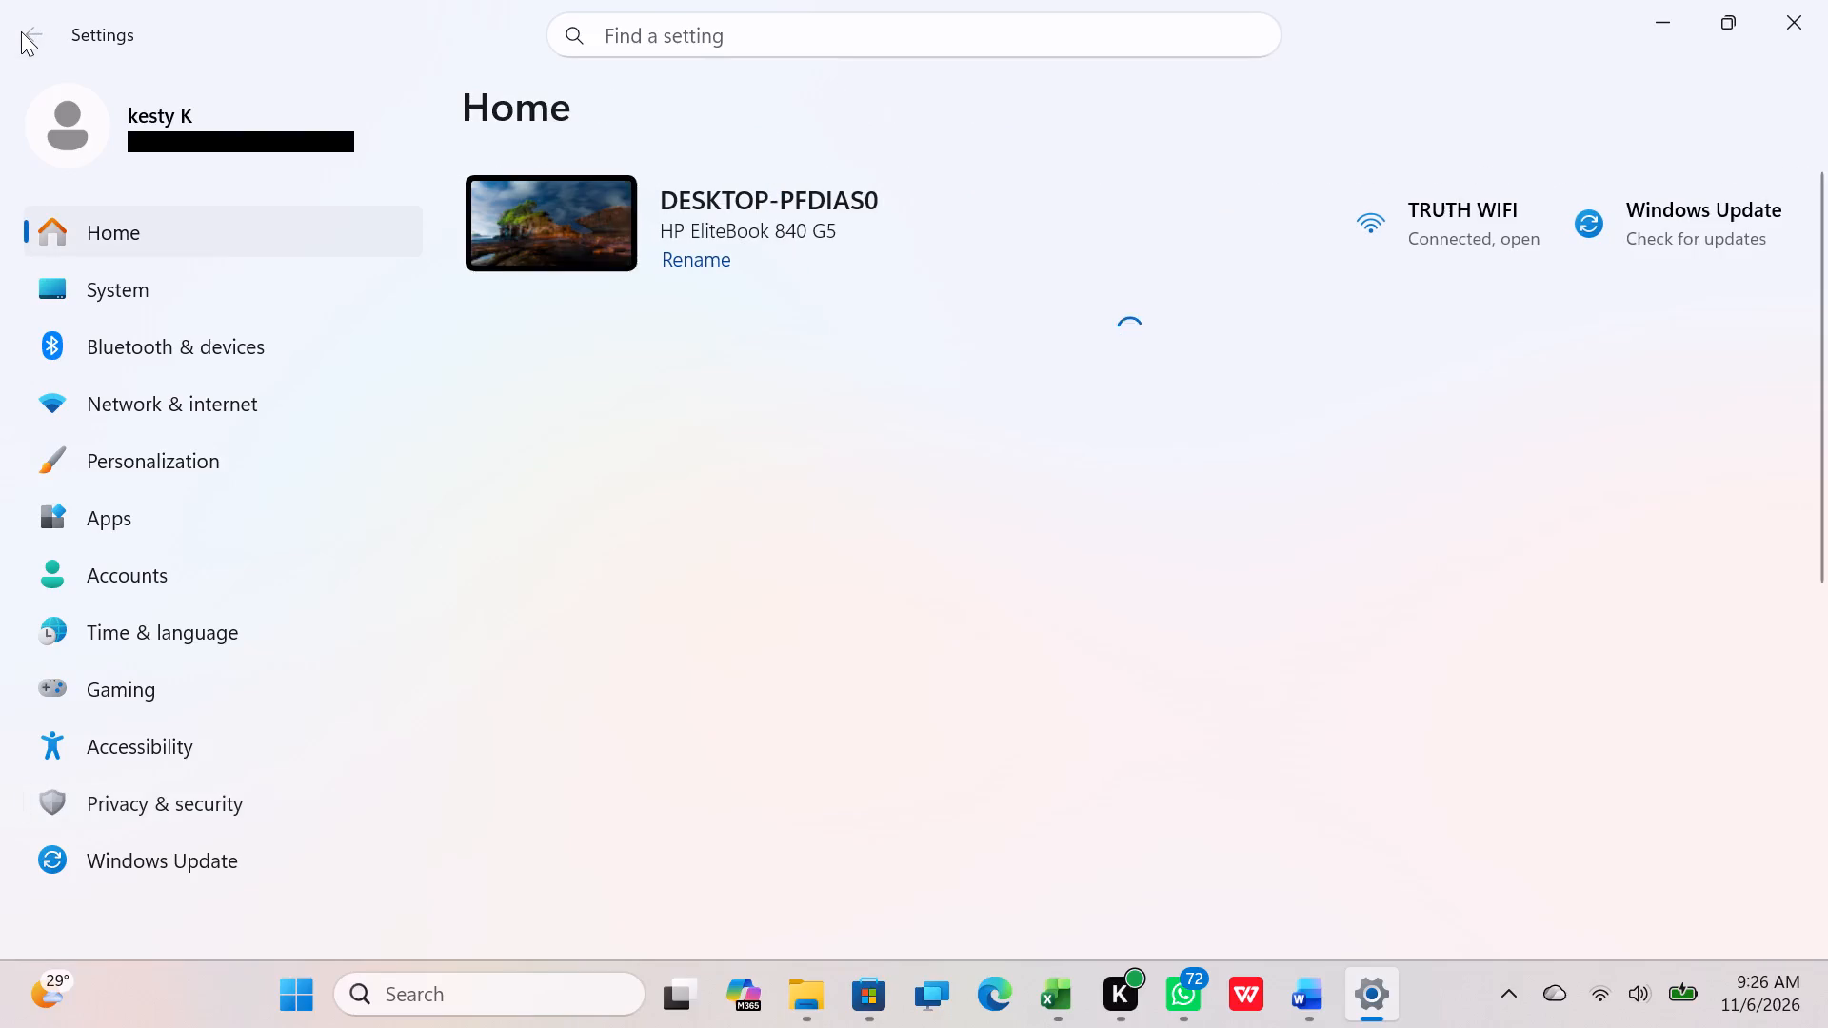
left_click(21, 31)
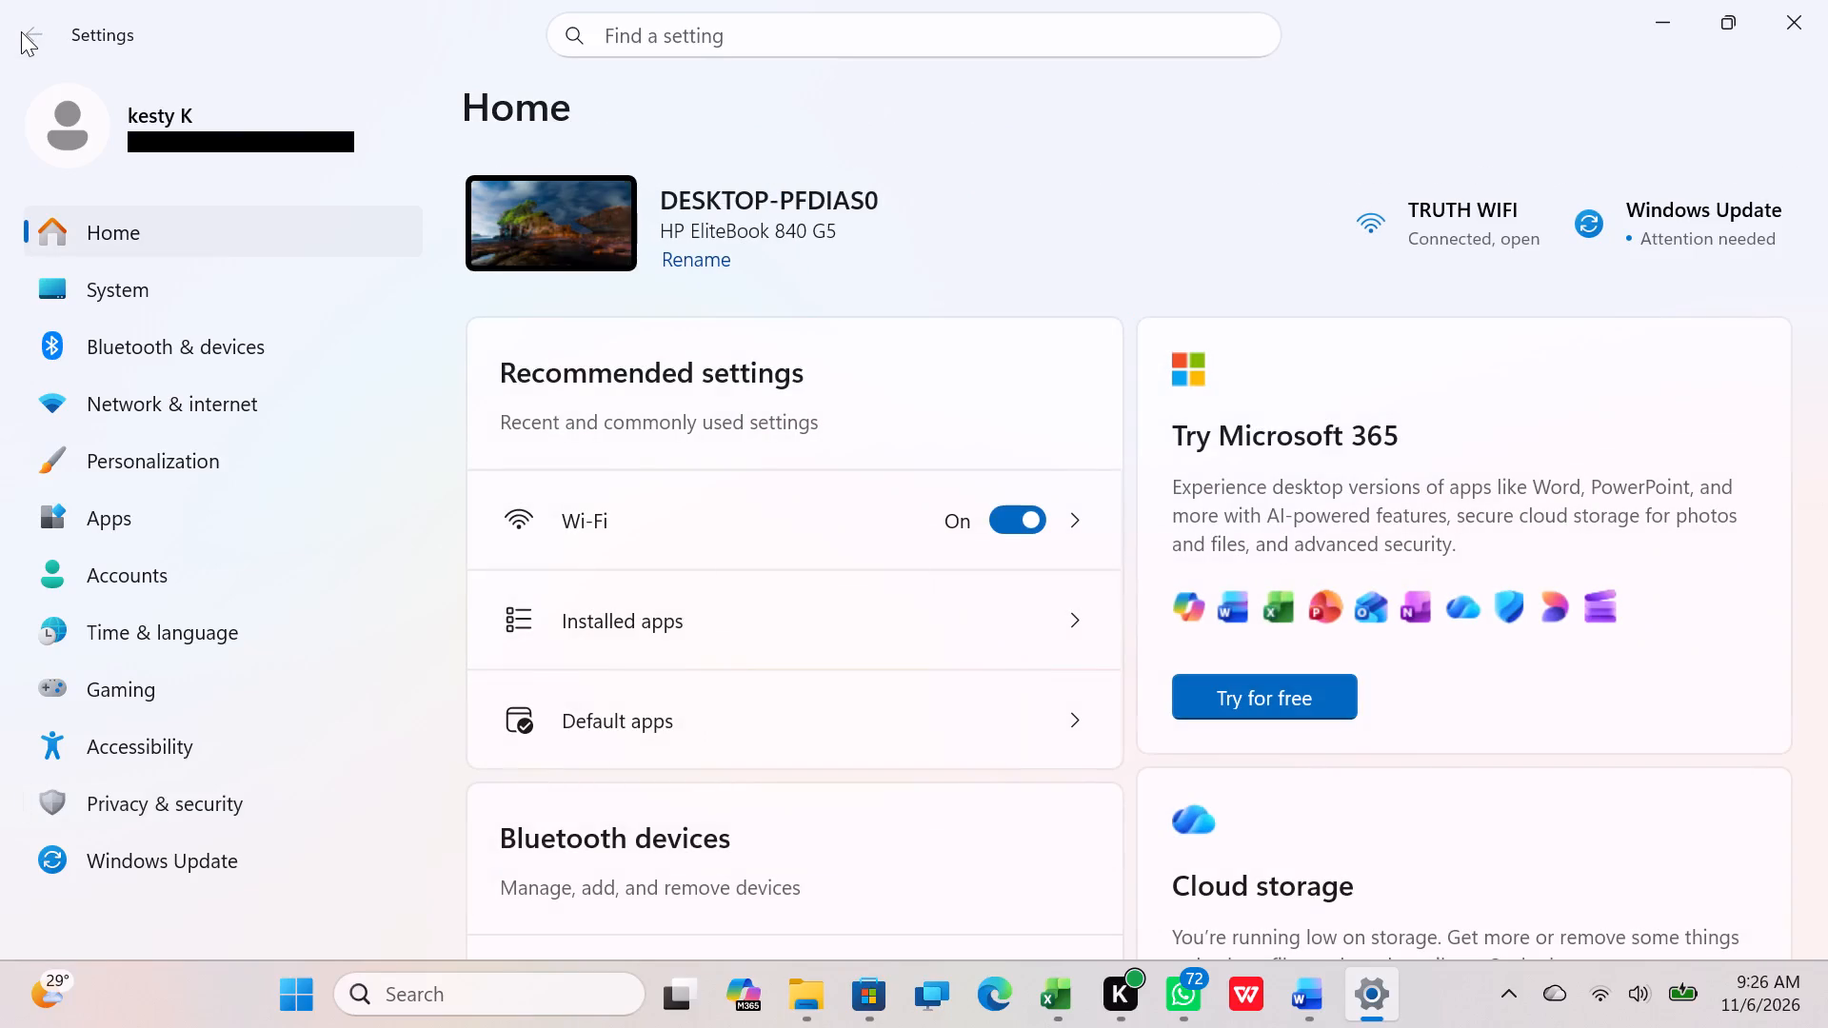
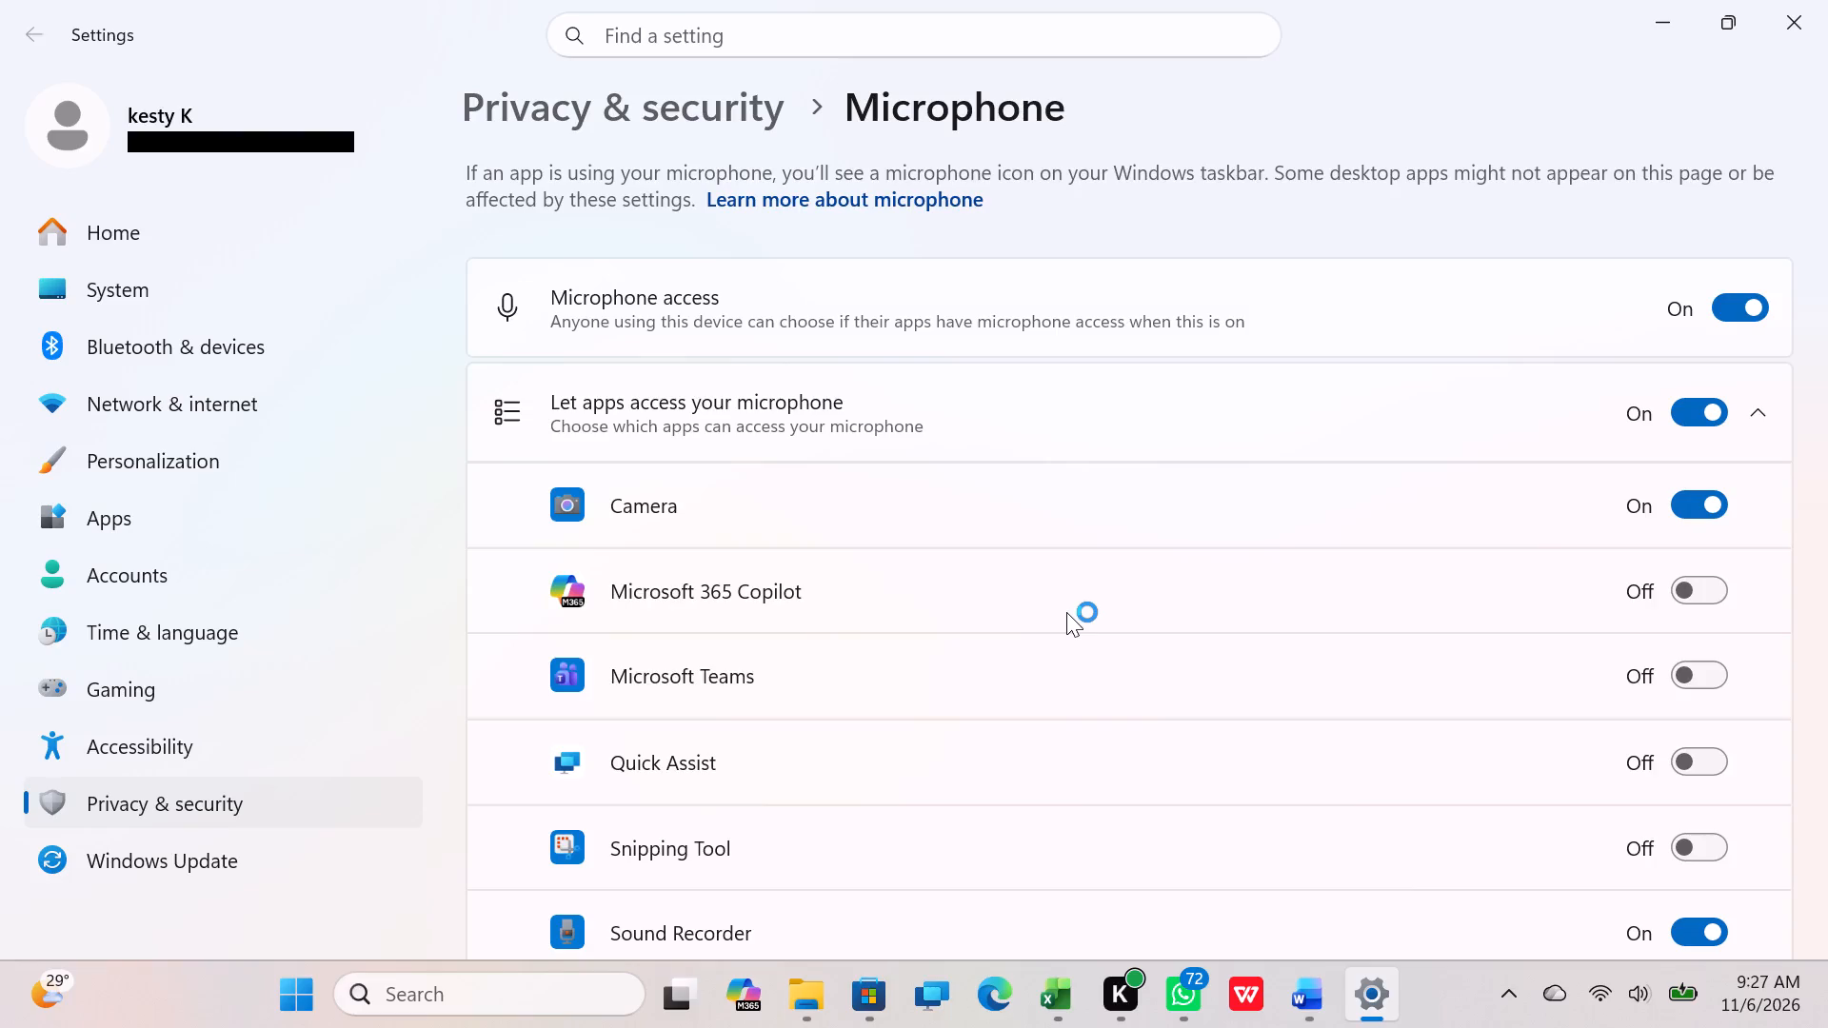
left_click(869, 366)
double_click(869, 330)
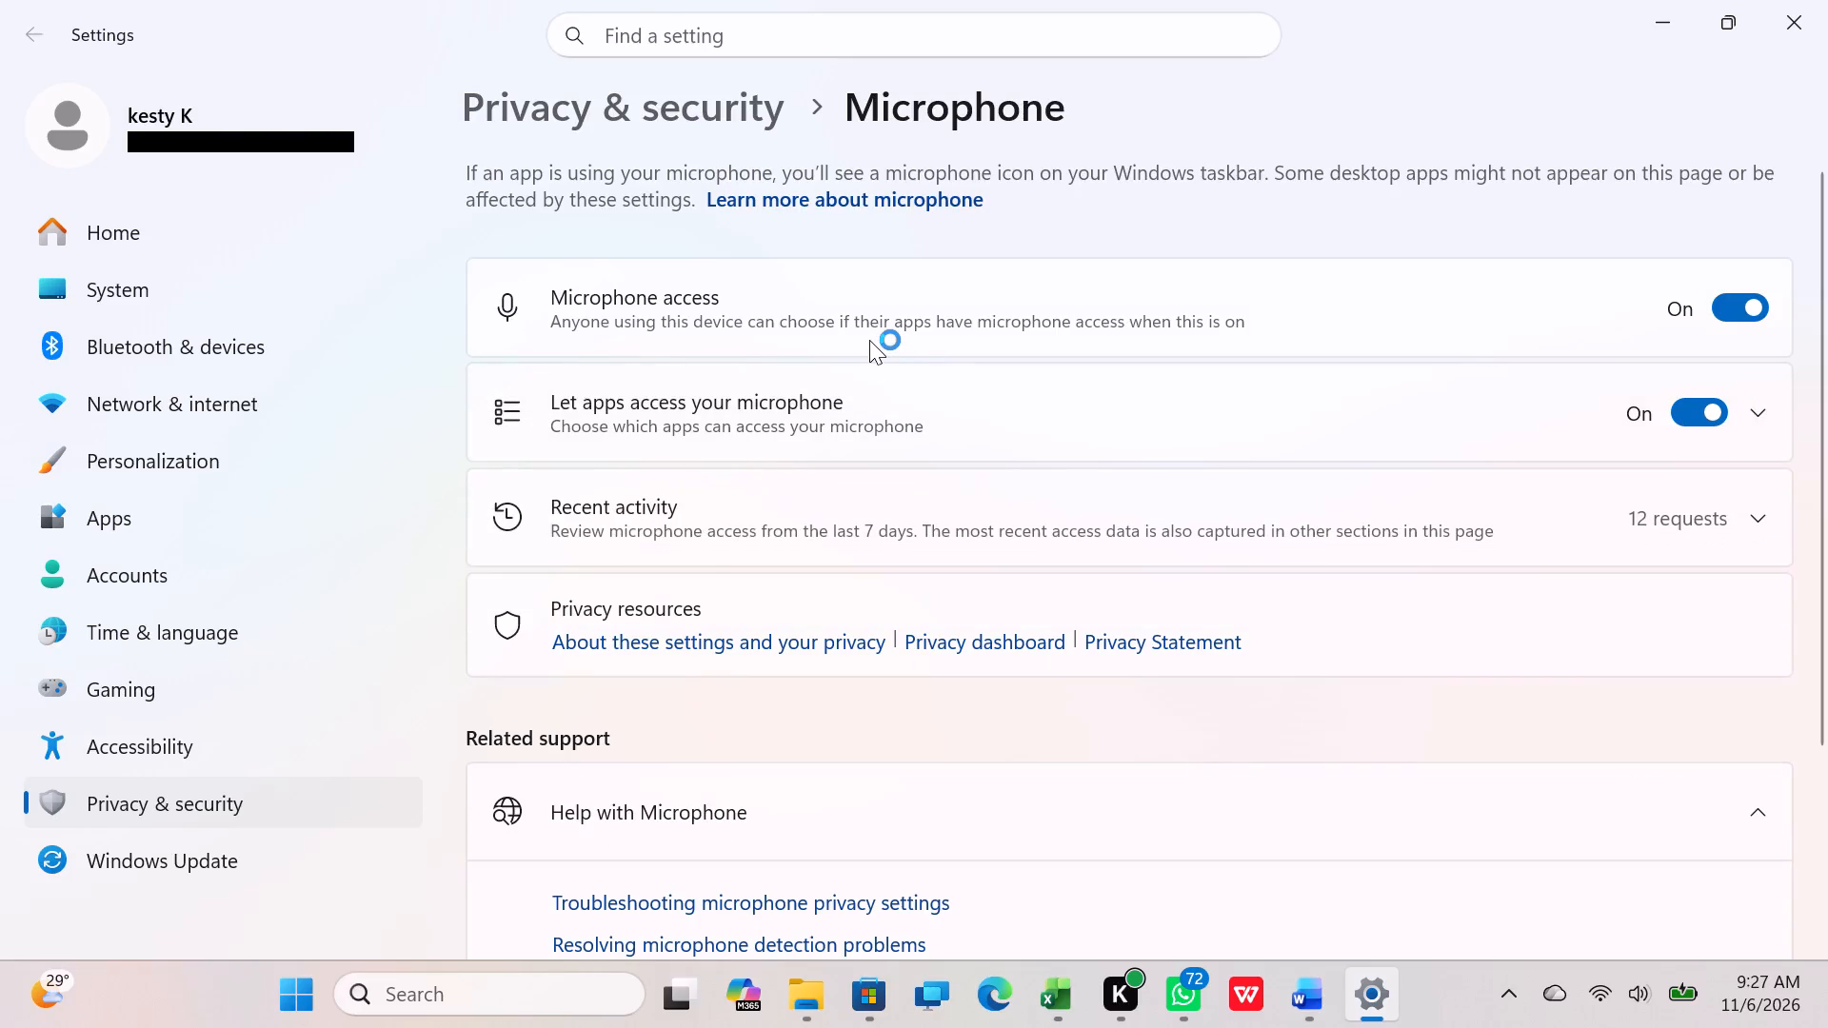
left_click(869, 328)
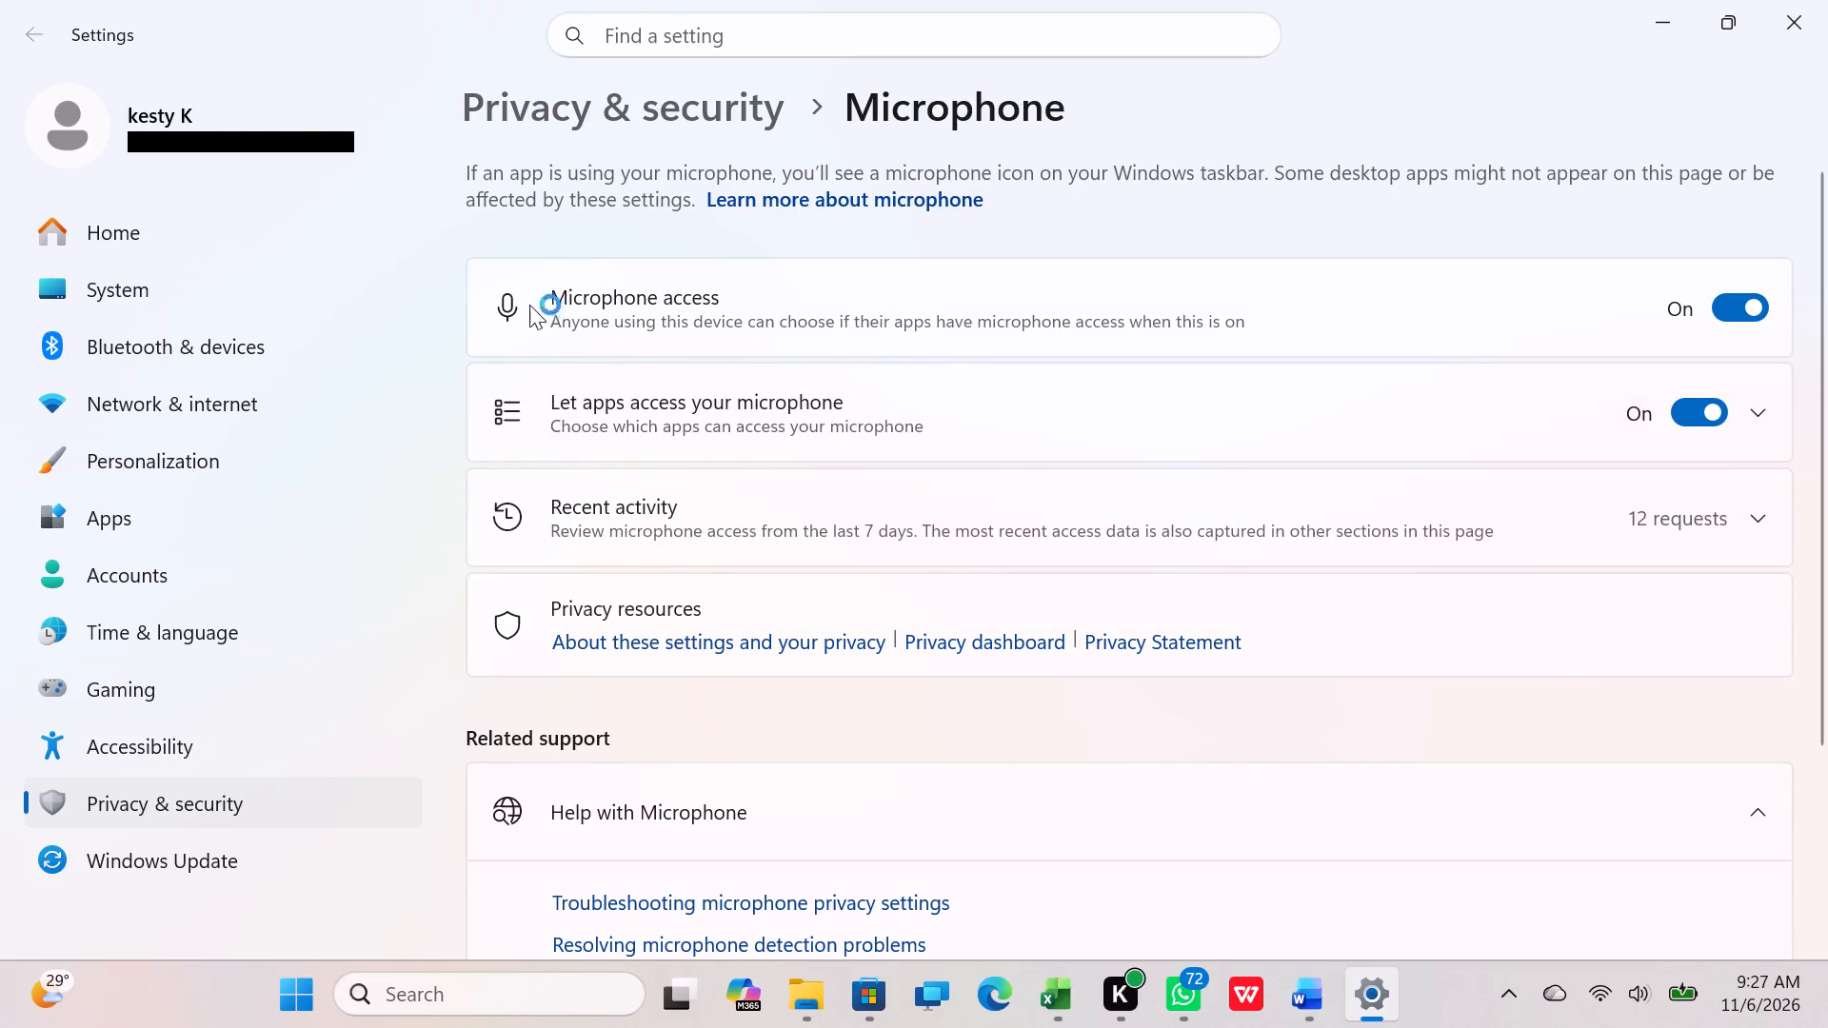
Review the microphone privacy settings, from the microphone access option to the related support links.
left_click(514, 313)
left_click(584, 303)
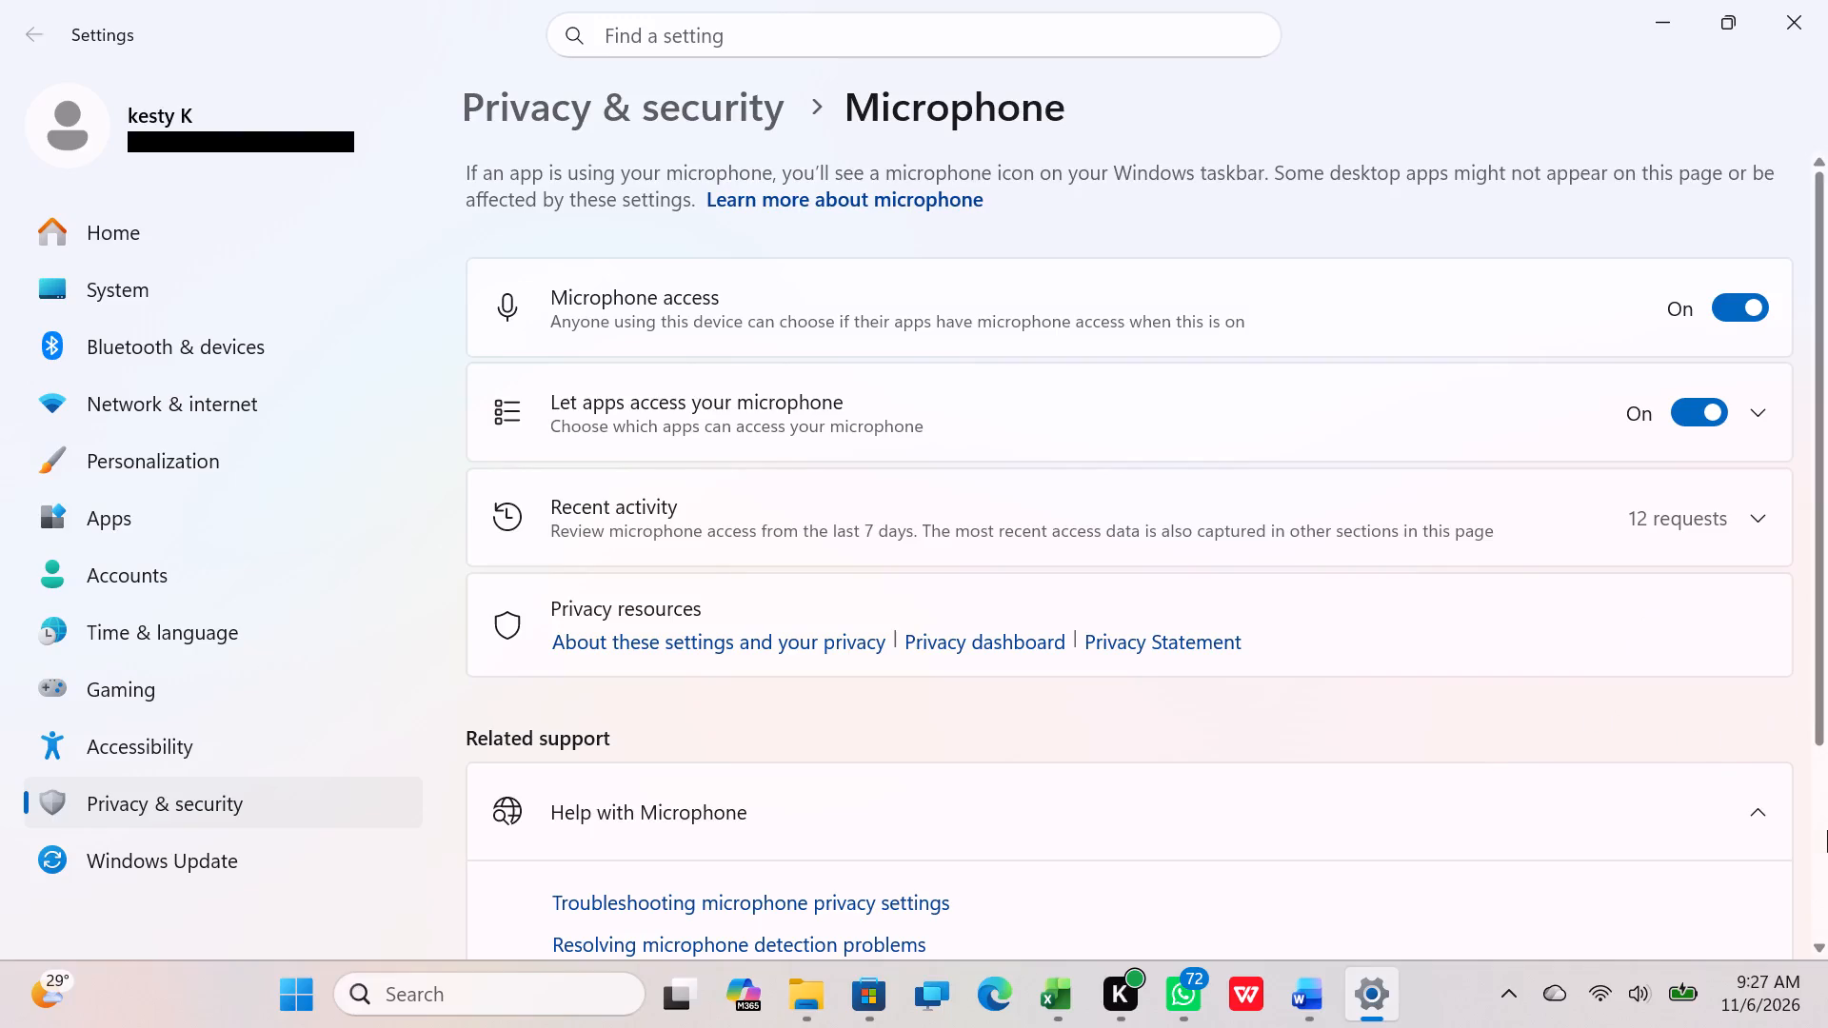
left_click(1810, 787)
left_click(1822, 763)
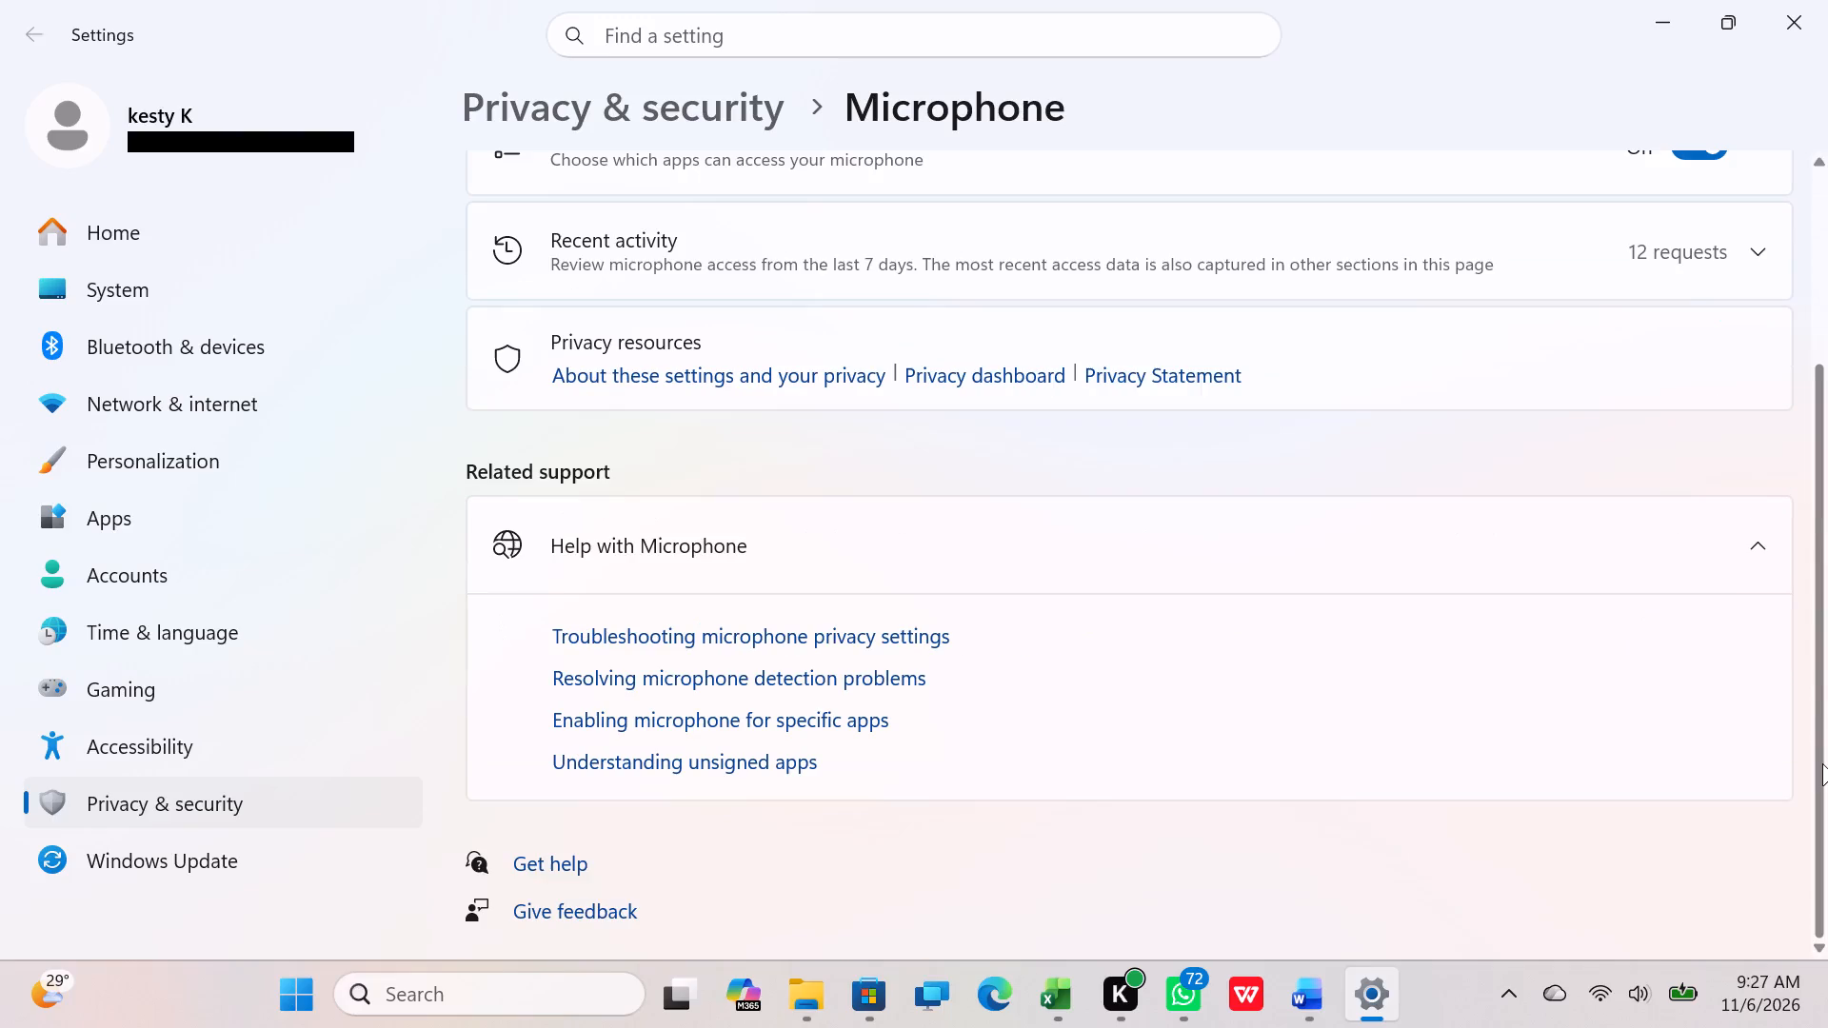